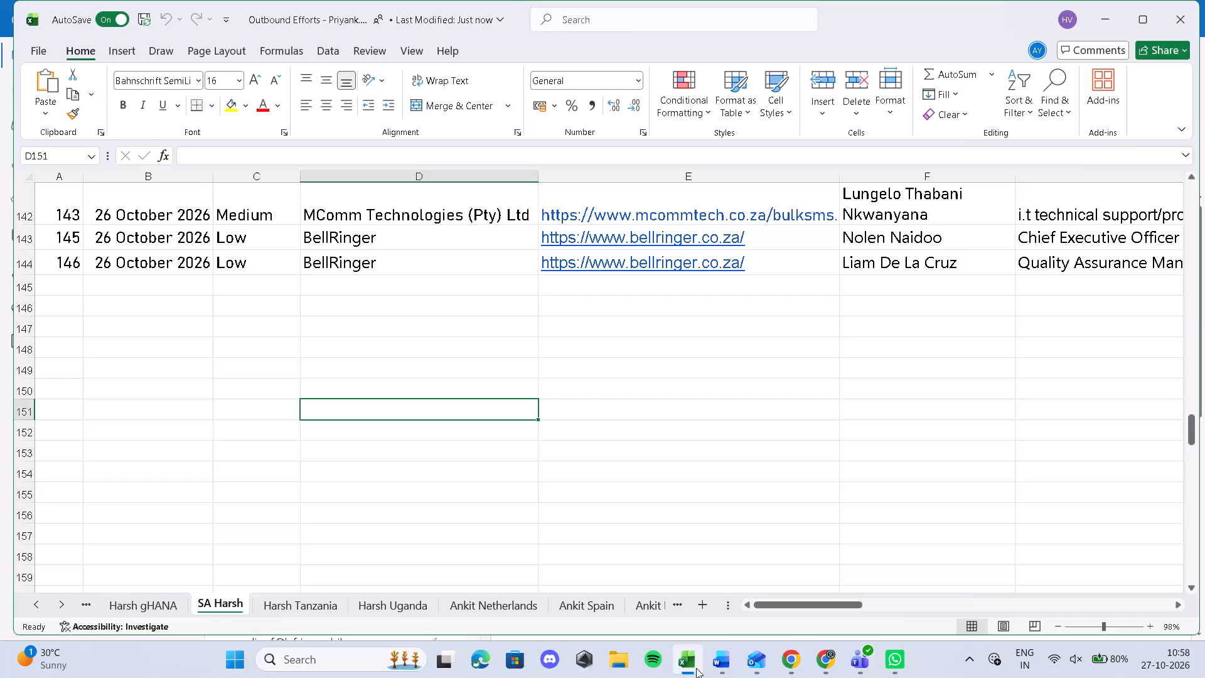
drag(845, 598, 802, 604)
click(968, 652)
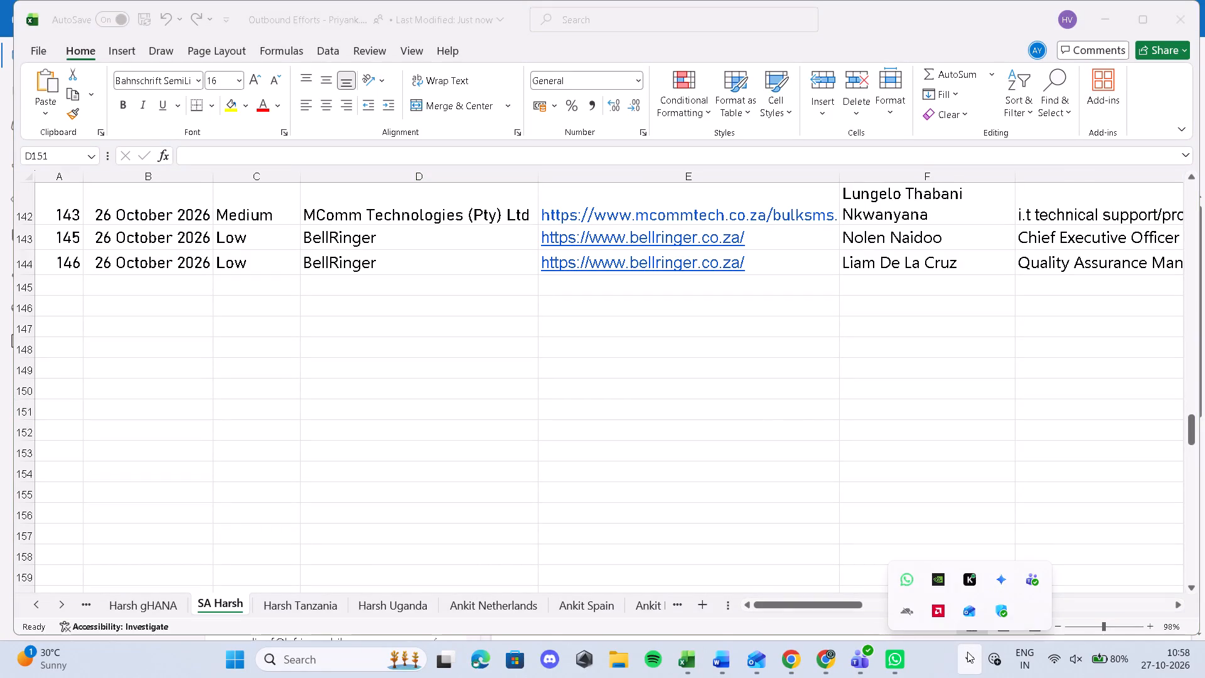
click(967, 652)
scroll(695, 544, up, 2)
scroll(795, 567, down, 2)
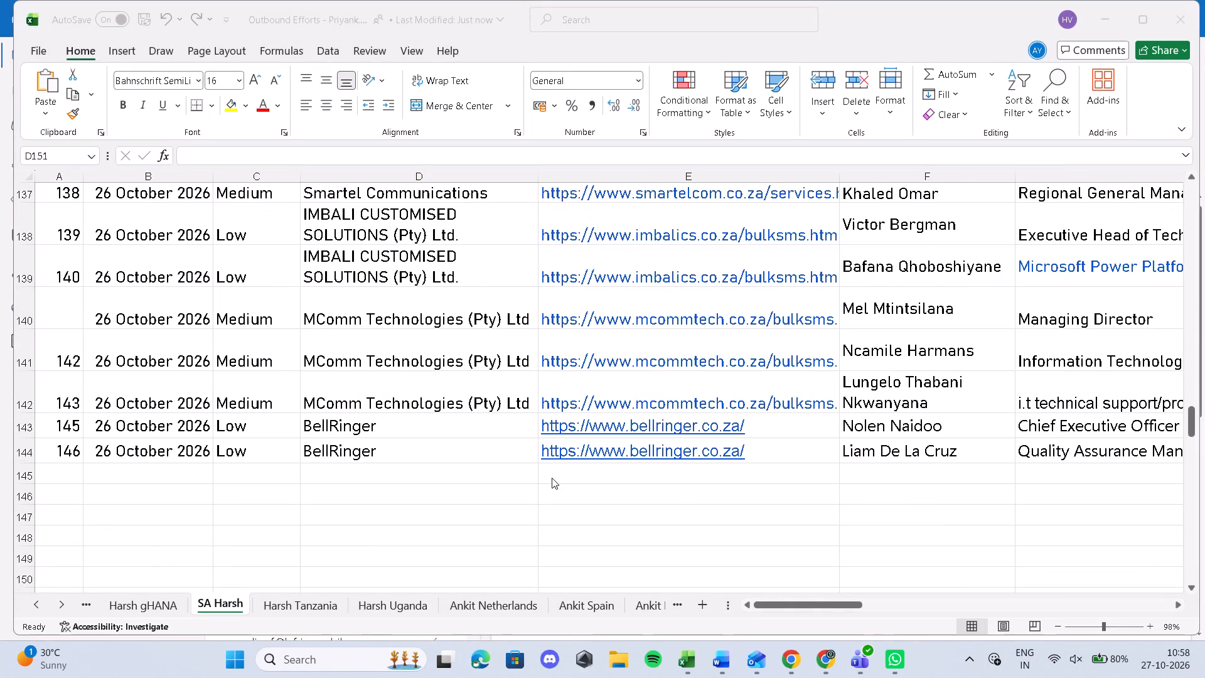
Select the empty row 145 directly below the last BellRinger entry on the SA Harsh sheet.
click(28, 281)
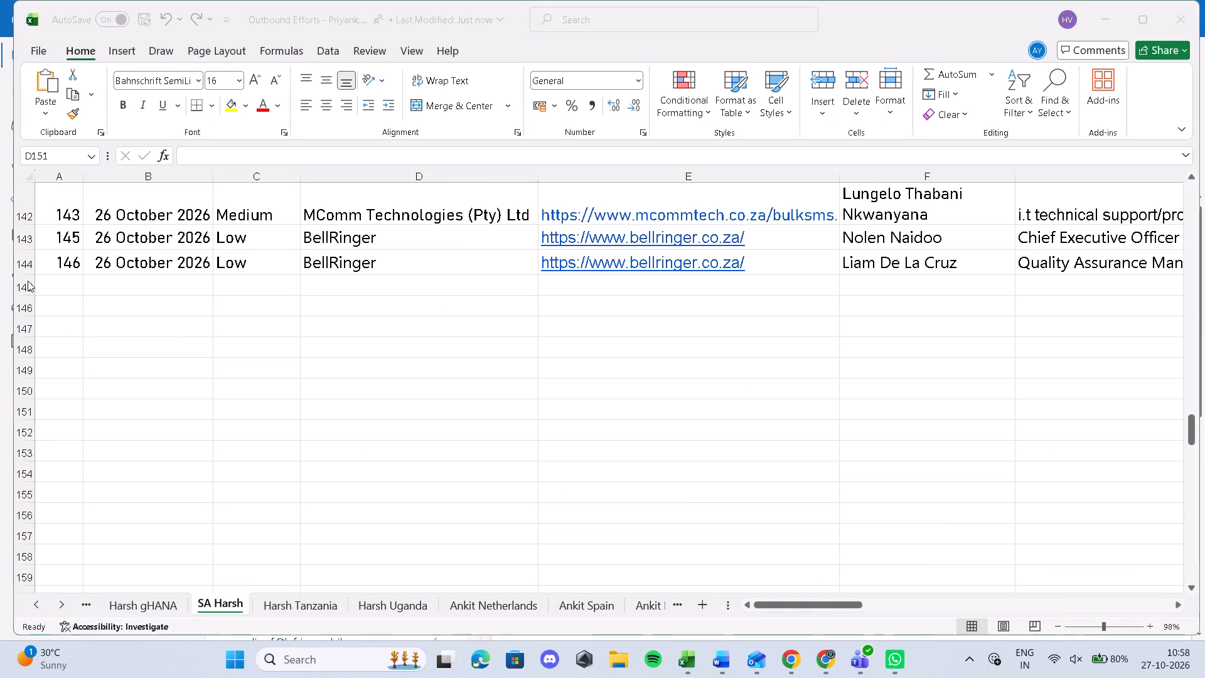
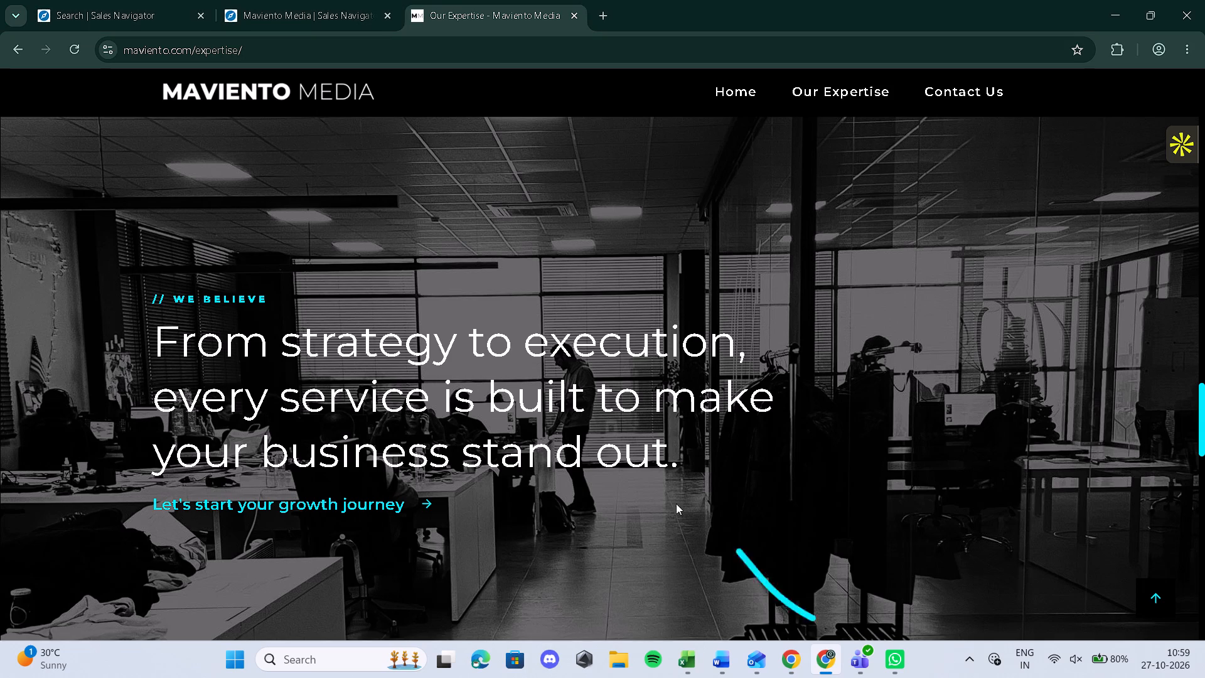
Open the Expertise page from the Maviento Media site footer and review its services, process FAQ and contact section.
scroll(756, 543, down, 4)
scroll(718, 510, down, 4)
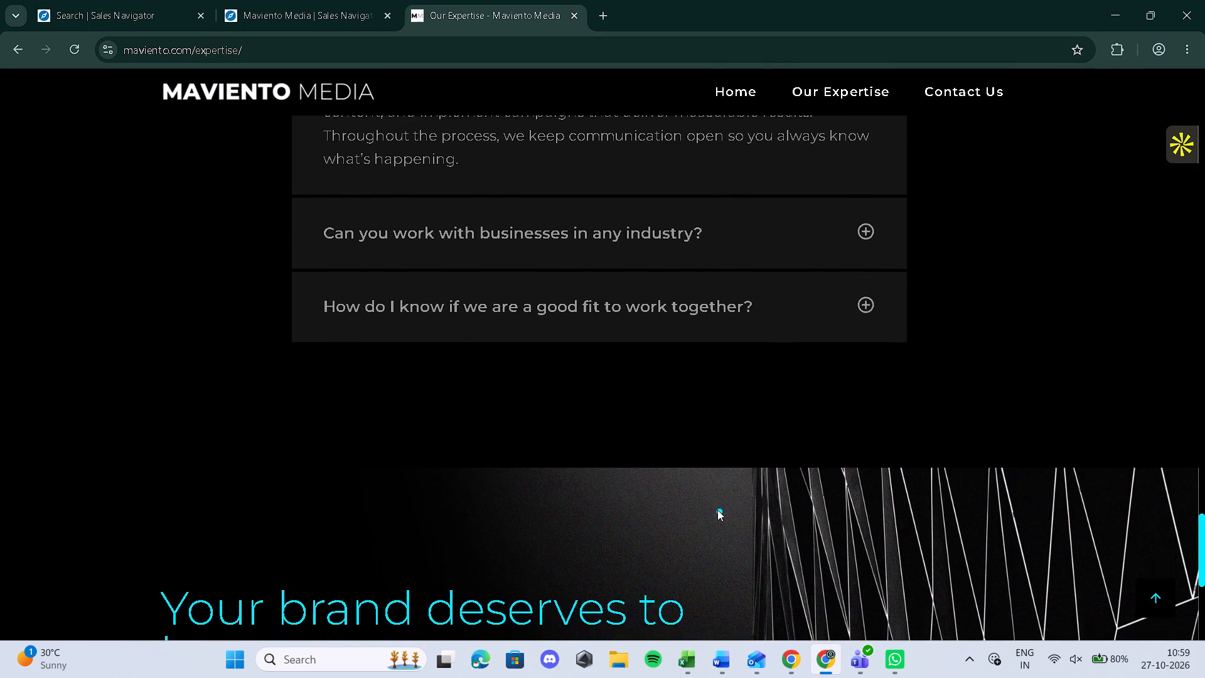
scroll(650, 419, down, 3)
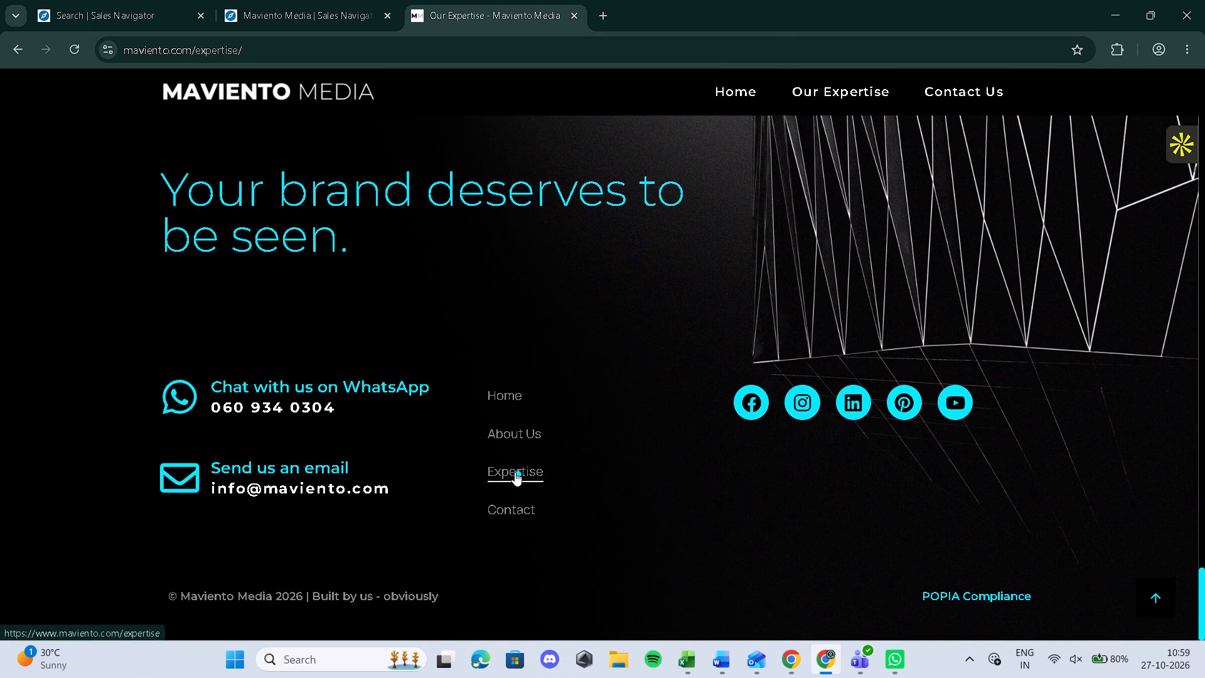
click(515, 472)
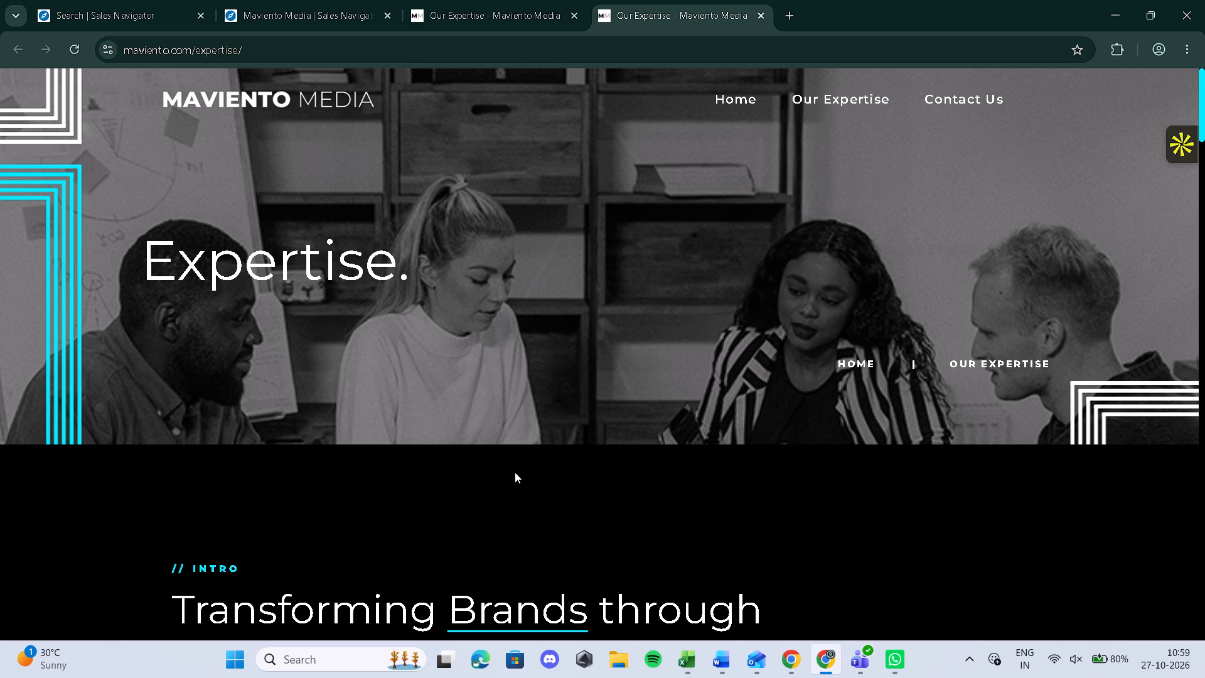
scroll(658, 525, down, 15)
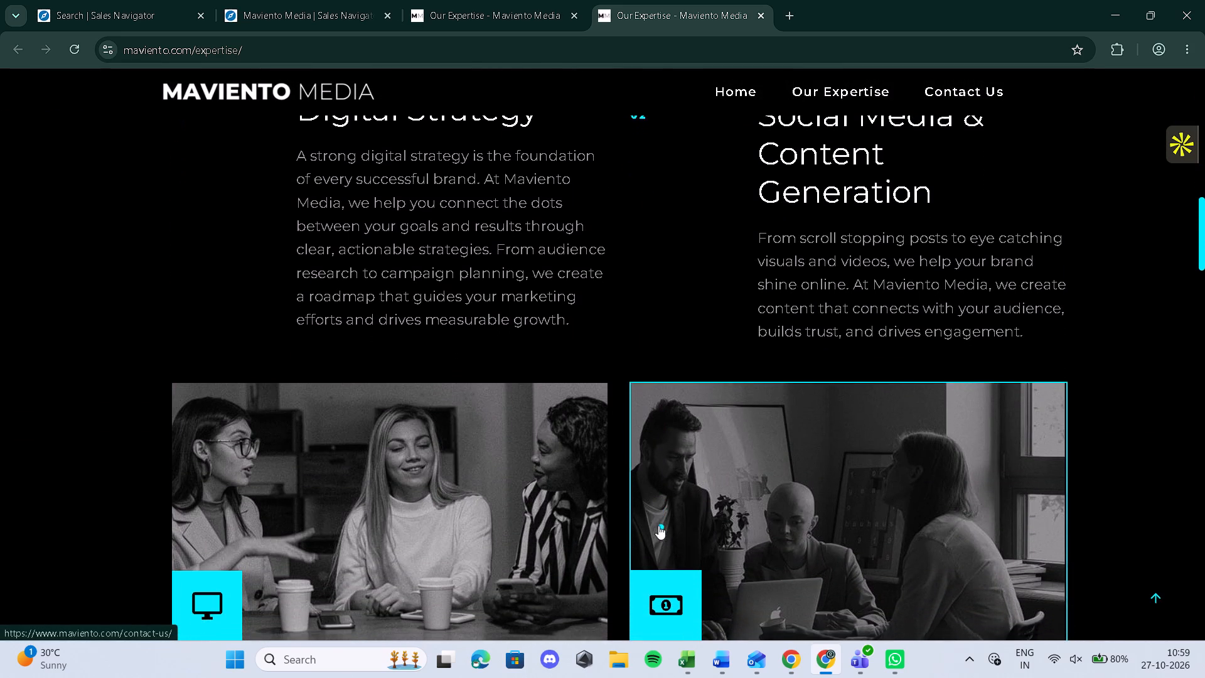
scroll(658, 525, down, 2)
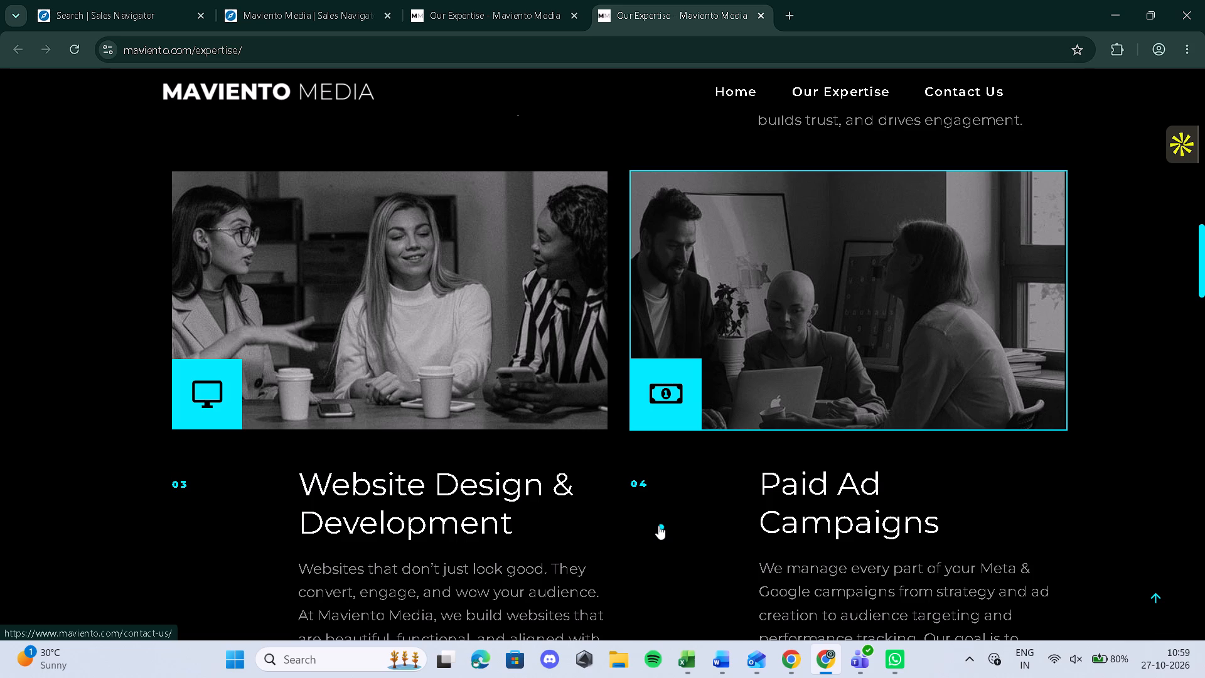
scroll(658, 525, down, 6)
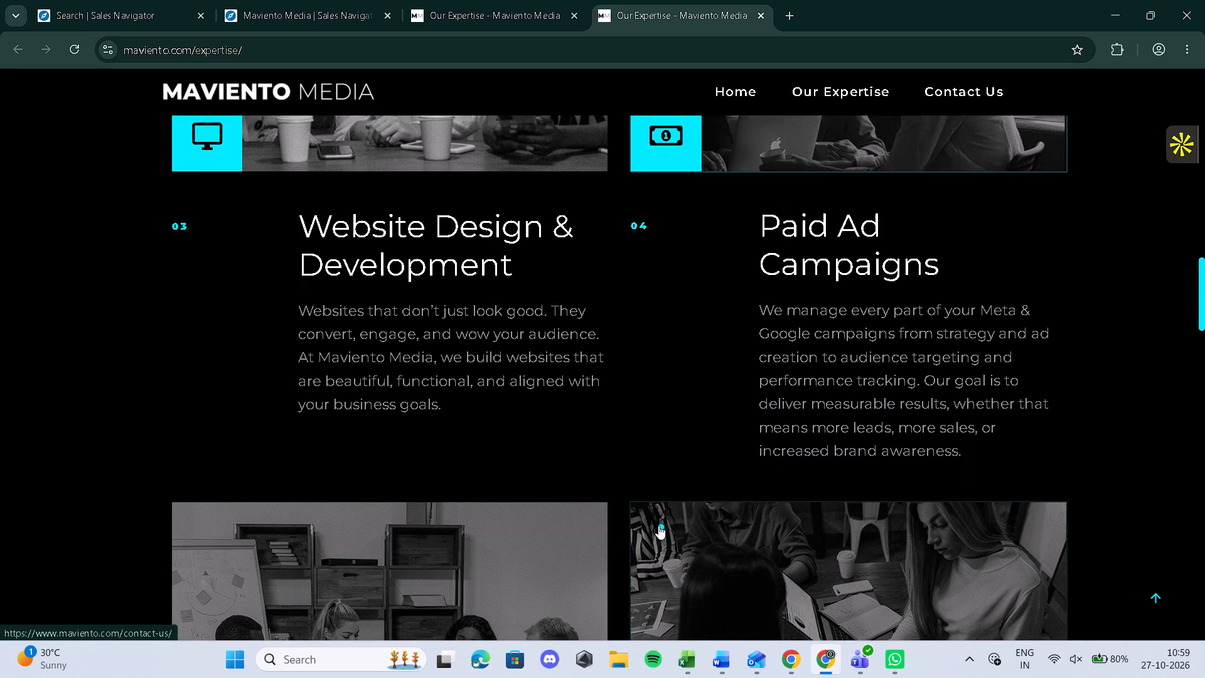
scroll(658, 525, down, 10)
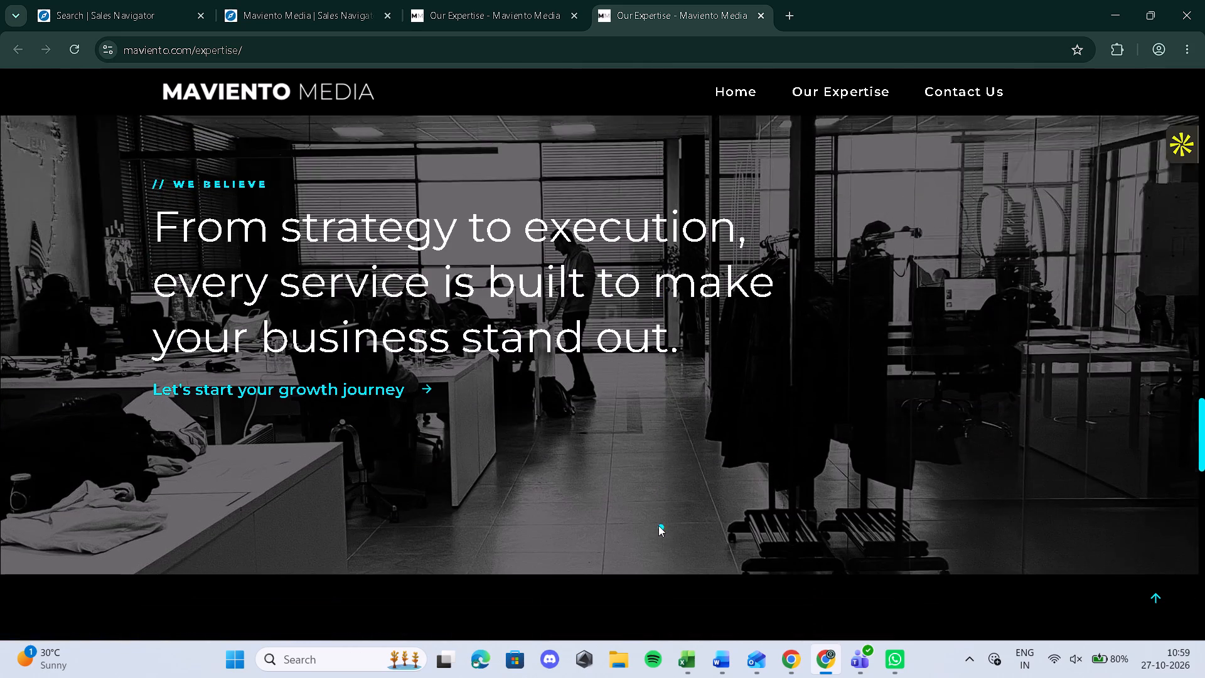
scroll(658, 525, down, 9)
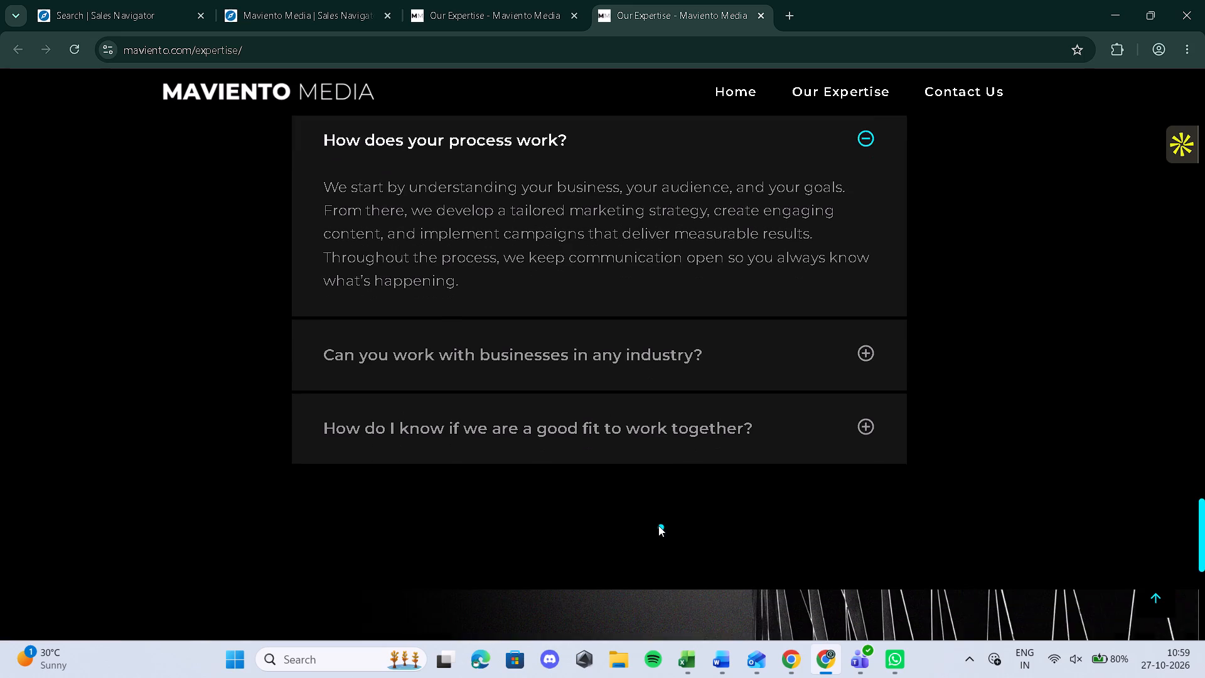
scroll(658, 525, down, 9)
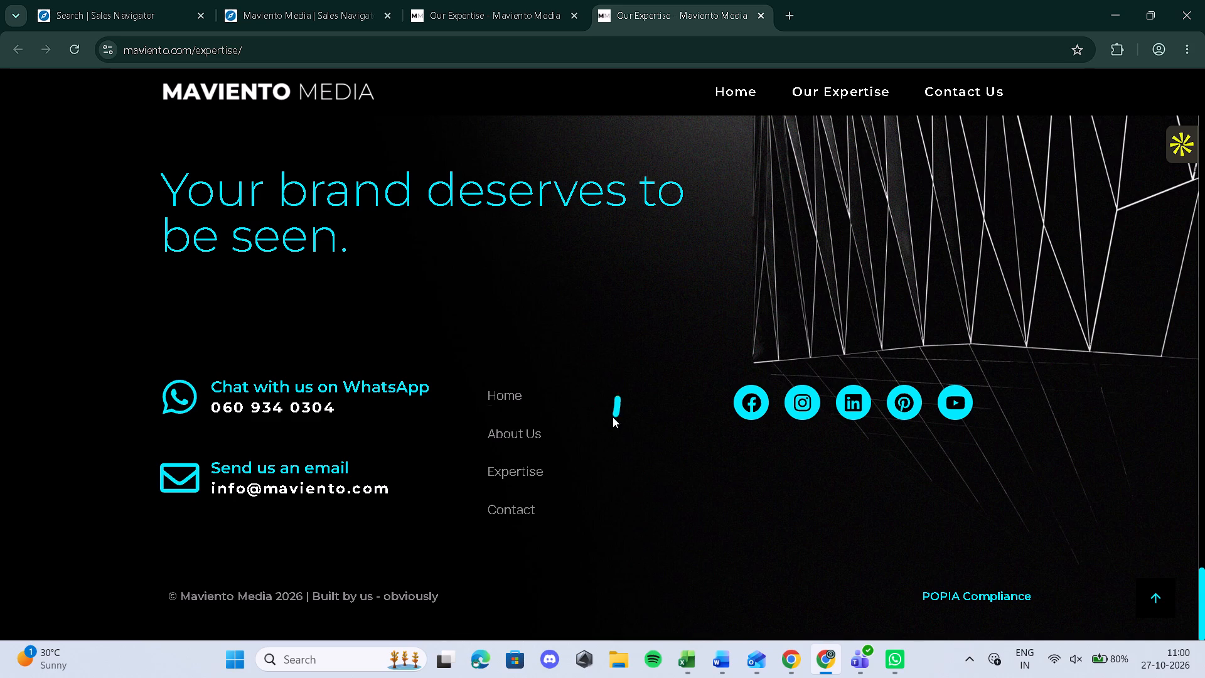
Open the About Us page from the Maviento Media site footer and read the company introduction.
click(526, 438)
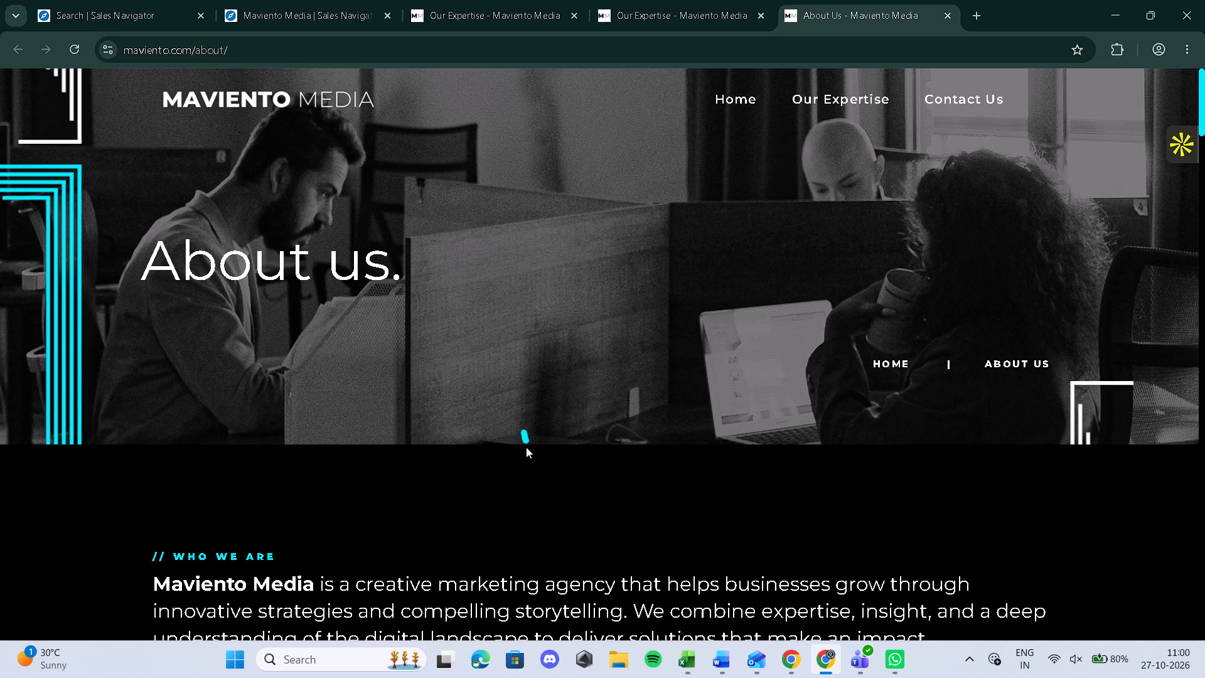
scroll(526, 477, down, 3)
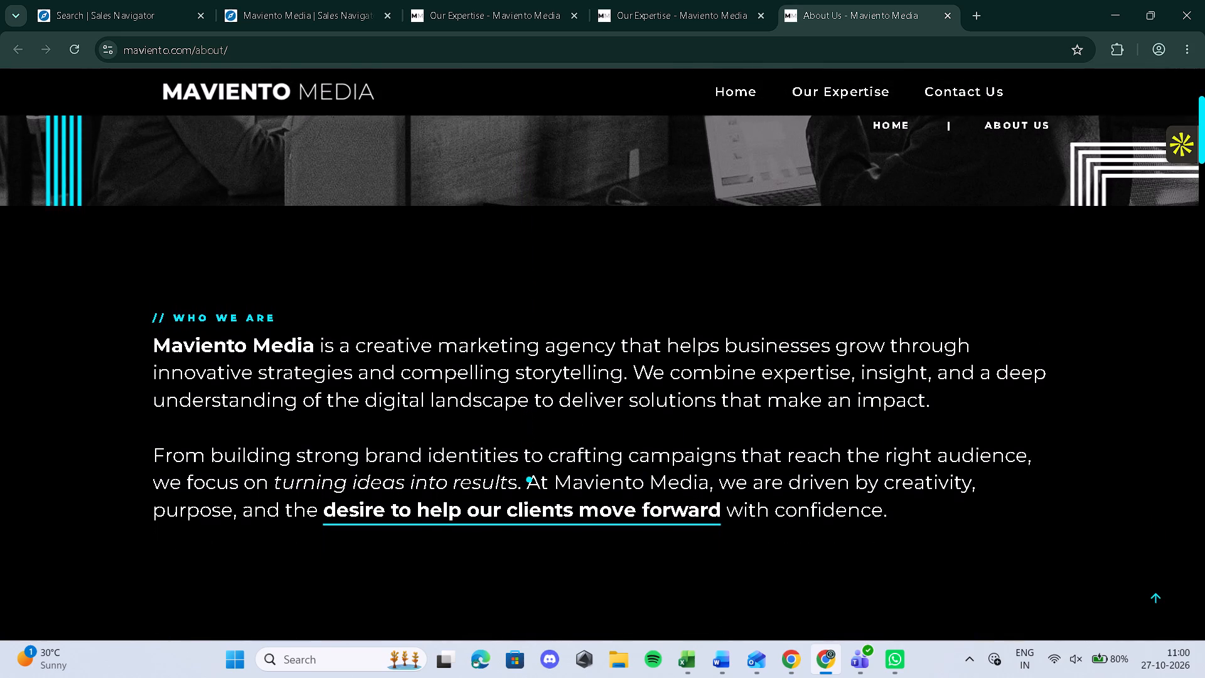
scroll(526, 477, down, 4)
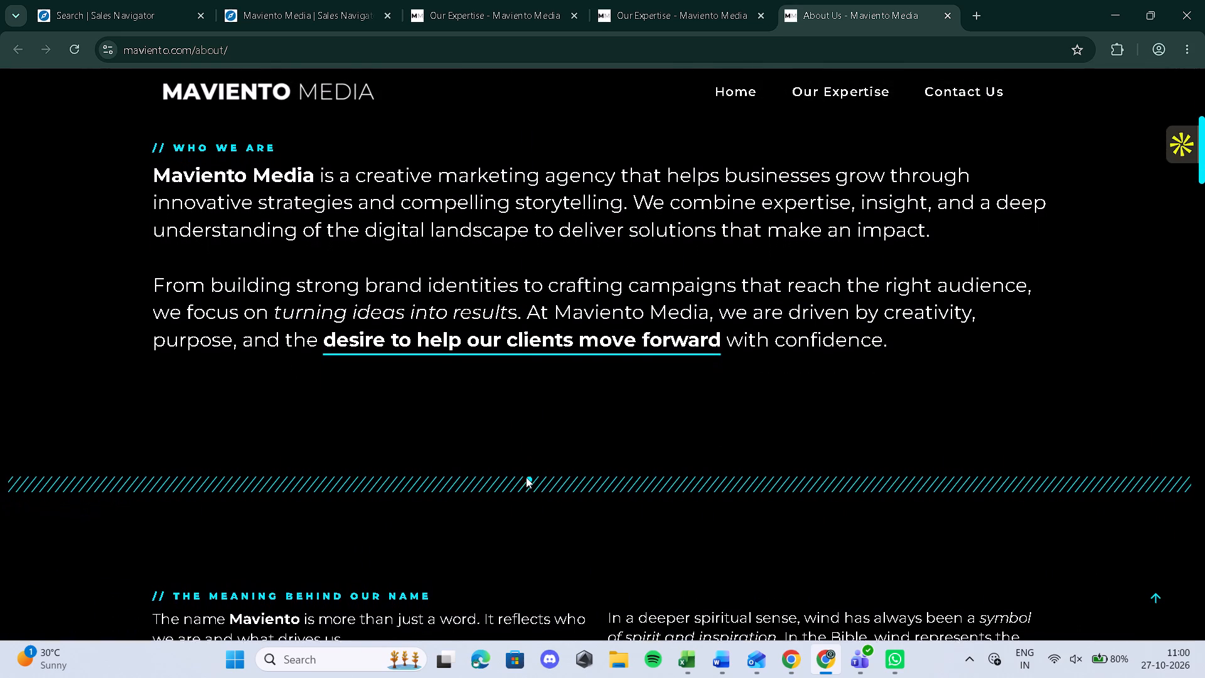
Close the About Us page and both Expertise pages to return to Maviento Media's Sales Navigator account page.
click(648, 0)
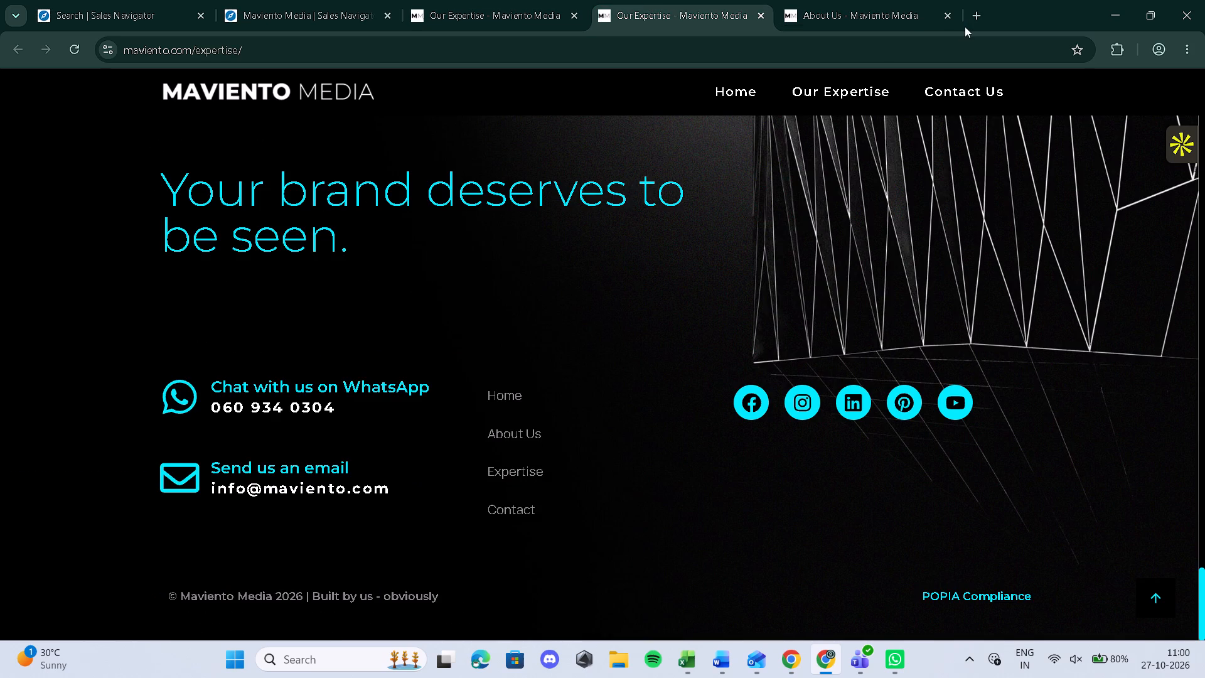
click(947, 17)
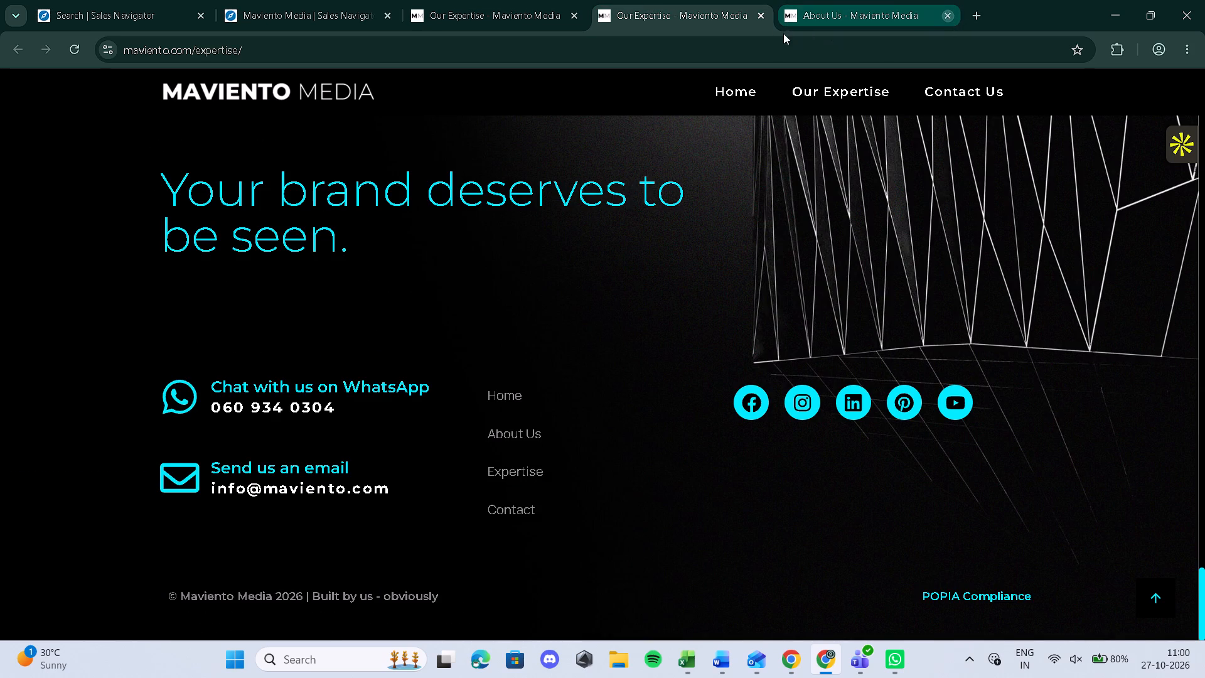
click(766, 18)
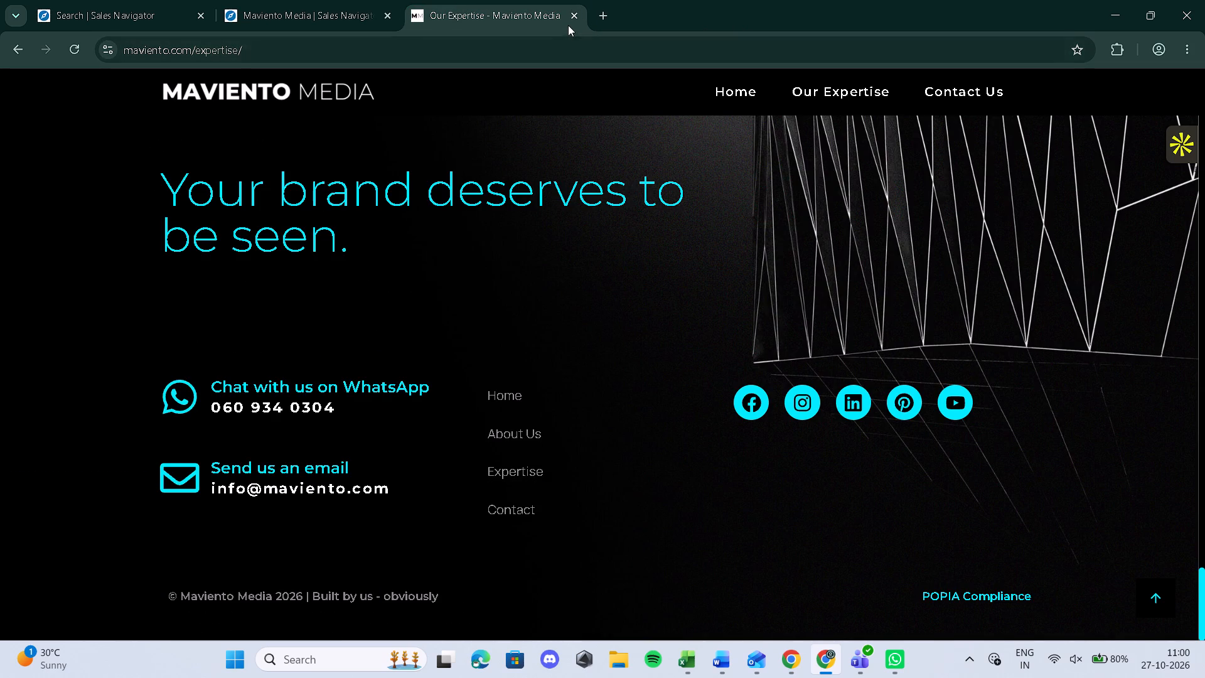
click(569, 20)
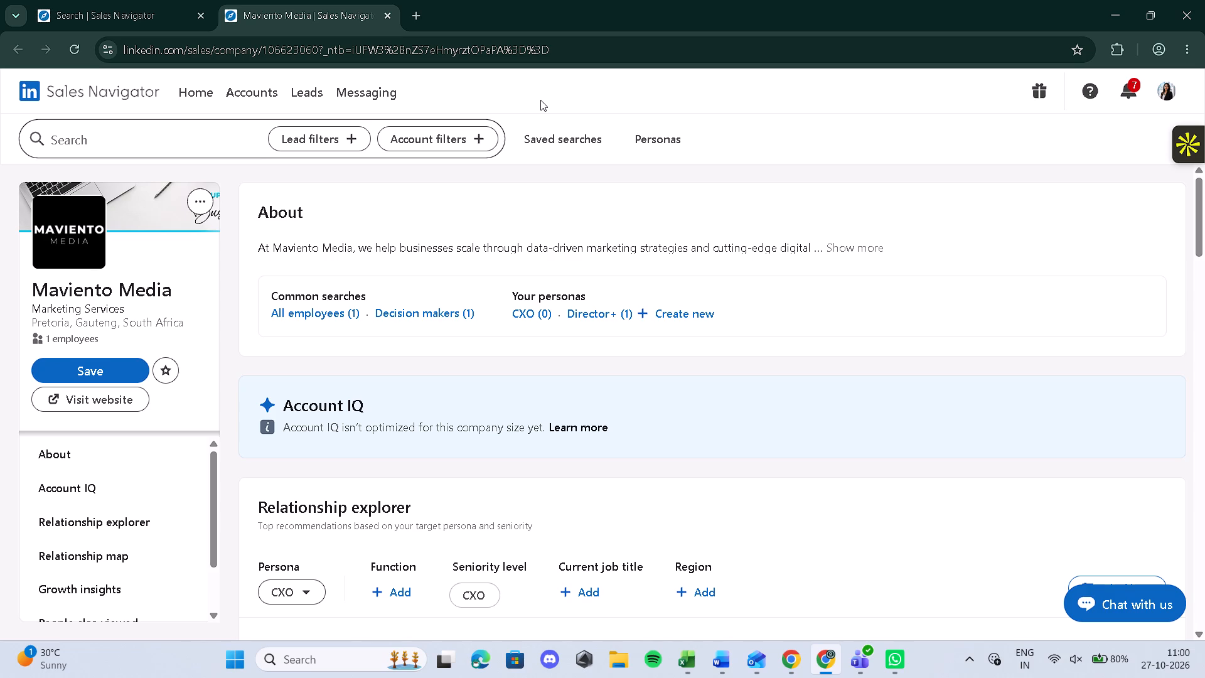
Recheck Maviento Media's website homepage from its Sales Navigator account, and close both to return to the sms account search results.
click(48, 0)
click(286, 0)
click(127, 394)
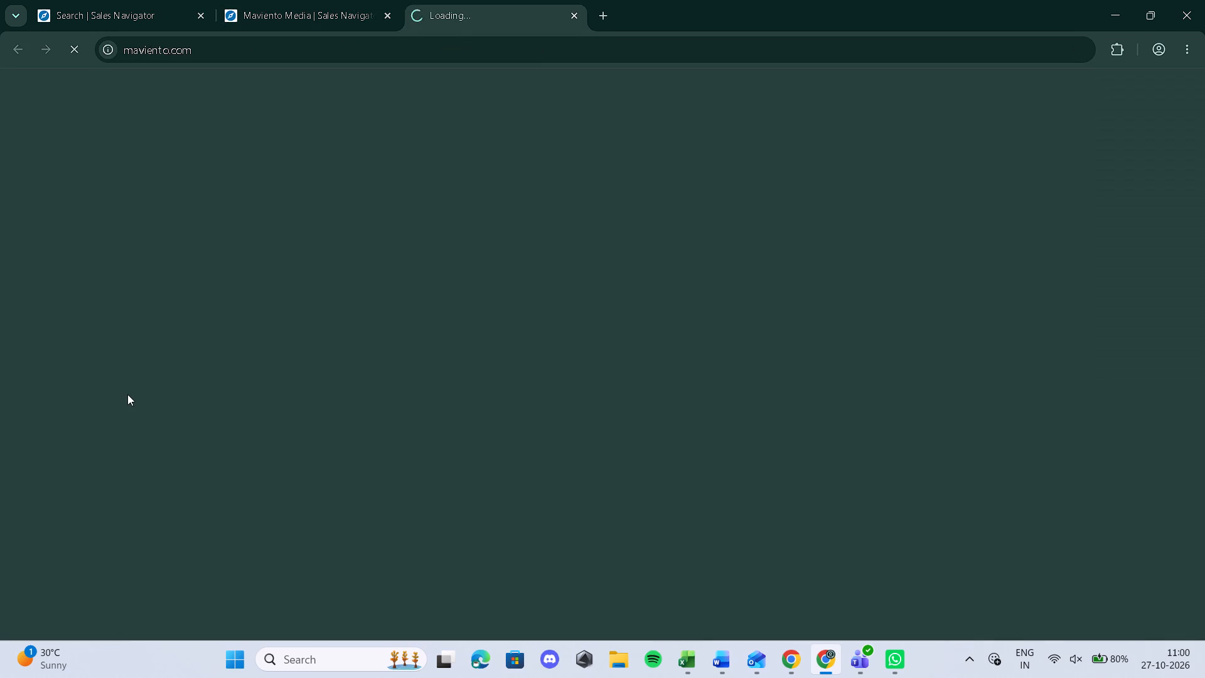
click(134, 0)
click(276, 0)
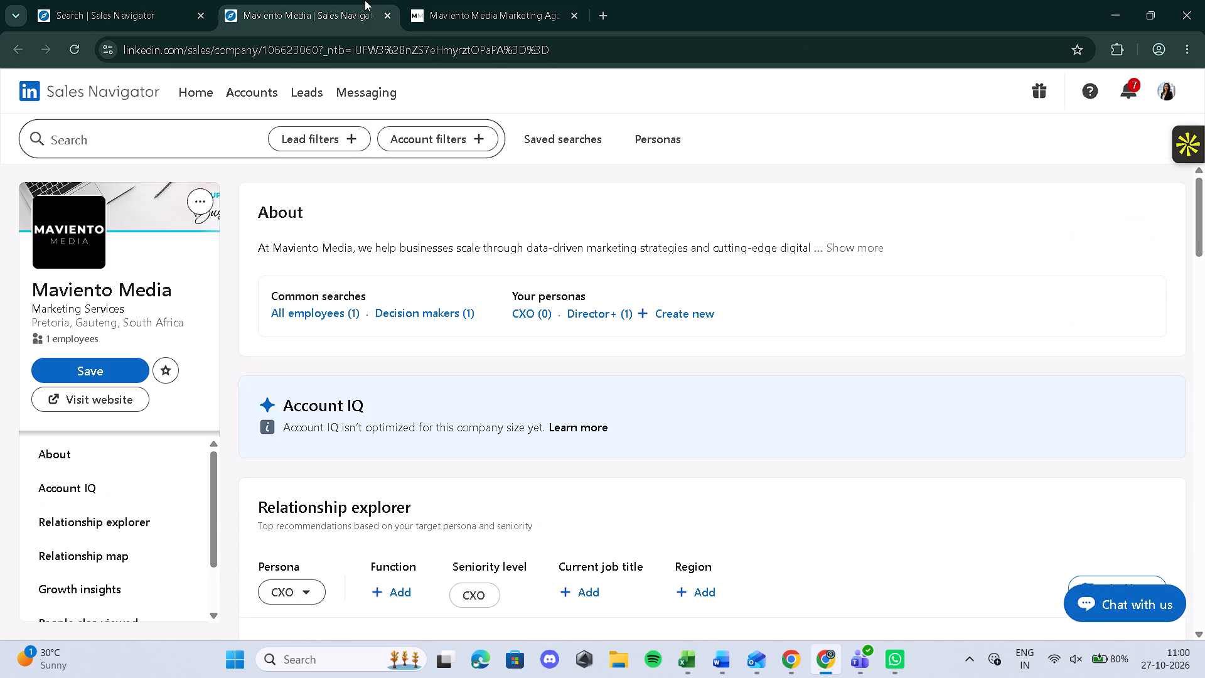
click(409, 0)
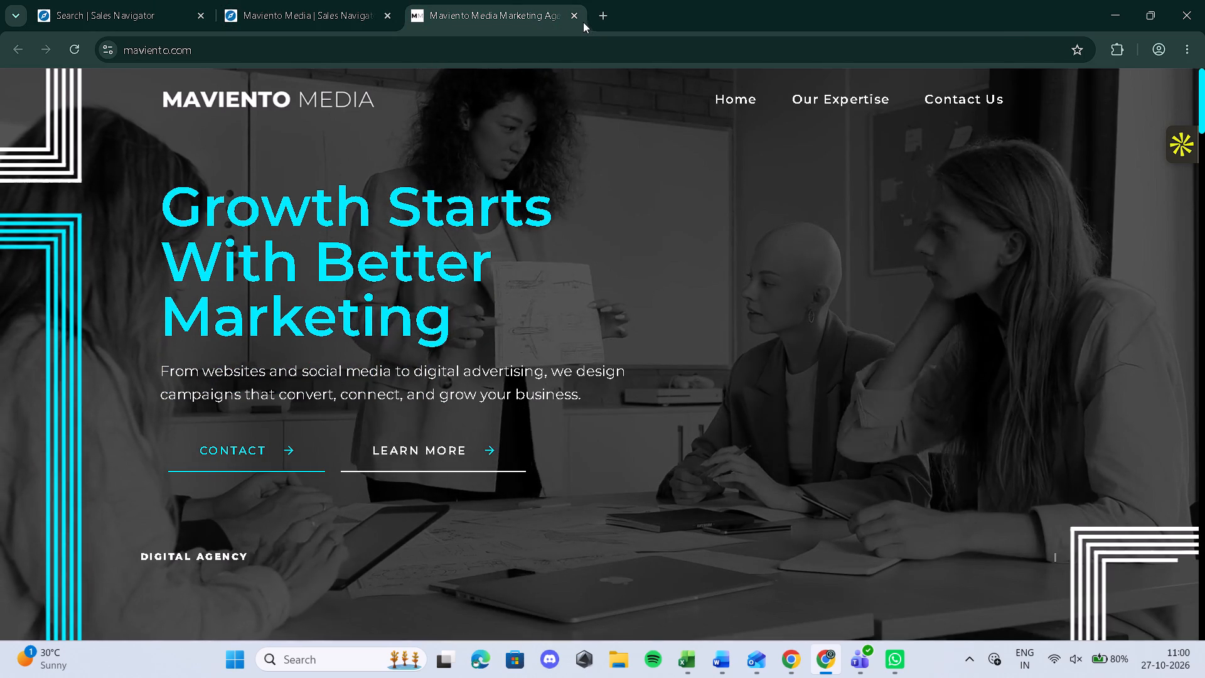
click(579, 18)
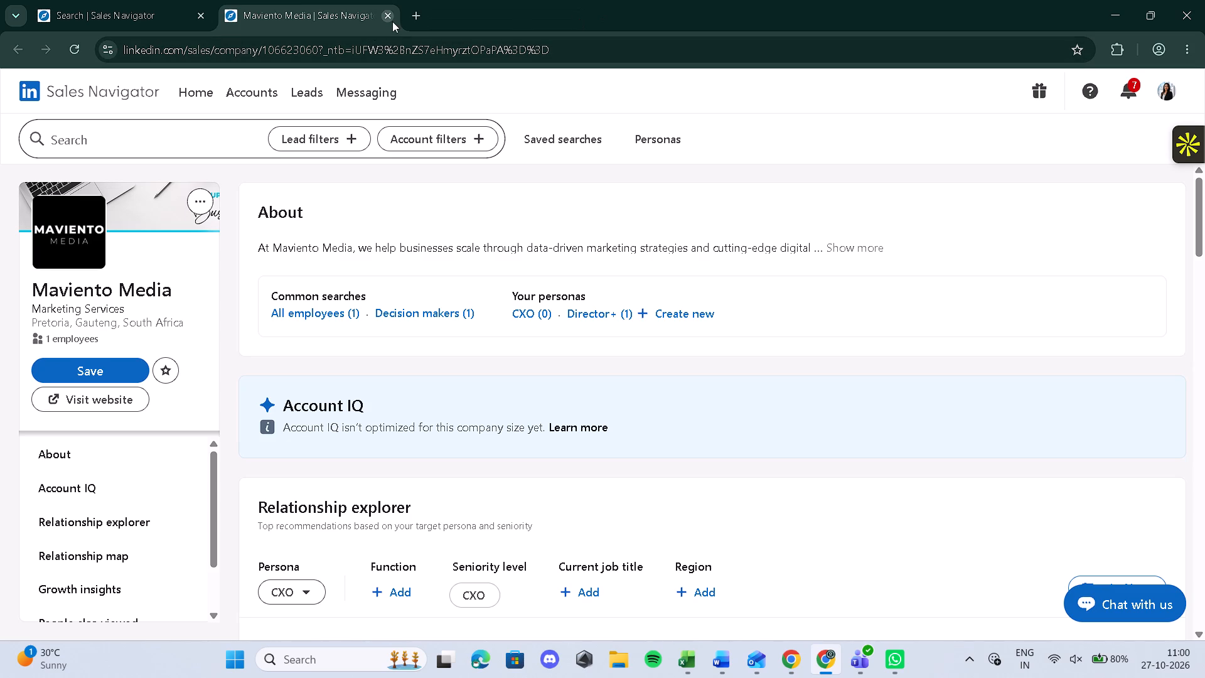
click(394, 19)
click(391, 18)
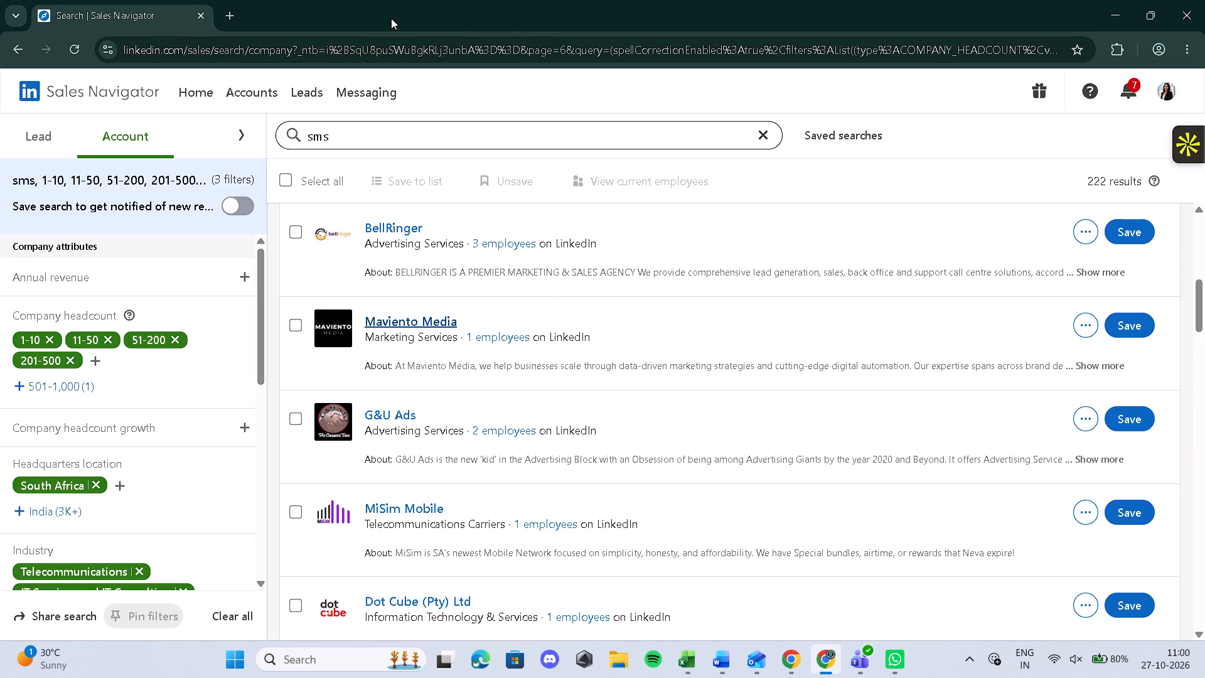
Open the G&U Ads account from the search results in a separate tab and read its full About description.
scroll(510, 441, down, 1)
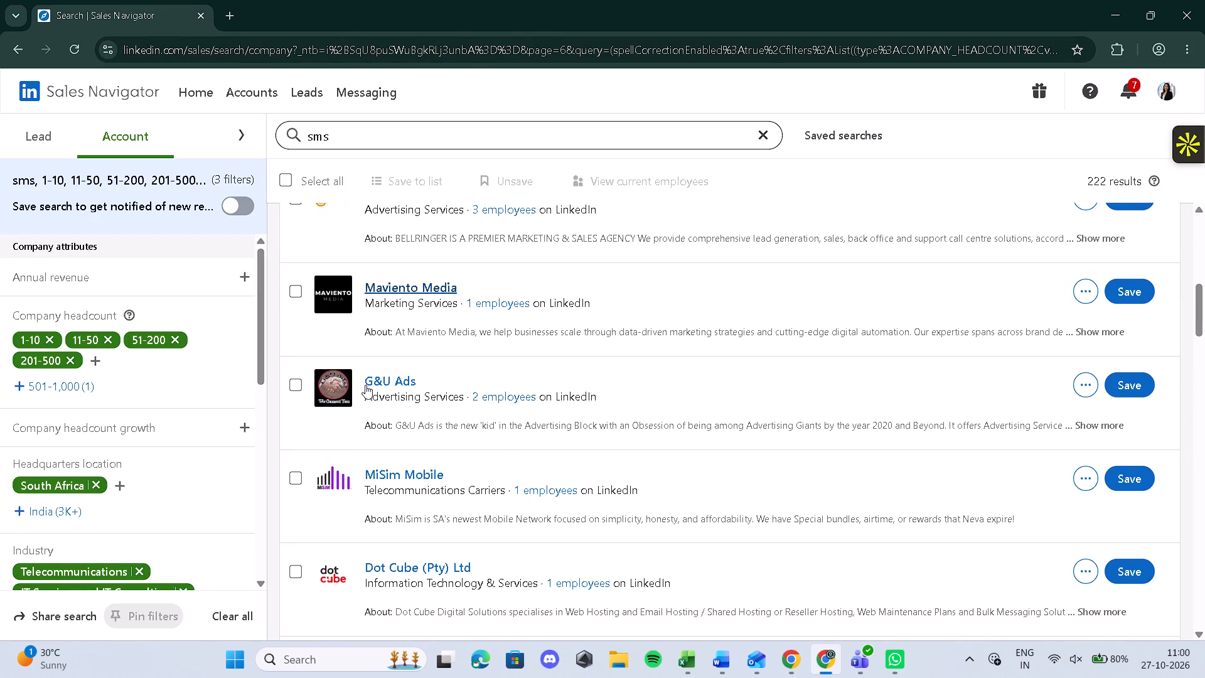
click(374, 385)
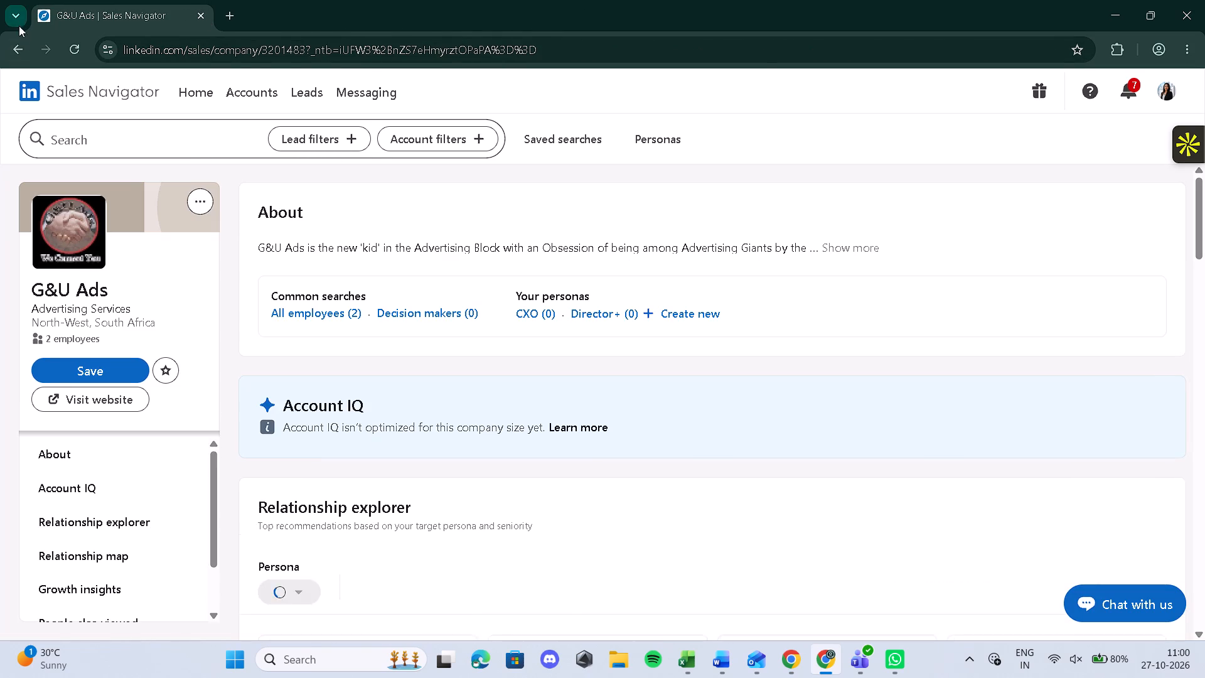
click(16, 46)
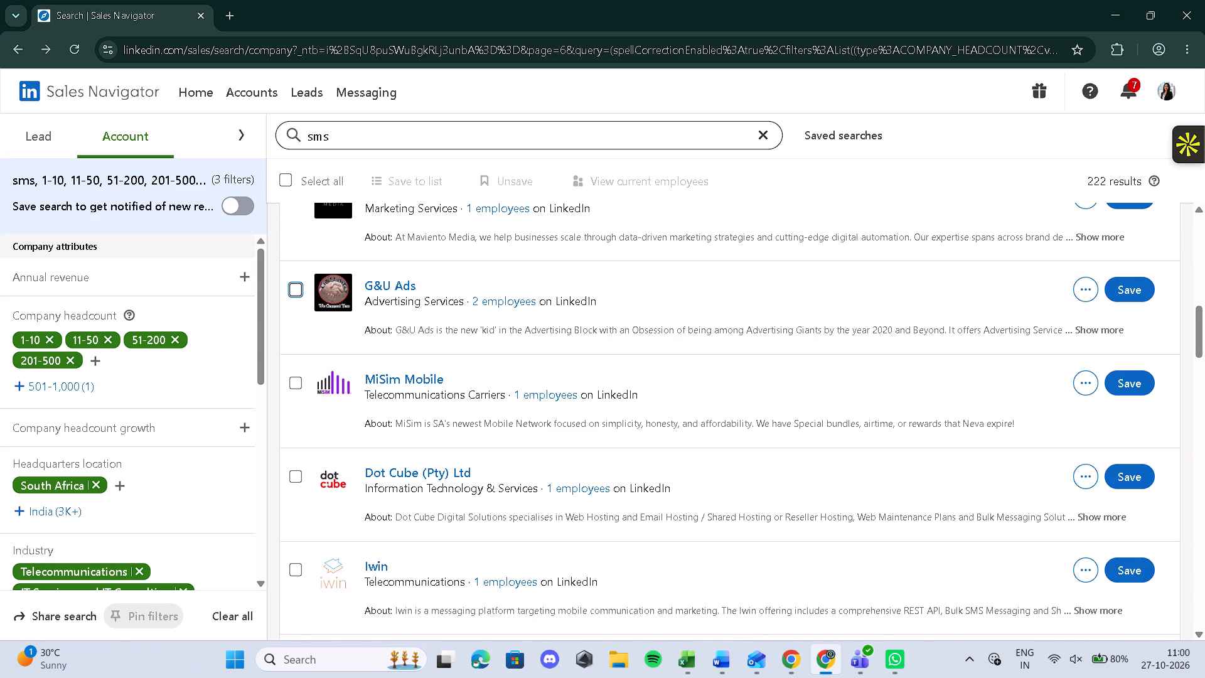
right_click(383, 283)
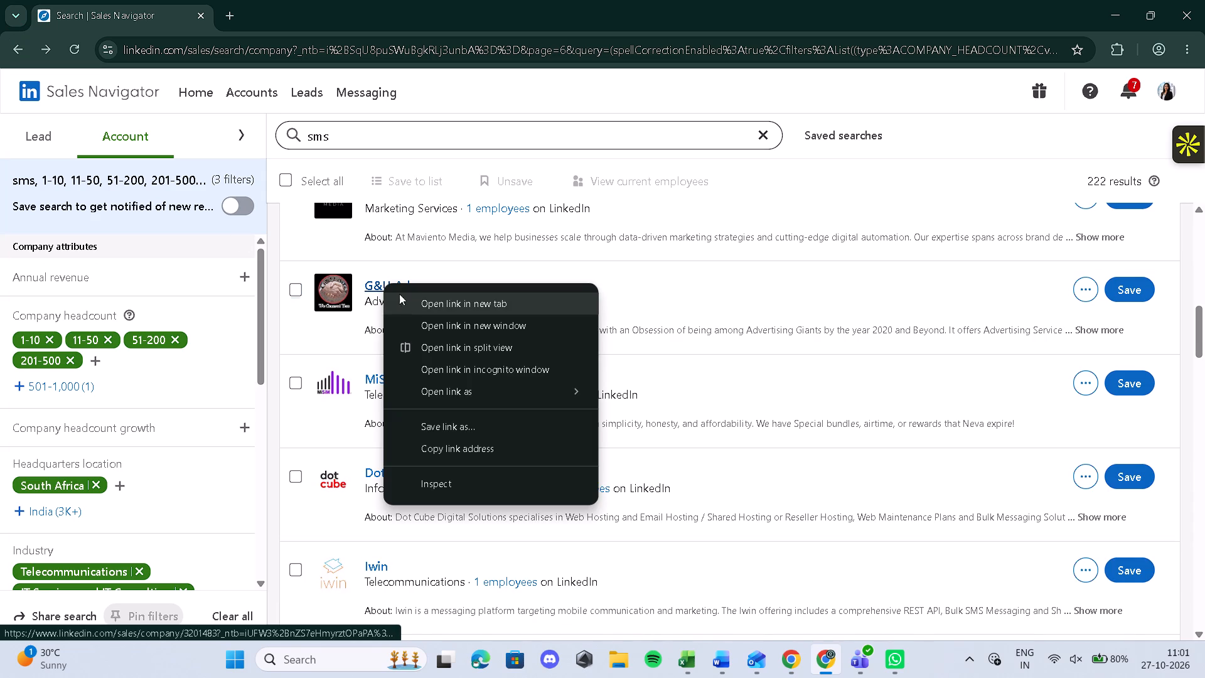
click(411, 300)
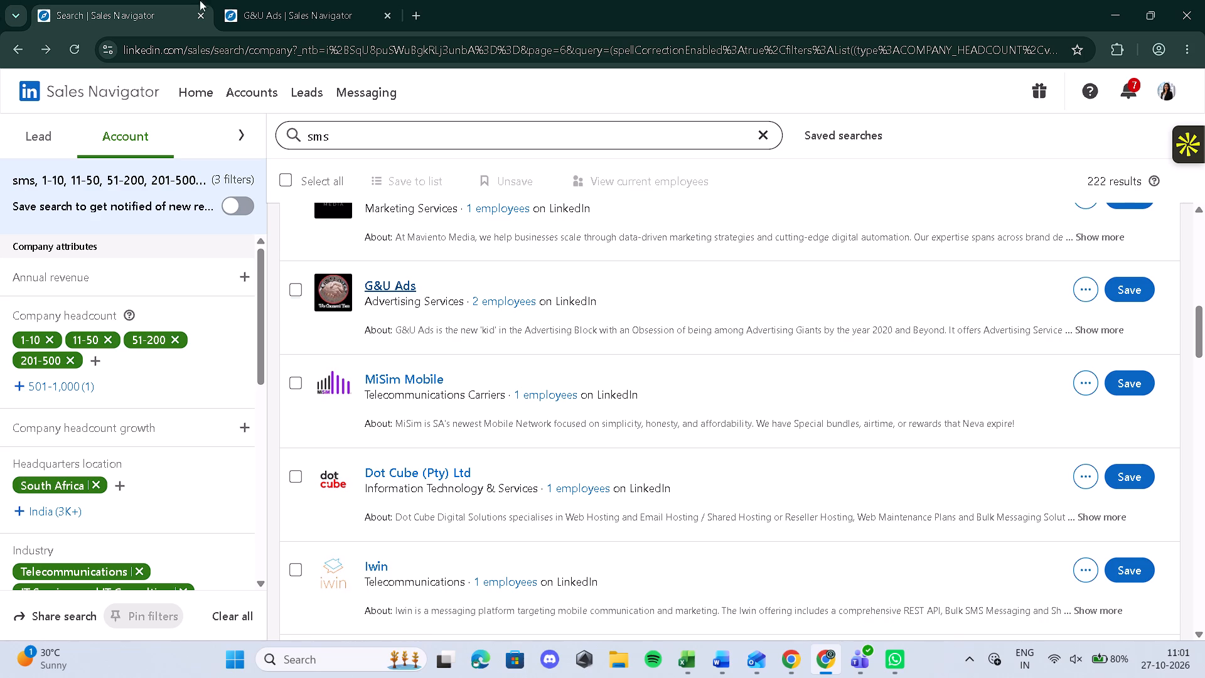
click(253, 0)
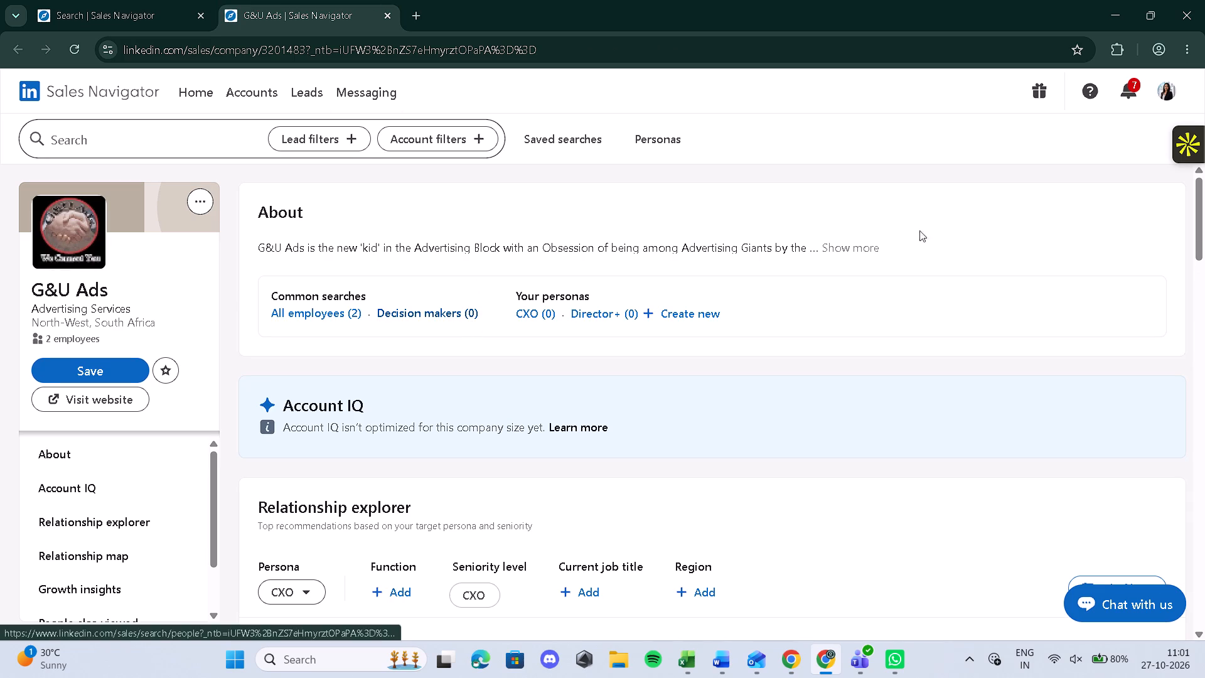
click(845, 252)
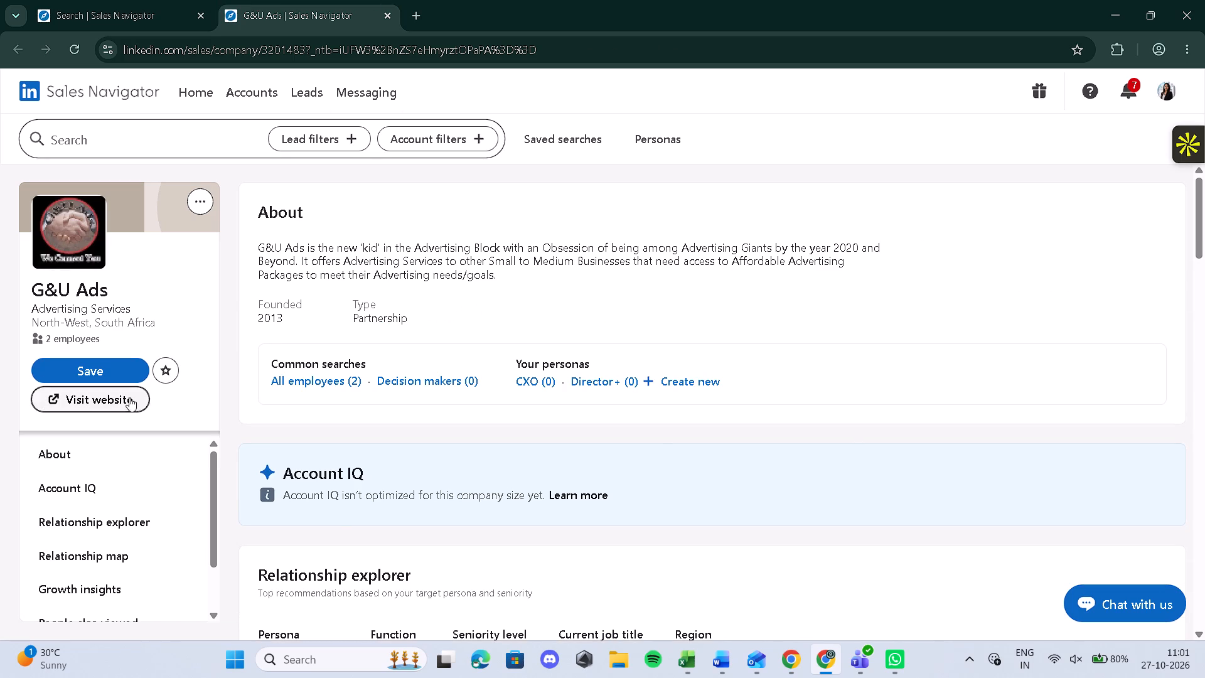
Try to load the G&U Ads company website, and close the site and the account page to return to the search results.
right_click(126, 400)
click(190, 421)
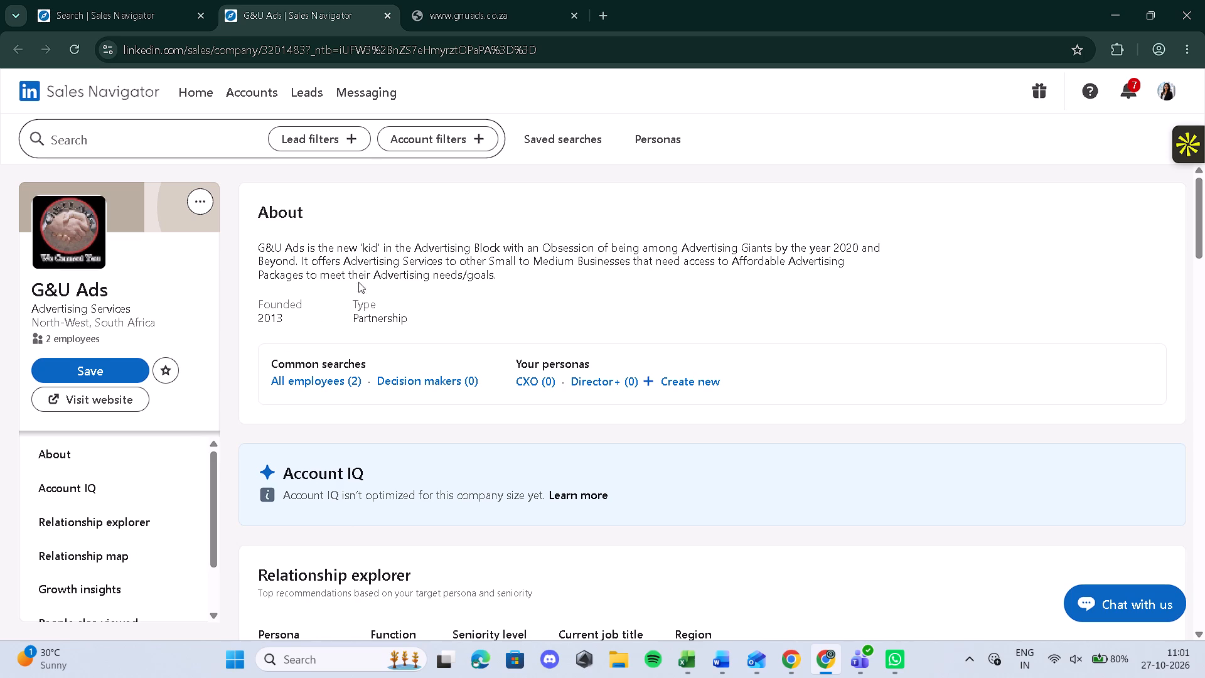
click(455, 0)
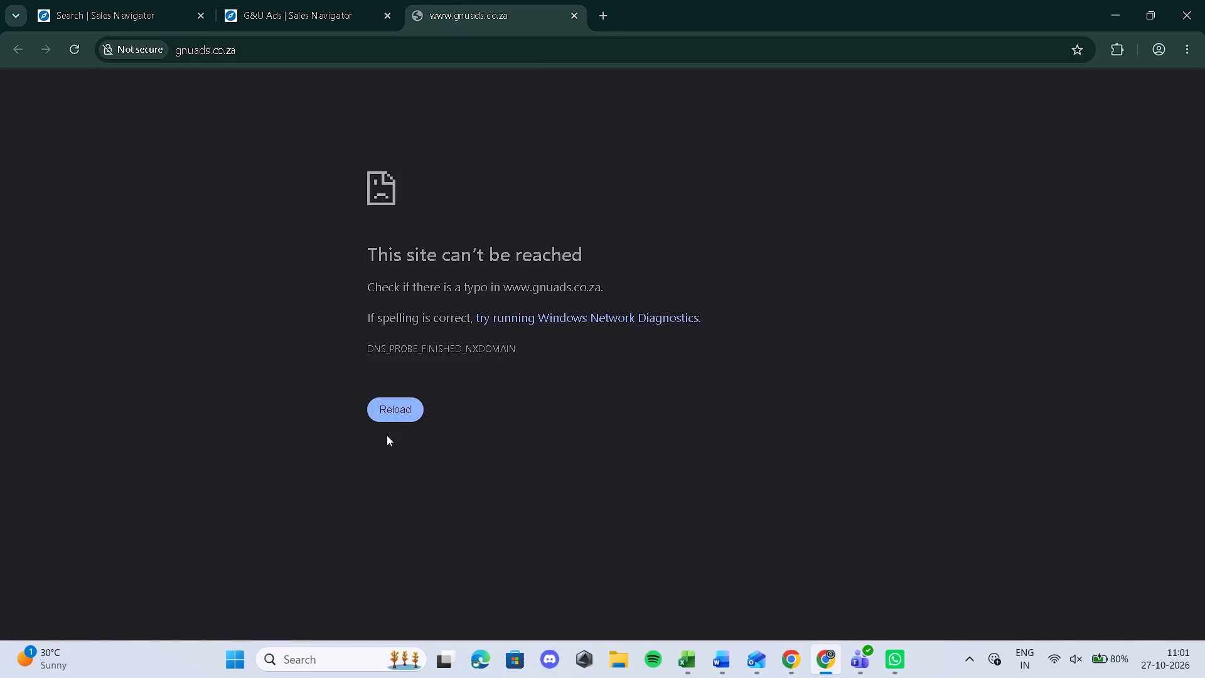
click(400, 404)
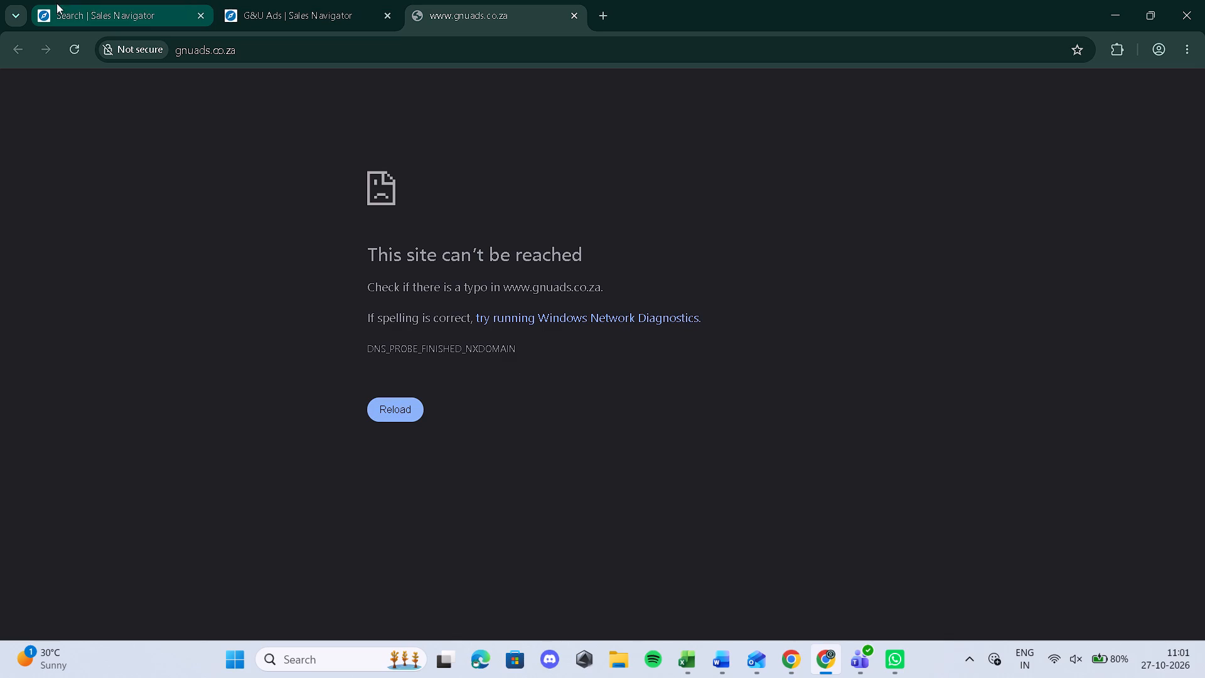
click(105, 0)
click(262, 0)
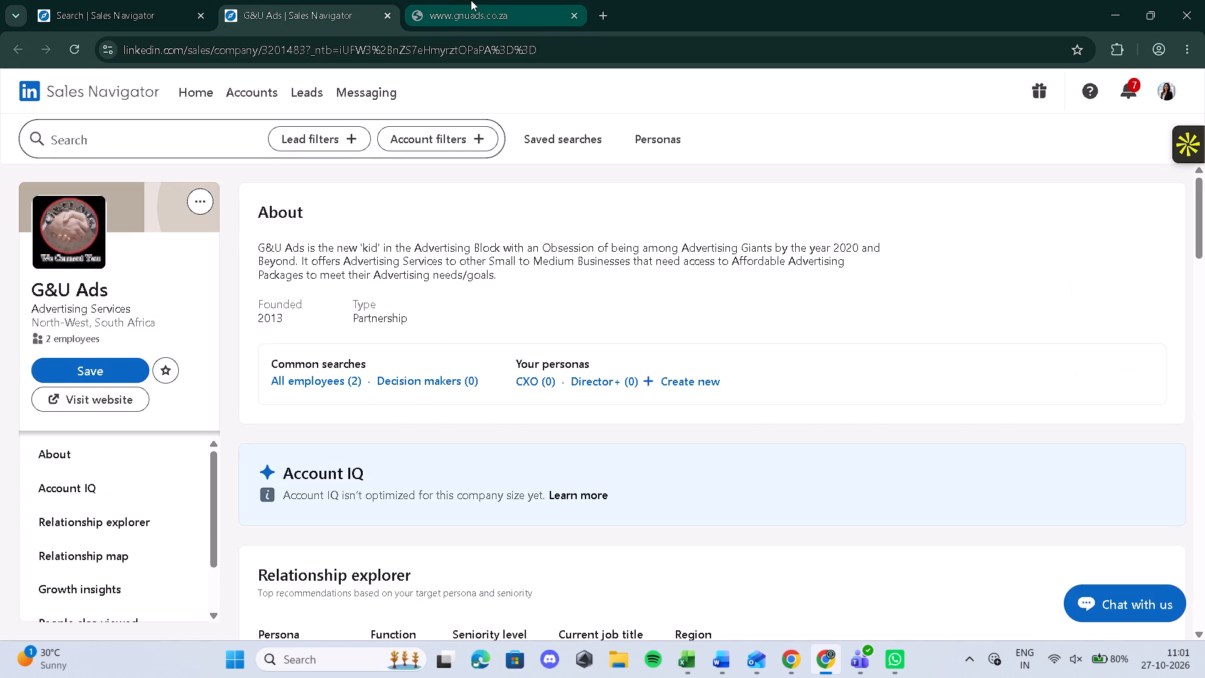
click(473, 1)
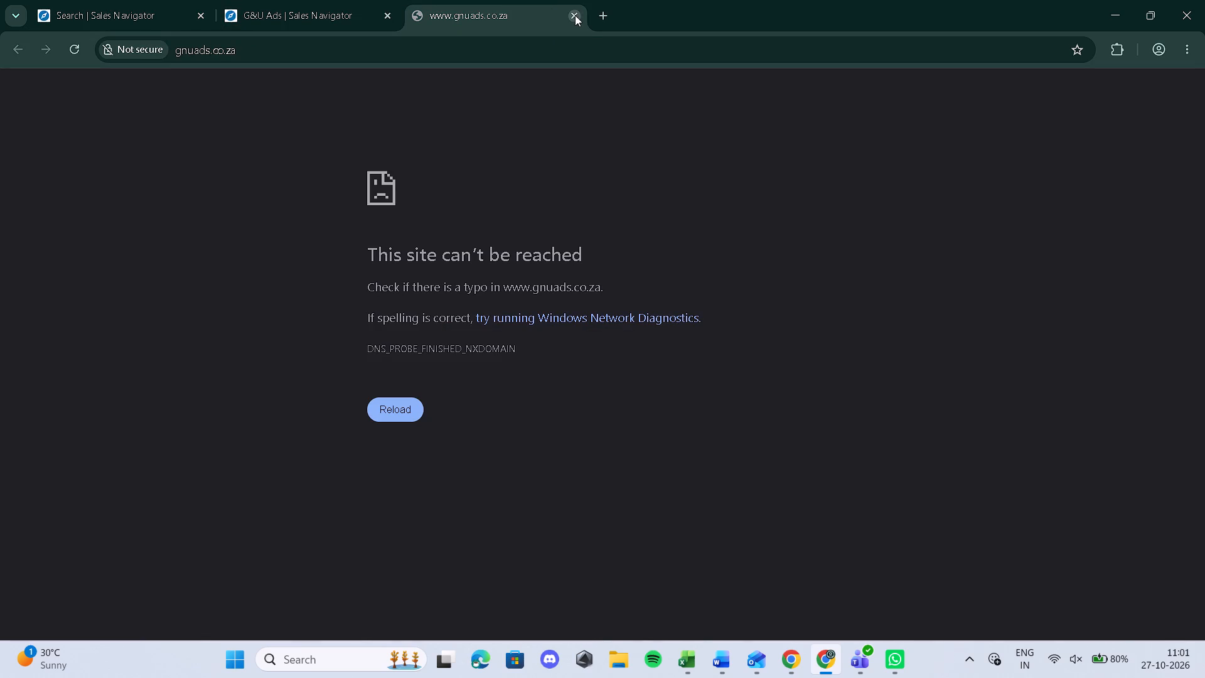
click(575, 16)
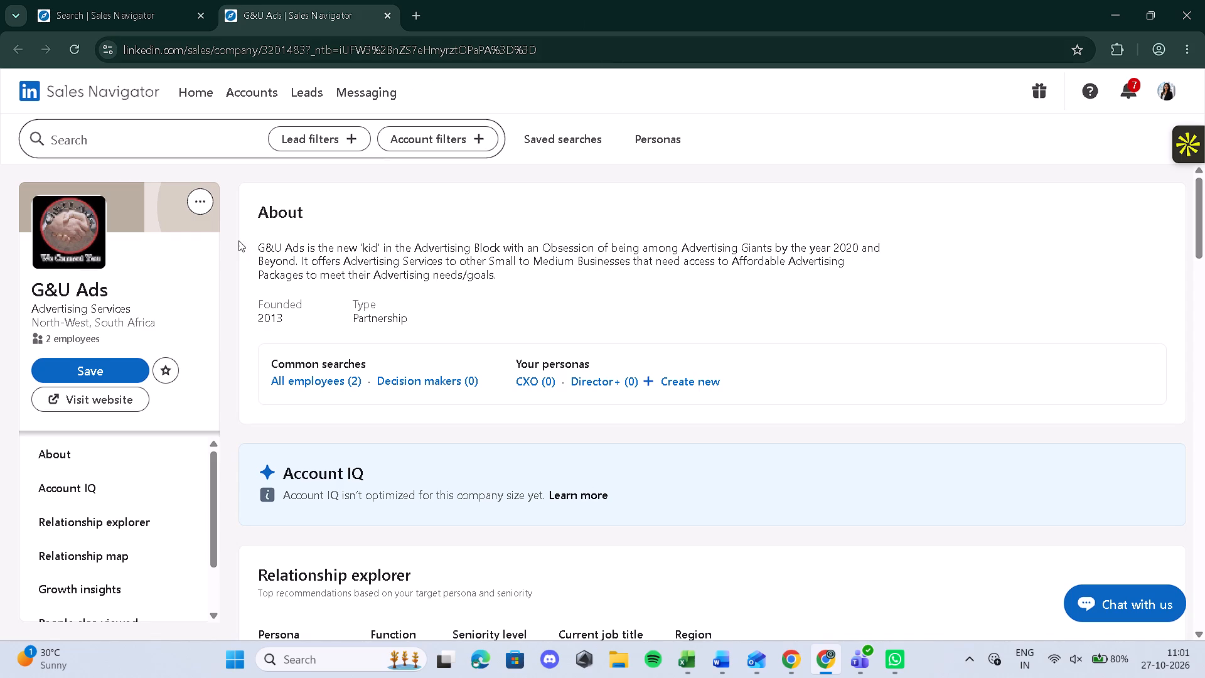
click(392, 17)
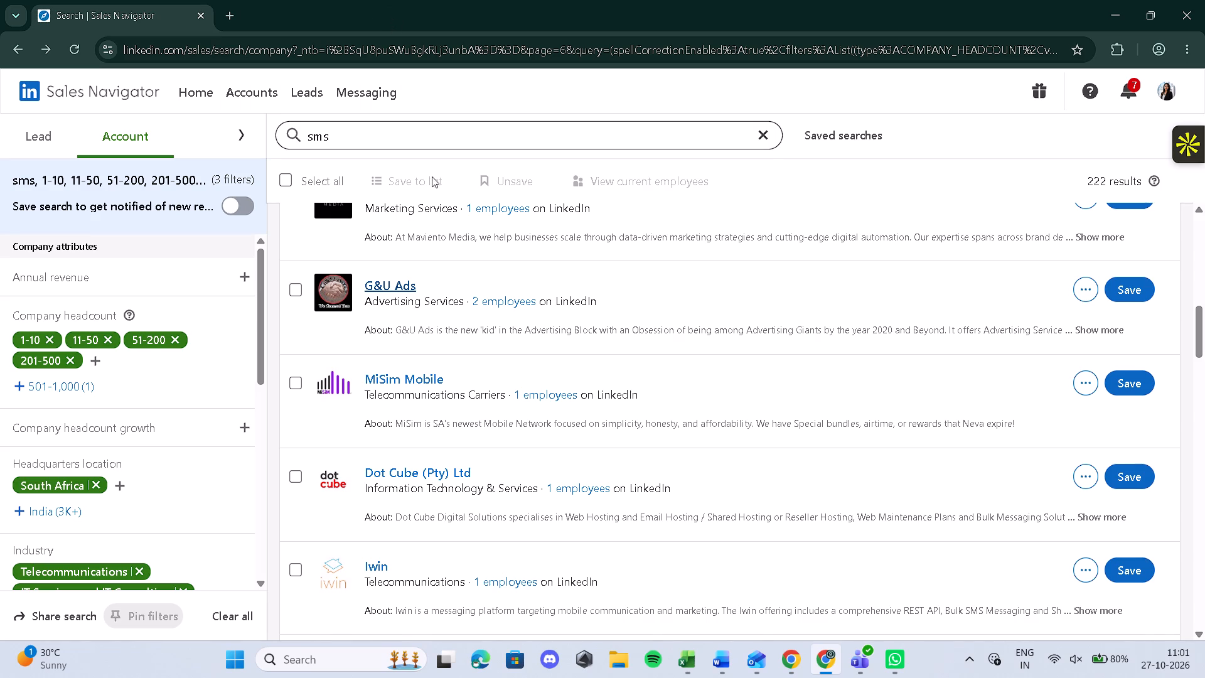
Open the MiSim Mobile account from the search results in a separate tab and read its full About description.
right_click(410, 378)
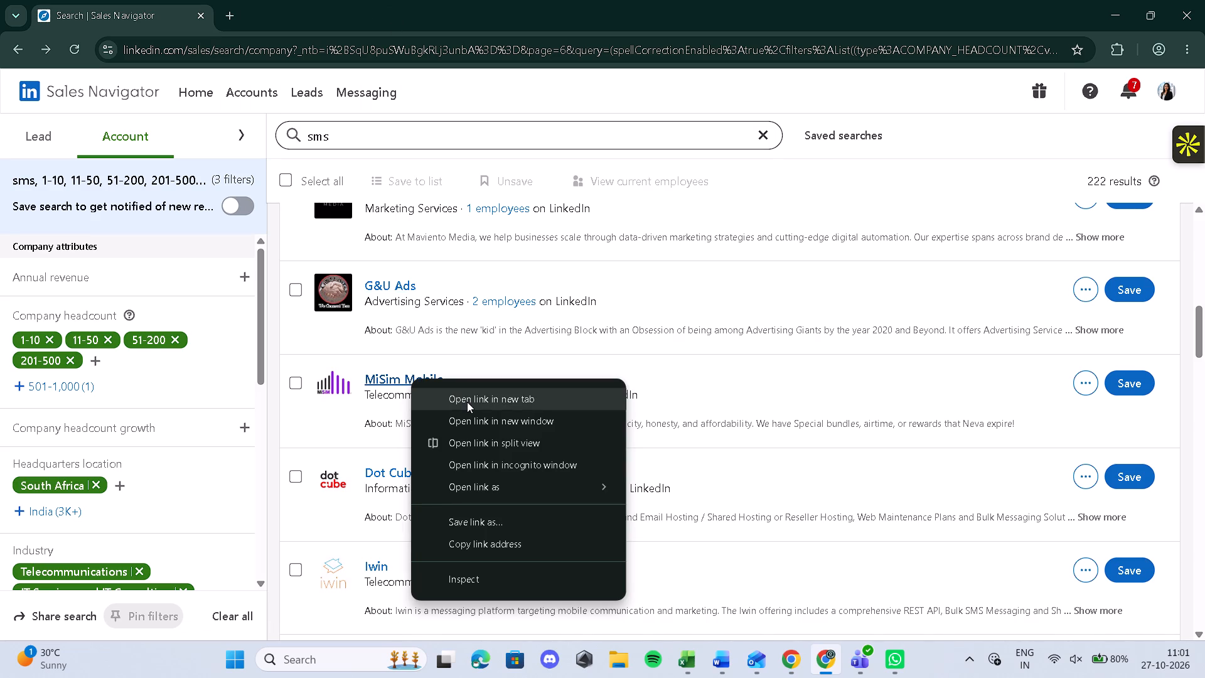
click(467, 402)
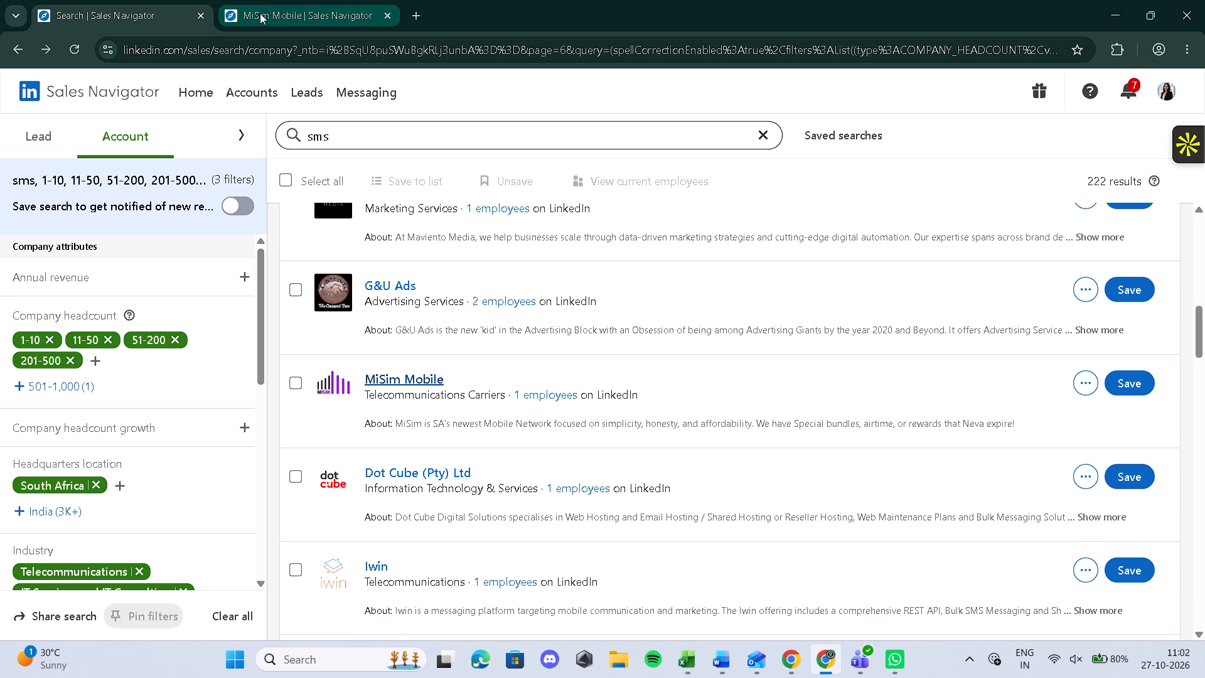
click(361, 0)
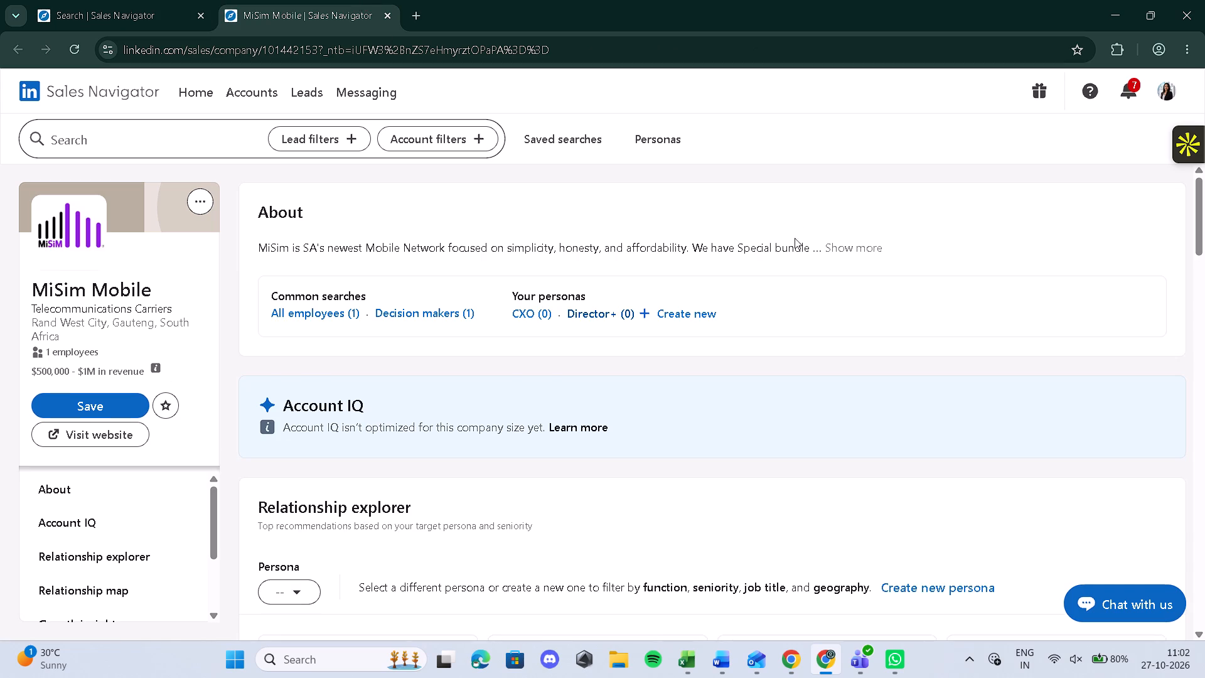
click(843, 243)
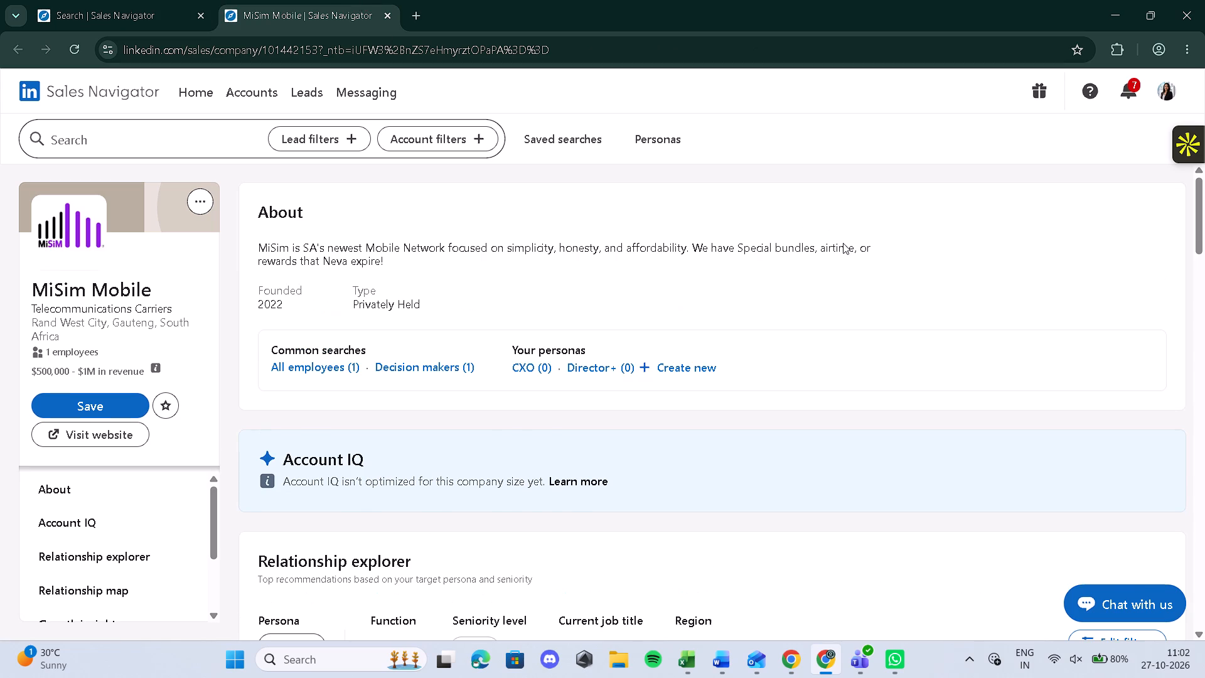
click(843, 243)
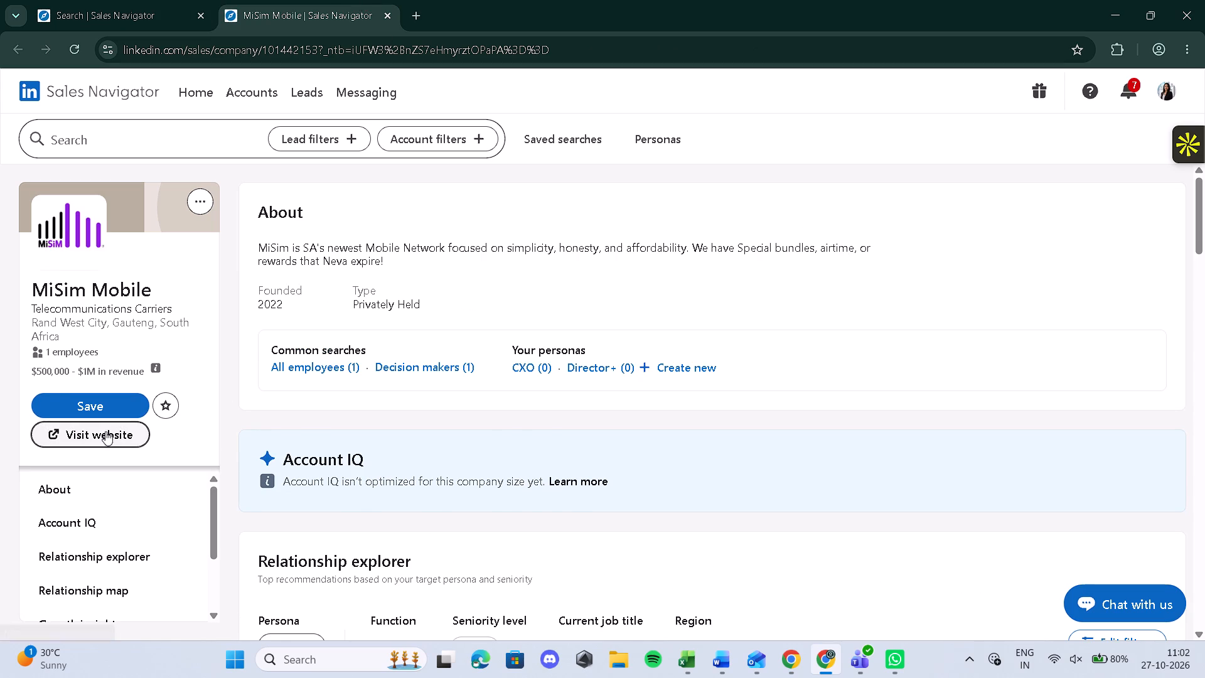
Open the MiSim Mobile company website from its account page and look through the homepage's packages and services.
click(105, 432)
click(296, 0)
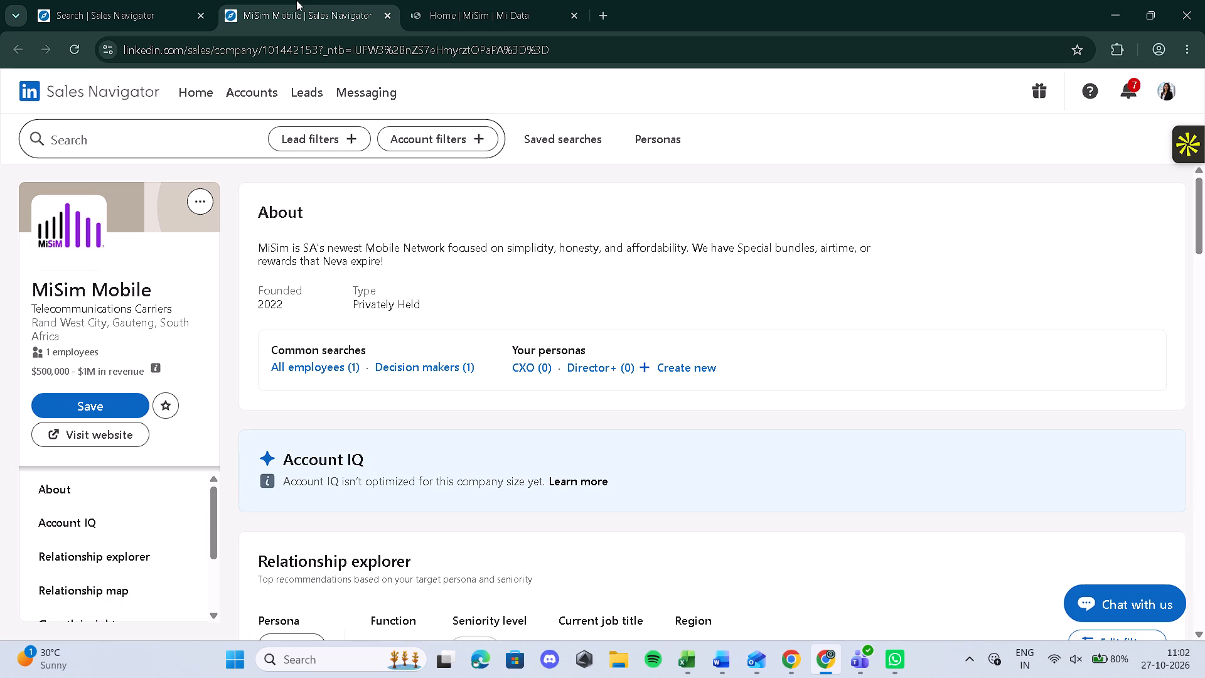
click(451, 1)
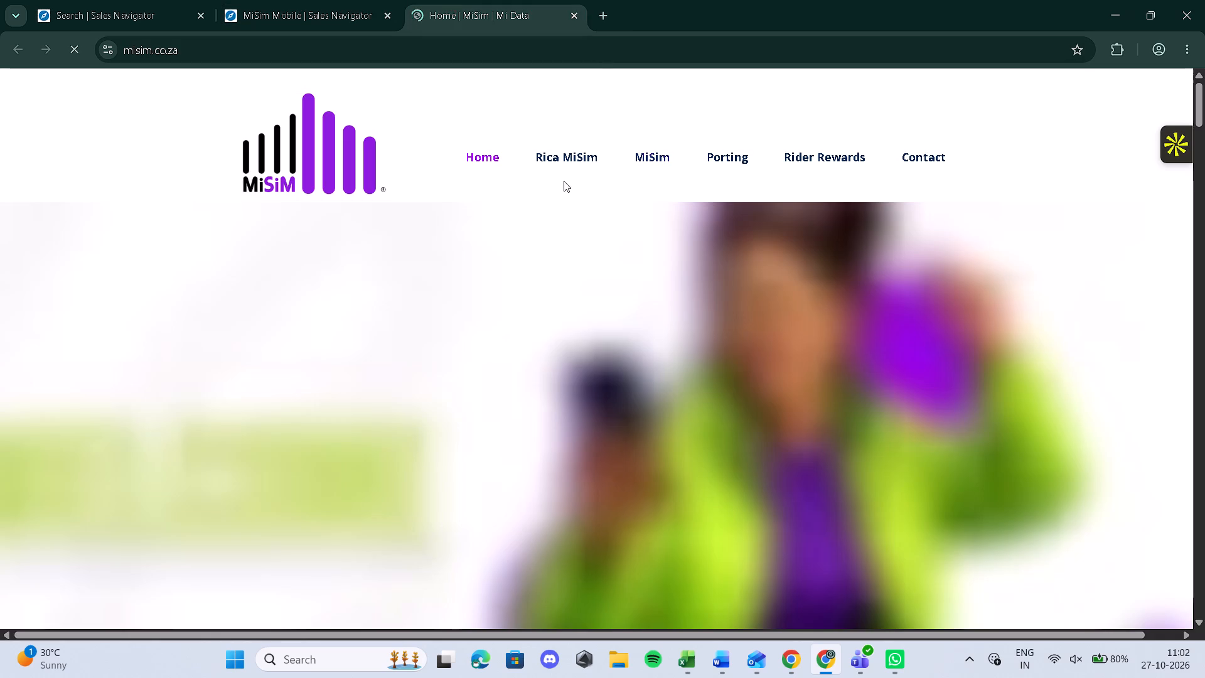
scroll(626, 301, down, 5)
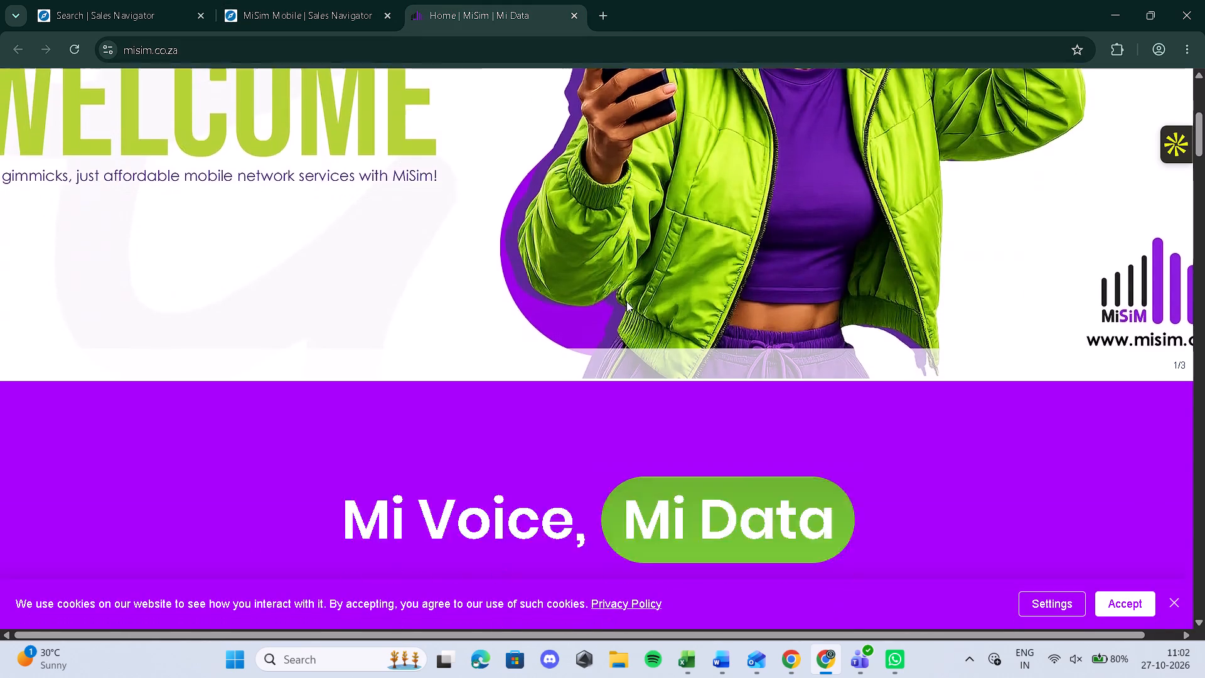
scroll(626, 301, down, 11)
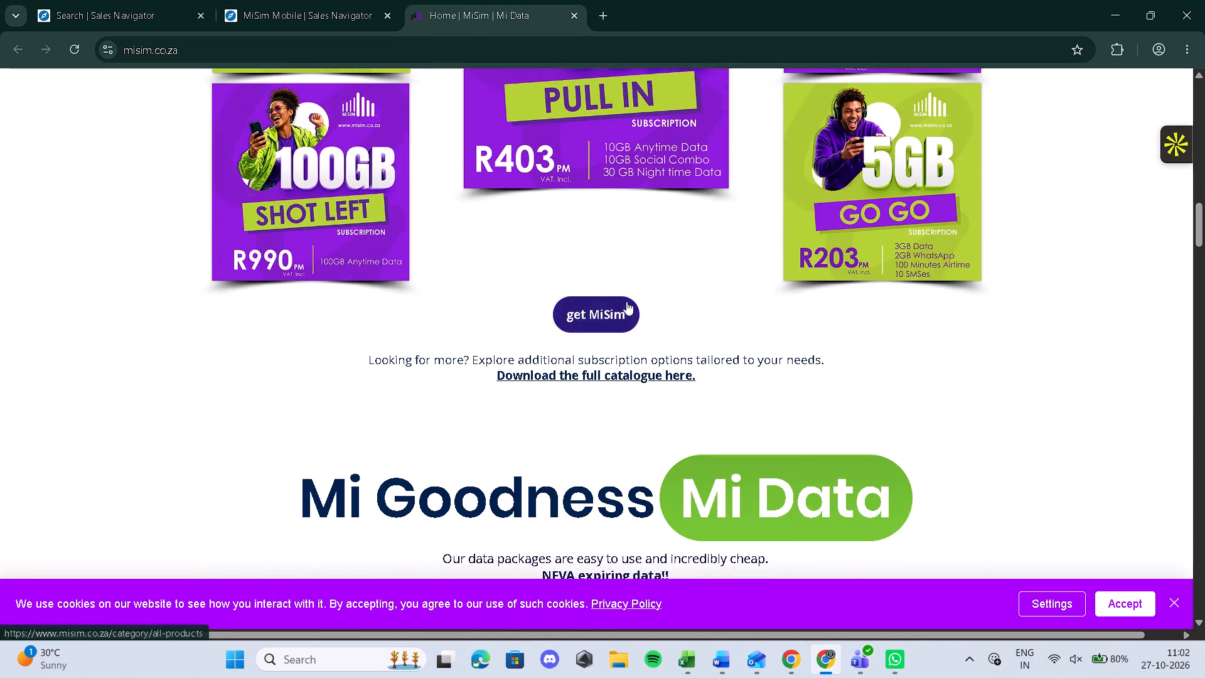
scroll(626, 301, down, 12)
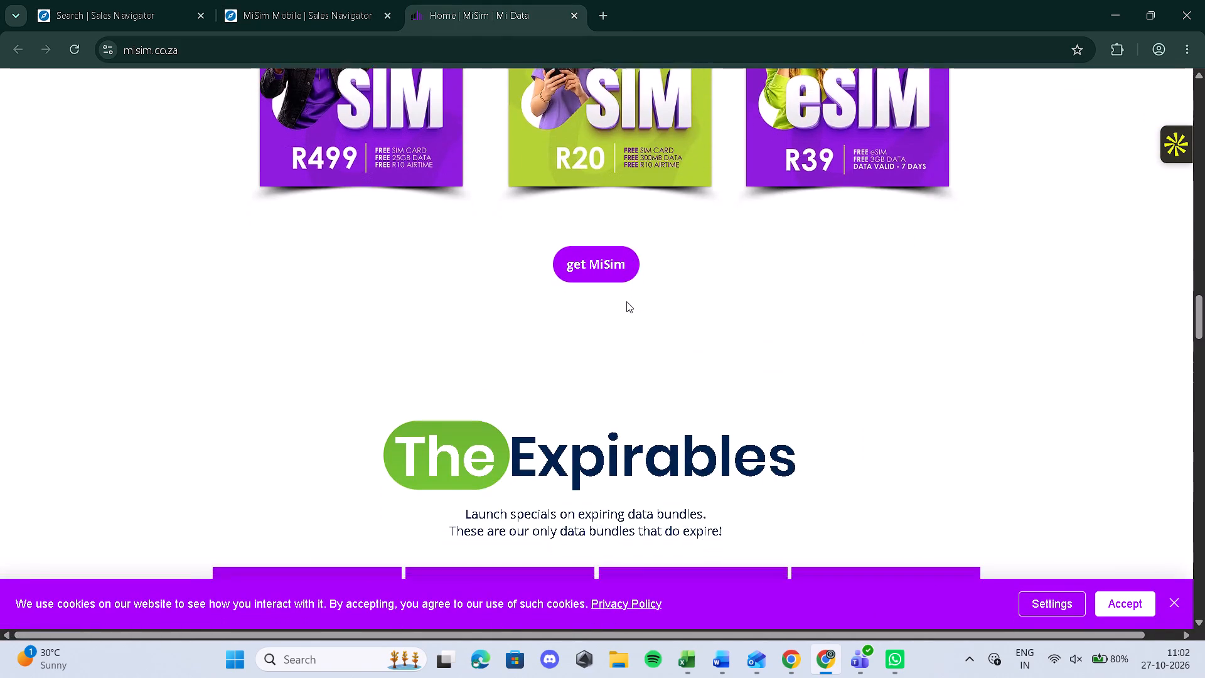
scroll(626, 301, down, 1)
scroll(626, 301, up, 17)
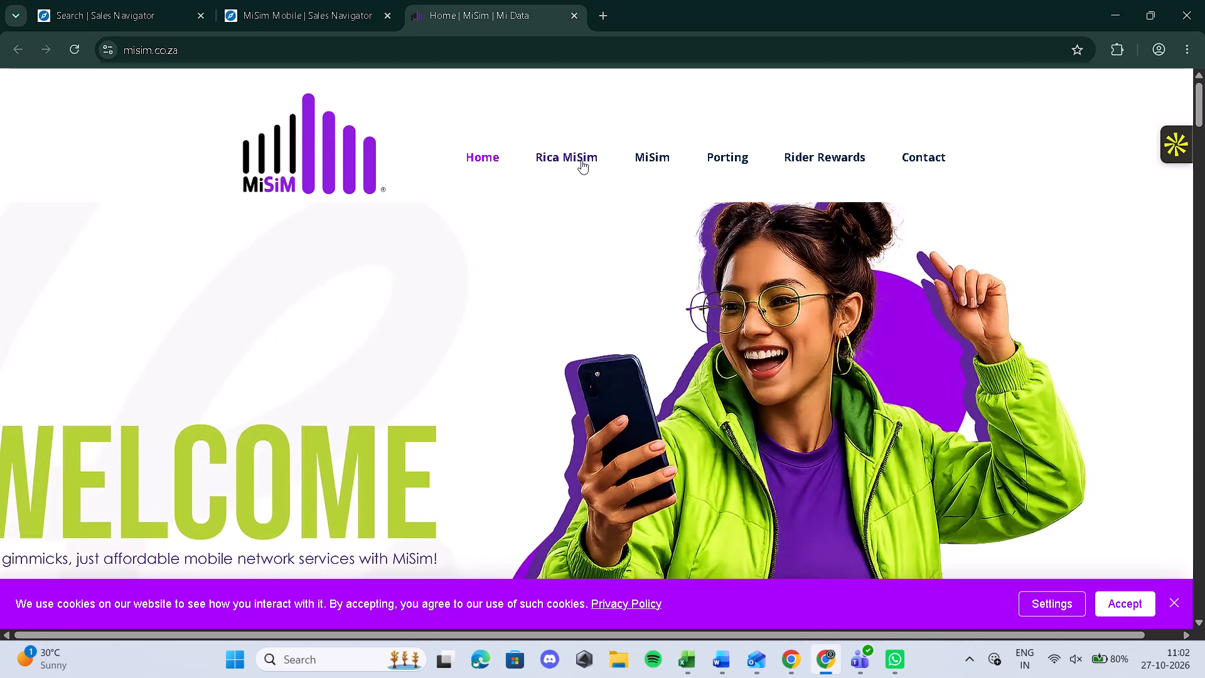
Check the site's Rica MiSim page, and close it and the MiSim website to return to the account page.
right_click(581, 160)
click(466, 220)
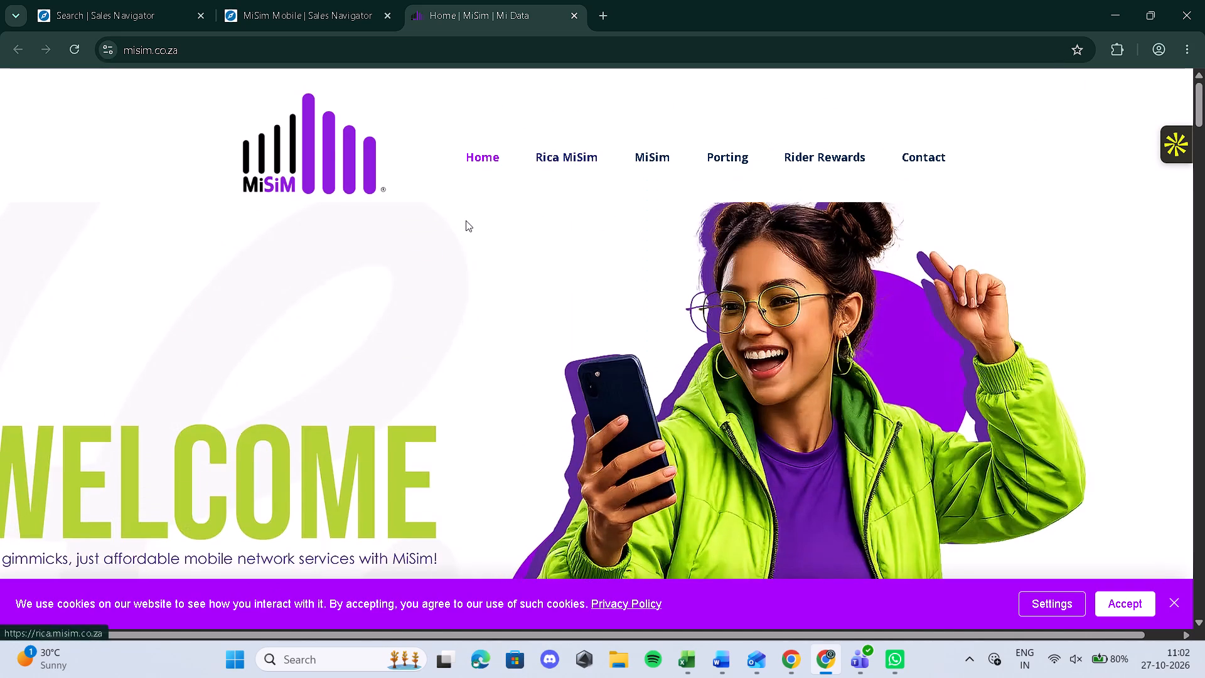
click(581, 162)
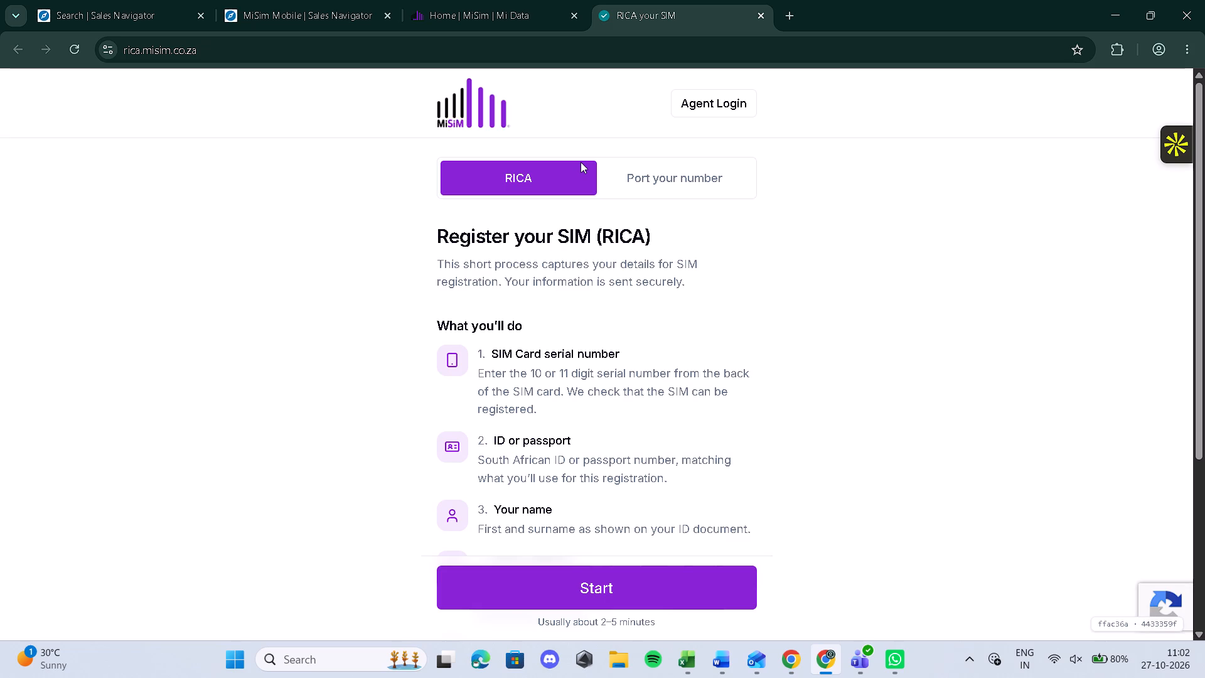
click(519, 18)
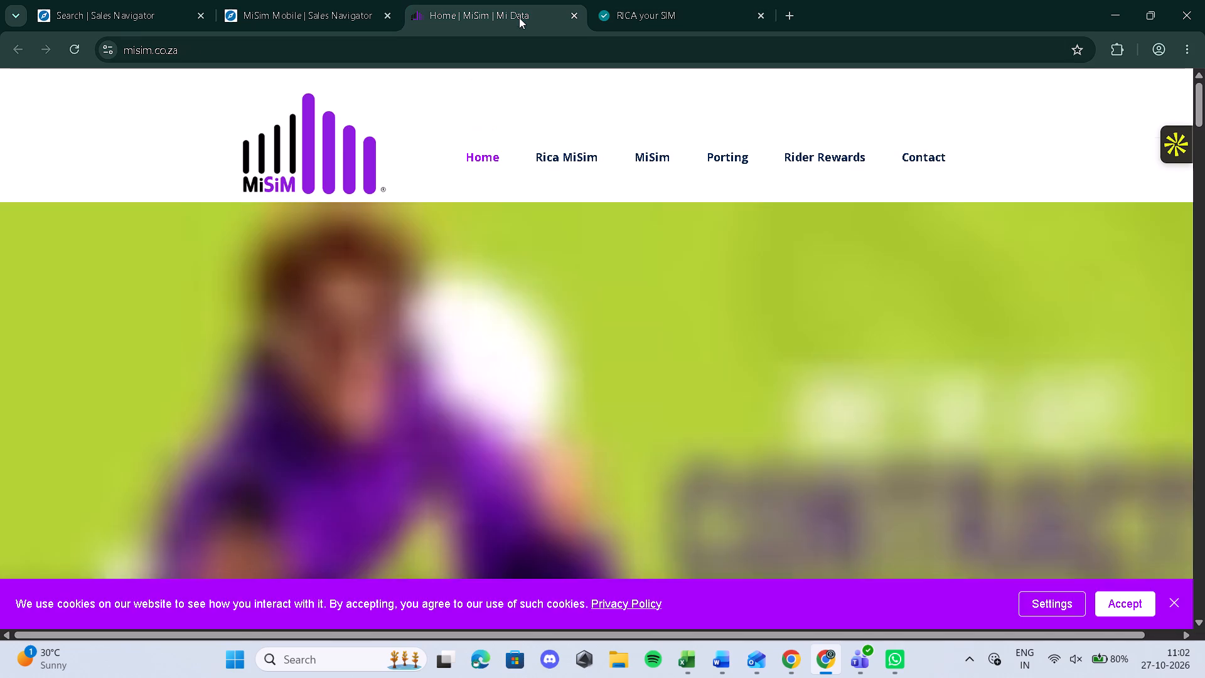
click(576, 164)
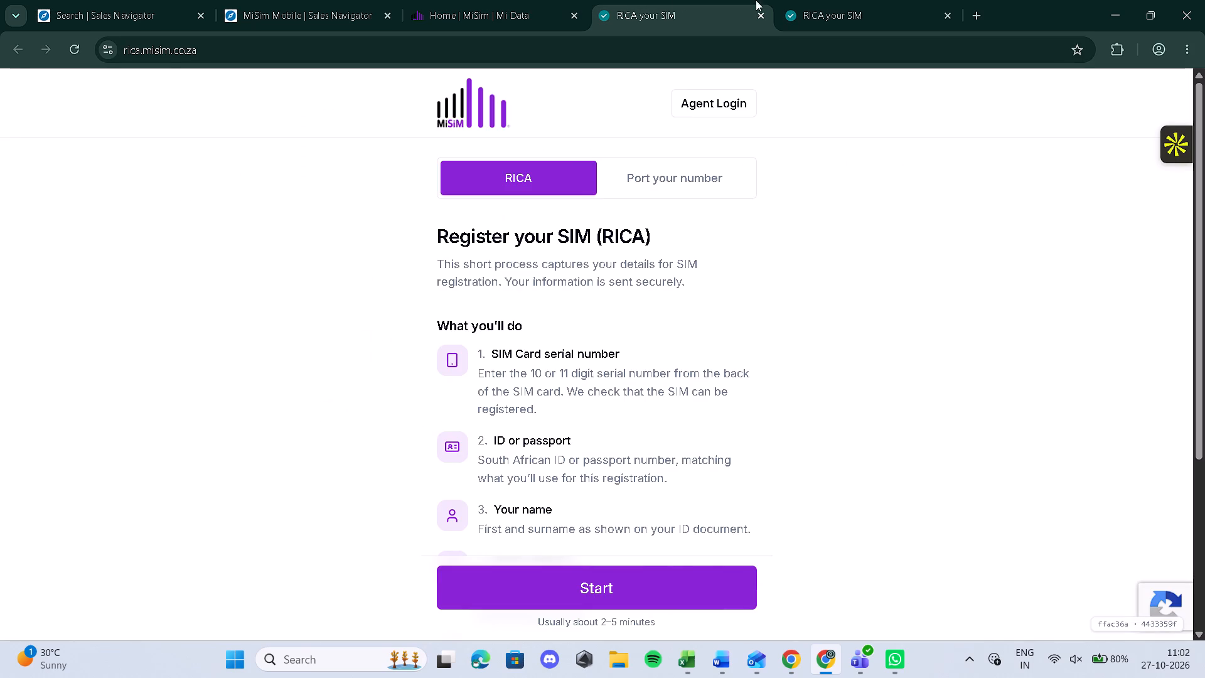
click(858, 0)
click(943, 13)
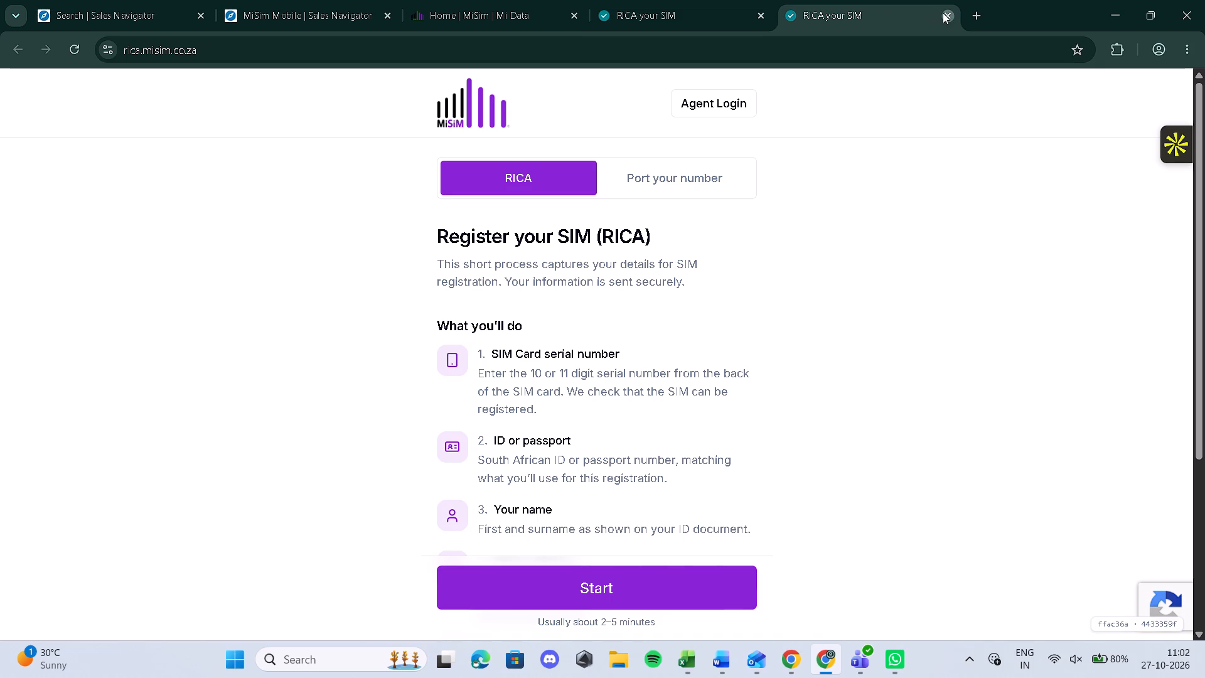
click(764, 16)
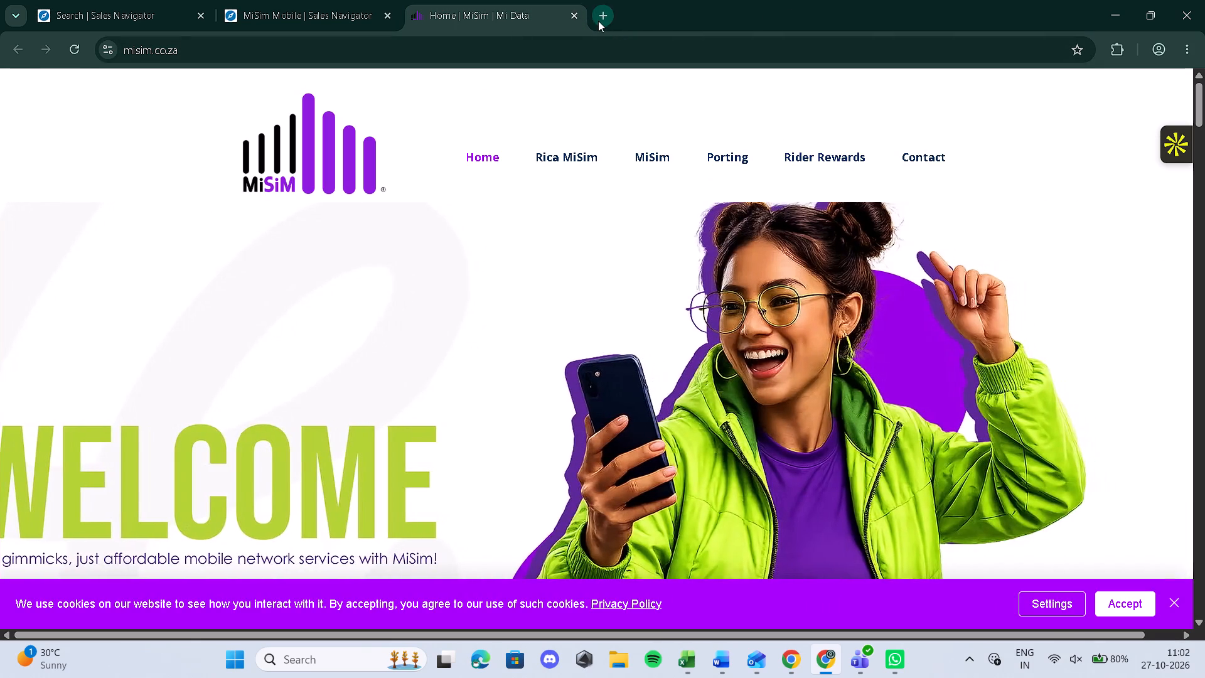
click(576, 18)
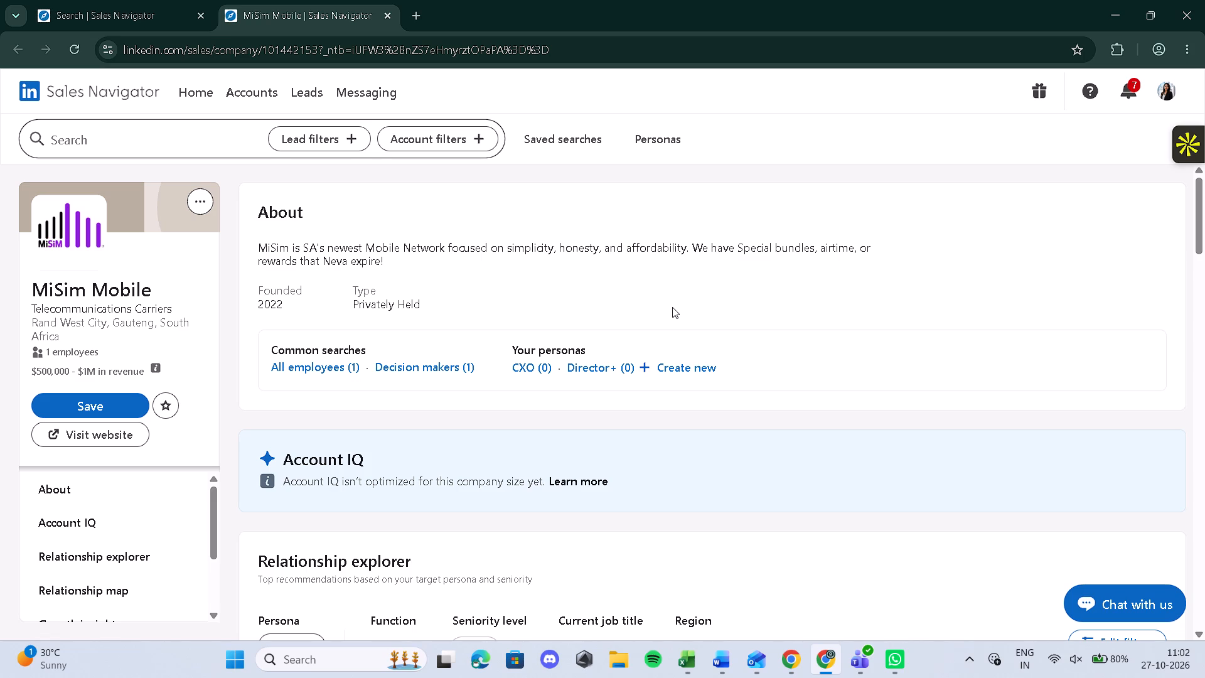
Recheck the MiSim website homepage from its account, and close both to return to the sms account search results.
click(132, 1)
click(266, 2)
right_click(103, 442)
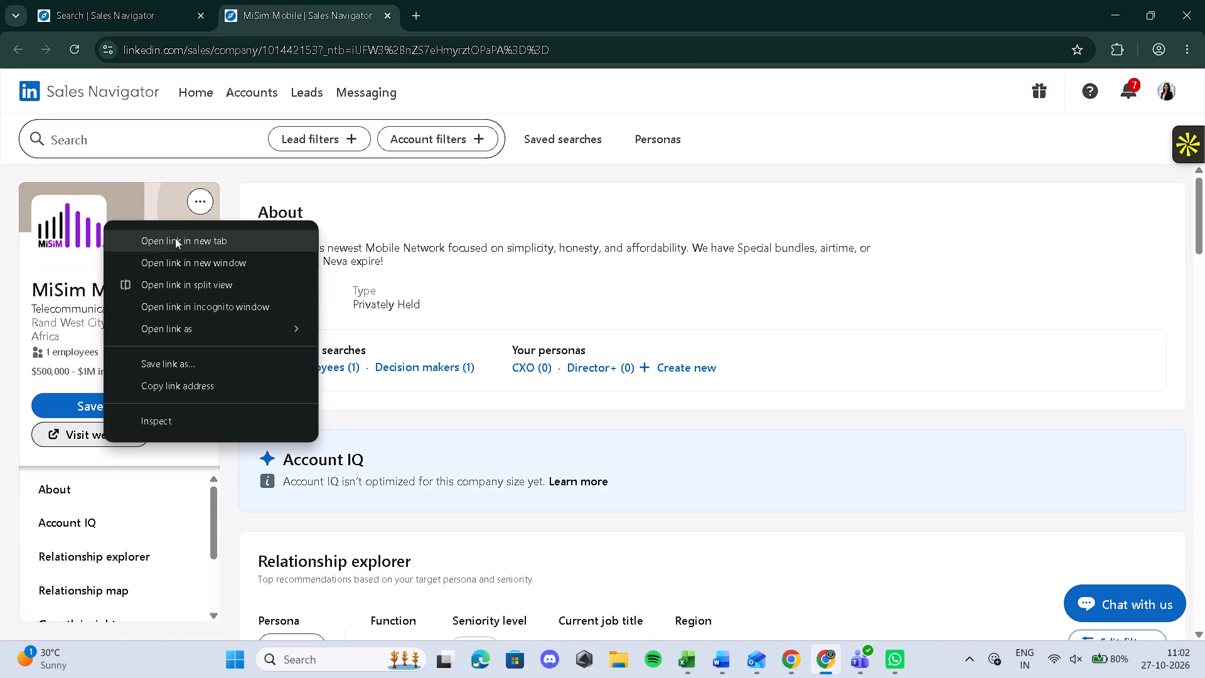
click(179, 230)
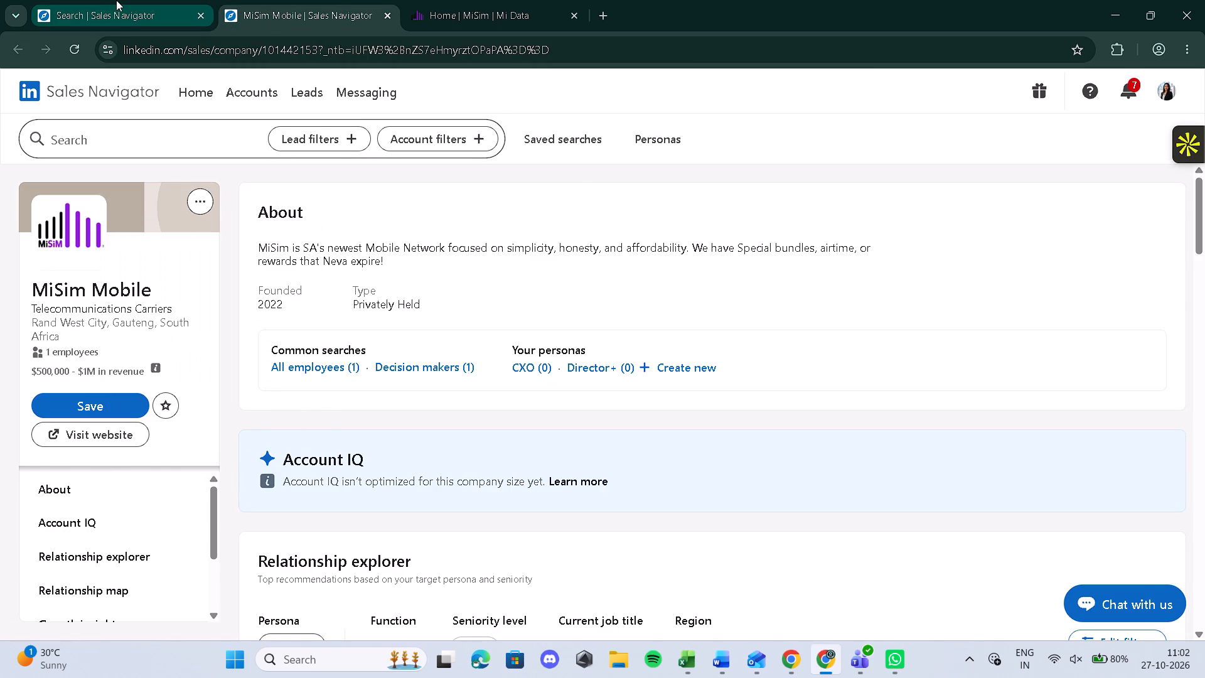
click(116, 0)
click(259, 0)
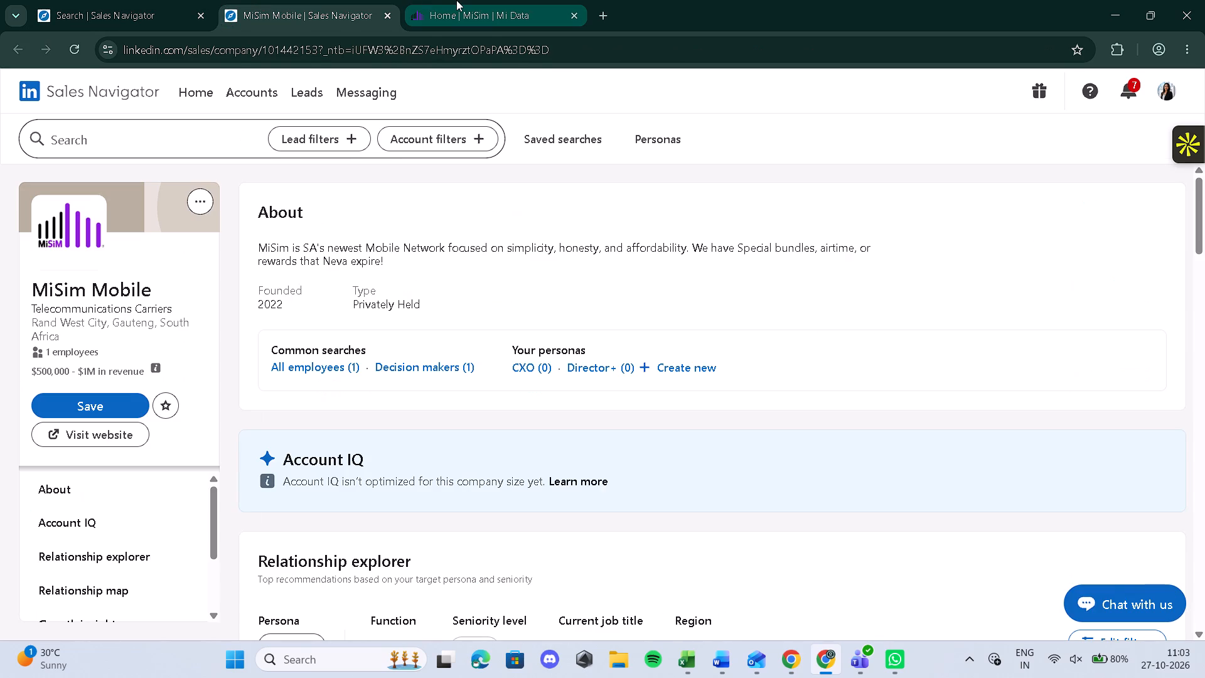
click(456, 0)
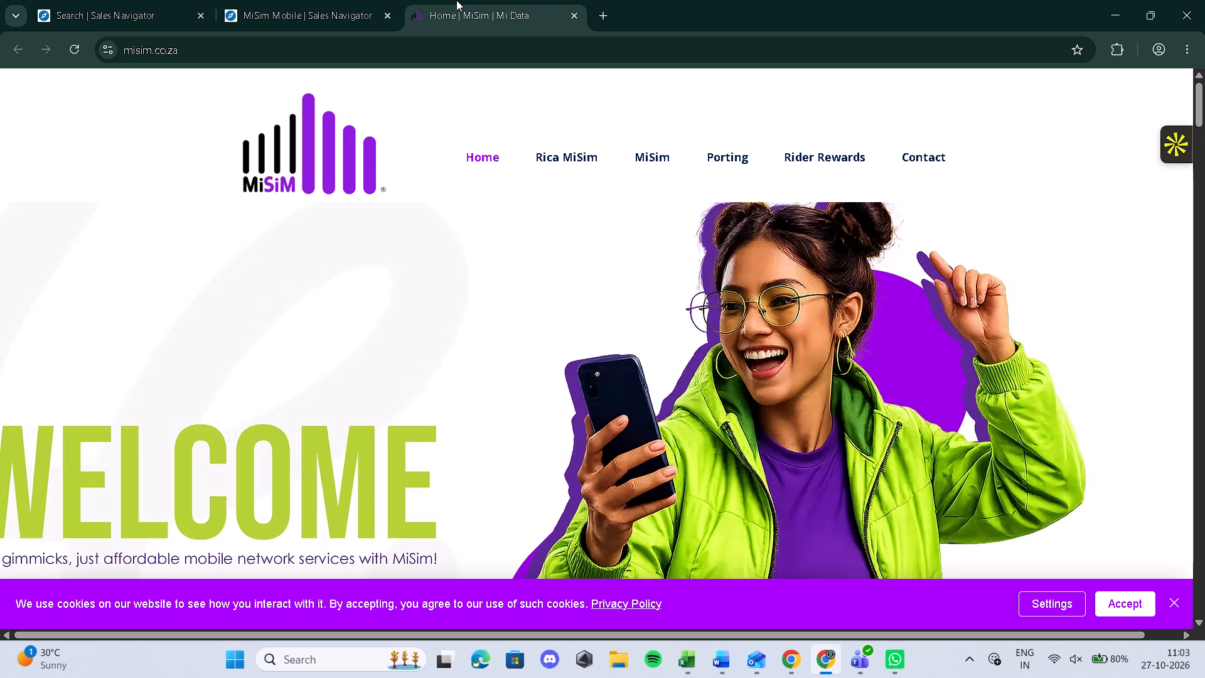
click(567, 14)
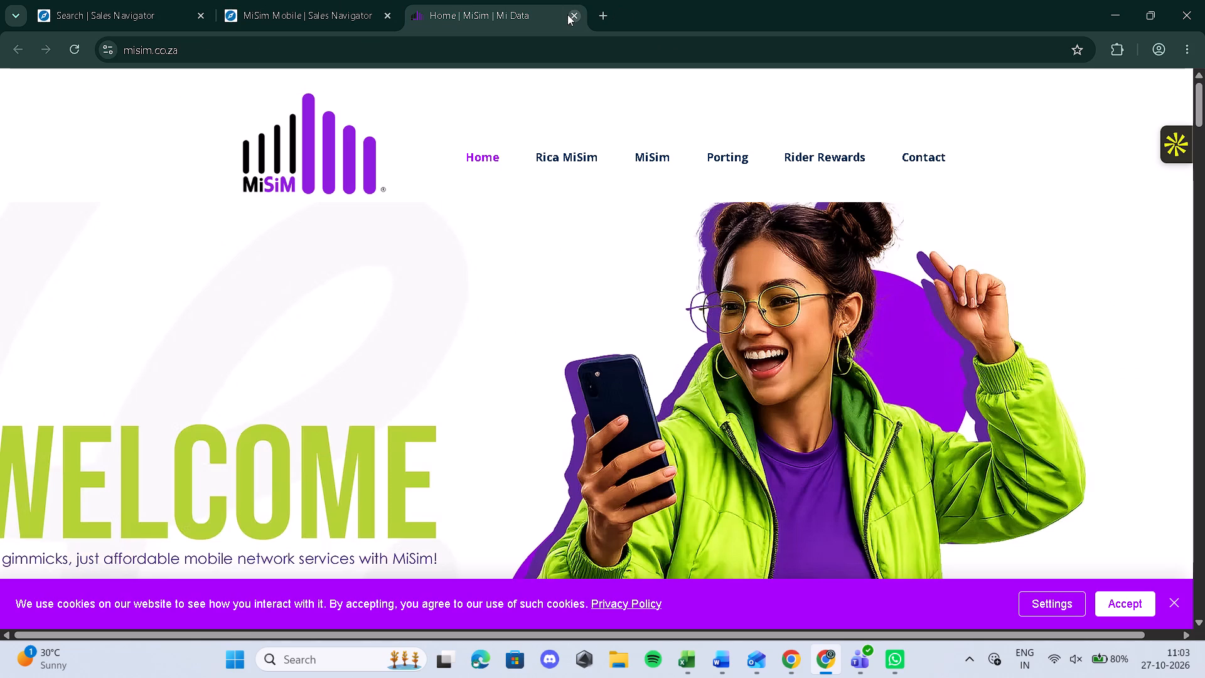
click(576, 16)
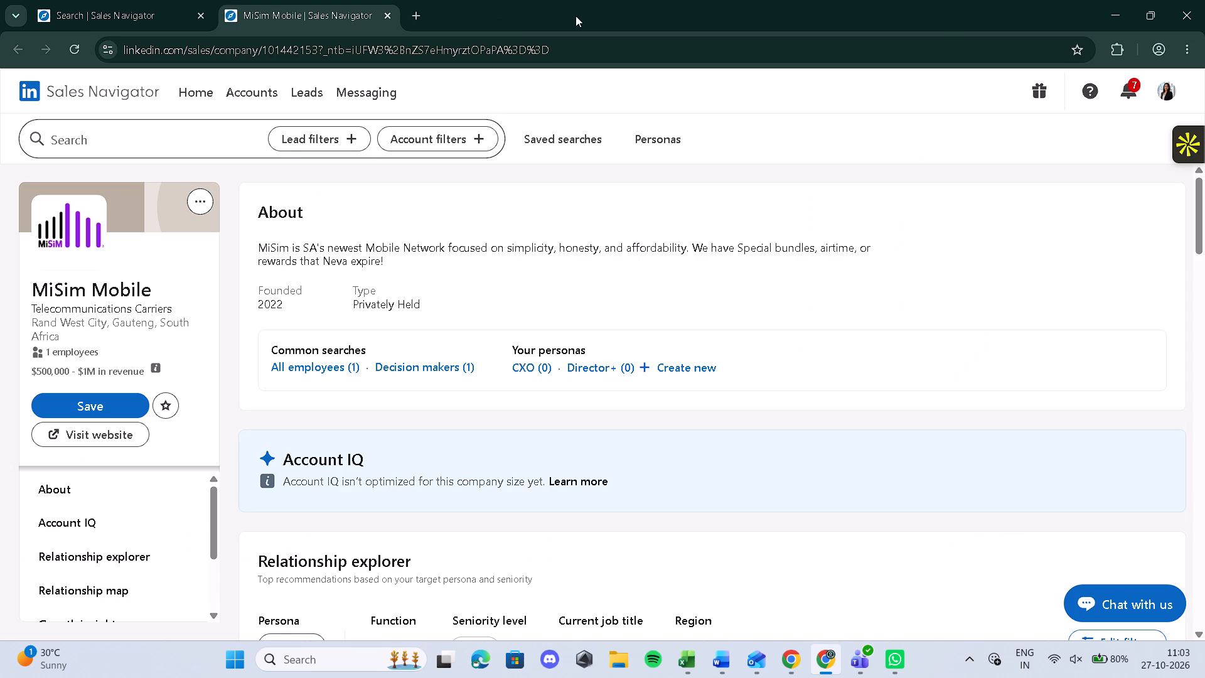
click(393, 14)
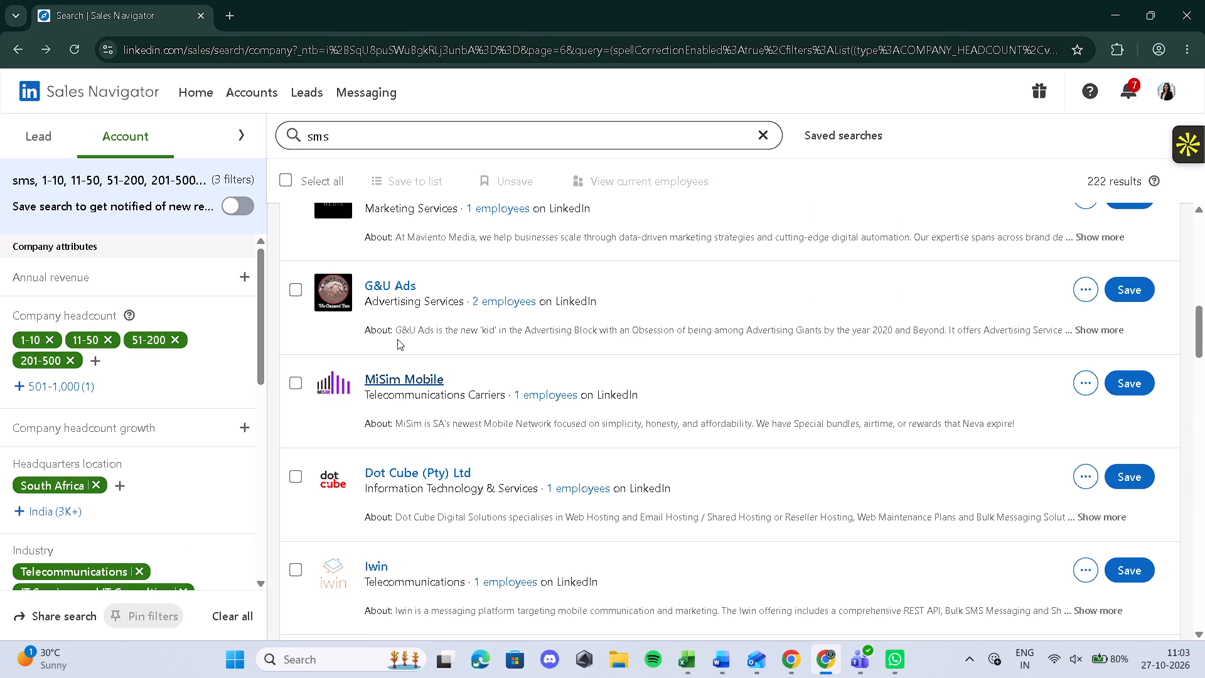
Open the Dot Cube (Pty) Ltd account from the search results in a separate tab.
scroll(397, 339, down, 1)
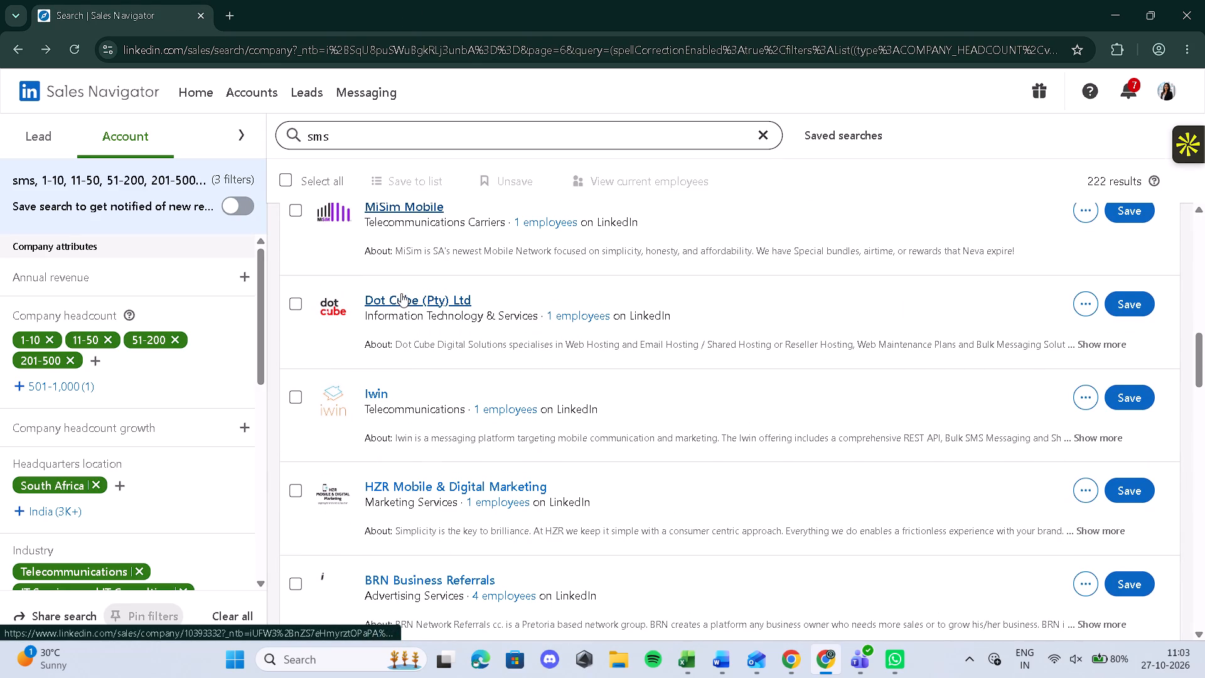
right_click(401, 293)
click(444, 310)
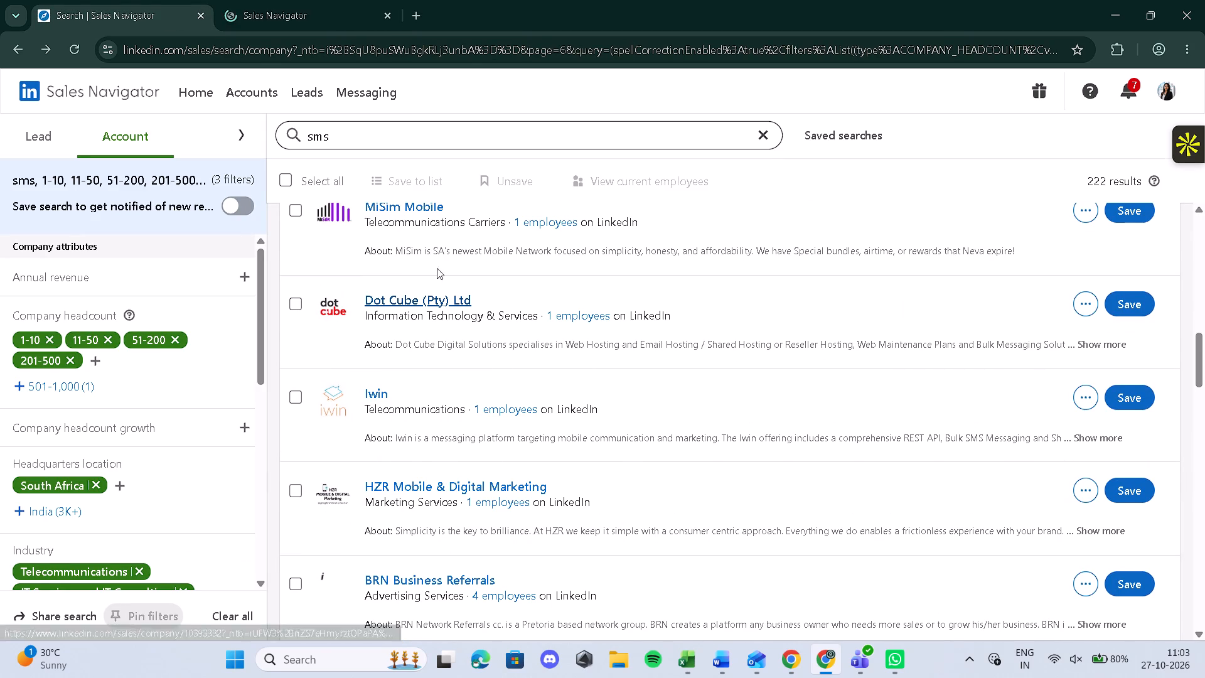
click(292, 0)
click(142, 0)
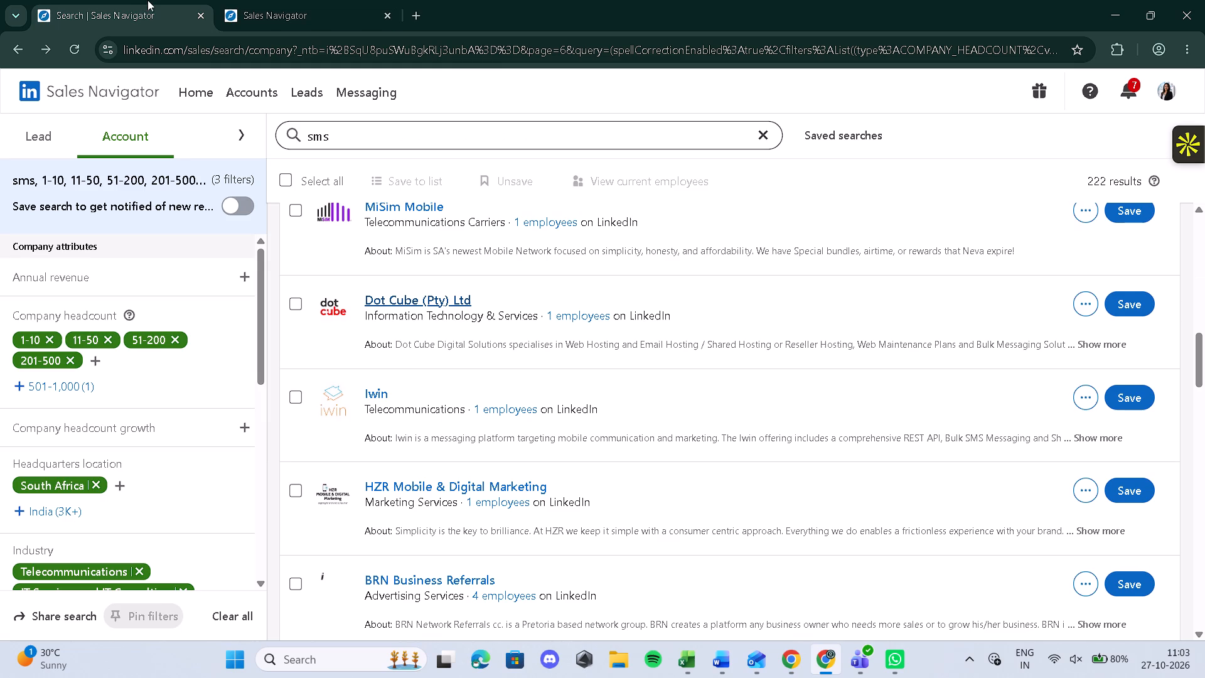
click(301, 6)
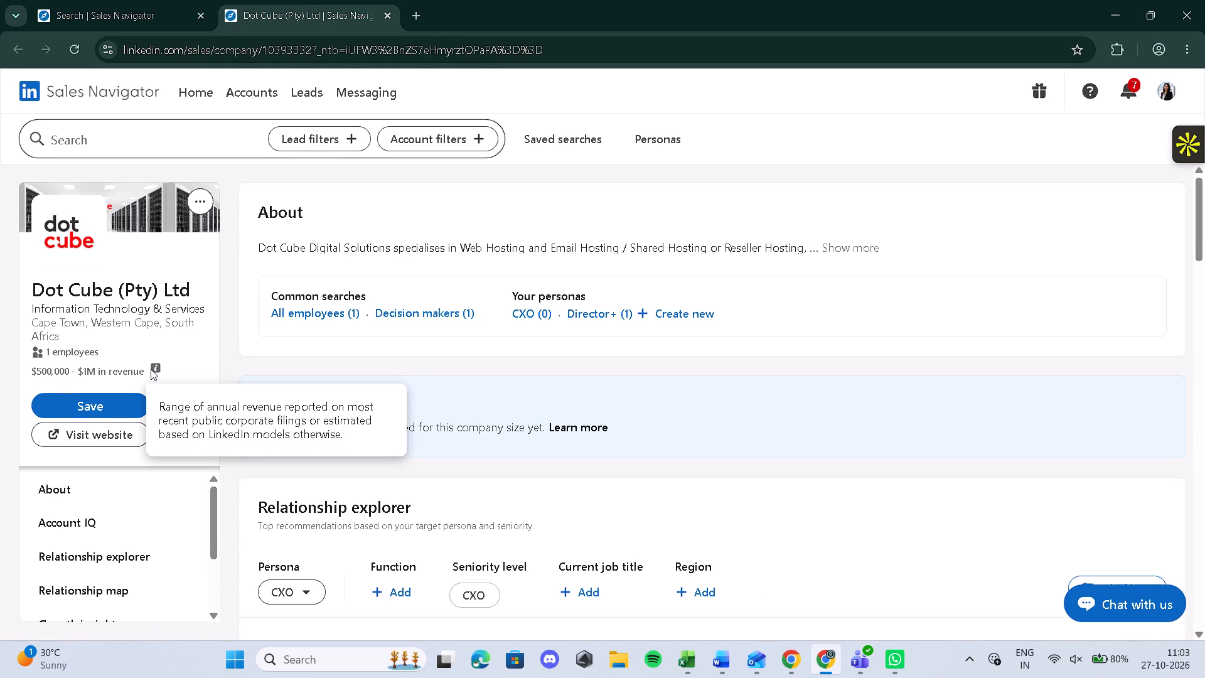
Open the Dot Cube company website in a separate tab from its account page and examine the homepage for its service offerings.
right_click(122, 429)
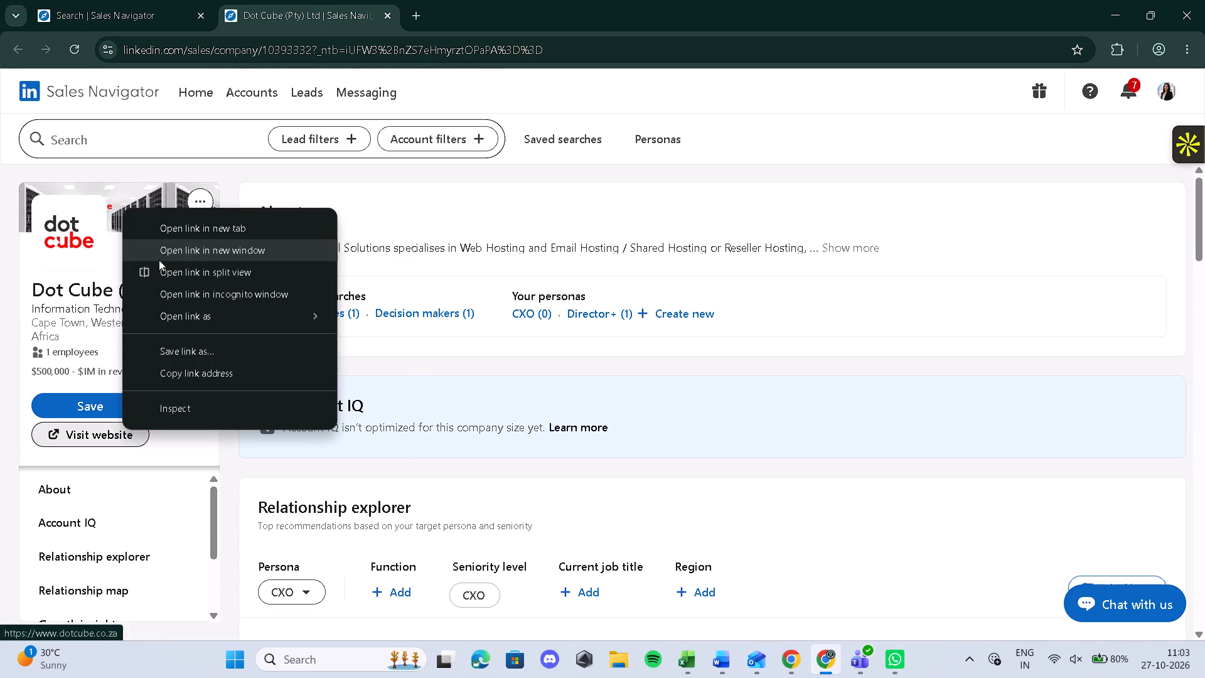
click(188, 235)
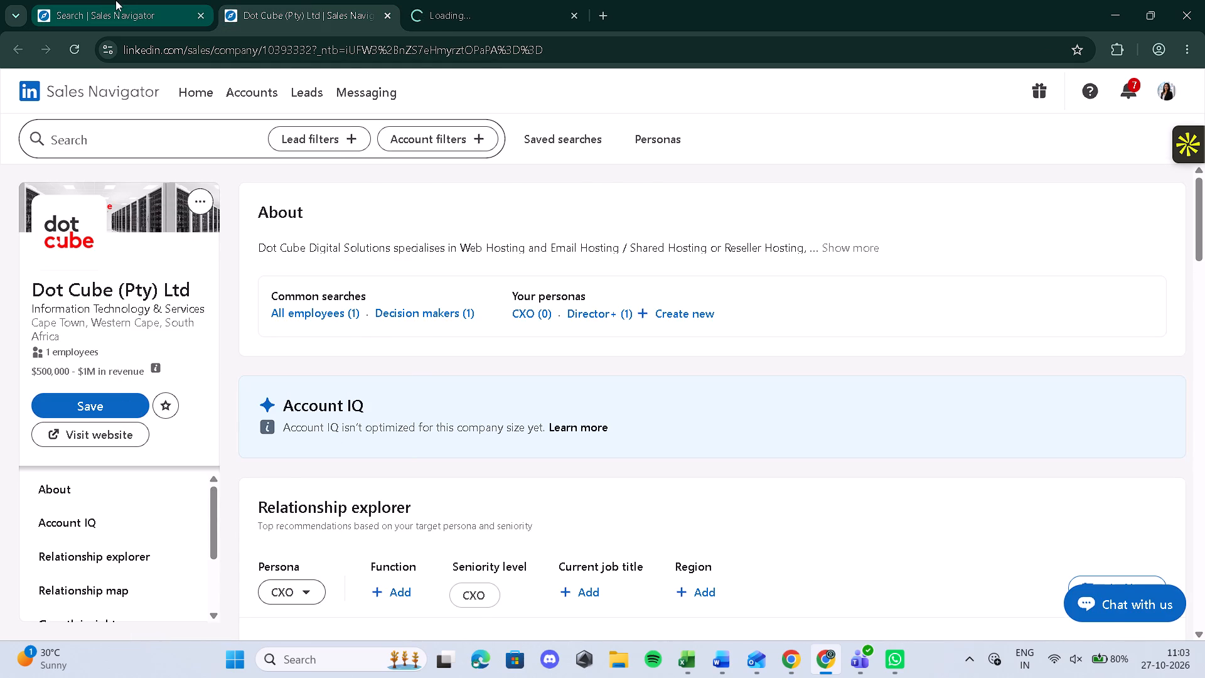
click(115, 0)
click(262, 0)
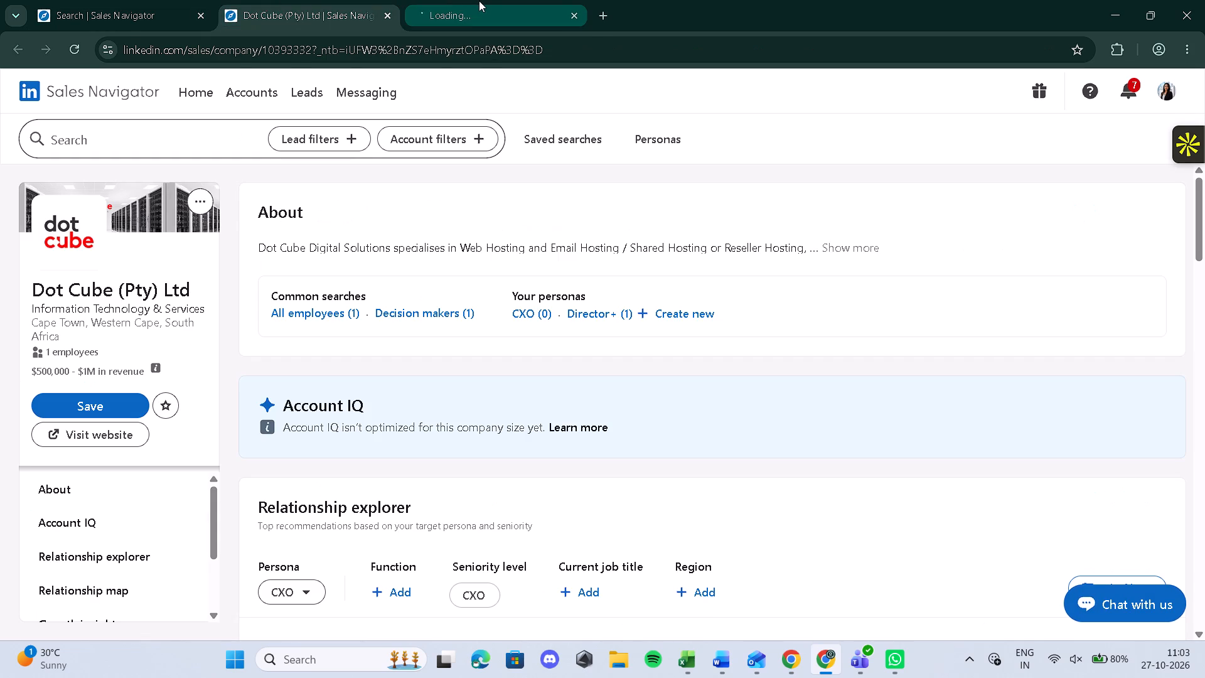
click(479, 1)
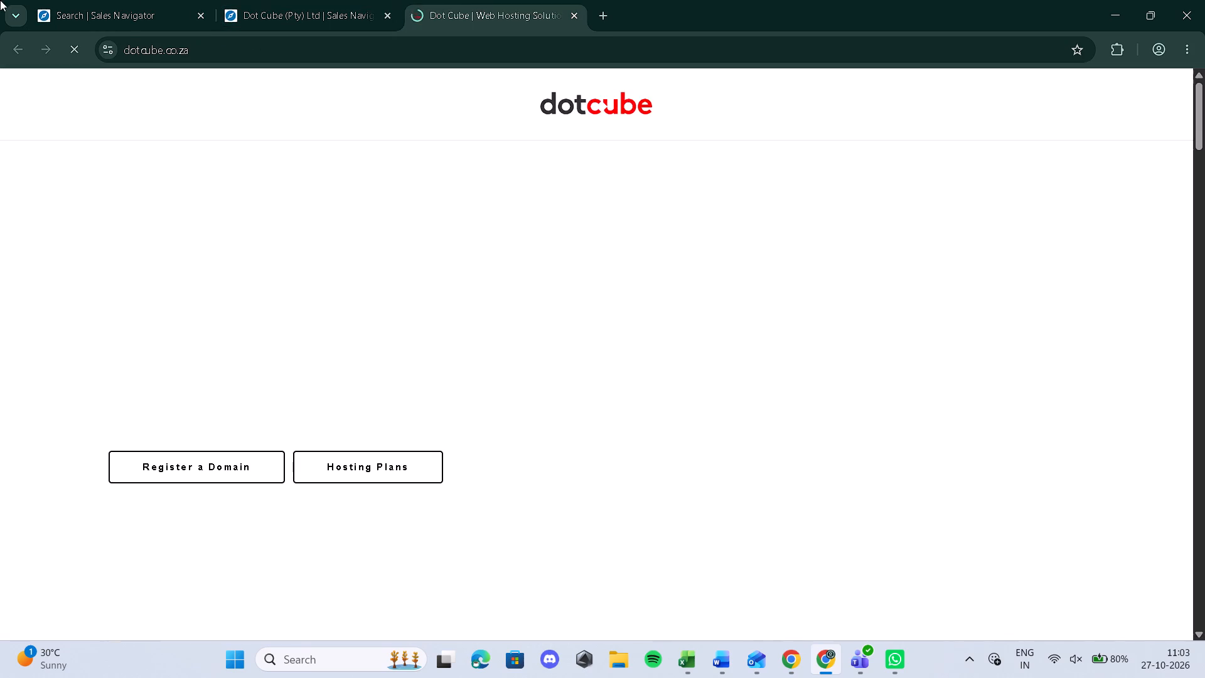
click(86, 0)
click(283, 2)
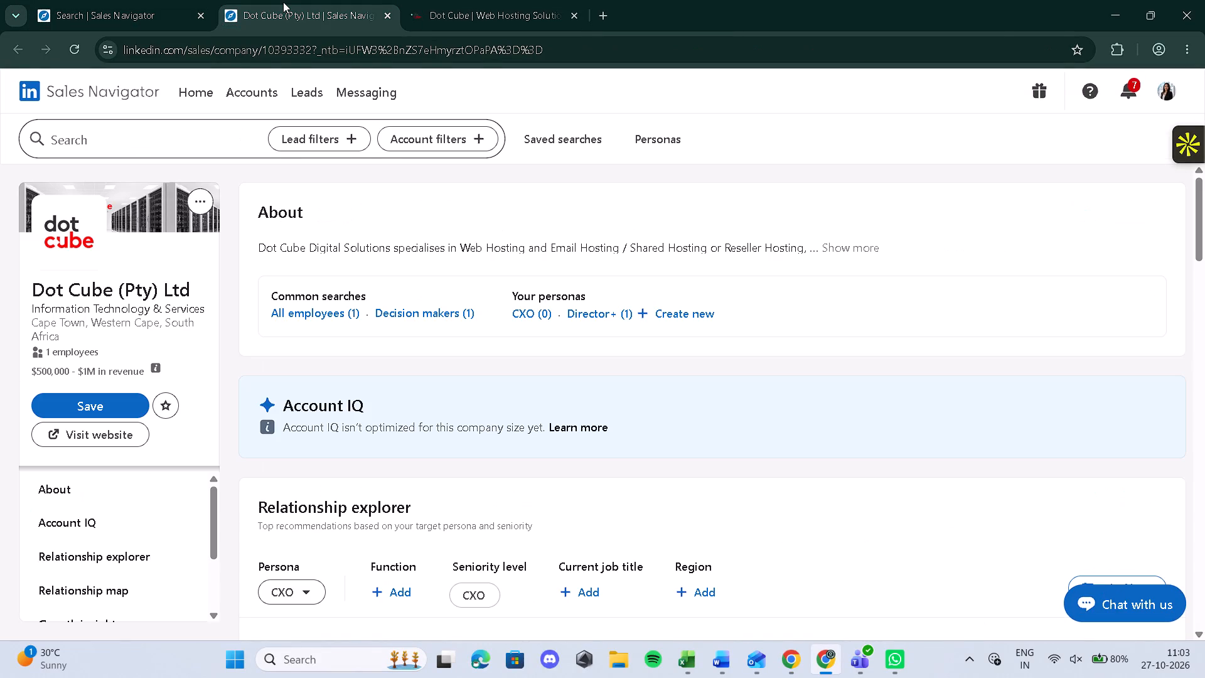
click(431, 8)
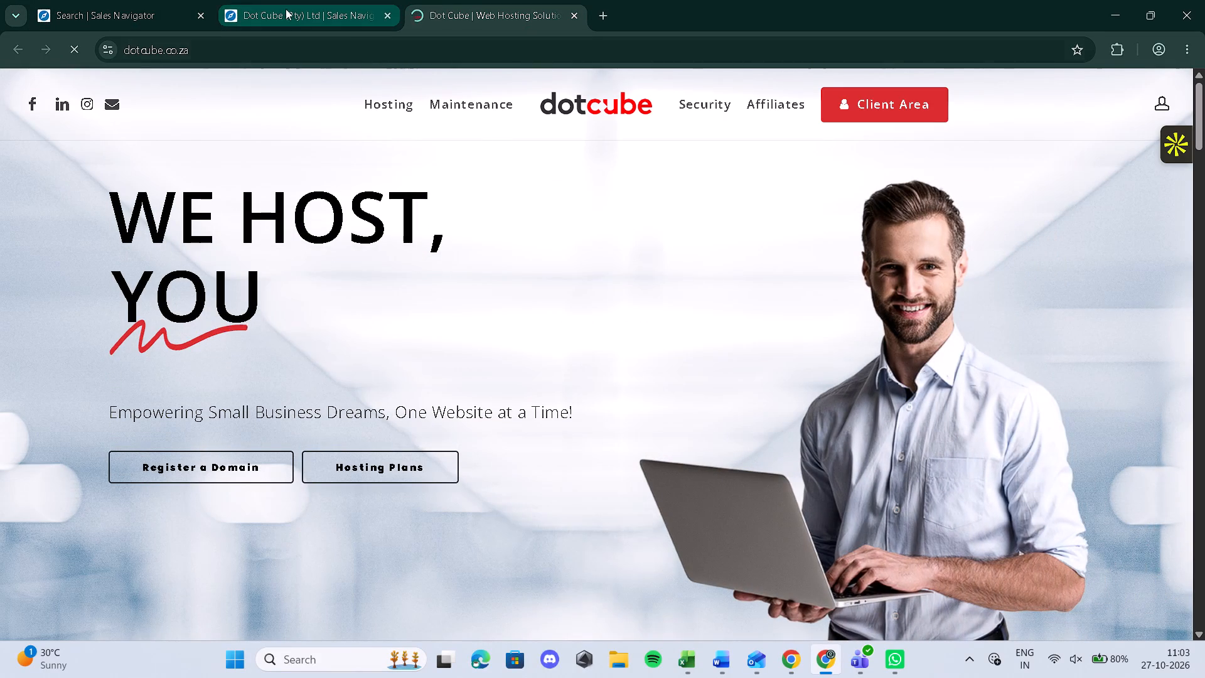
click(155, 0)
click(286, 0)
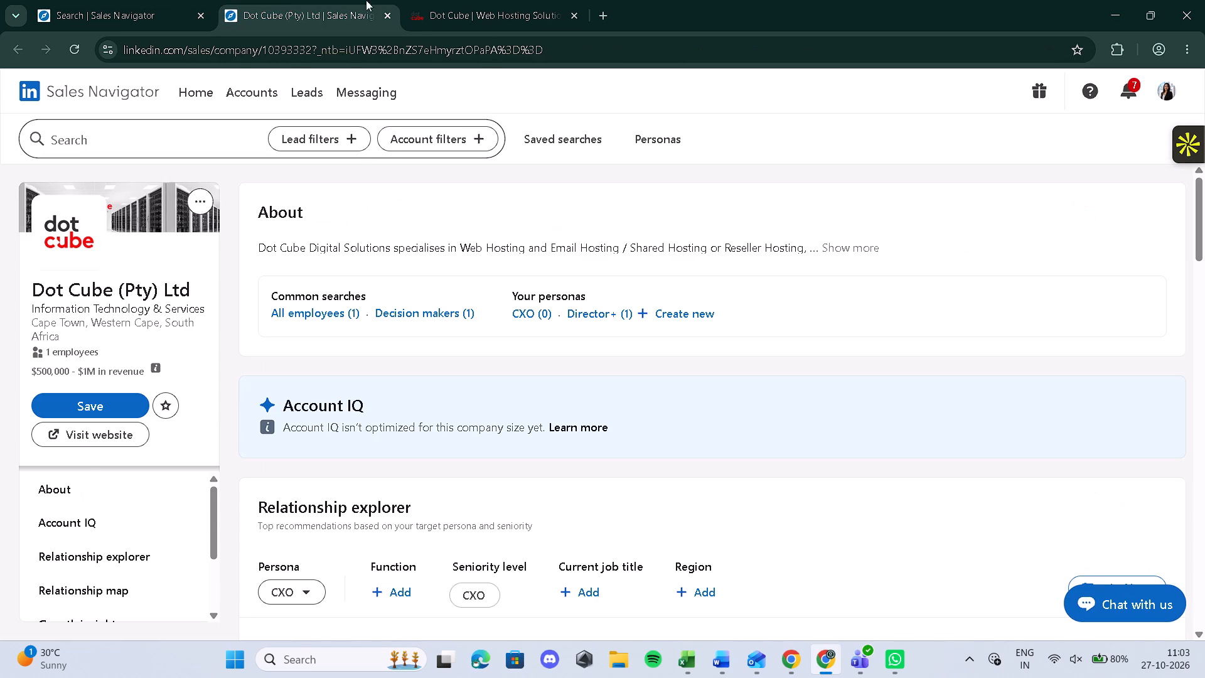
click(427, 1)
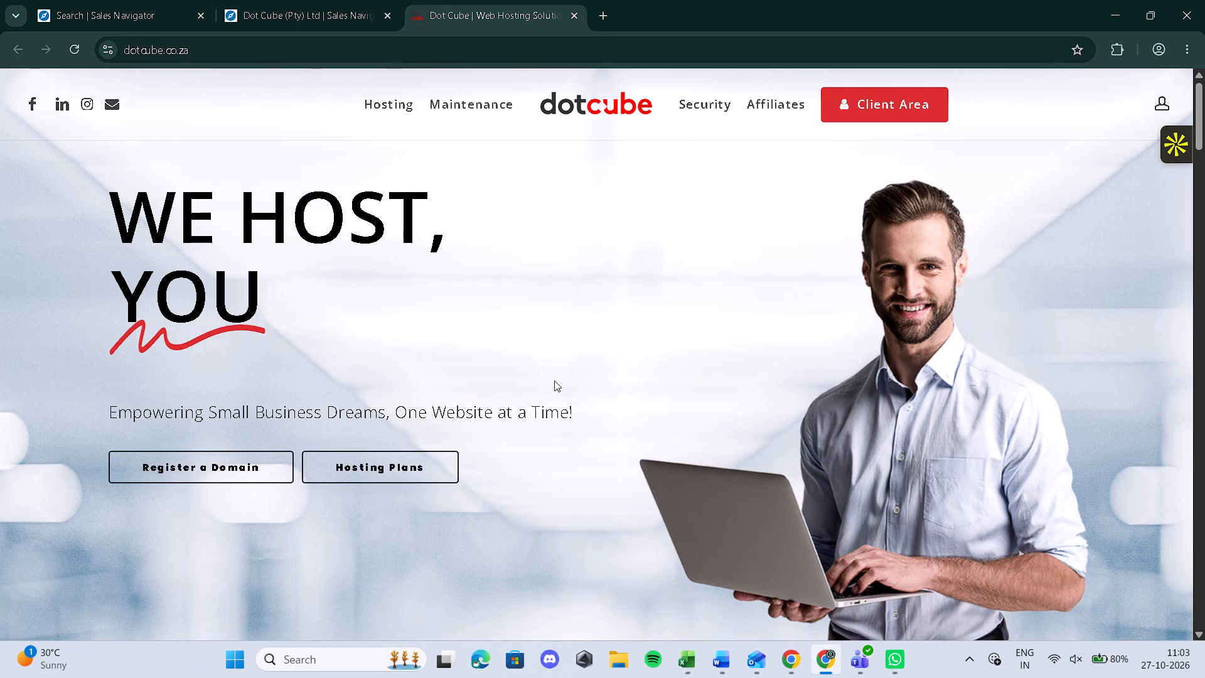
click(117, 0)
click(275, 1)
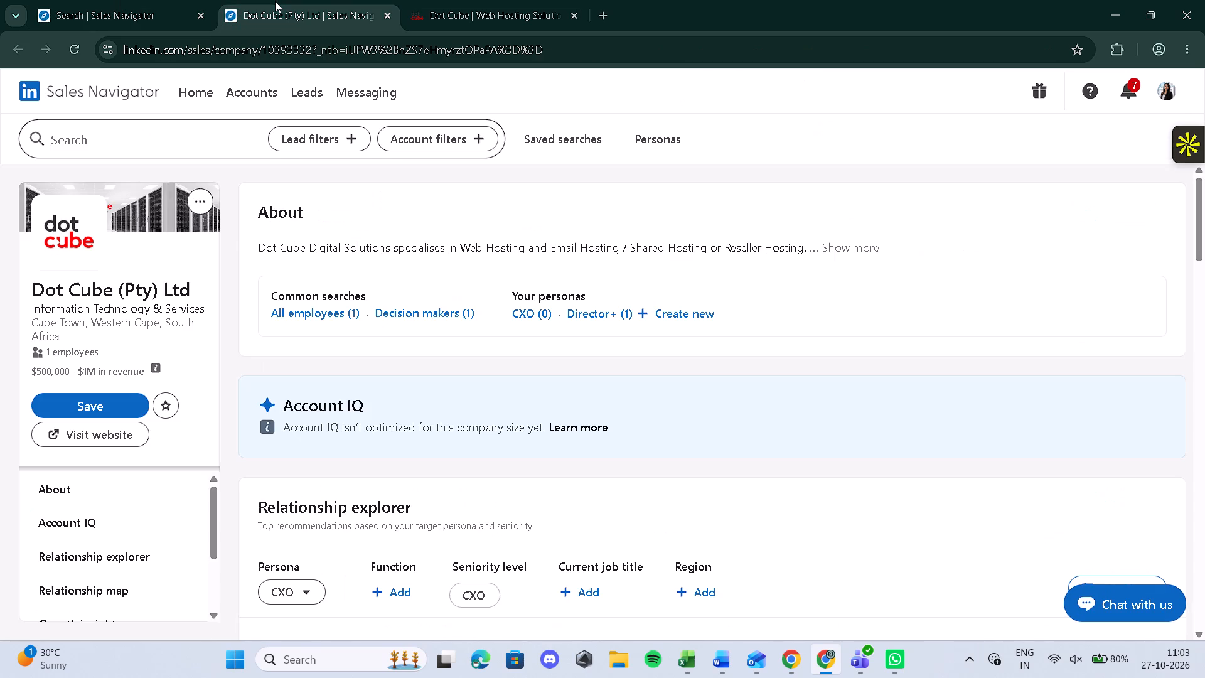
click(458, 0)
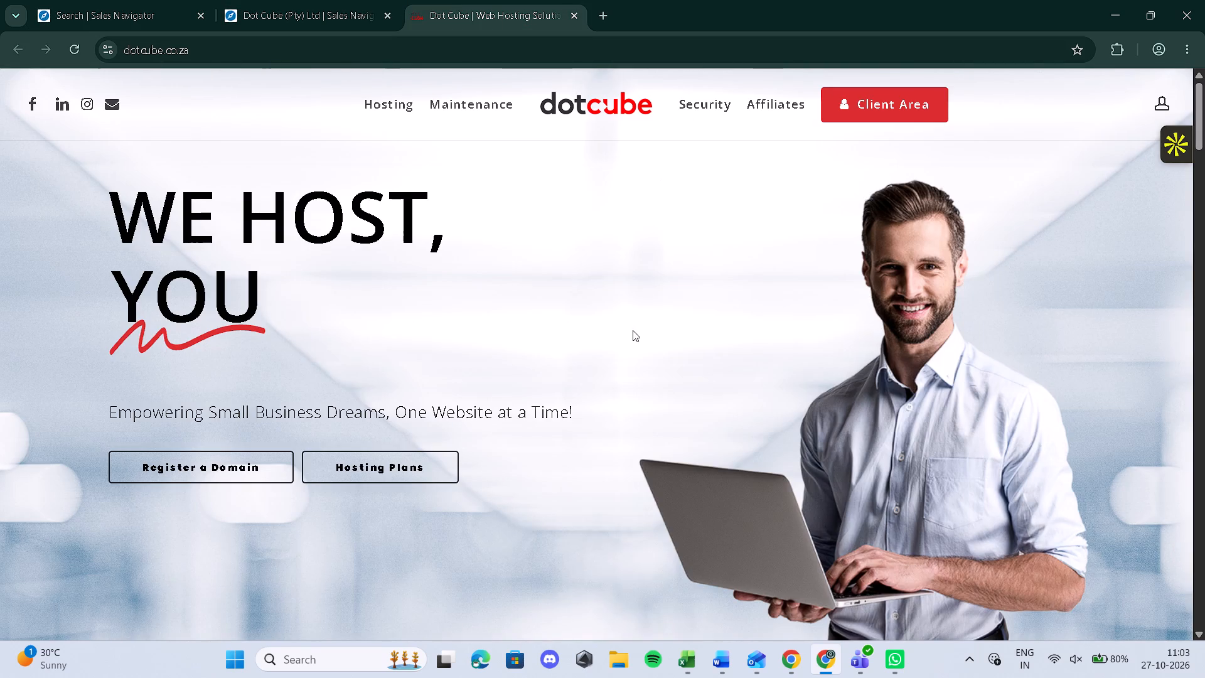
scroll(633, 330, down, 7)
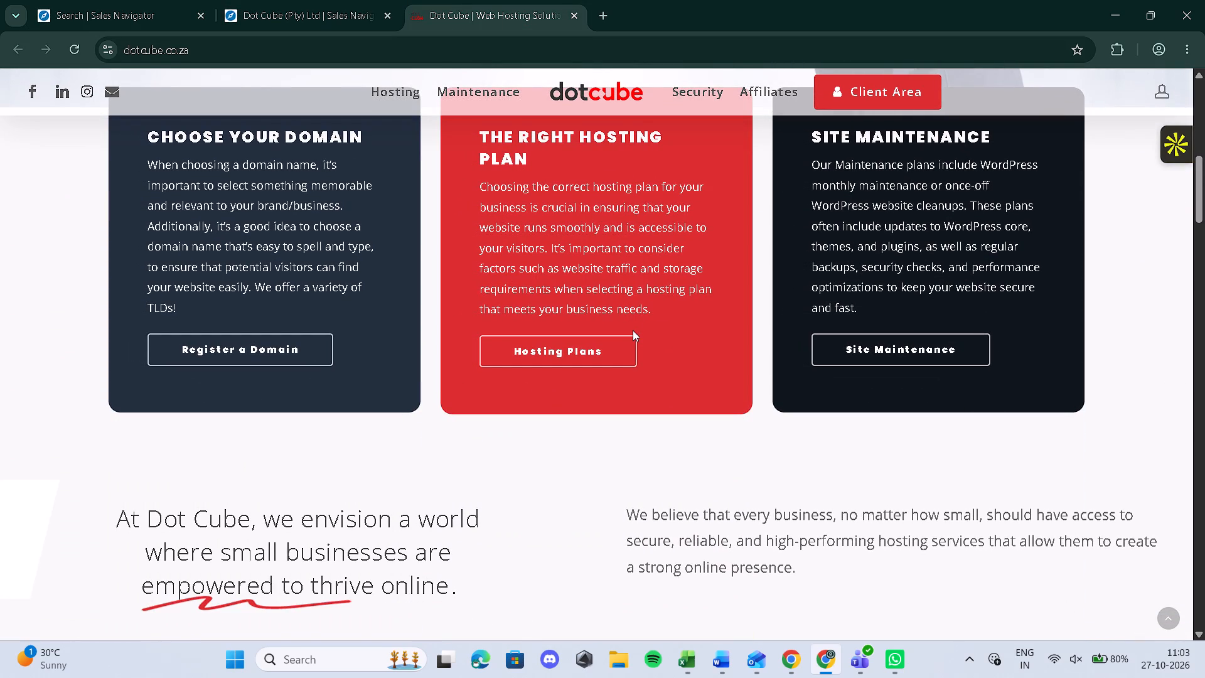
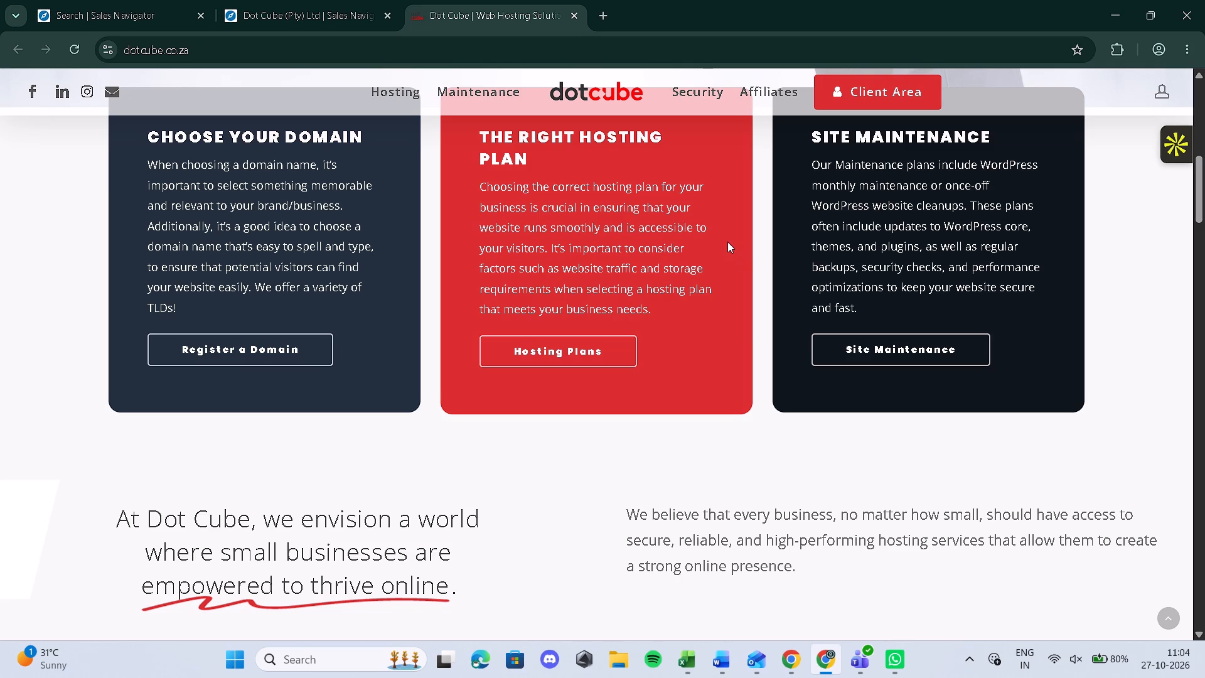
Examine the Dot Cube homepage's hosting plans, domain pricing, maintenance offers and footer, and close the website to return to the account page.
scroll(636, 290, down, 4)
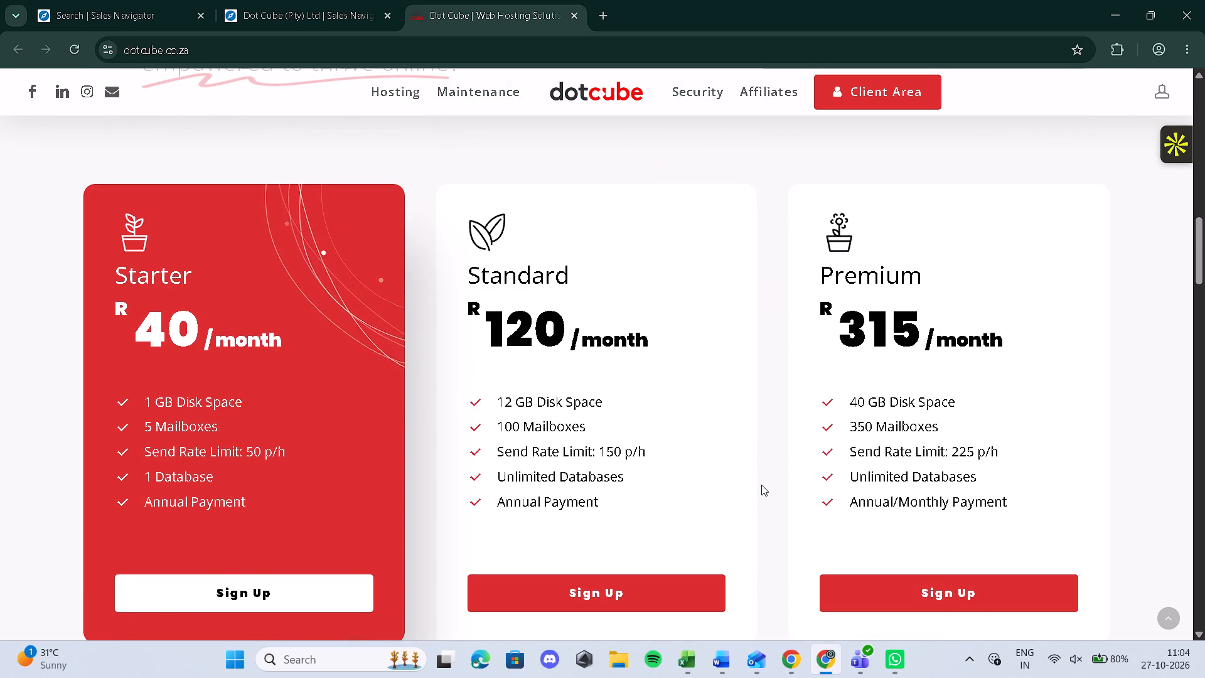
scroll(613, 431, down, 8)
scroll(637, 451, up, 11)
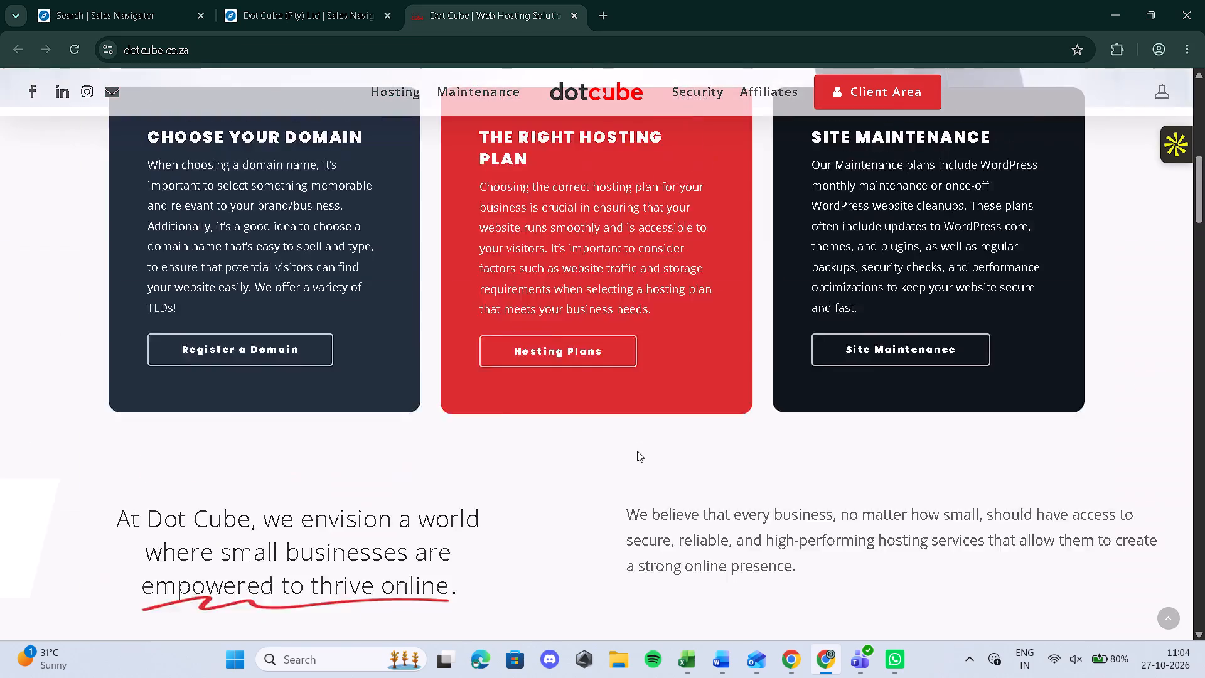
scroll(637, 451, up, 10)
click(112, 0)
click(240, 0)
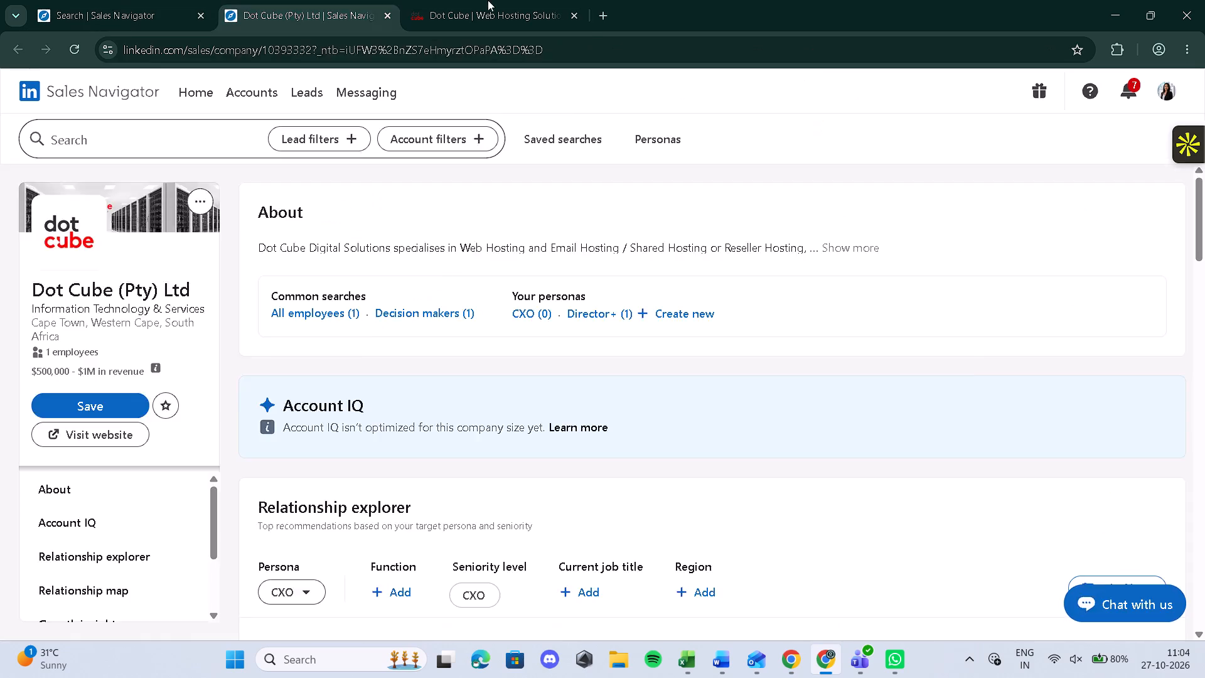
click(488, 0)
scroll(550, 391, down, 14)
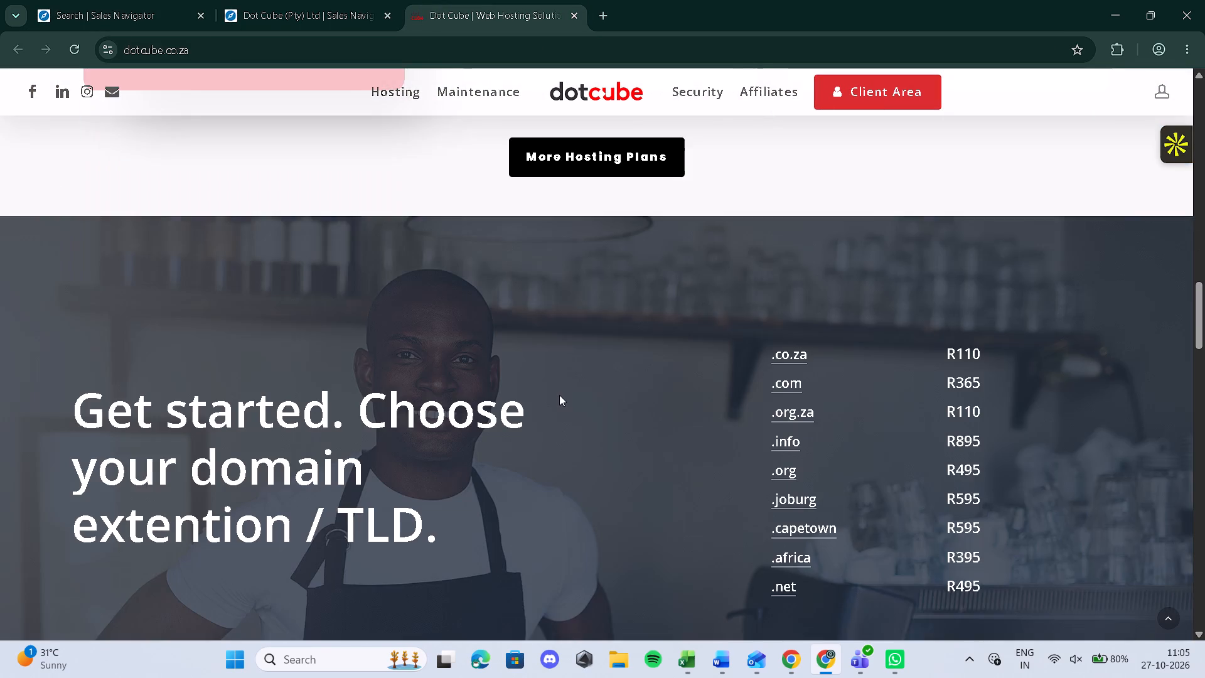
scroll(559, 395, down, 10)
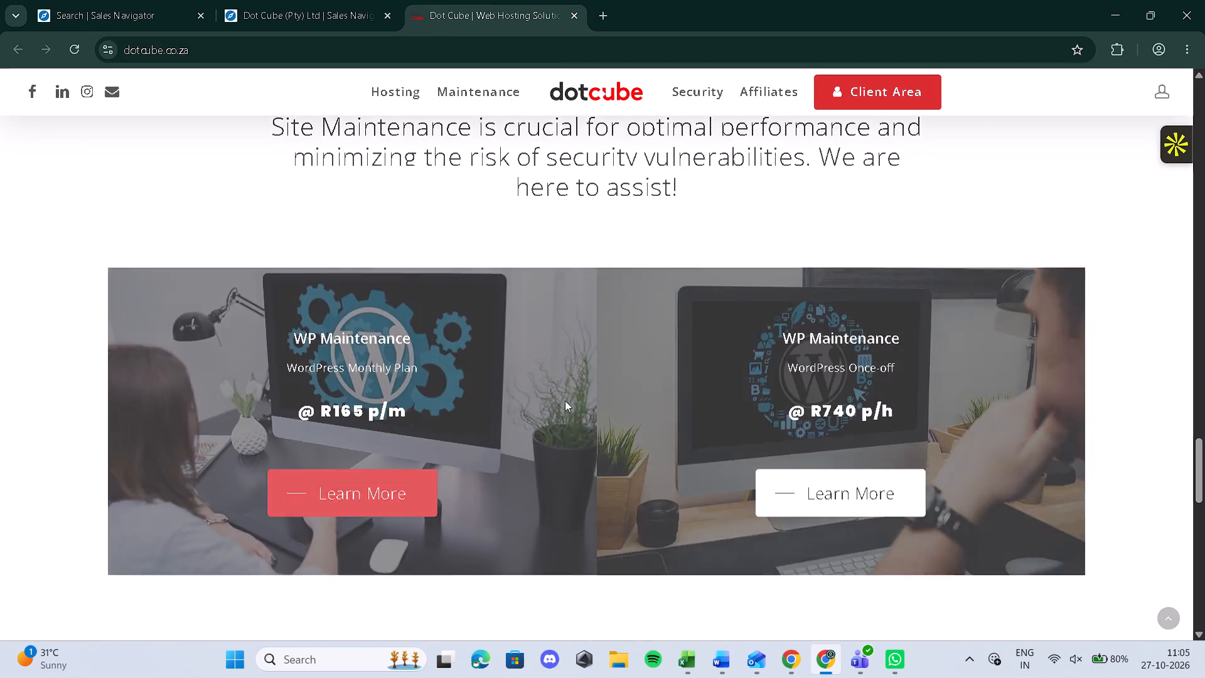
scroll(565, 401, down, 10)
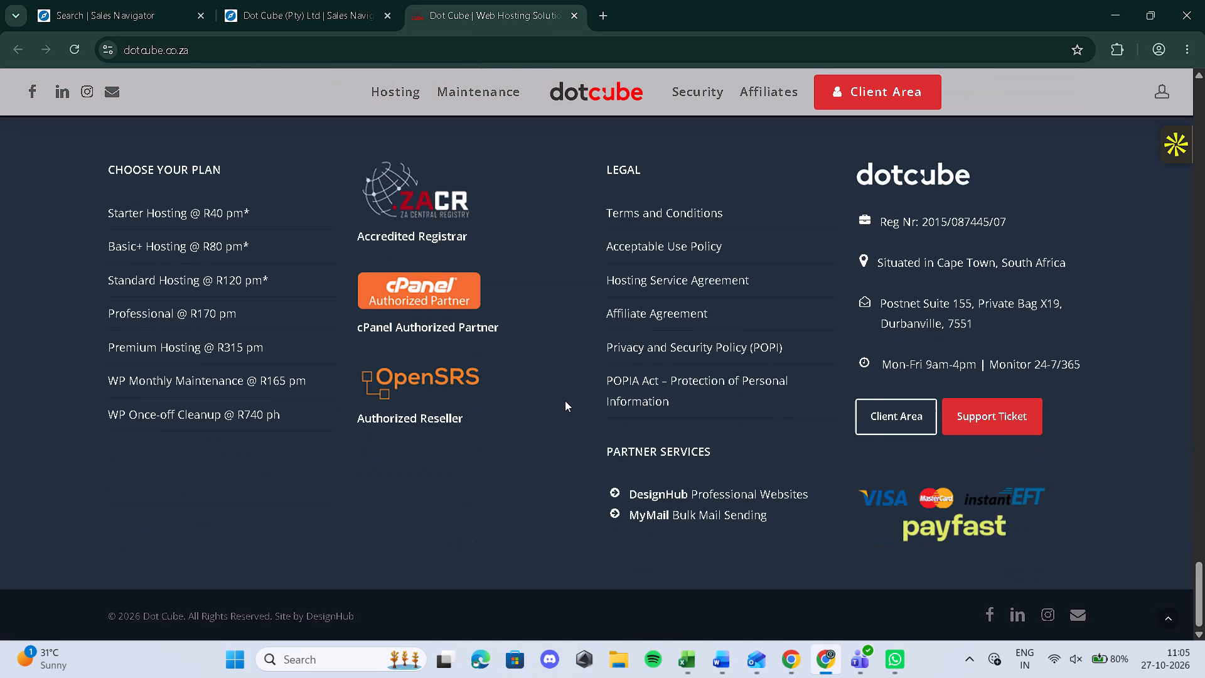
scroll(639, 464, up, 13)
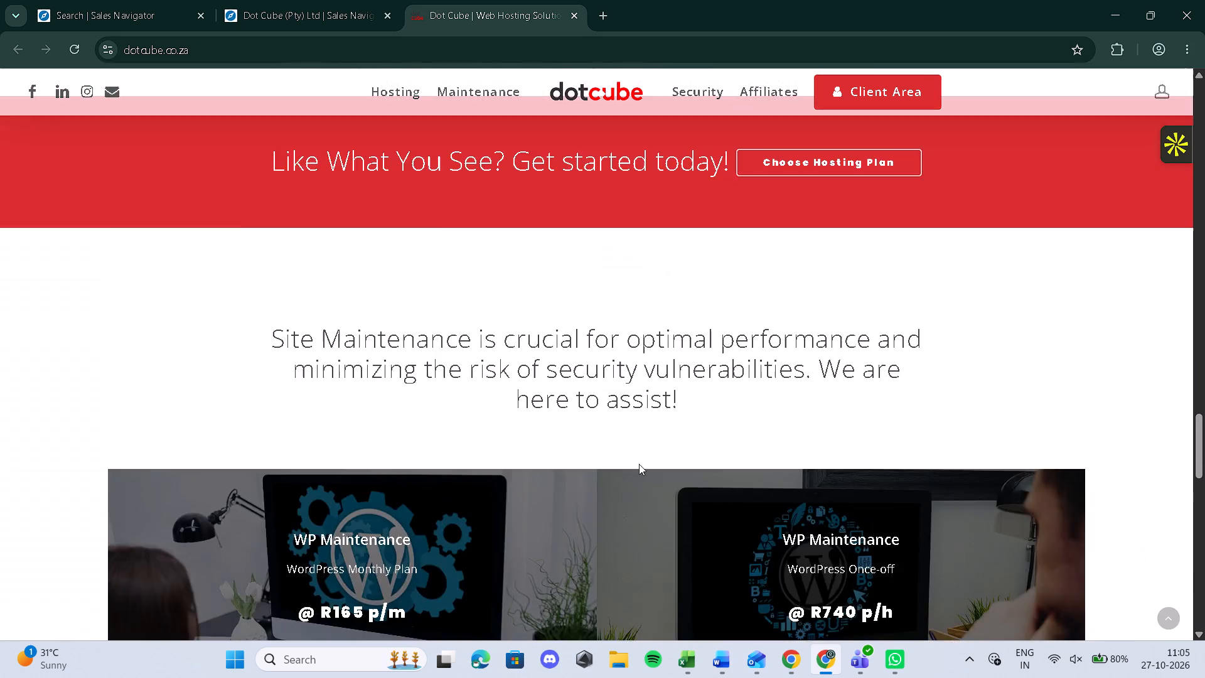
scroll(639, 464, up, 20)
scroll(639, 464, up, 9)
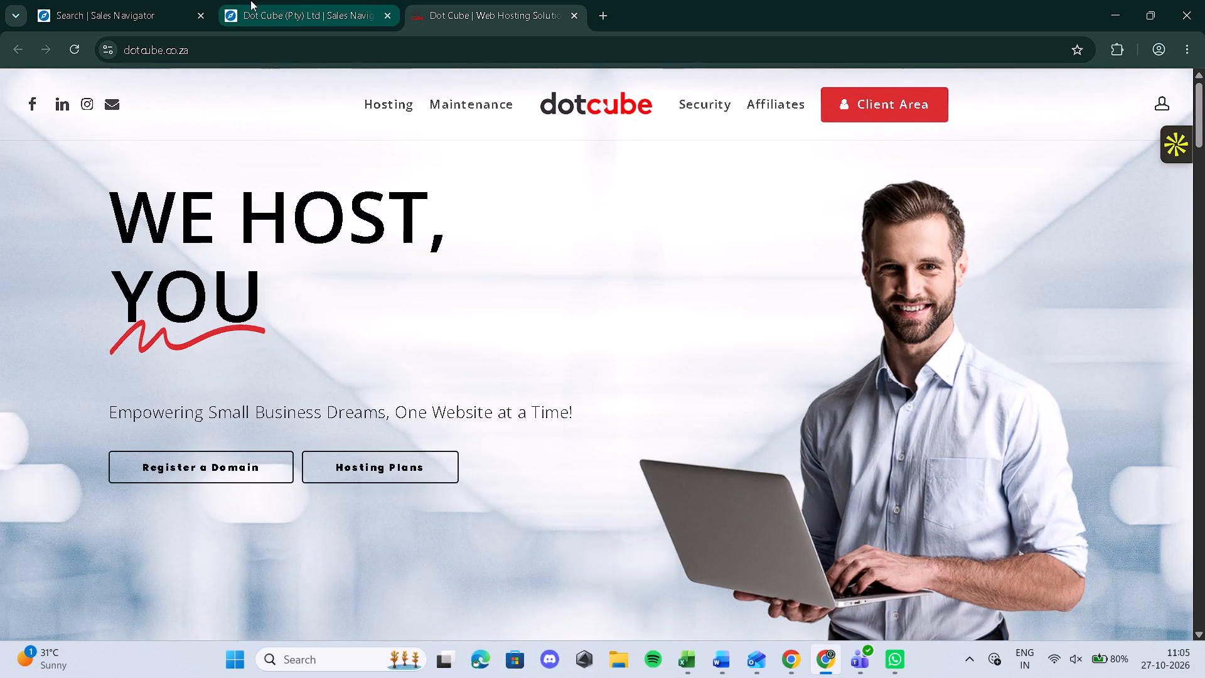
click(132, 0)
click(298, 0)
click(490, 0)
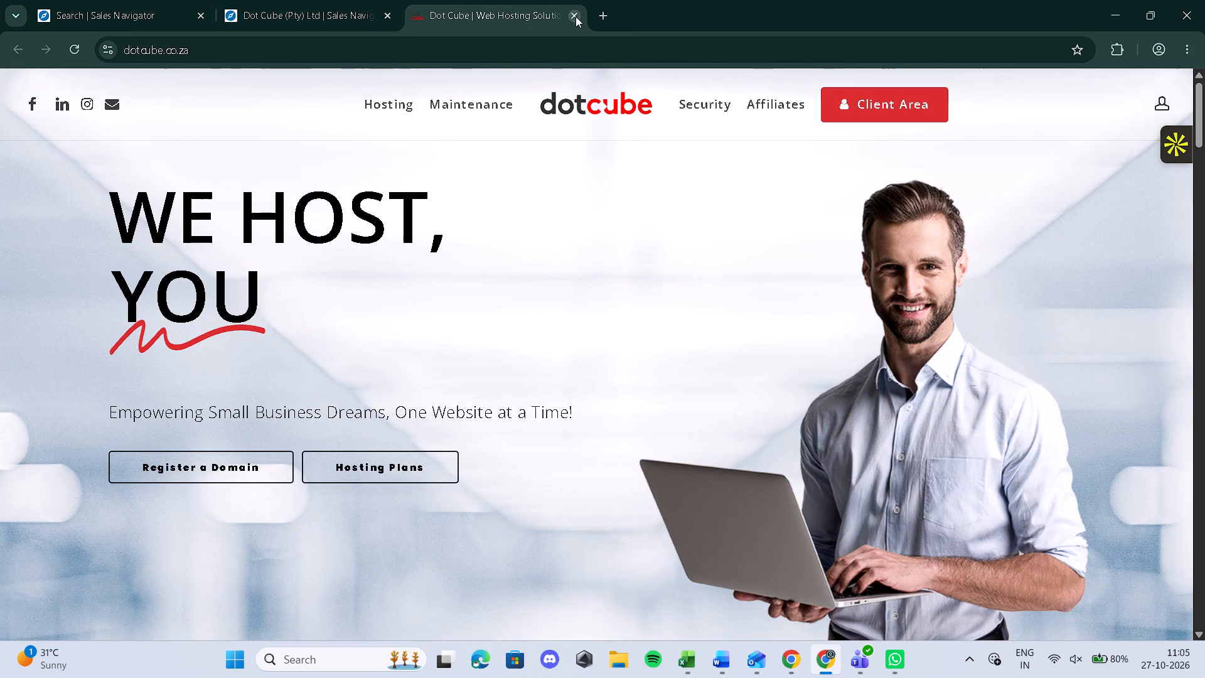
click(576, 16)
Expand the full About description on the Dot Cube account page and translate the page to English.
click(842, 244)
right_click(842, 244)
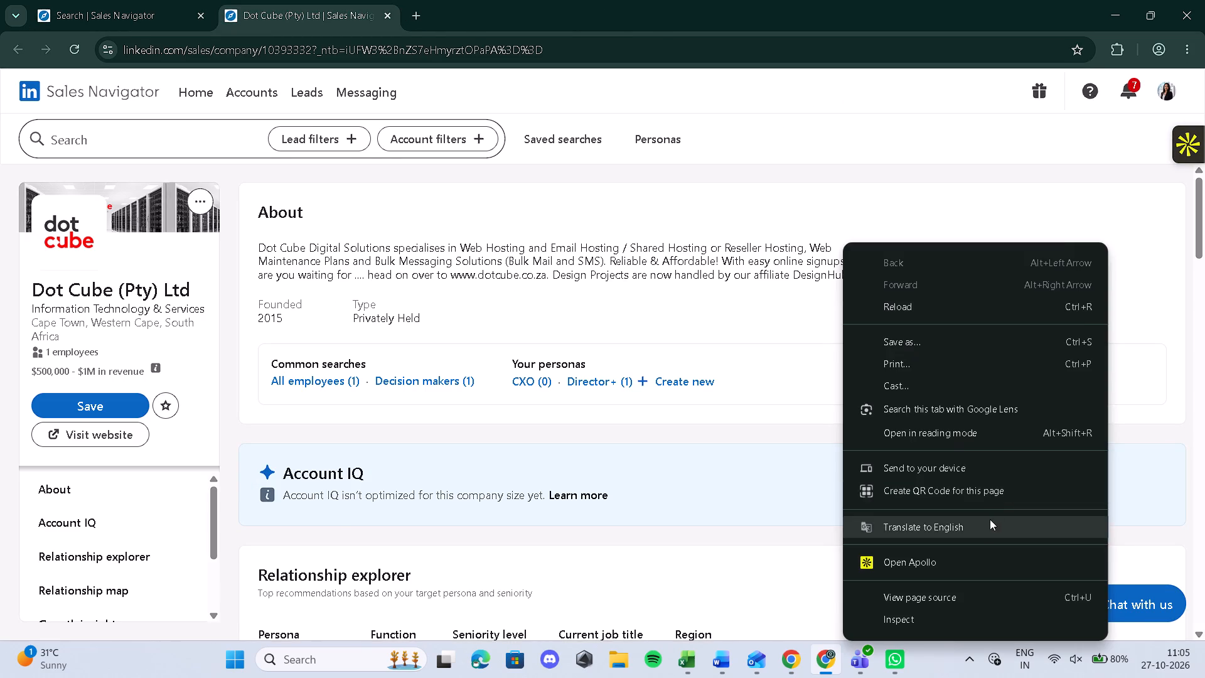
click(990, 519)
click(1071, 88)
click(161, 1)
click(303, 3)
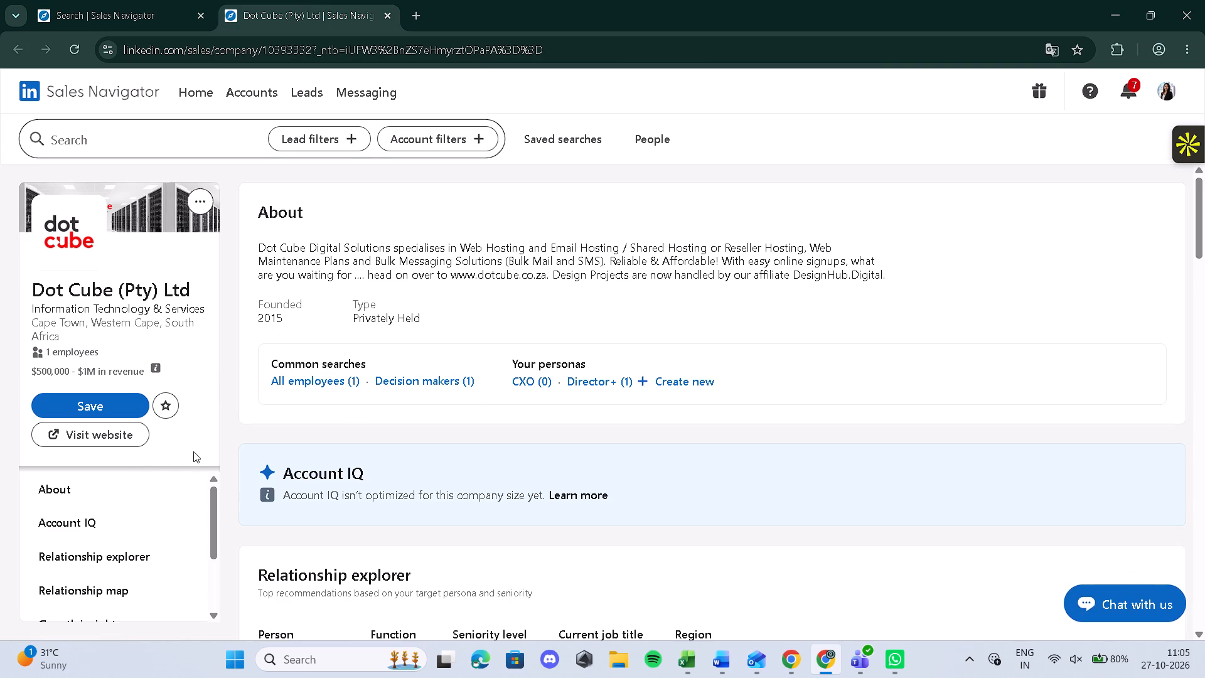
Reopen the Dot Cube website in a separate tab, recheck the upper part of its homepage, and close it.
right_click(129, 429)
click(213, 229)
click(149, 0)
click(323, 6)
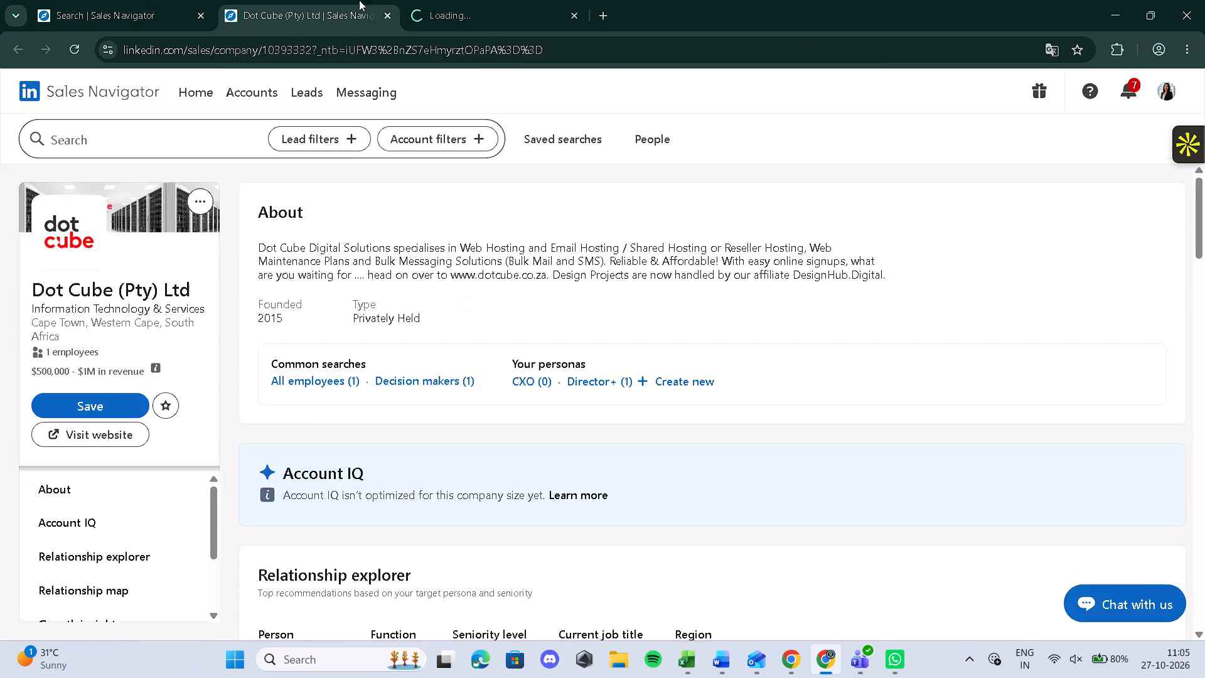
click(479, 0)
click(48, 0)
click(313, 0)
click(491, 0)
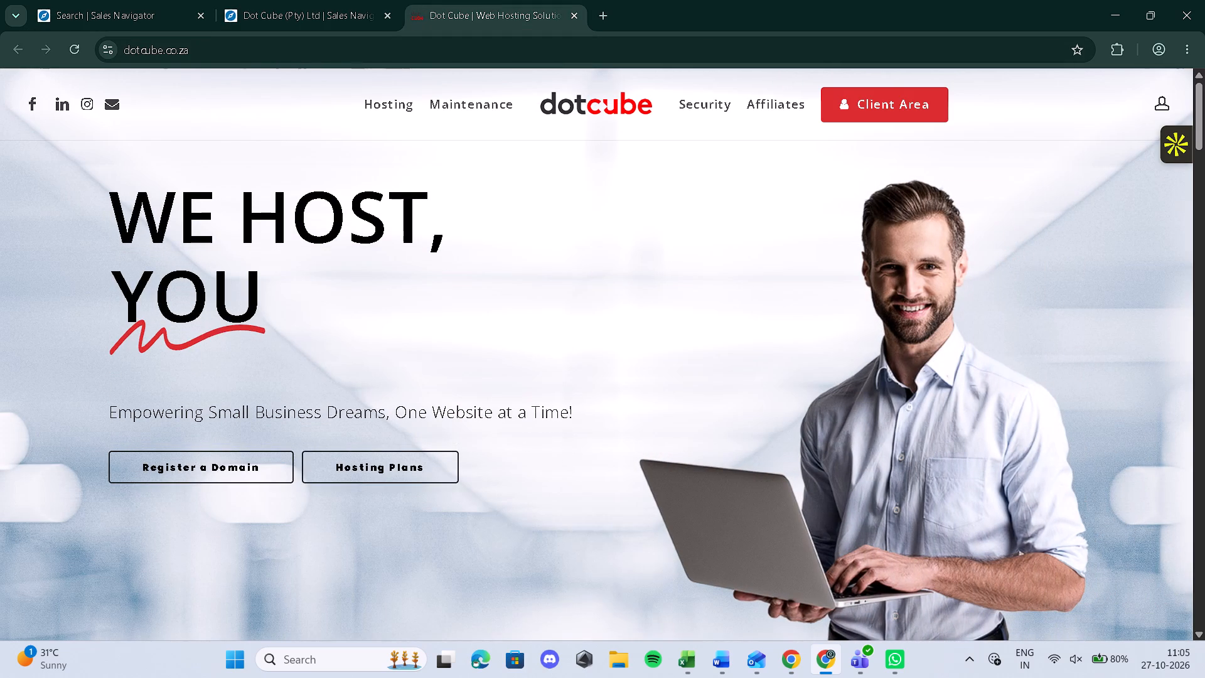
scroll(537, 401, down, 4)
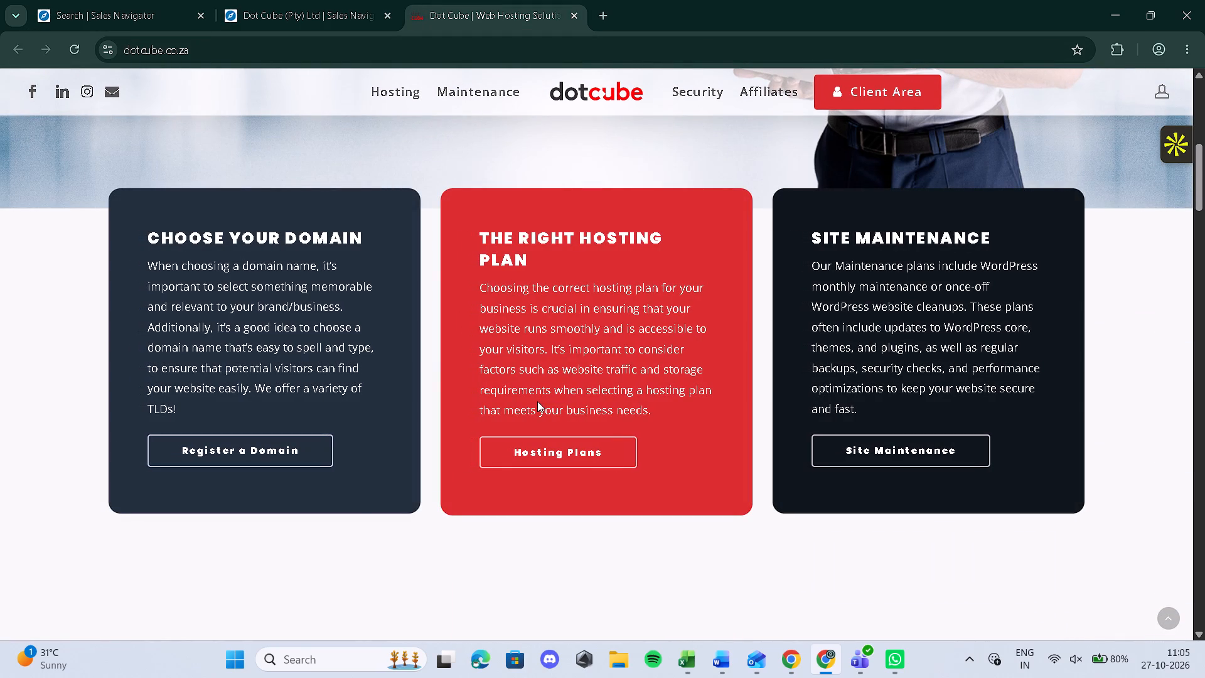
scroll(537, 401, down, 4)
click(577, 18)
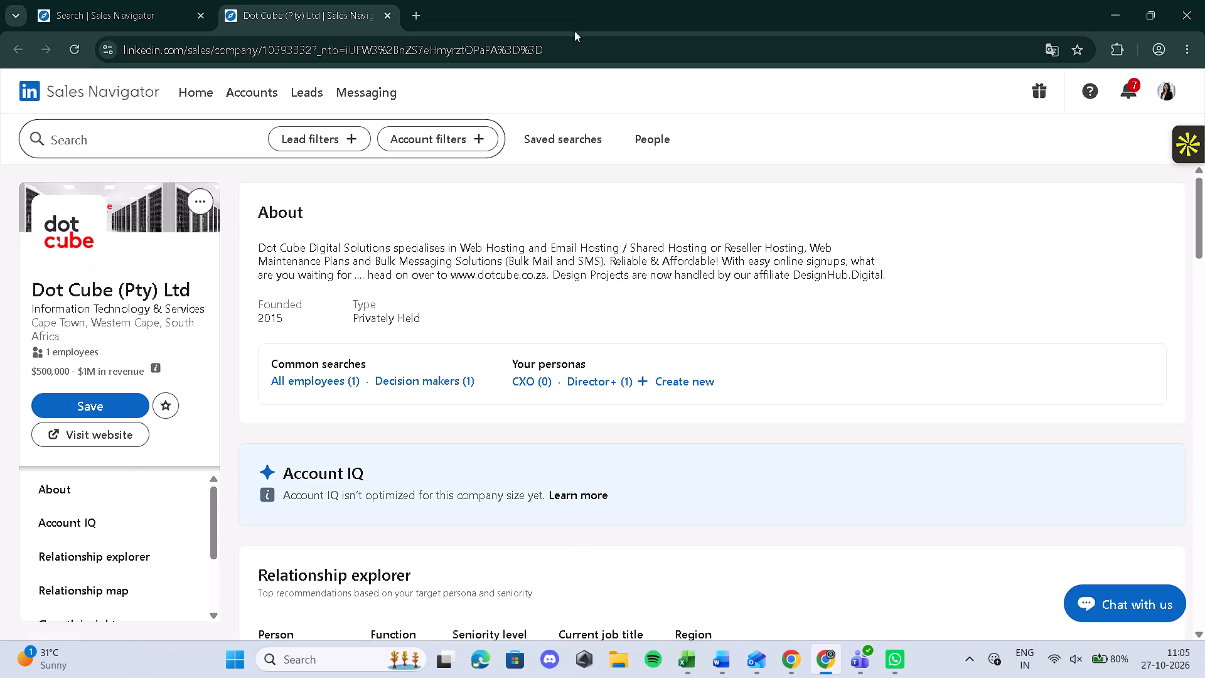
Open the Dot Cube website from its account in a separate tab and examine the whole homepage, including the footer's partner services.
right_click(124, 434)
click(215, 231)
click(129, 16)
click(259, 0)
click(476, 5)
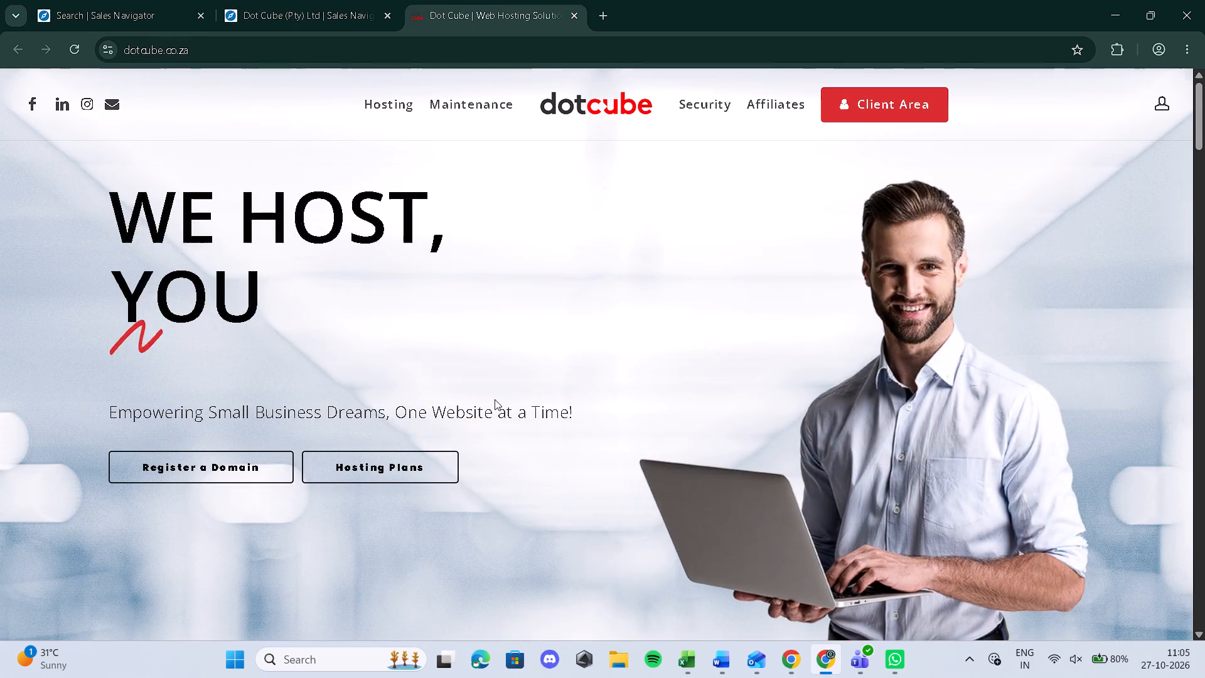
scroll(495, 399, down, 5)
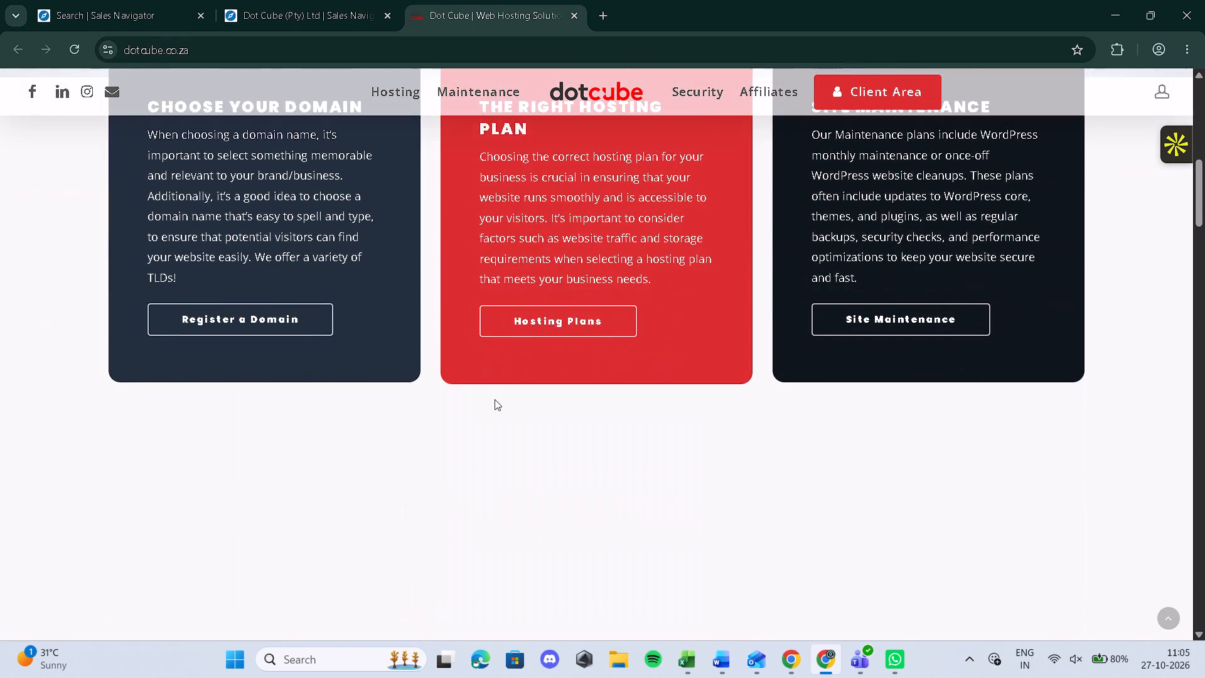
scroll(495, 399, down, 6)
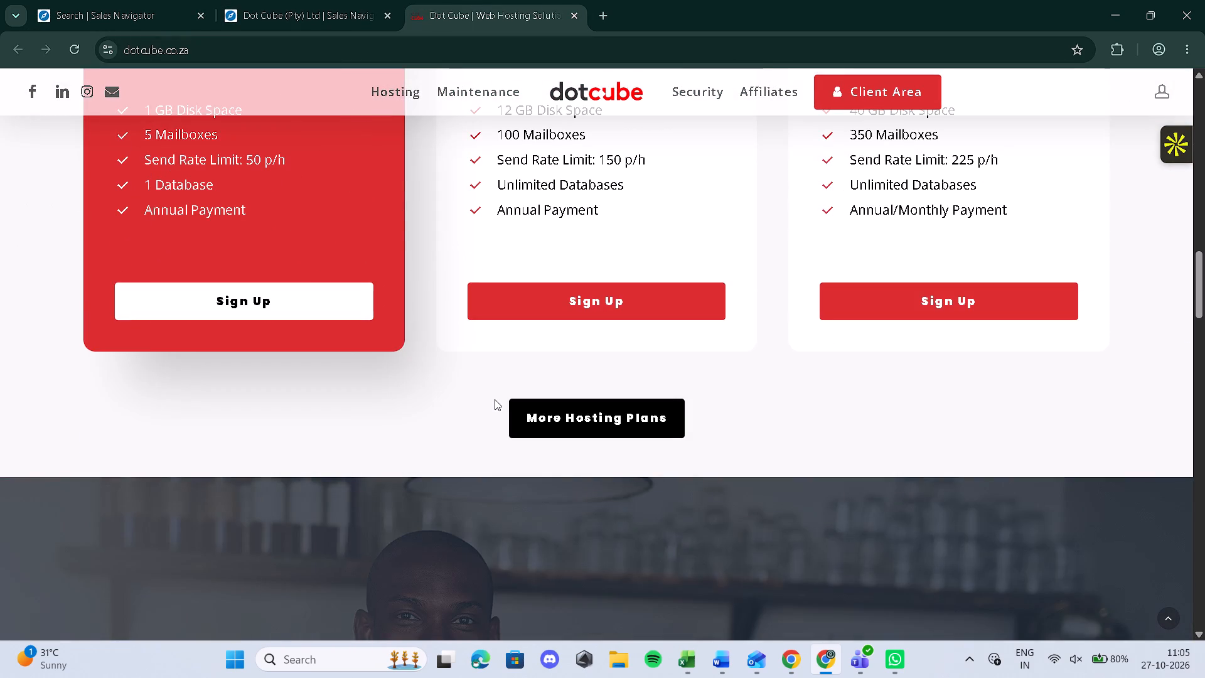
scroll(495, 399, down, 13)
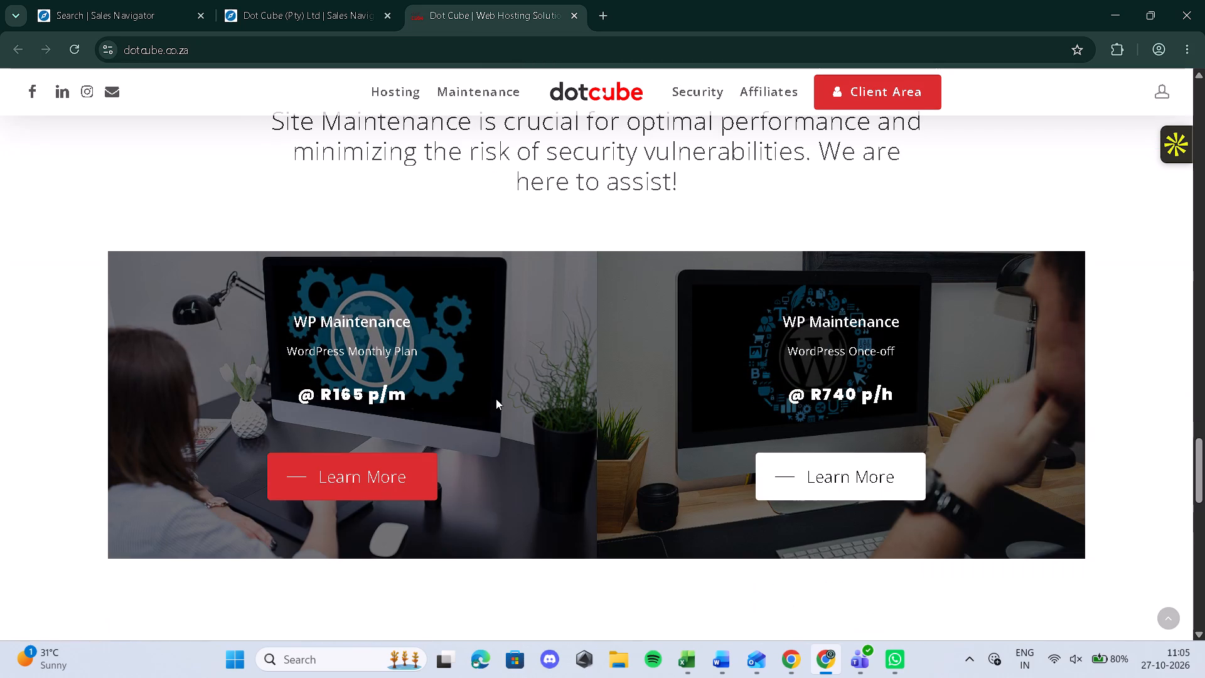
scroll(496, 399, down, 6)
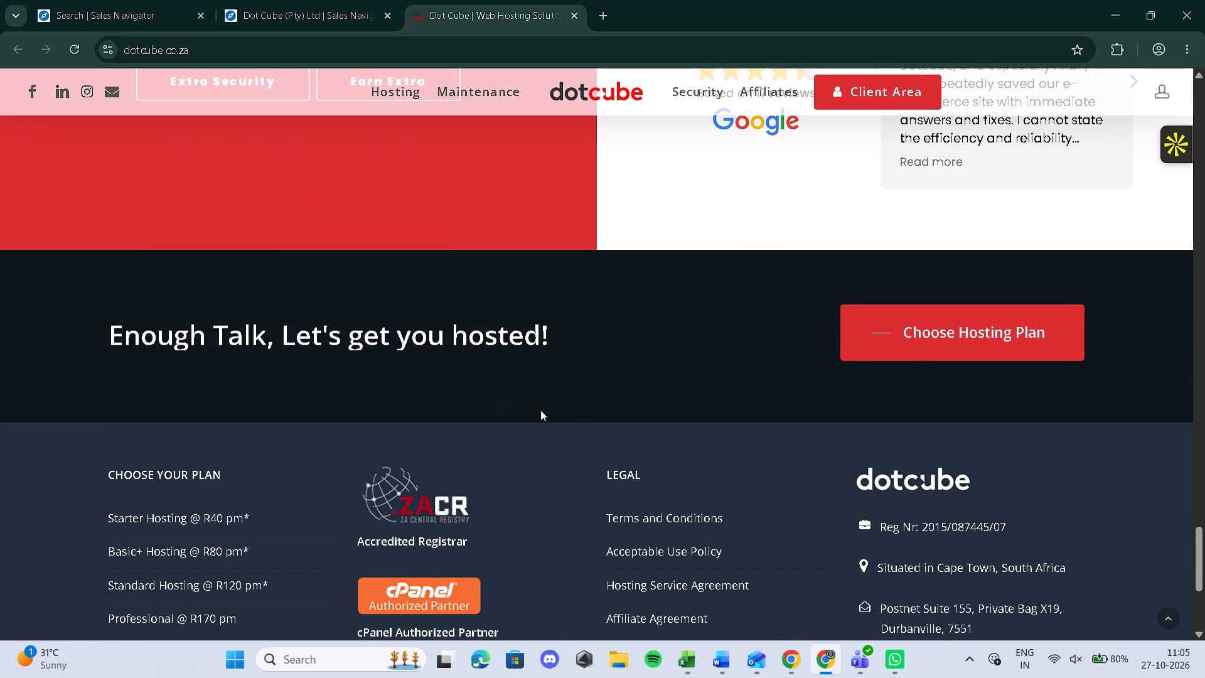
scroll(653, 455, down, 3)
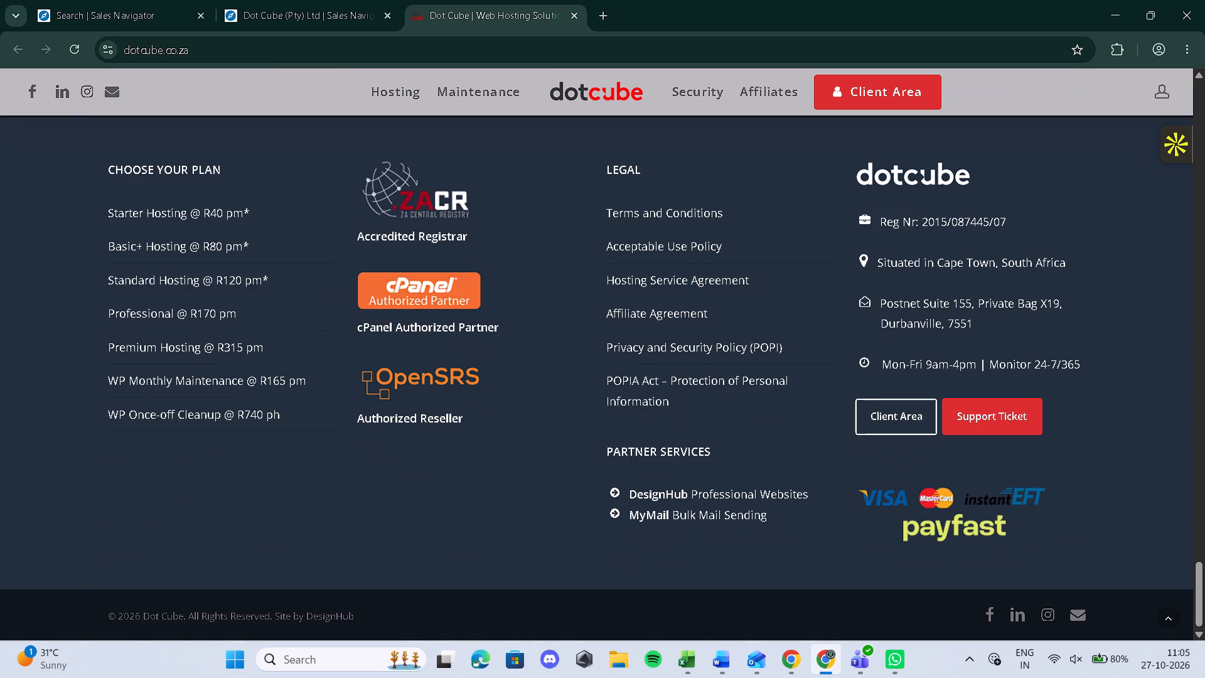
scroll(659, 458, up, 14)
Open the All employees search from the Dot Cube account page in a separate tab.
click(375, 0)
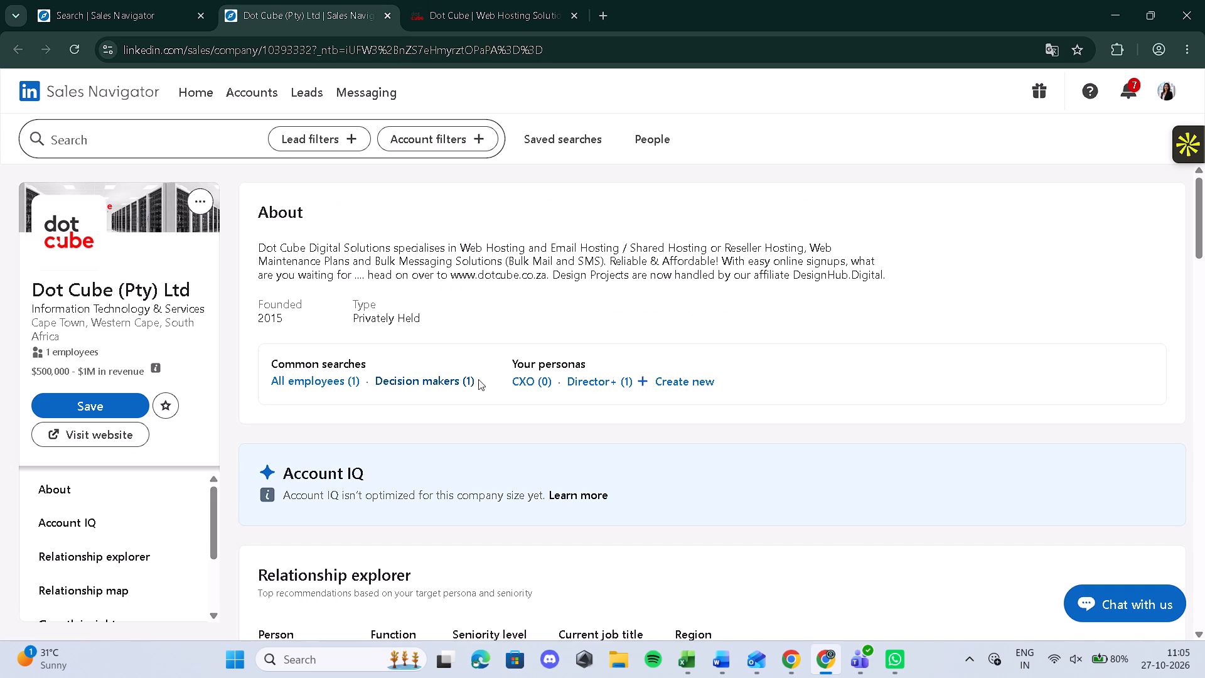
right_click(338, 380)
click(454, 404)
Return to the Dot Cube website and review its homepage sections again, from the client reviews back to the page header.
click(481, 0)
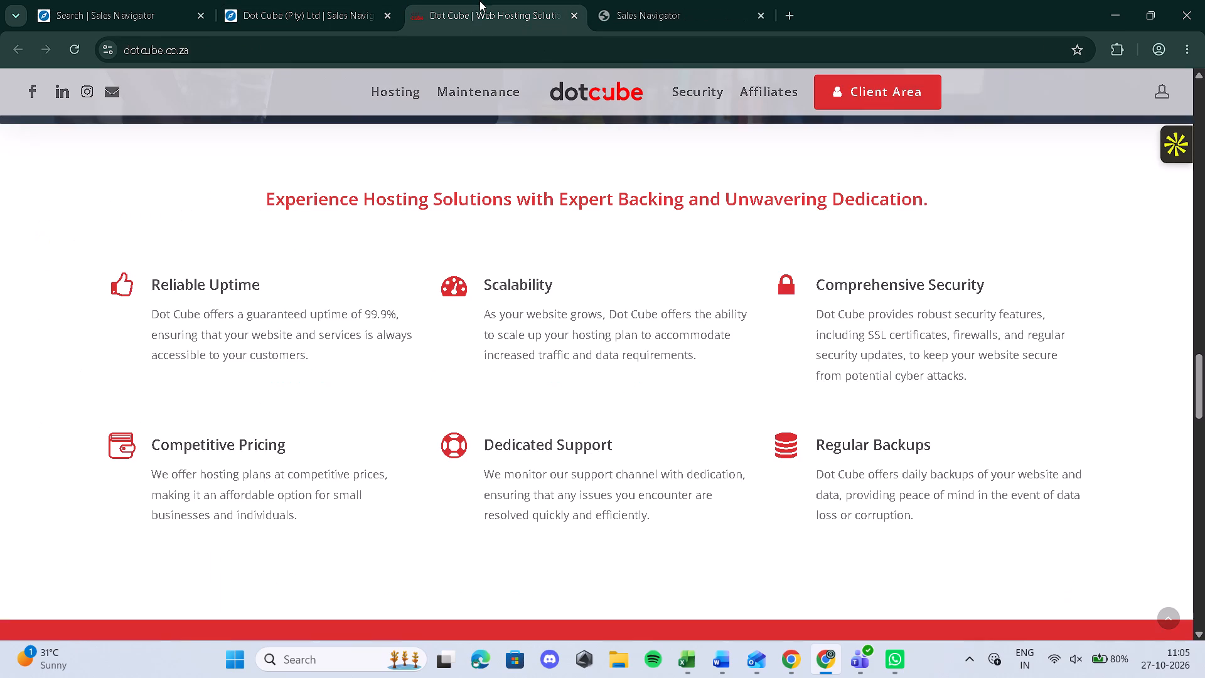
scroll(568, 354, down, 11)
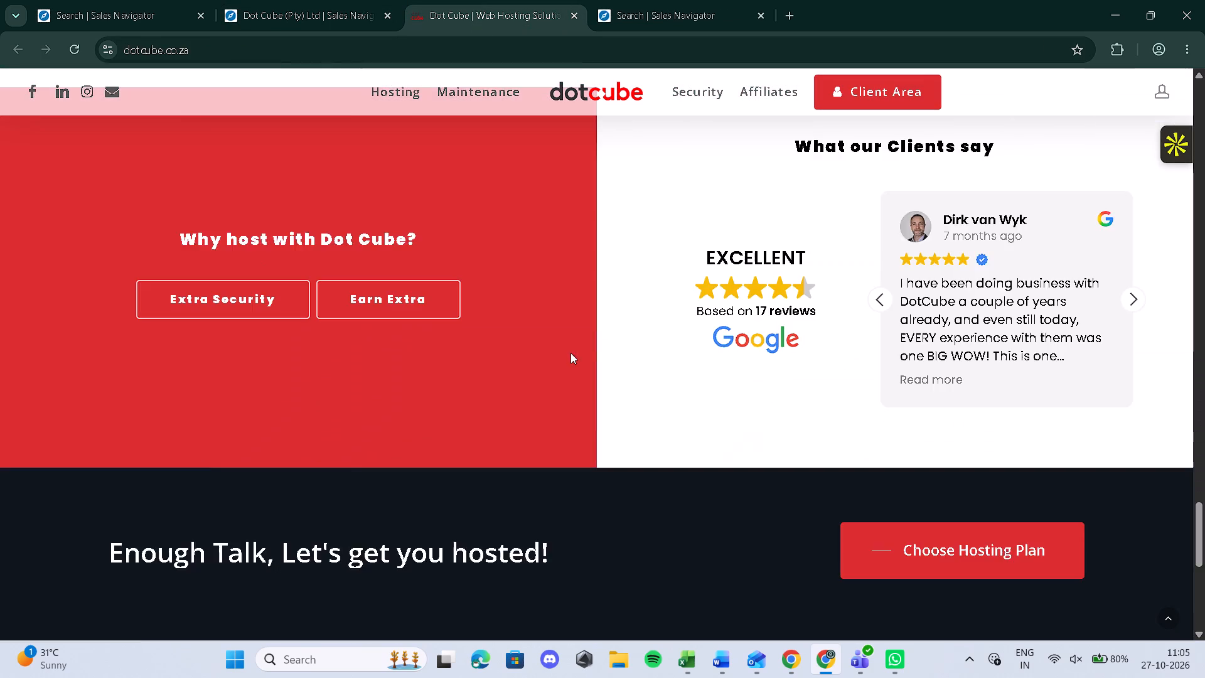
scroll(570, 353, up, 20)
scroll(570, 353, up, 1)
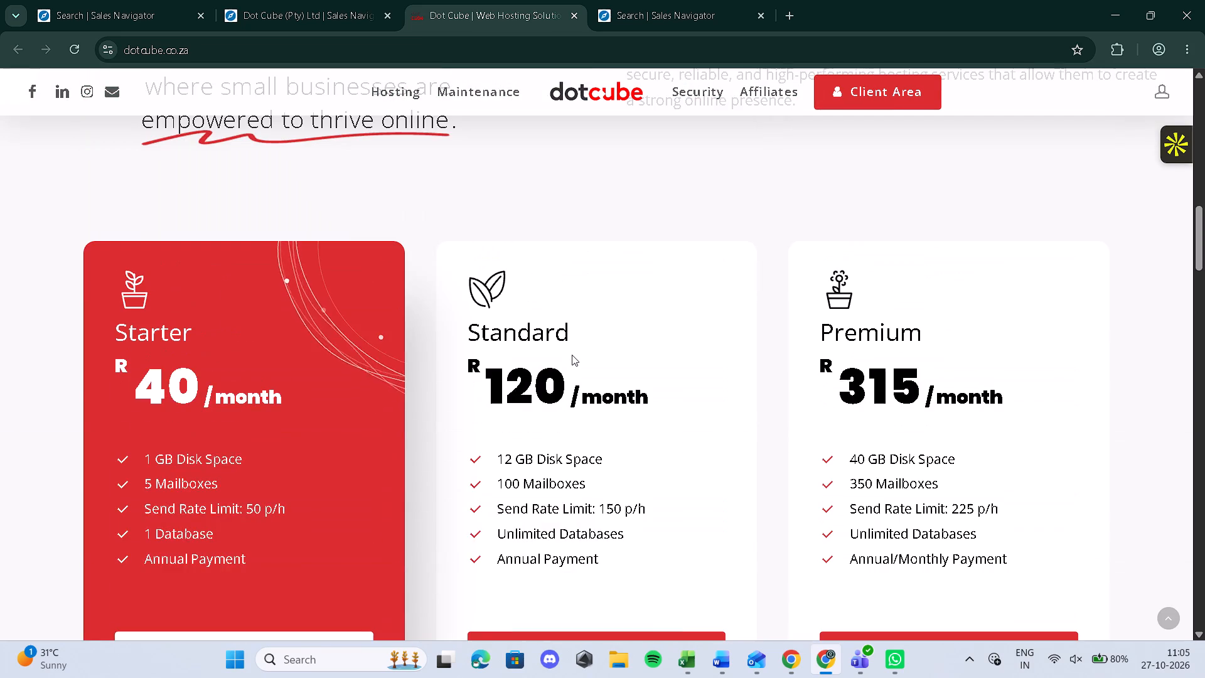
scroll(572, 355, up, 4)
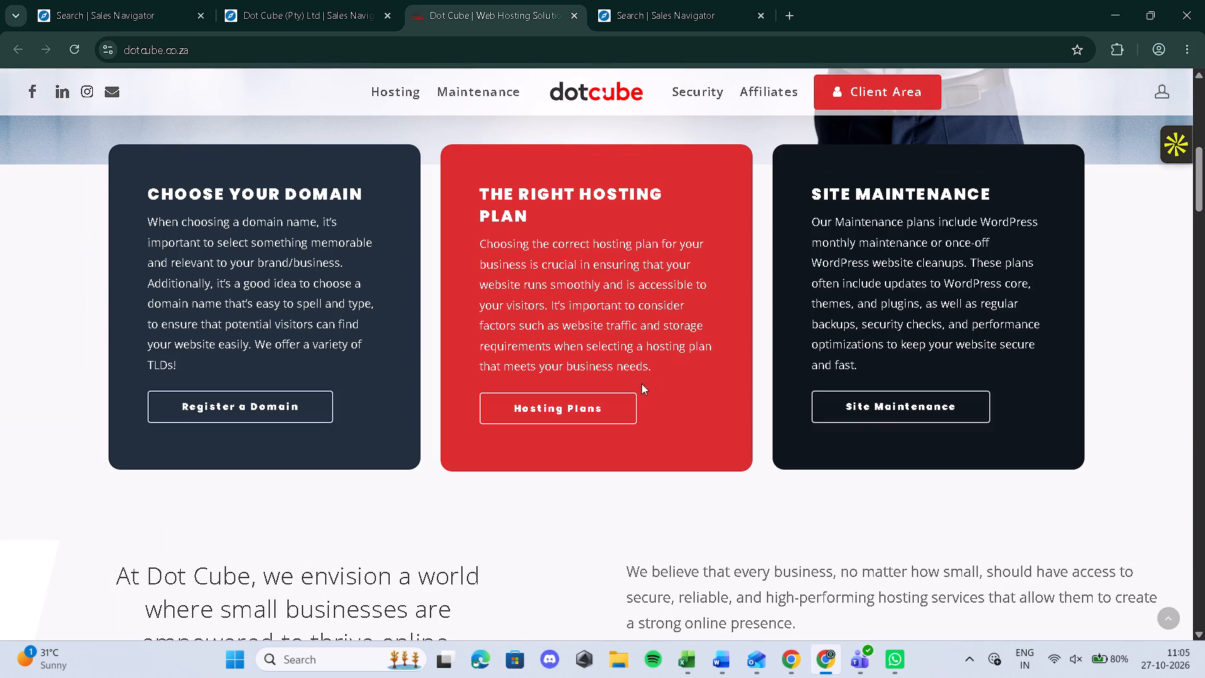
scroll(589, 361, up, 2)
scroll(589, 361, down, 2)
scroll(596, 392, up, 5)
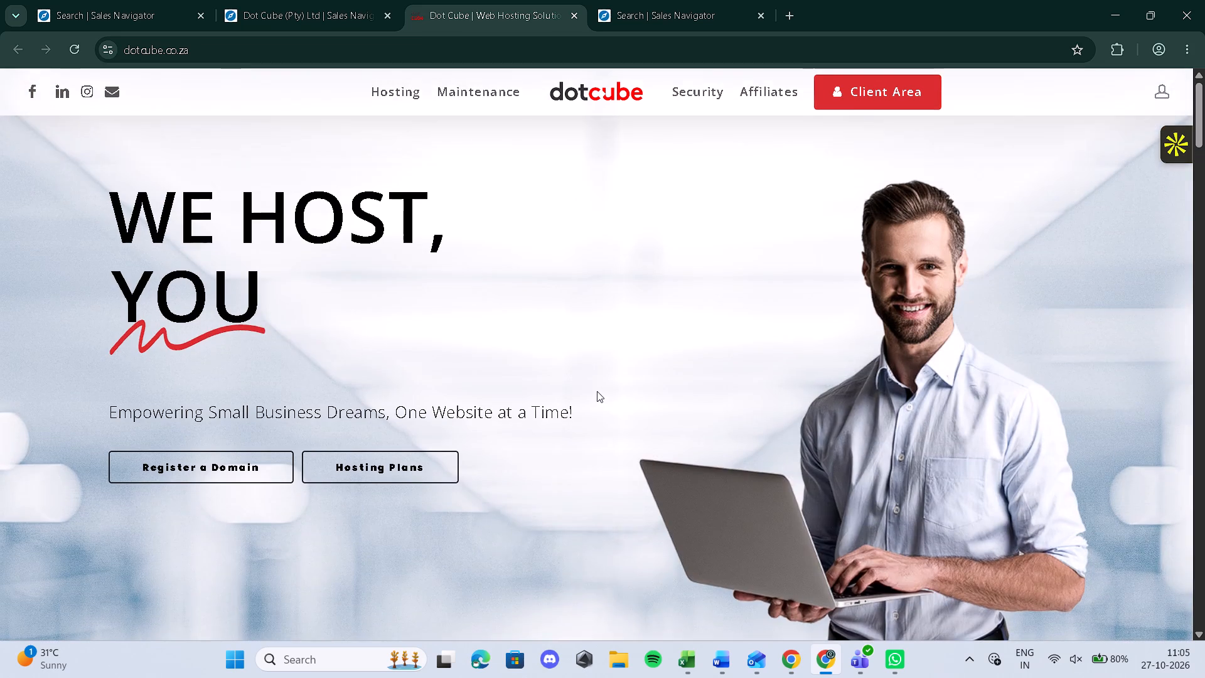
Open the Dot Cube site's Maintenance page and examine its site security and WordPress maintenance plan offerings.
click(460, 105)
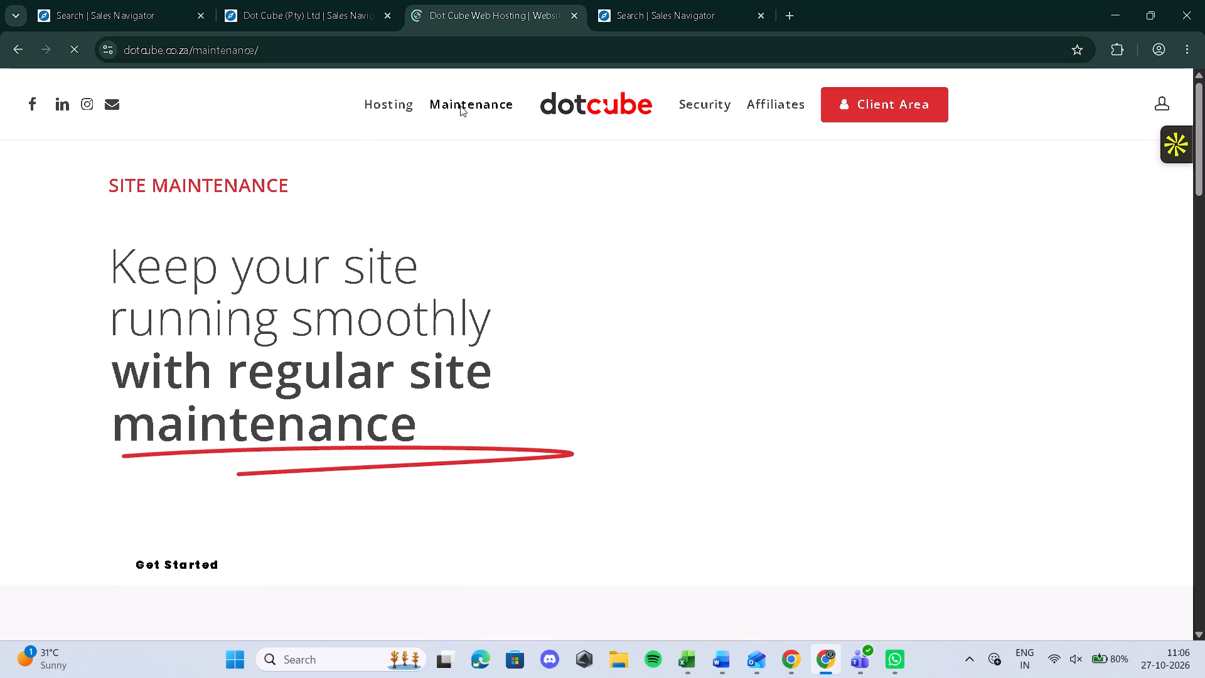
scroll(250, 293, down, 4)
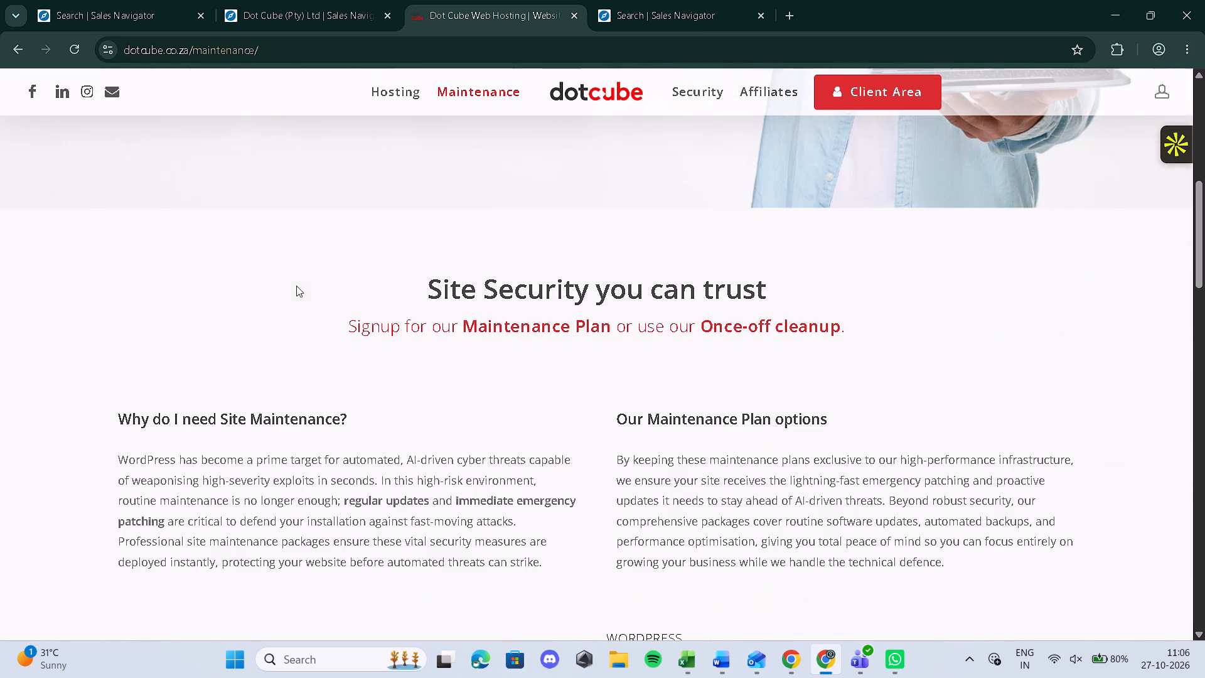
scroll(469, 360, down, 4)
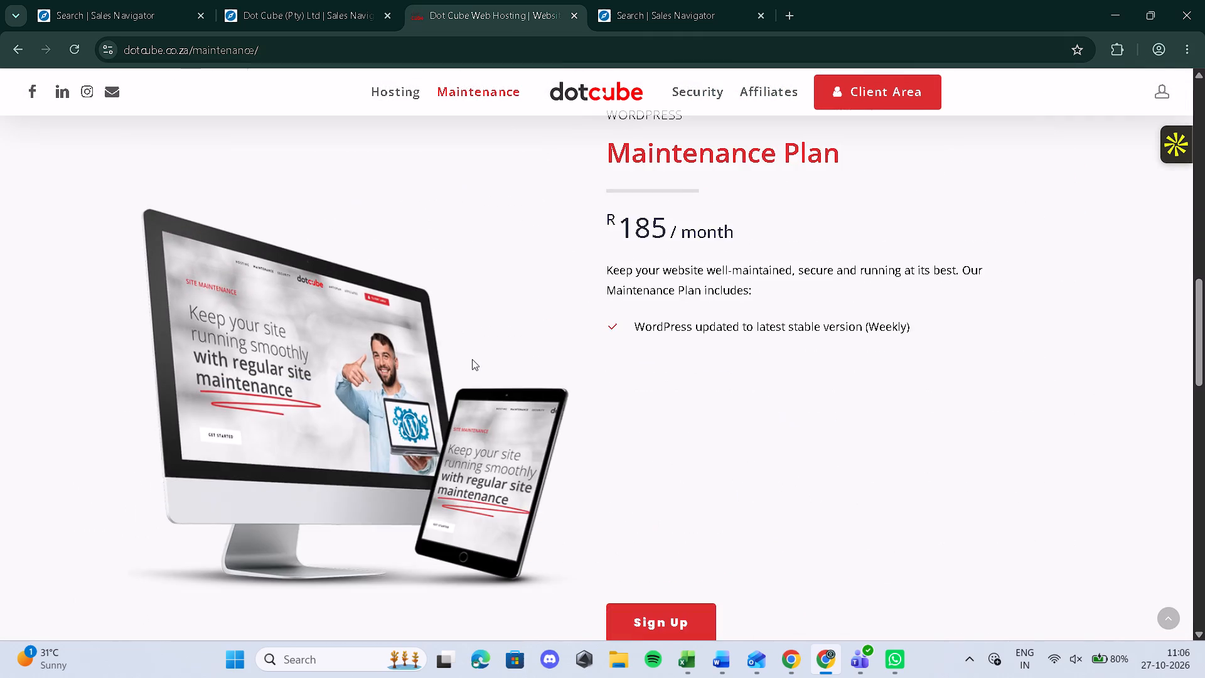
scroll(472, 358, down, 7)
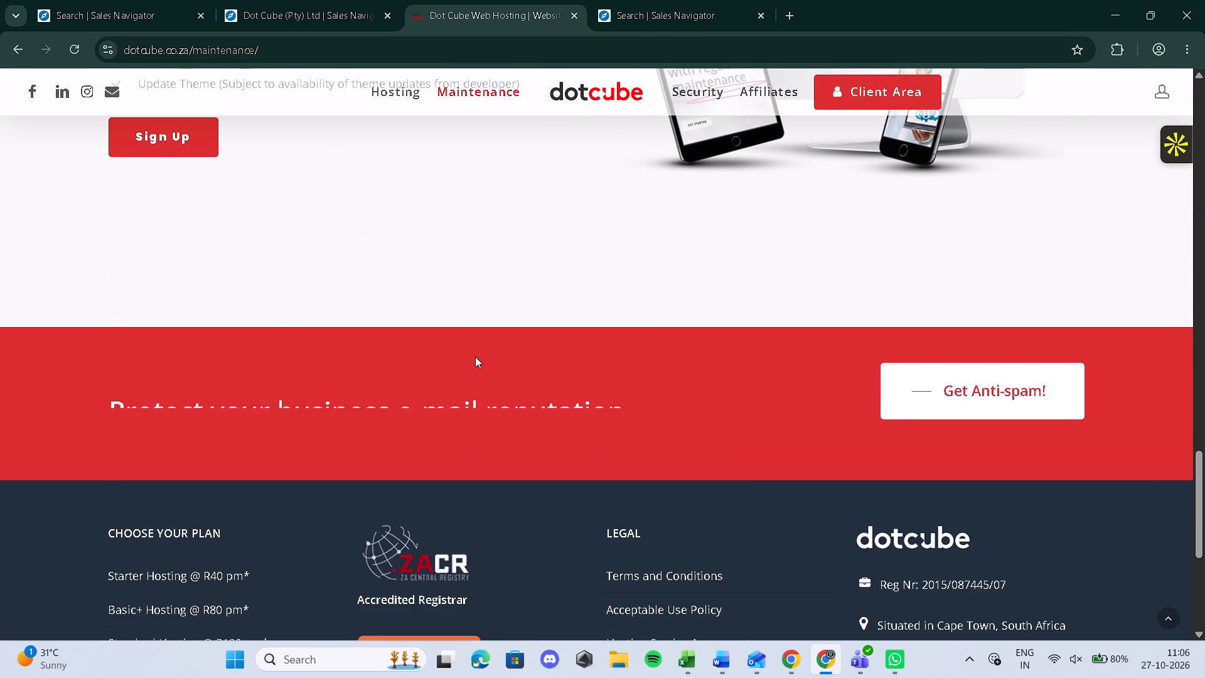
scroll(475, 357, down, 3)
scroll(481, 353, up, 11)
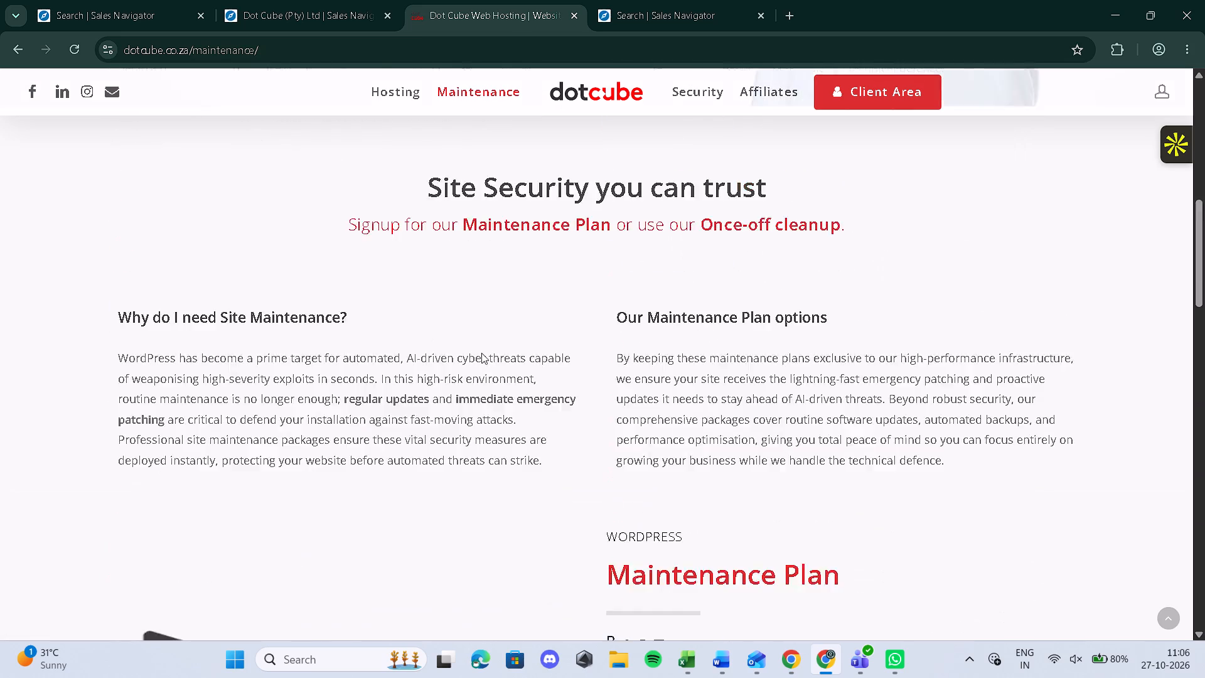
scroll(481, 353, up, 14)
Open the Dot Cube site's Affiliates page and examine its affiliate program details down to the footer.
click(781, 100)
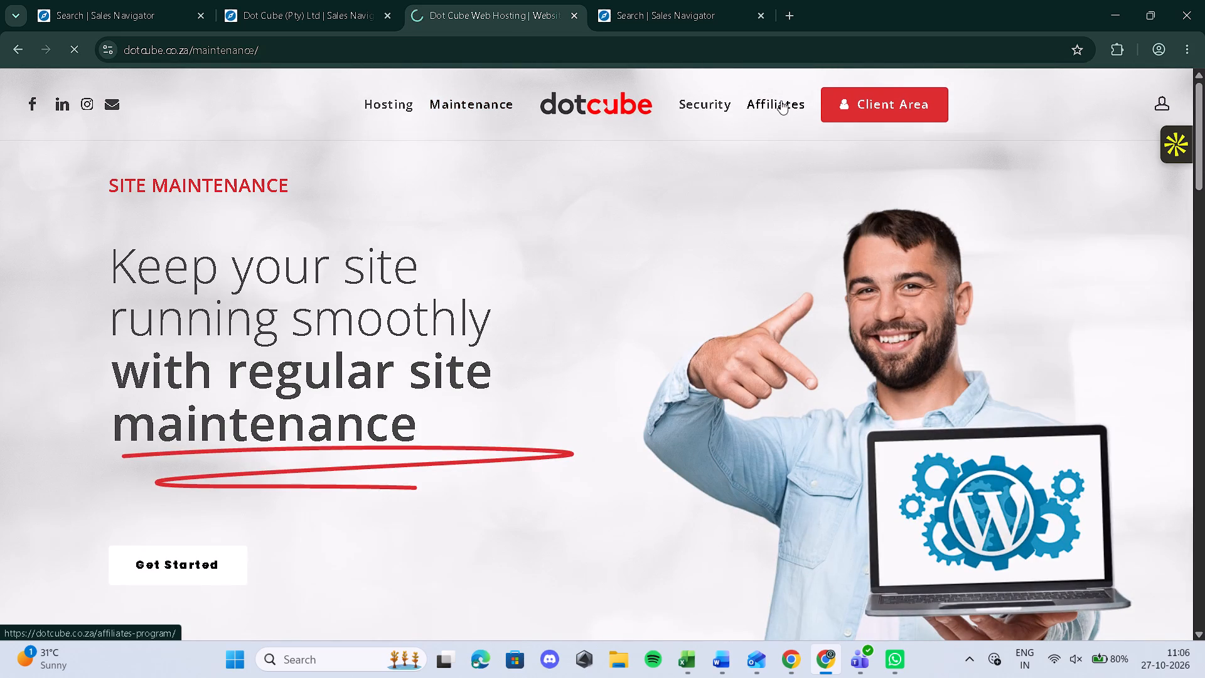
scroll(762, 331, down, 3)
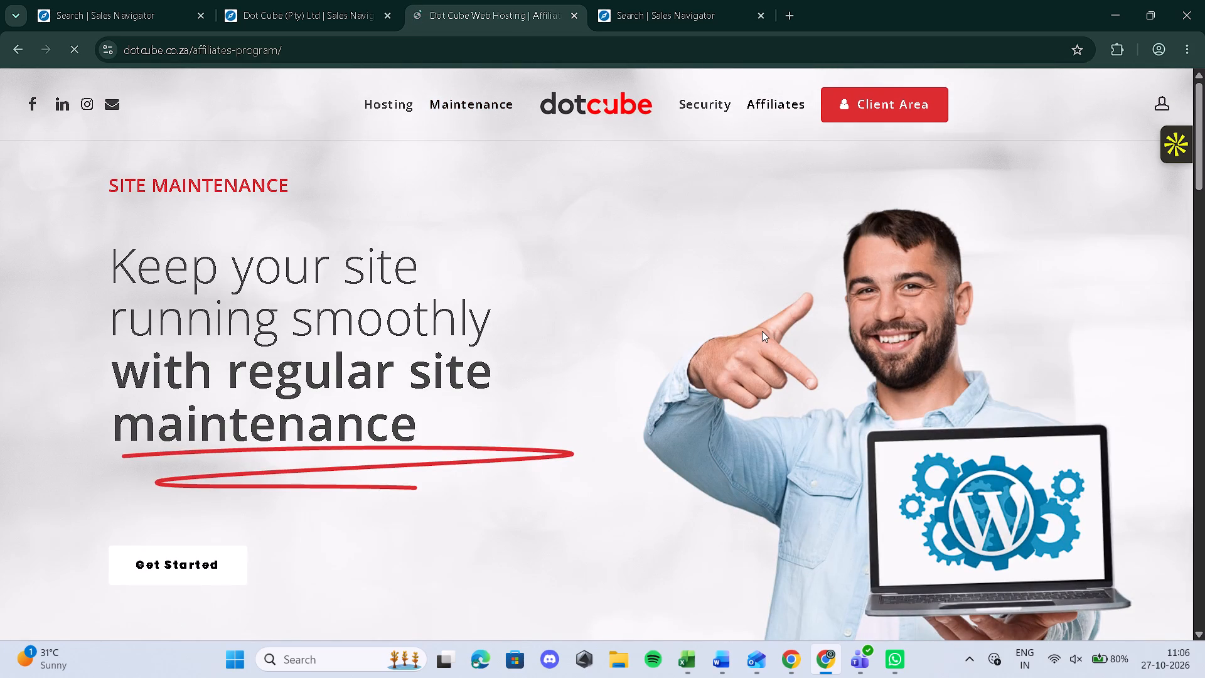
scroll(648, 330, down, 5)
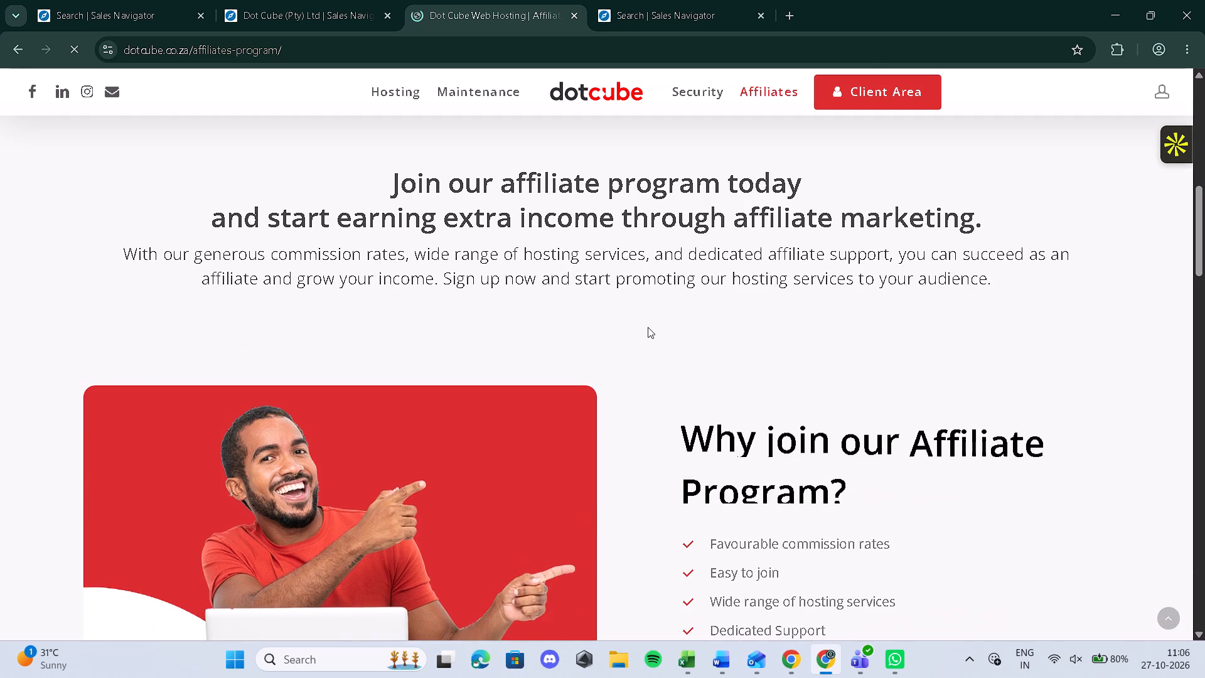
scroll(648, 326, down, 11)
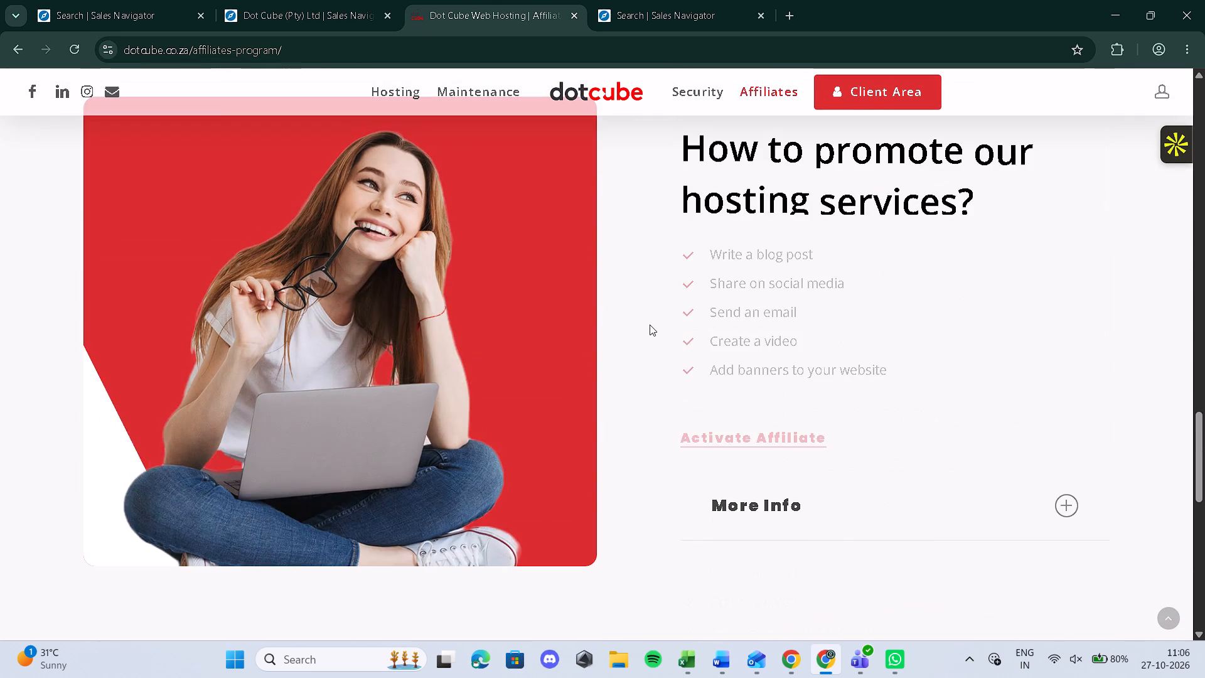
scroll(650, 324, down, 5)
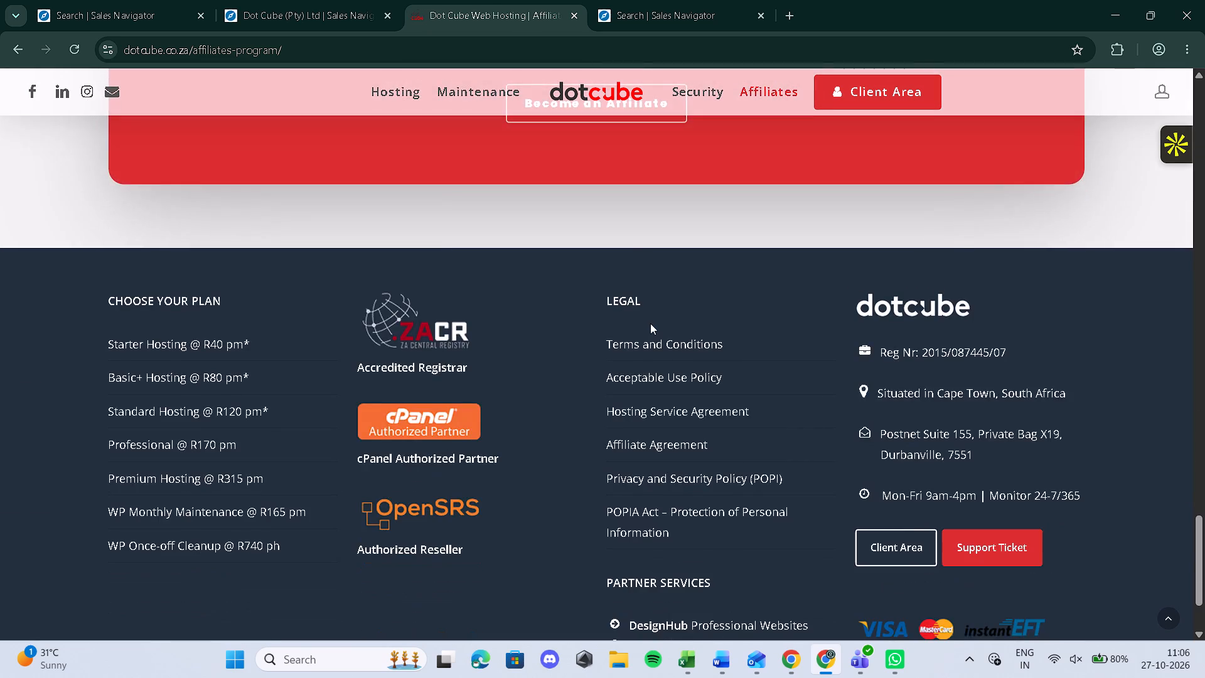
scroll(650, 323, down, 5)
scroll(650, 323, up, 15)
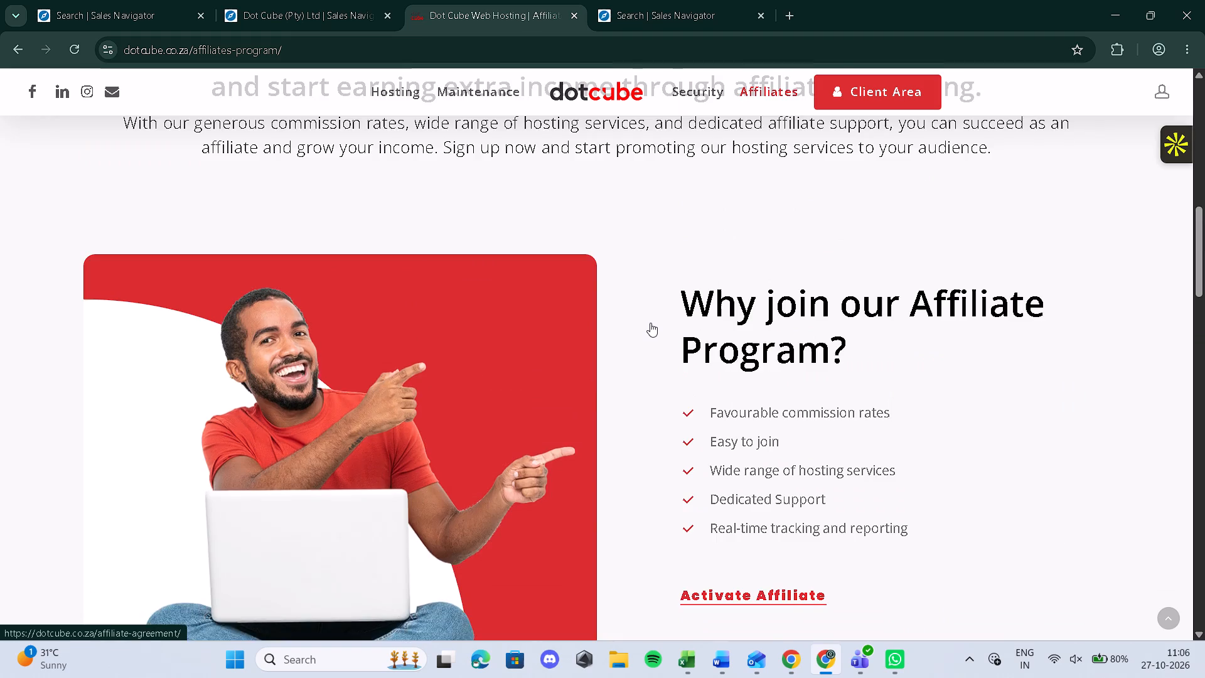
scroll(650, 323, up, 11)
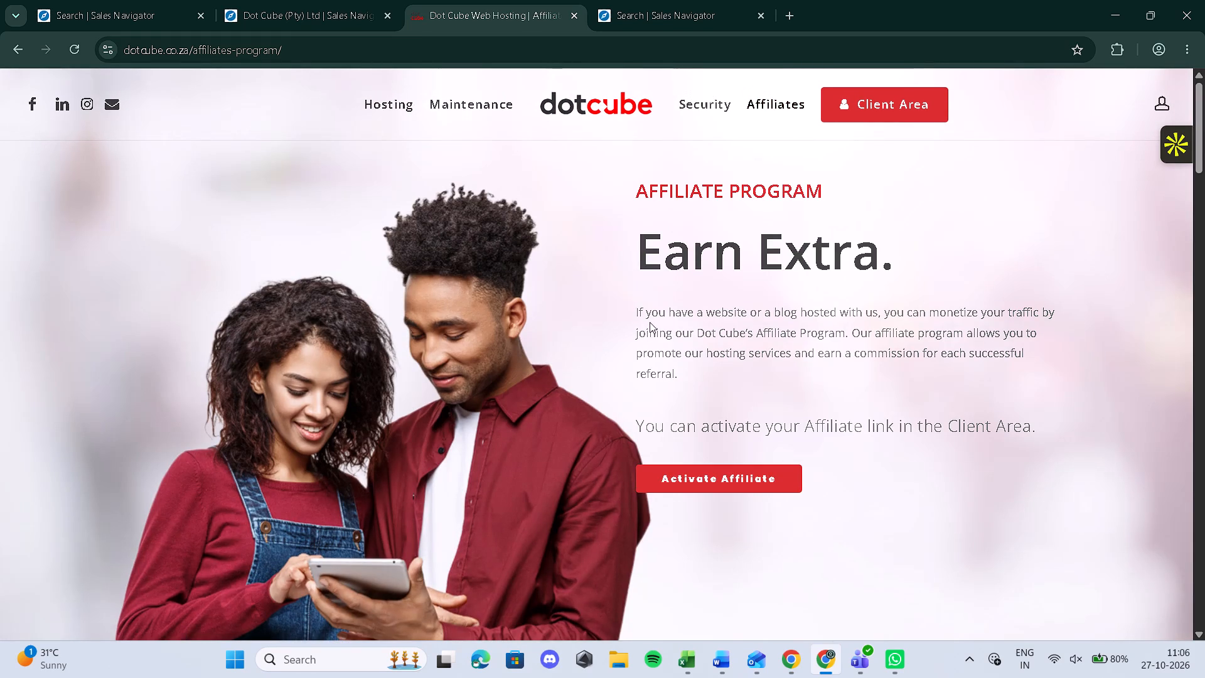
Open the Dot Cube site's Hosting page and skim its shared hosting plans and frequently asked questions.
click(402, 106)
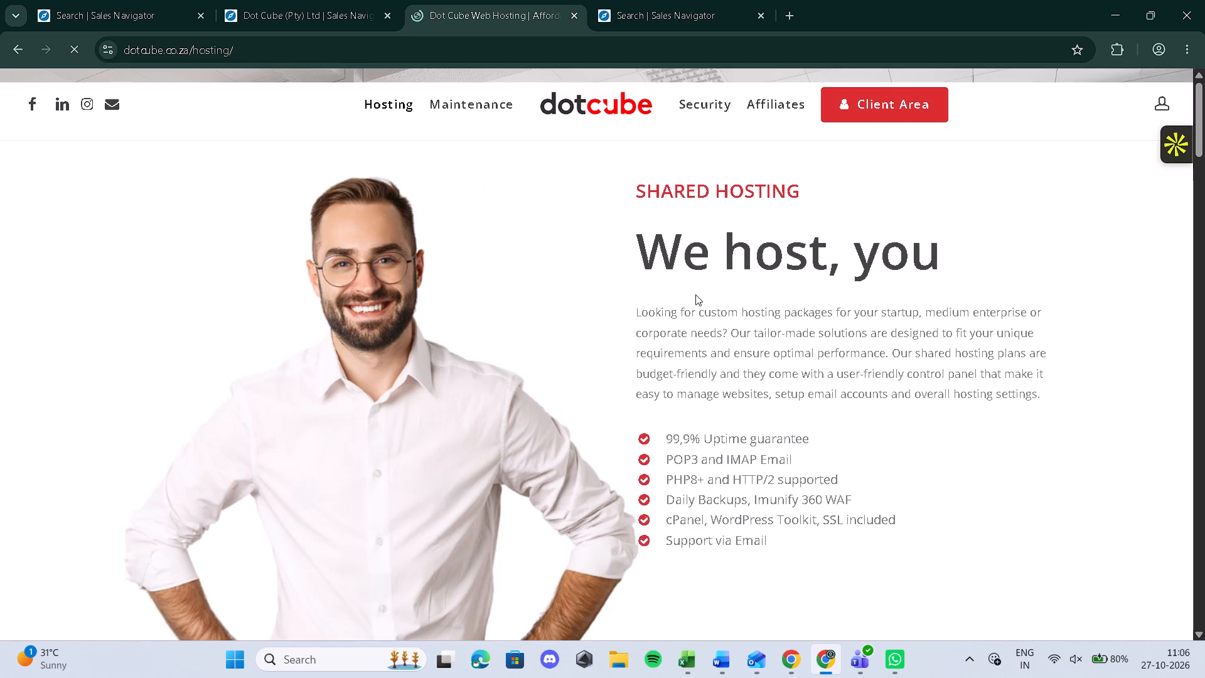
scroll(695, 294, down, 12)
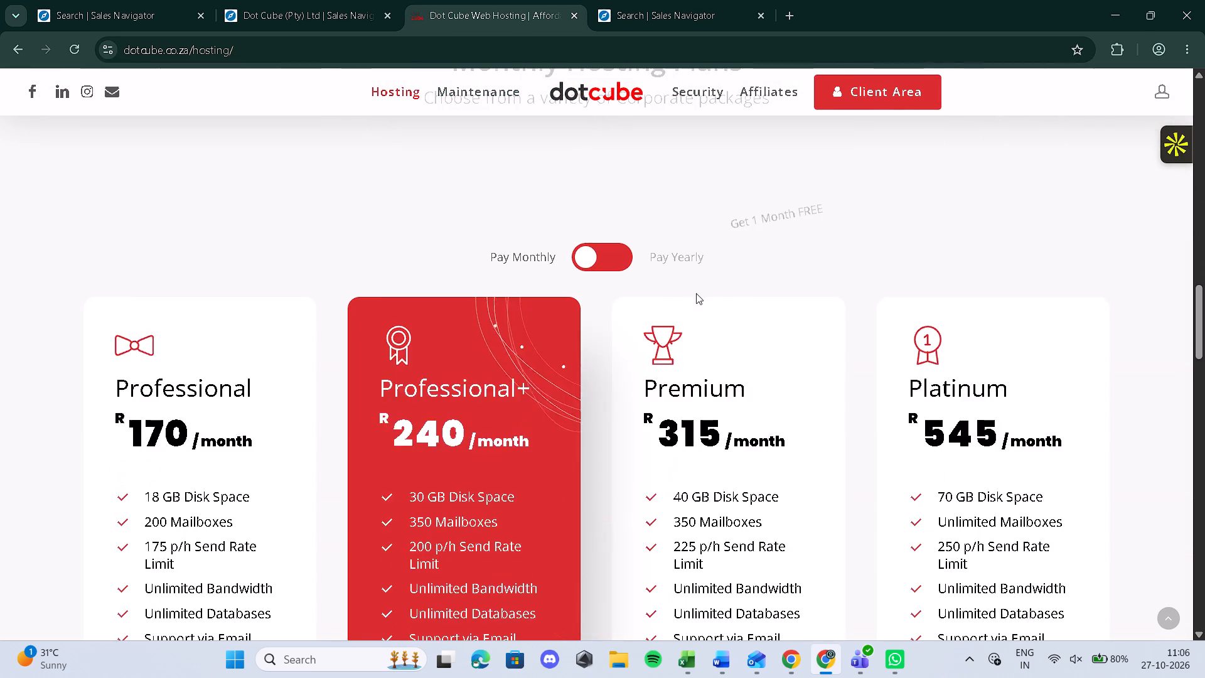
scroll(696, 293, down, 13)
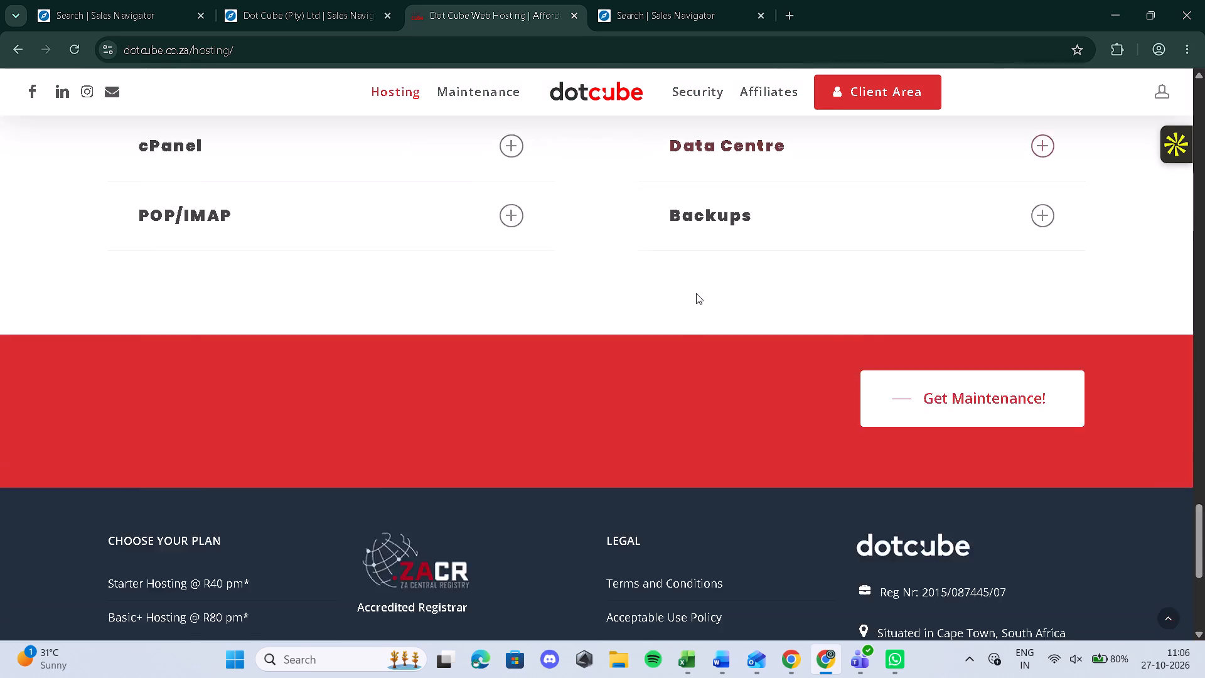
scroll(696, 293, up, 20)
scroll(696, 293, up, 10)
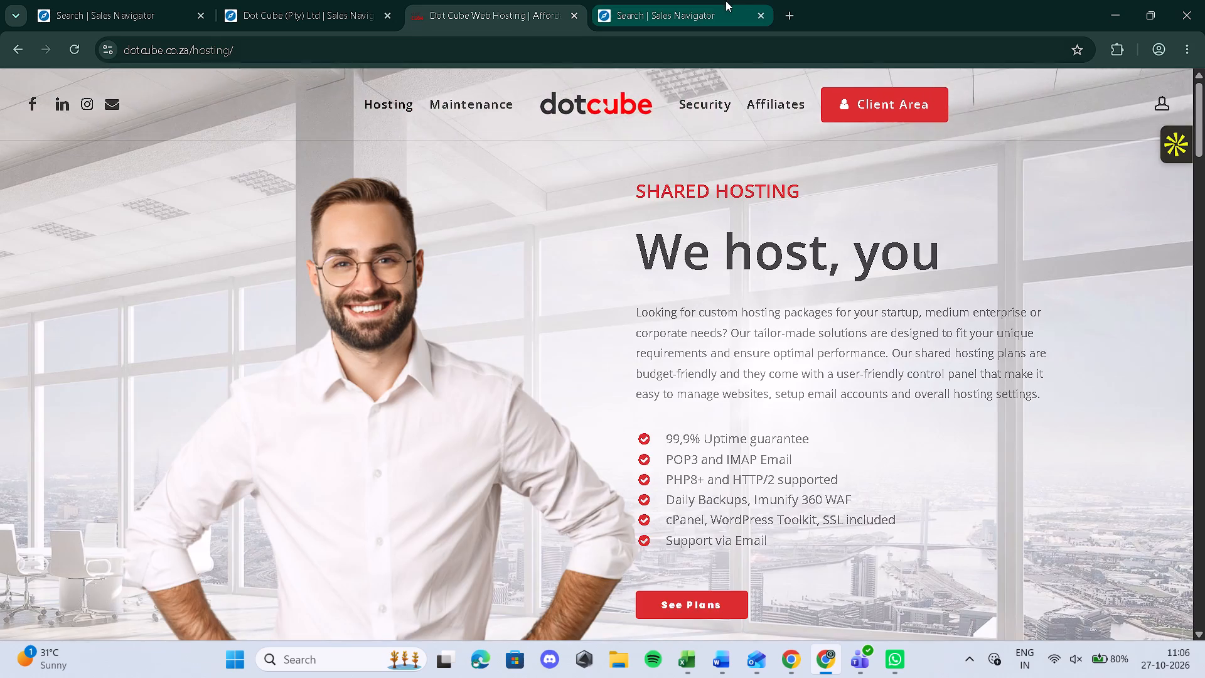
Check the Dot Cube account page's company description in Sales Navigator against the company's website.
click(726, 1)
click(524, 0)
click(337, 0)
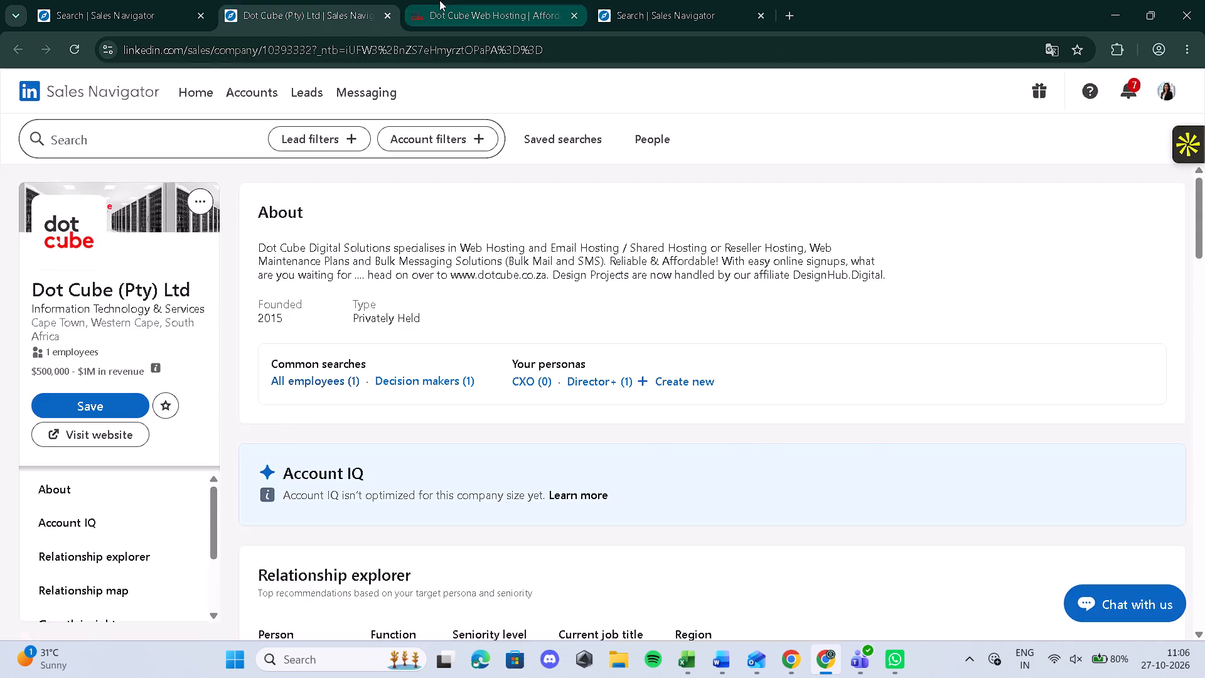
click(439, 0)
click(304, 0)
click(446, 0)
click(287, 0)
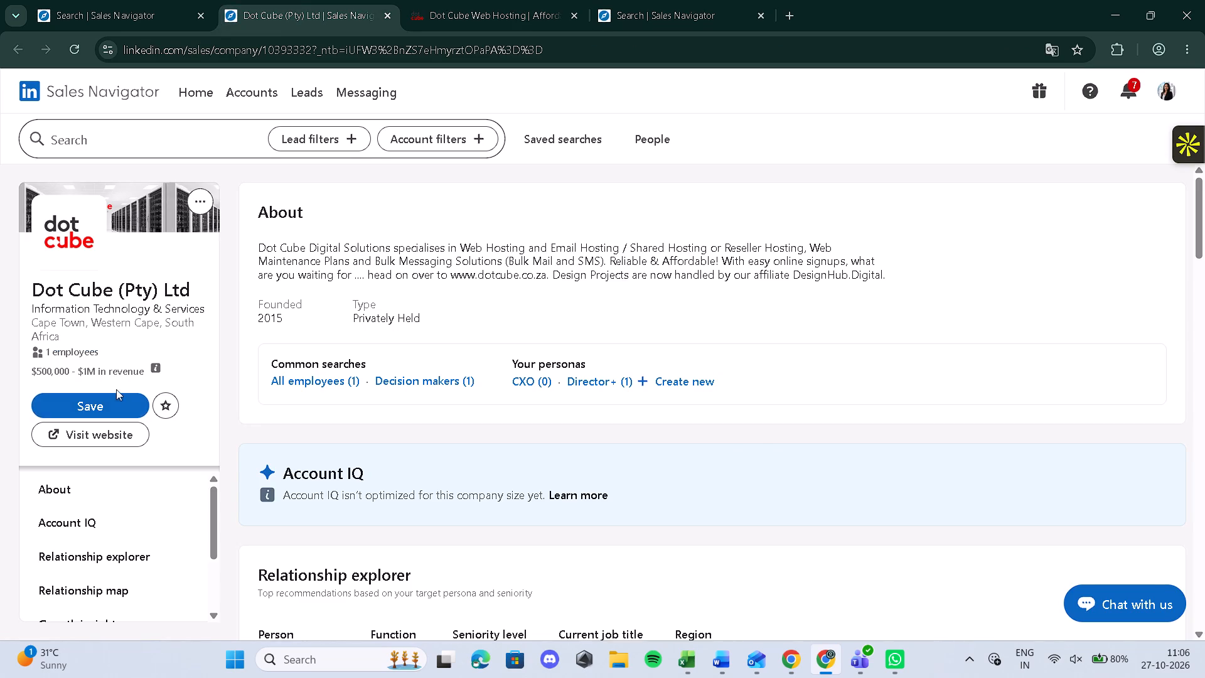
Return to the Dot Cube Hosting page, jump to its plans, and examine the annual and monthly packages down to the footer.
click(515, 0)
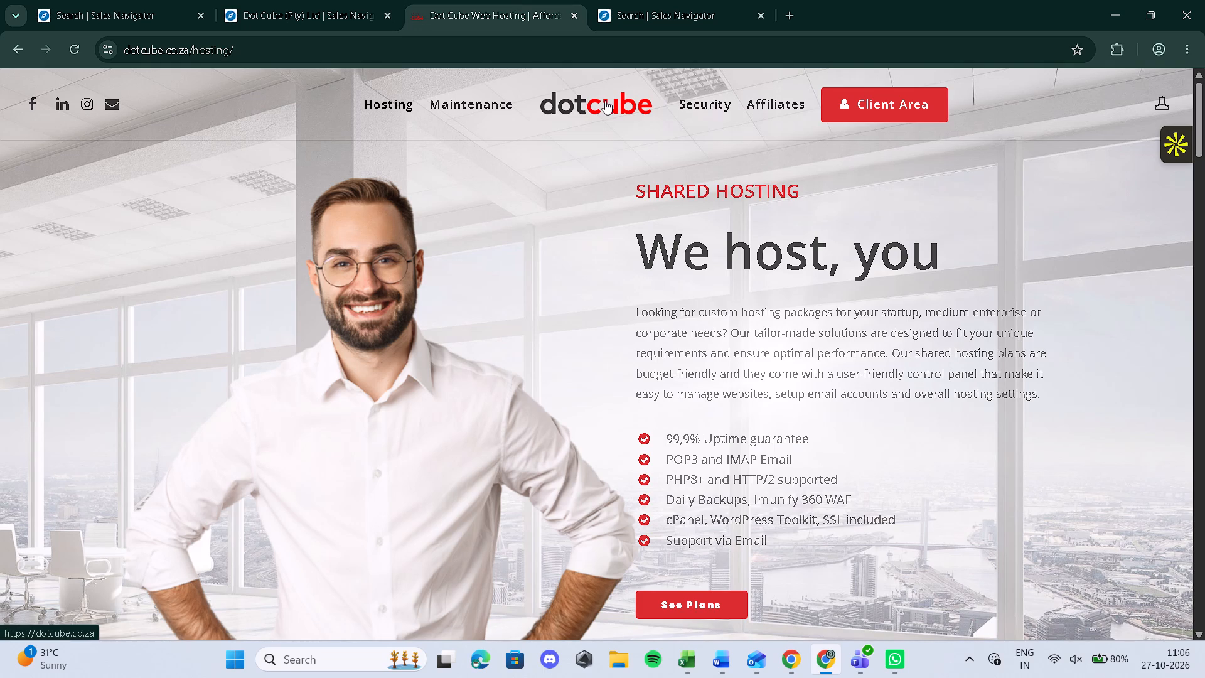
scroll(785, 434, down, 2)
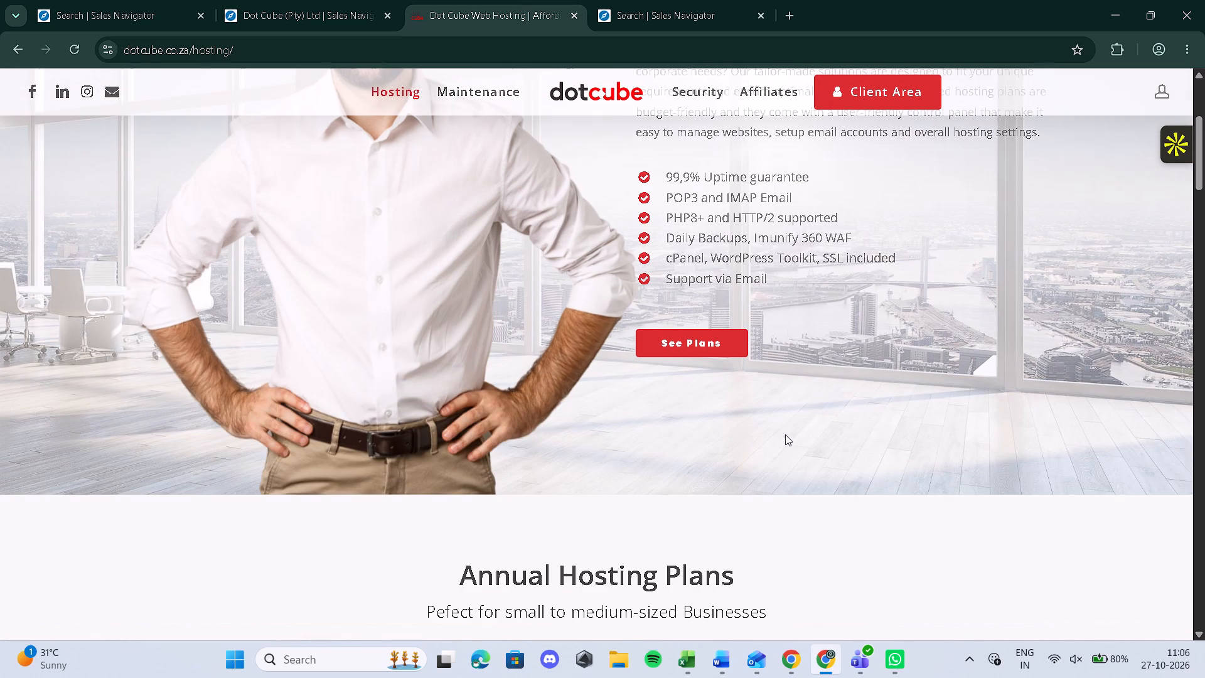
click(711, 352)
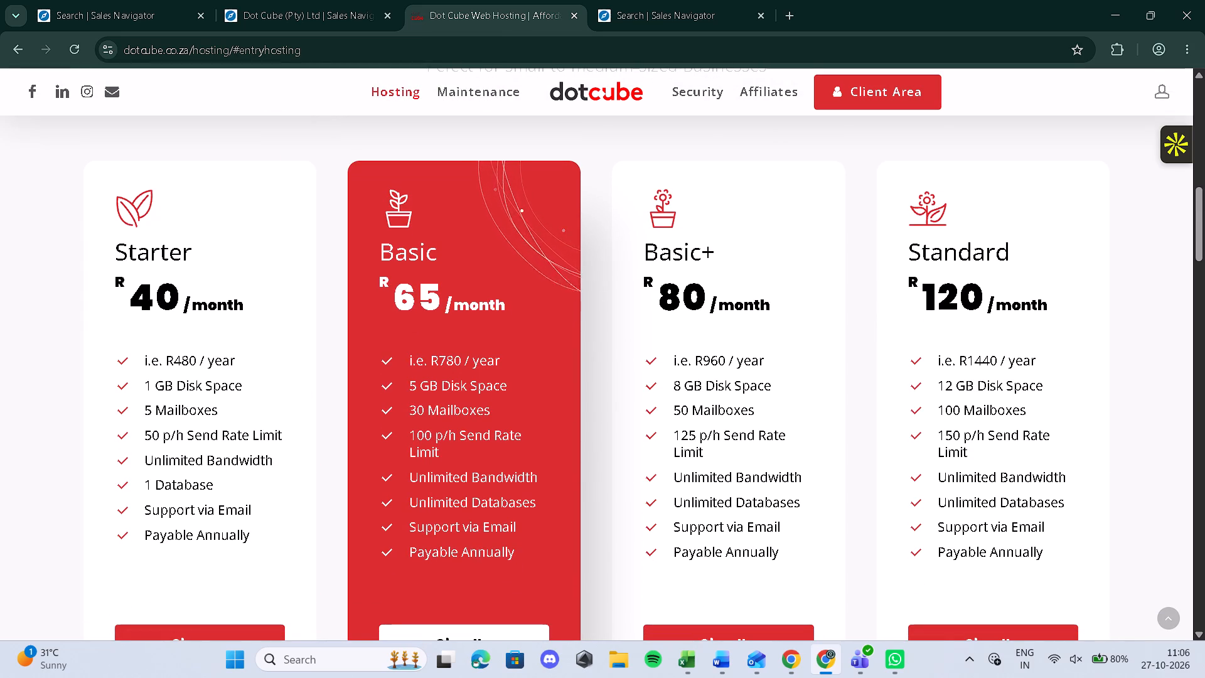
scroll(978, 429, down, 7)
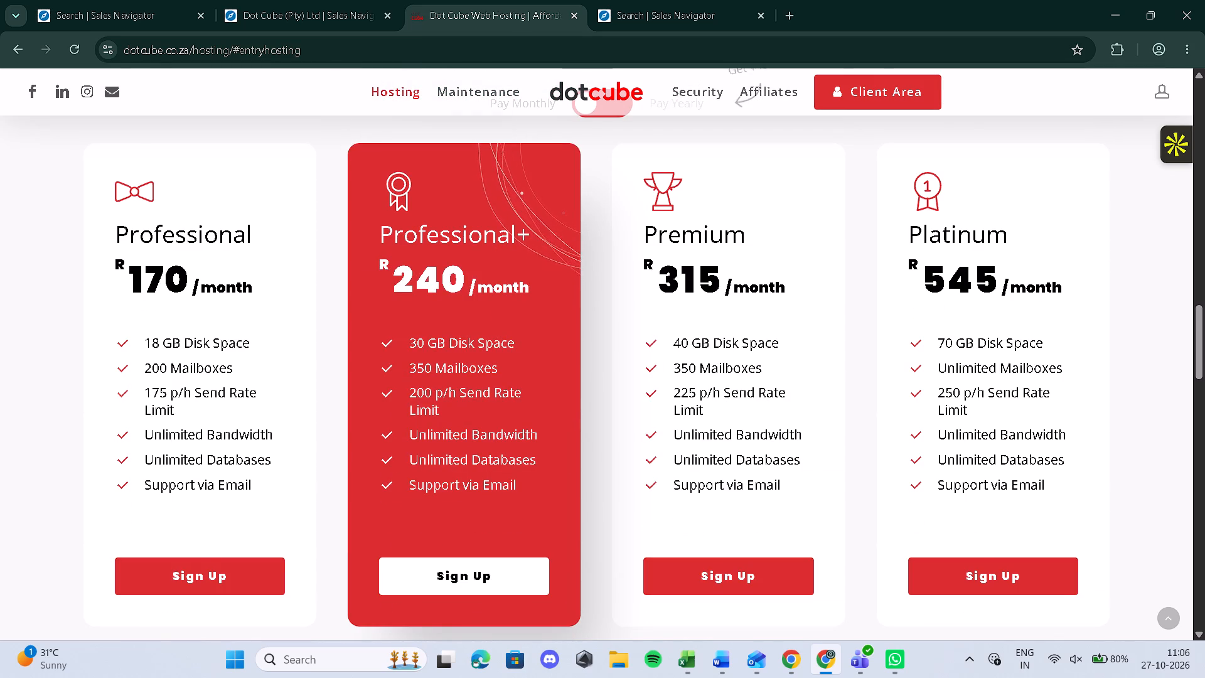
scroll(978, 429, down, 12)
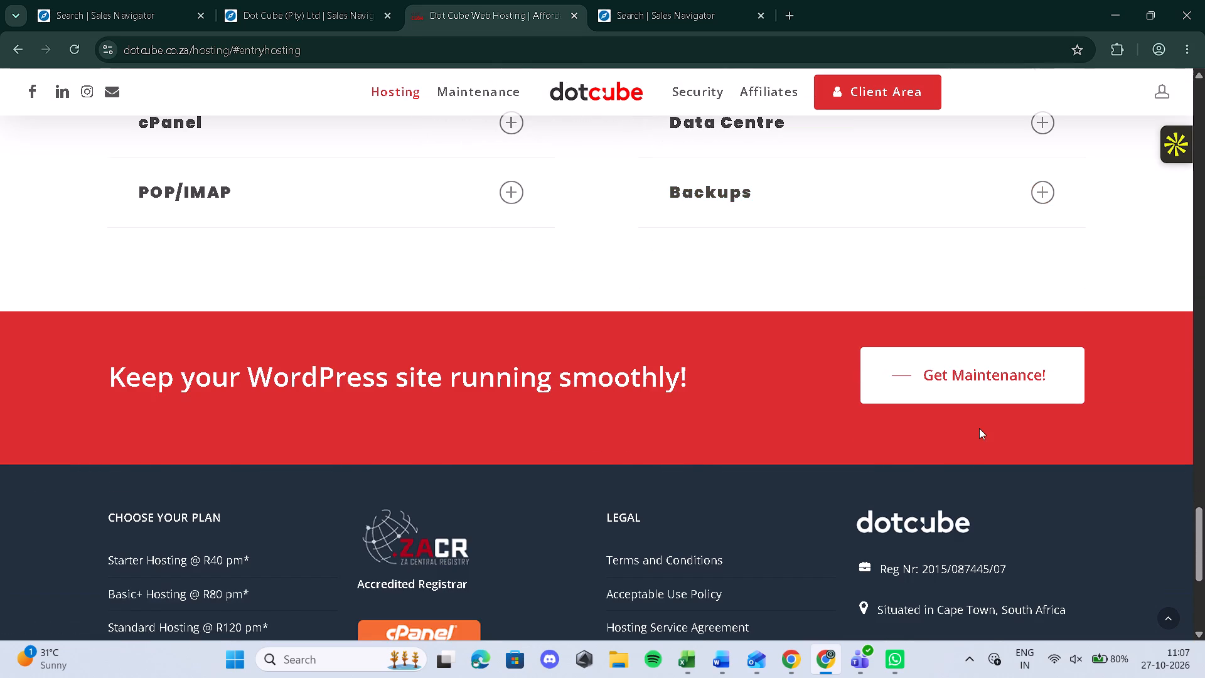
scroll(979, 428, down, 2)
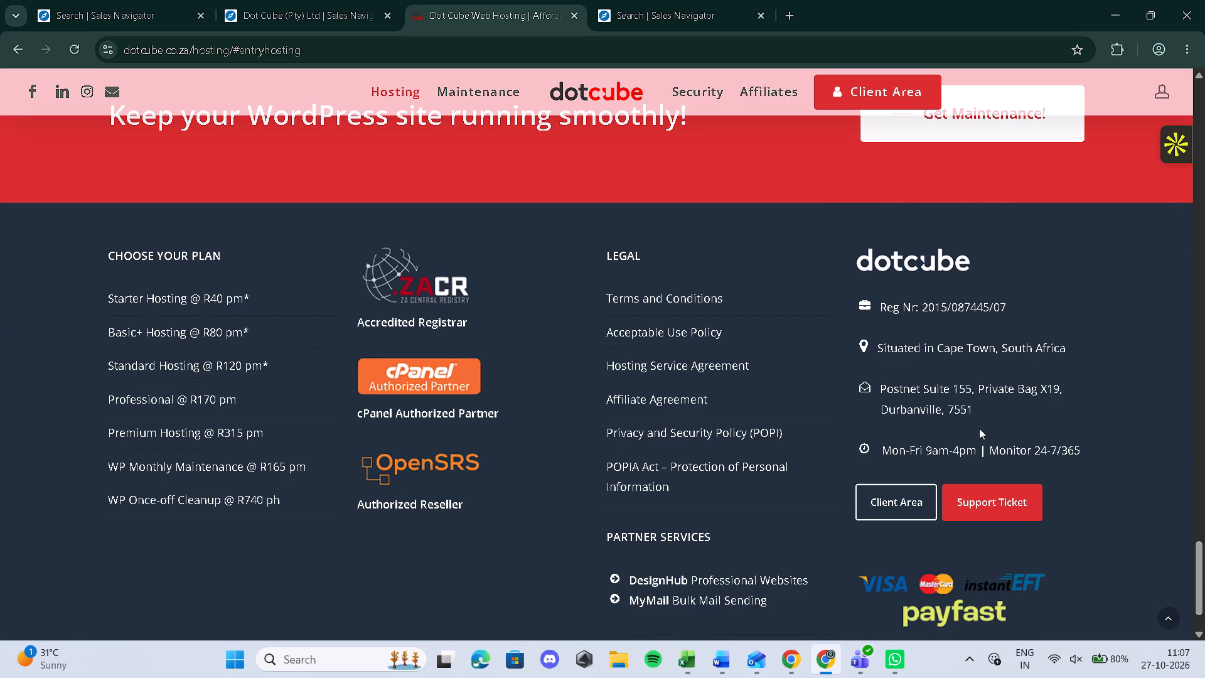
scroll(979, 428, down, 3)
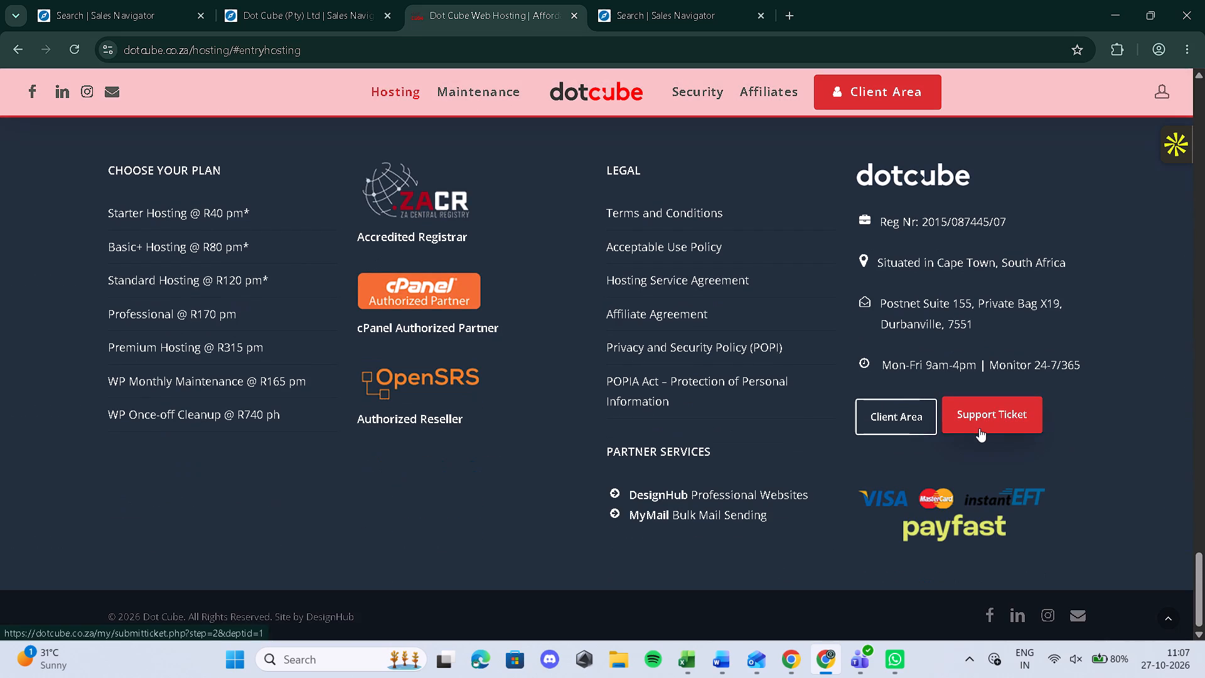
Review the Hosting page again from the footer up through the included features and plan prices, and reload the page from its header.
scroll(187, 384, up, 5)
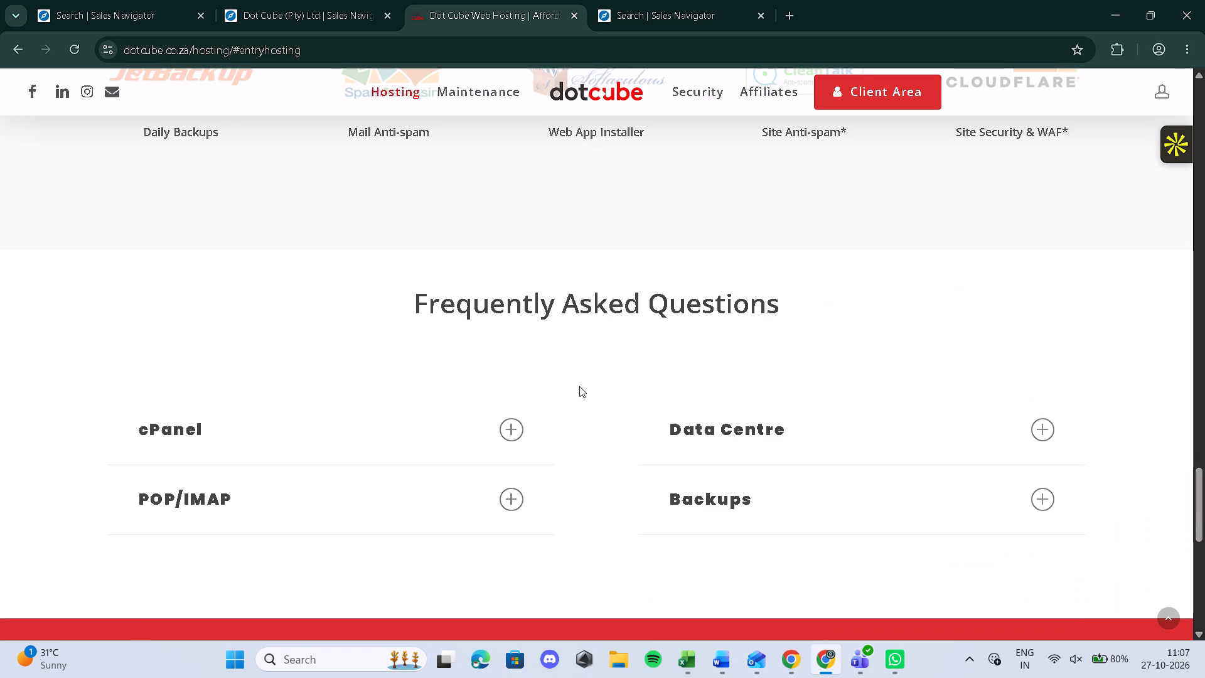
scroll(567, 472, up, 3)
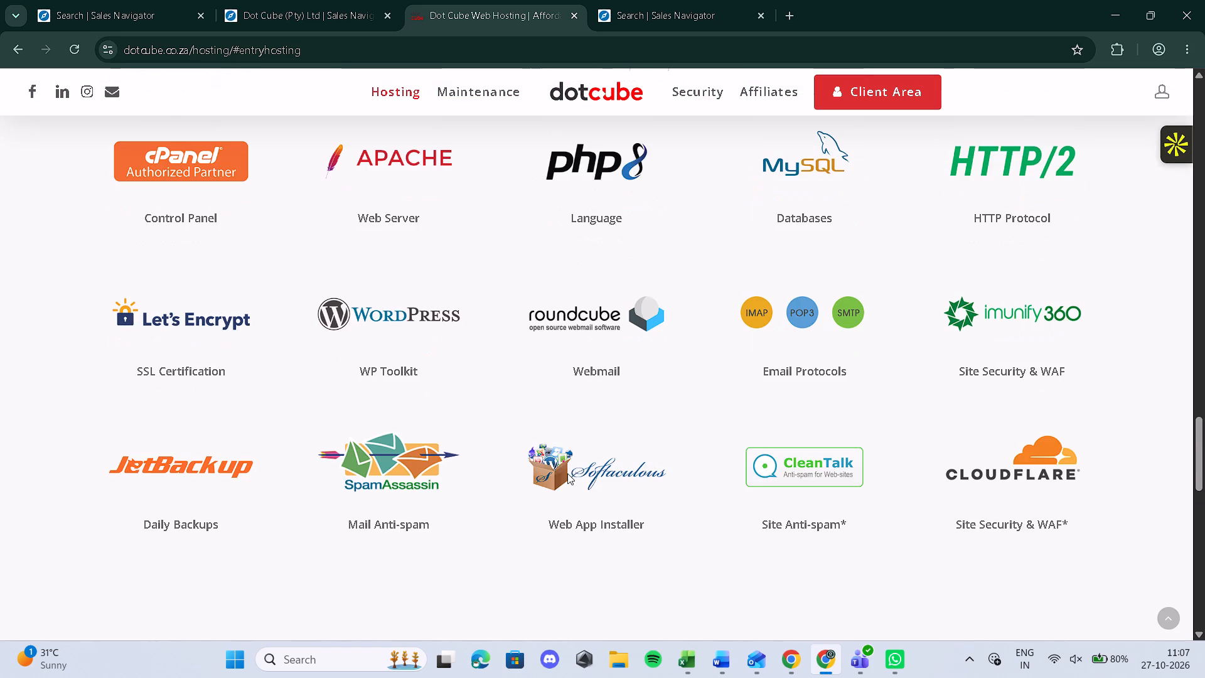
scroll(567, 477, up, 4)
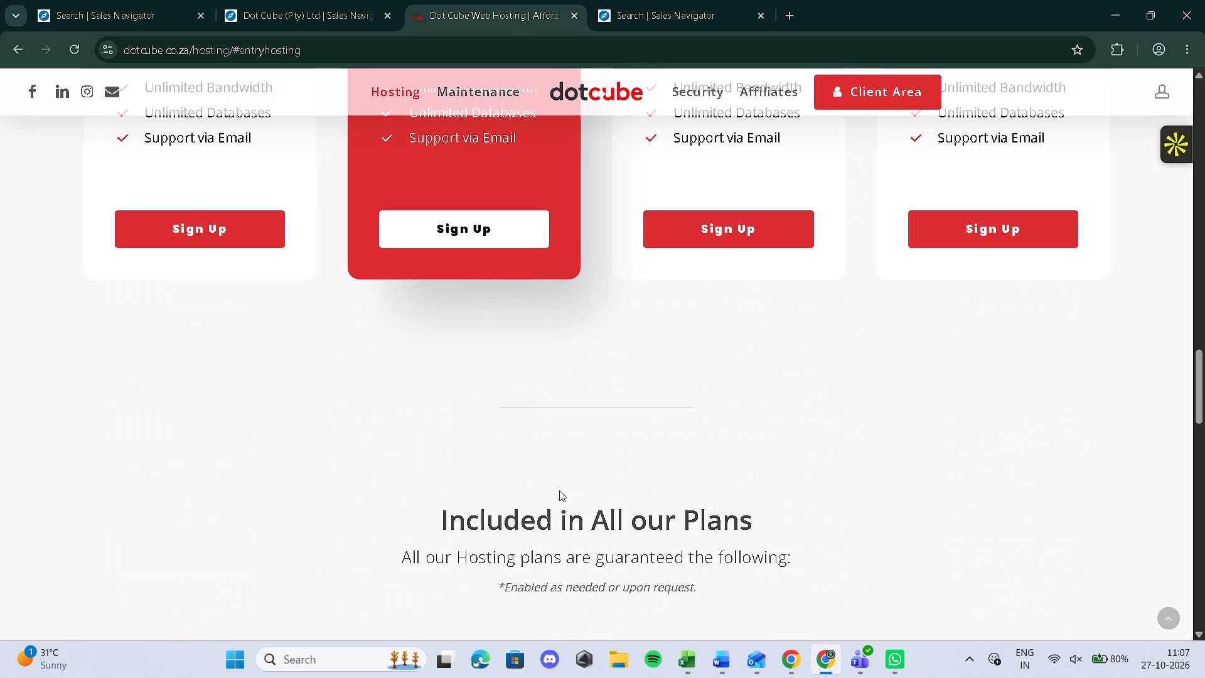
scroll(559, 490, up, 3)
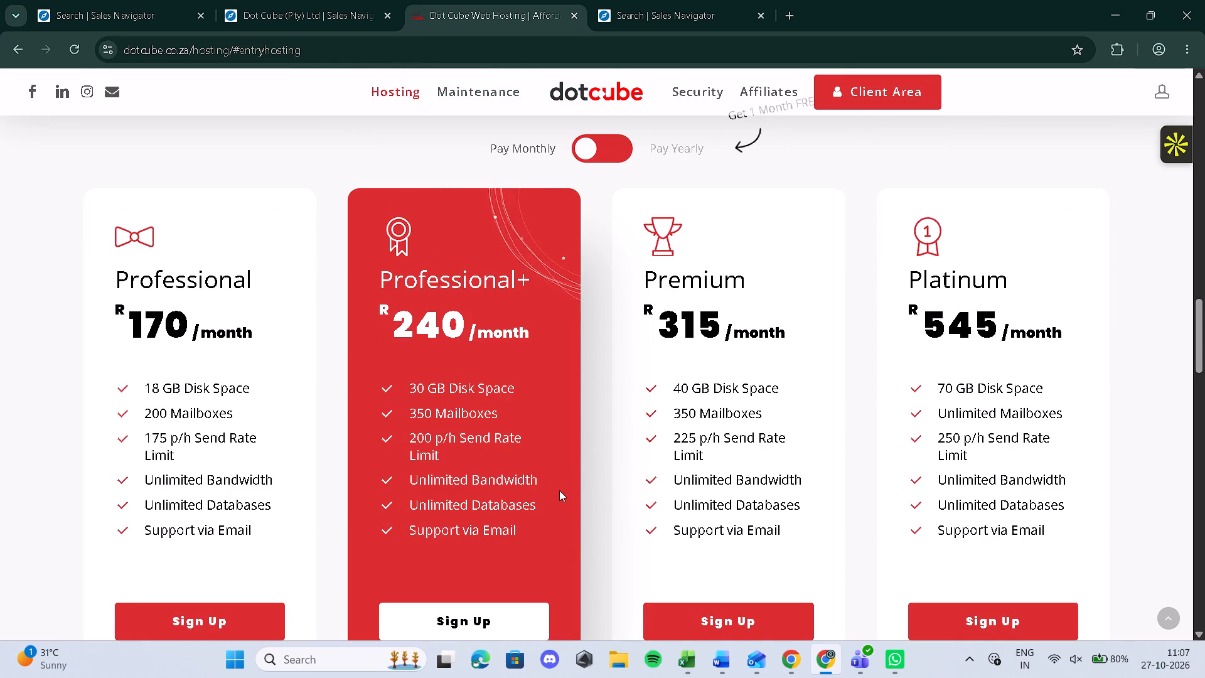
scroll(559, 490, up, 9)
scroll(559, 490, down, 1)
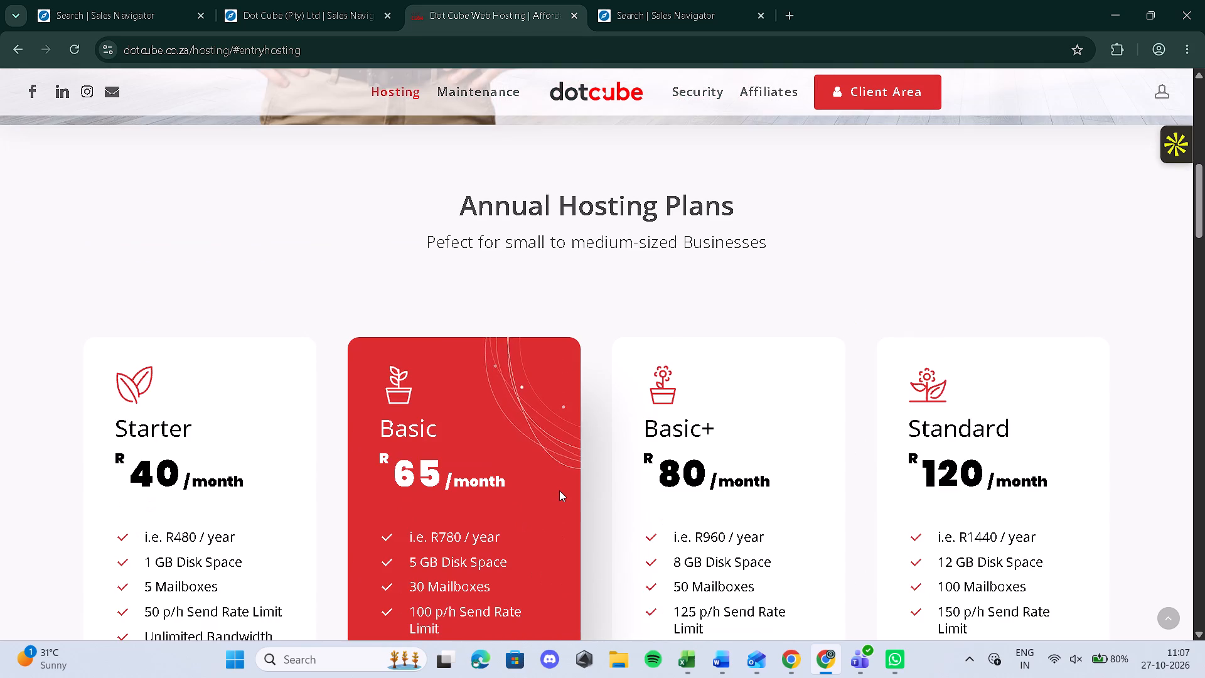
scroll(559, 490, down, 5)
scroll(559, 490, up, 14)
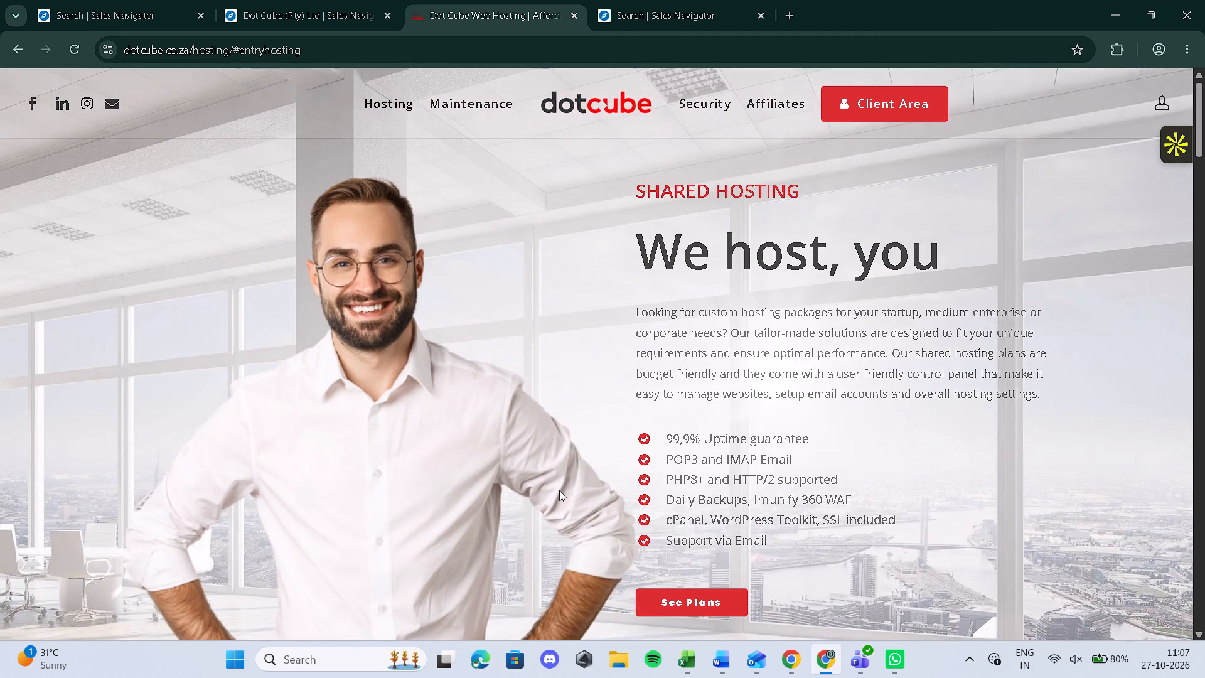
scroll(559, 490, up, 2)
click(384, 108)
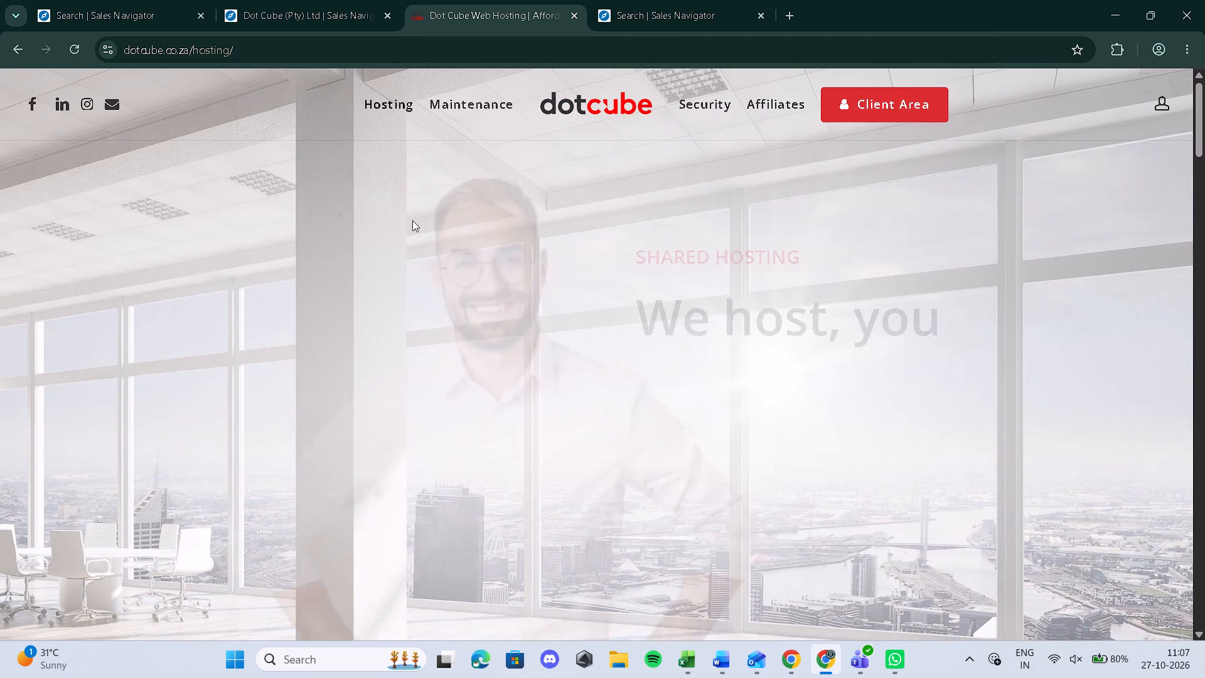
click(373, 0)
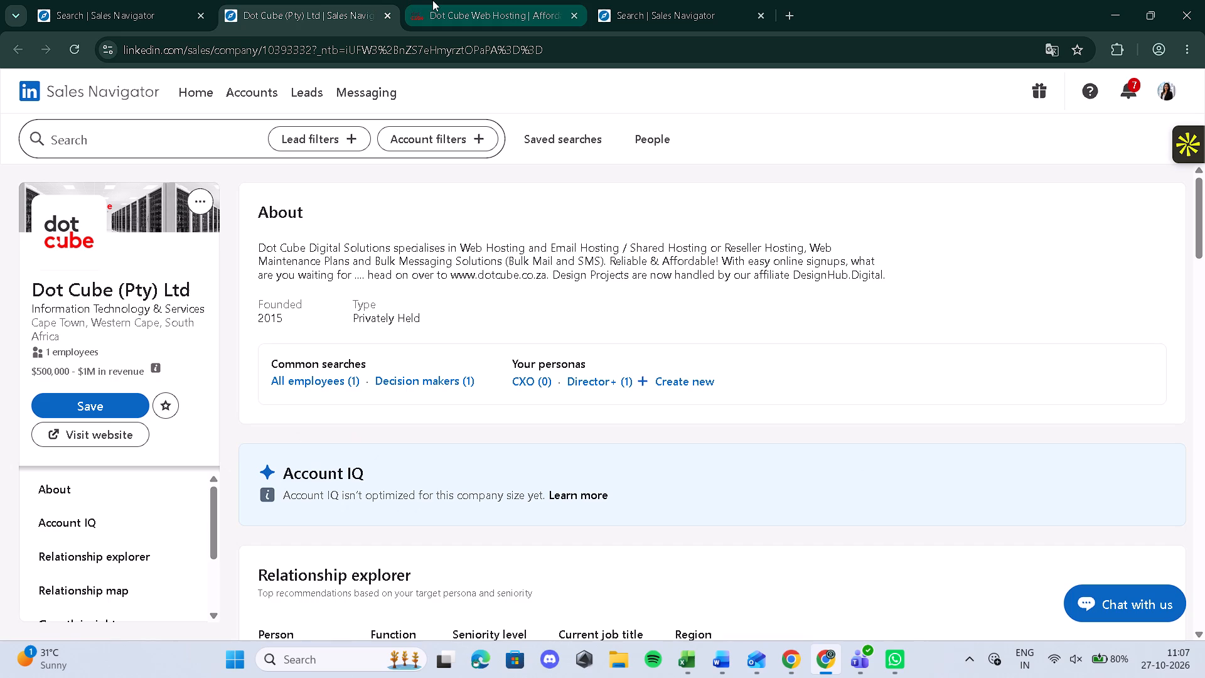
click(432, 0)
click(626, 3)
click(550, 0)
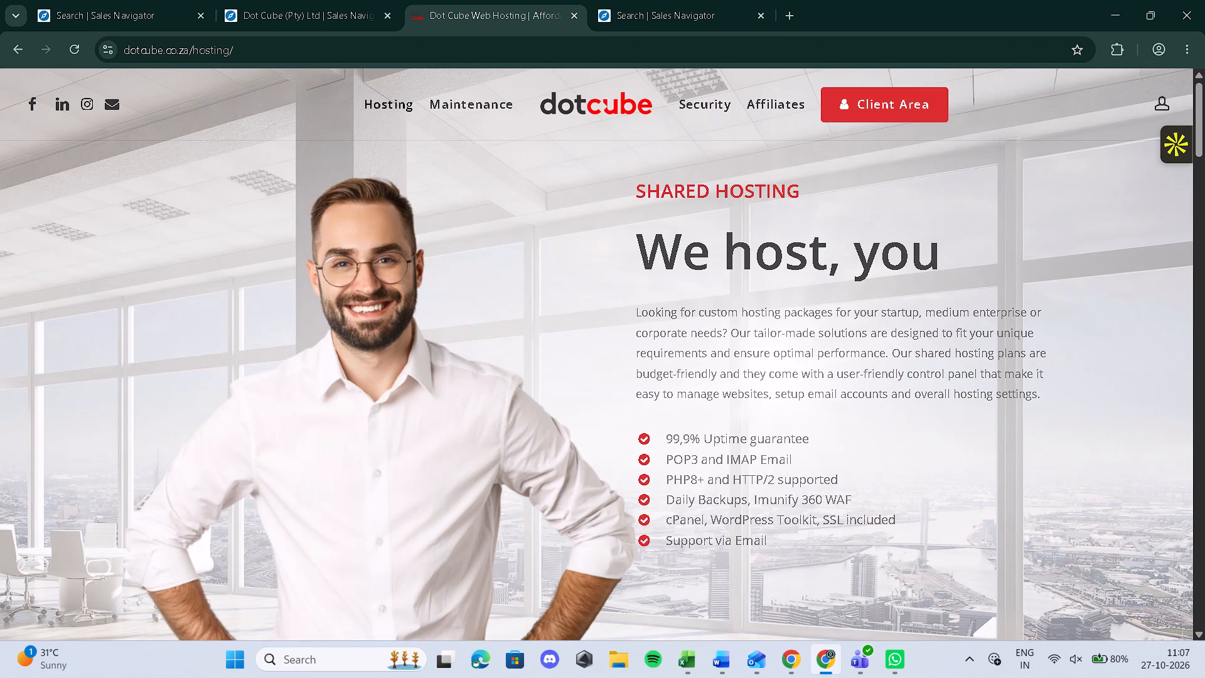
Open the Dot Cube site's Security page and examine its site security, firewall, anti-spam and SSL services.
click(697, 94)
click(698, 104)
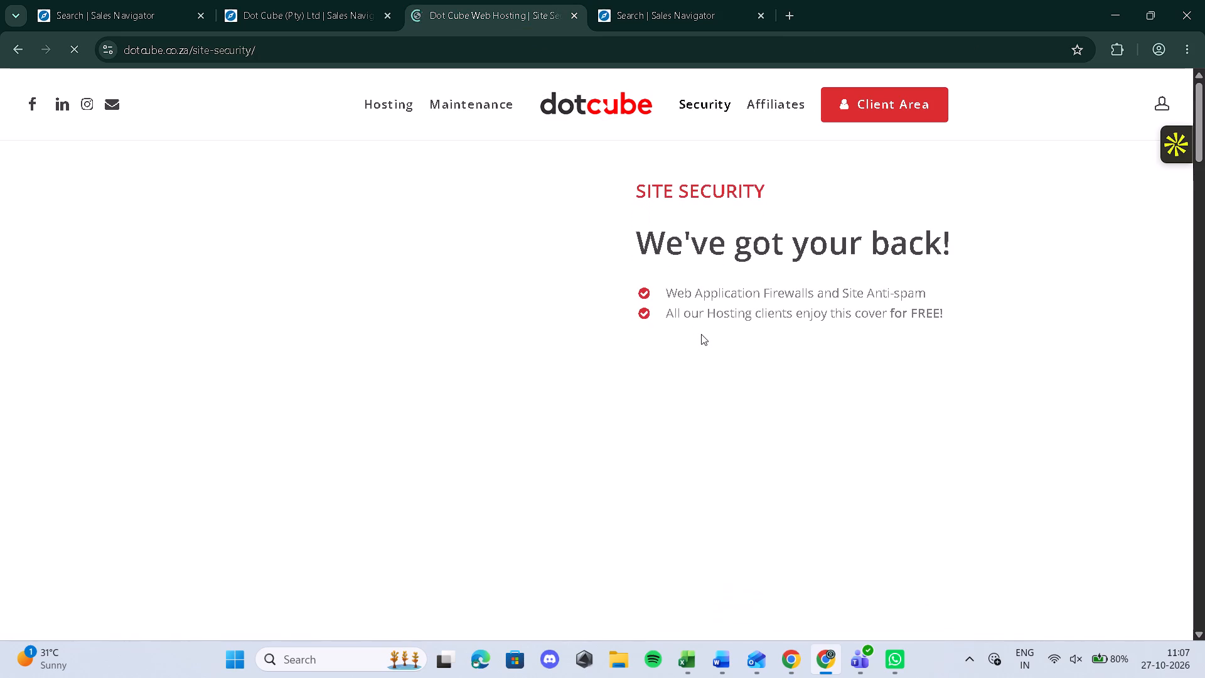
scroll(701, 334, down, 4)
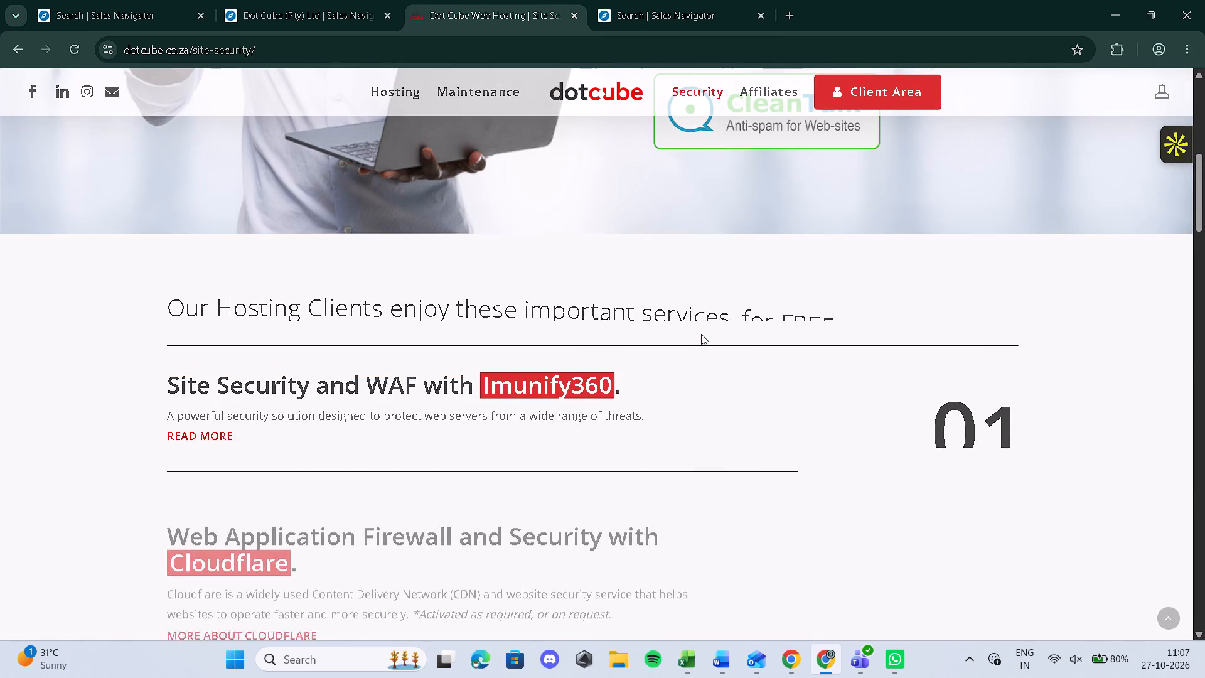
scroll(701, 334, down, 5)
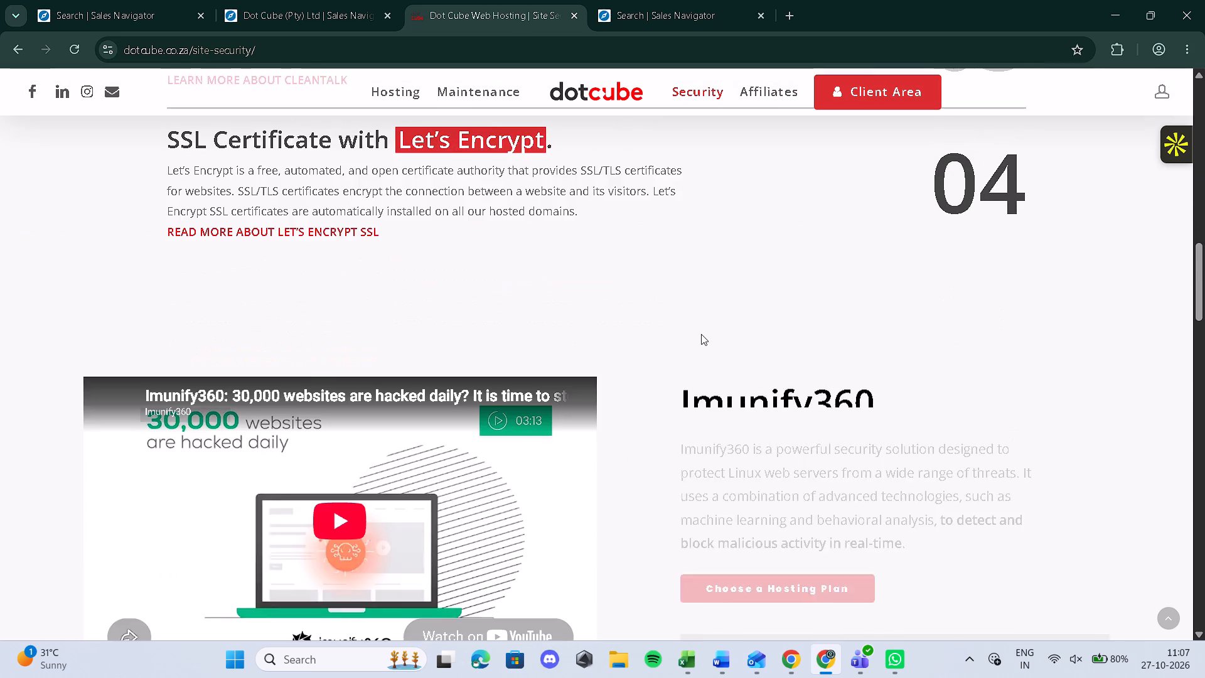
scroll(701, 334, down, 11)
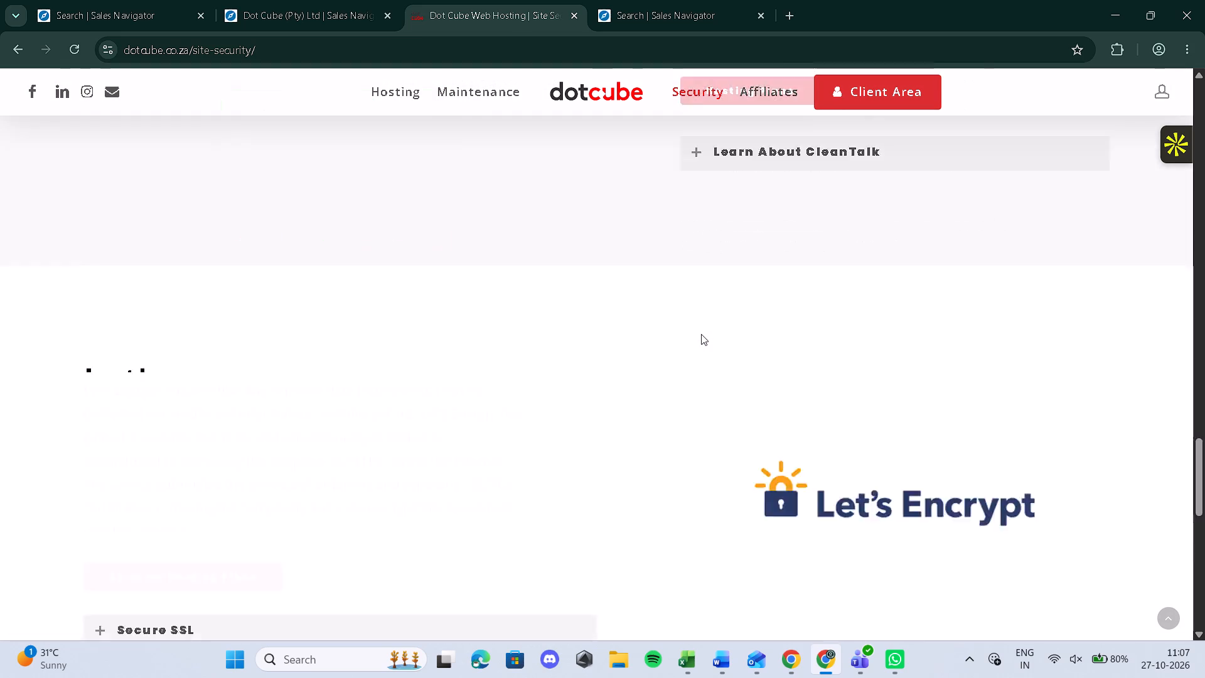
scroll(701, 334, down, 11)
scroll(701, 334, up, 4)
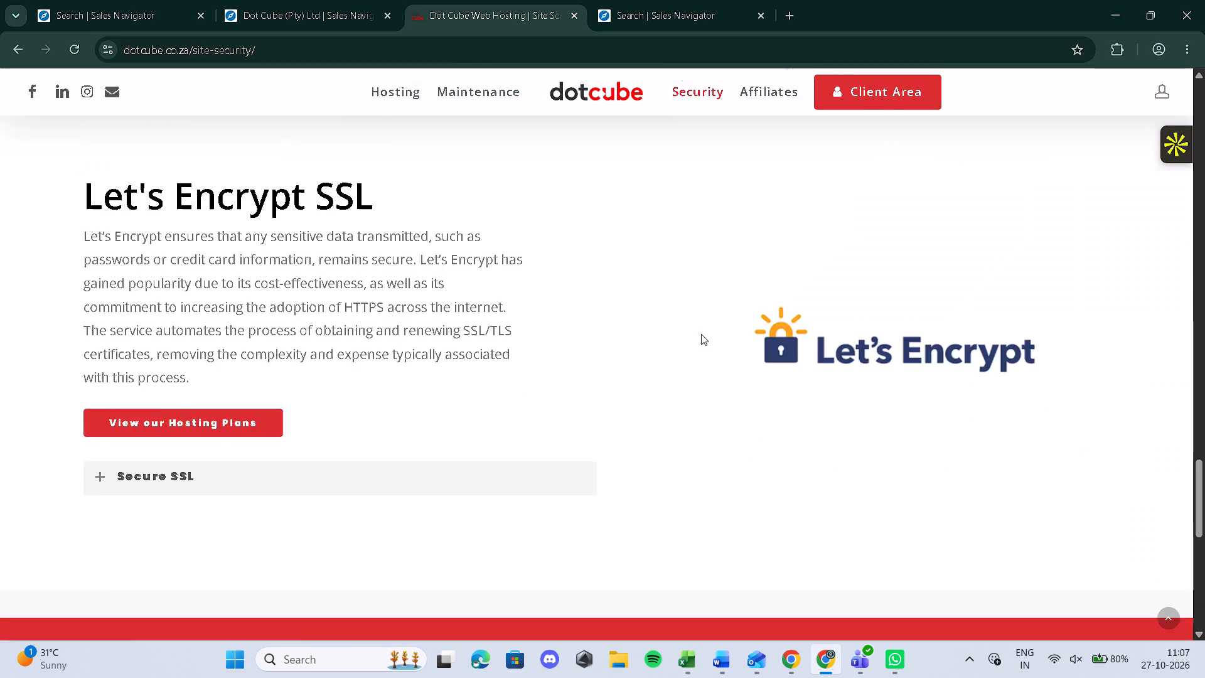
scroll(701, 334, up, 20)
scroll(701, 334, up, 3)
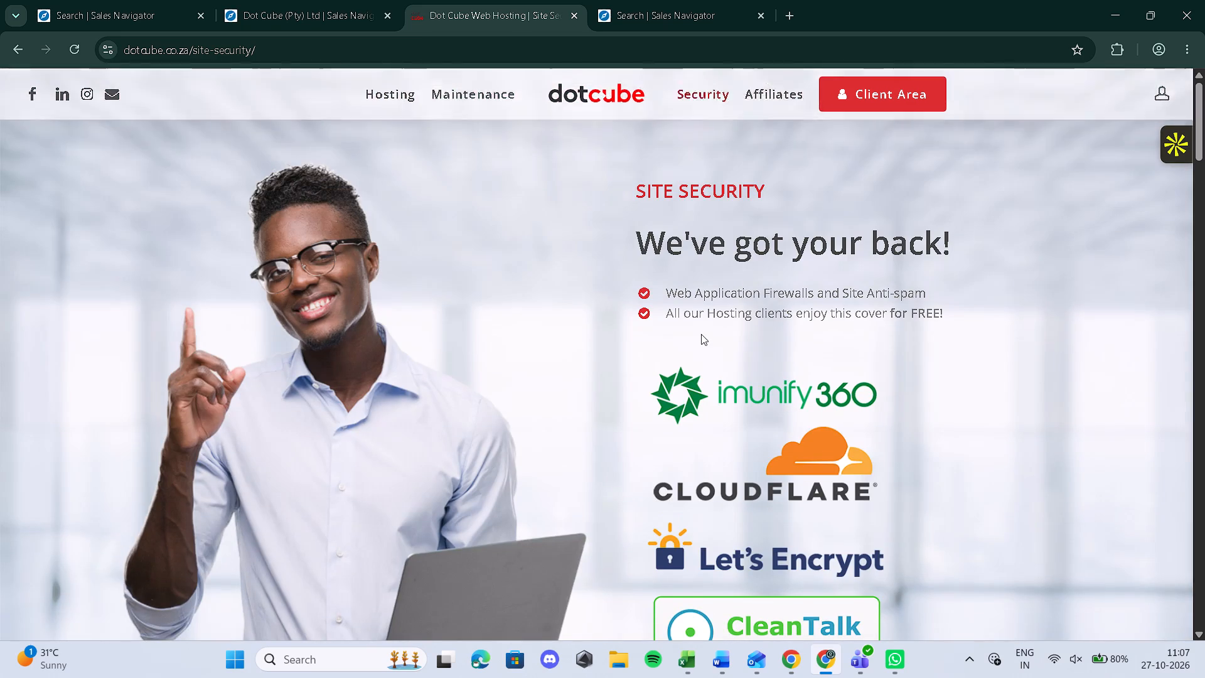
Open the Dot Cube site's Maintenance page and examine its site maintenance content down to the footer.
scroll(701, 334, up, 4)
click(484, 105)
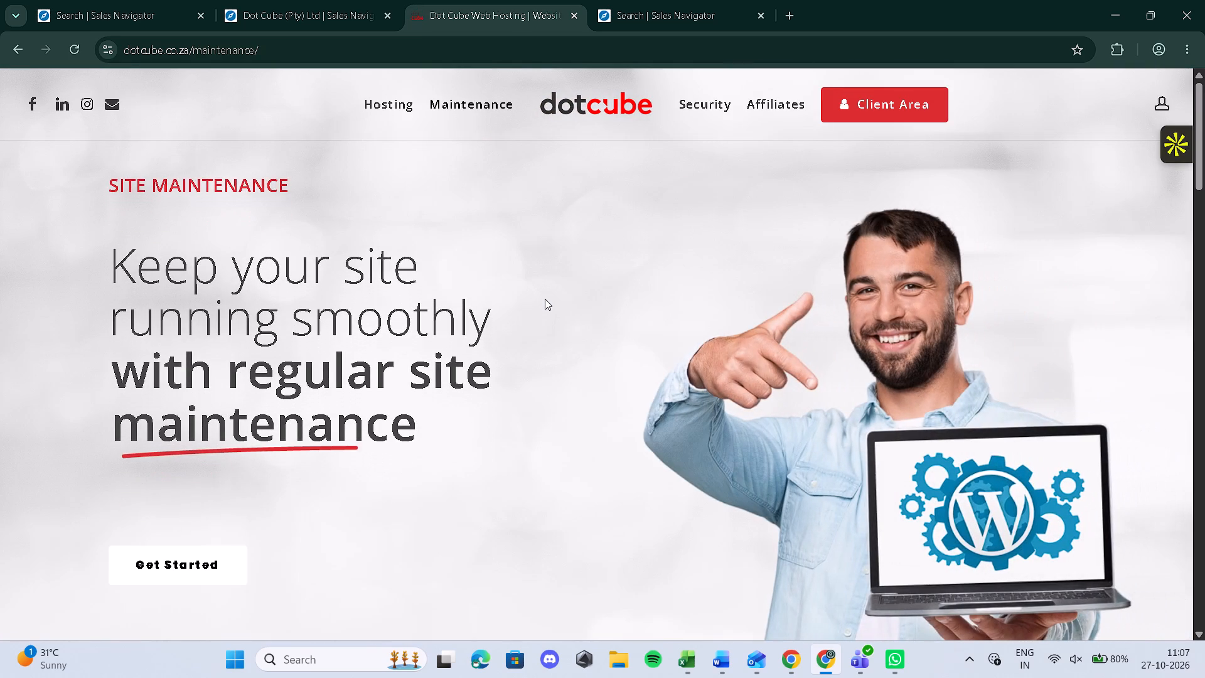
scroll(545, 299, down, 4)
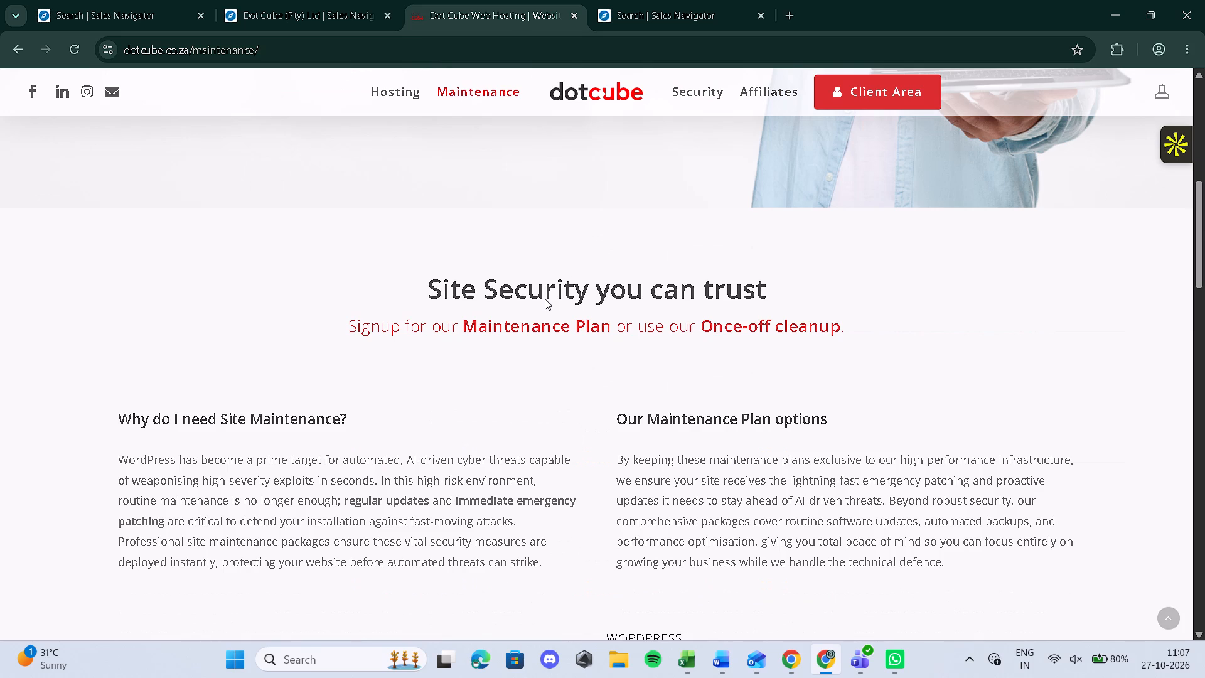
scroll(545, 299, down, 12)
scroll(545, 299, up, 1)
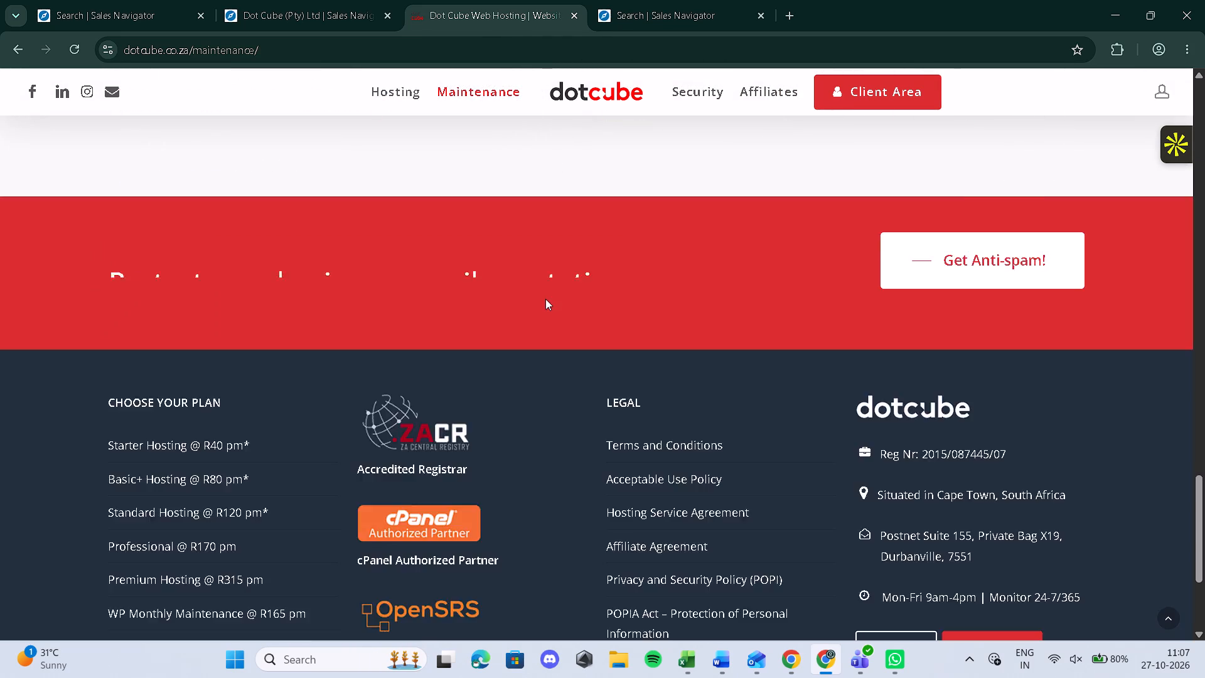
scroll(545, 299, up, 13)
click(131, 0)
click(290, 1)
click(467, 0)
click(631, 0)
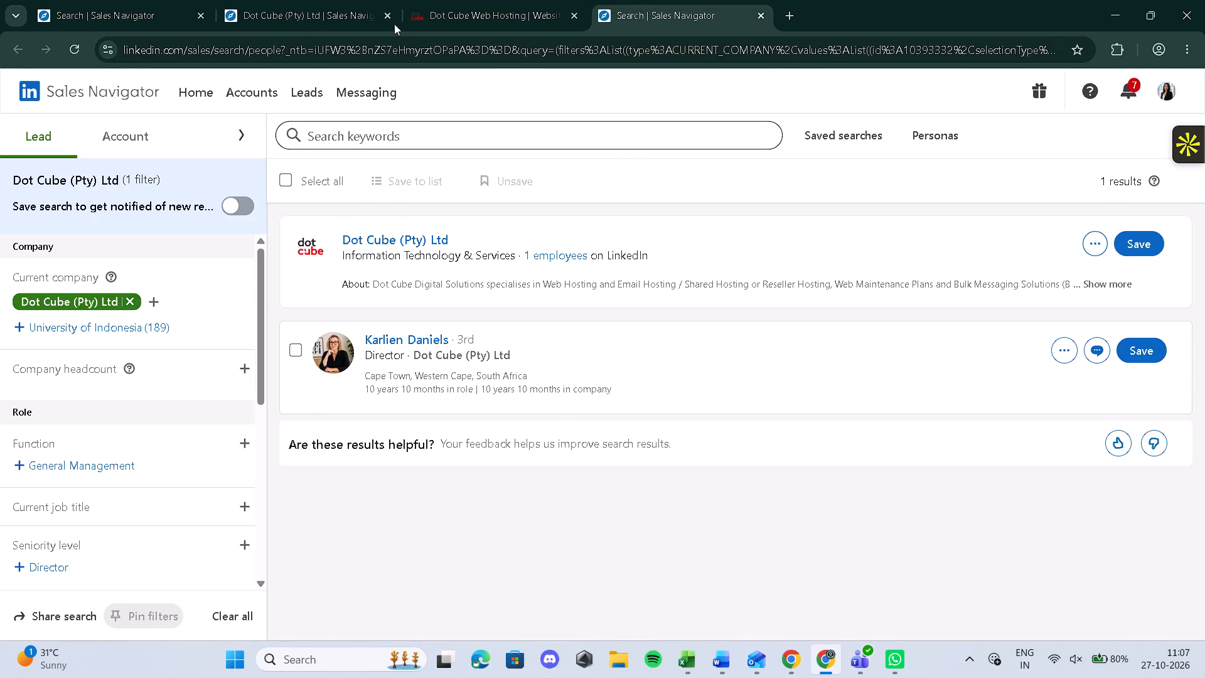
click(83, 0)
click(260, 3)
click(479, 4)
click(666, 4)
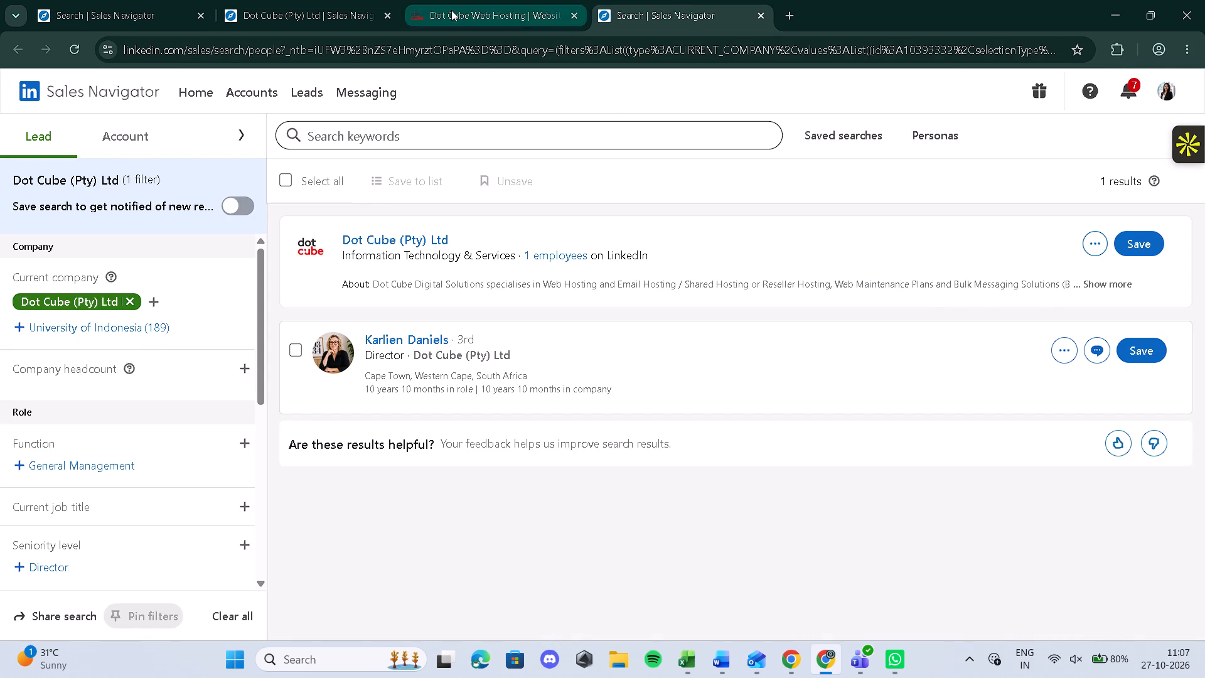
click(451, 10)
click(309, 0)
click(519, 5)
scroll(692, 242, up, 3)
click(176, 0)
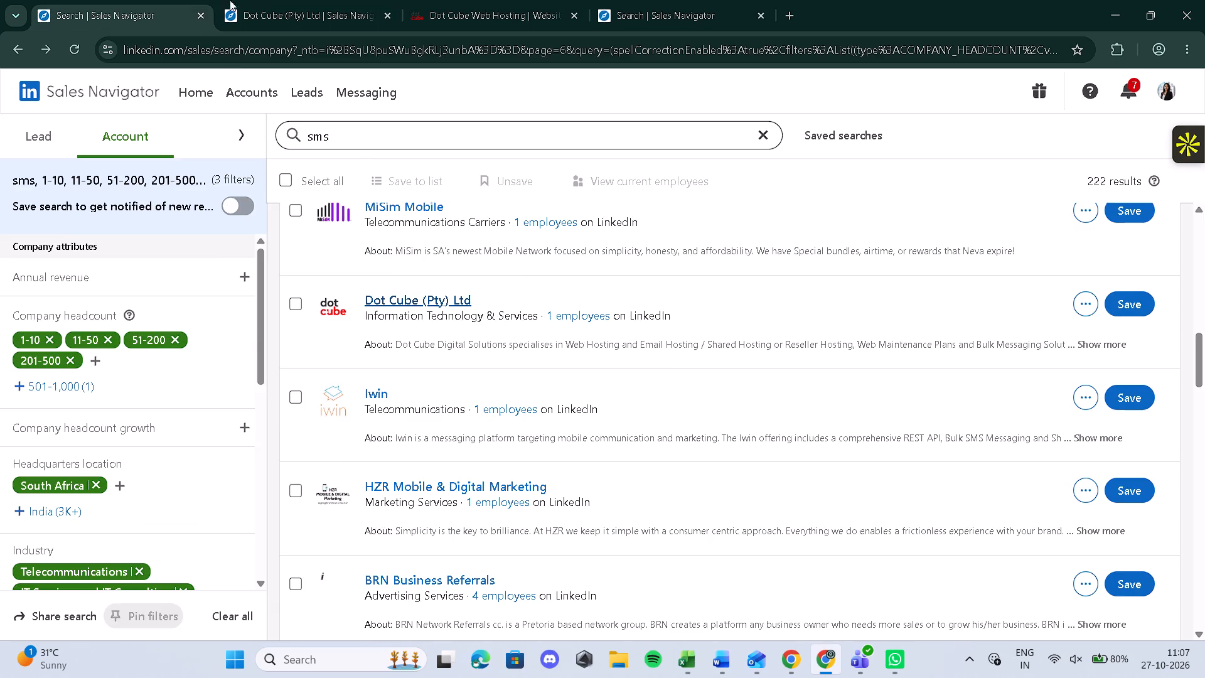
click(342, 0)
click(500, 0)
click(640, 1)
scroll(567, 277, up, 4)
Return to the Dot Cube Maintenance page and examine the WordPress Maintenance Plan's price and included services.
click(458, 1)
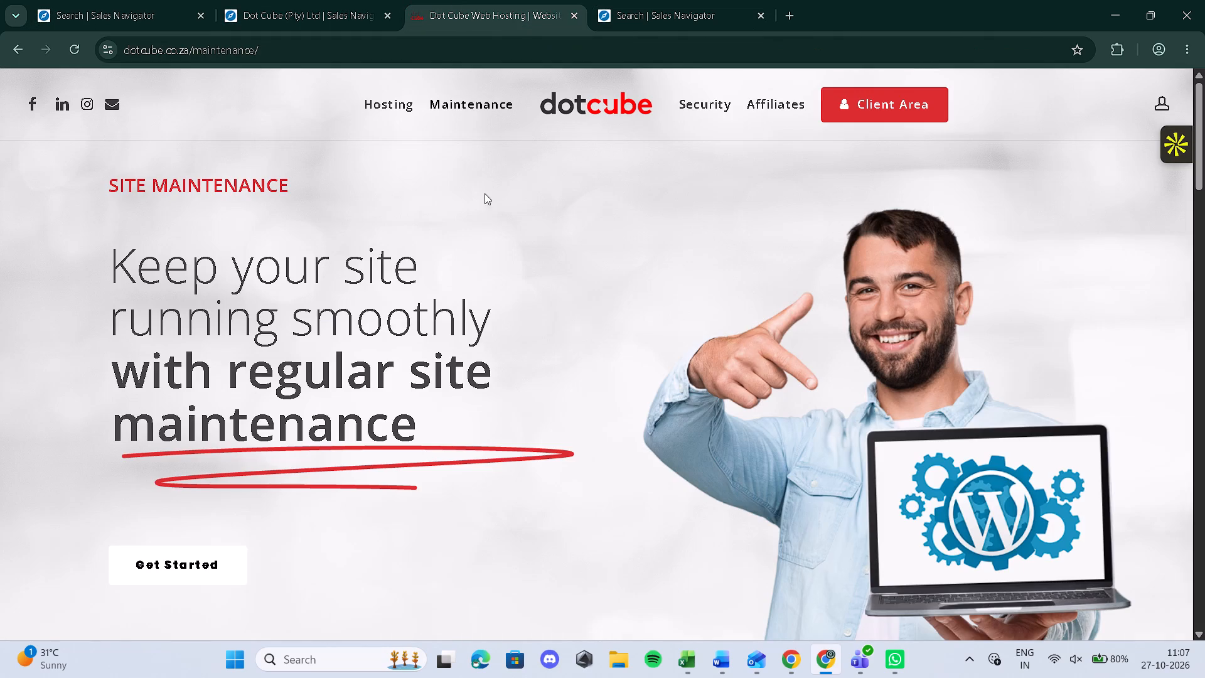
scroll(557, 345, up, 3)
scroll(559, 344, down, 4)
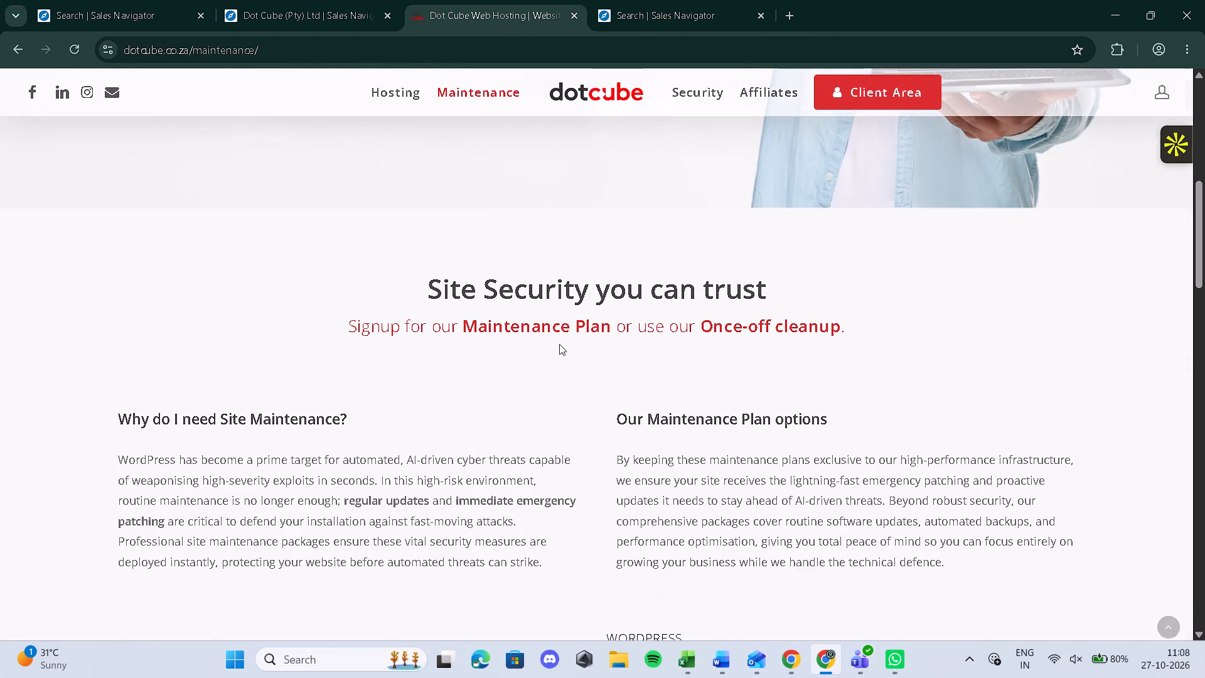
scroll(559, 344, down, 4)
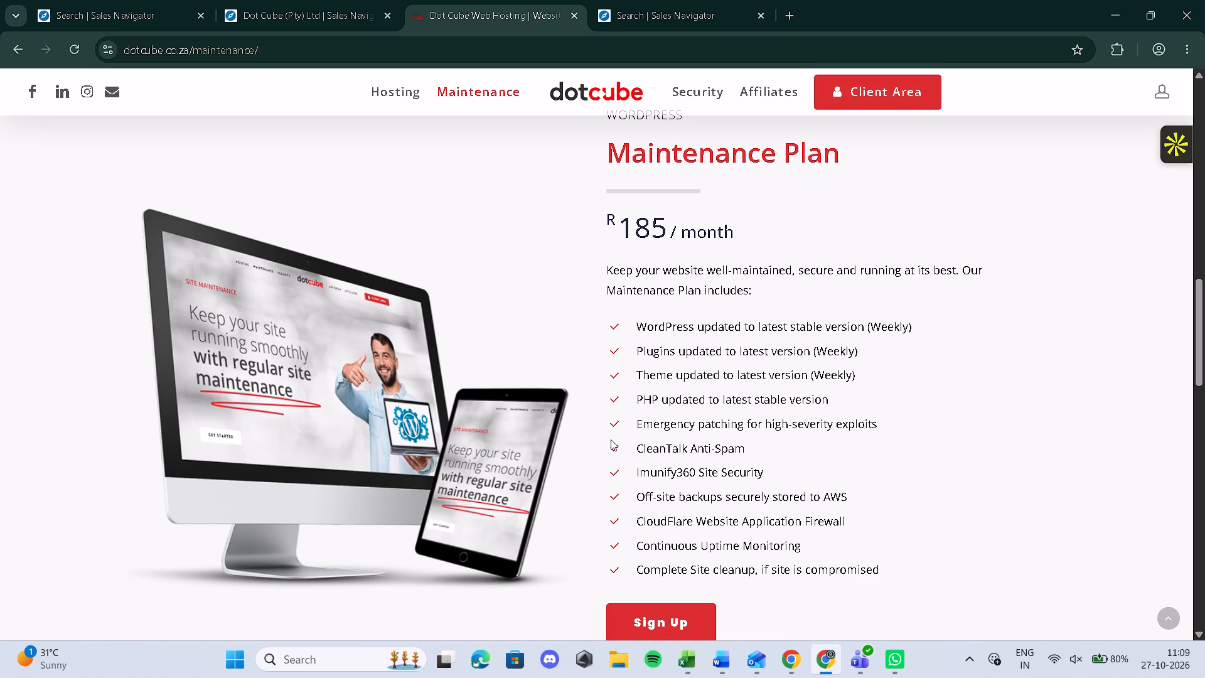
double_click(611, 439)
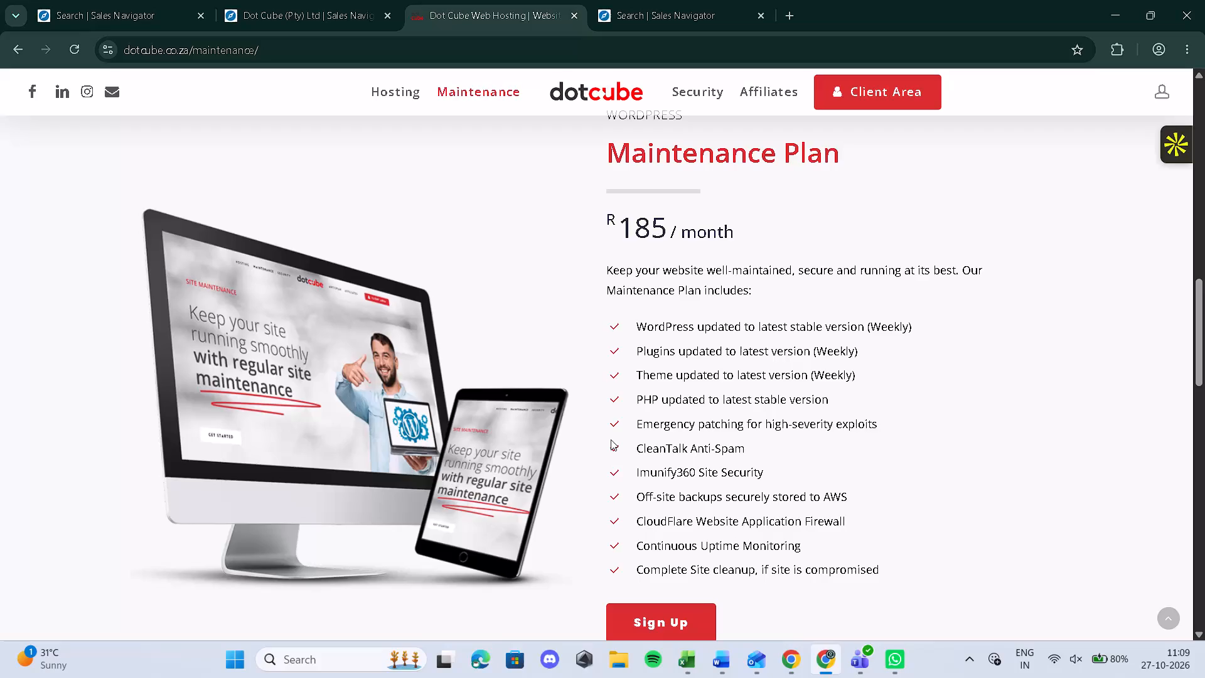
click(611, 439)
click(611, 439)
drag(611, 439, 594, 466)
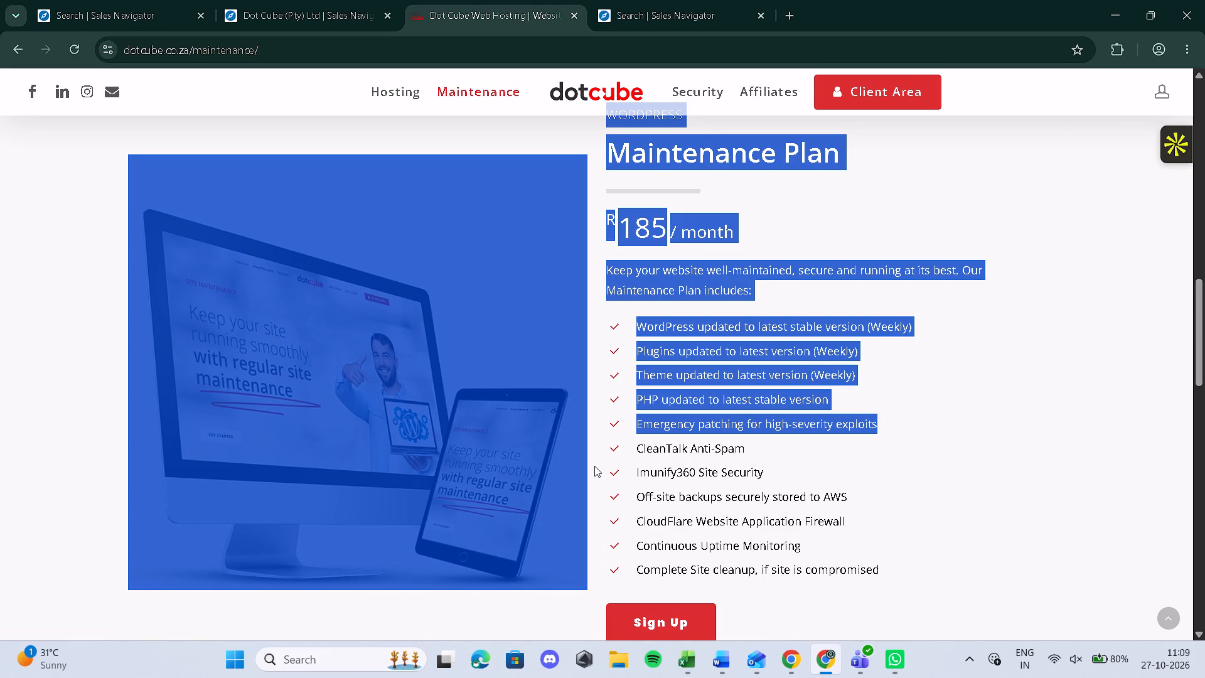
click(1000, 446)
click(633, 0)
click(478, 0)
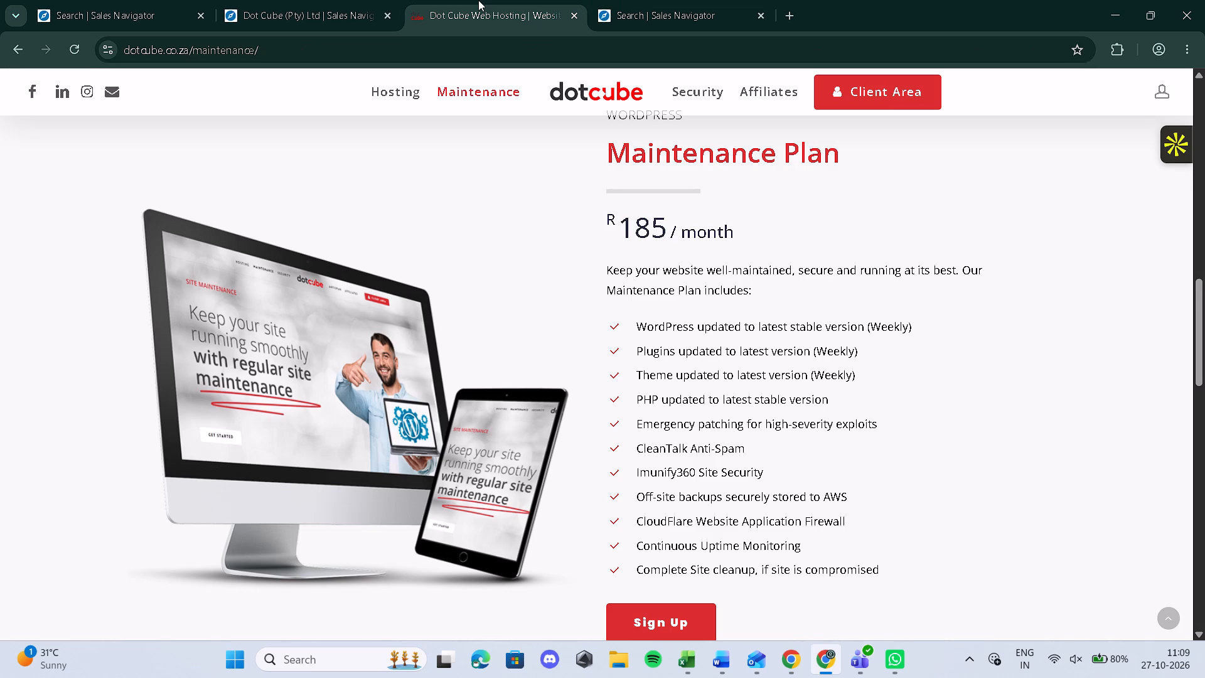
click(292, 0)
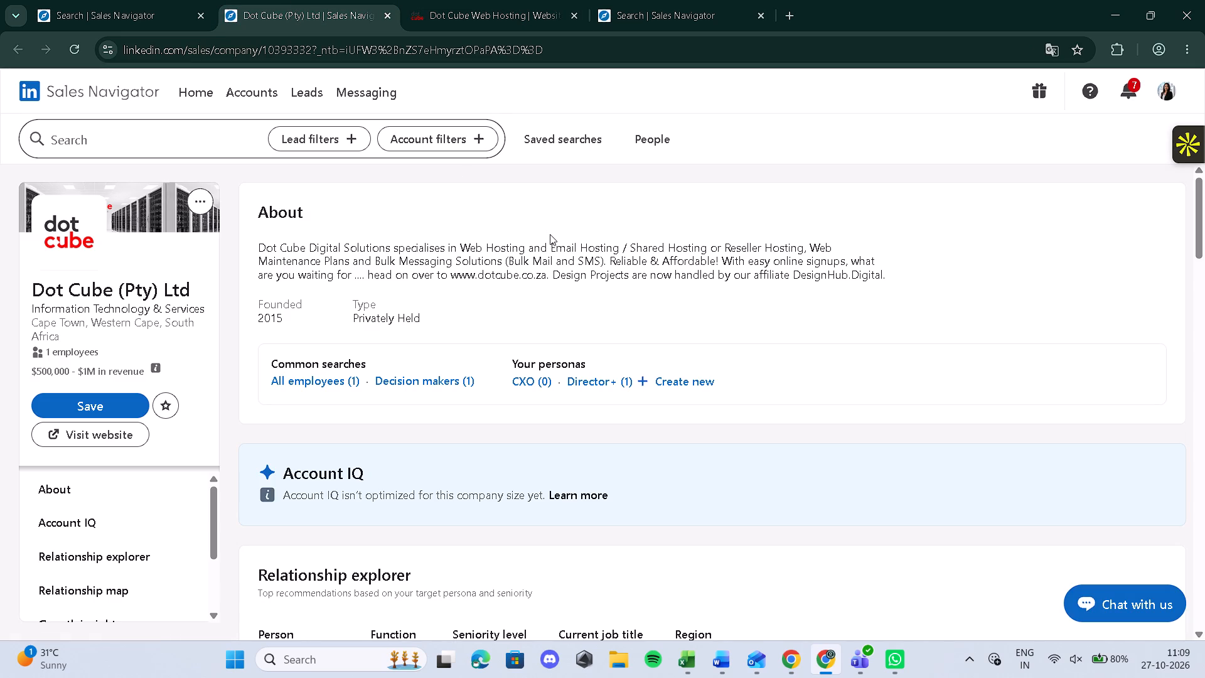
click(521, 0)
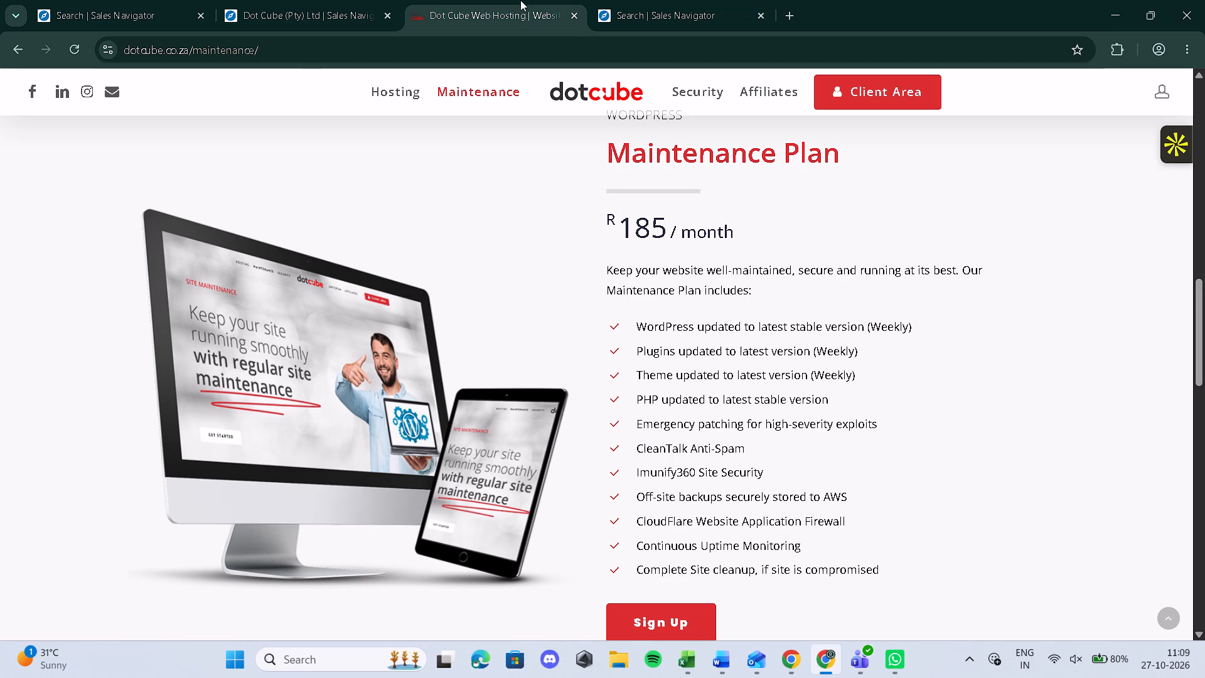
double_click(404, 97)
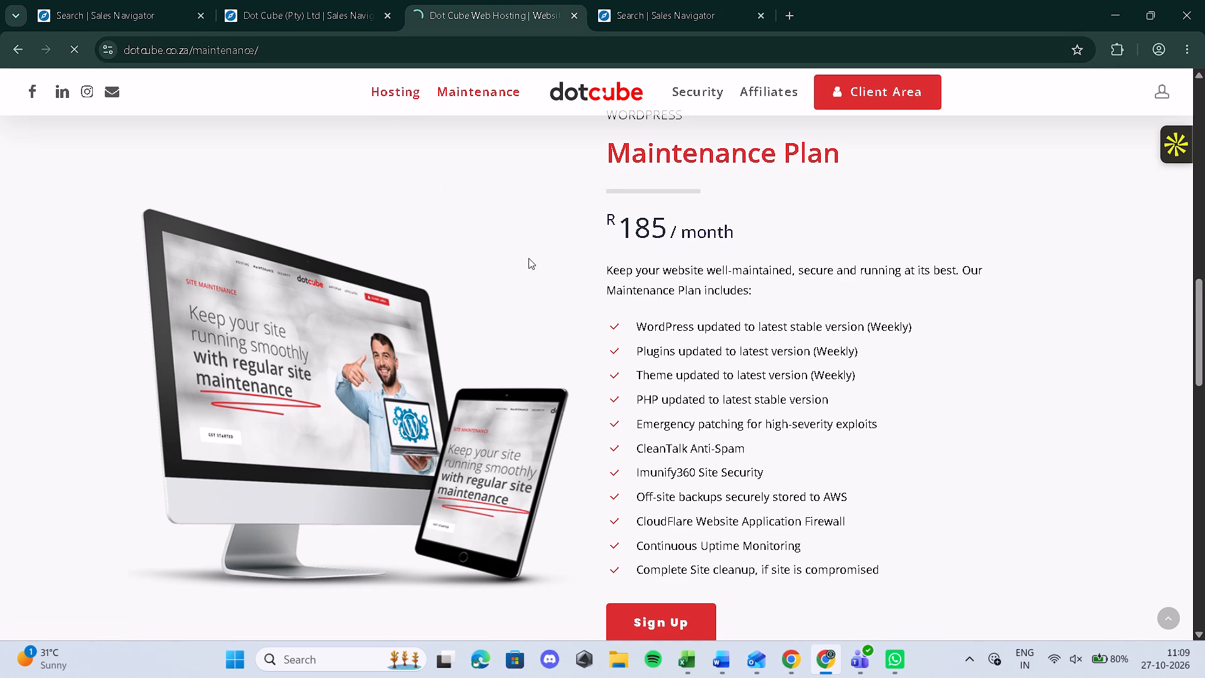
scroll(752, 380, down, 2)
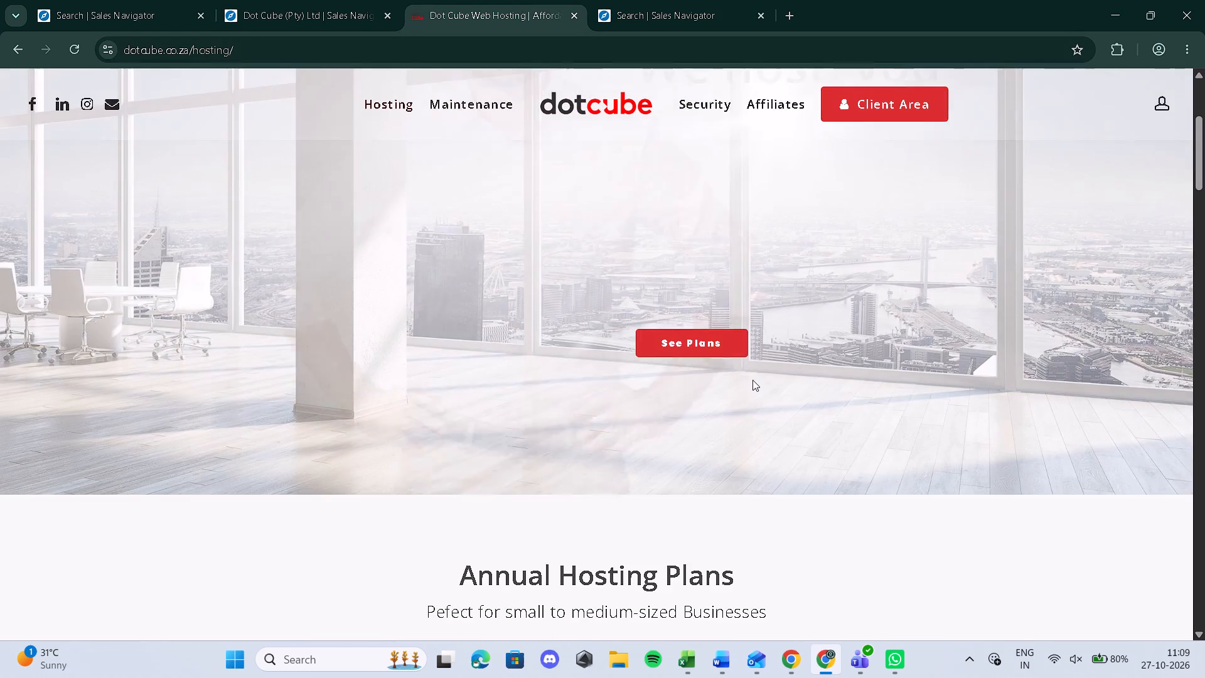
scroll(754, 379, down, 12)
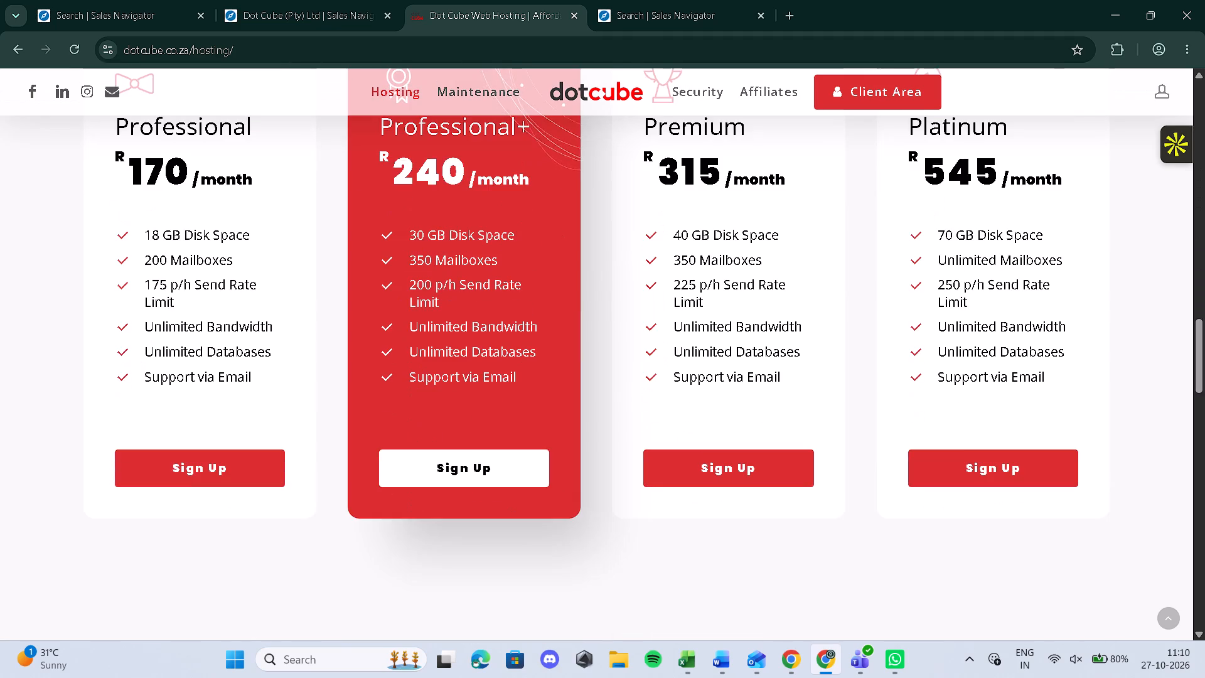
scroll(758, 370, down, 6)
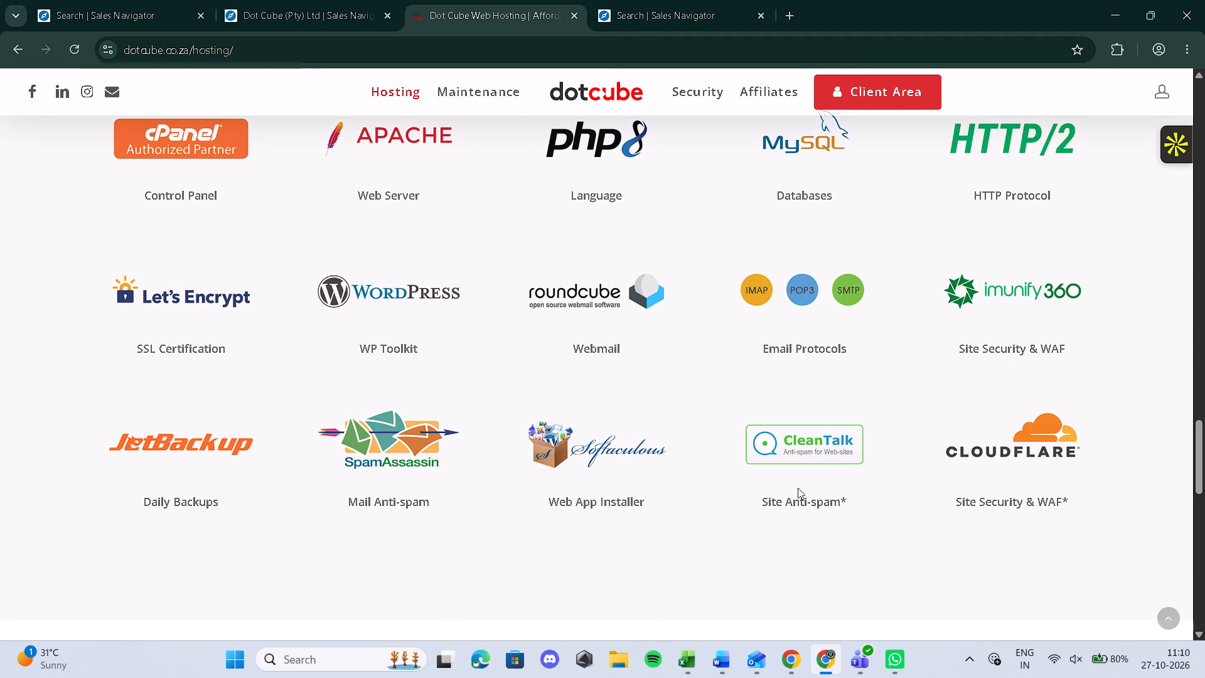
Check the bulk mail and SMS wording in Dot Cube's Sales Navigator description and return to the Hosting page.
click(327, 0)
drag(532, 260, 586, 262)
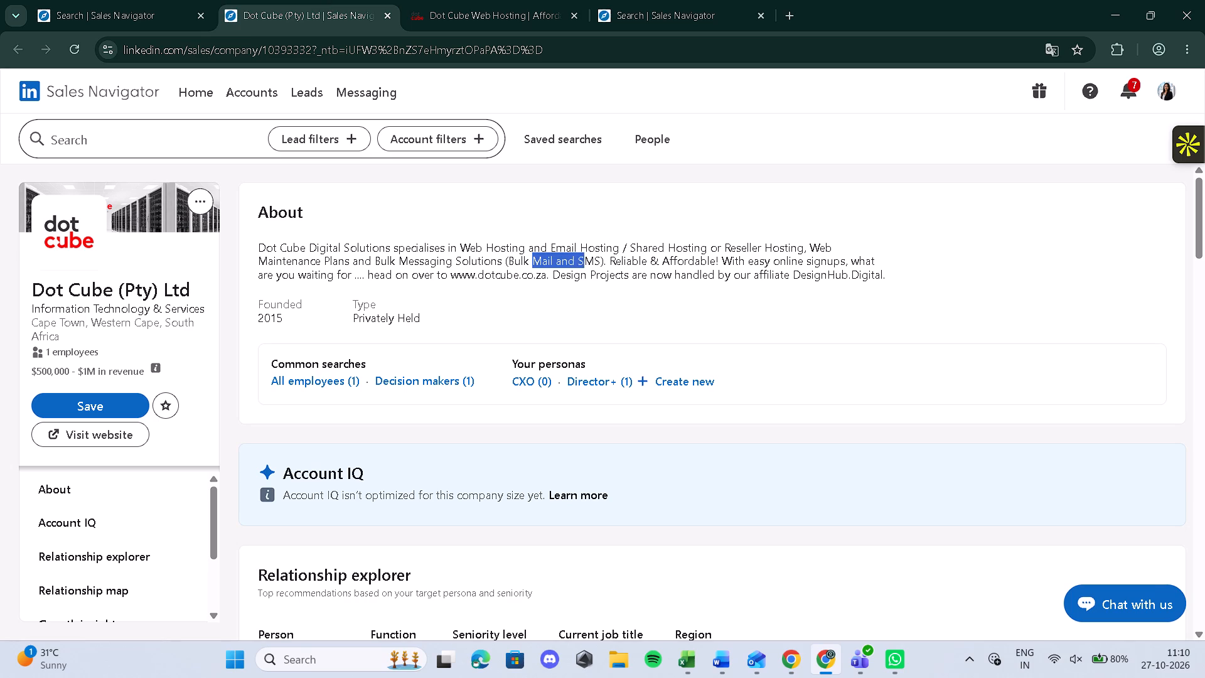
drag(586, 262, 533, 269)
click(420, 0)
Examine the Hosting page's FAQ and footer, and open the MyMail Bulk Mail Sending site listed under Partner Services.
scroll(692, 348, down, 6)
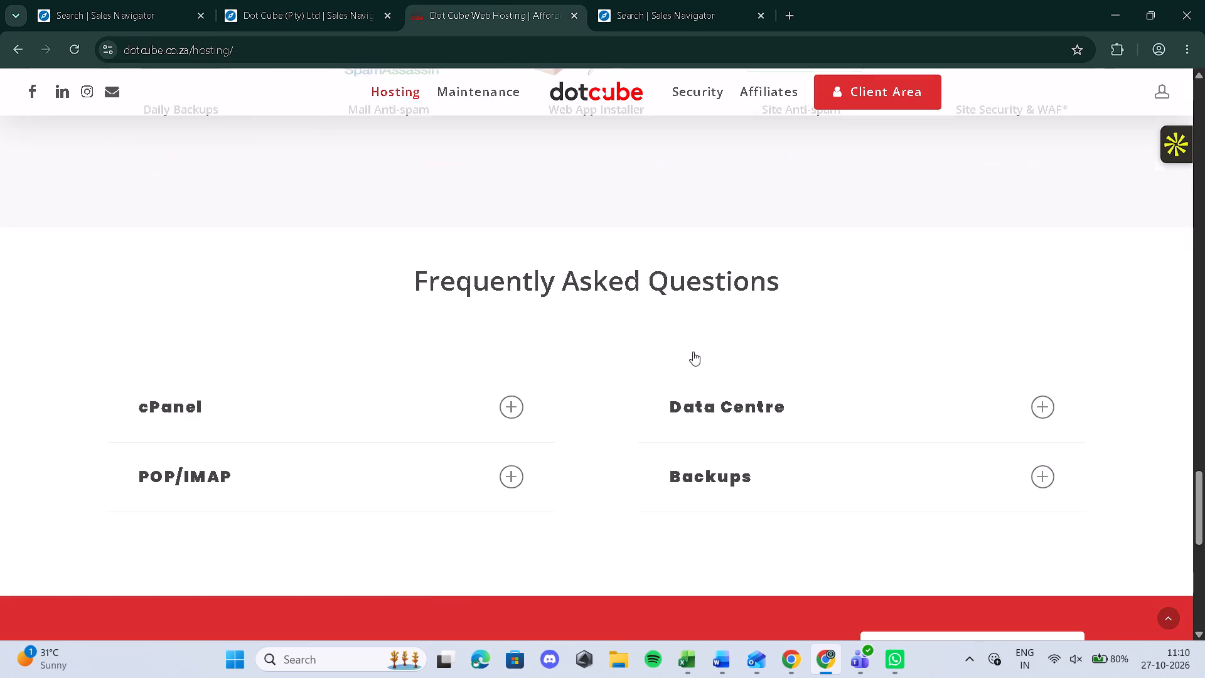
scroll(693, 352, down, 3)
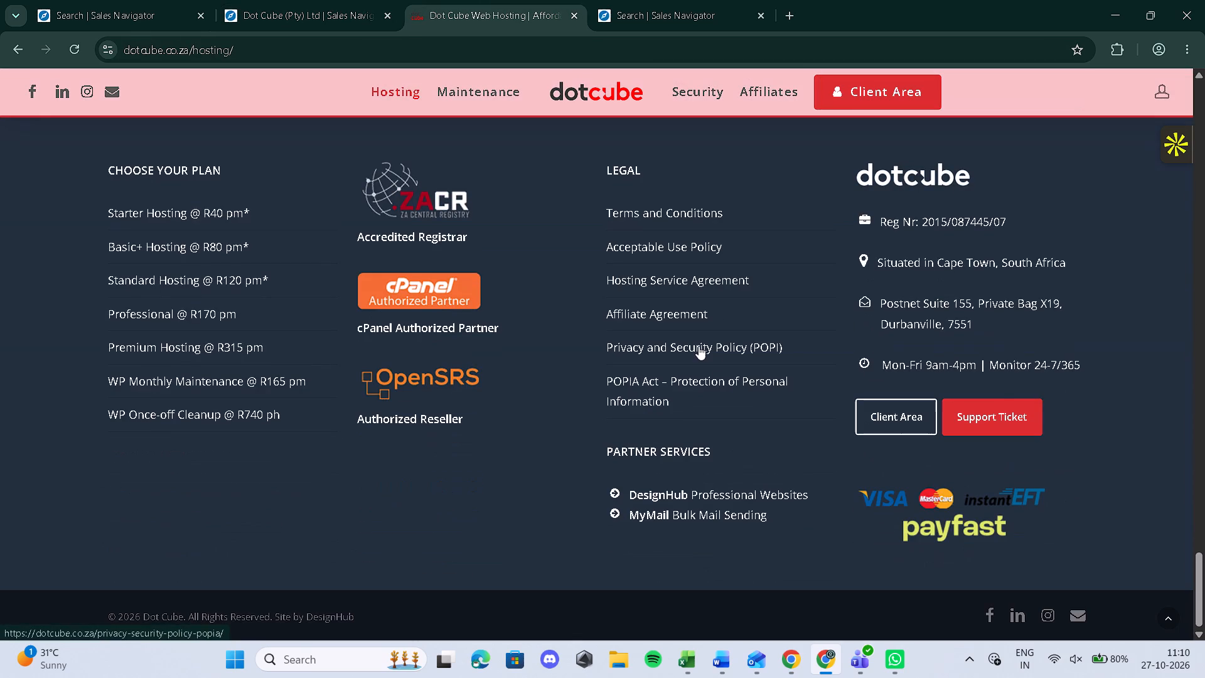
click(729, 514)
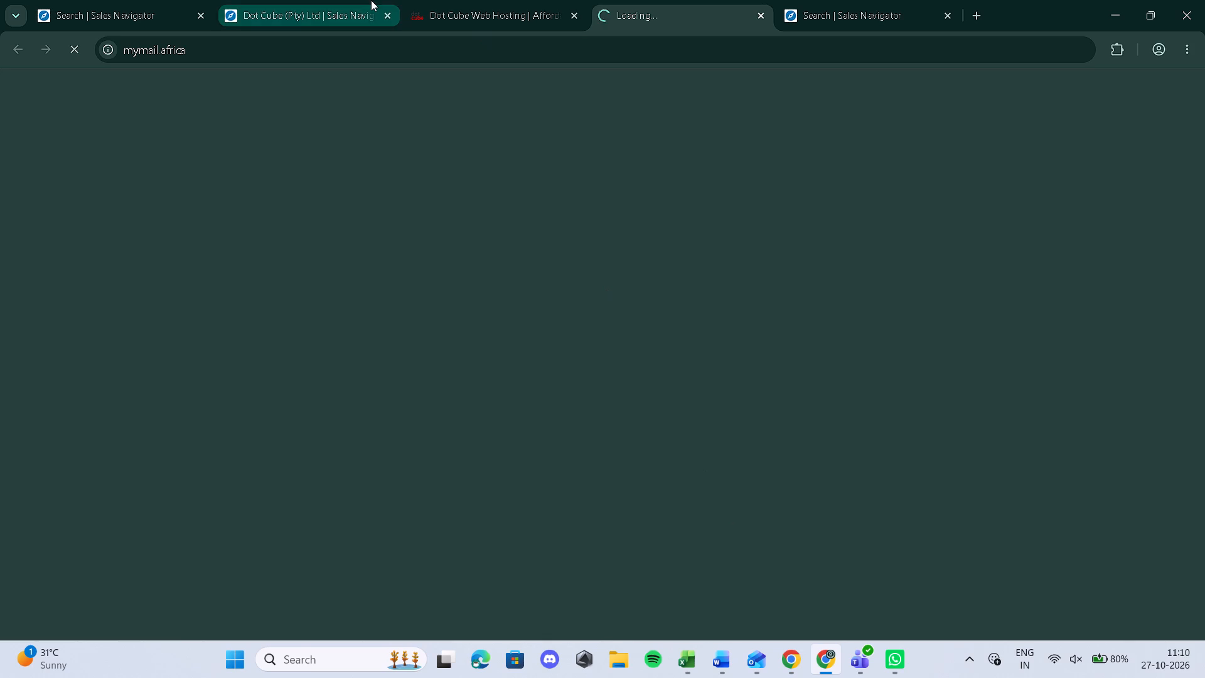
click(476, 1)
click(722, 0)
click(538, 0)
click(644, 0)
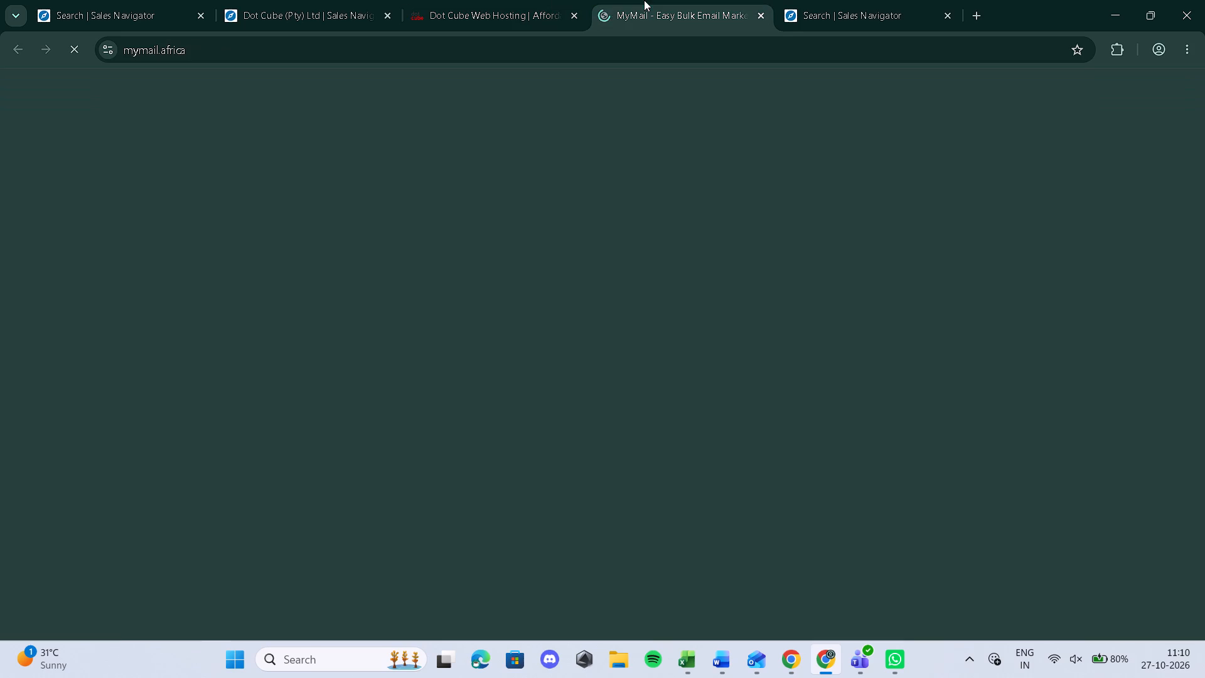
click(512, 0)
click(646, 0)
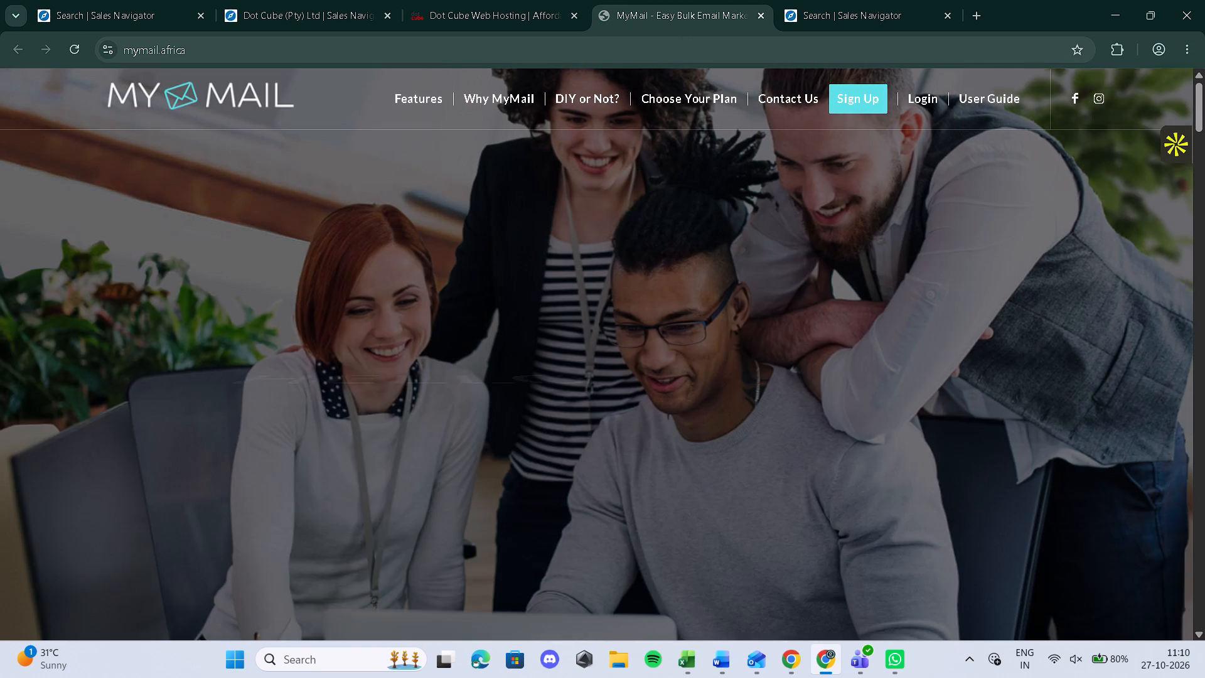
Examine the MyMail homepage's bulk email features, do-it-for-you service and sign-up process, and return to its header.
scroll(716, 383, down, 5)
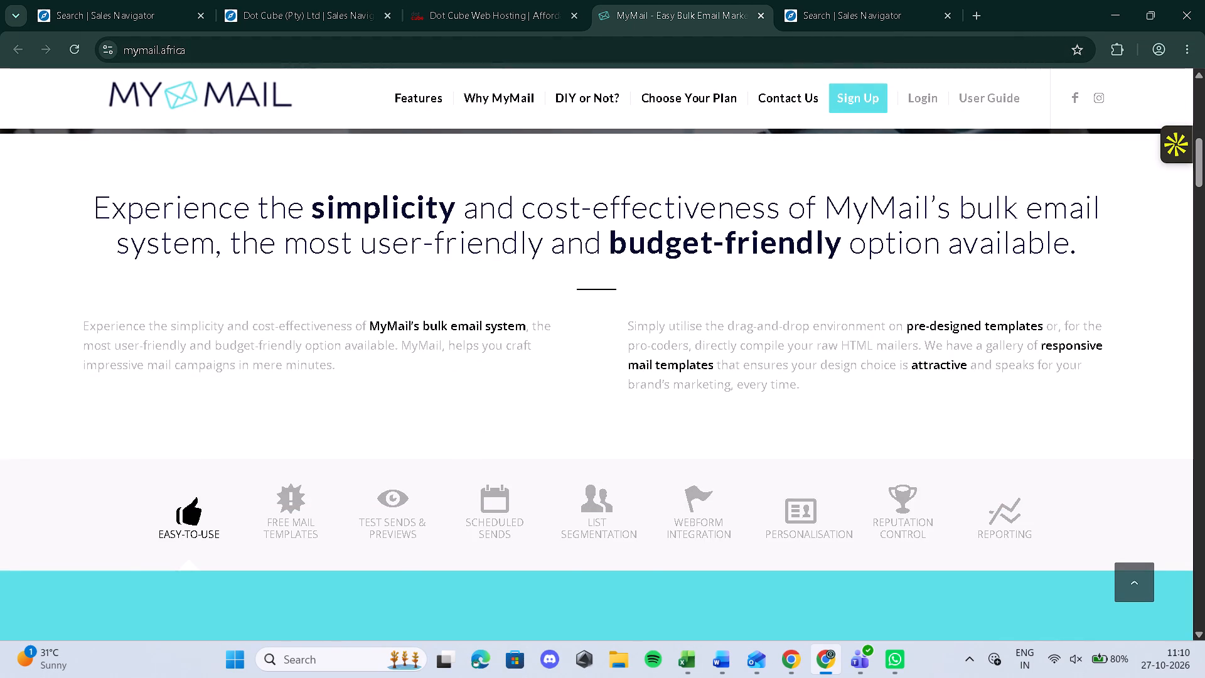
scroll(716, 382, down, 2)
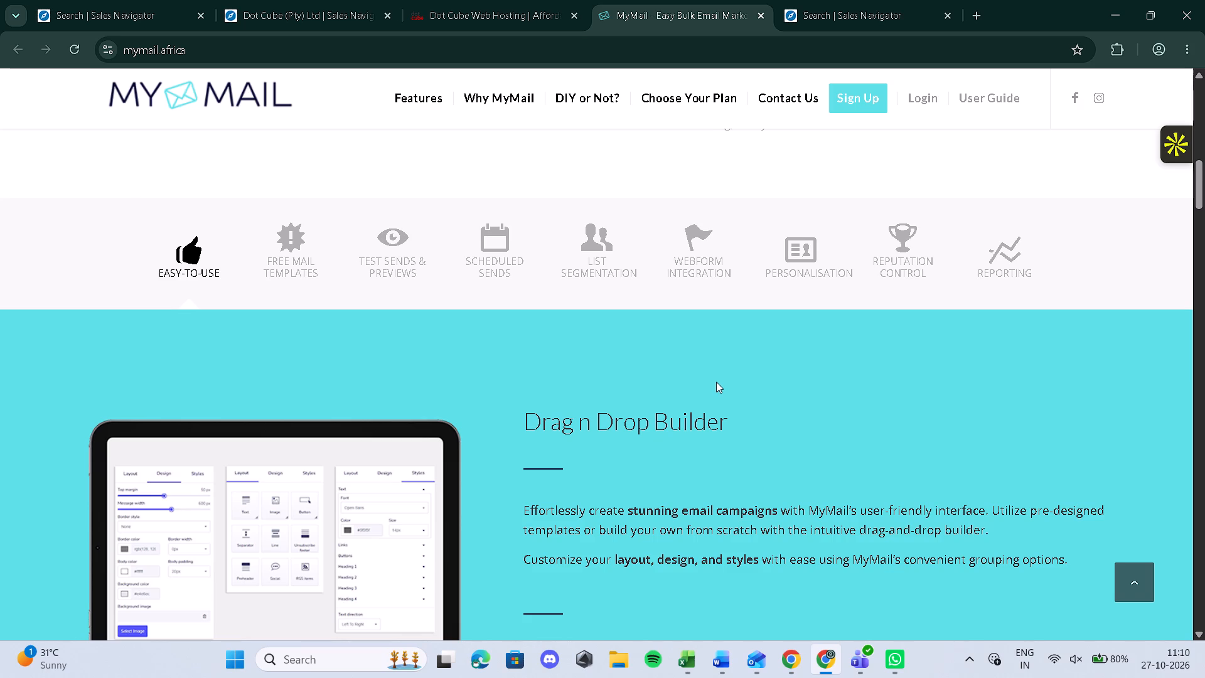
scroll(716, 382, down, 9)
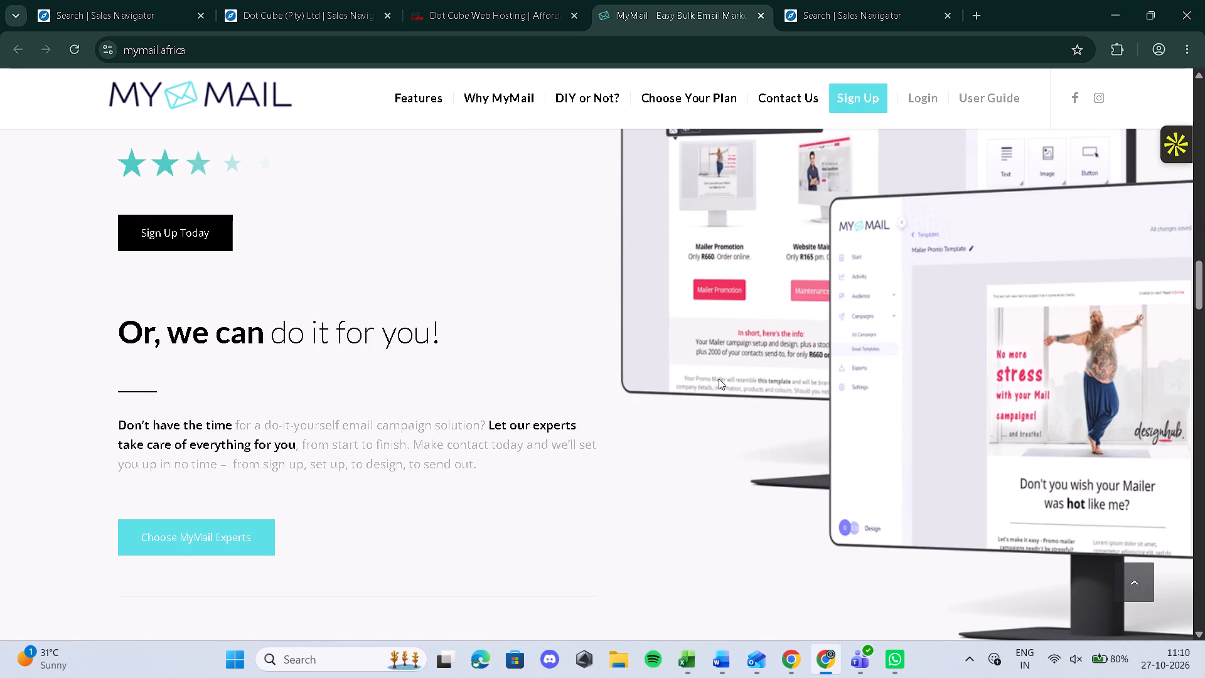
scroll(721, 378, down, 11)
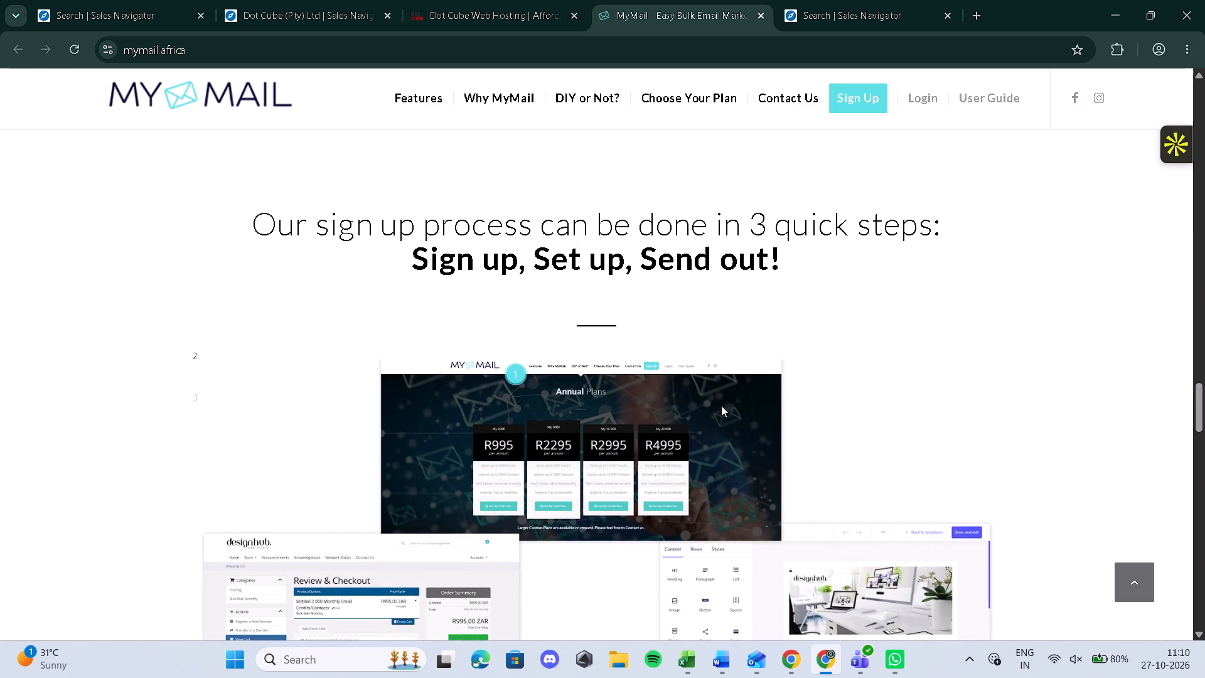
scroll(721, 410, up, 20)
scroll(721, 410, up, 13)
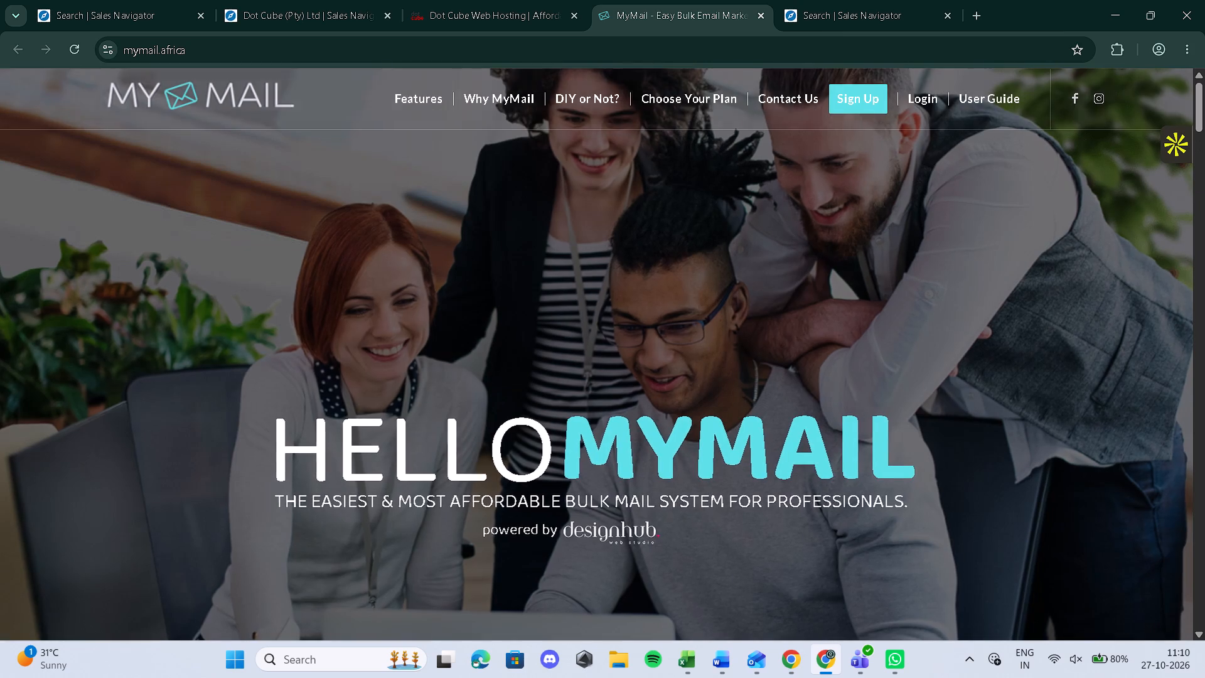
scroll(712, 428, up, 3)
Open MyMail's Features section and browse its feature image gallery, starting from Powerful Bulk Sending Service.
click(427, 101)
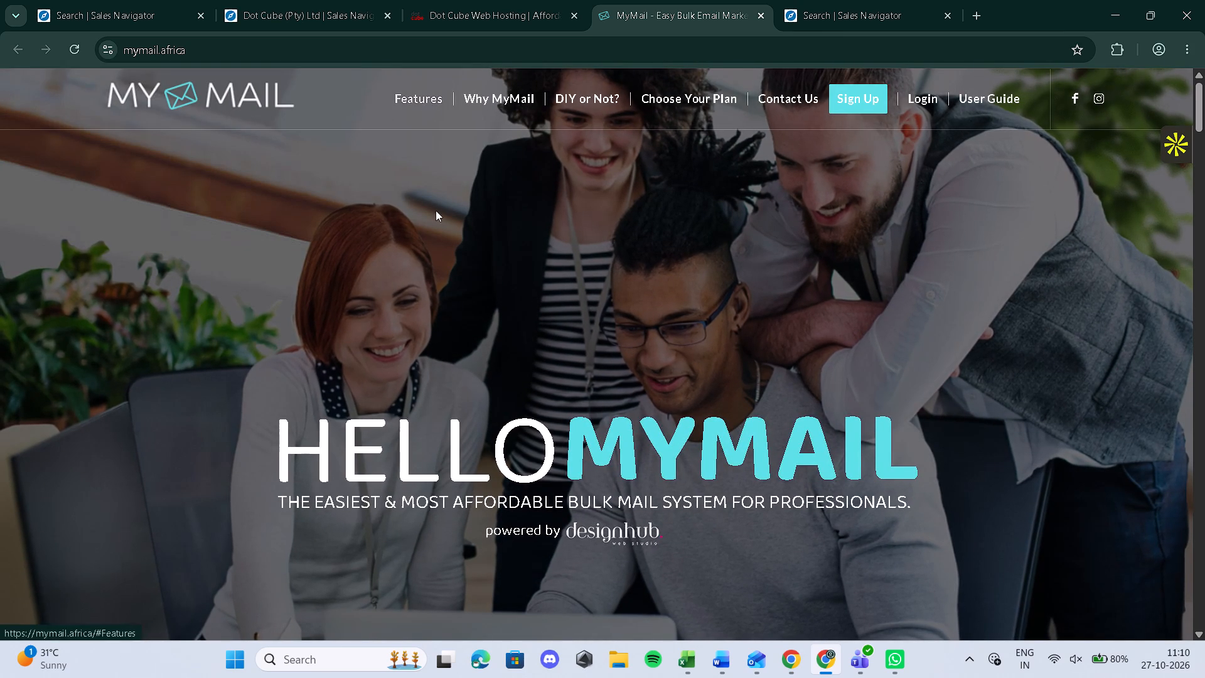
scroll(628, 339, down, 5)
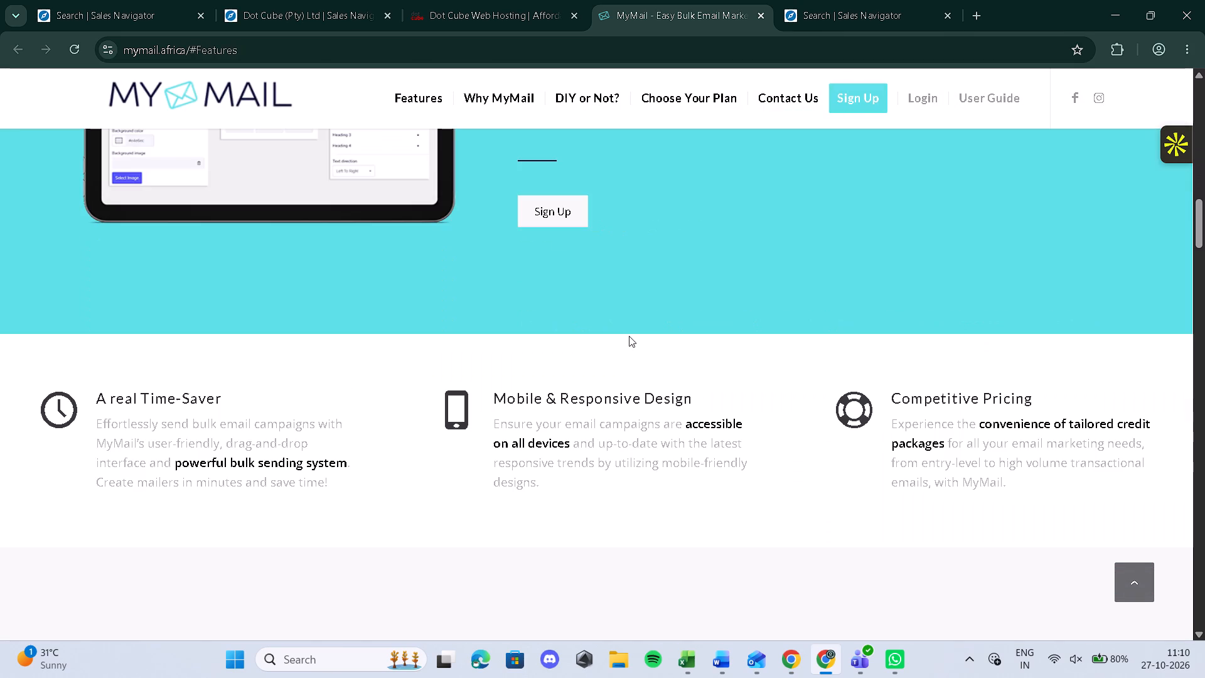
scroll(629, 336, down, 5)
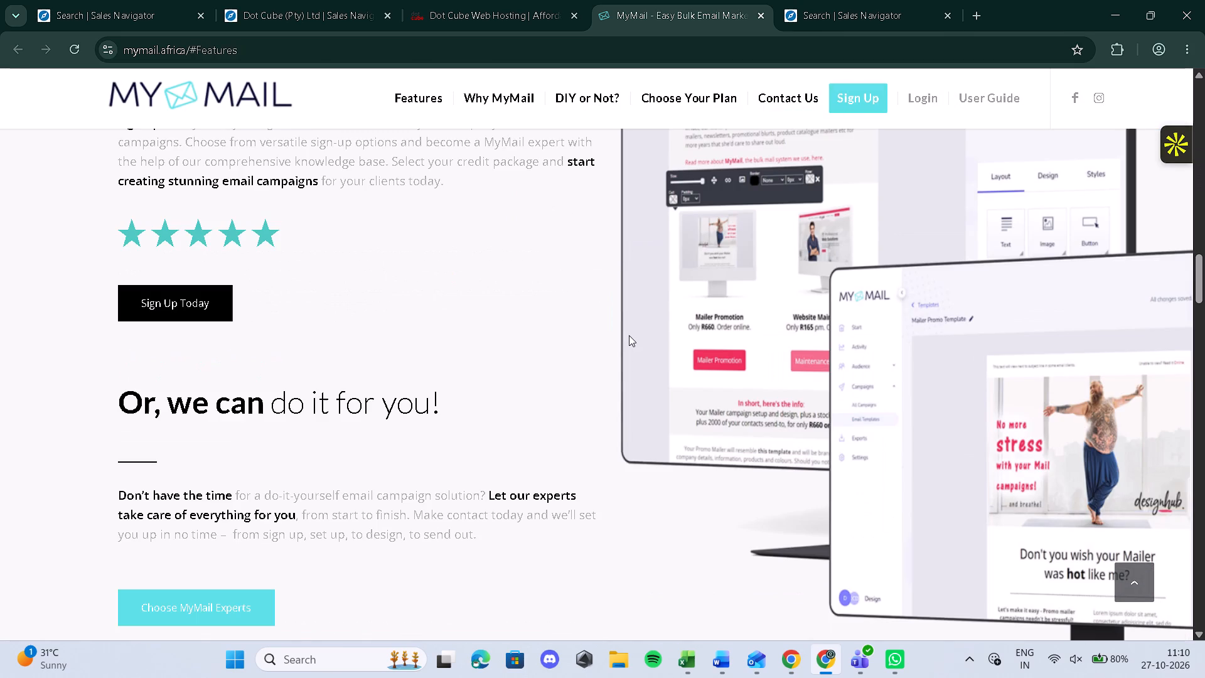
scroll(629, 335, down, 5)
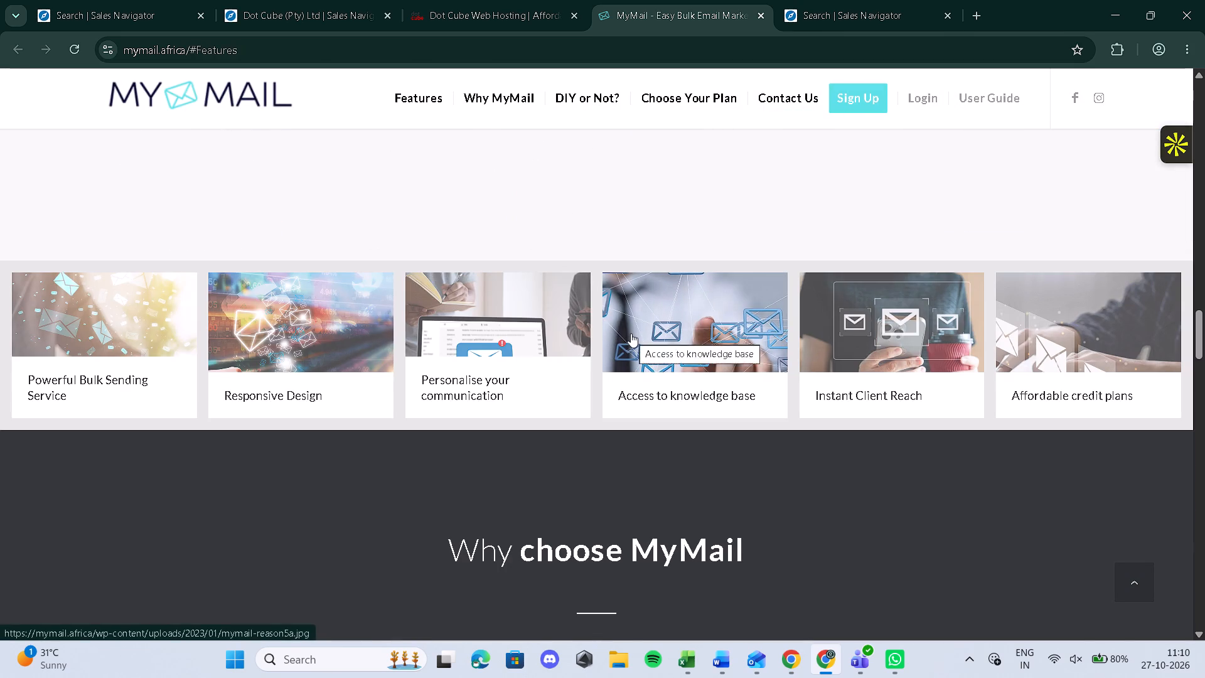
click(63, 342)
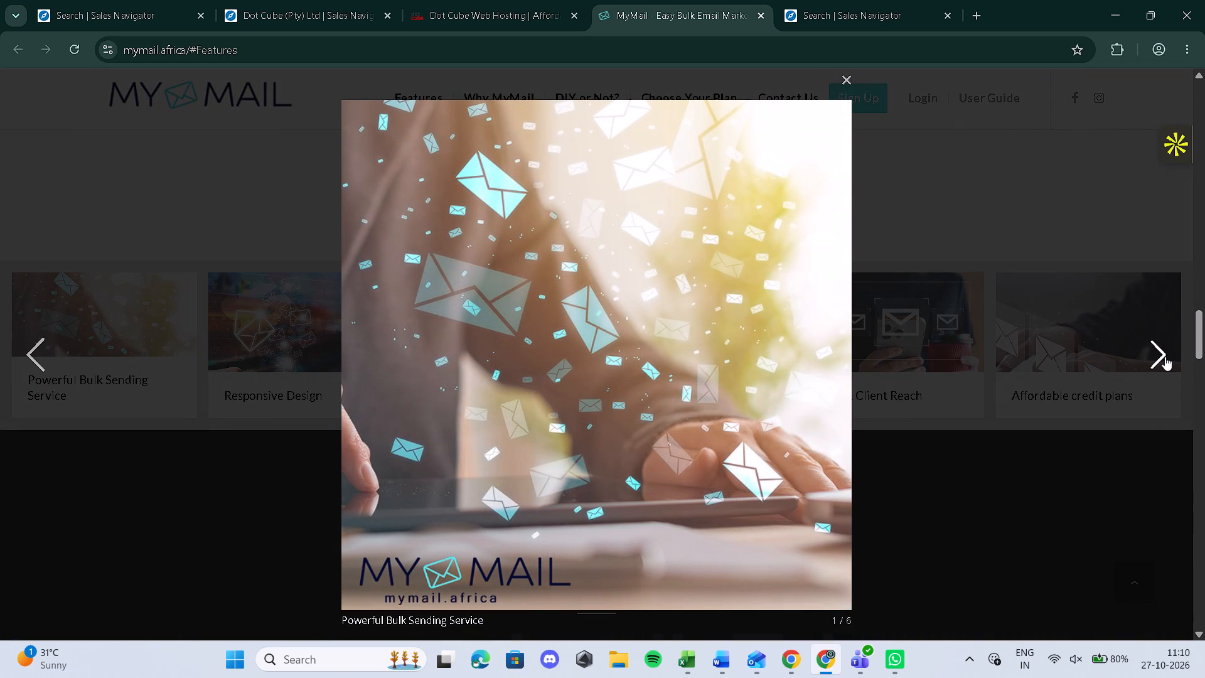
click(1164, 357)
click(1164, 357)
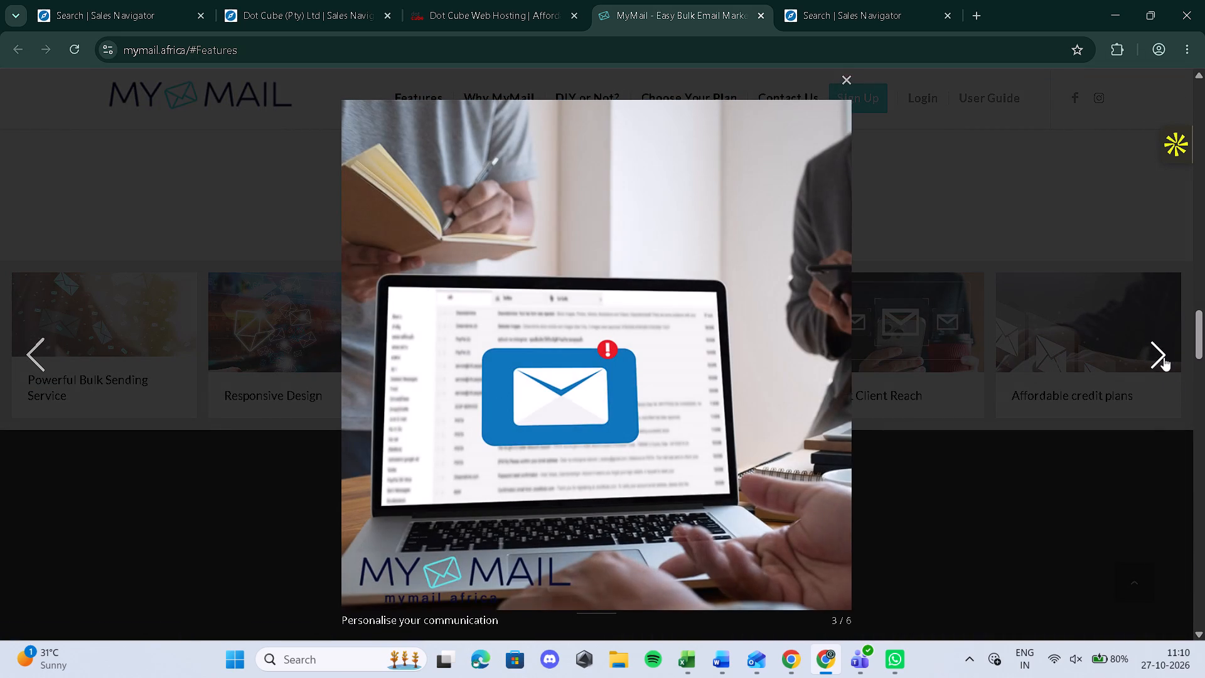
click(1164, 357)
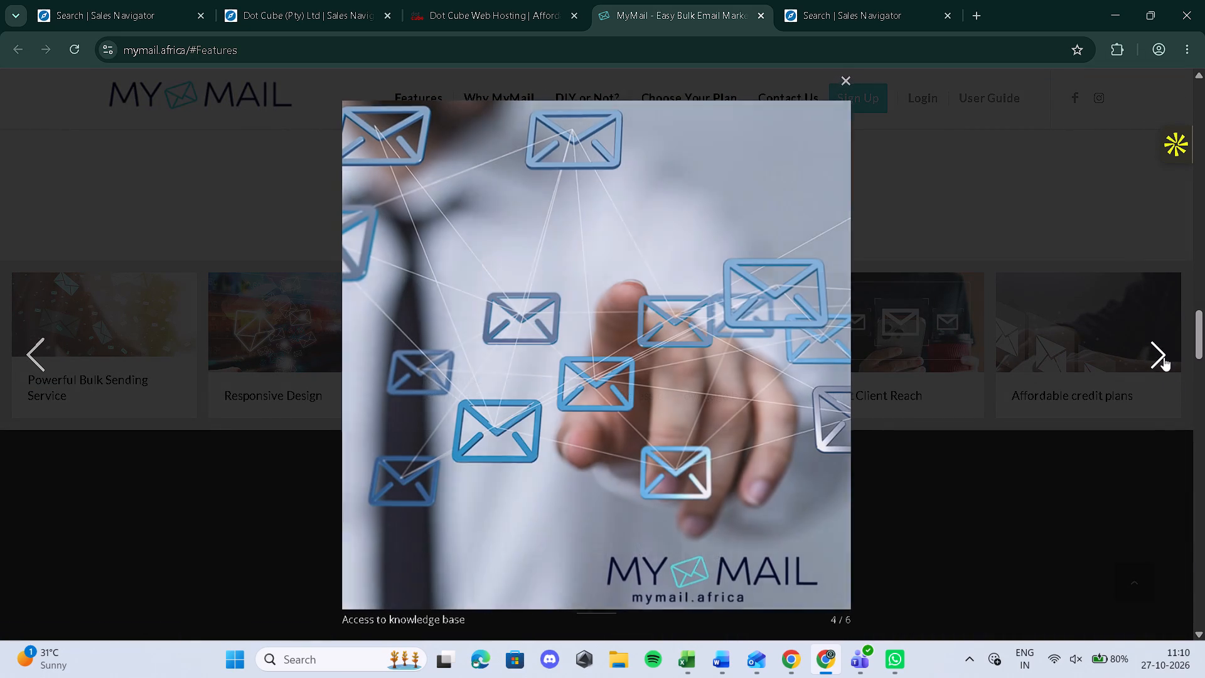
click(1164, 357)
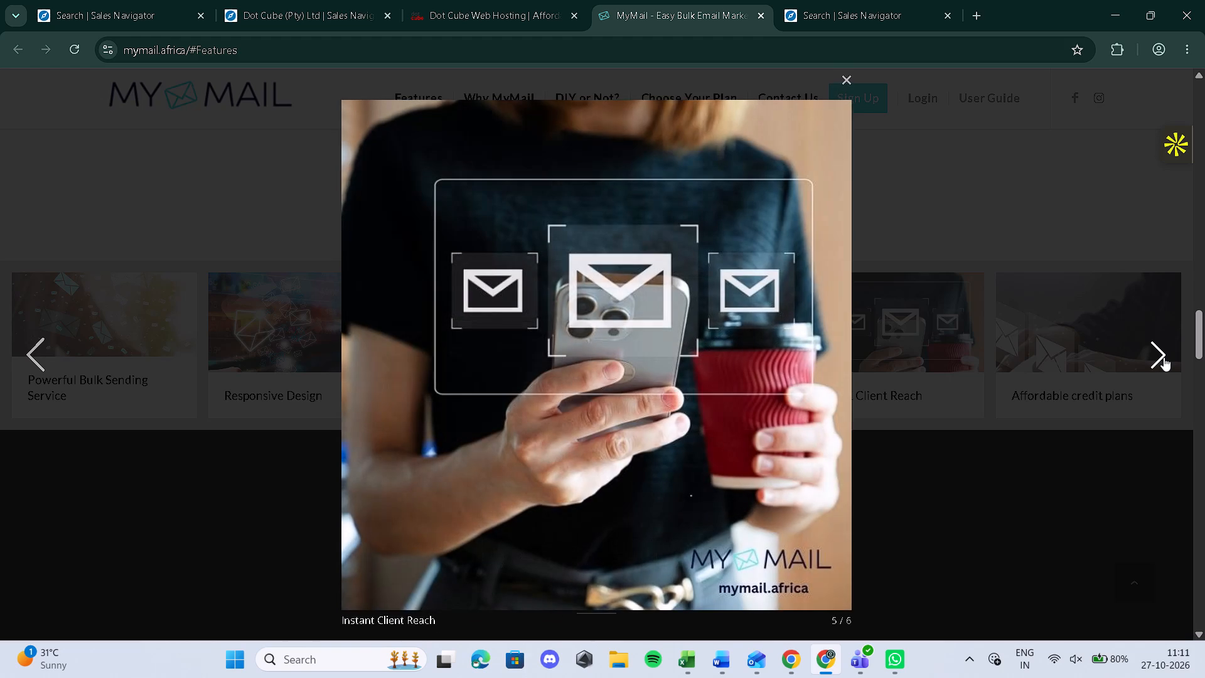
click(850, 78)
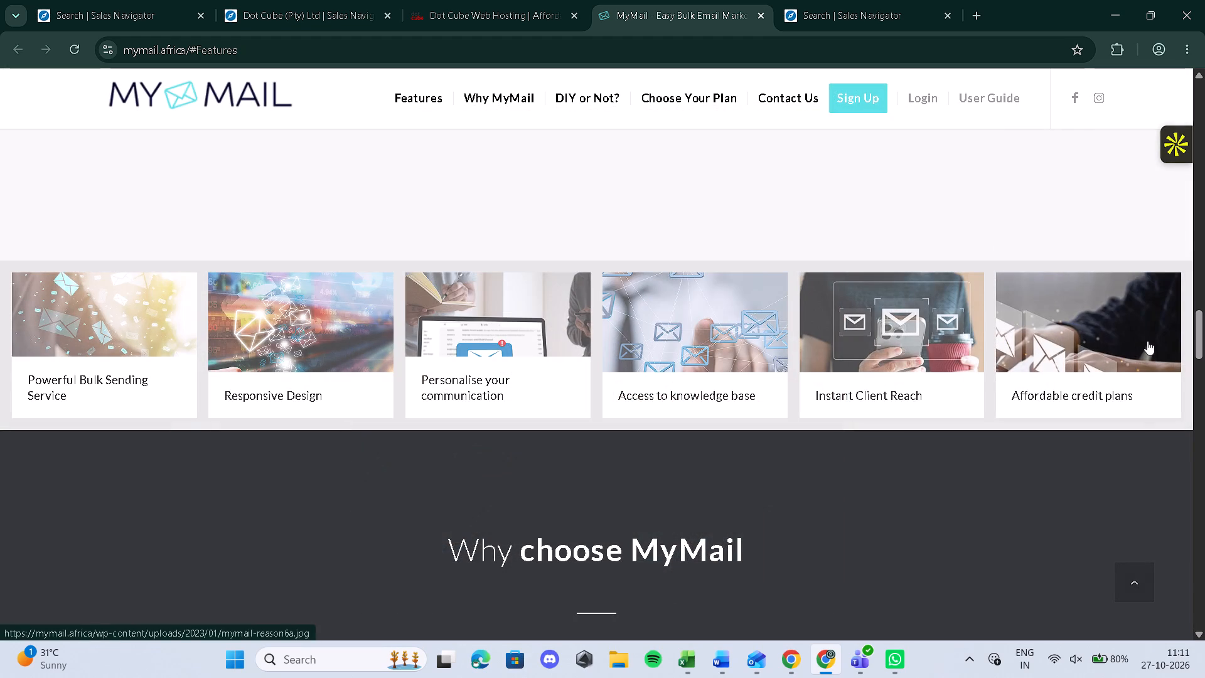
scroll(1113, 395, left, 2)
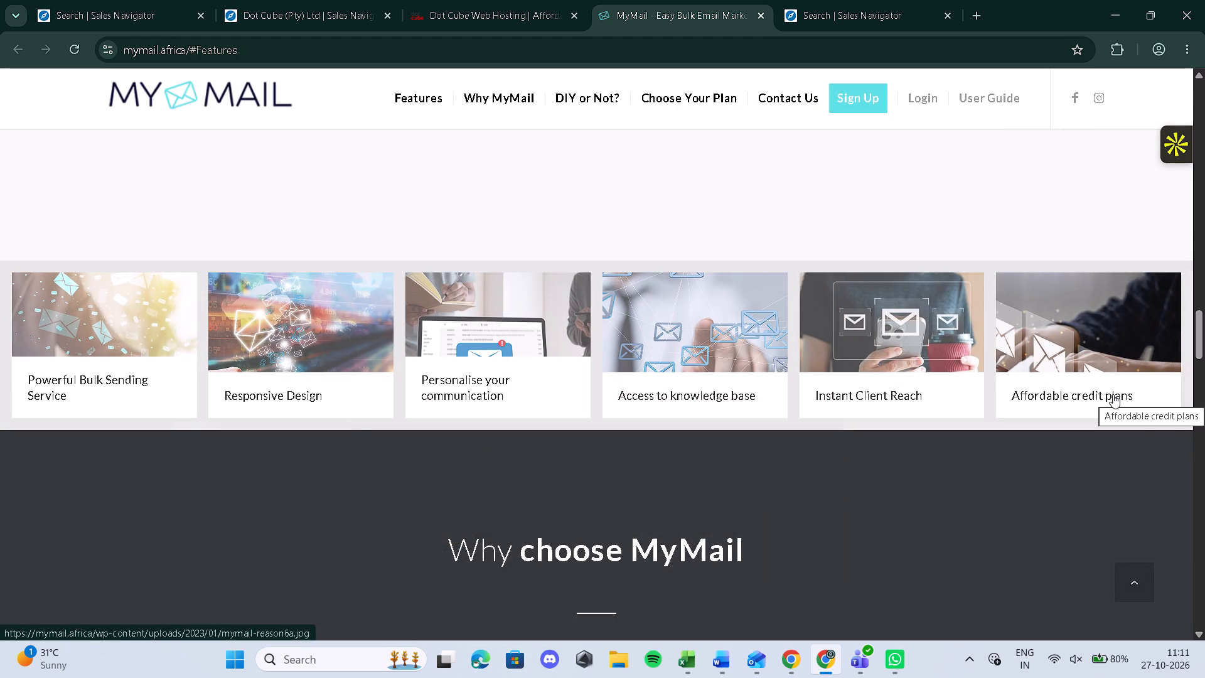
scroll(1113, 394, left, 4)
Recheck MyMail's Drag n Drop Builder section and skim the rest of the page through the Annual Credit Plans to the footer.
scroll(624, 392, up, 3)
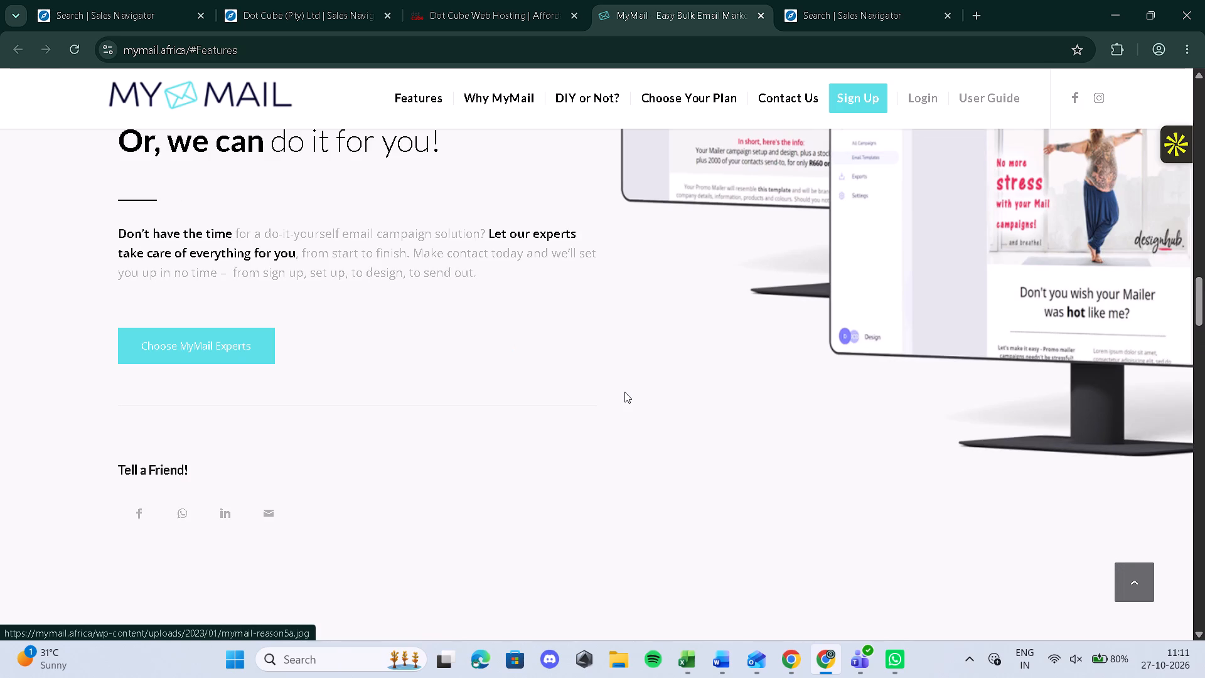
scroll(624, 392, up, 9)
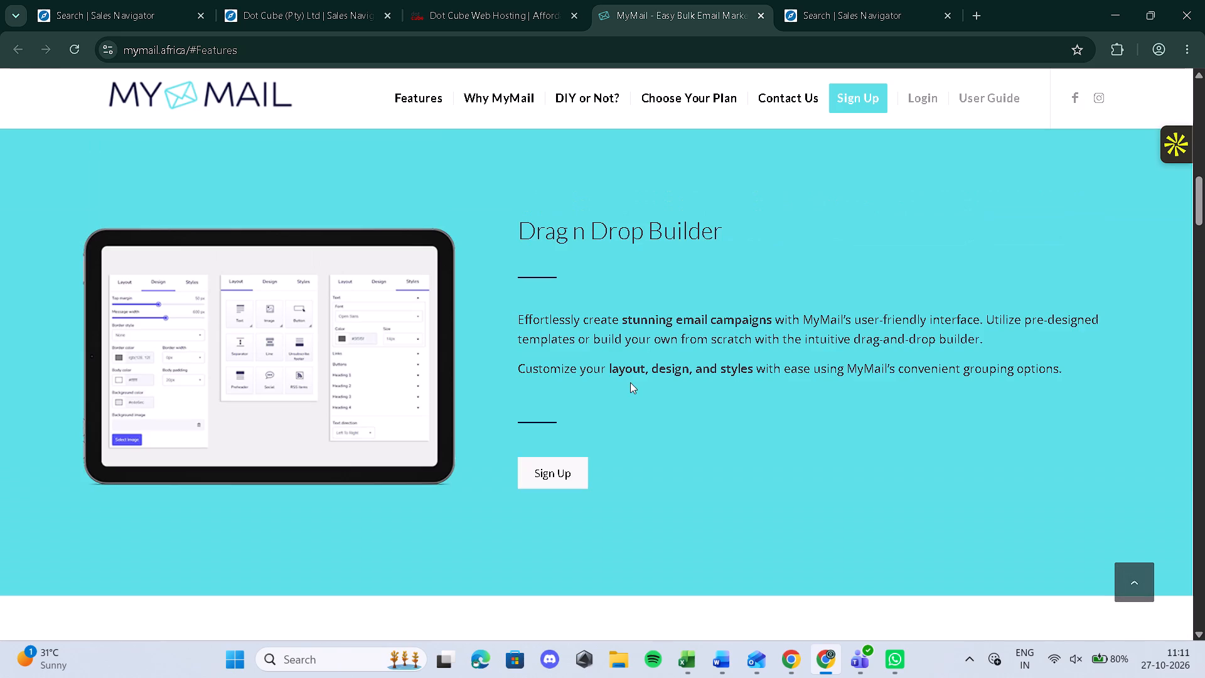
scroll(667, 391, down, 15)
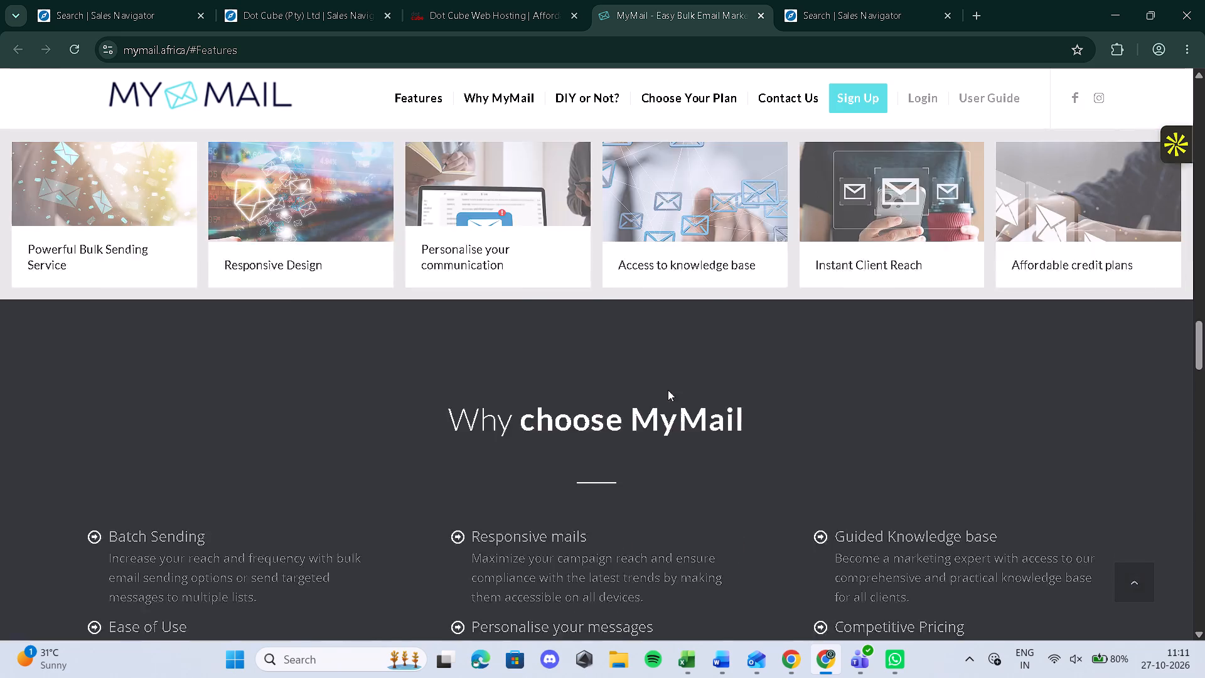
scroll(668, 390, down, 17)
scroll(670, 388, down, 5)
scroll(670, 388, up, 8)
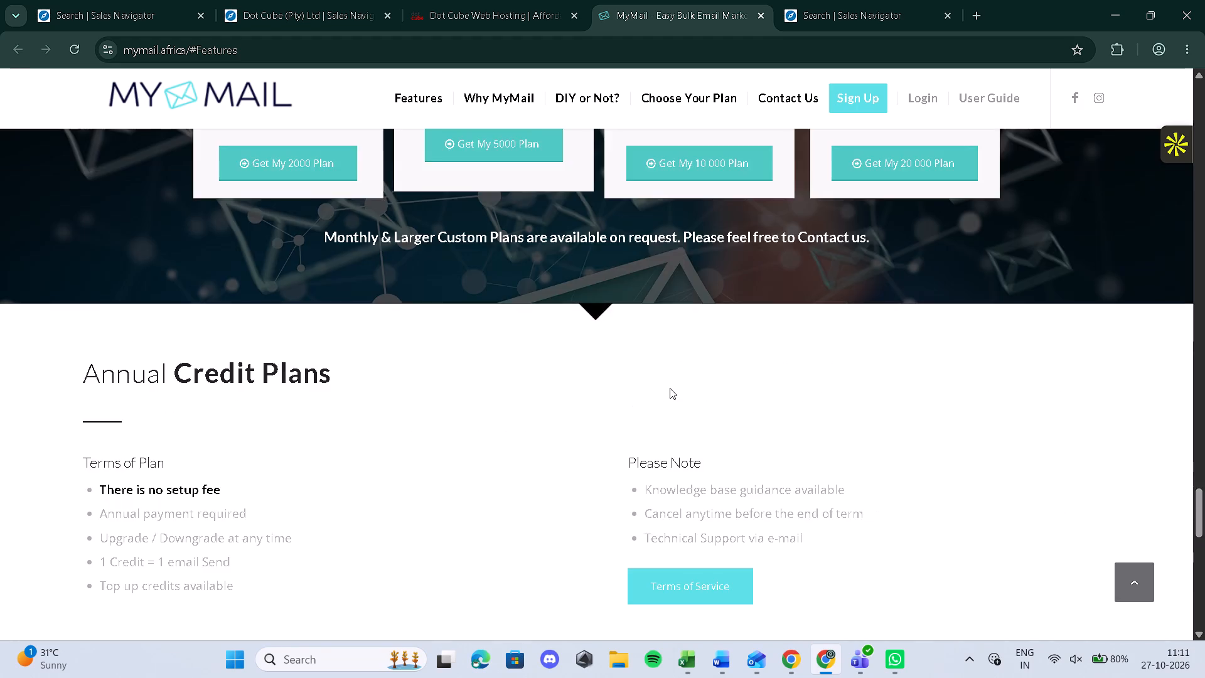
scroll(670, 388, down, 10)
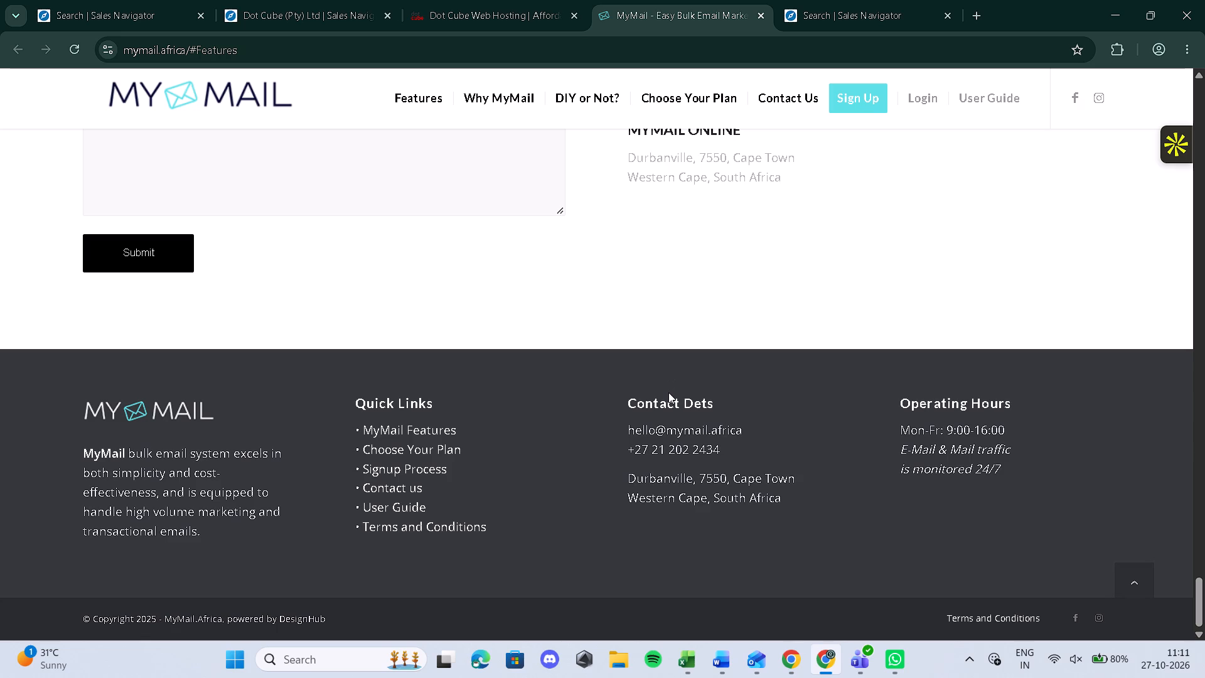
Examine MyMail's contact section, credit plan terms, annual plan pricing, sign-up steps and the Why choose MyMail reasons.
scroll(668, 392, up, 3)
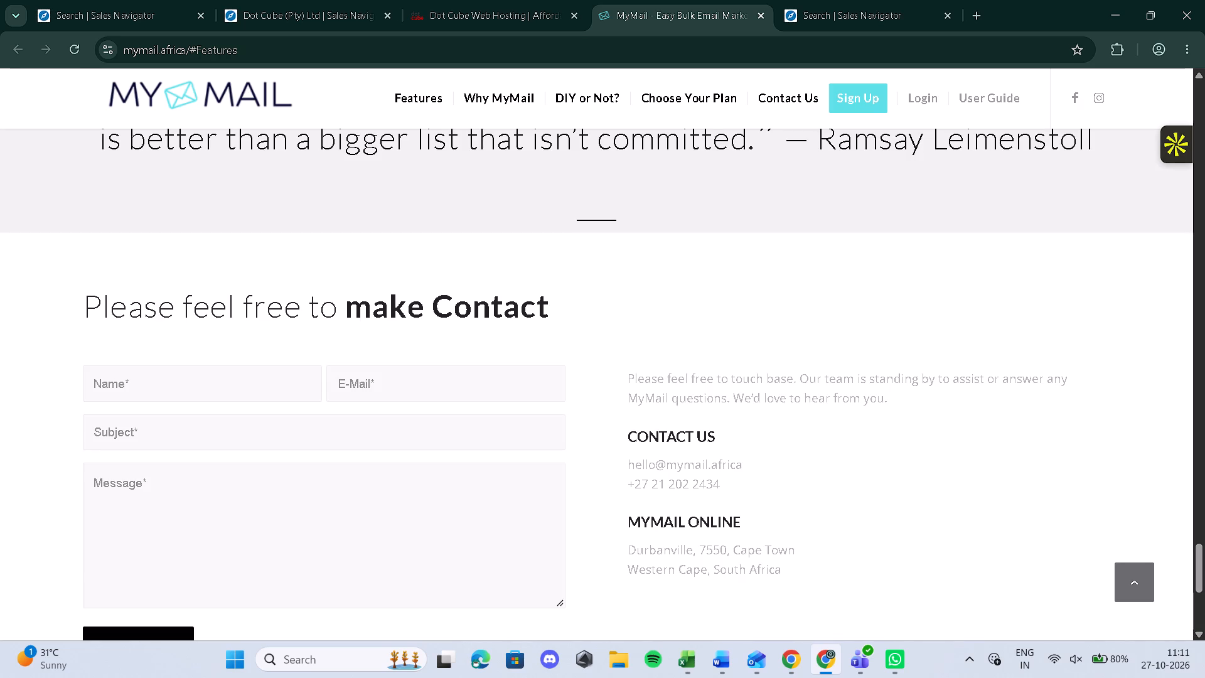
scroll(668, 392, up, 2)
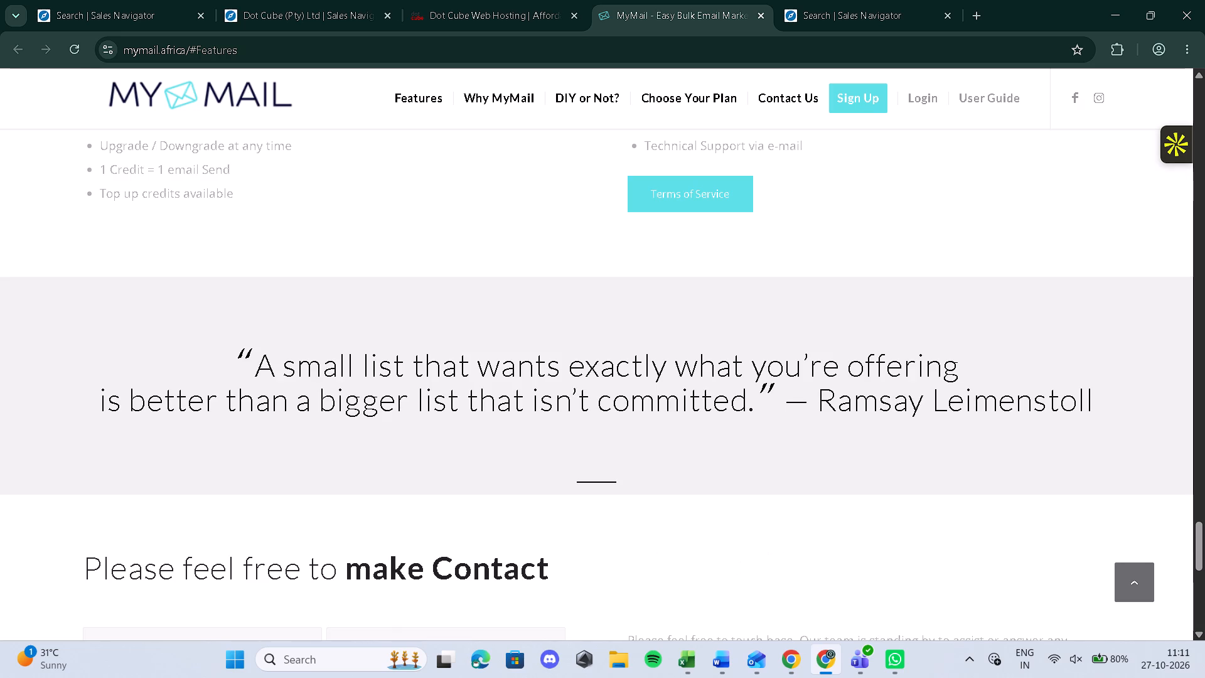
scroll(668, 392, up, 2)
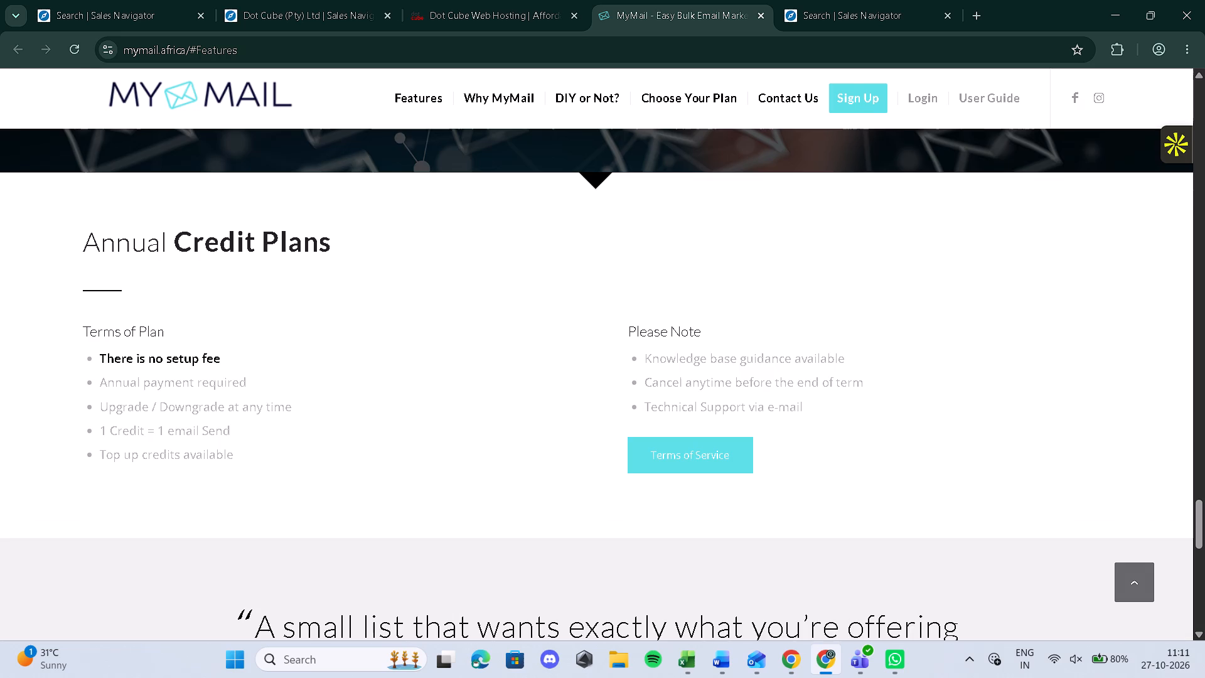
scroll(668, 392, up, 4)
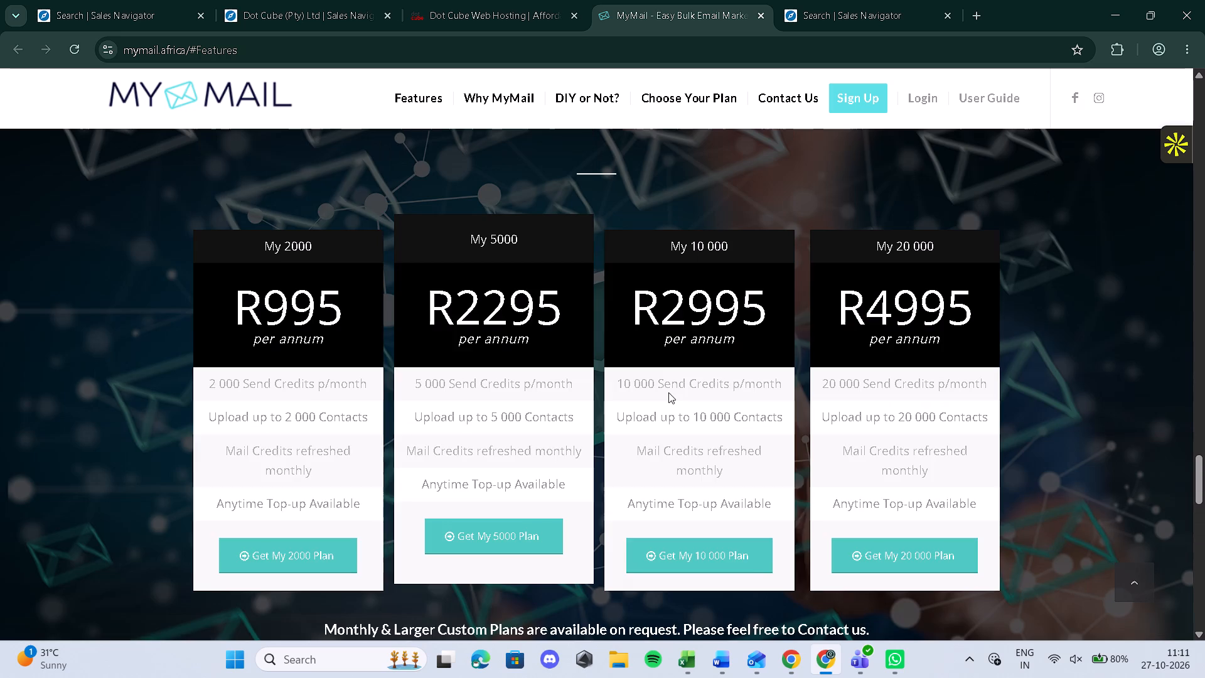
scroll(668, 392, up, 4)
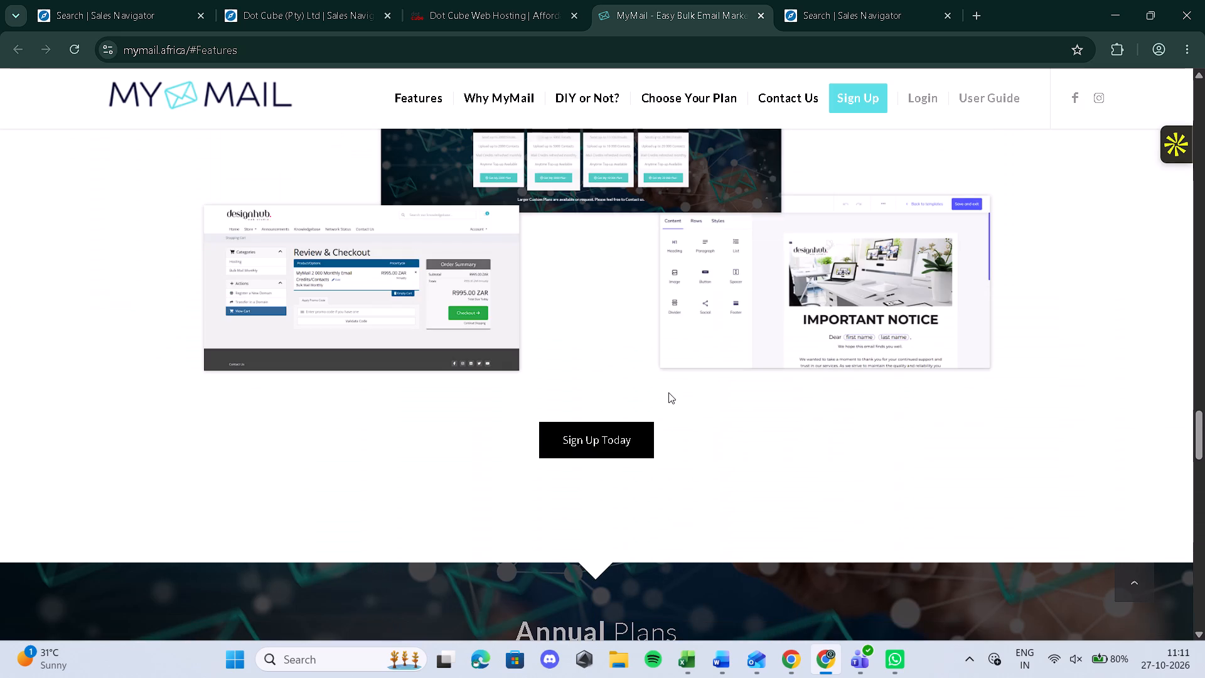
scroll(668, 392, up, 2)
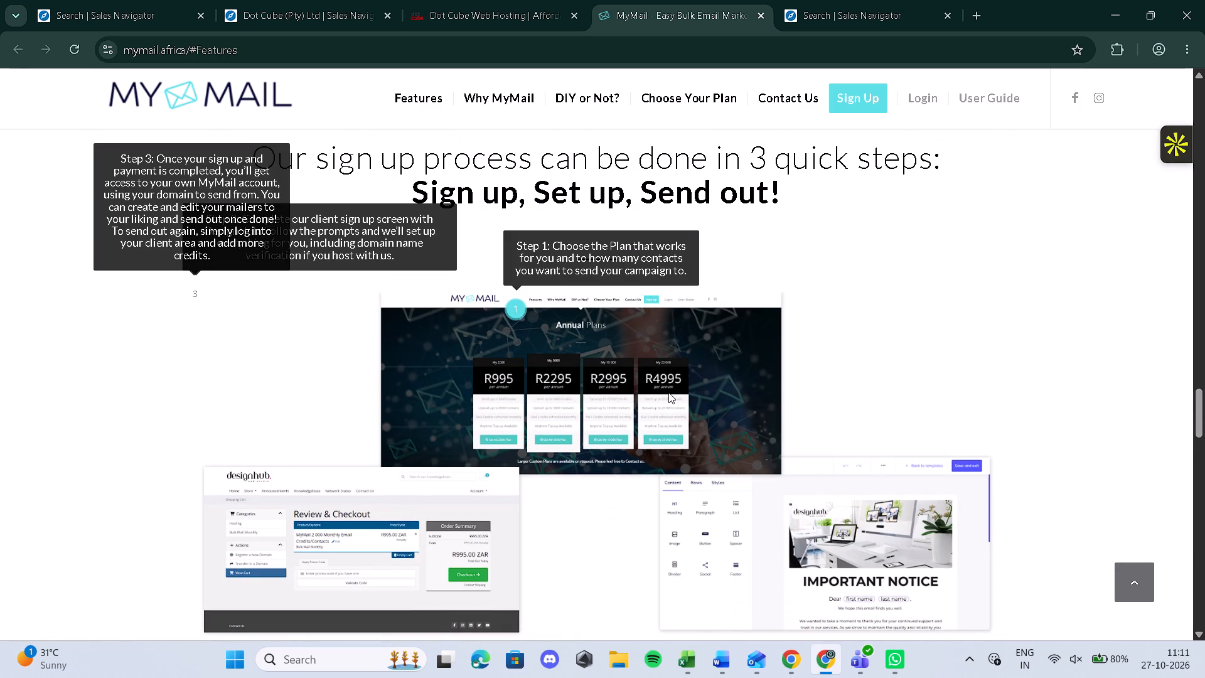
scroll(668, 392, up, 1)
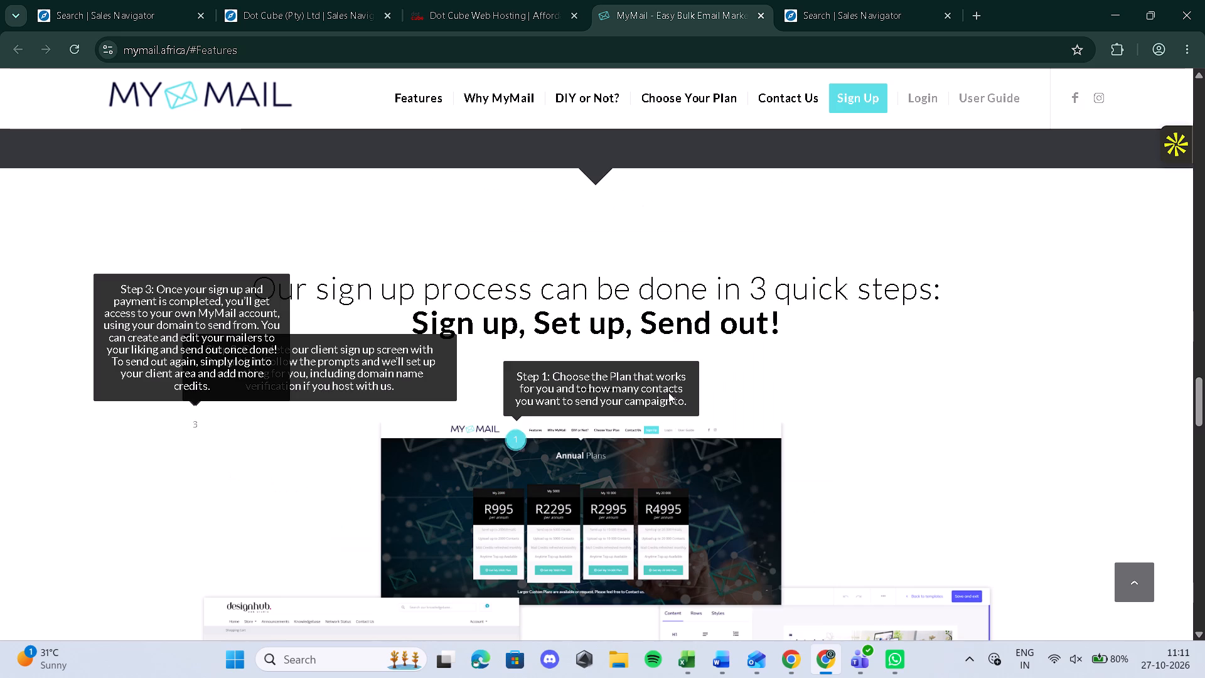
scroll(668, 392, up, 4)
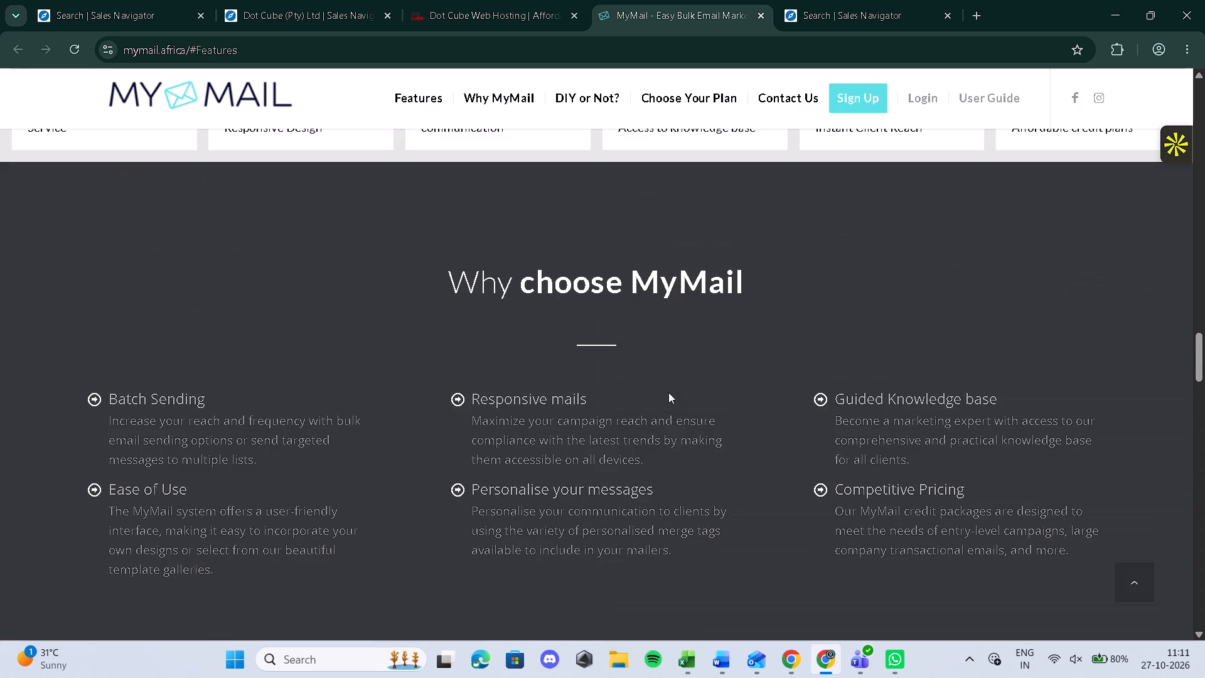
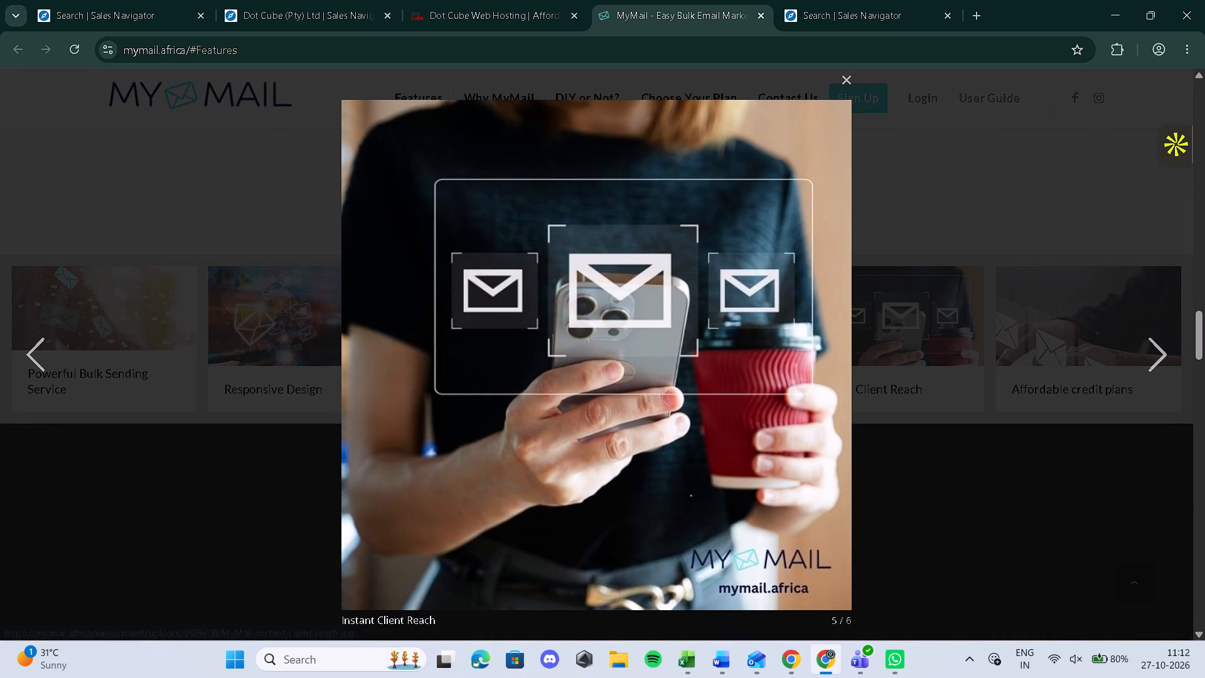
Browse the remaining images in MyMail's feature gallery past Instant Client Reach, and close the gallery.
click(1149, 361)
click(1149, 361)
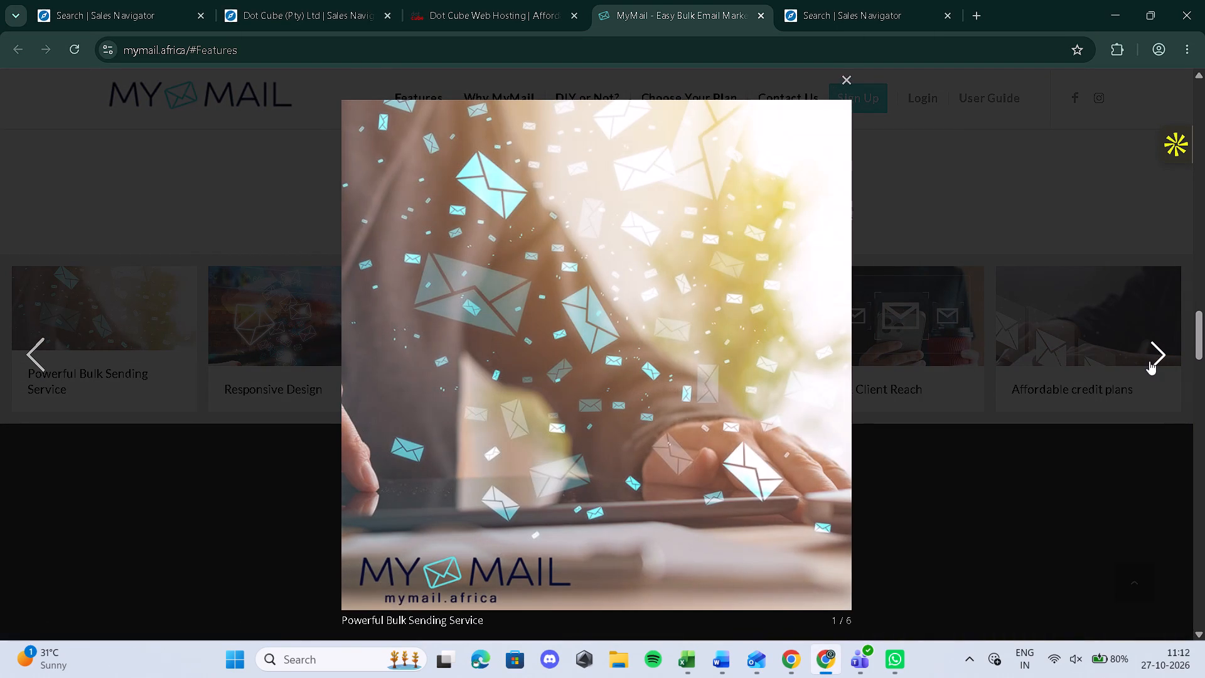
click(842, 84)
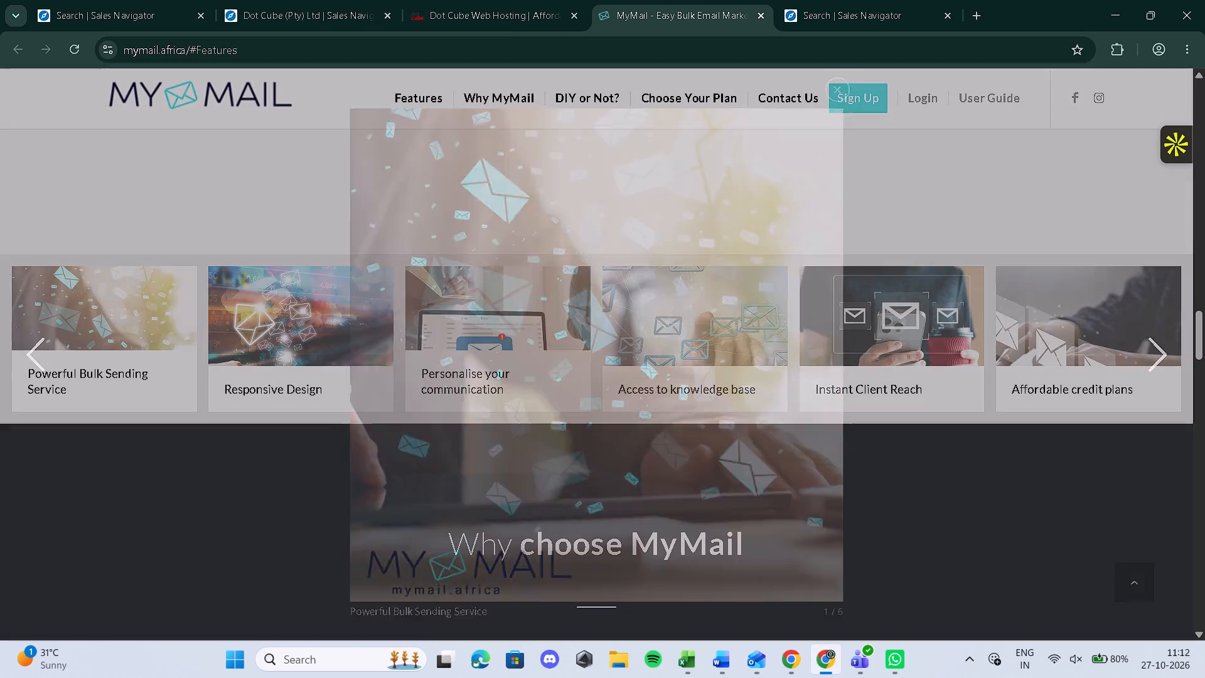
Recheck the Dot Cube (Pty) Ltd lead search in Sales Navigator and return to the Dot Cube hosting website.
click(841, 0)
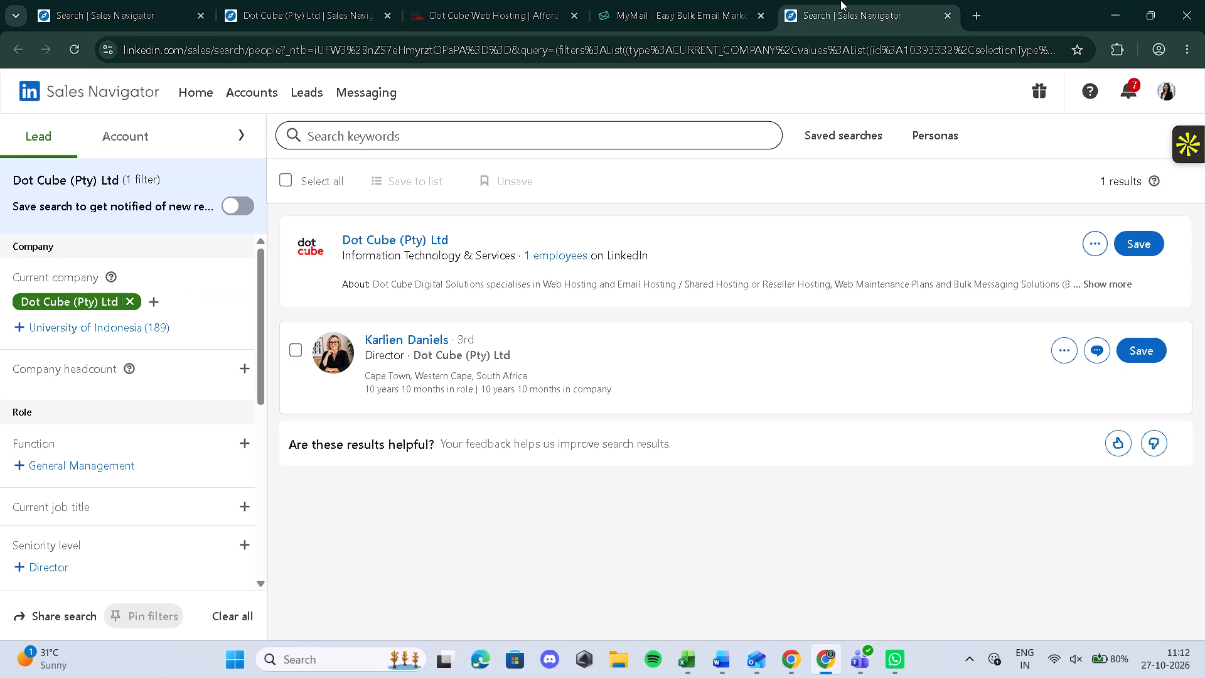
click(637, 4)
click(532, 0)
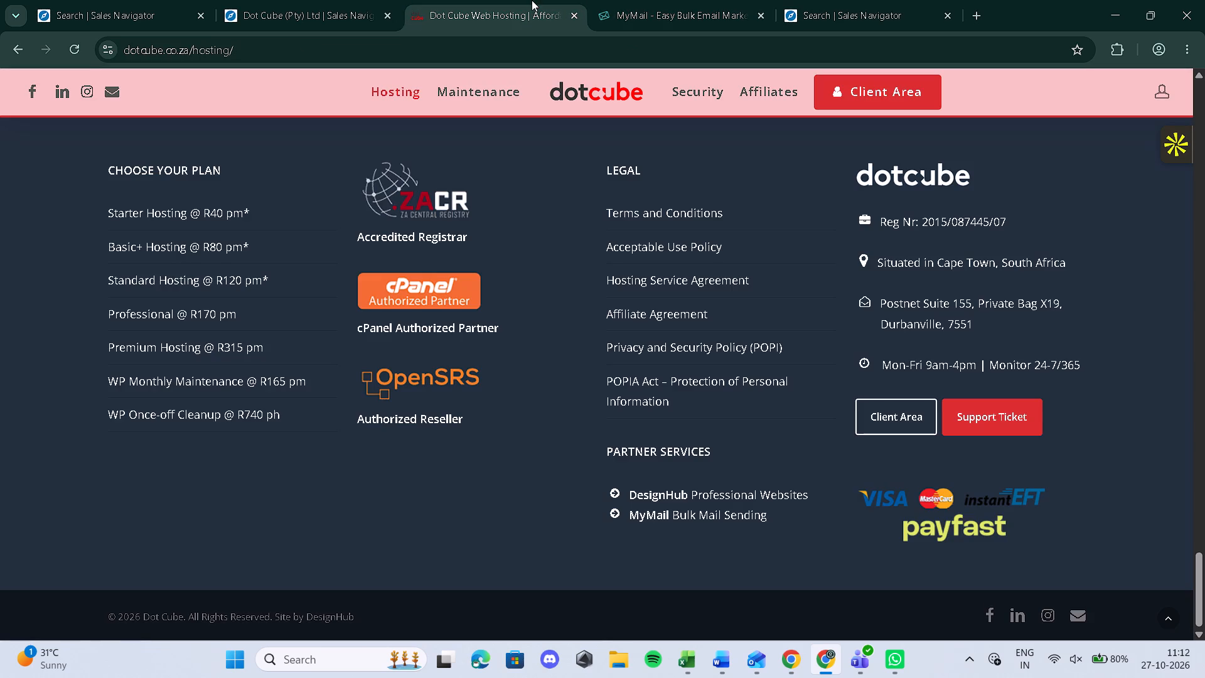
Recheck Dot Cube's hosting page from its footer, past the monthly plans, up to the Shared Hosting introduction.
scroll(316, 394, up, 17)
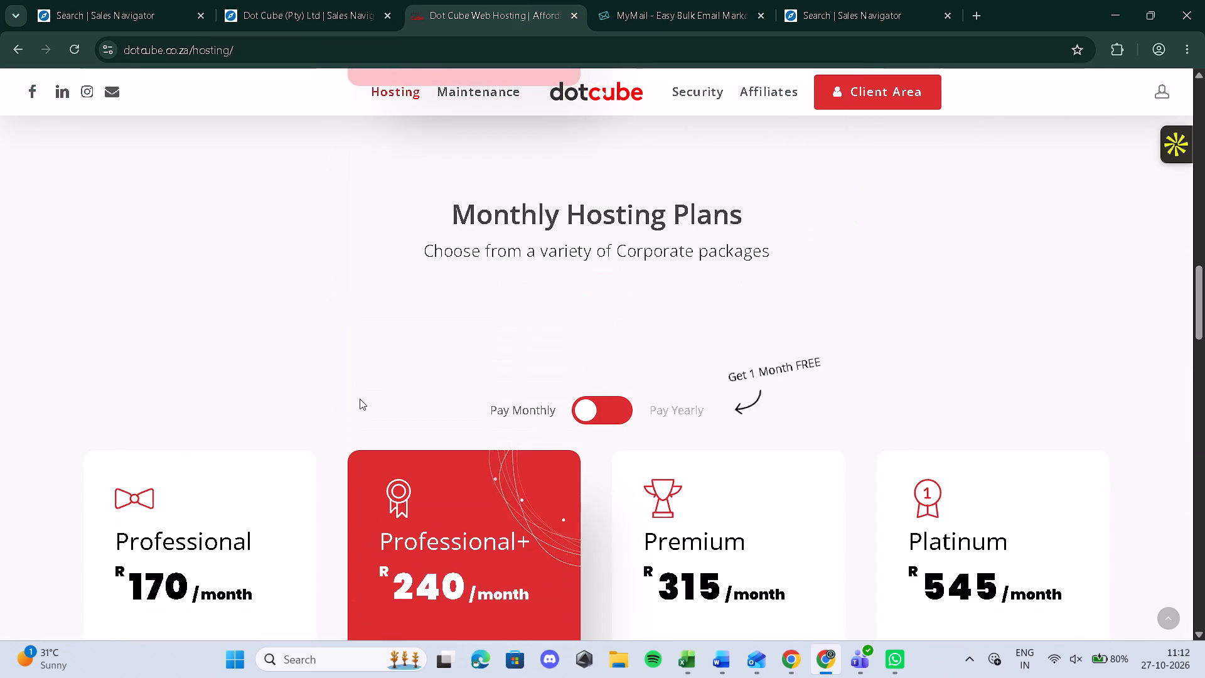
scroll(359, 392, up, 11)
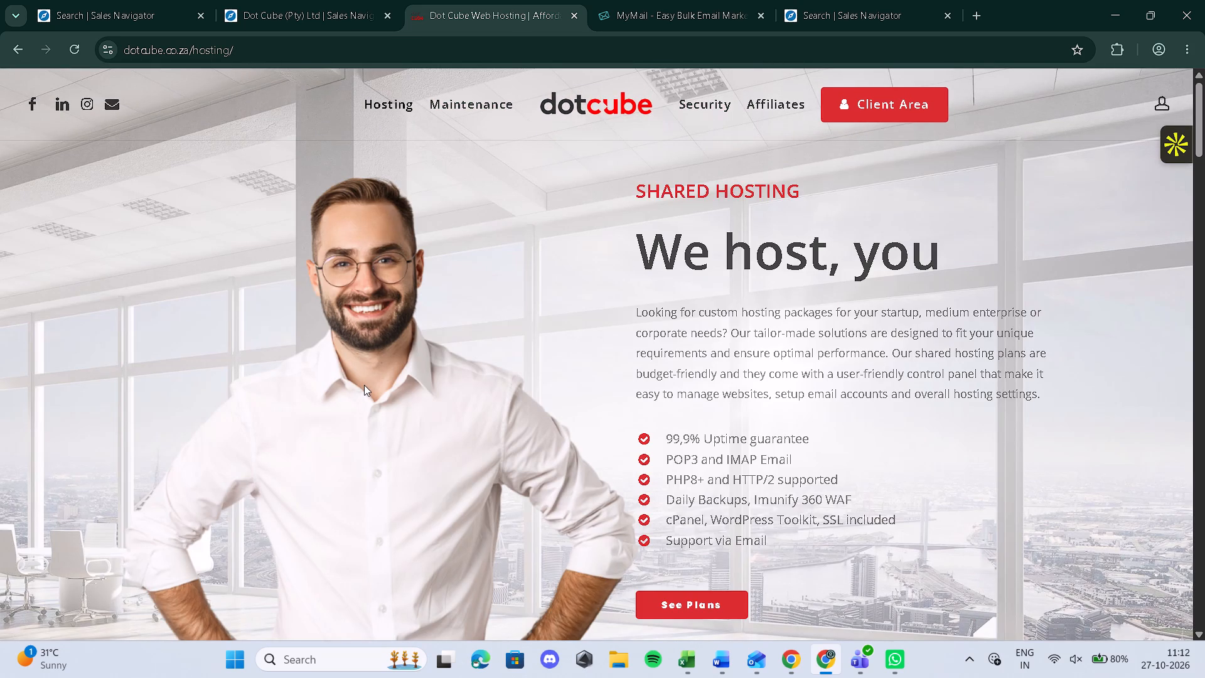
scroll(556, 401, up, 4)
Review the MyMail page from its feature gallery back up through the Drag n Drop Builder section to the opening banner.
click(688, 0)
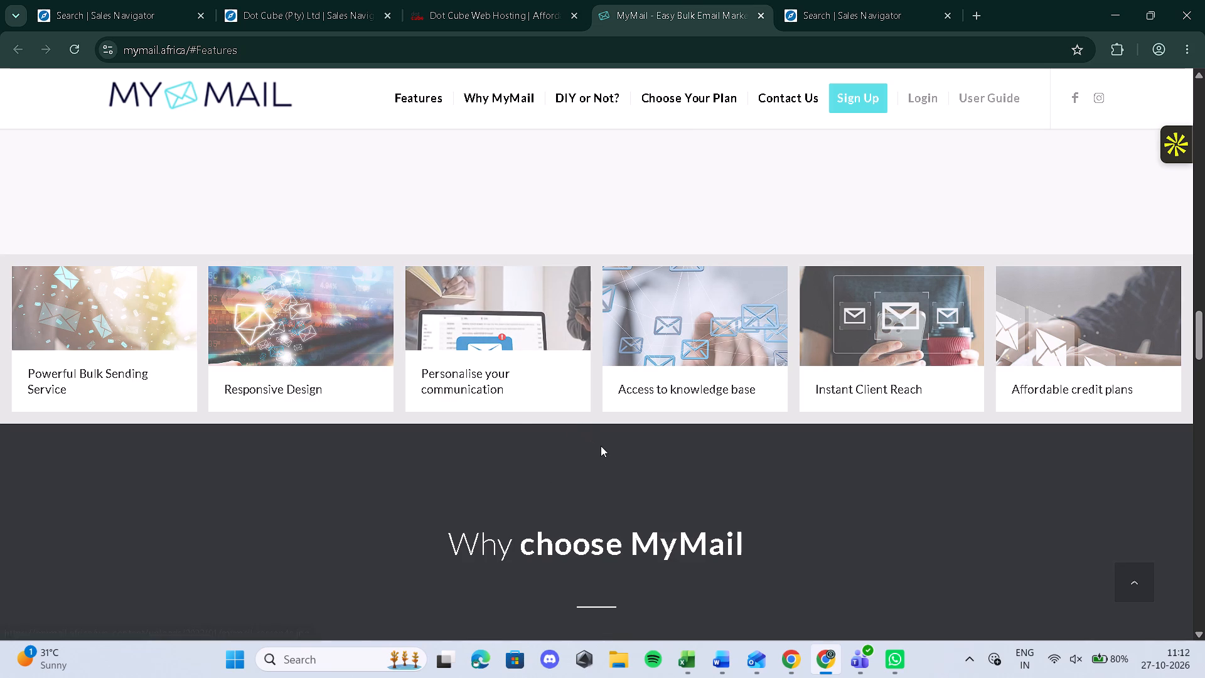
scroll(658, 442, up, 5)
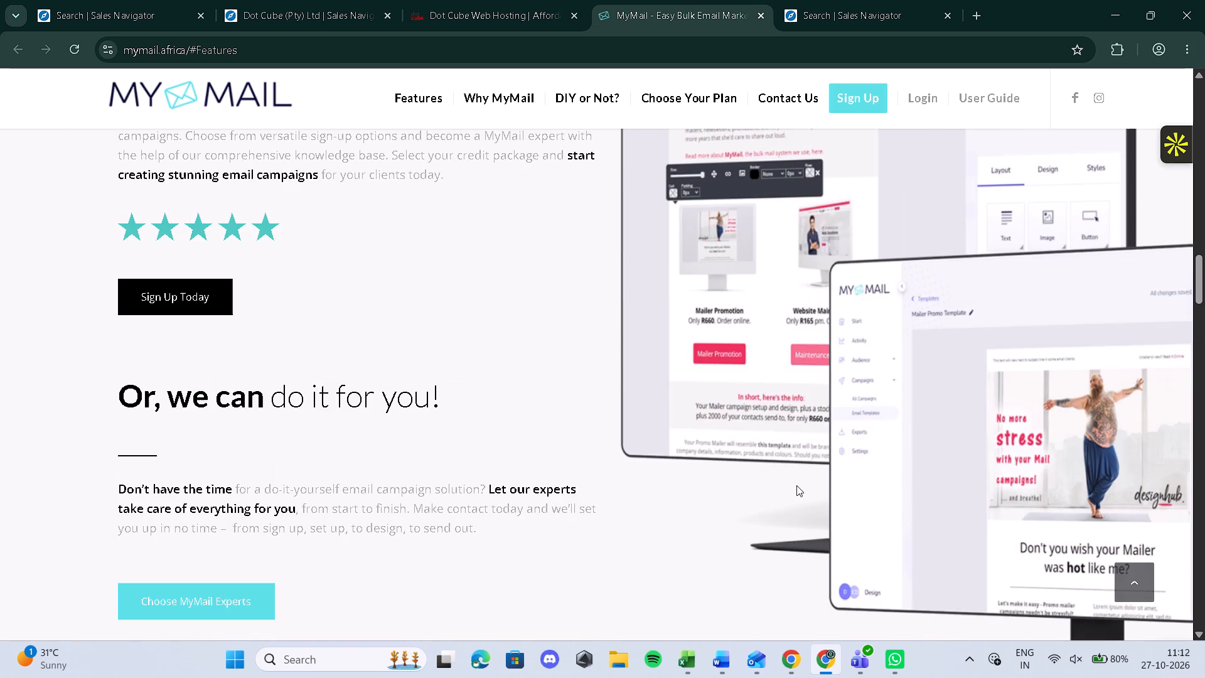
scroll(796, 485, up, 6)
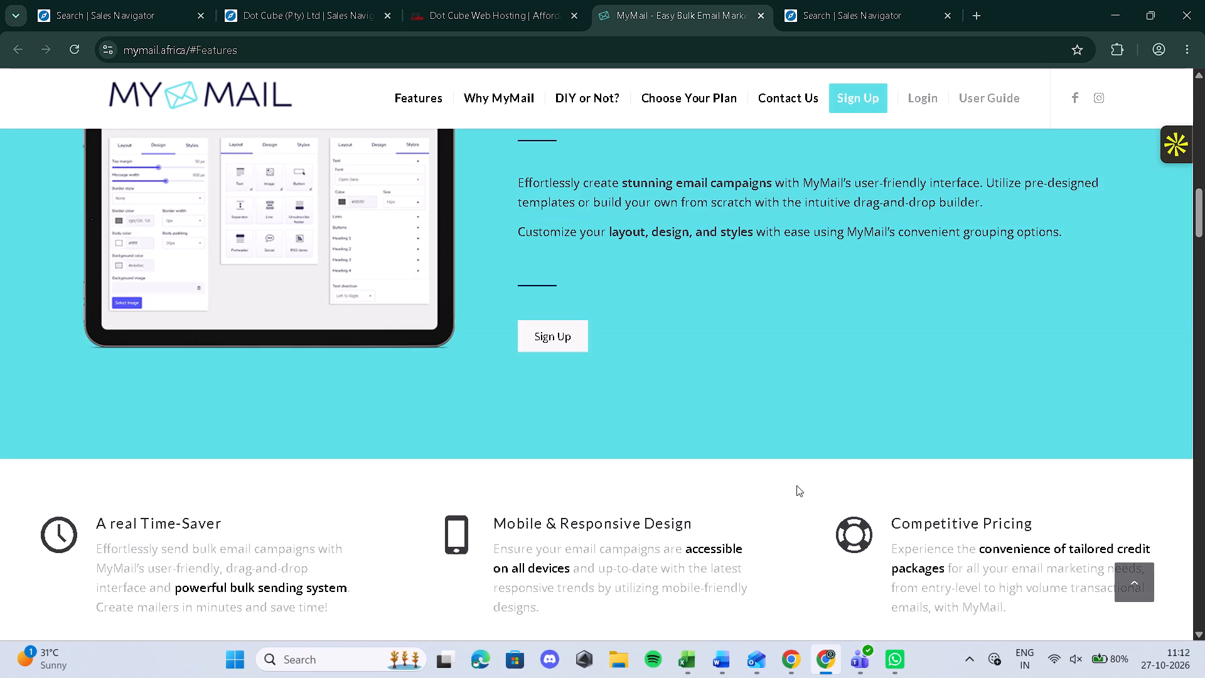
scroll(796, 485, up, 2)
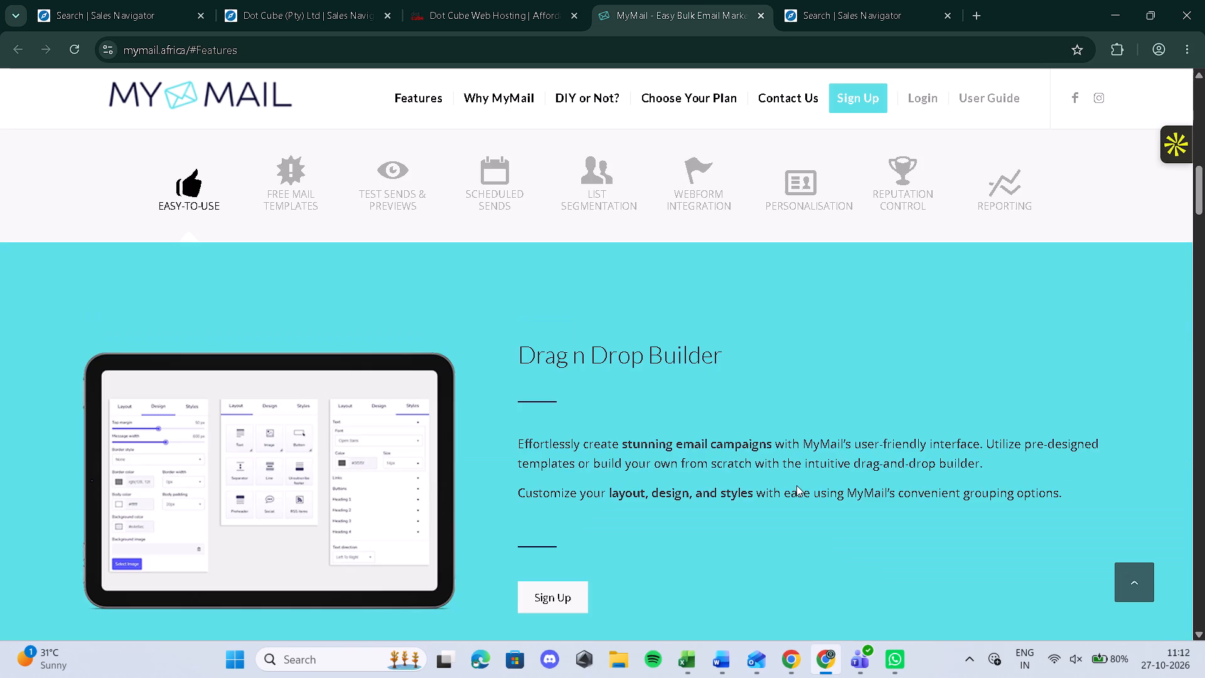
scroll(796, 485, up, 2)
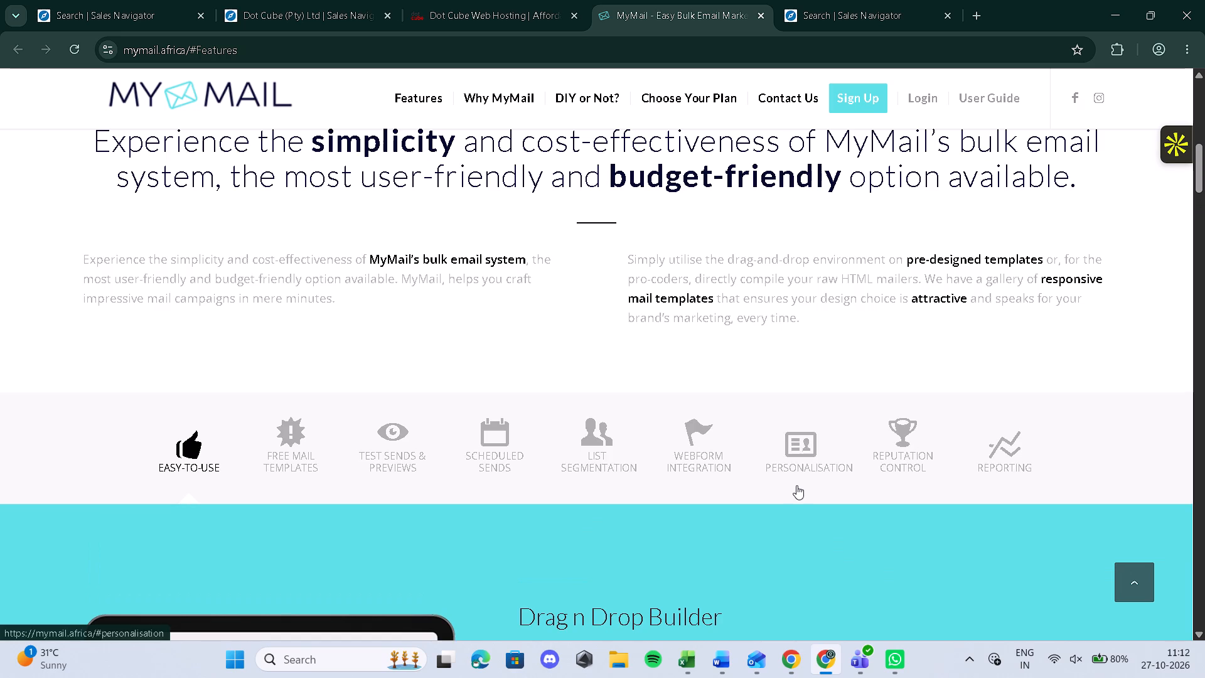
scroll(796, 485, up, 2)
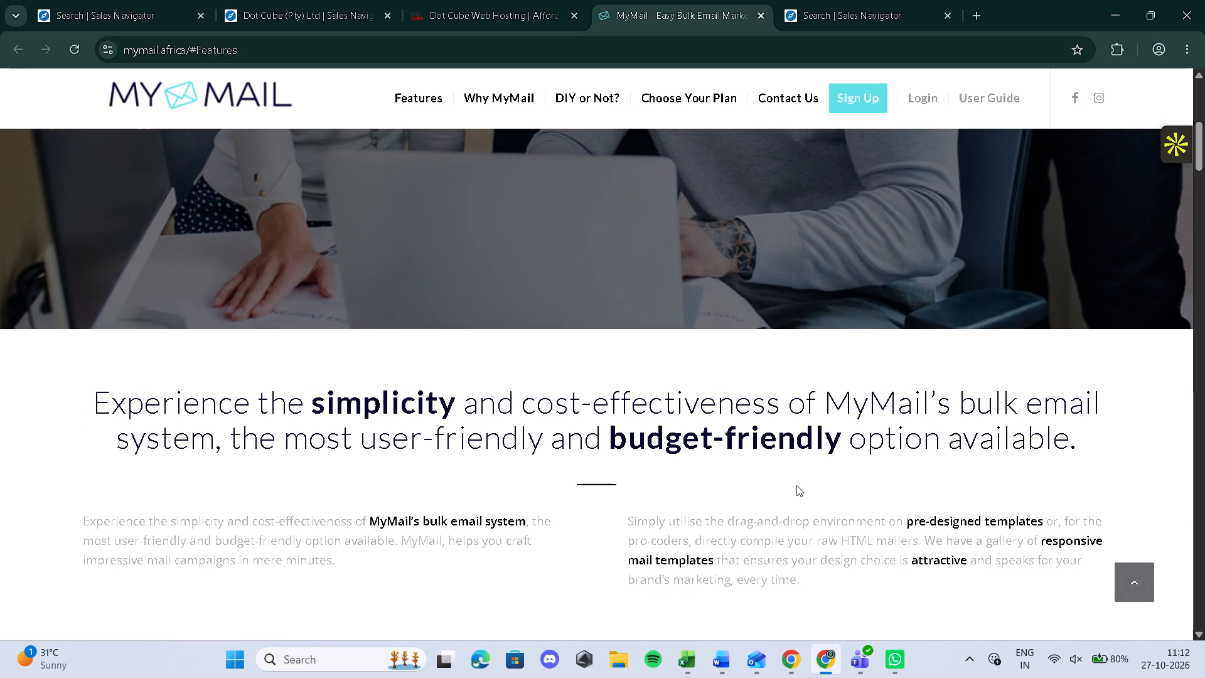
scroll(796, 485, up, 3)
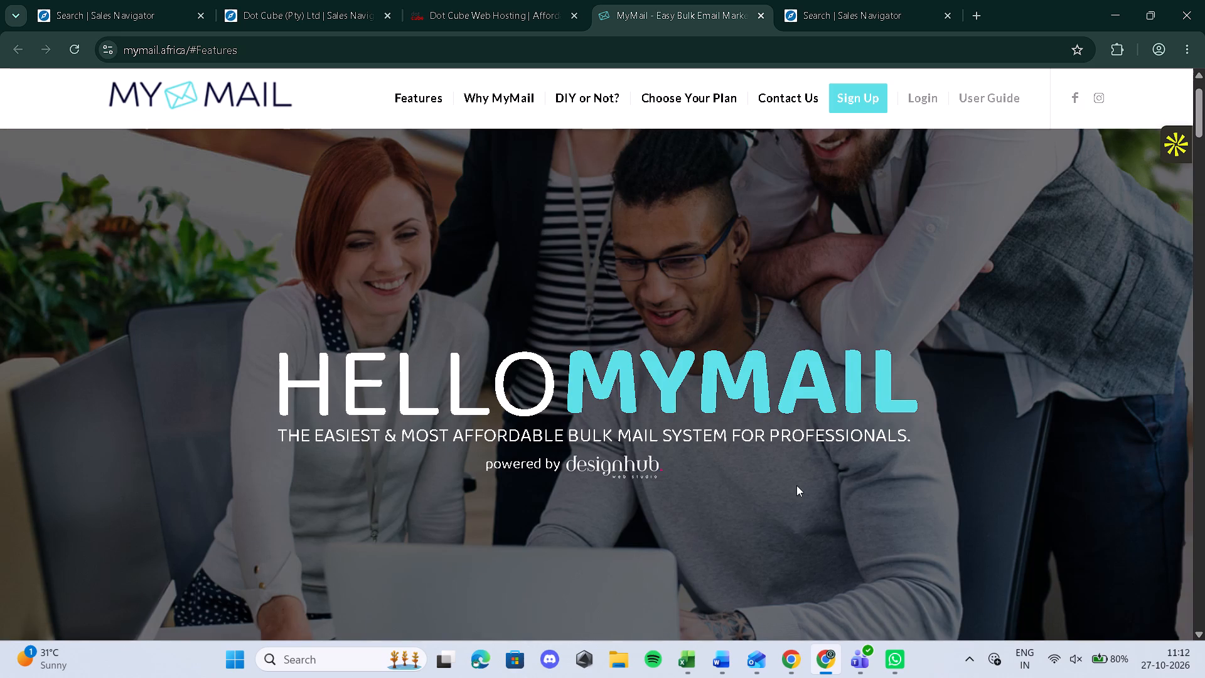
Re-read MyMail's Take control of Email Marketing and do-it-for-you sections, continuing as far as Why choose MyMail.
scroll(796, 485, down, 8)
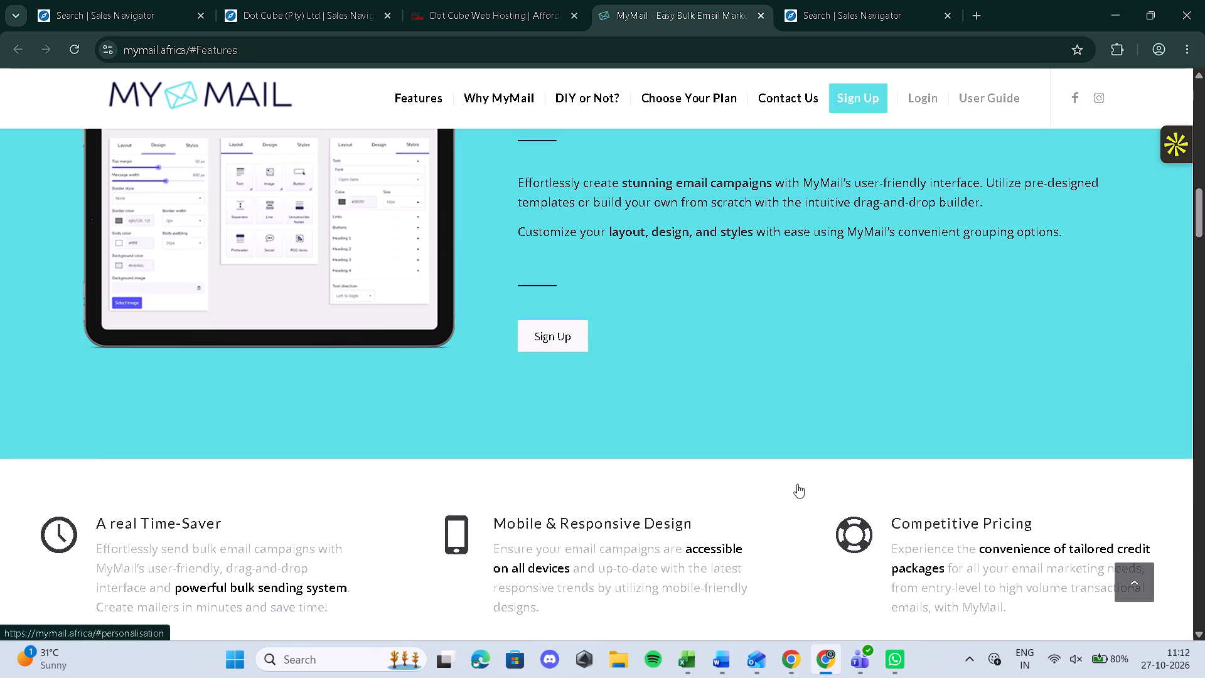
scroll(797, 484, down, 9)
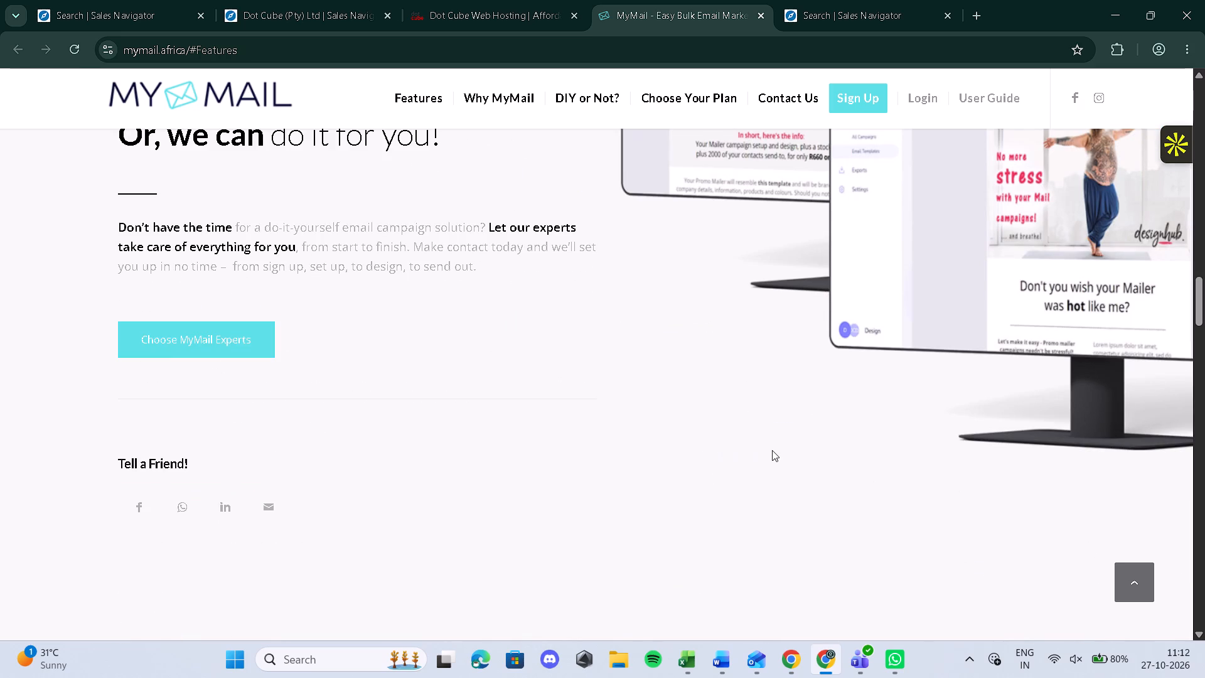
scroll(772, 450, up, 2)
scroll(772, 450, left, 3)
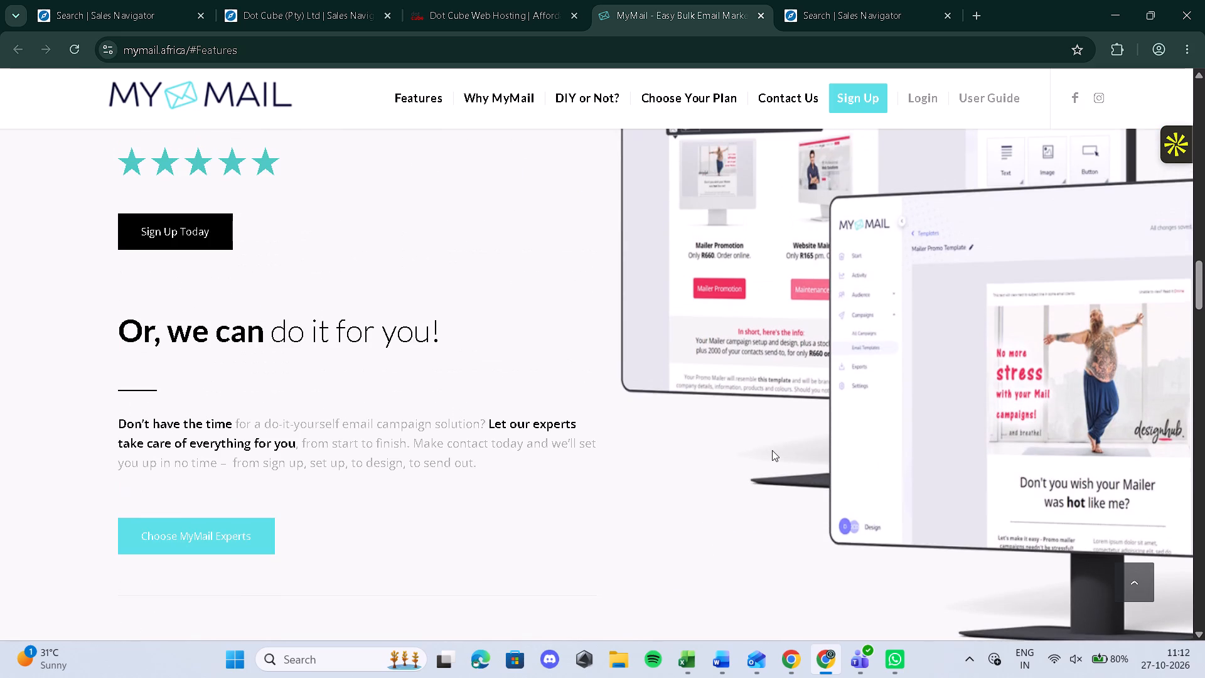
scroll(772, 450, up, 4)
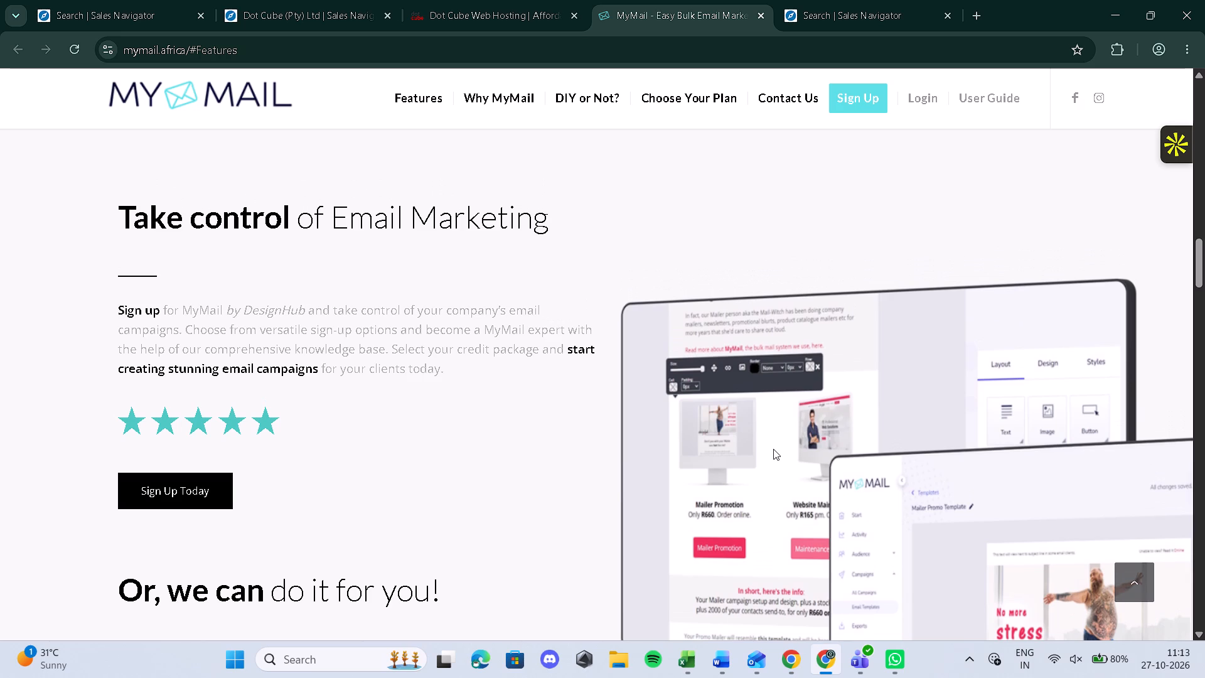
scroll(792, 479, down, 3)
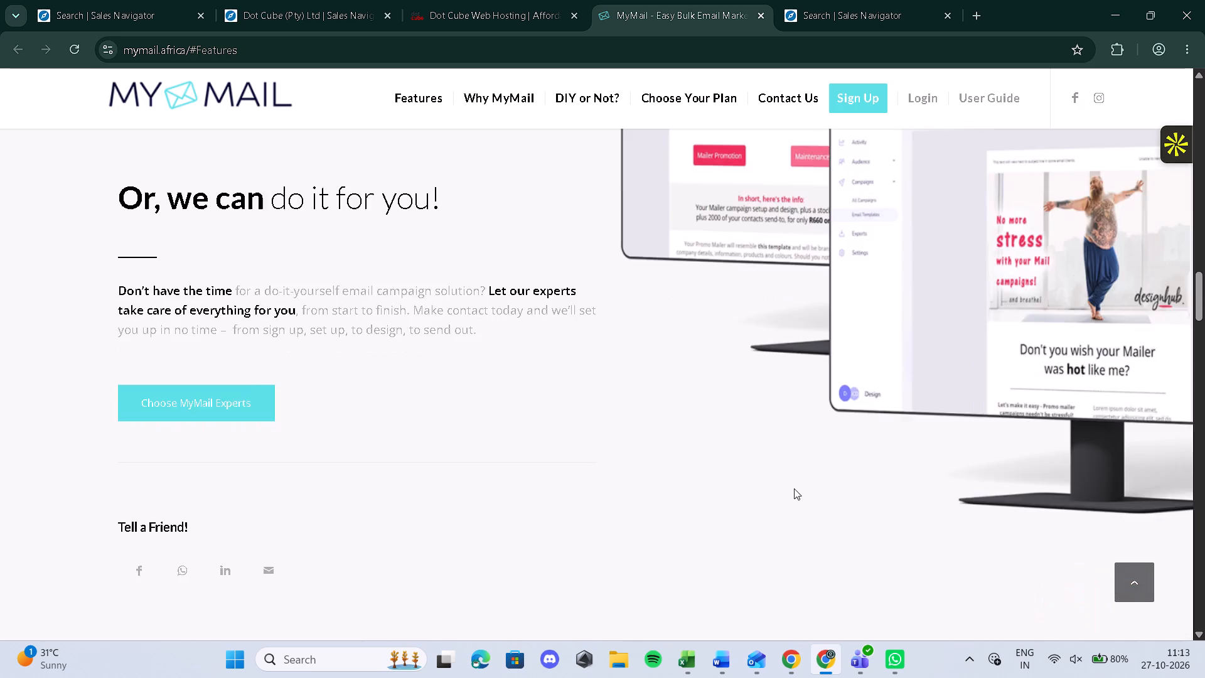
scroll(794, 488, down, 4)
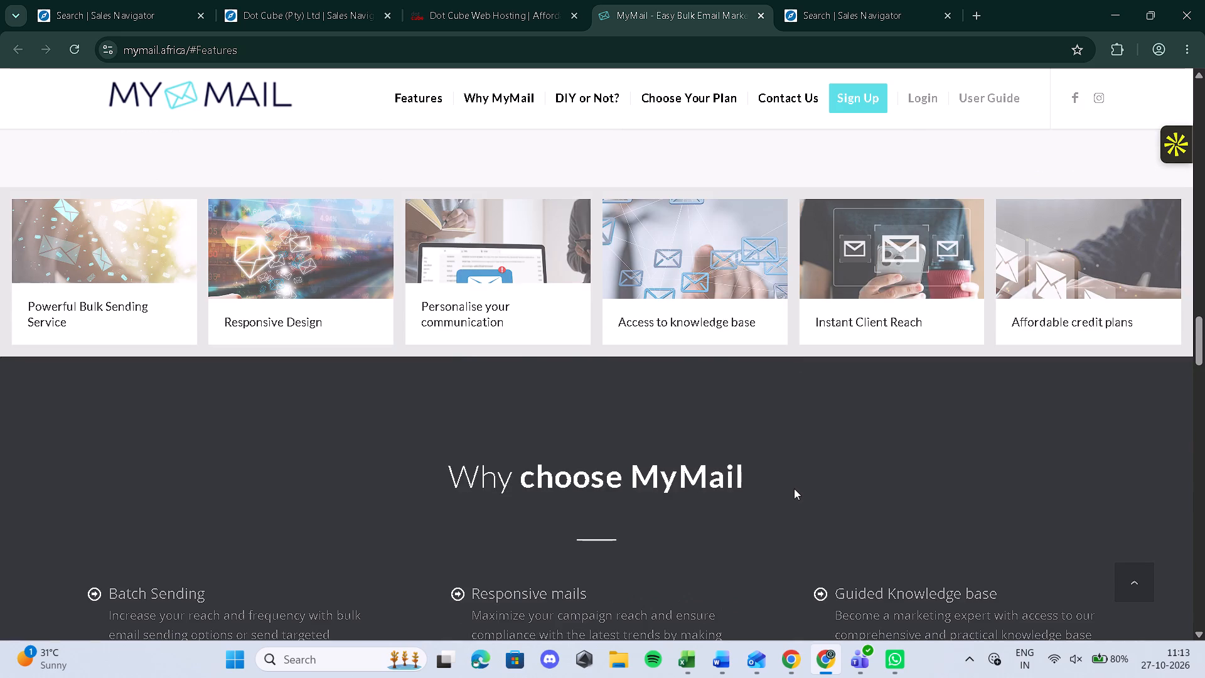
scroll(794, 488, up, 1)
Examine the hosting, bulk mail and SMS services described in the About text of Dot Cube's Sales Navigator account.
click(527, 0)
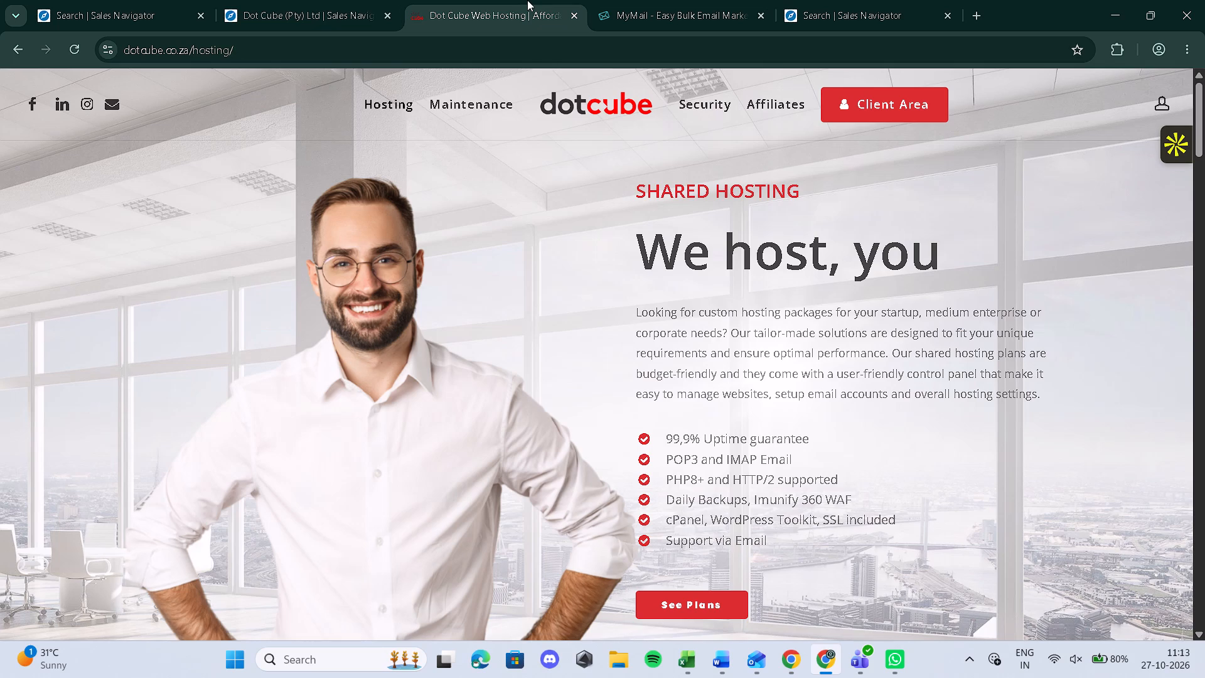
click(380, 0)
click(579, 274)
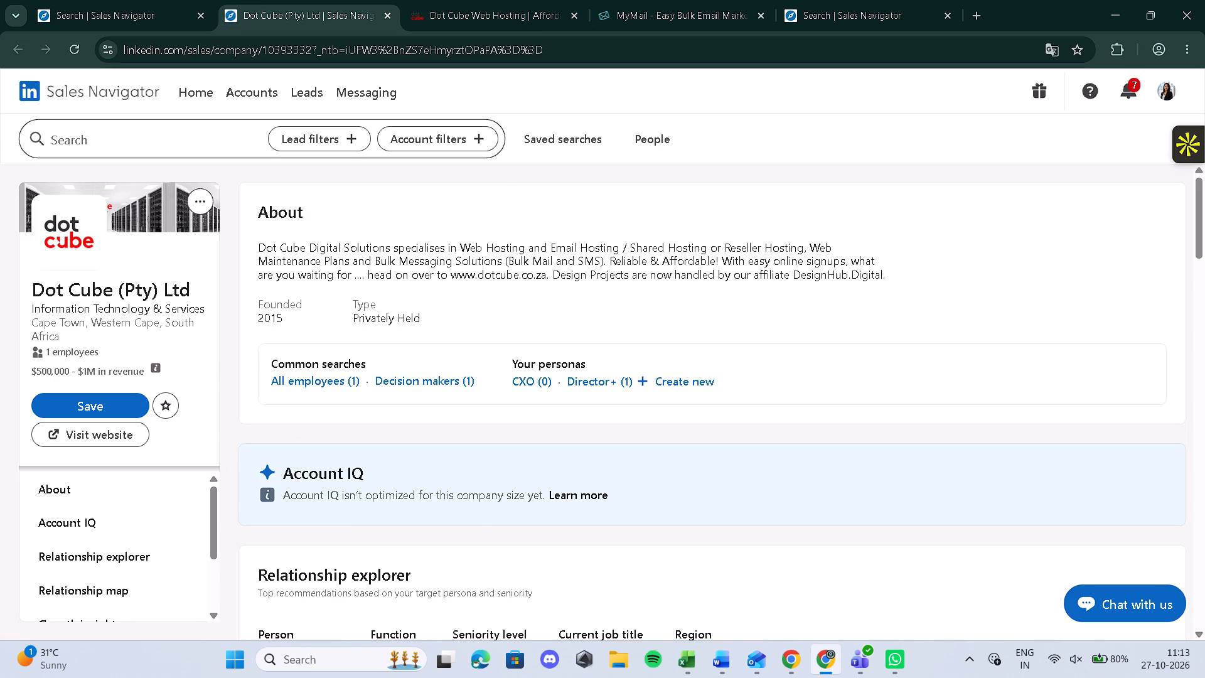
drag(601, 254, 513, 248)
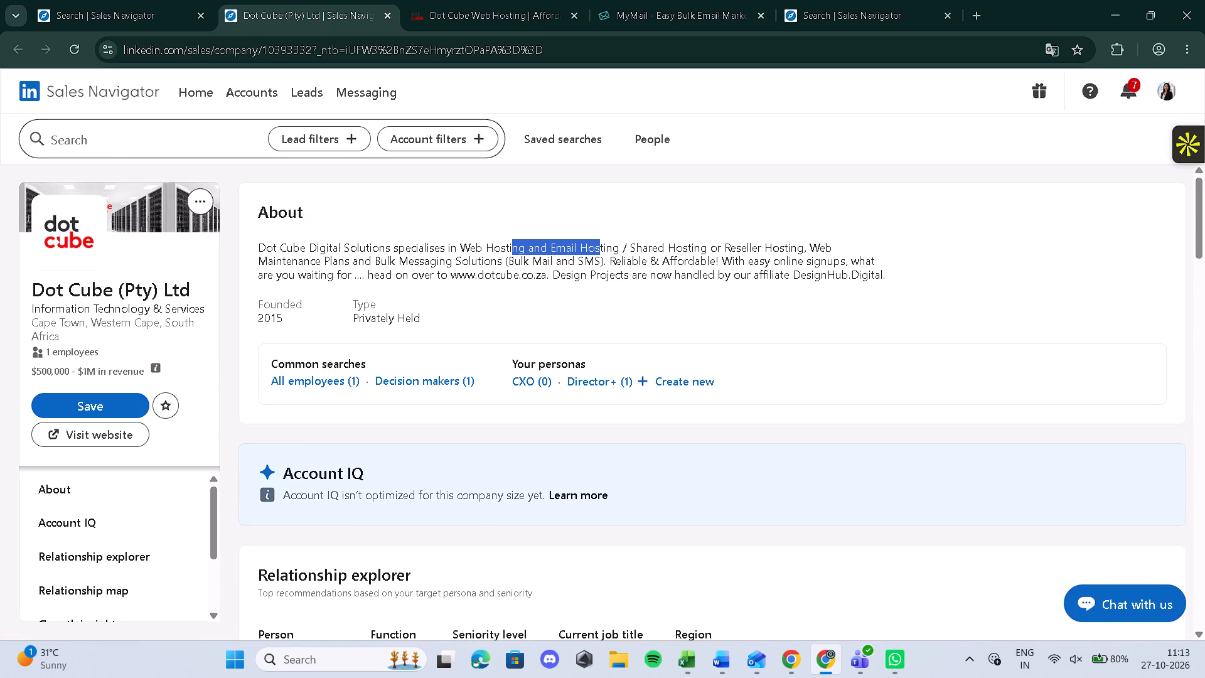
drag(609, 261, 518, 257)
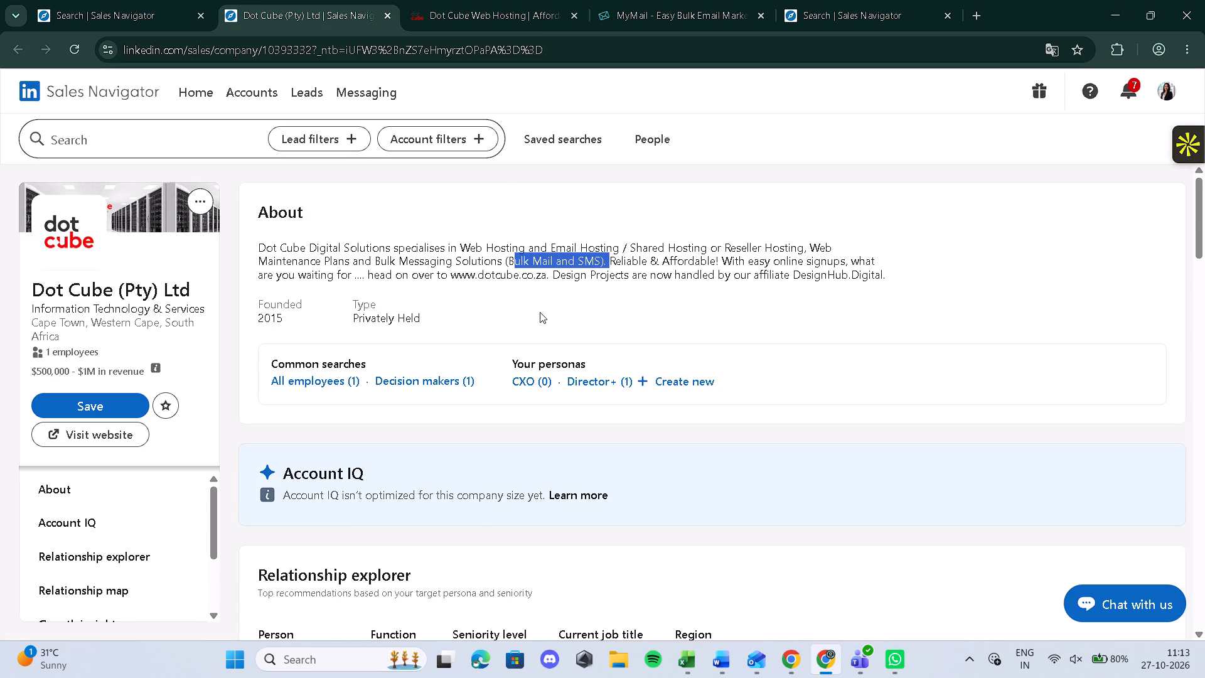
click(542, 314)
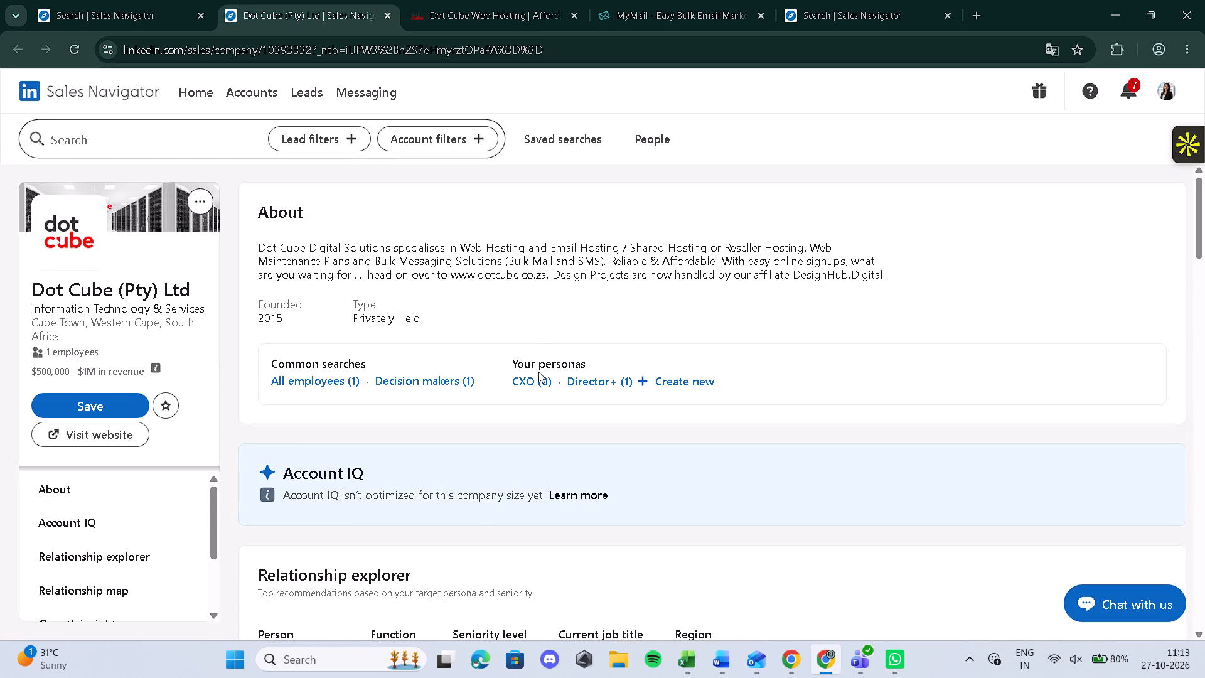
Raise the display brightness to its maximum.
click(1127, 669)
drag(1140, 531, 1145, 531)
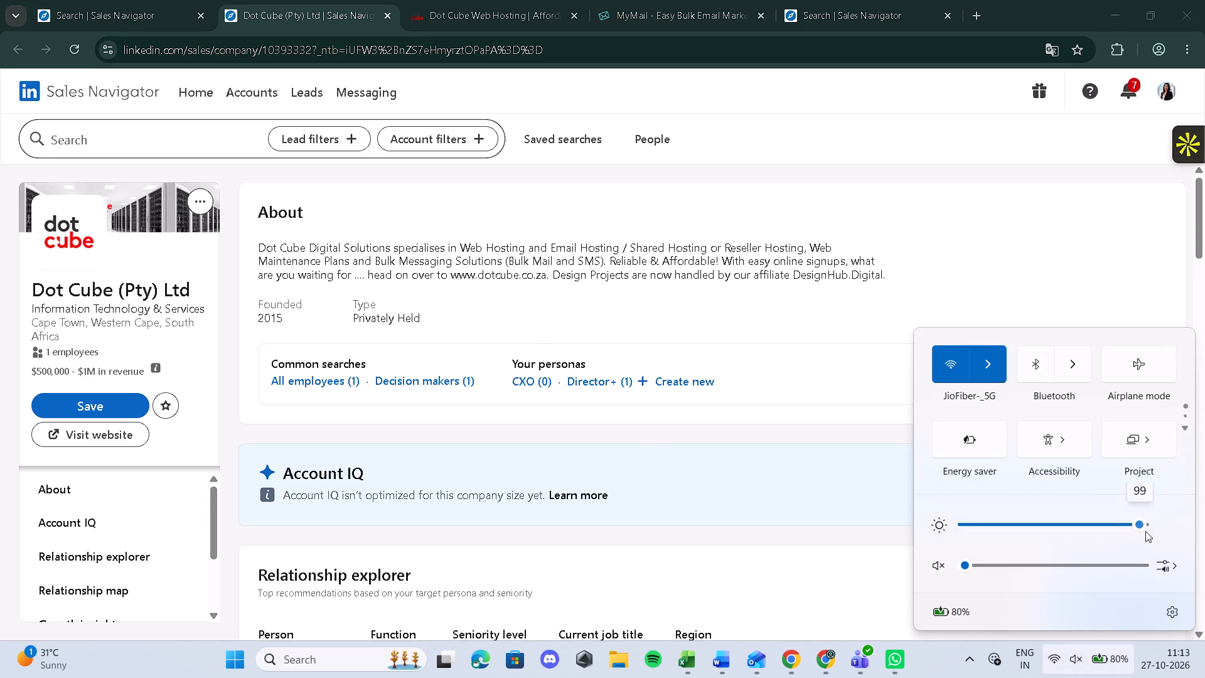
drag(1145, 531, 1196, 527)
click(808, 409)
Open Dot Cube's website from its Sales Navigator account in a new tab, check its homepage, and revisit the sms search results.
right_click(89, 437)
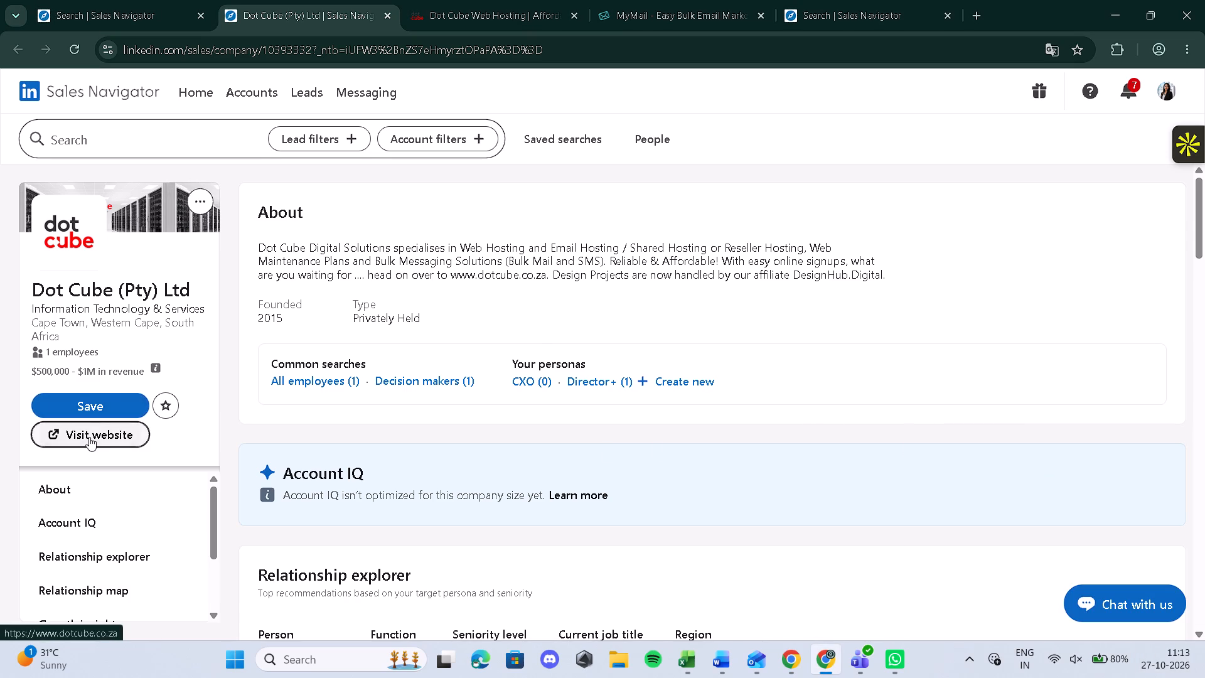
click(174, 239)
click(426, 0)
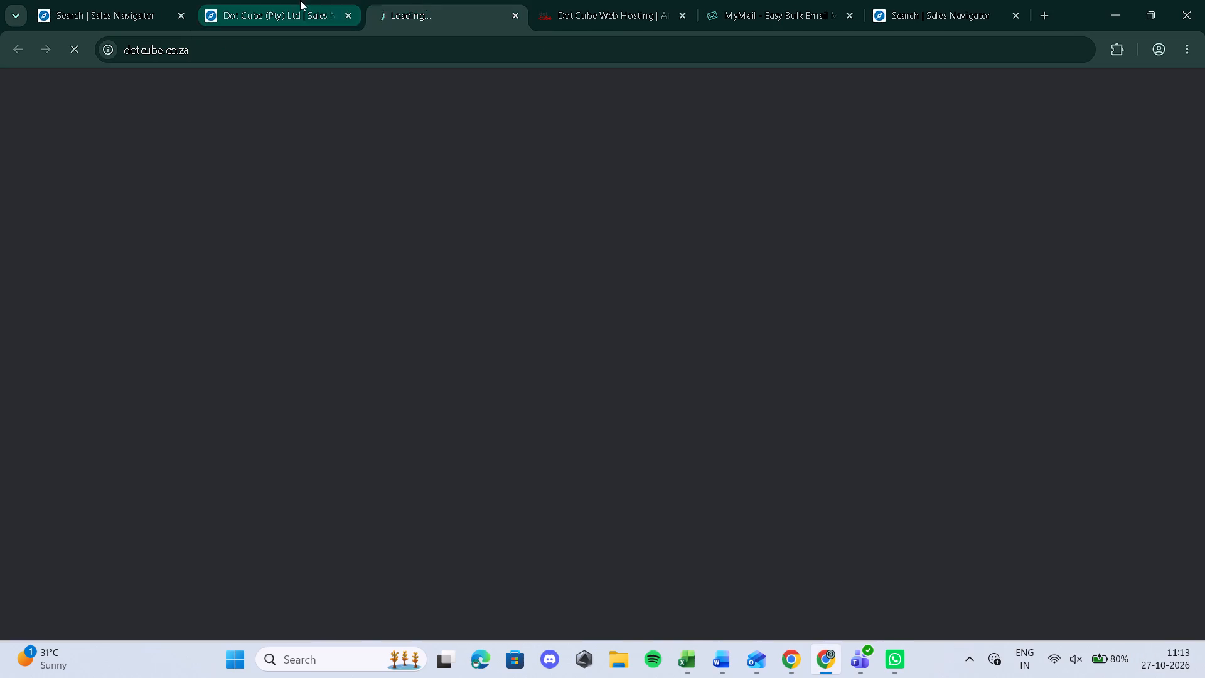
click(300, 0)
click(424, 0)
click(292, 0)
click(433, 0)
click(296, 0)
click(423, 0)
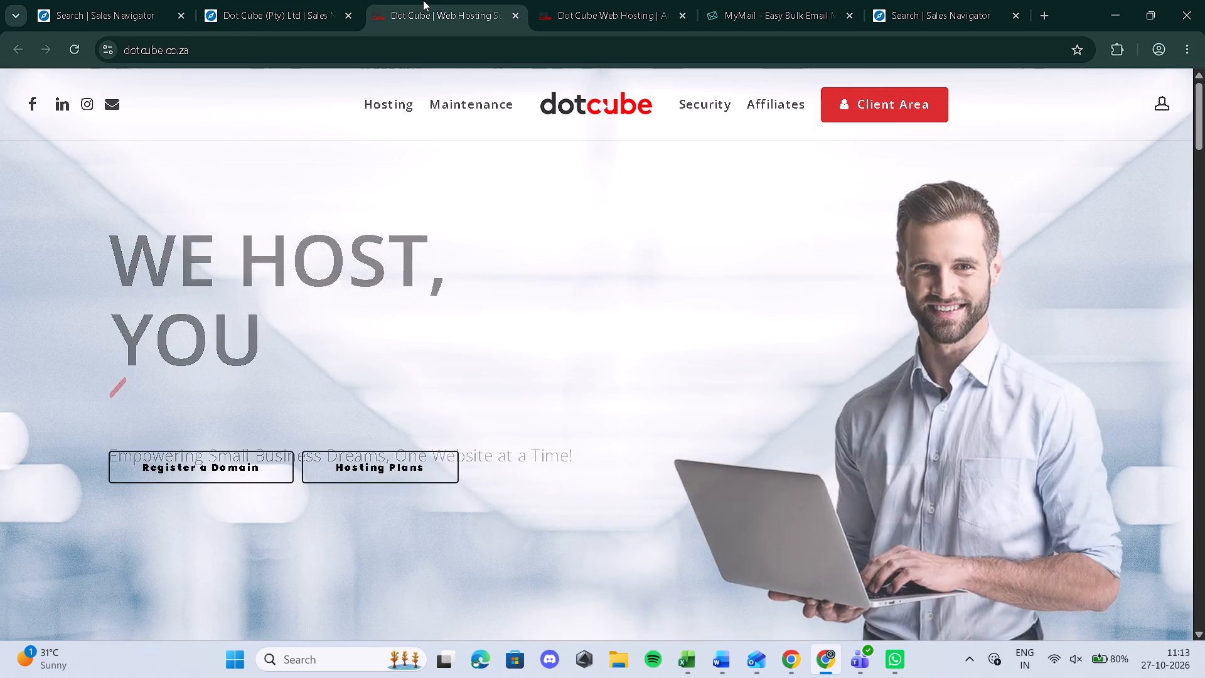
click(281, 0)
click(145, 0)
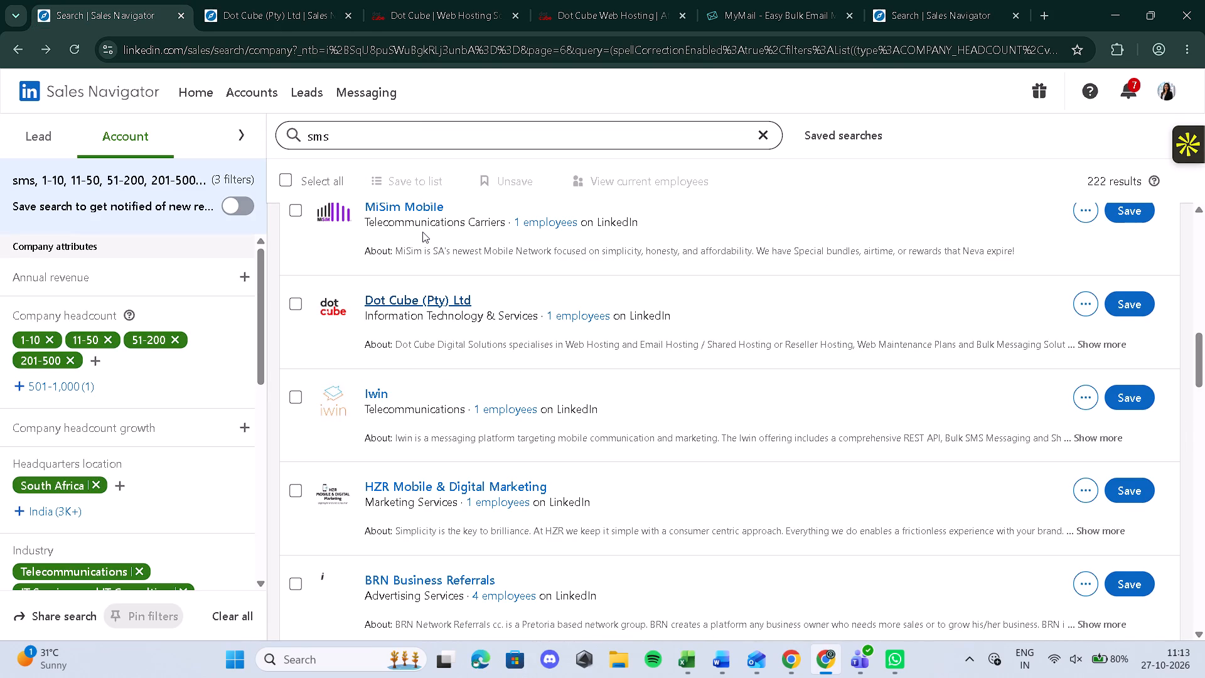
Copy the company name Dot Cube (Pty) Ltd from its Sales Navigator account into cell D145 of the SA Harsh sheet.
click(307, 0)
drag(205, 281, 184, 282)
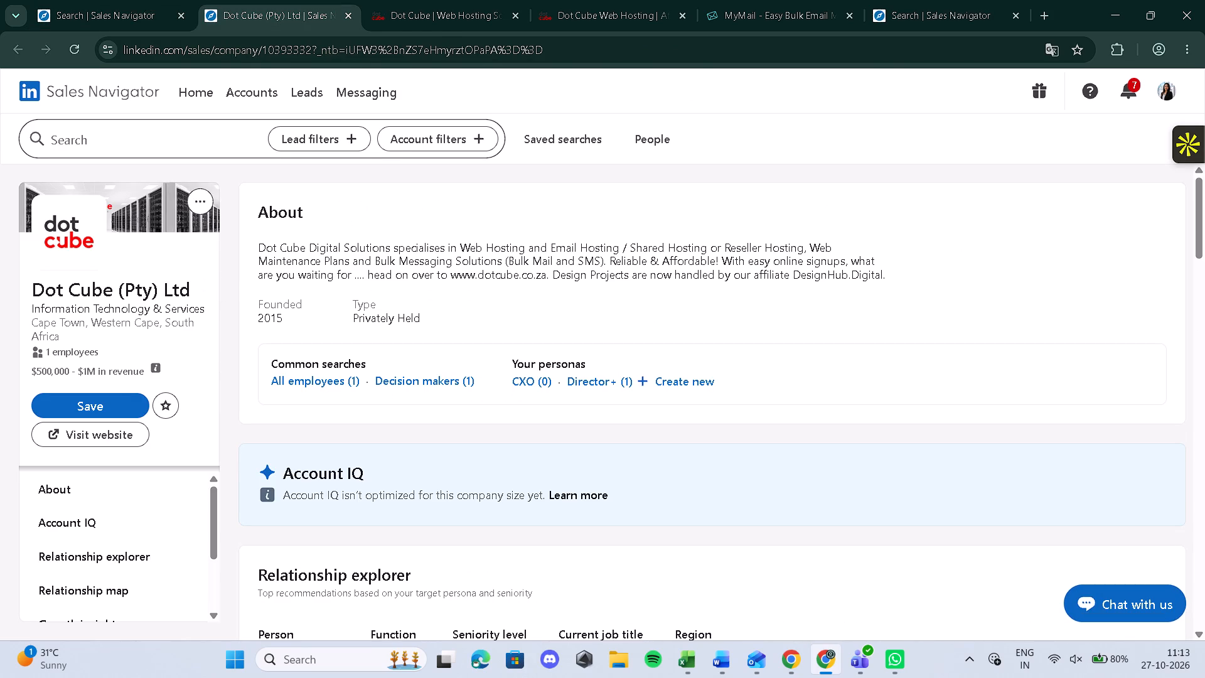
drag(184, 282, 14, 275)
right_click(70, 280)
click(142, 299)
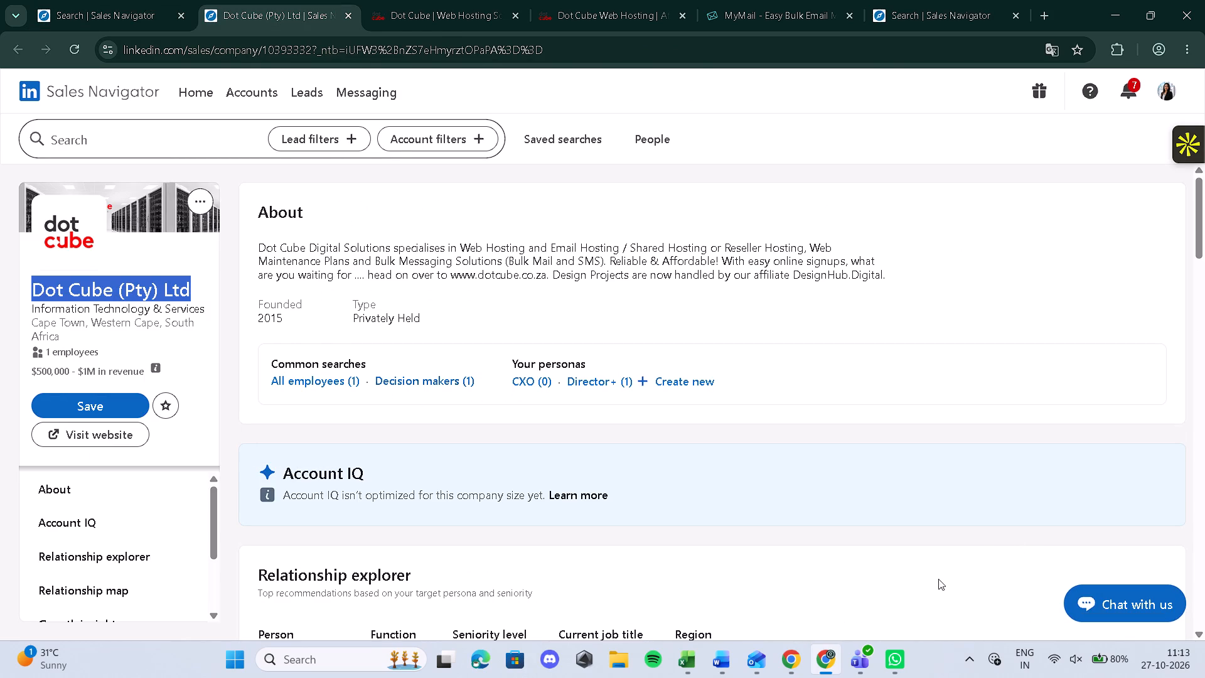
click(702, 675)
scroll(399, 484, down, 2)
scroll(399, 484, up, 3)
click(398, 484)
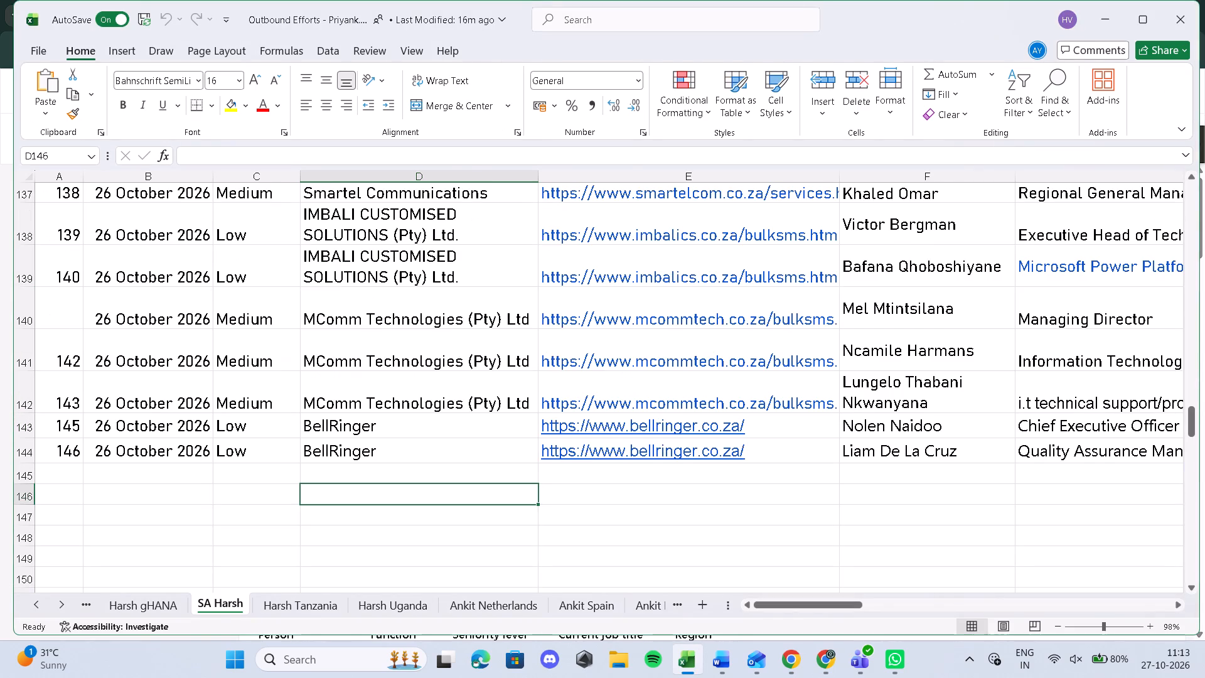
click(399, 476)
key(ctrl+v)
Fill Dot Cube's row 145 with the rating Medium, the date 26 October 2026 copied from the row above, and serial number 147.
click(253, 458)
click(253, 468)
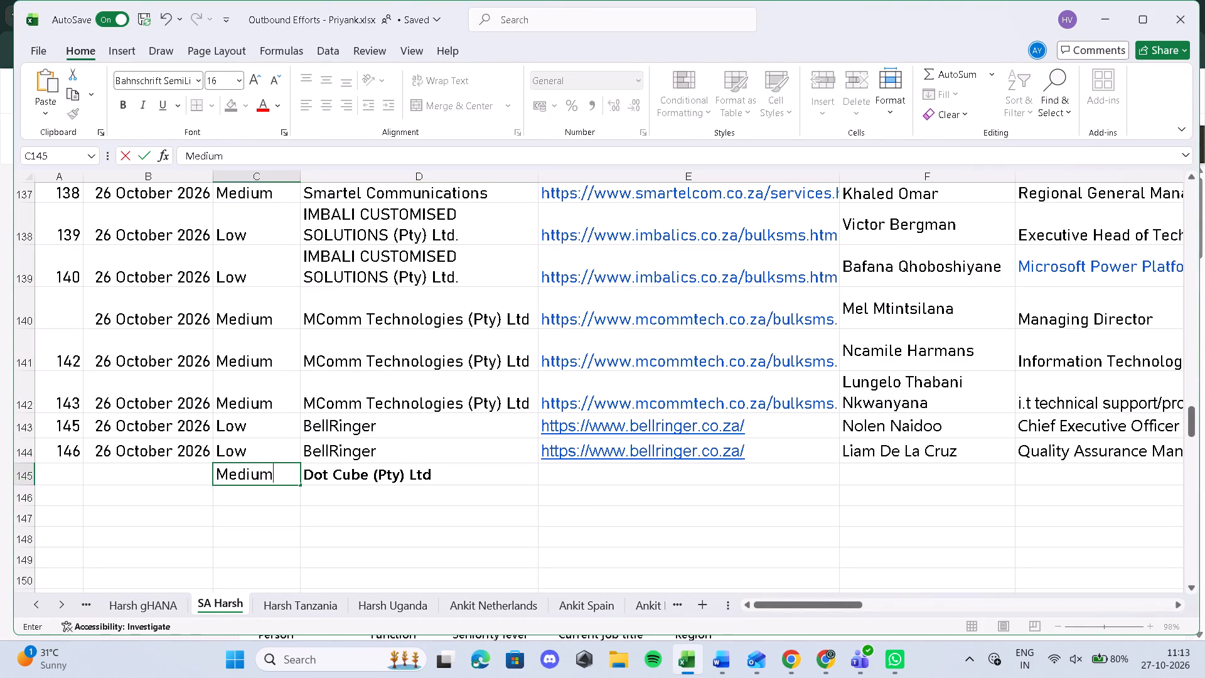
click(168, 451)
key(ctrl+c)
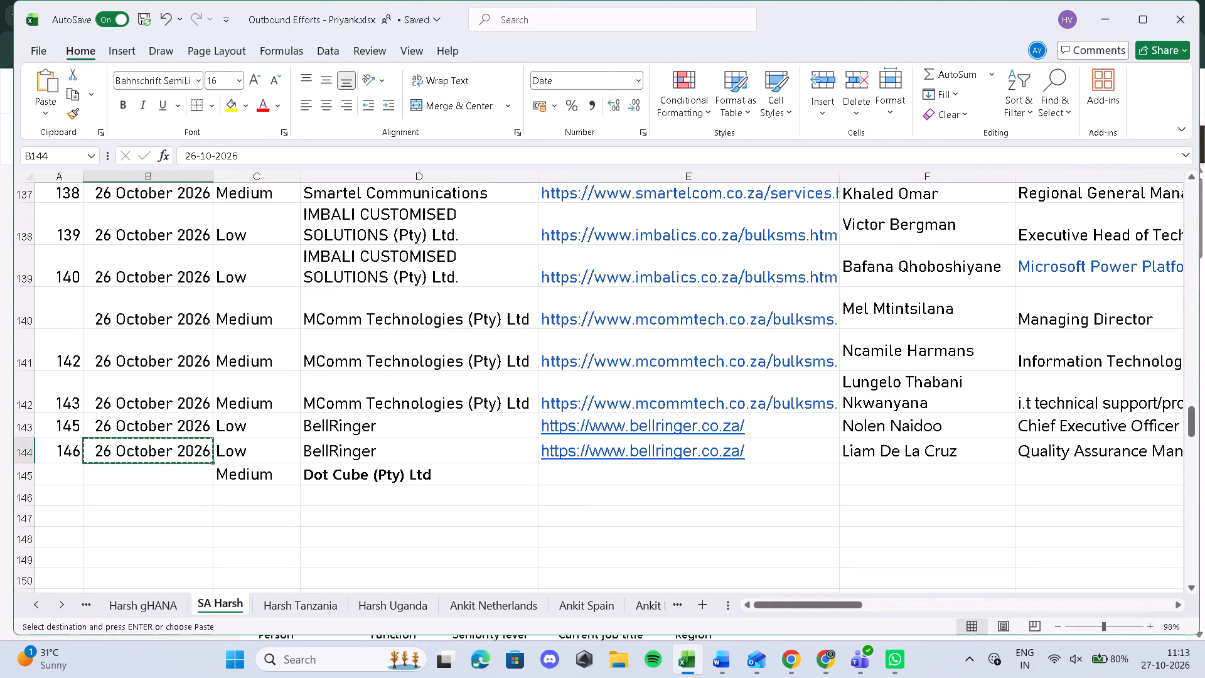
click(165, 469)
key(ctrl+v)
ctrl+drag(165, 469, 76, 470)
click(68, 473)
text(147)
Number the empty rows 146 to 154 in column A consecutively from 148 to 156.
click(78, 498)
key(1)
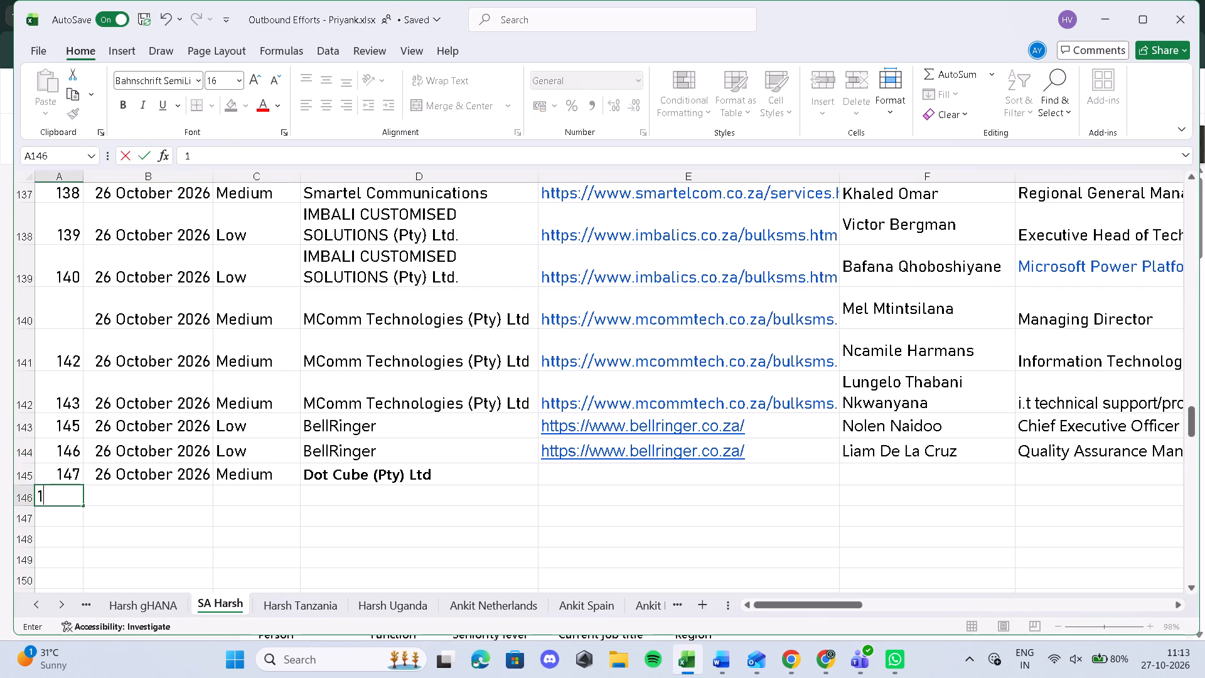
text(48)
key(Return)
key(1)
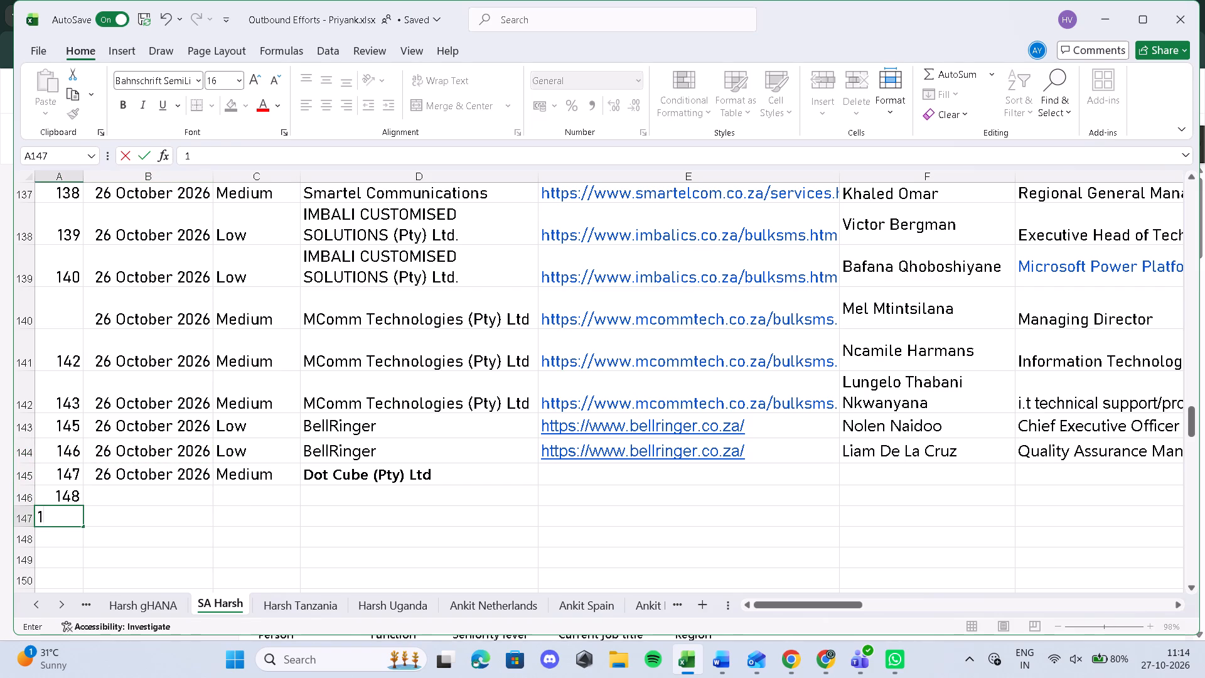
text(49)
key(Return)
key(1)
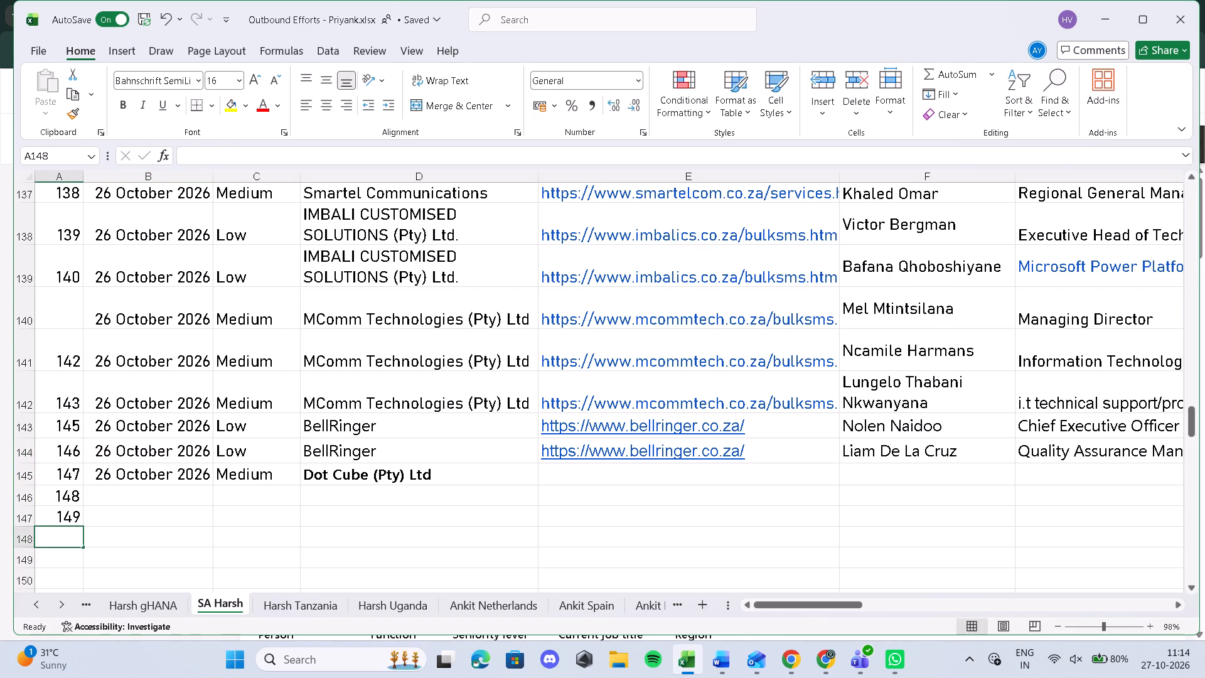
key(5)
key(0)
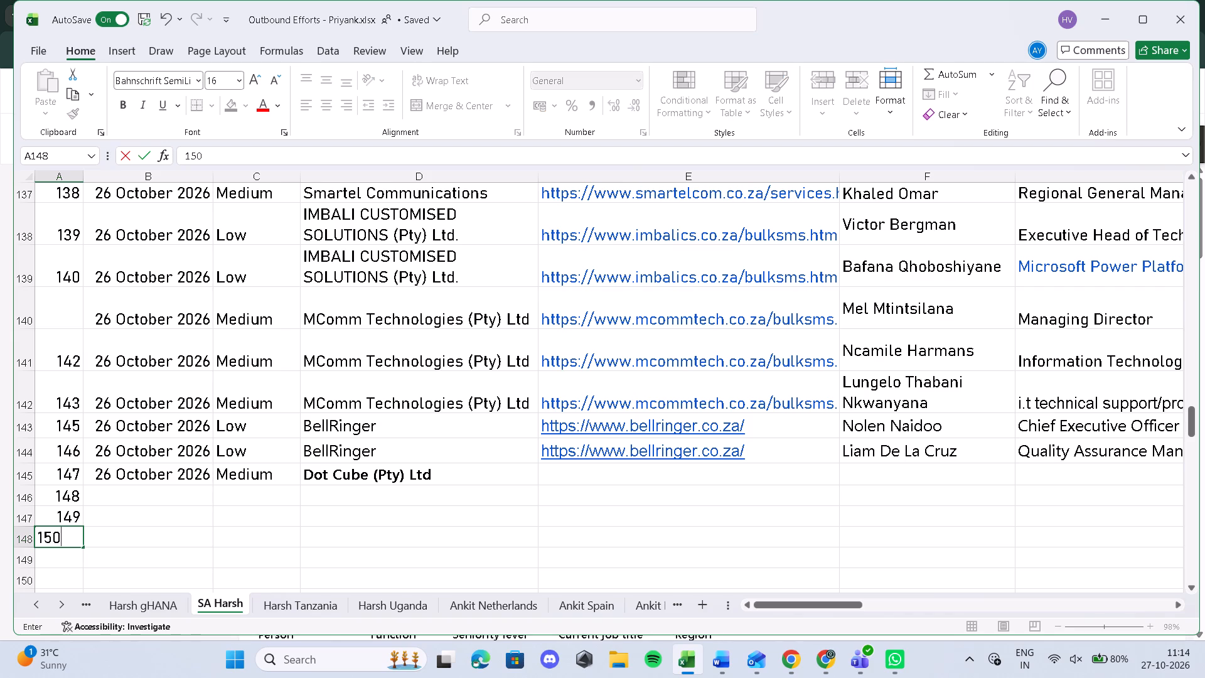
key(Return)
key(1)
text(51)
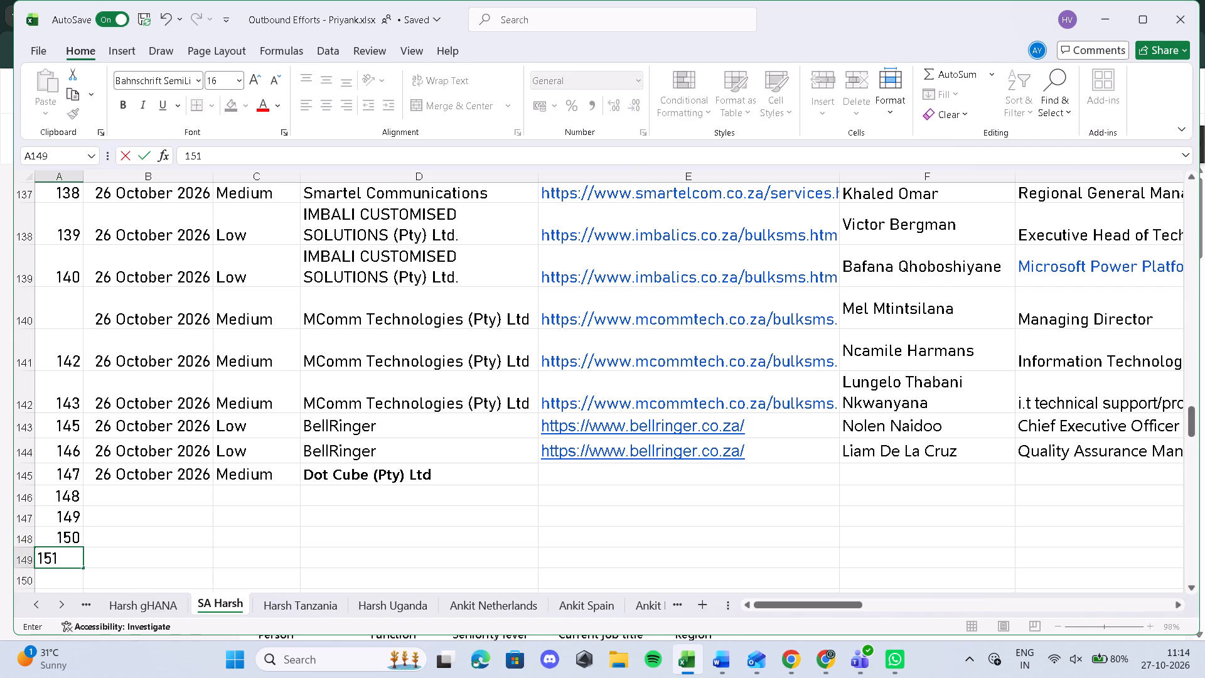
key(Return)
text(152)
key(Return)
text(153)
key(Return)
text(154)
key(Return)
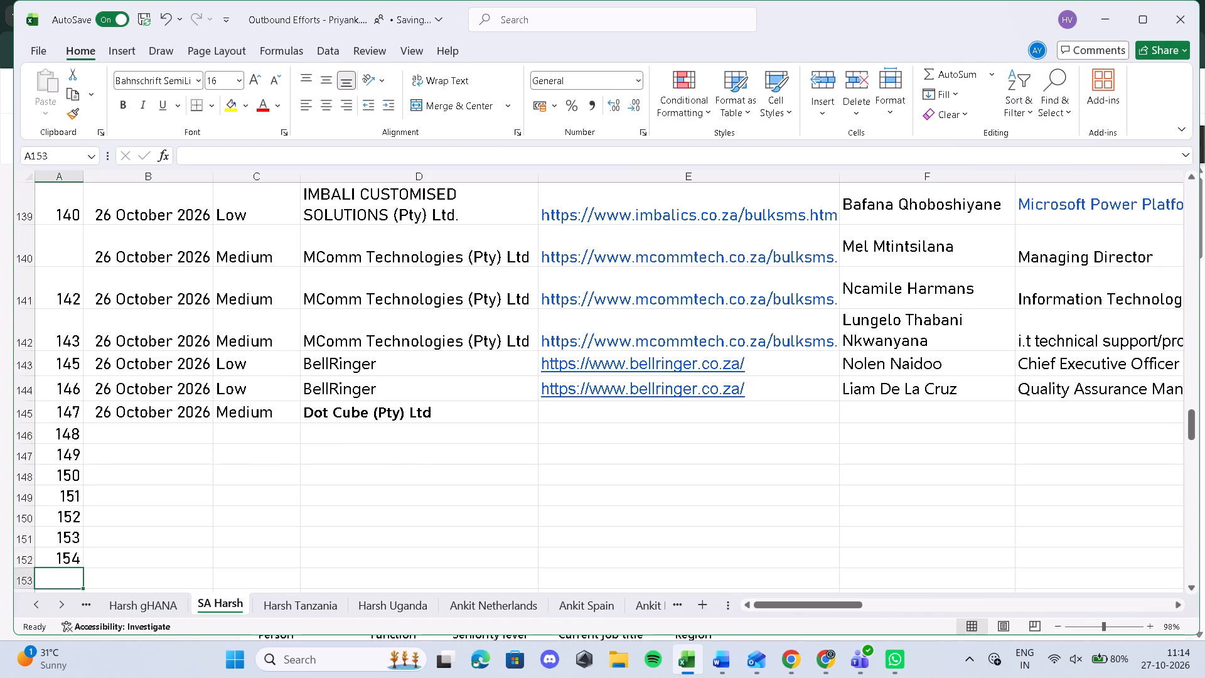
text(155)
key(Return)
text(156)
key(Return)
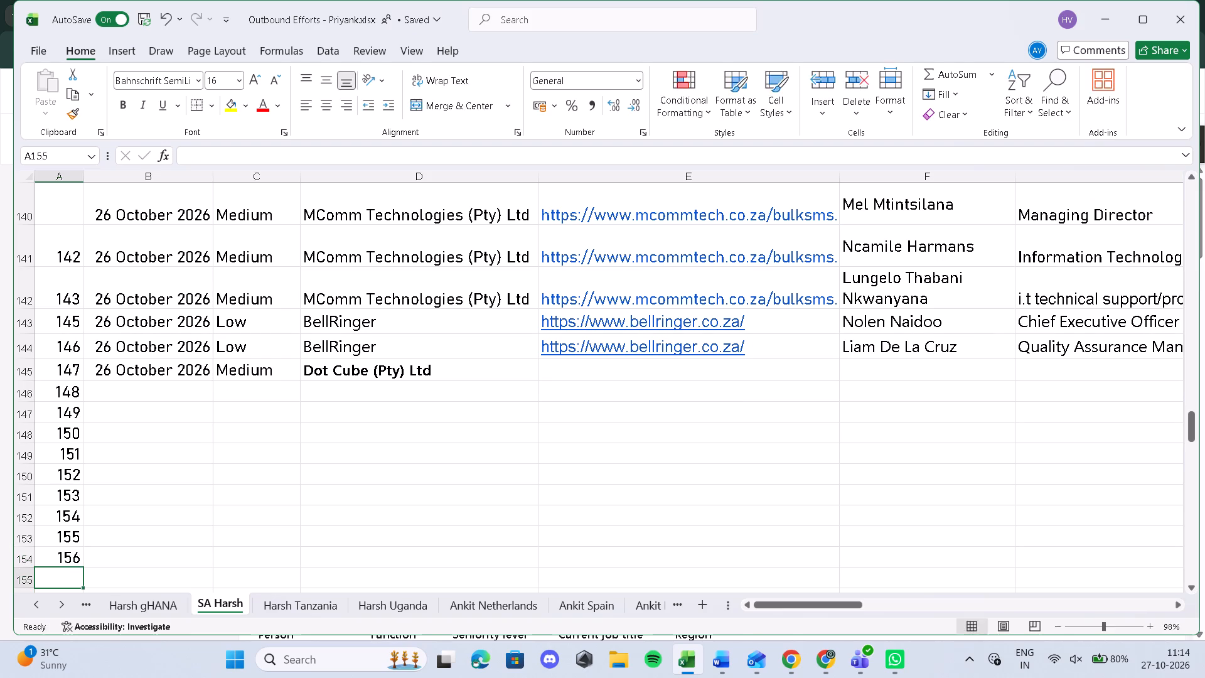
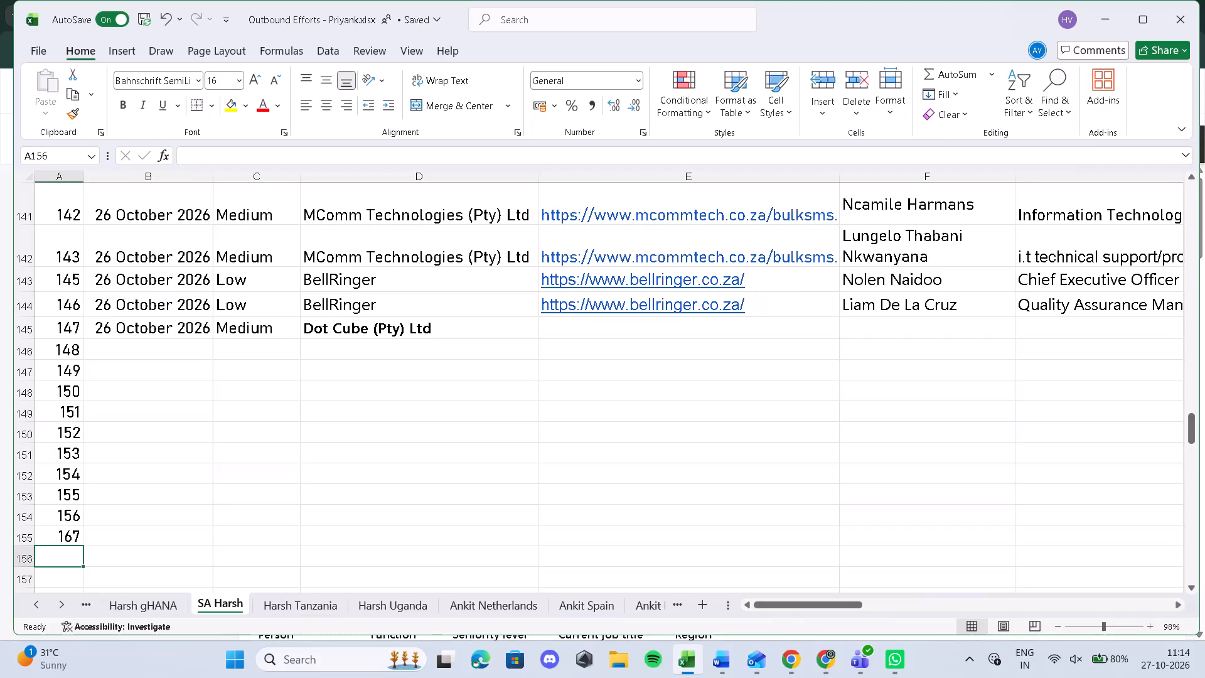
Correct the serial number in A155 to 157 and continue column A's numbering with 158 to 160 in rows 156 to 158.
click(77, 537)
double_click(70, 537)
key(BackSpace)
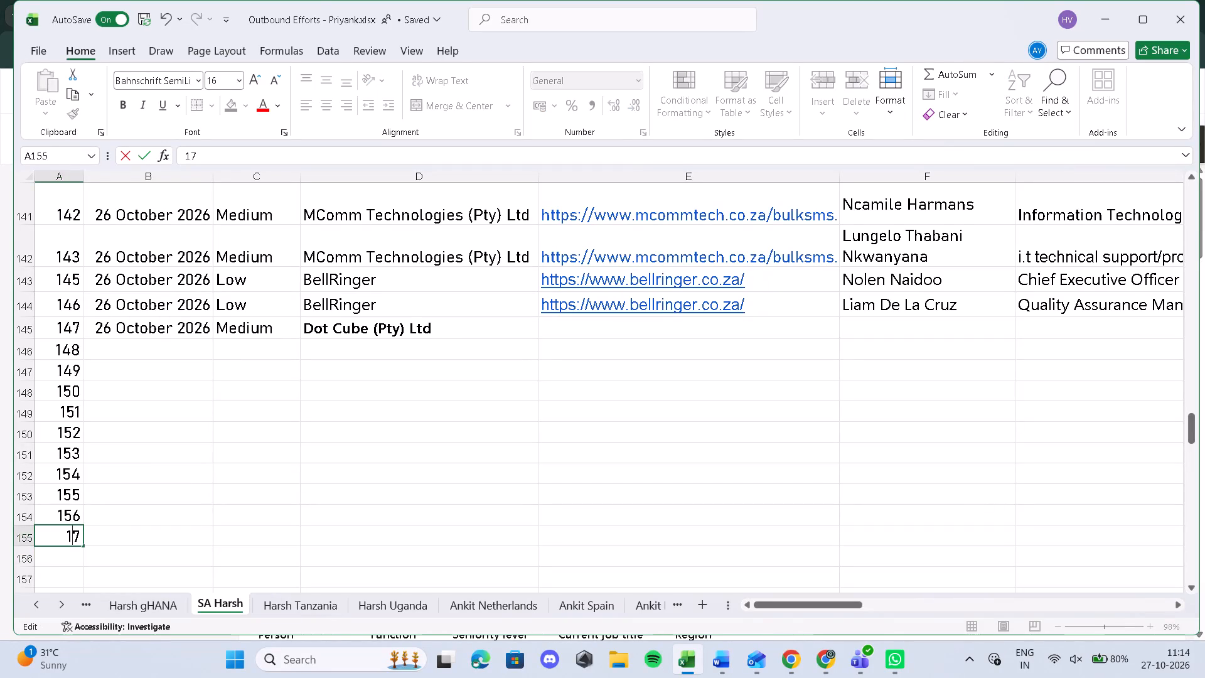
key(5)
key(Return)
text(158)
key(Return)
key(1)
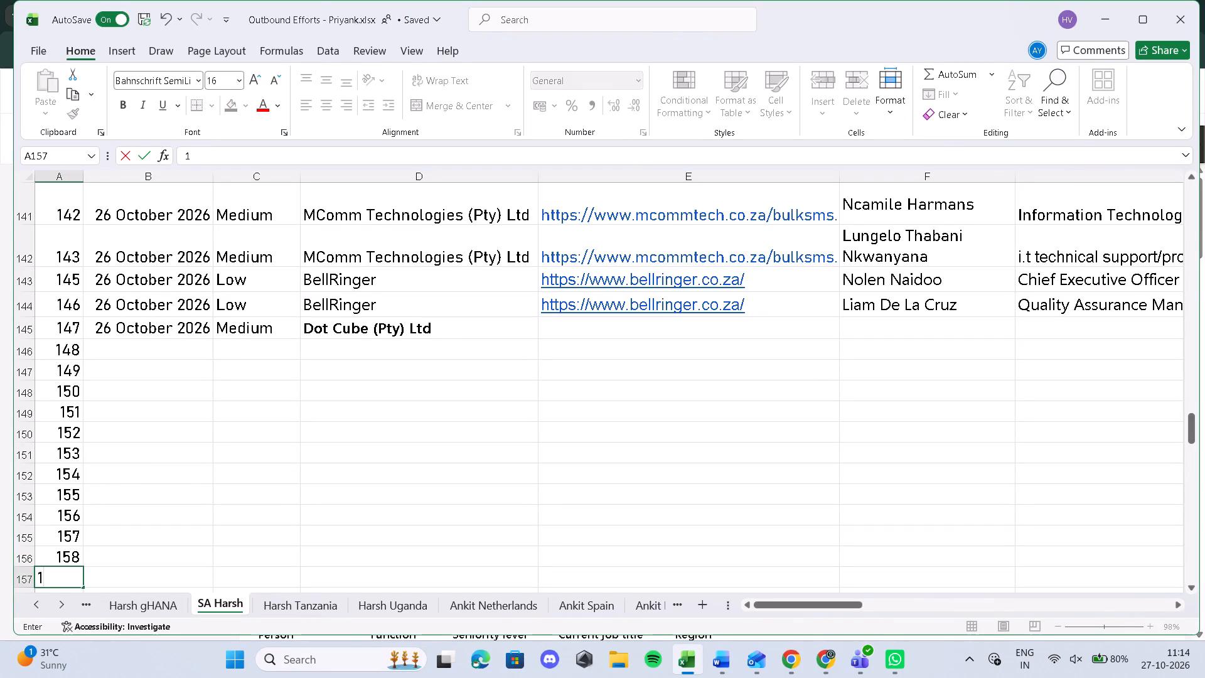
text(59)
key(Return)
text(160)
key(Return)
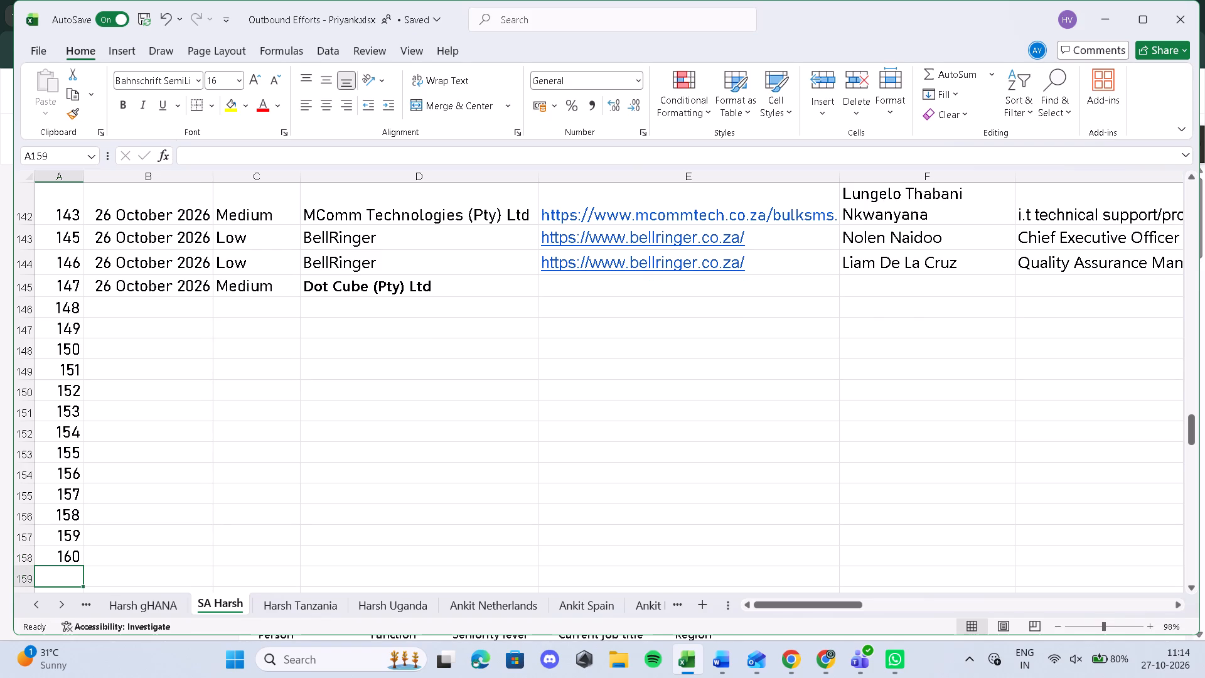
Change the date in Dot Cube's row, cell B145, to 27 October 2026.
double_click(107, 284)
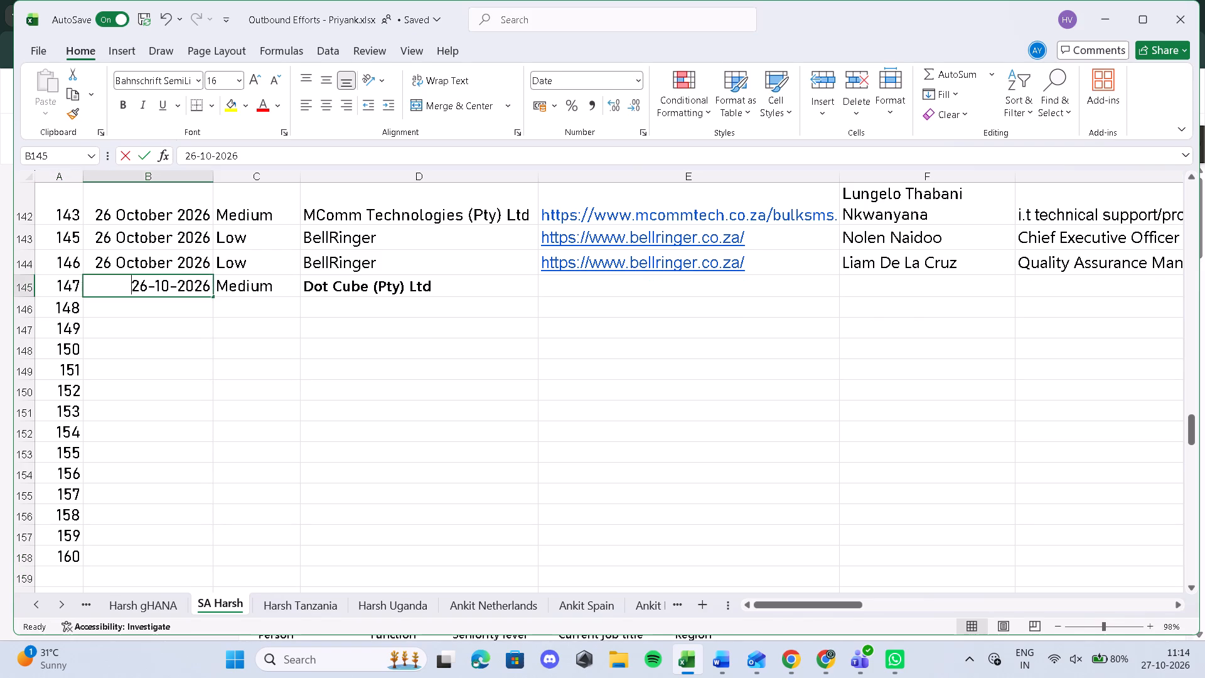
click(143, 288)
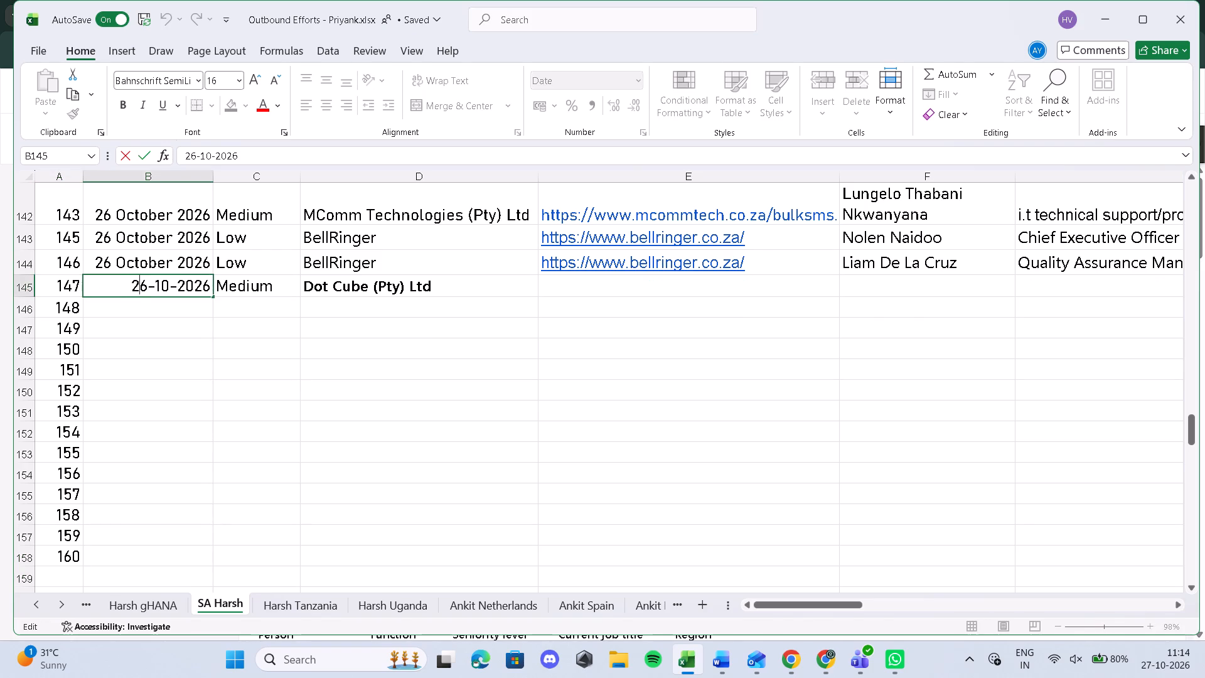
key(Right)
key(BackSpace)
key(7)
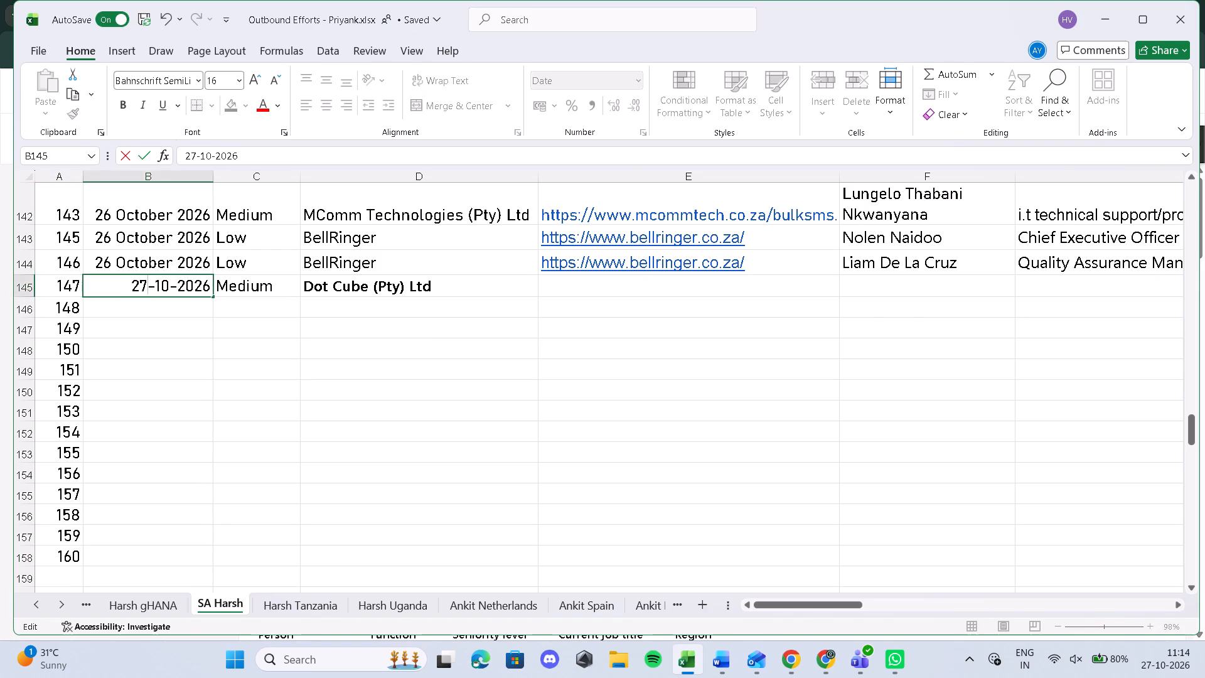
click(232, 283)
Search Windows for the Riot Client app and launch it.
click(358, 669)
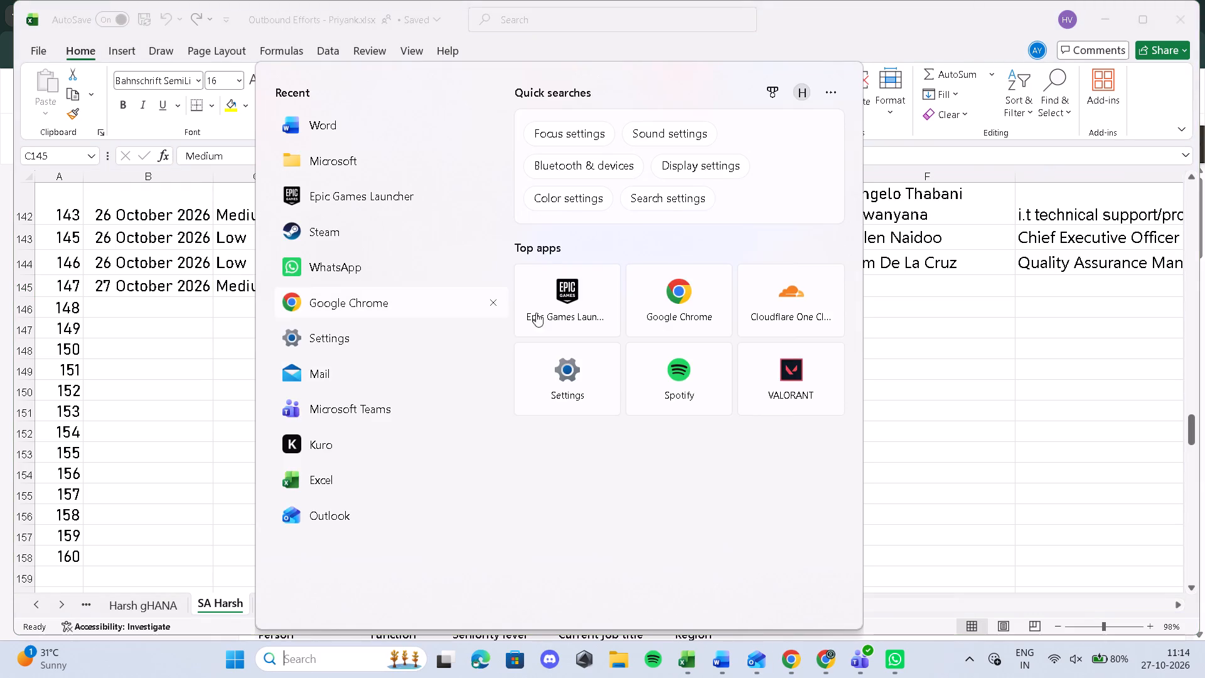
key(r)
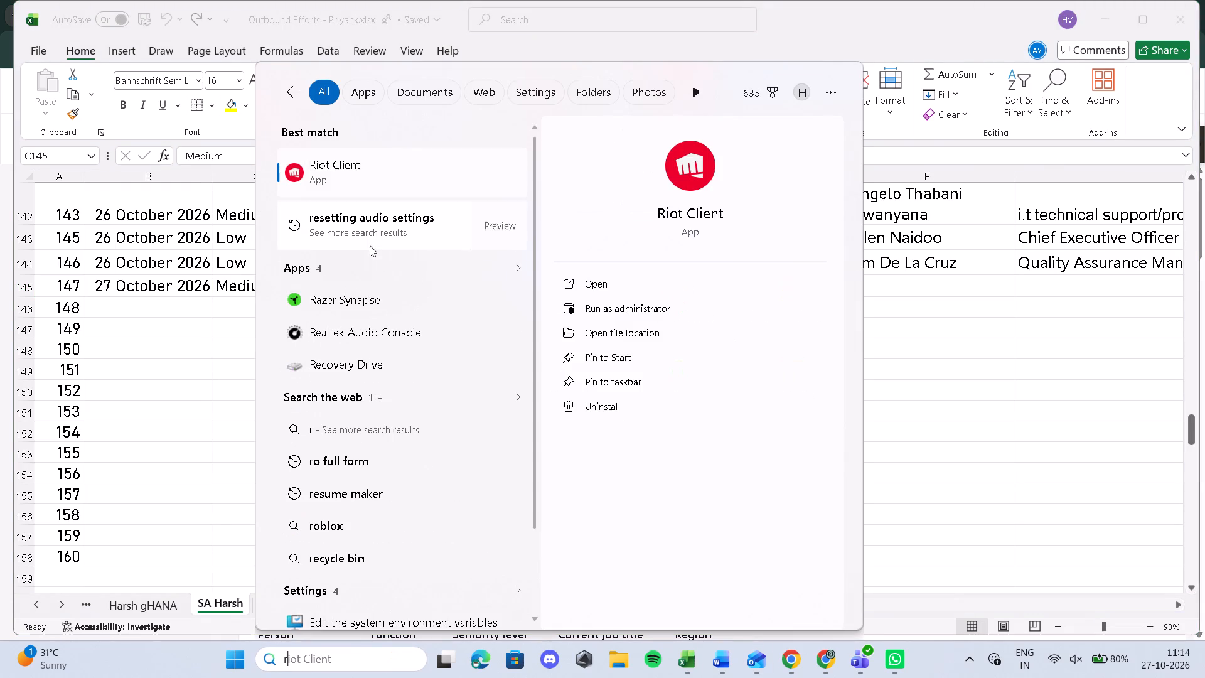
double_click(370, 178)
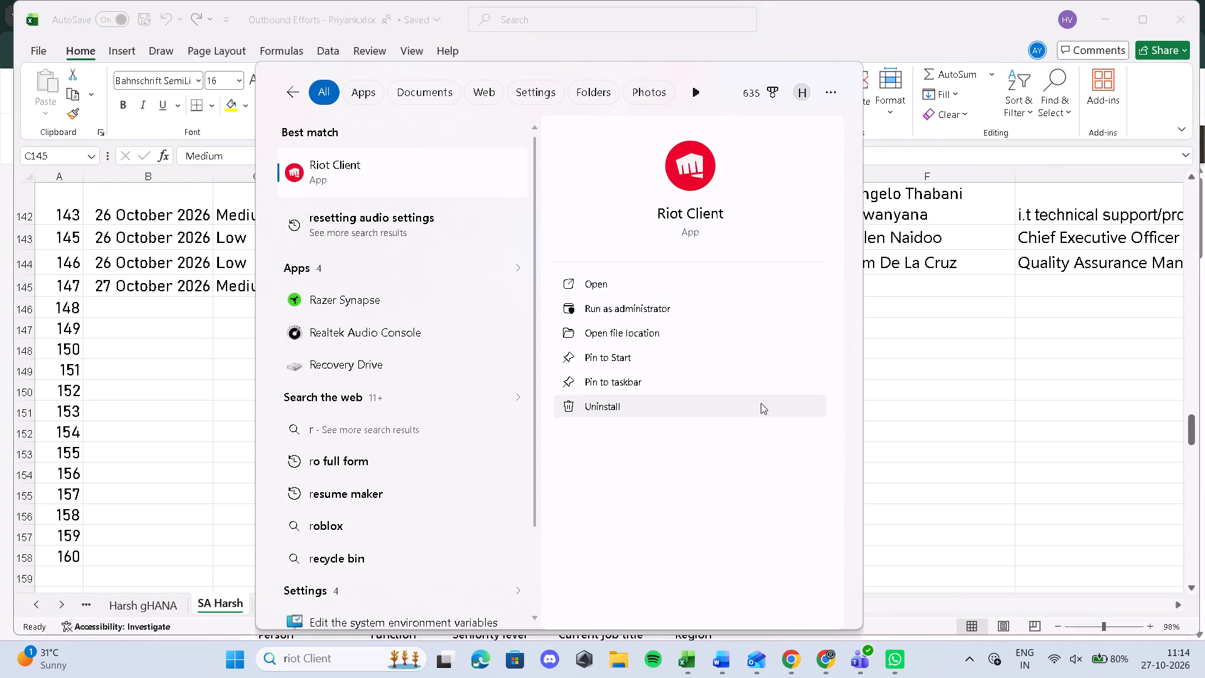
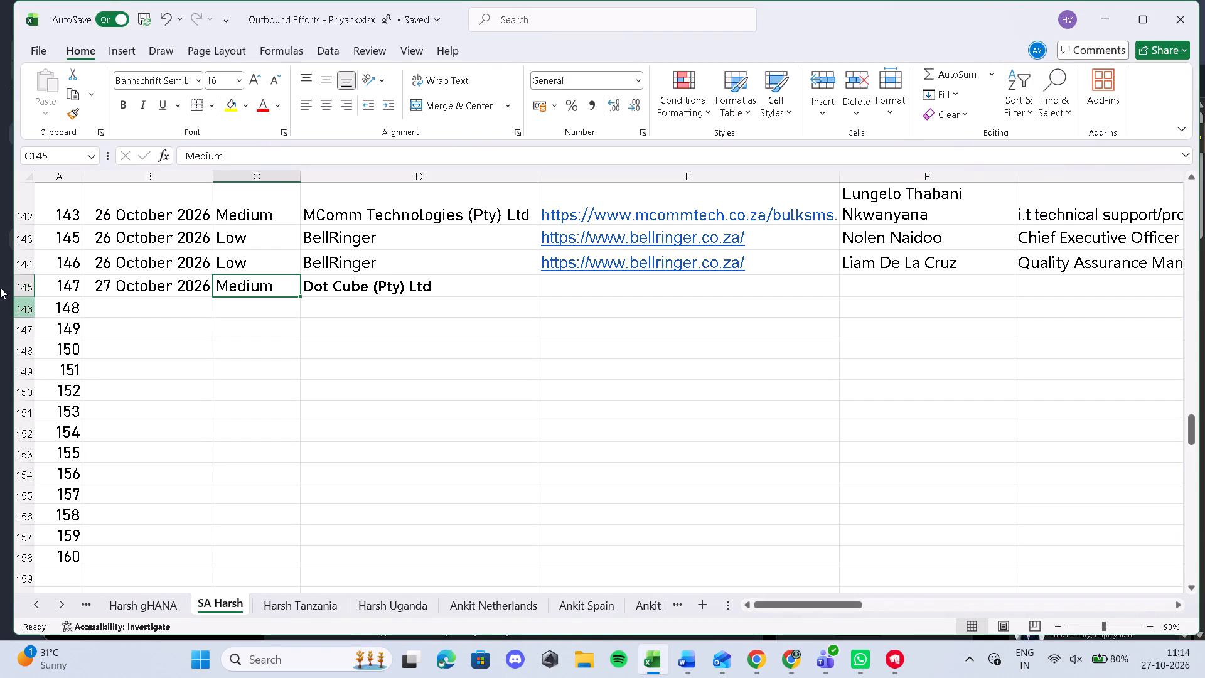
Switch to Chrome and open the Director's lead profile from the Dot Cube (Pty) Ltd people search in a new tab.
click(16, 282)
click(769, 665)
click(790, 667)
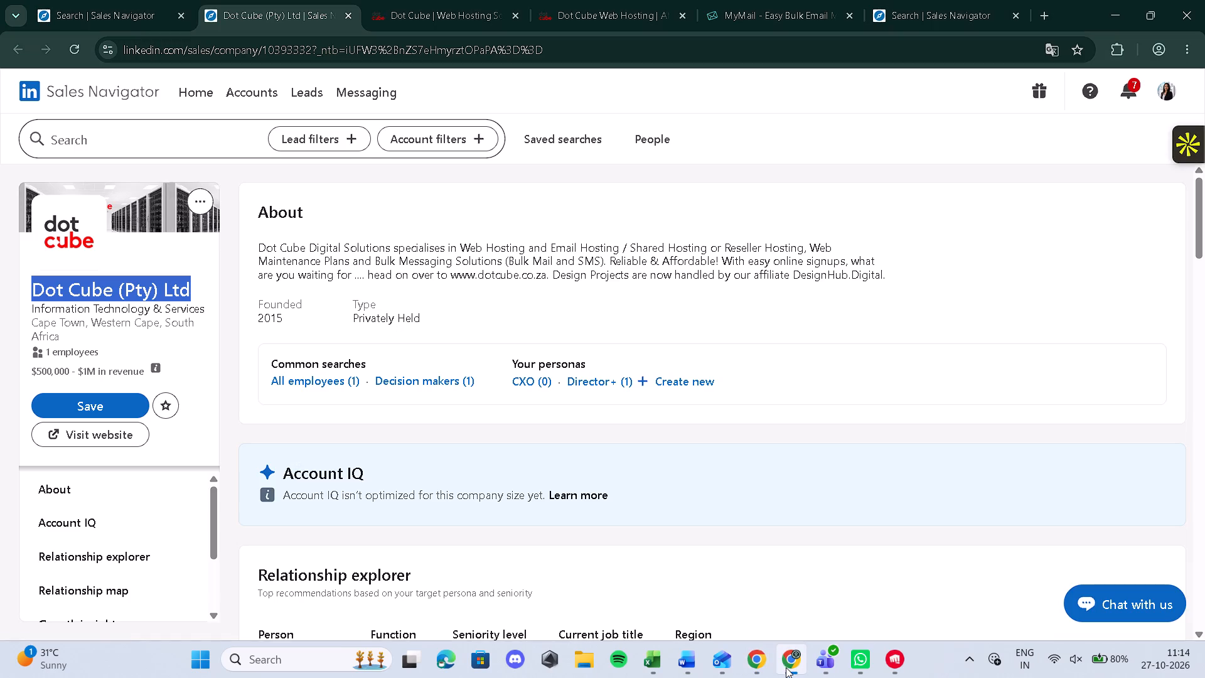
click(441, 0)
click(677, 0)
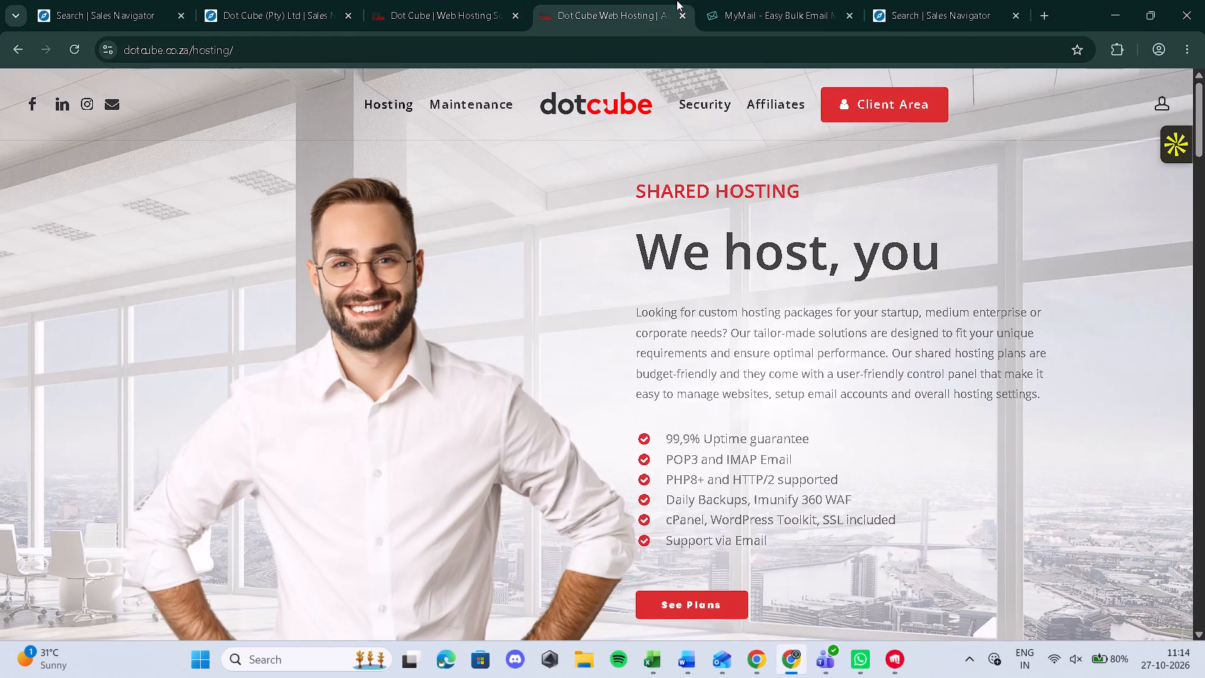
click(825, 1)
click(933, 3)
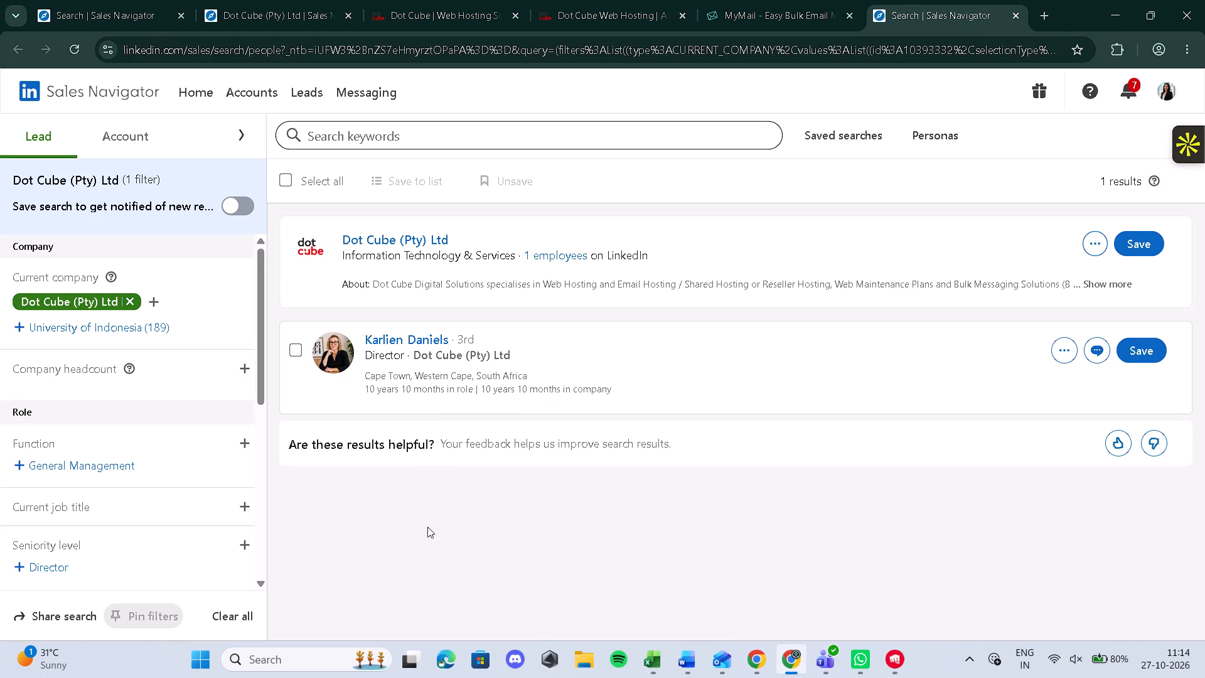
right_click(410, 342)
click(494, 365)
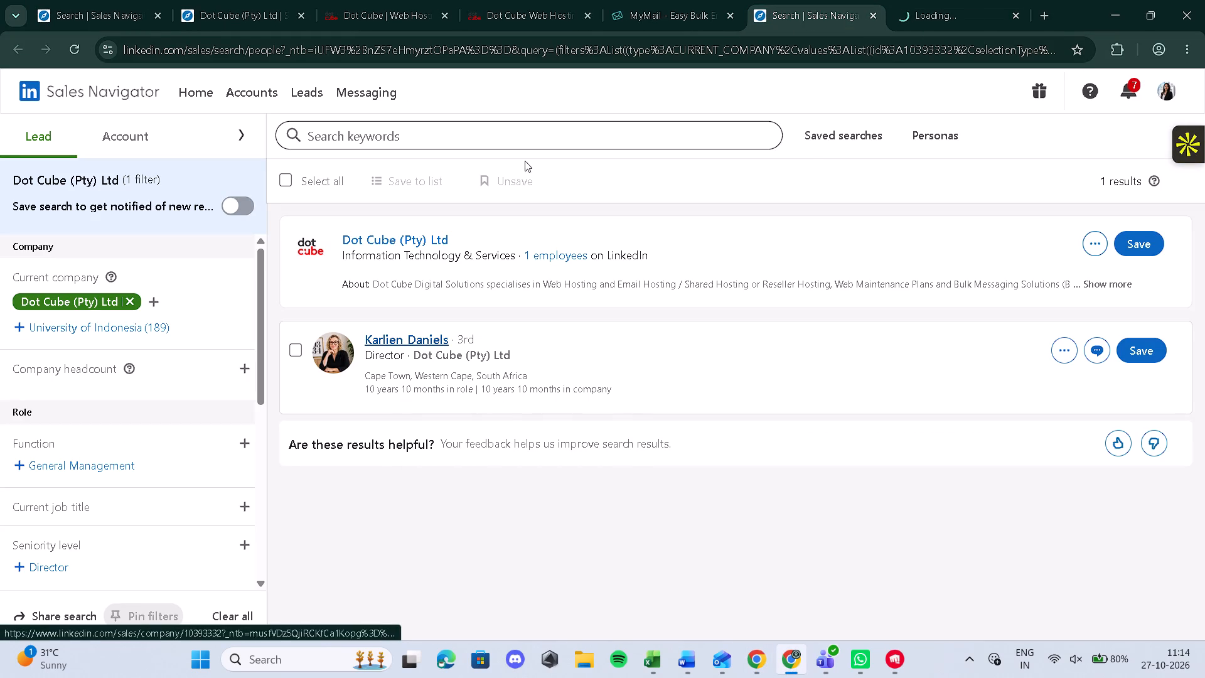
Copy the Dot Cube director's full name from the opened Sales Navigator lead profile.
click(556, 0)
click(683, 0)
drag(758, 0, 768, 0)
click(891, 0)
click(773, 0)
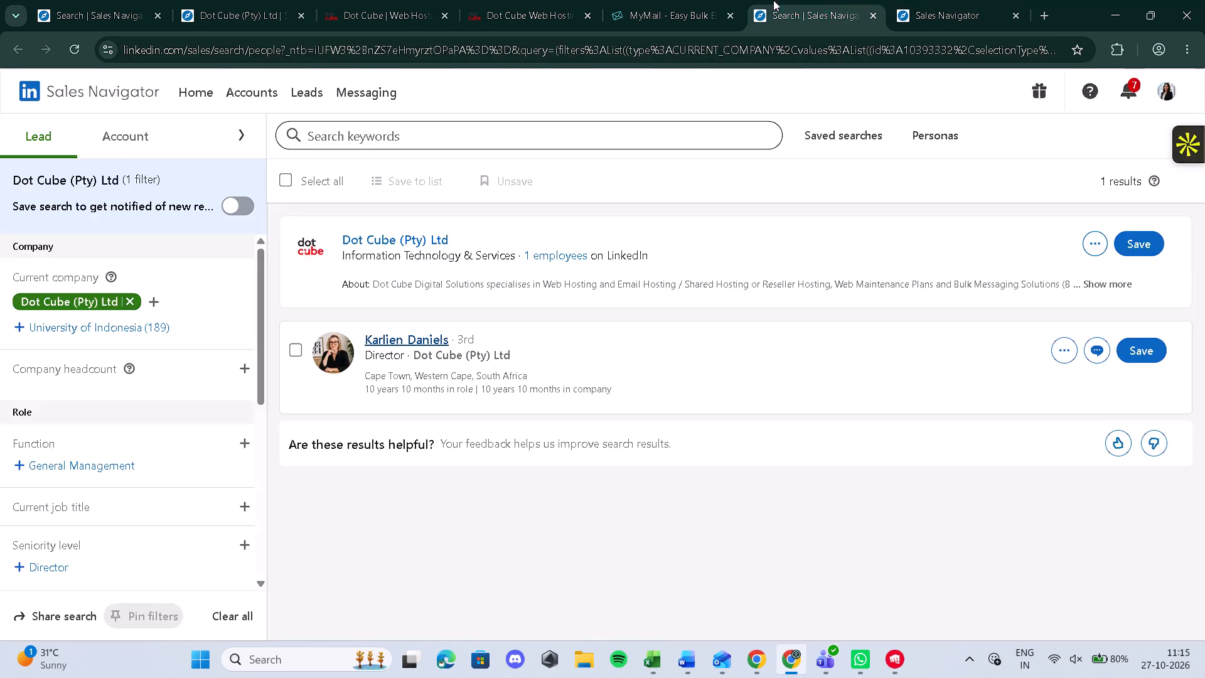
click(944, 0)
click(805, 23)
click(923, 0)
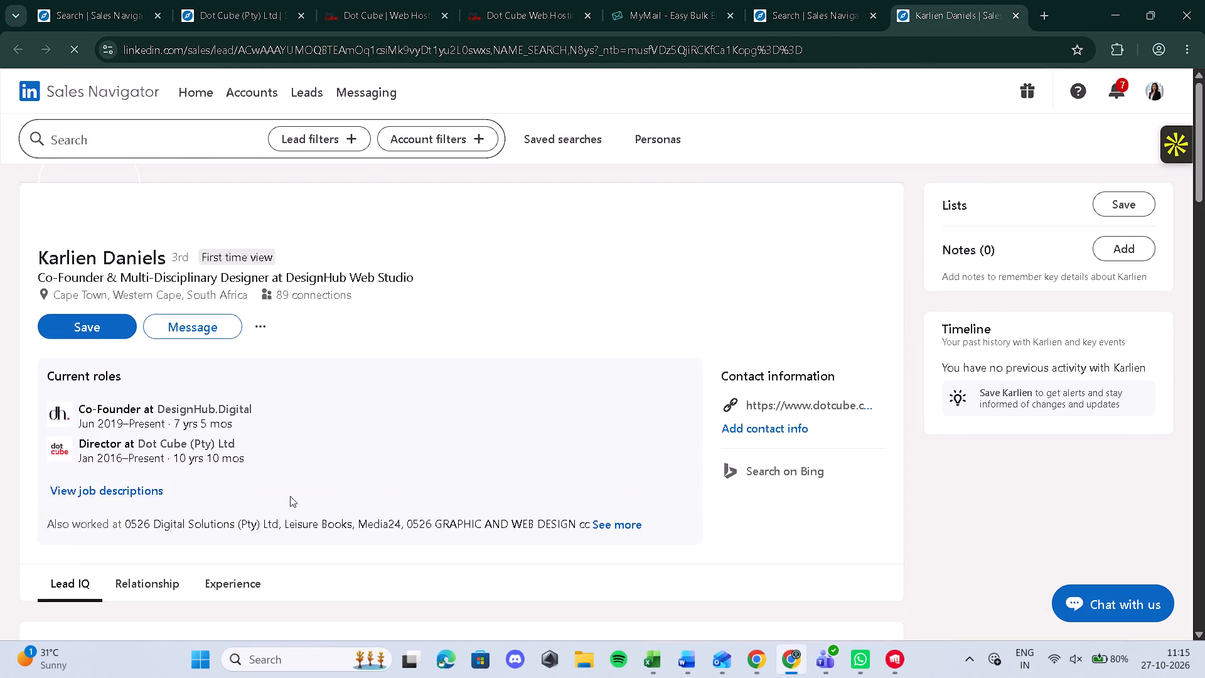
drag(163, 397, 40, 389)
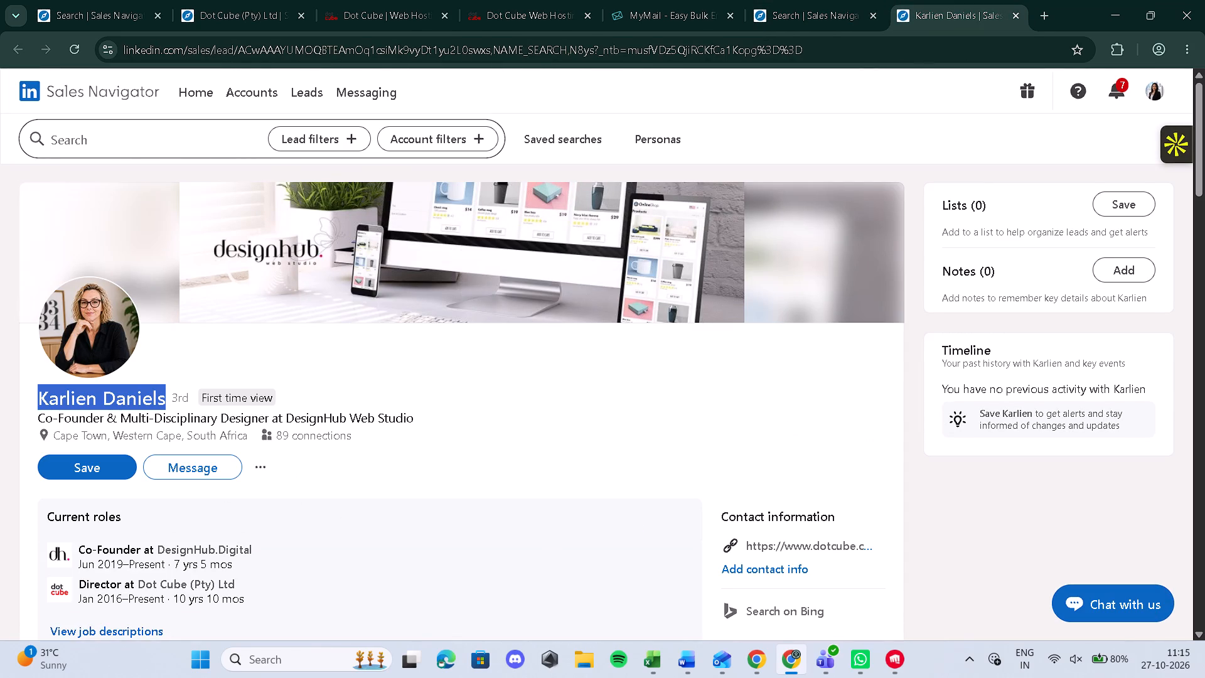
key(ctrl+c)
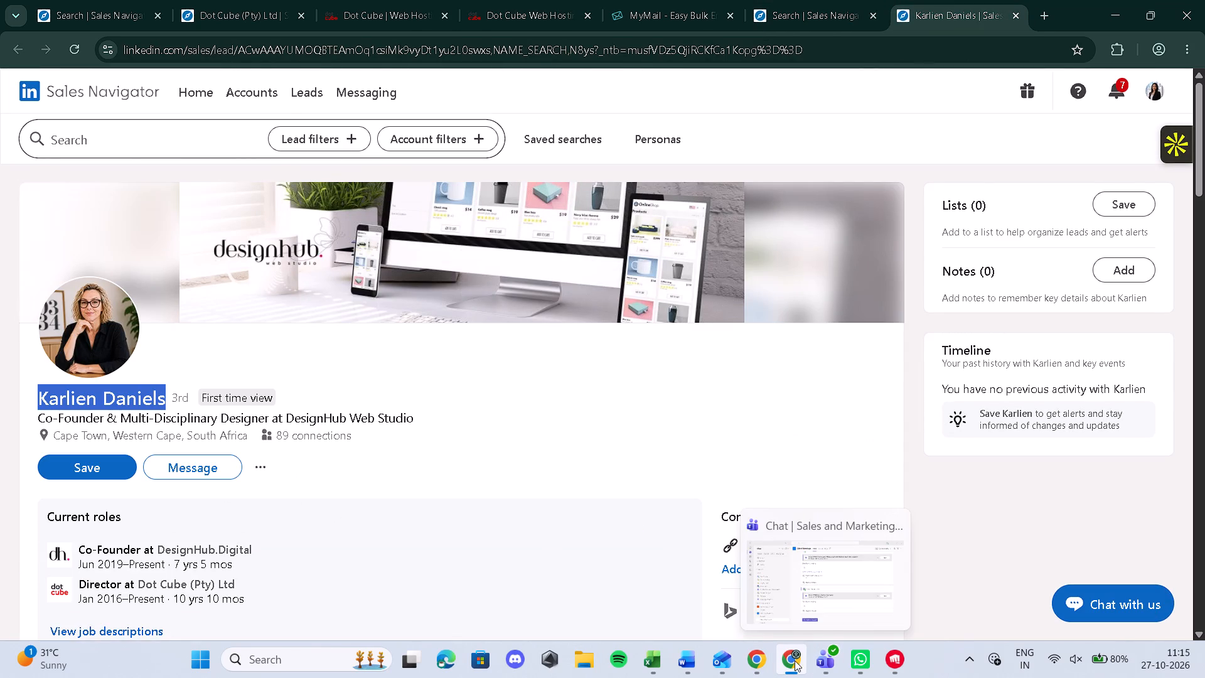
Switch to the Outbound Efforts workbook in Excel and check which details Dot Cube's row 145 on the SA Harsh sheet still needs.
click(658, 662)
click(619, 295)
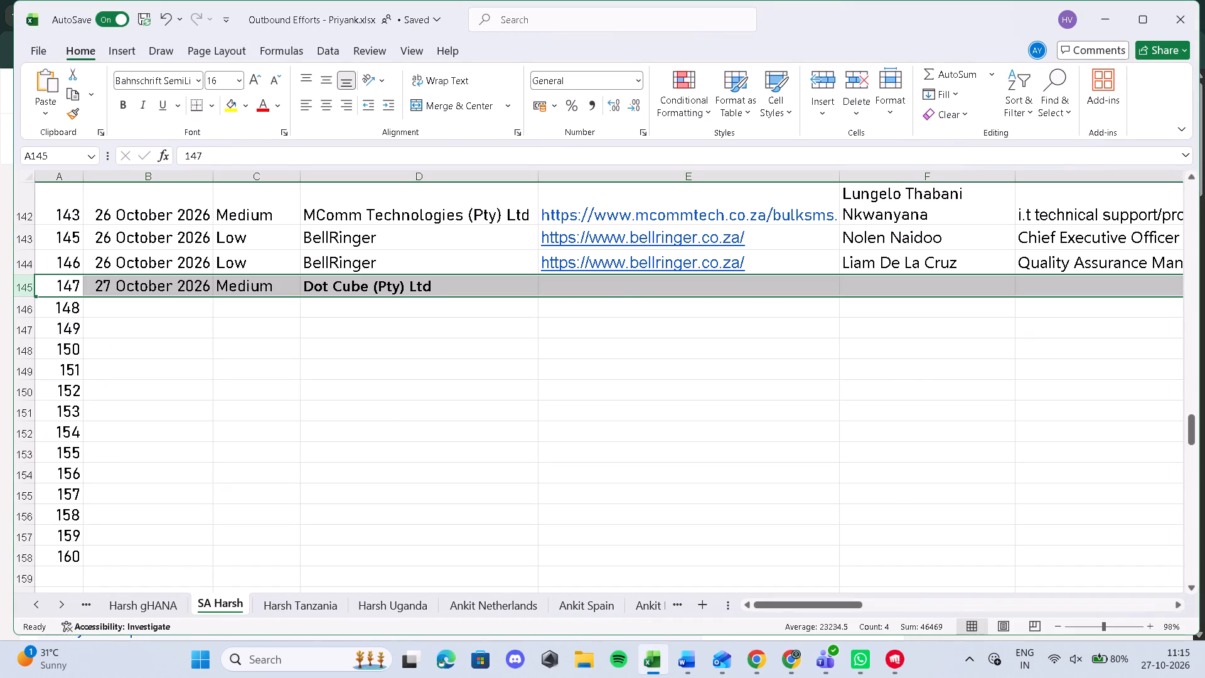
Switch back to Chrome and review the MyMail website from its Features section up to the top of the home page.
click(800, 667)
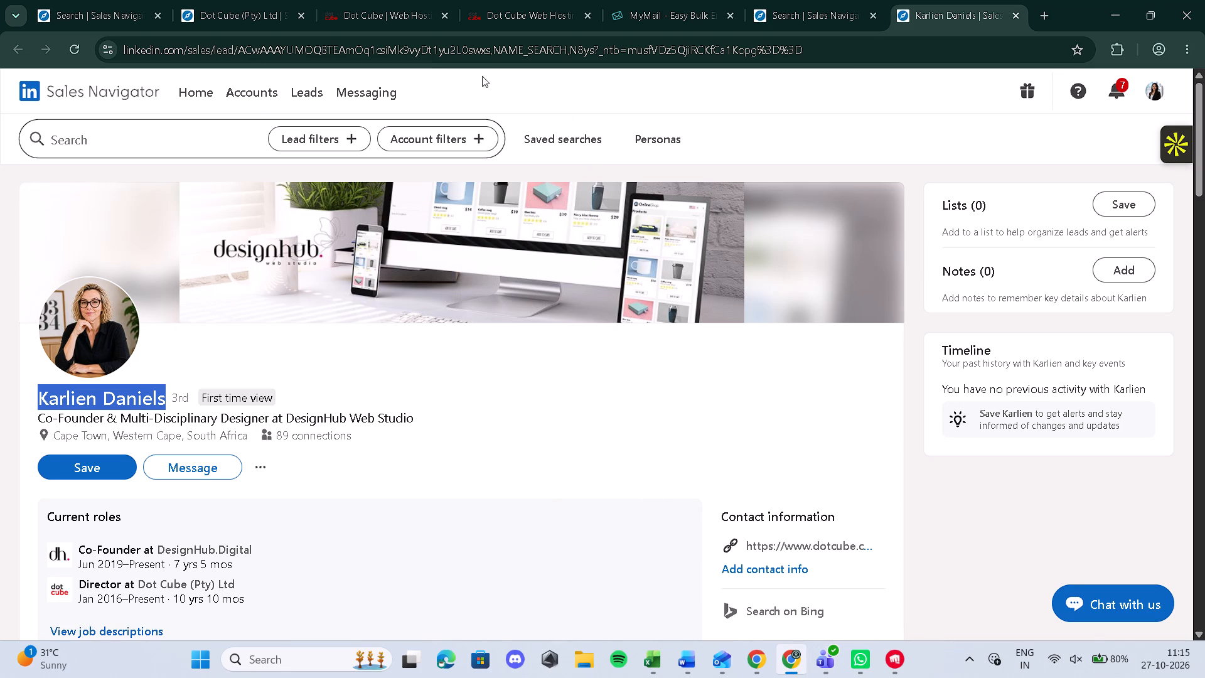
click(321, 6)
click(673, 0)
scroll(427, 300, up, 6)
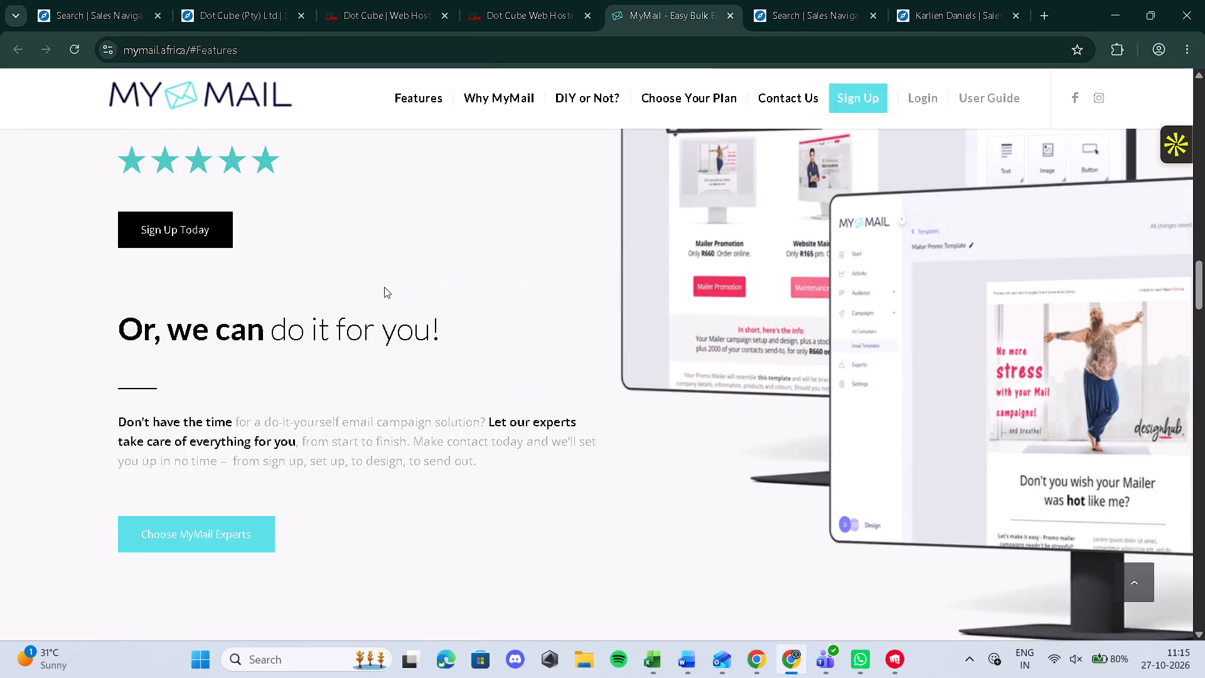
scroll(384, 287, up, 10)
scroll(304, 231, up, 14)
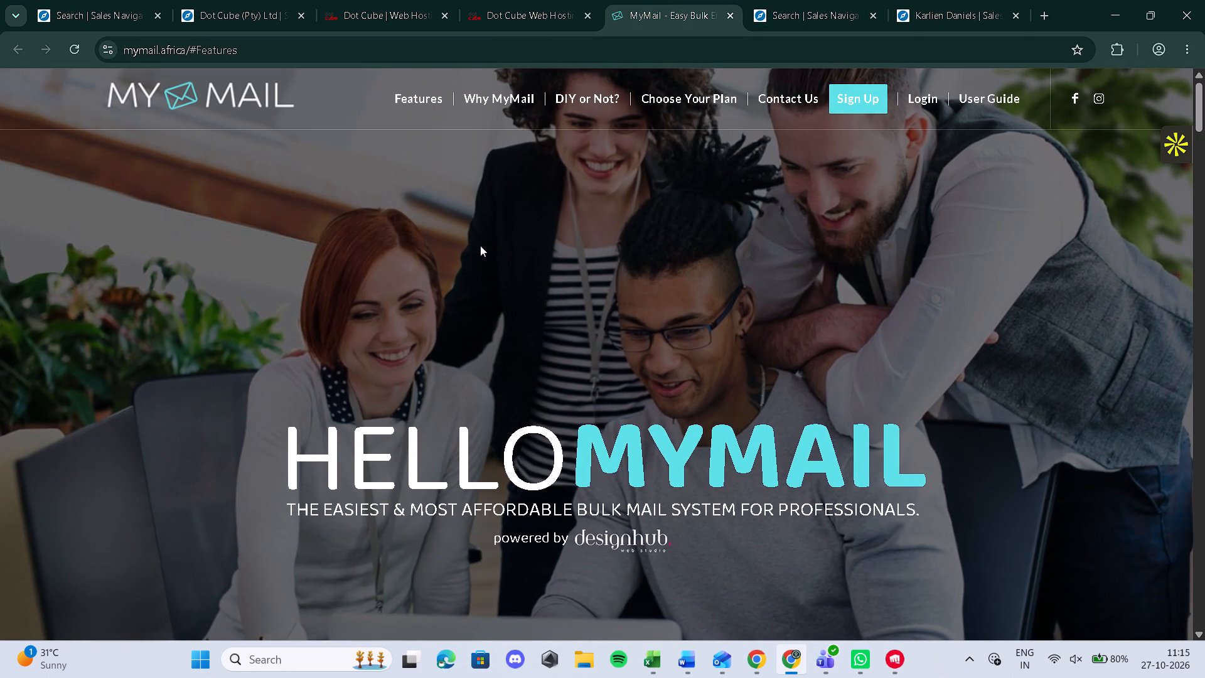
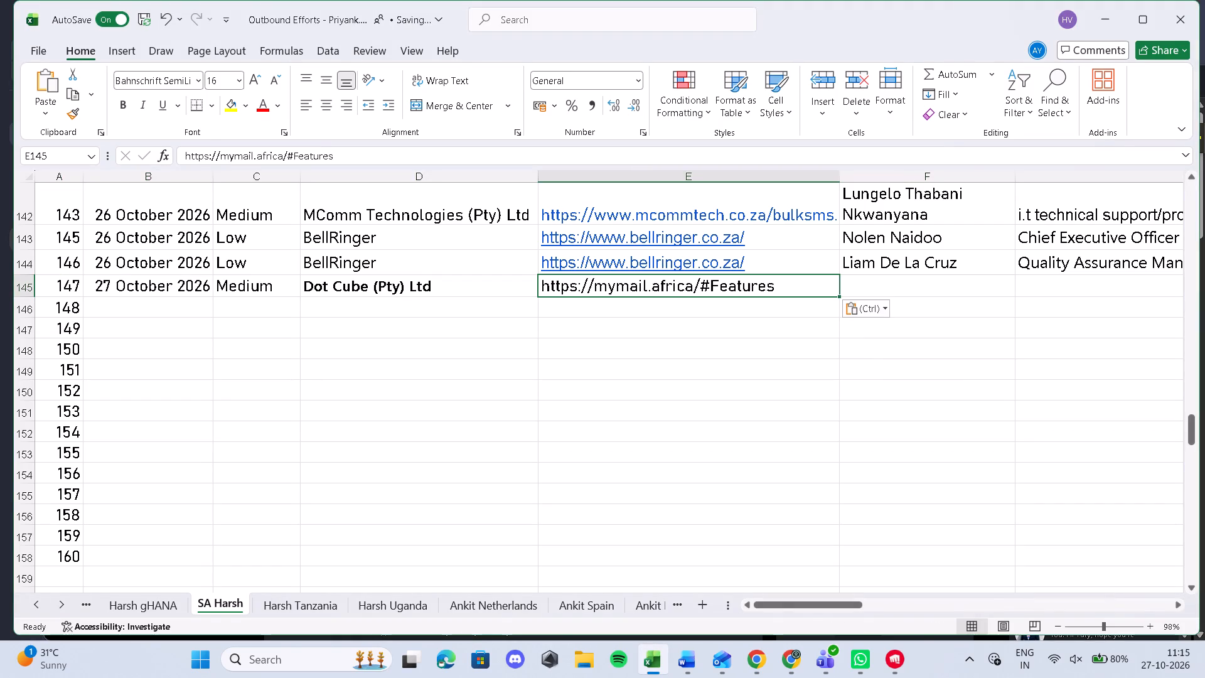
Convert the website address in Dot Cube's row, cell E145, into a clickable hyperlink.
click(876, 289)
double_click(811, 281)
click(861, 282)
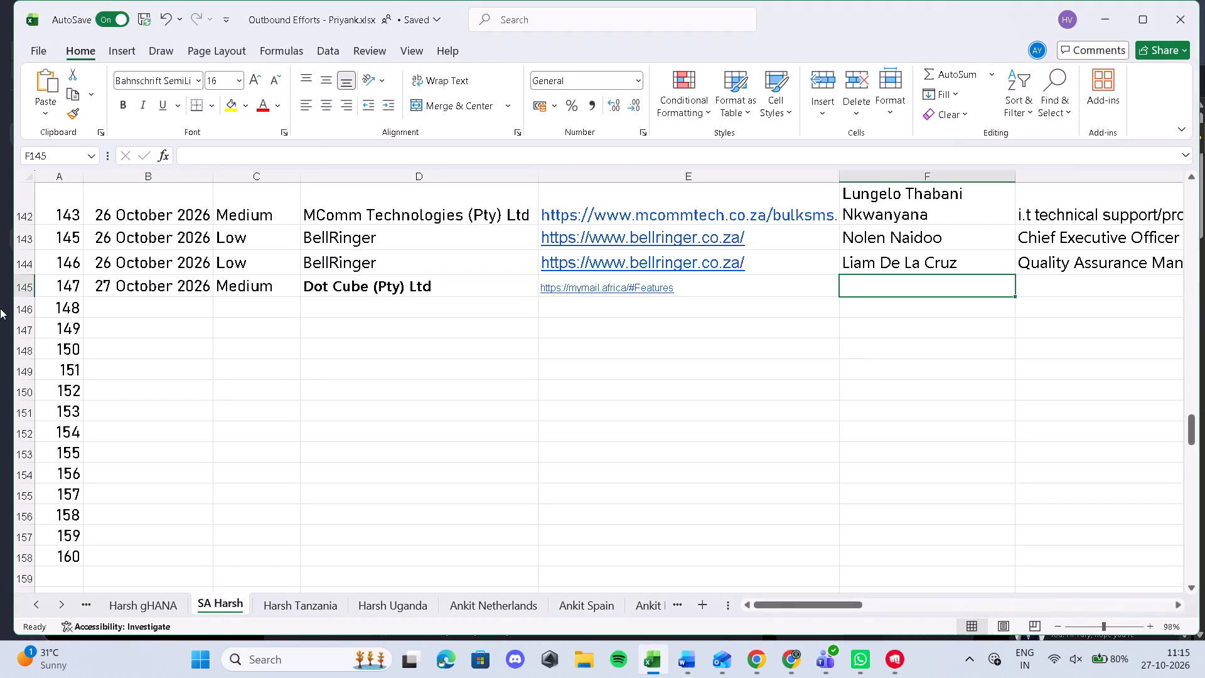
click(16, 281)
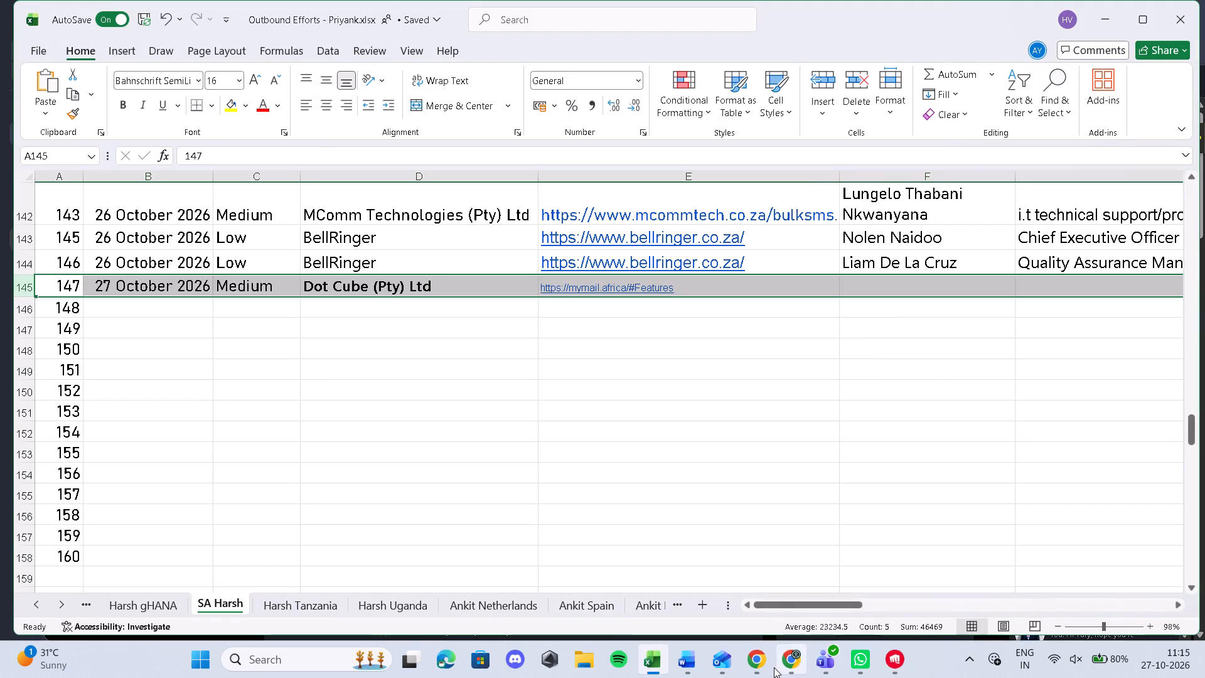
Switch to Chrome, find the Dot Cube director's open Sales Navigator lead profile among the tabs, and copy the director's full name.
click(774, 667)
click(549, 0)
click(404, 0)
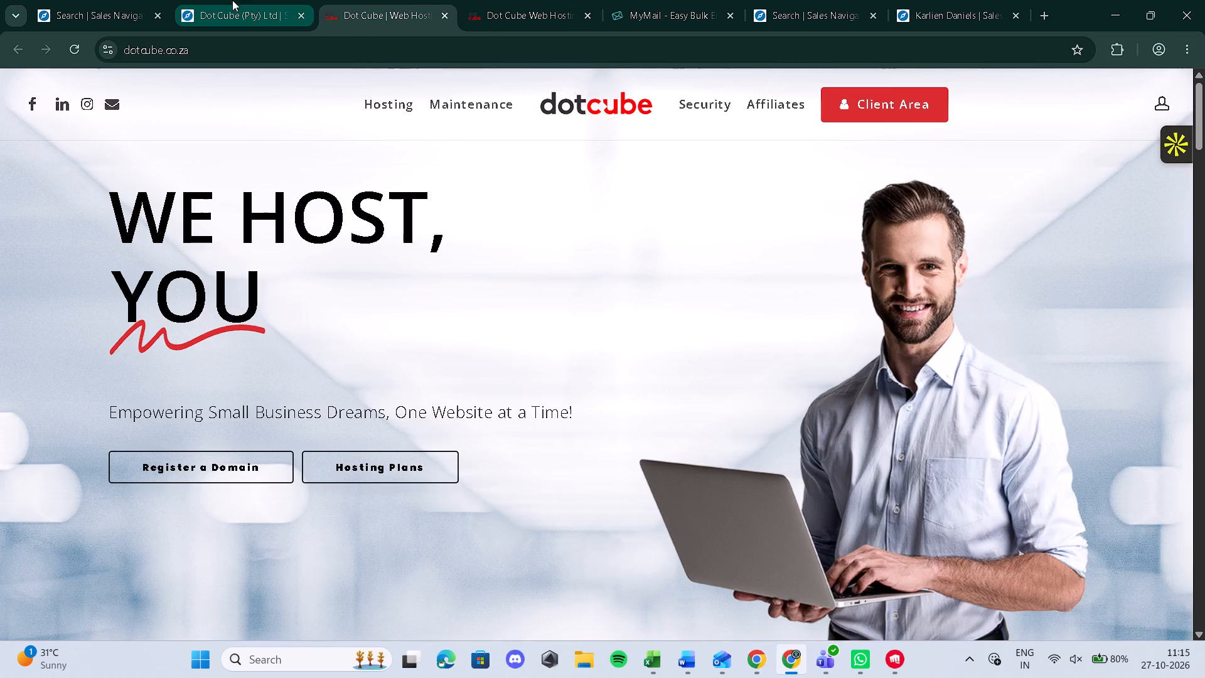
click(222, 0)
click(100, 0)
click(193, 0)
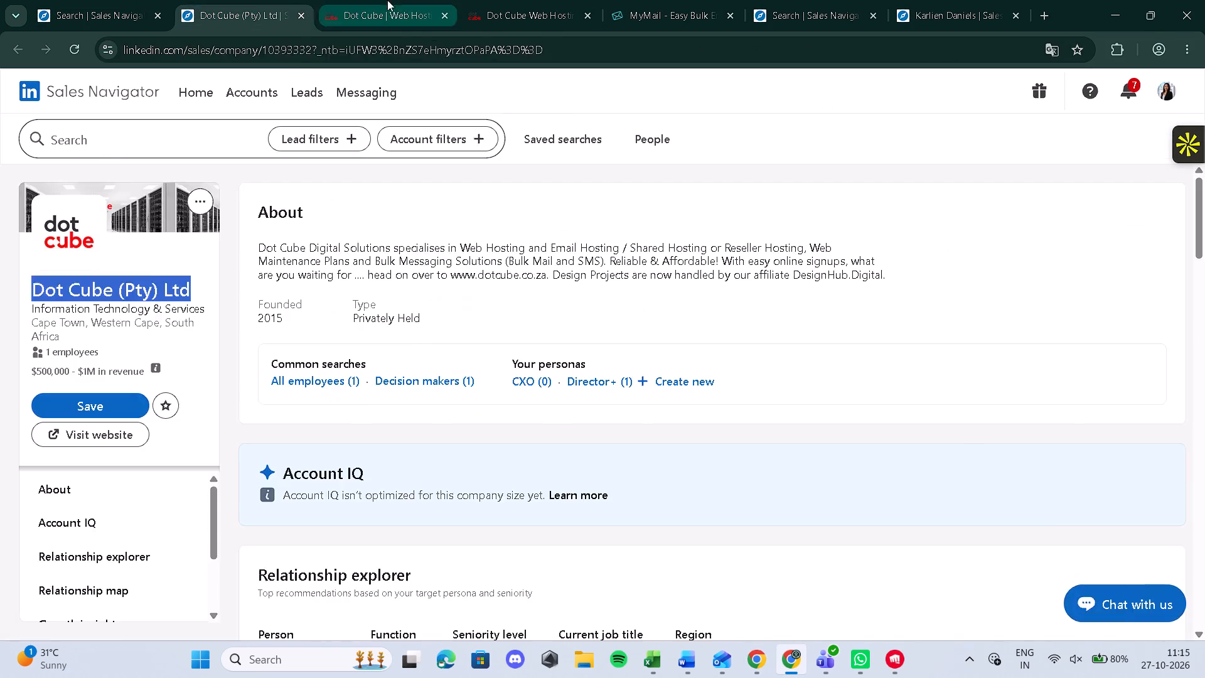
click(387, 0)
click(514, 0)
click(651, 0)
click(847, 0)
click(1020, 0)
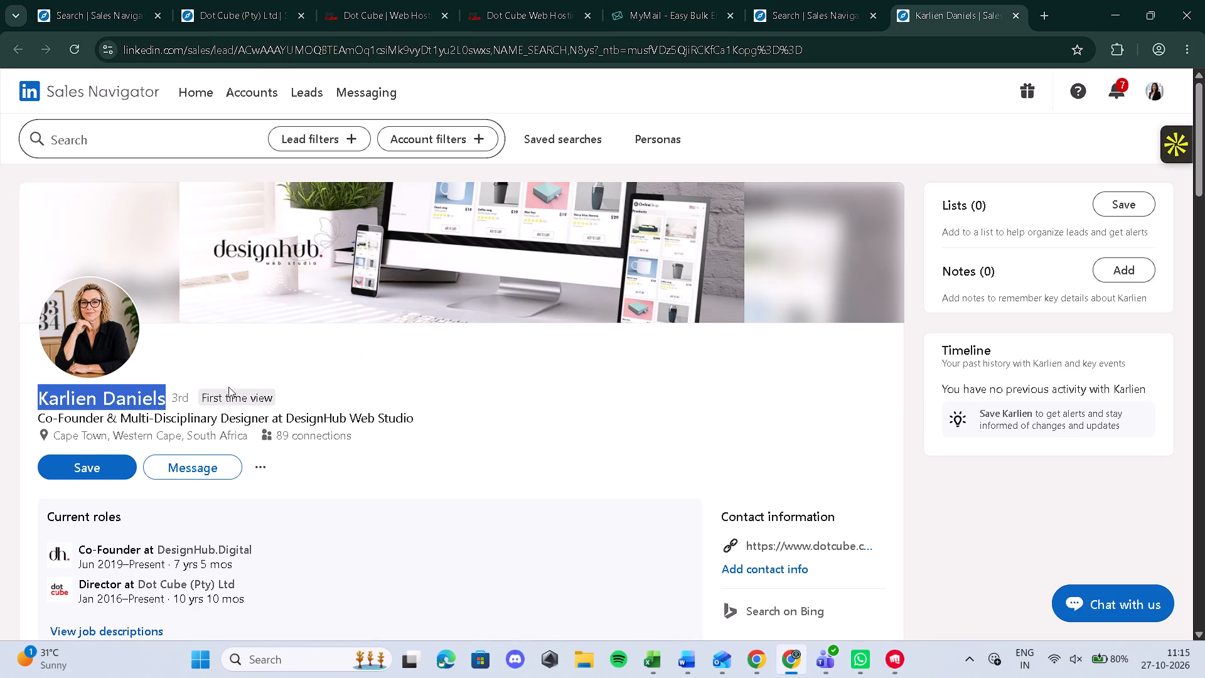
right_click(144, 392)
click(216, 424)
right_click(148, 400)
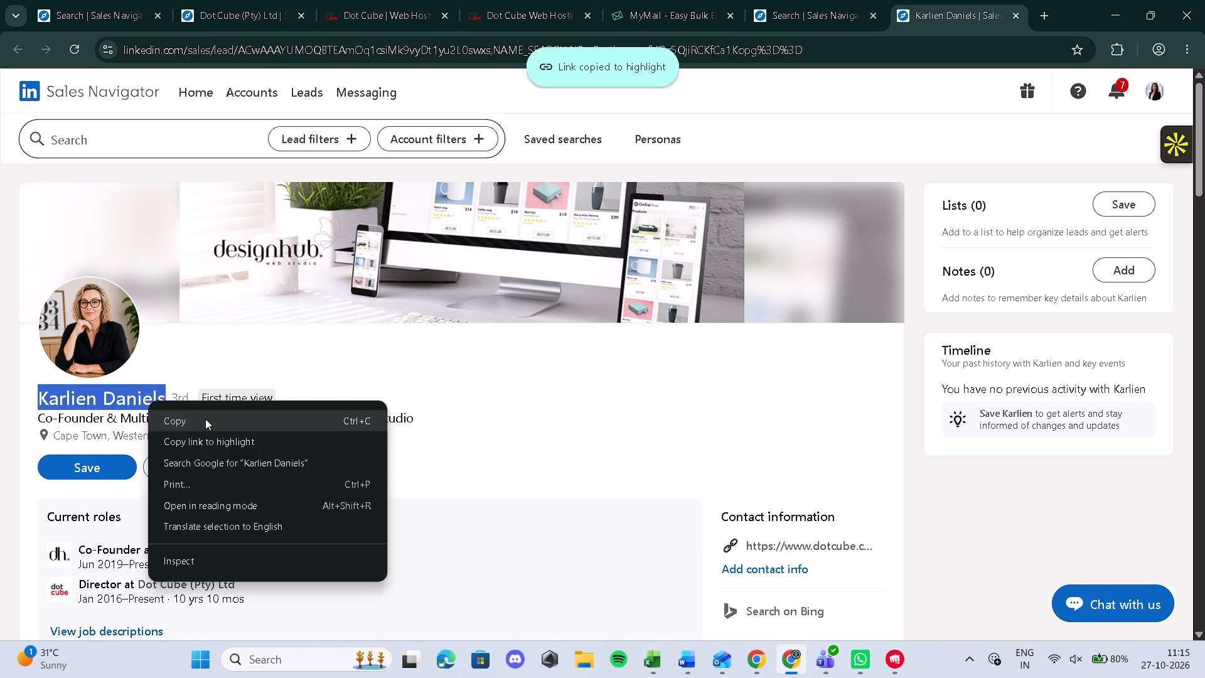
click(205, 419)
Switch back to the SA Harsh sheet in Excel.
click(660, 664)
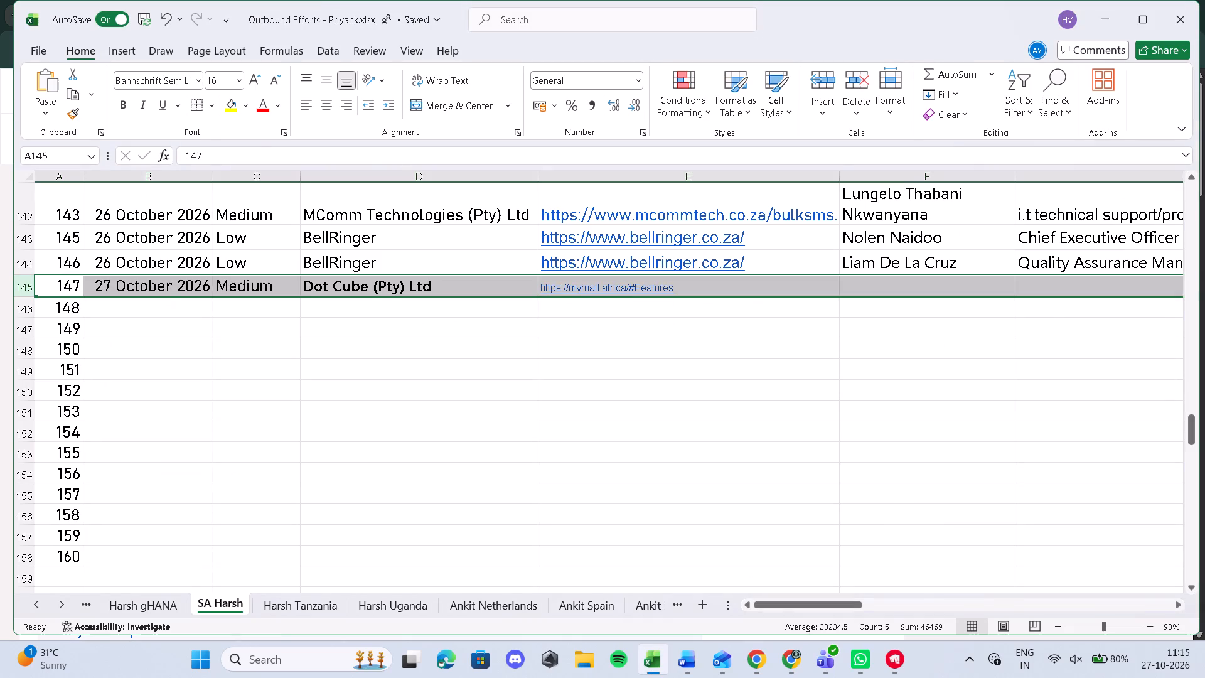
Paste the copied director's name into the contact name cell of the Dot Cube (Pty) Ltd row in SA Harsh.
click(928, 286)
key(ctrl+v)
click(1115, 293)
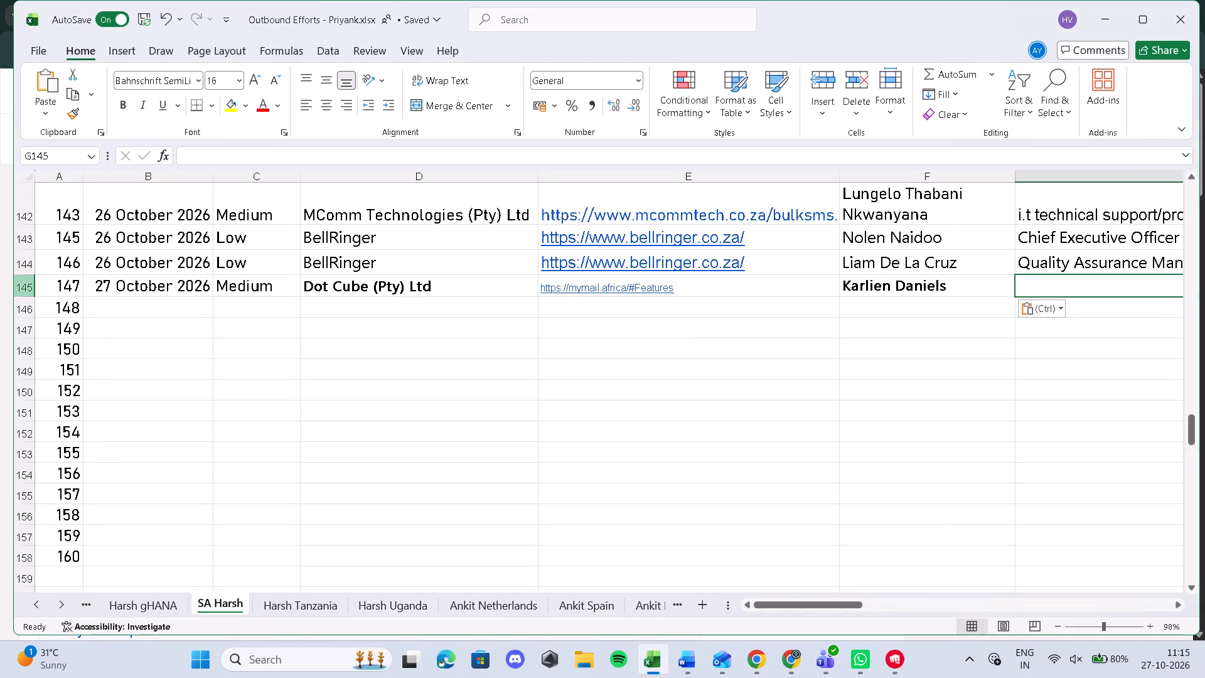
click(31, 286)
drag(793, 601, 838, 593)
Switch to Chrome and open the Dot Cube director's regular LinkedIn profile from the Sales Navigator lead page.
click(791, 672)
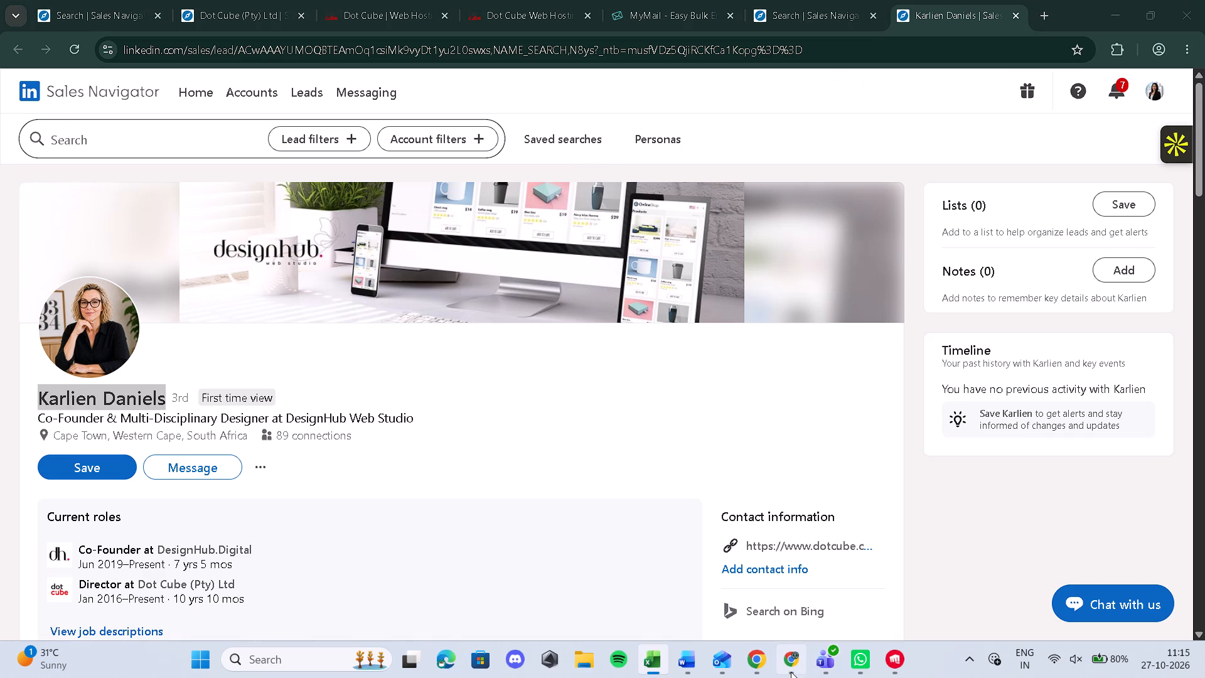
click(249, 460)
click(220, 555)
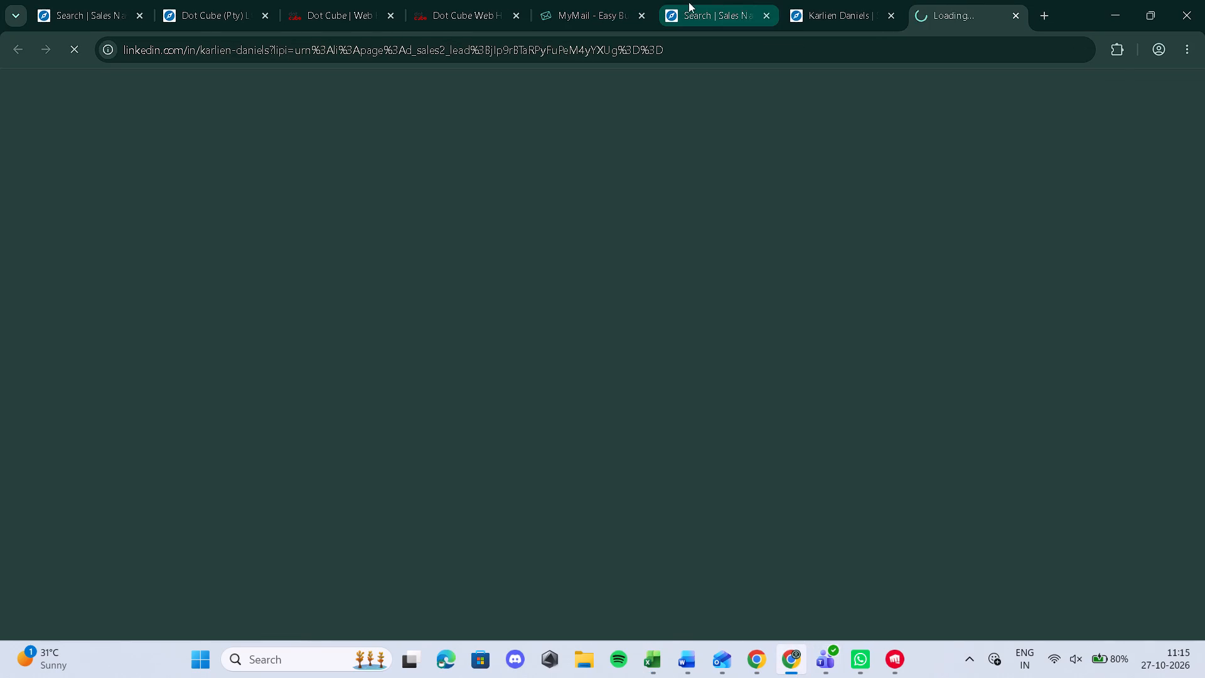
click(545, 1)
click(688, 0)
click(818, 0)
click(956, 0)
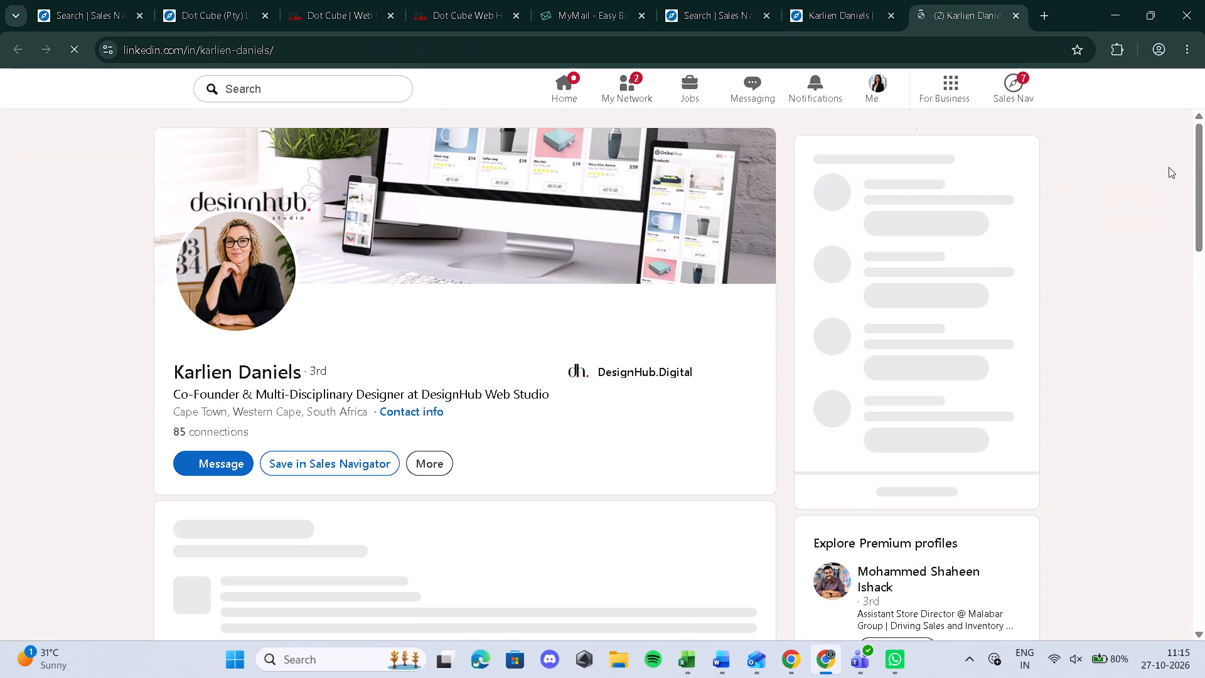
Launch the Apollo extension on the Dot Cube director's LinkedIn profile.
click(1182, 139)
click(1170, 145)
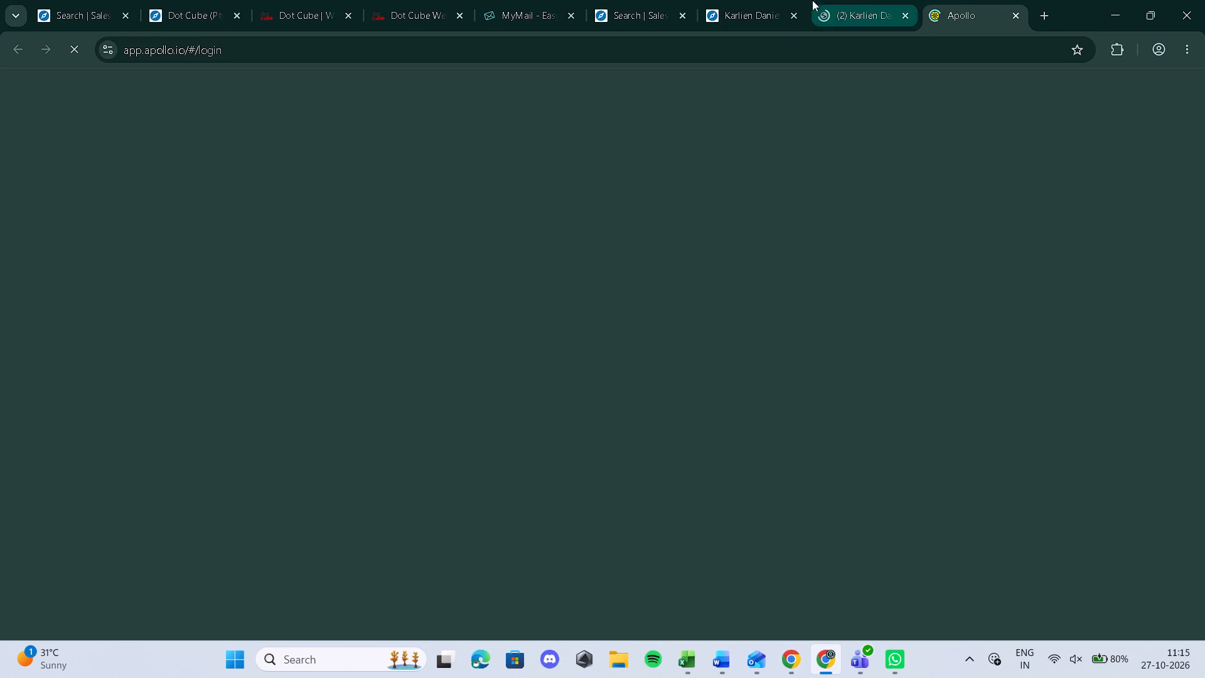
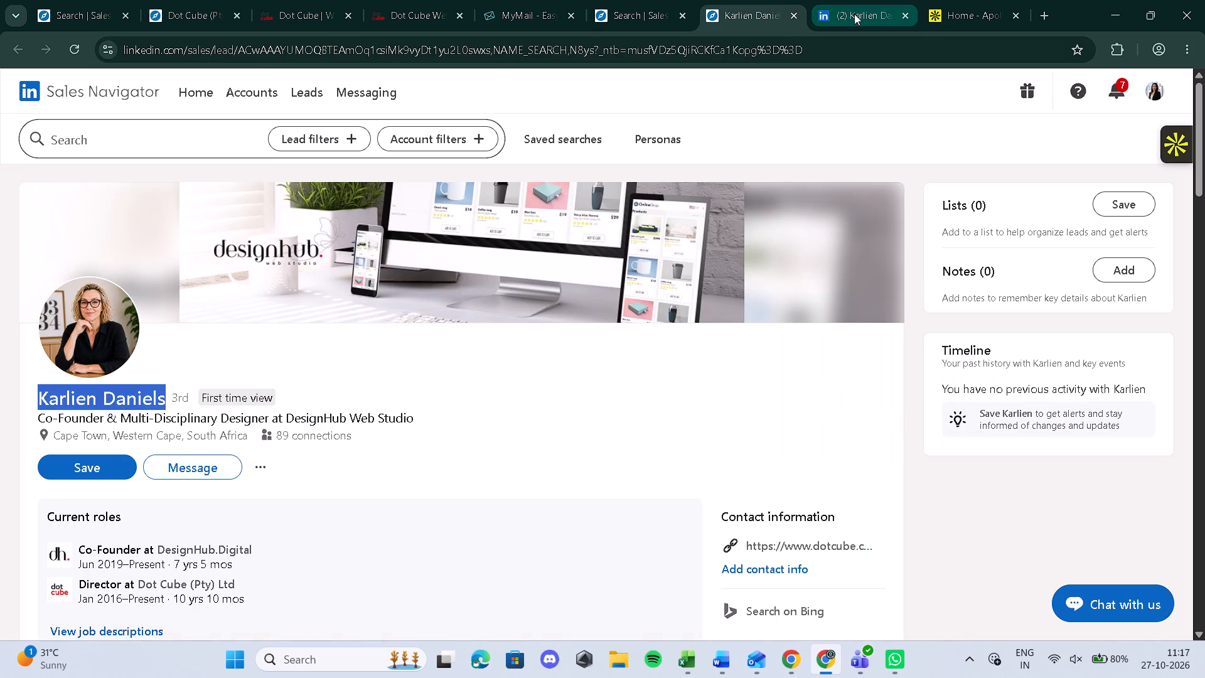
Open the Apollo contact panel on the Dot Cube director's regular LinkedIn profile.
click(854, 14)
click(759, 3)
click(638, 0)
click(746, 0)
click(889, 0)
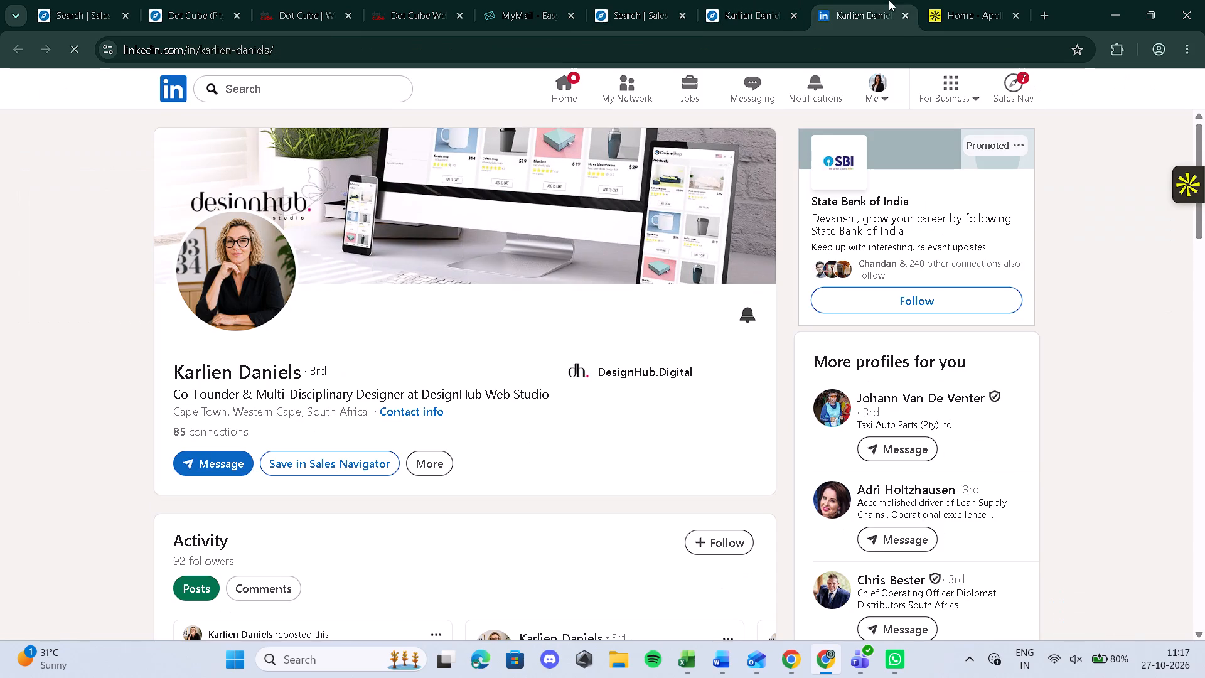
click(1176, 188)
click(653, 0)
click(769, 3)
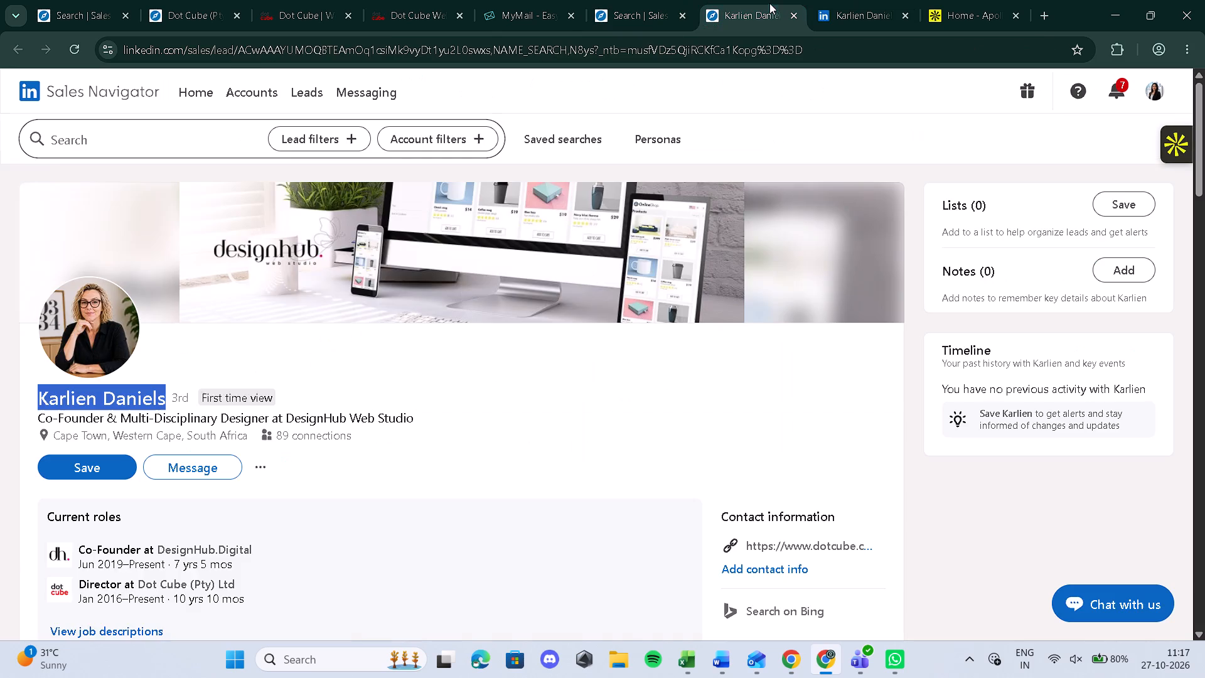
click(826, 0)
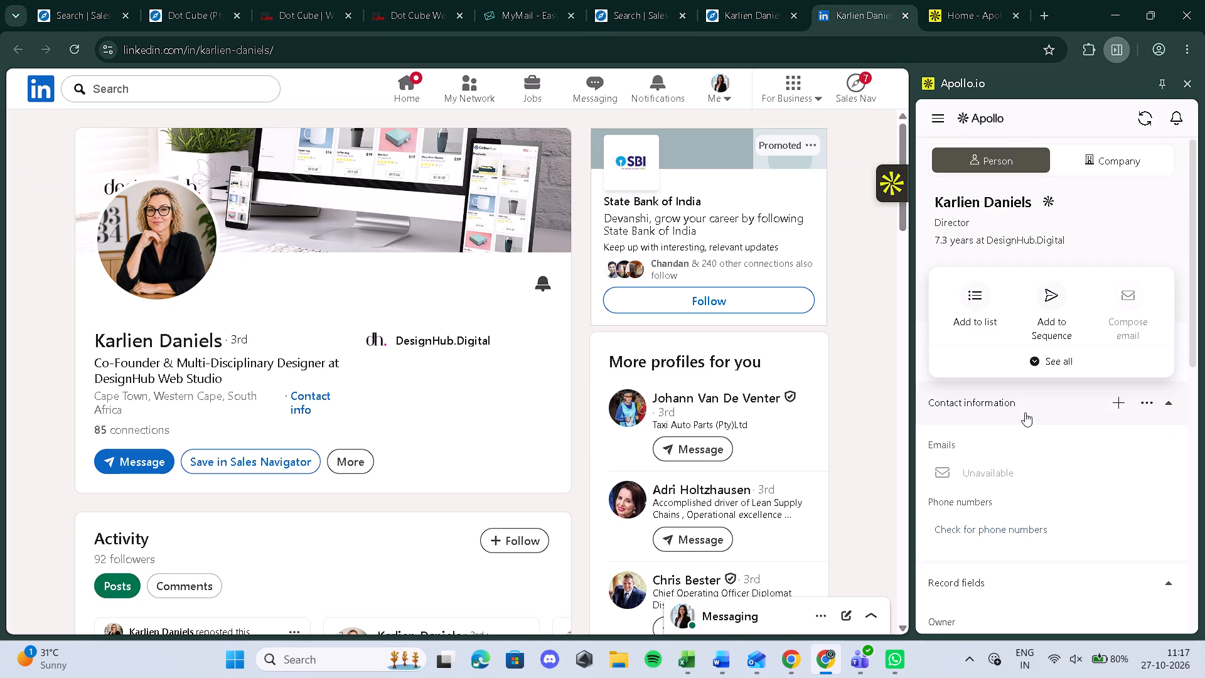
Check Apollo for the Dot Cube director's phone numbers and refresh the extension to load the contact details.
click(1006, 525)
click(632, 0)
click(764, 0)
click(880, 0)
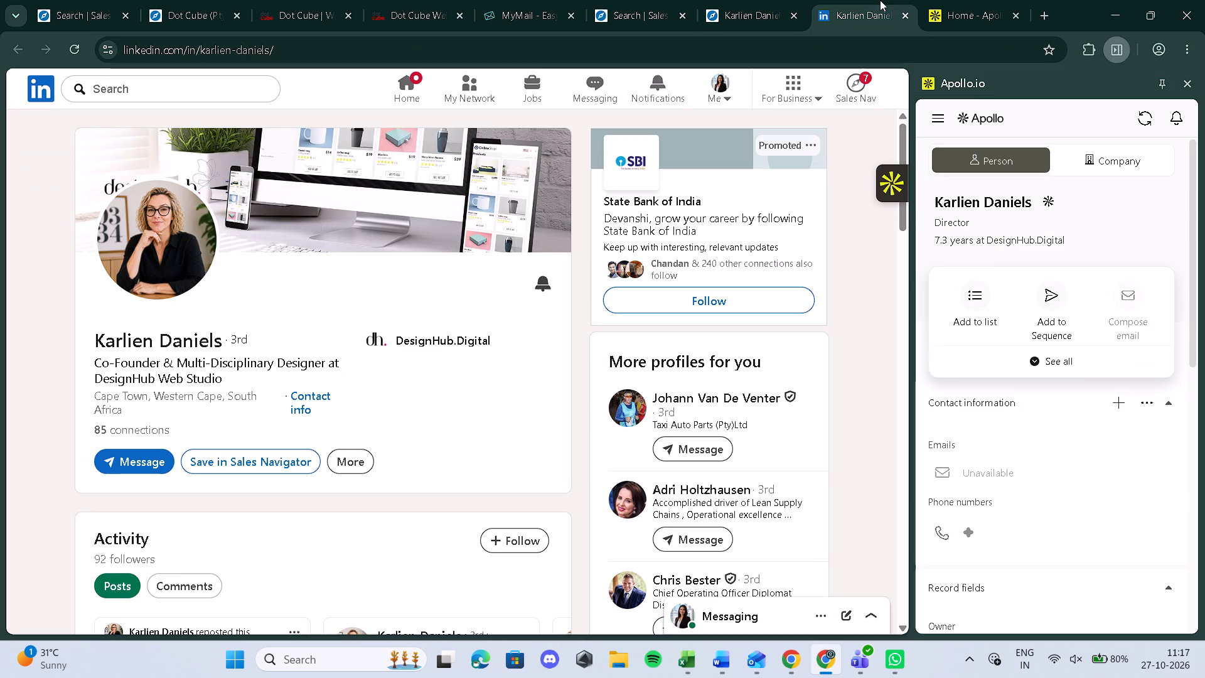
click(1168, 127)
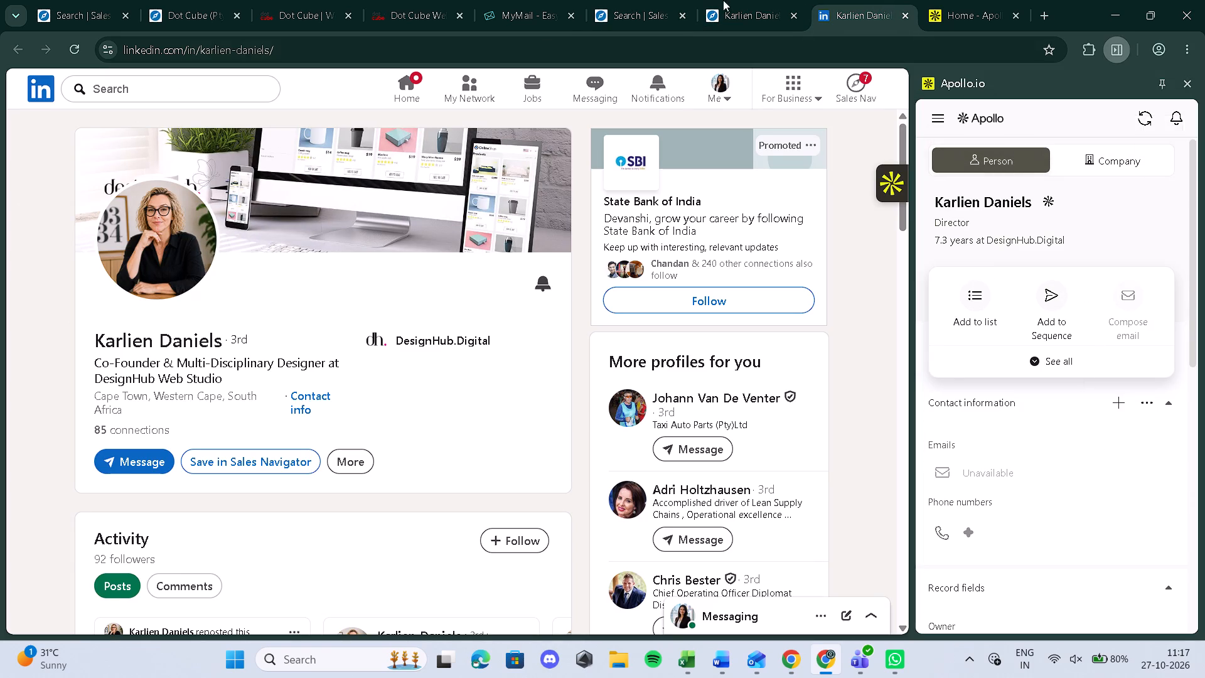
click(653, 0)
click(771, 9)
click(856, 0)
click(1140, 109)
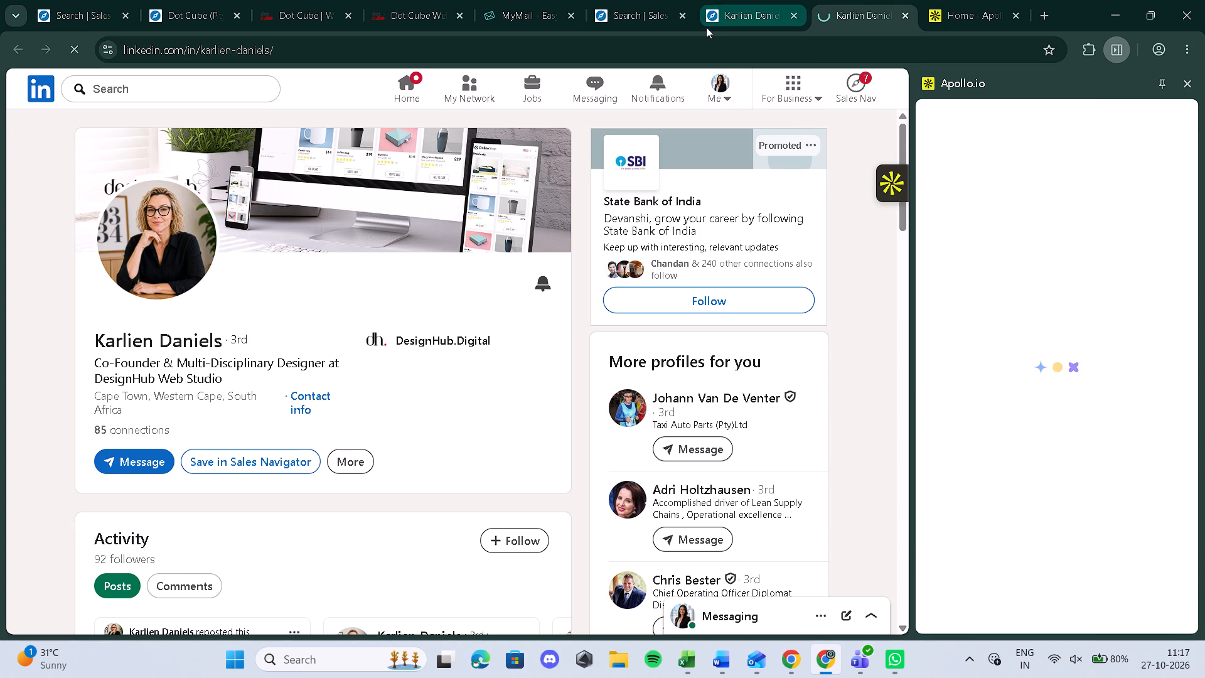
click(635, 0)
click(811, 1)
click(881, 0)
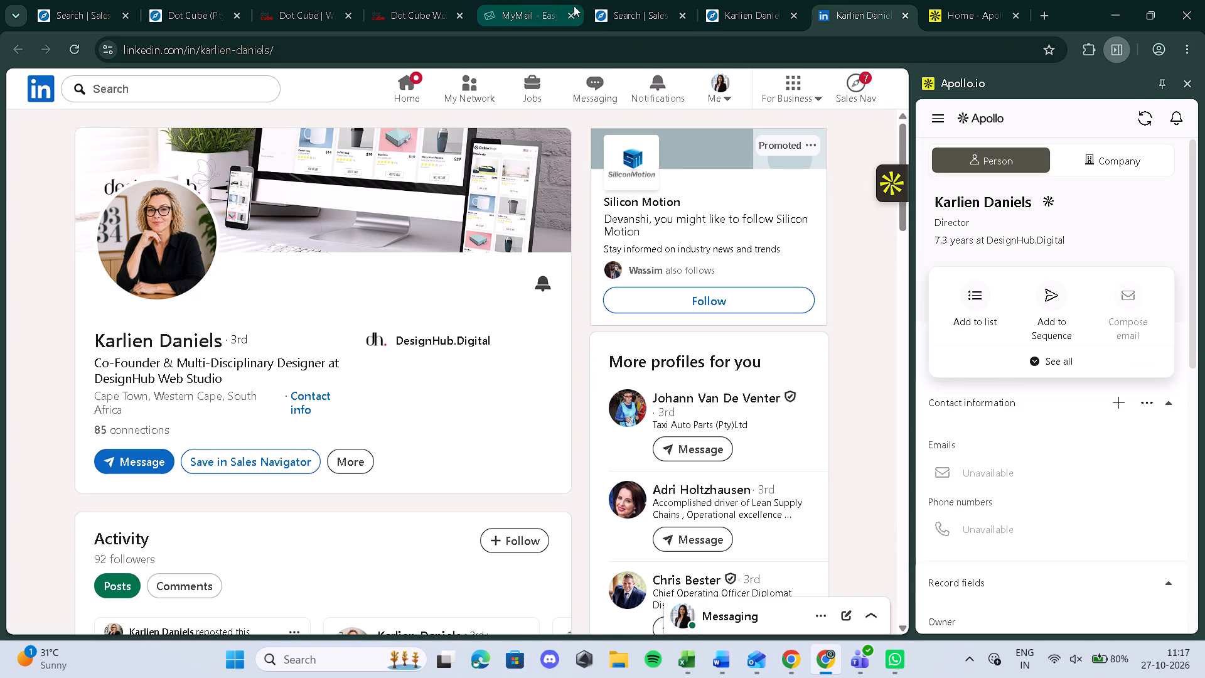
Open the all-employees search for Dot Cube (Pty) Ltd in a new tab from its Sales Navigator account page.
click(531, 1)
click(407, 0)
click(306, 0)
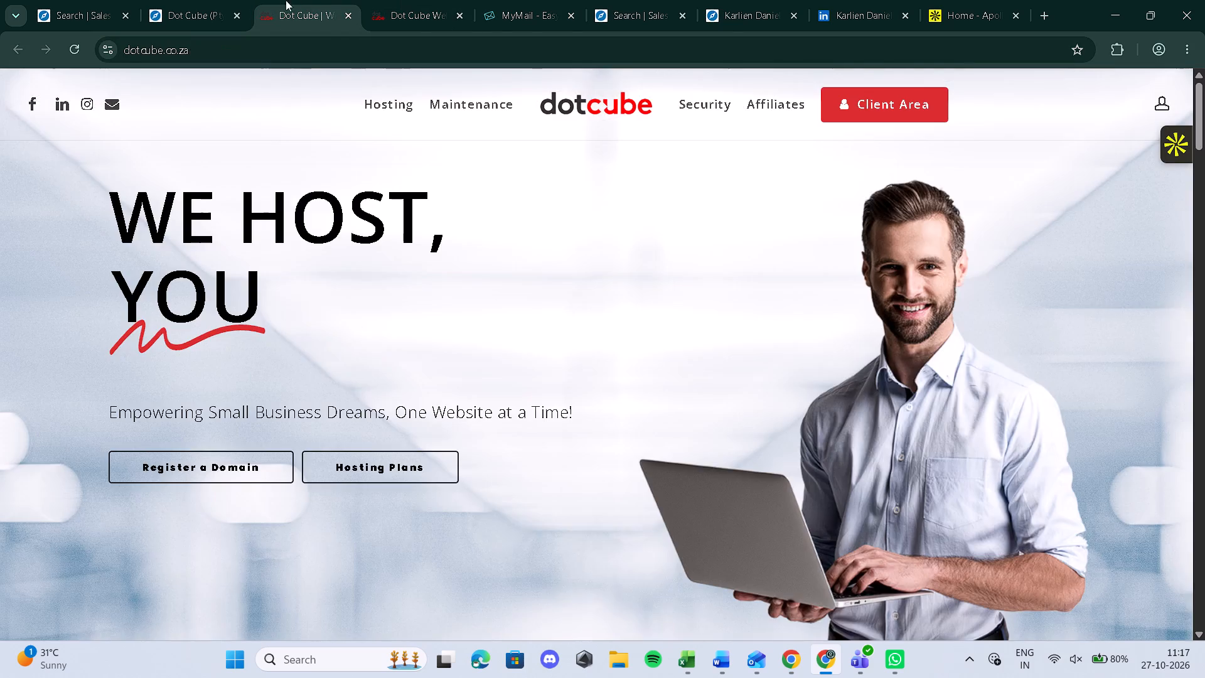
click(176, 0)
right_click(322, 379)
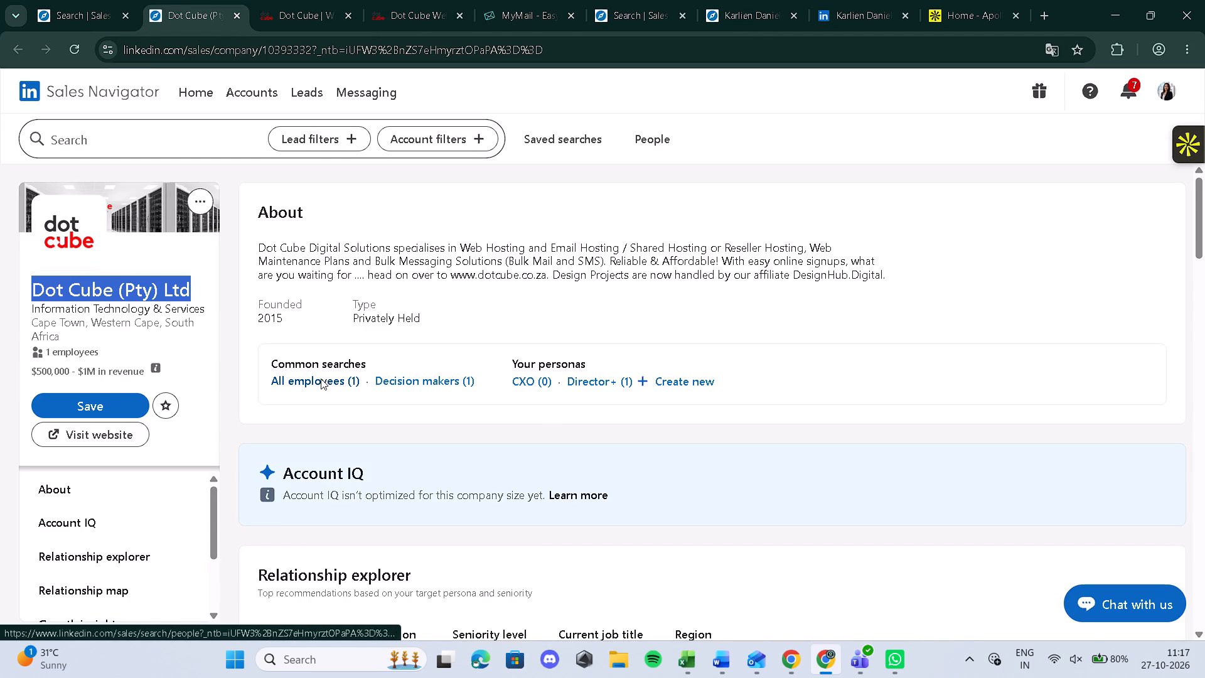
click(393, 397)
click(289, 1)
click(195, 0)
click(284, 0)
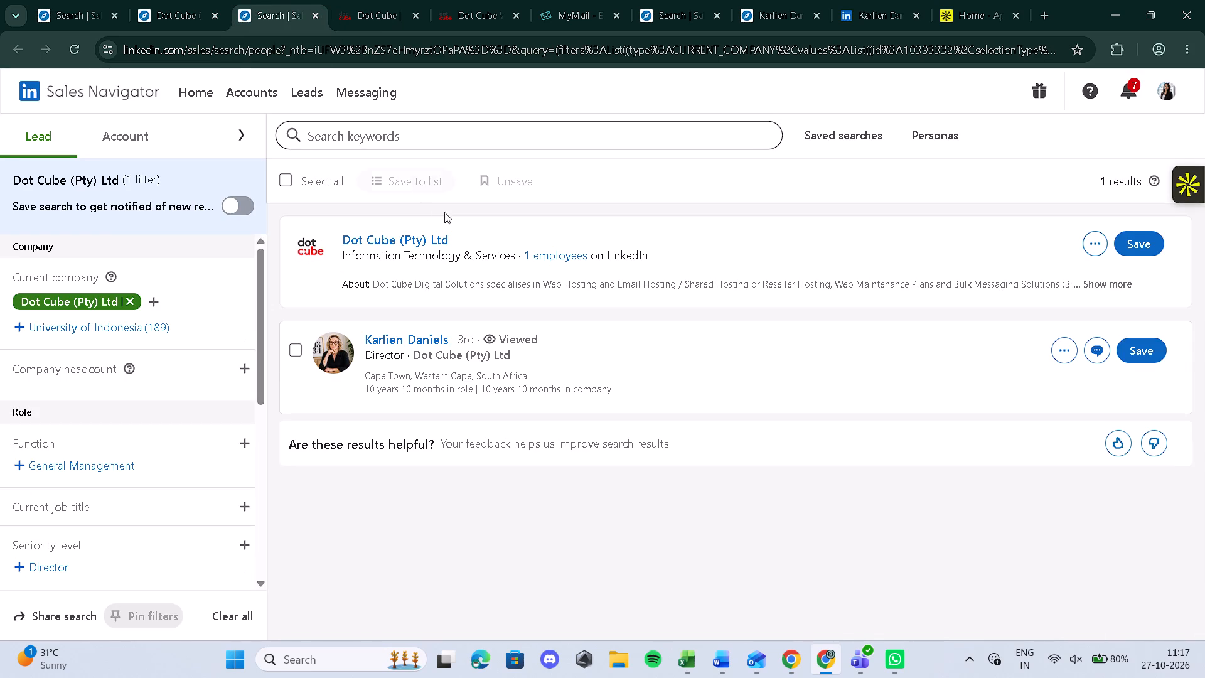
Return to the Dot Cube director's LinkedIn profile and refresh the Apollo extension's contact details.
click(875, 0)
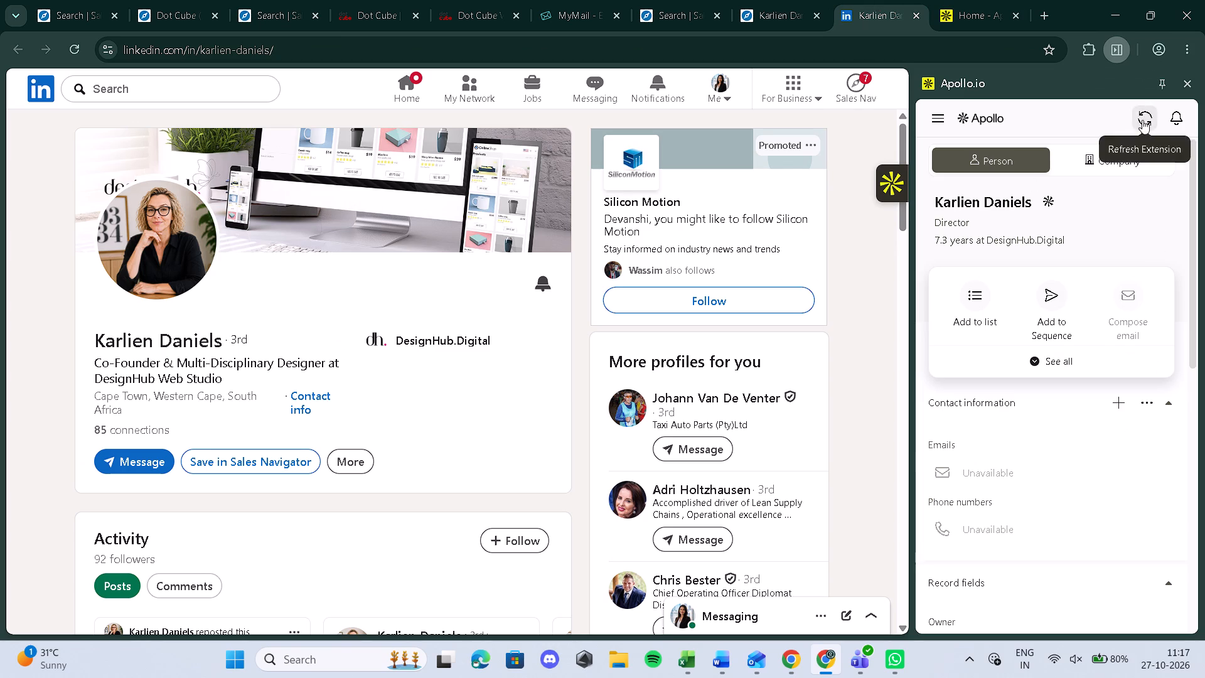
click(1142, 120)
click(768, 0)
click(870, 0)
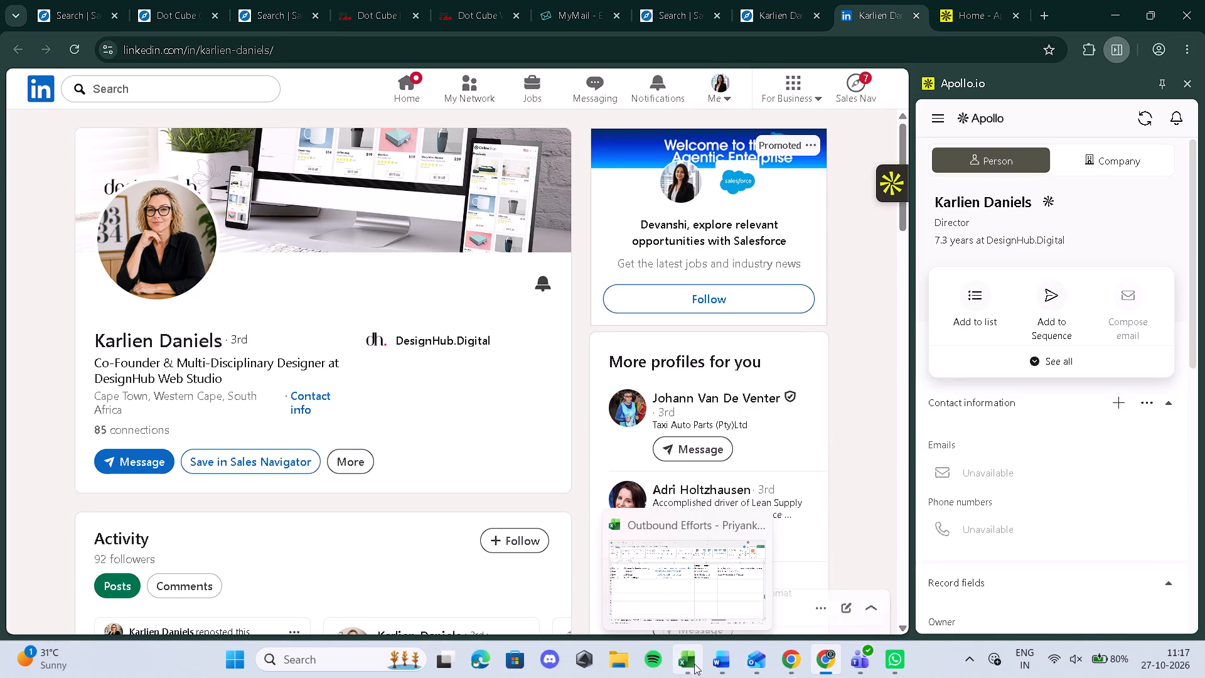
Review the Experience section of the Dot Cube director's LinkedIn profile.
scroll(194, 441, down, 3)
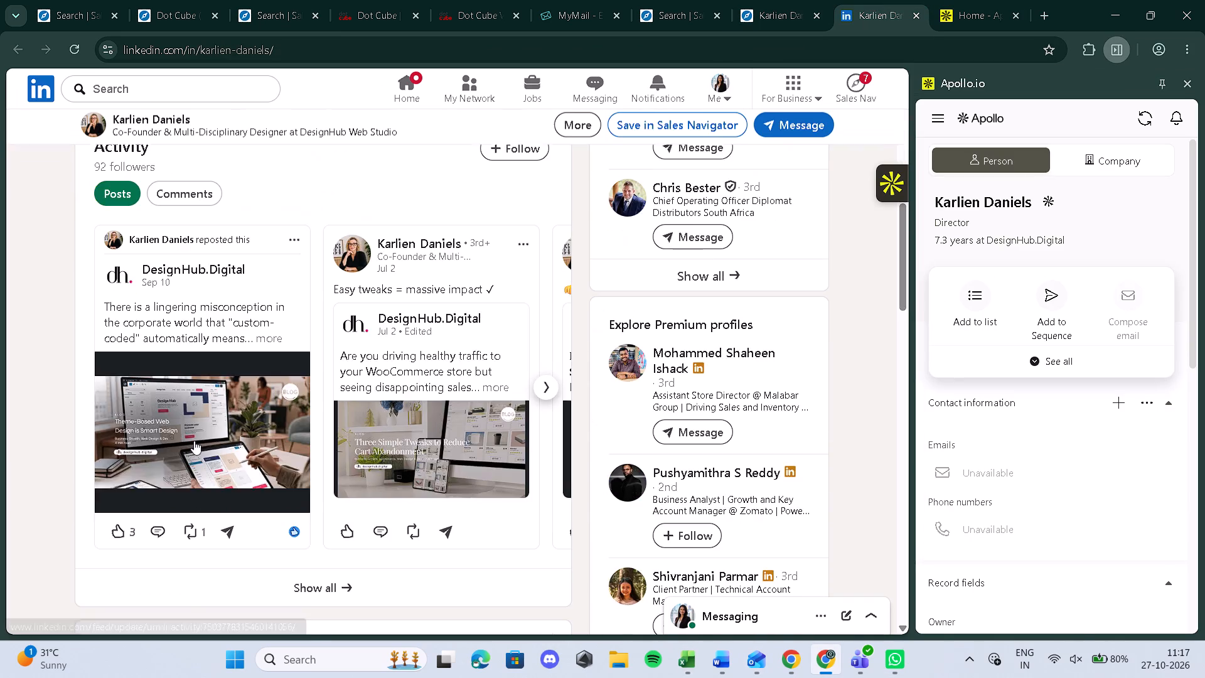
scroll(194, 441, down, 3)
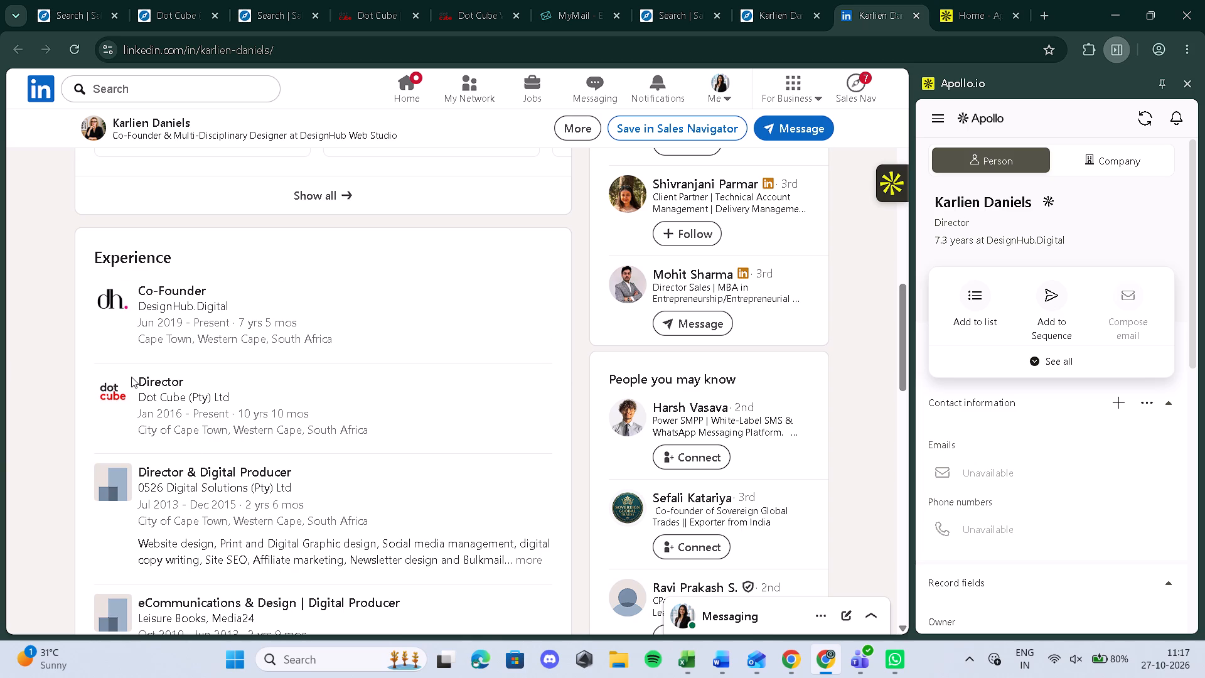
Copy the Director title from the LinkedIn Experience entry for Dot Cube into the job title cell of row 145 in the SA Harsh sheet.
drag(131, 377, 199, 383)
key(ctrl+c)
click(673, 654)
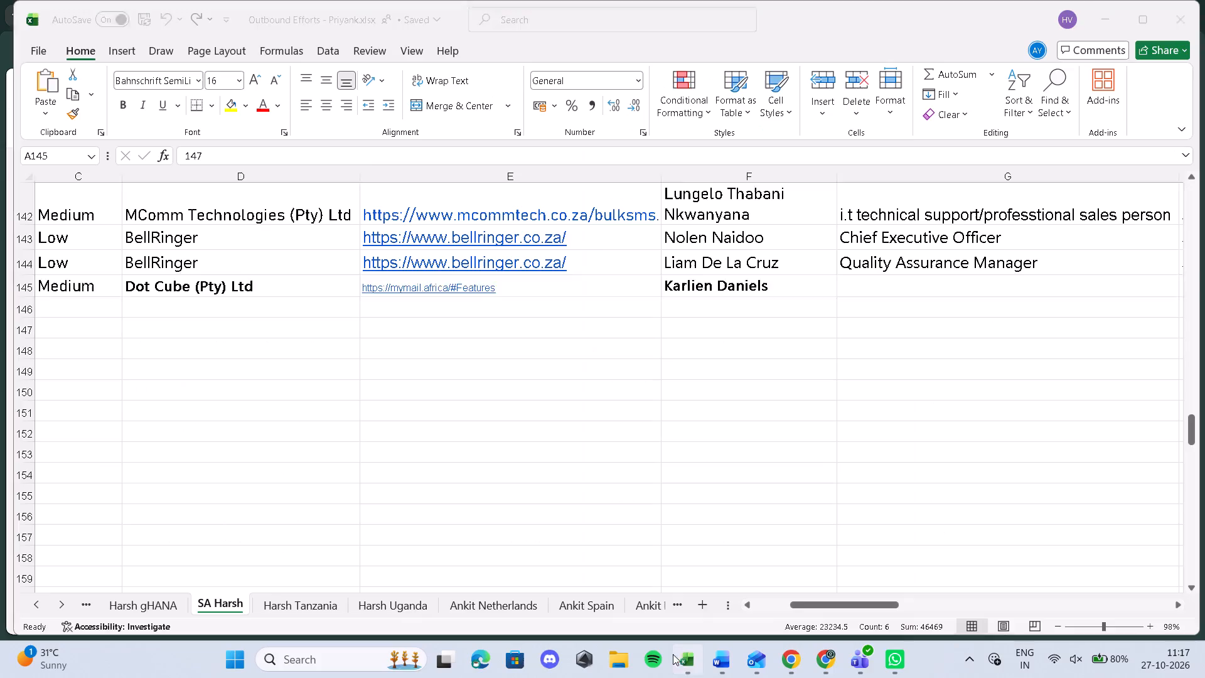
click(894, 283)
key(ctrl+v)
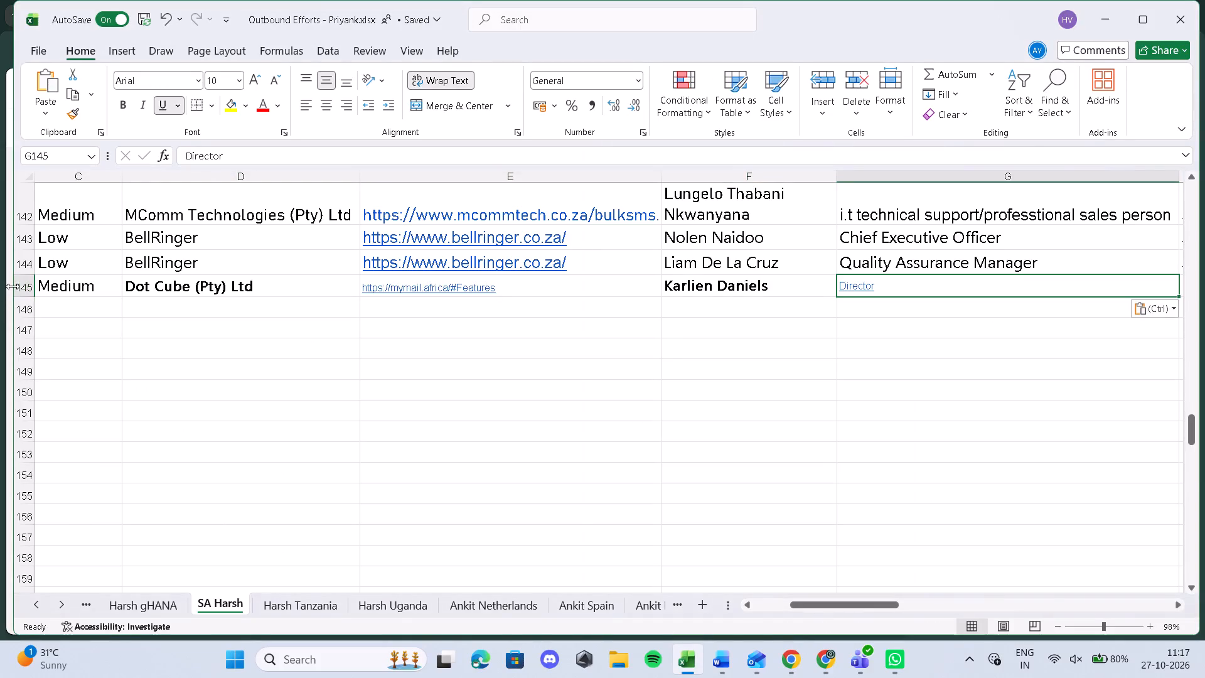
Fill the Dot Cube lead's country with South Africa and region with Africa by copying both values from row 144.
click(13, 286)
click(21, 282)
drag(842, 597, 901, 591)
click(874, 596)
drag(860, 605, 897, 613)
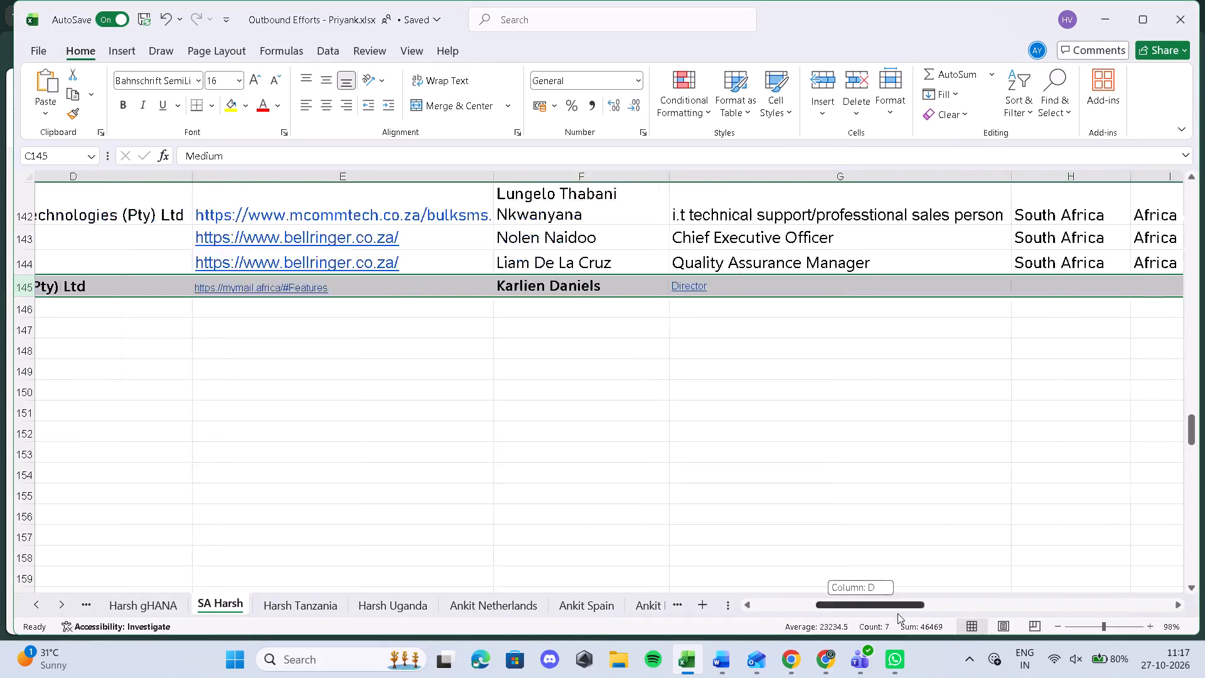
drag(897, 613, 918, 613)
scroll(699, 511, up, 1)
click(604, 449)
key(ctrl+c)
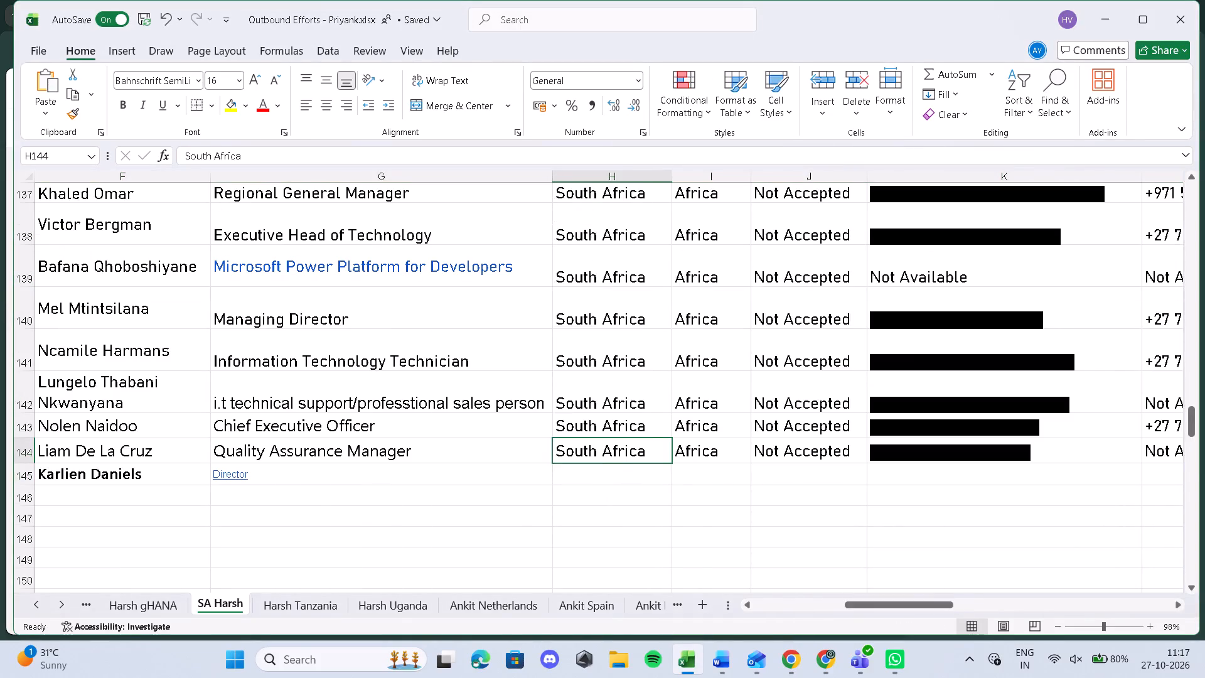
click(612, 472)
key(ctrl+v)
click(719, 456)
key(ctrl+c)
click(715, 479)
key(ctrl+v)
Copy the Not Accepted status from row 144 for the Dot Cube lead in row 145.
click(818, 463)
key(ctrl+c)
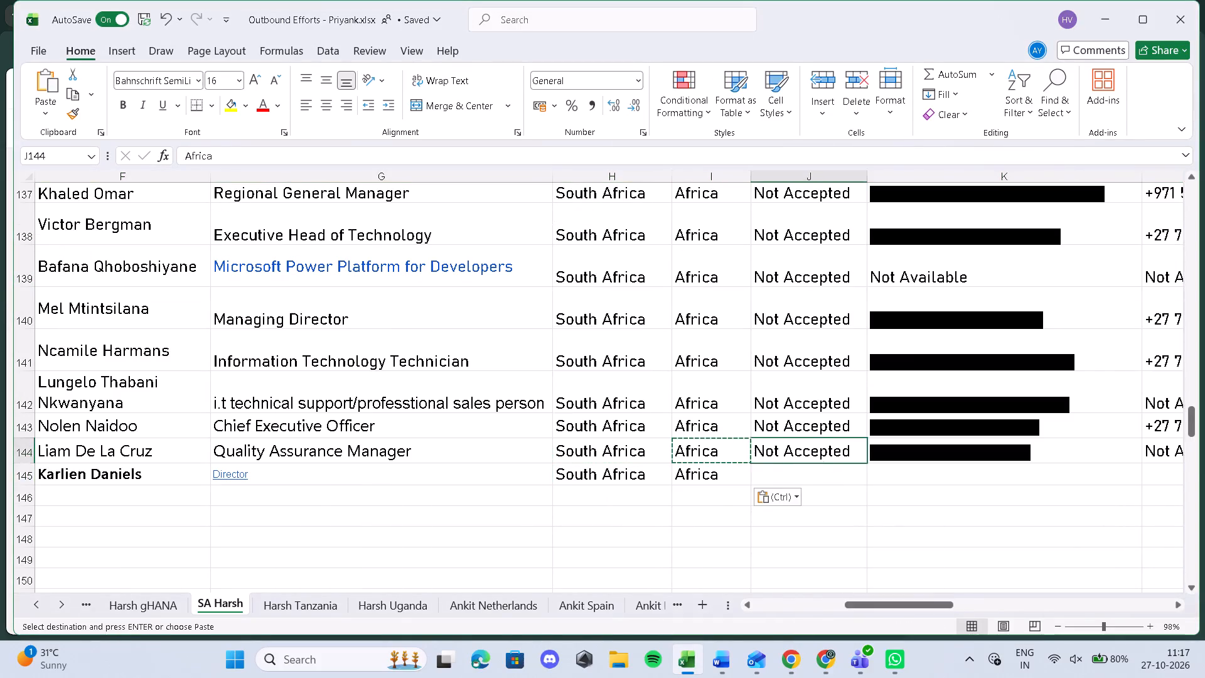
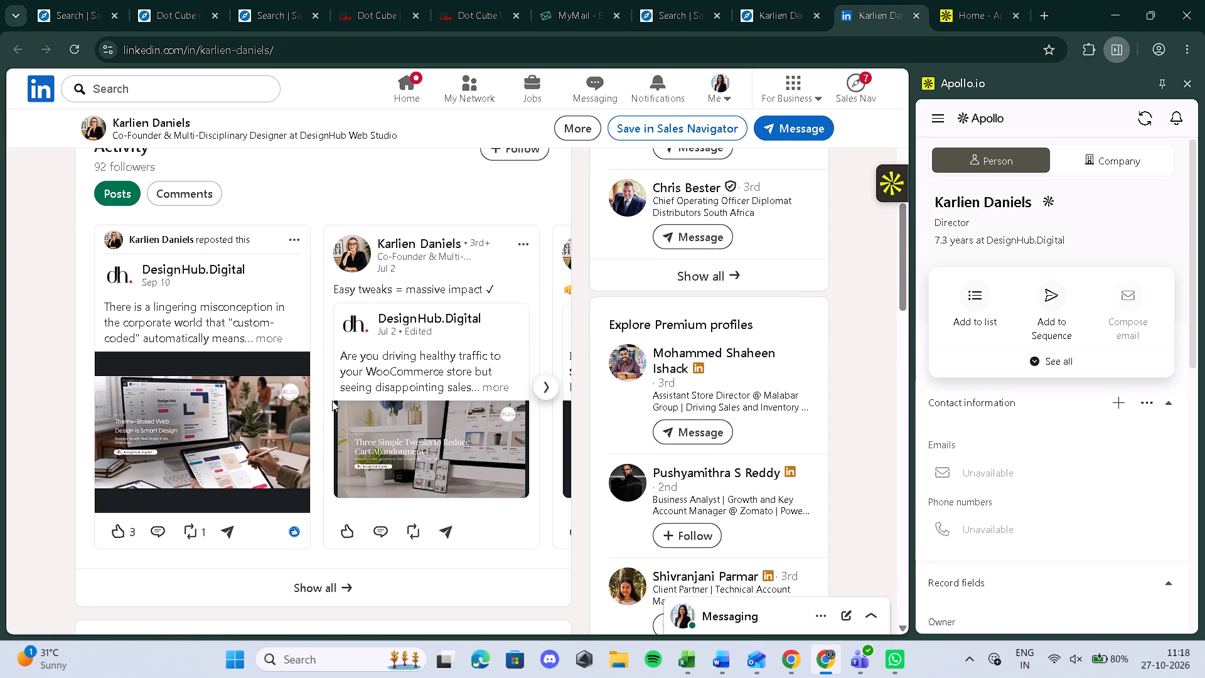
Switch from the Dot Cube director's LinkedIn profile back to the same person's Sales Navigator lead page.
scroll(332, 401, up, 7)
click(799, 0)
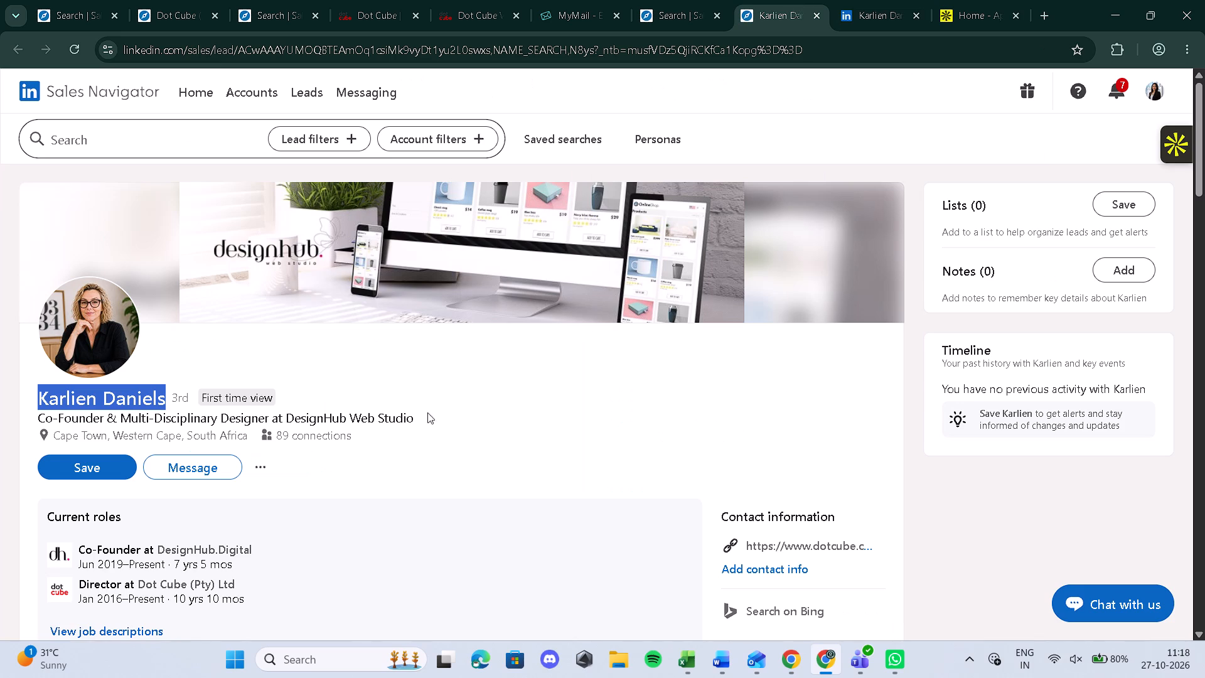
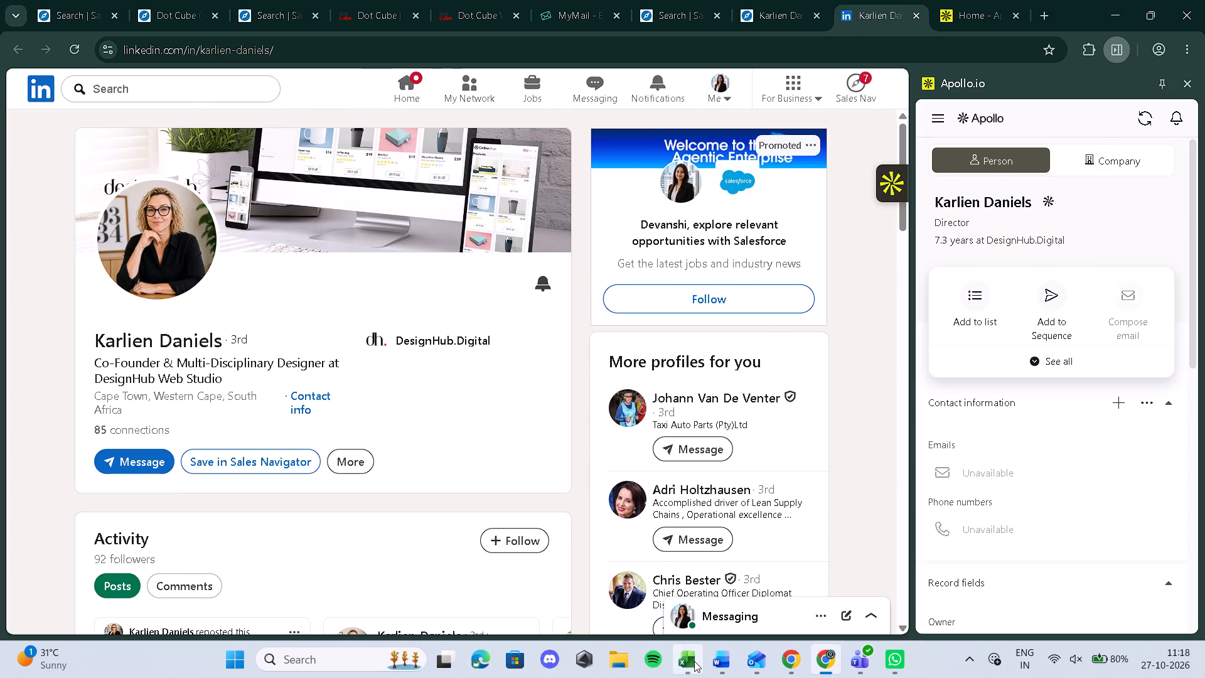
Switch to the SA Harsh sheet in Excel and enter Not Available for the director's email and phone number in row 145.
click(980, 474)
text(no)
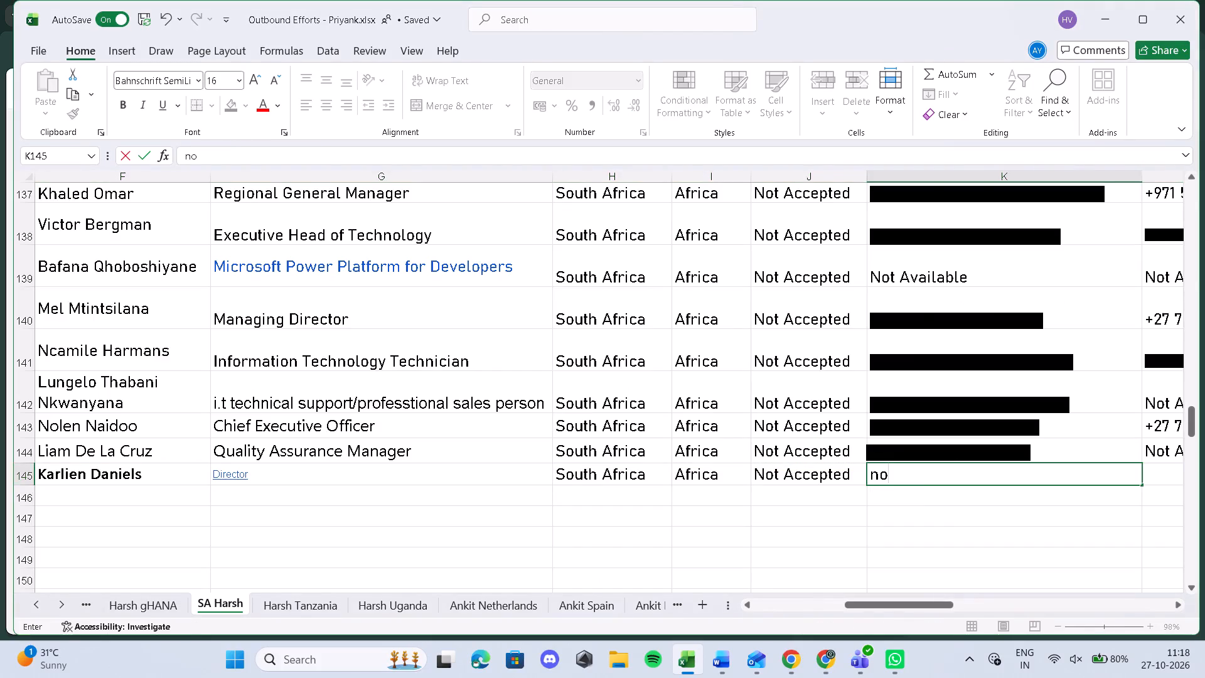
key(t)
click(1168, 468)
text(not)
click(1148, 473)
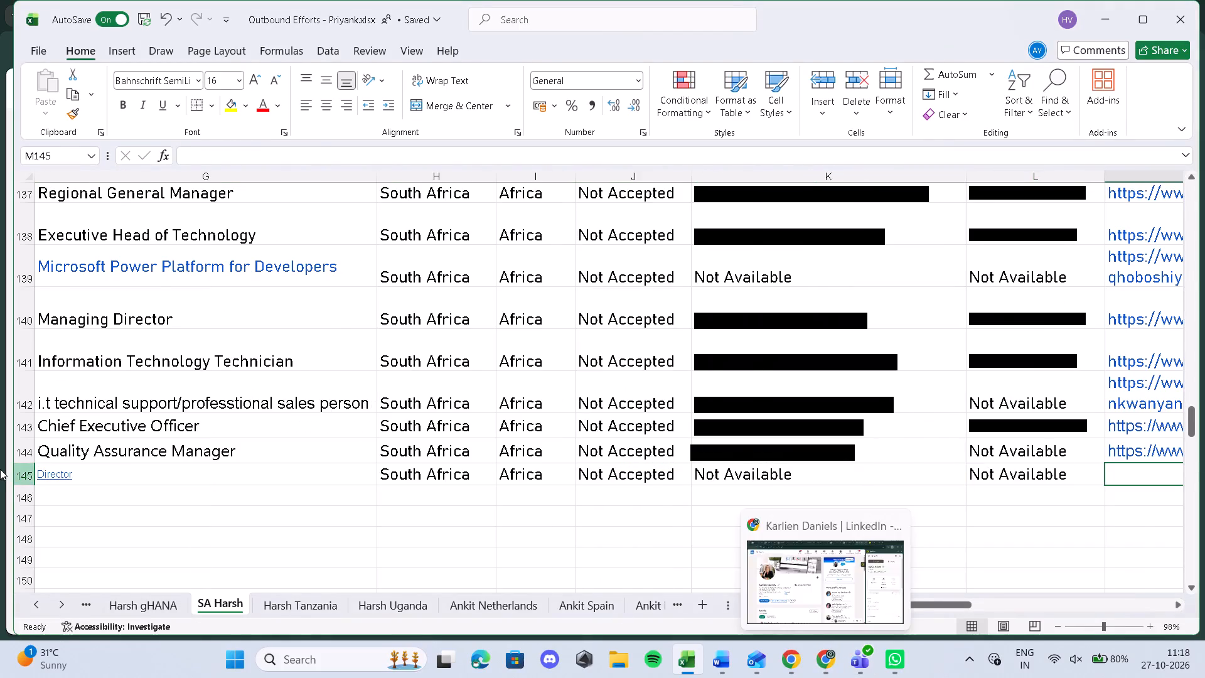
Select the director's row 145 in the sheet and switch back to the director's LinkedIn profile in Chrome.
click(24, 475)
click(822, 652)
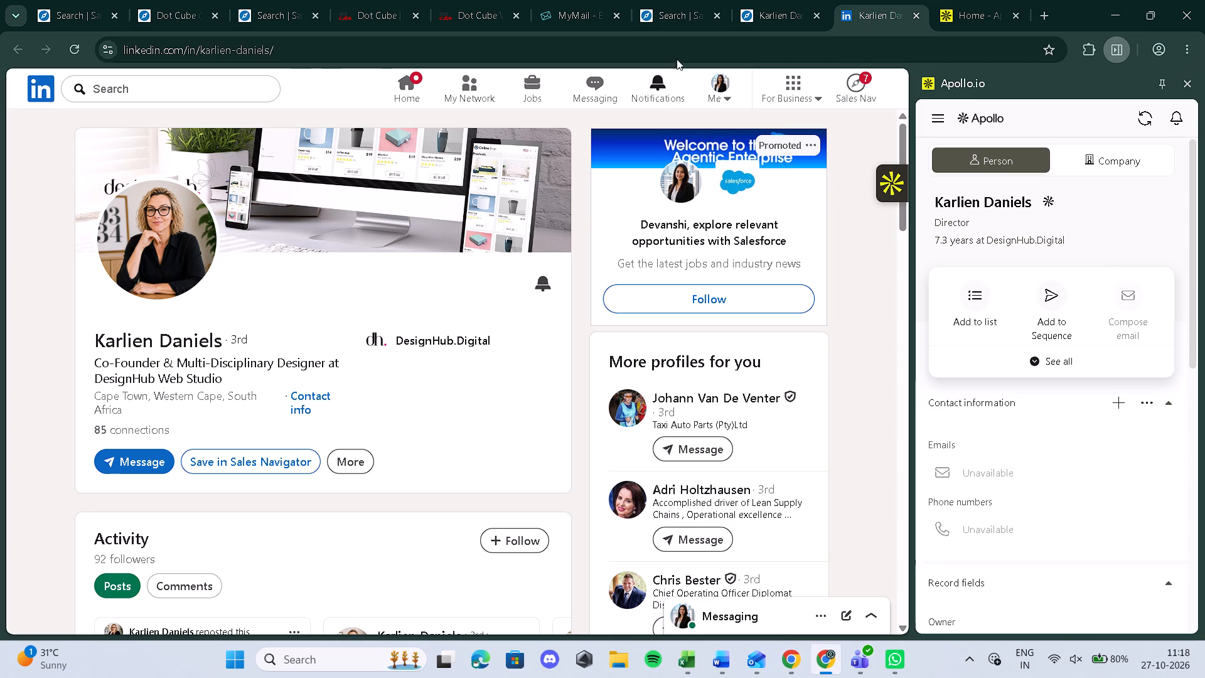
Copy the Dot Cube director's LinkedIn URL from Sales Navigator into the LinkedIn column of row 145 in the Excel sheet SA Harsh.
click(767, 0)
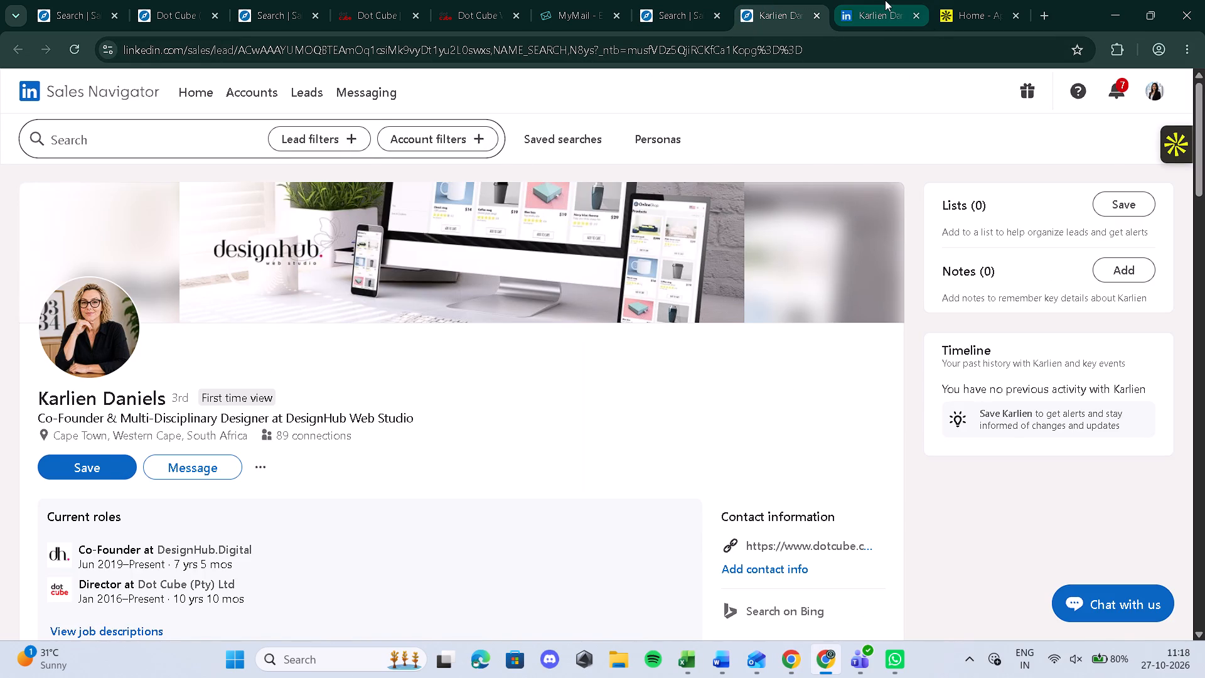
click(885, 0)
click(783, 0)
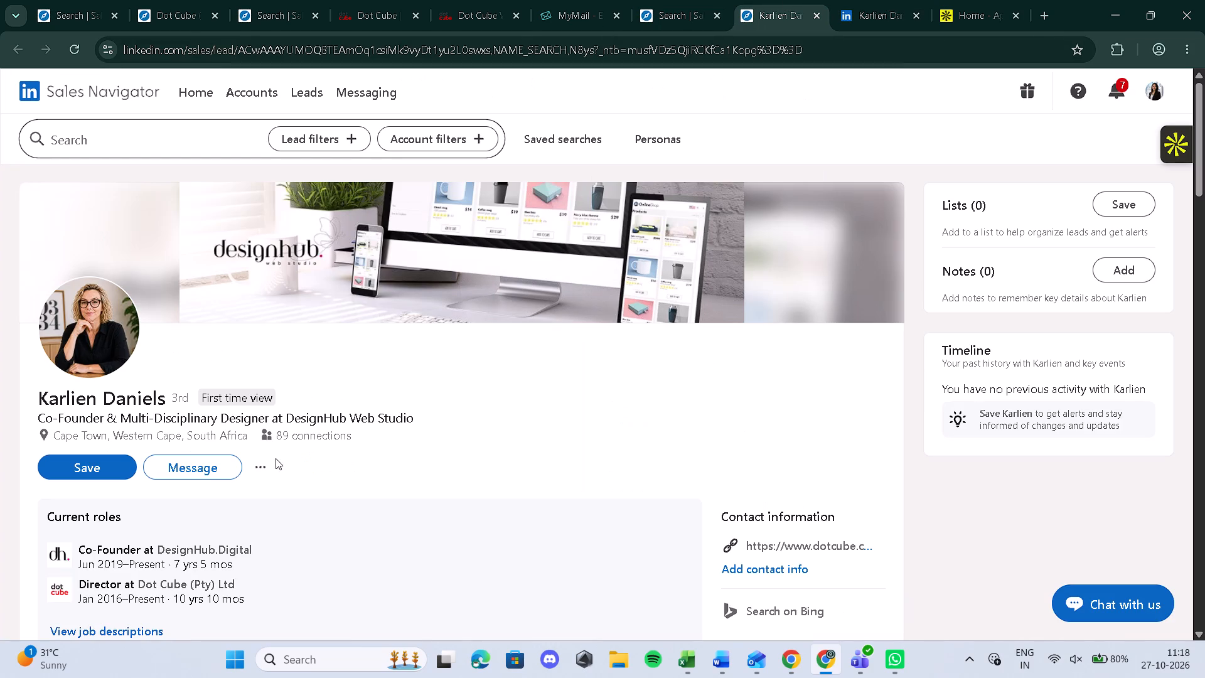
click(273, 475)
click(268, 476)
click(237, 576)
click(700, 668)
drag(921, 607, 978, 600)
click(837, 476)
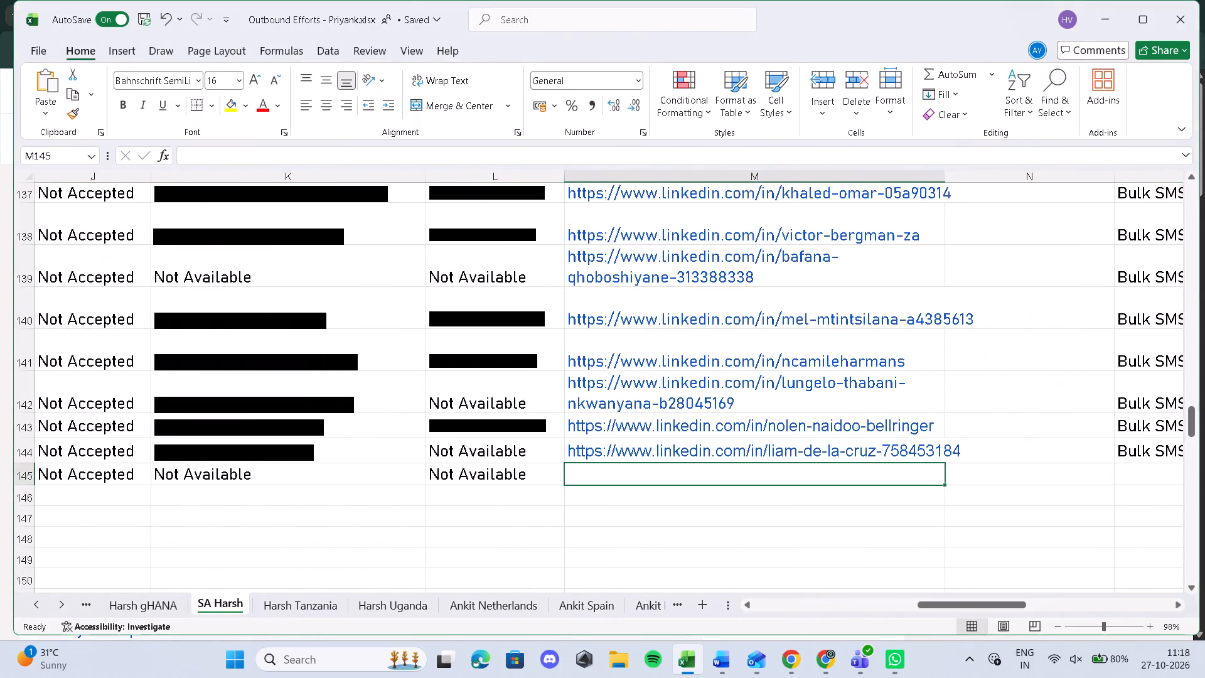
key(ctrl+v)
Turn the director's LinkedIn URL in the Dot Cube row into a hyperlink.
click(982, 470)
triple_click(912, 465)
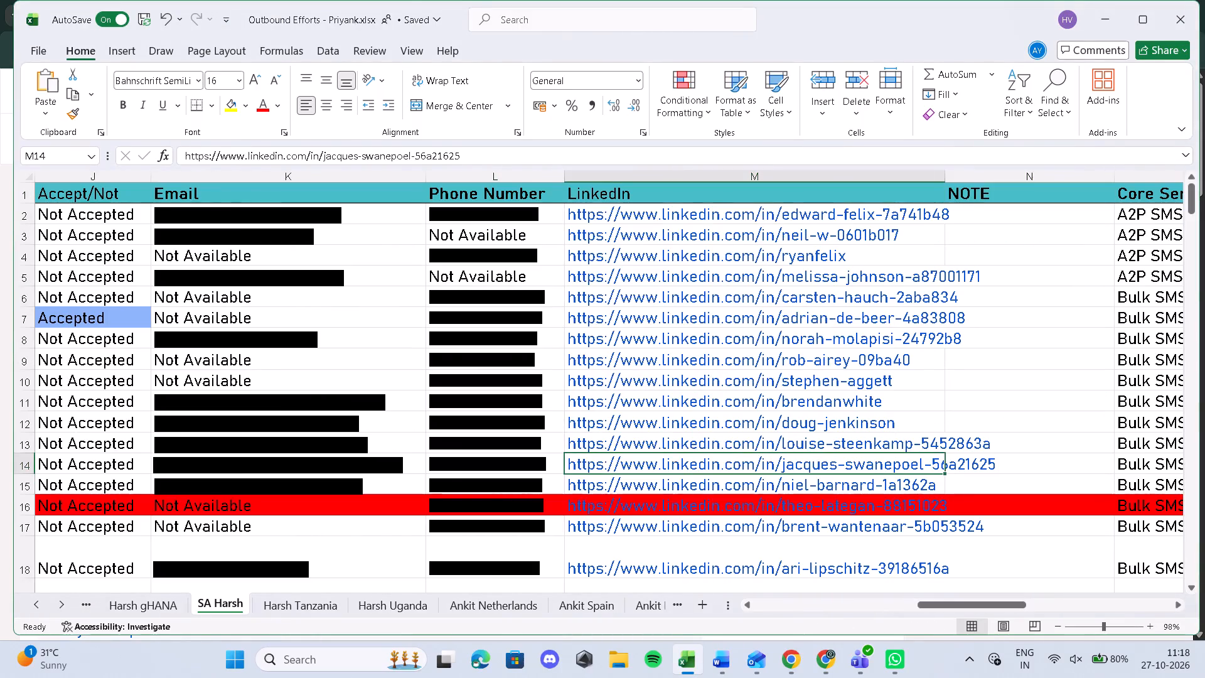
click(1018, 8)
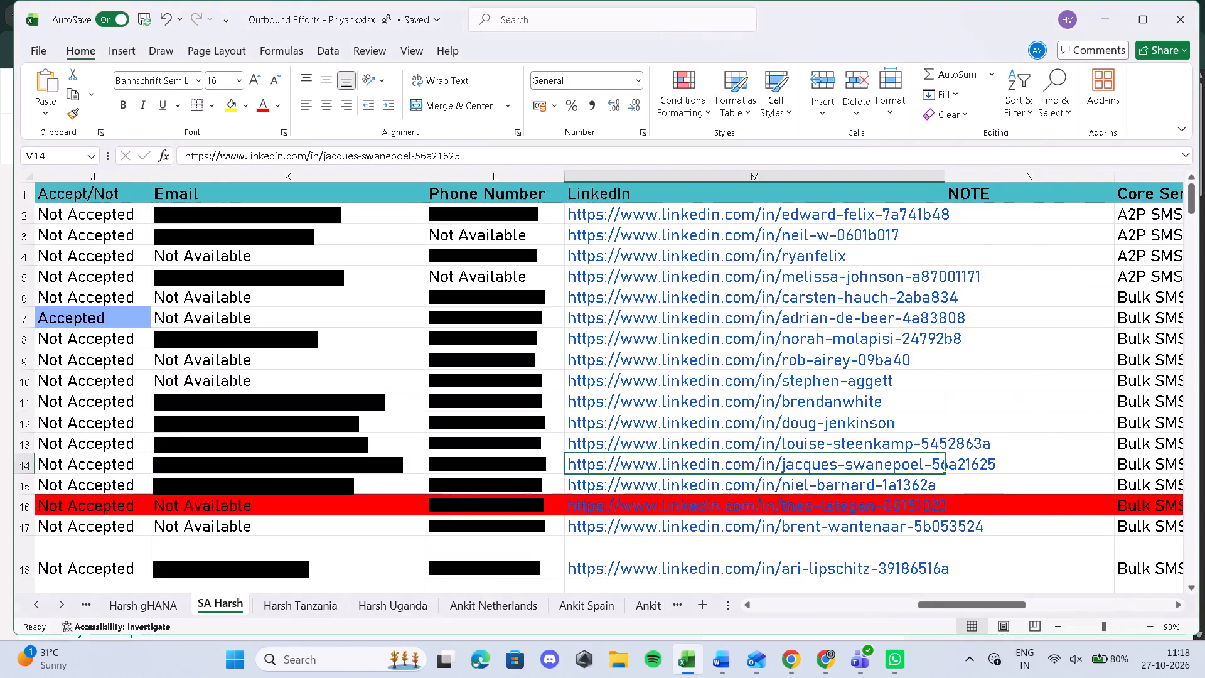
scroll(965, 480, down, 17)
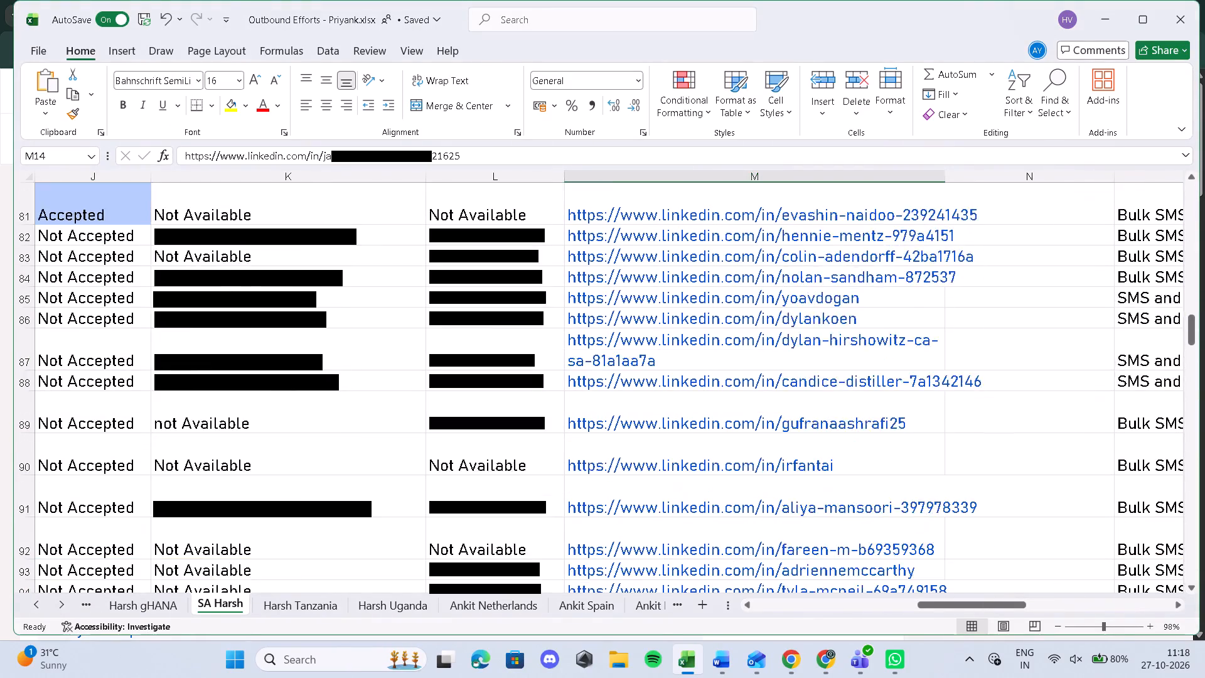
scroll(959, 478, down, 12)
scroll(959, 478, up, 2)
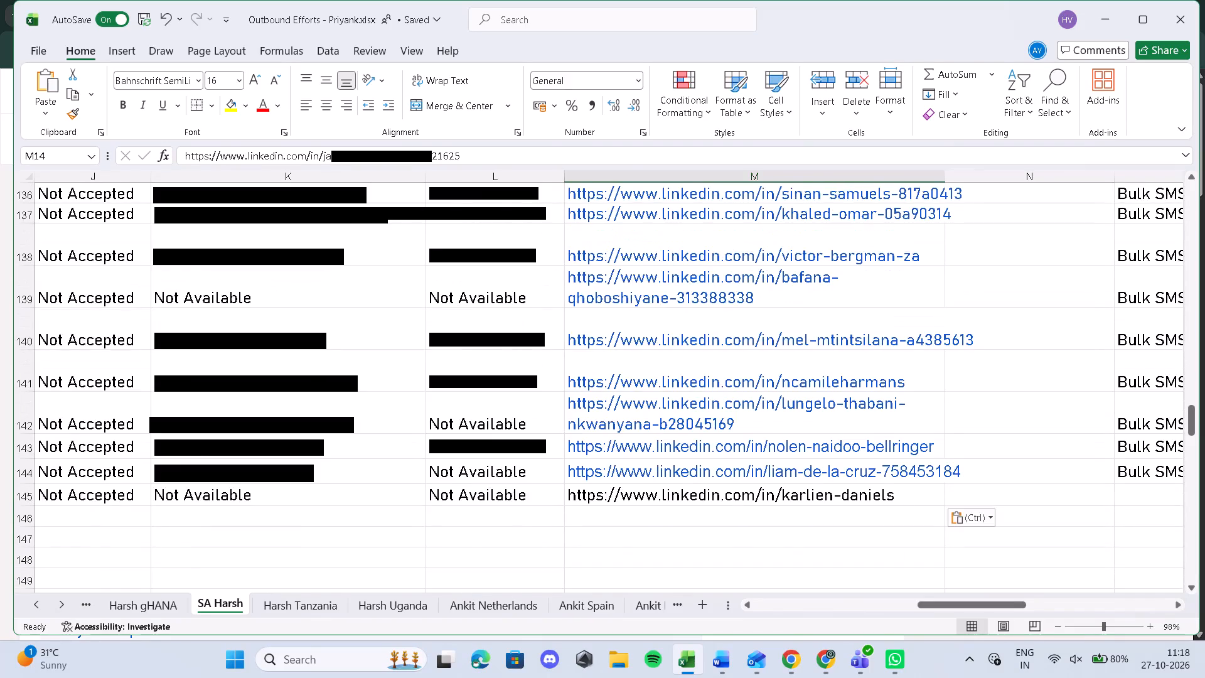
click(980, 495)
triple_click(928, 498)
click(1033, 497)
click(26, 500)
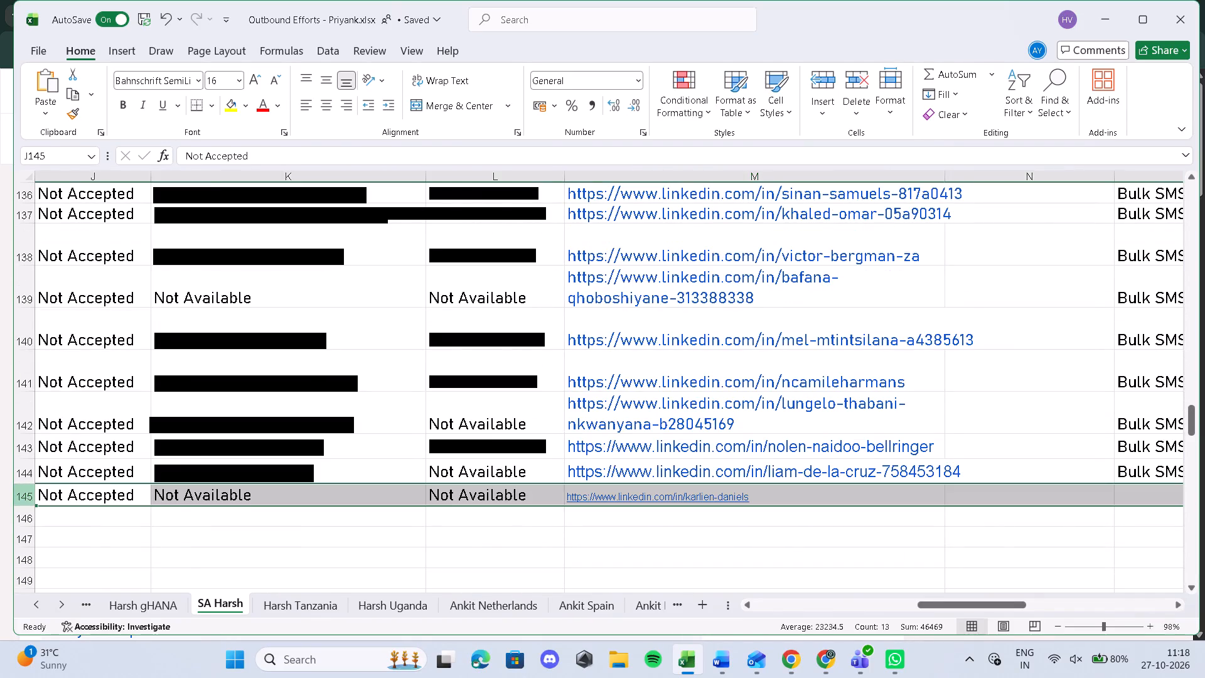
Copy Bulk SMS from the row above into the core service column of the Dot Cube row.
drag(943, 606, 977, 606)
click(852, 466)
key(ctrl+c)
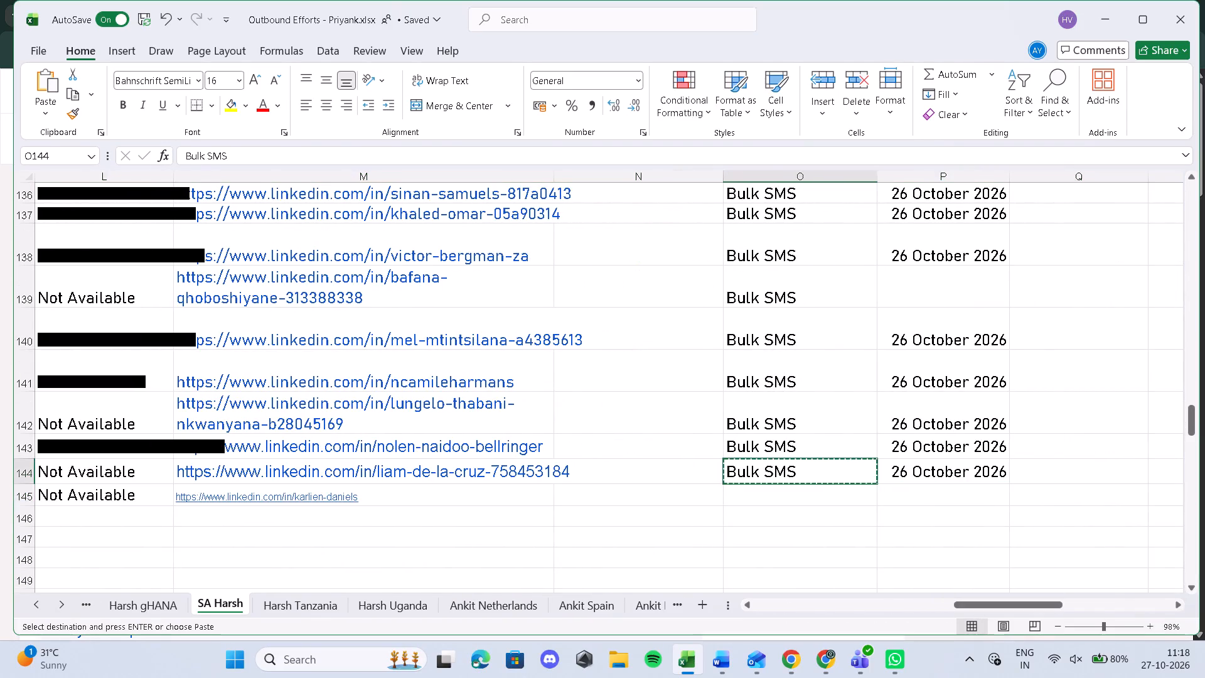
click(827, 491)
key(ctrl+v)
drag(1044, 602, 573, 599)
click(25, 514)
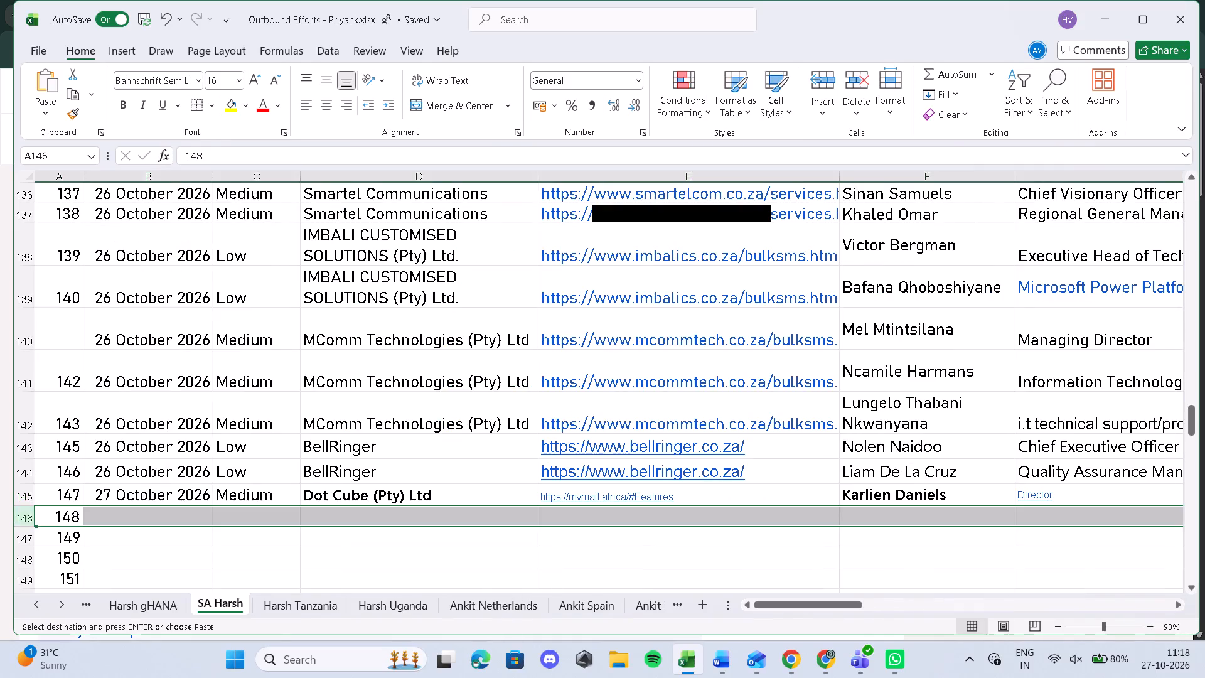
In Chrome, close the Apollo, director profile, MyMail and Dot Cube tabs, keeping only the sms account search.
click(821, 656)
click(953, 7)
click(1015, 14)
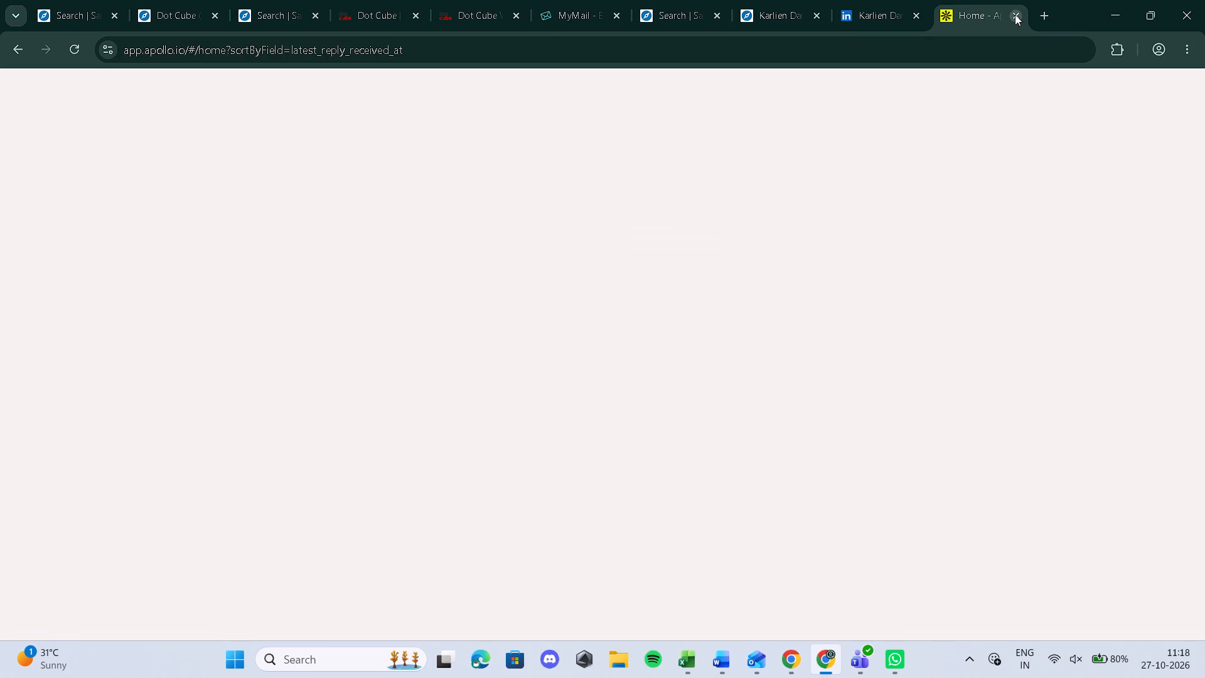
click(1010, 16)
click(1012, 16)
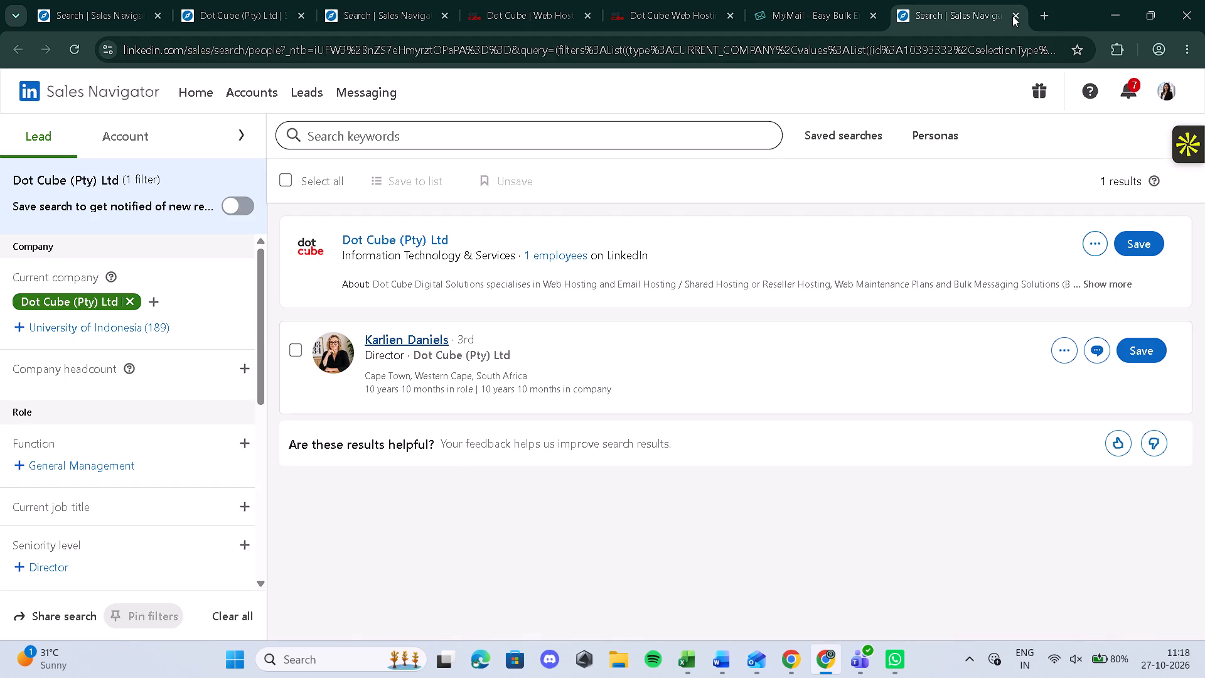
click(1017, 16)
click(1017, 16)
click(956, 16)
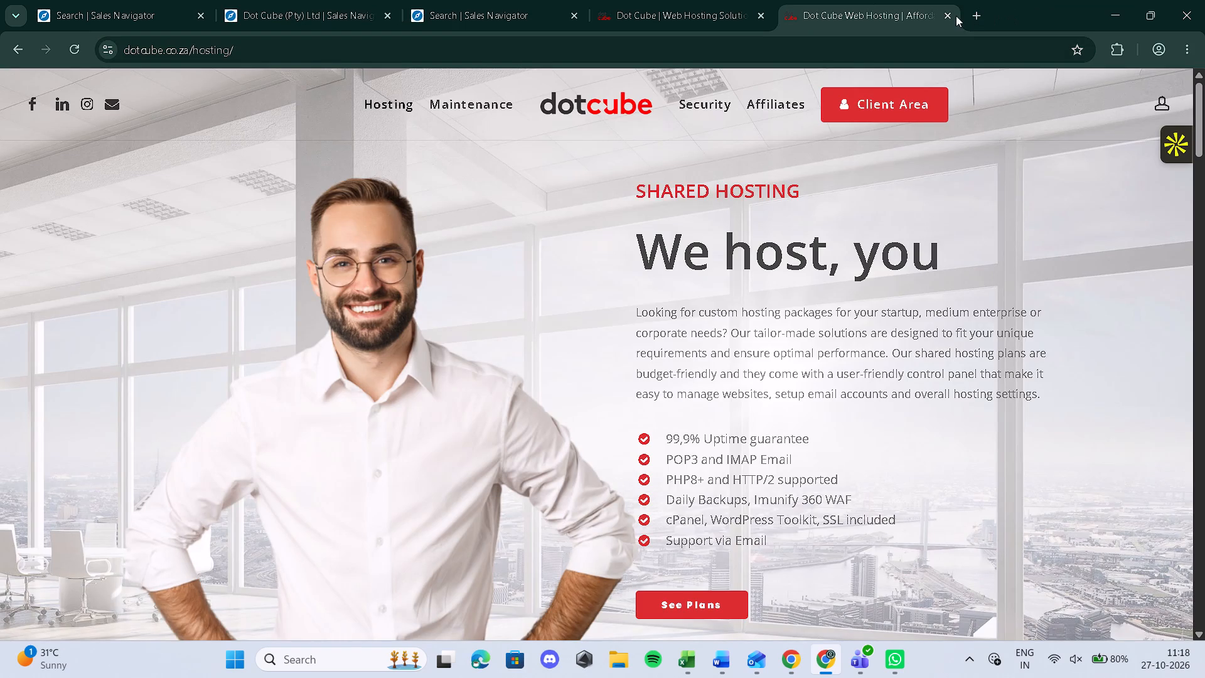
click(950, 16)
click(761, 13)
click(572, 14)
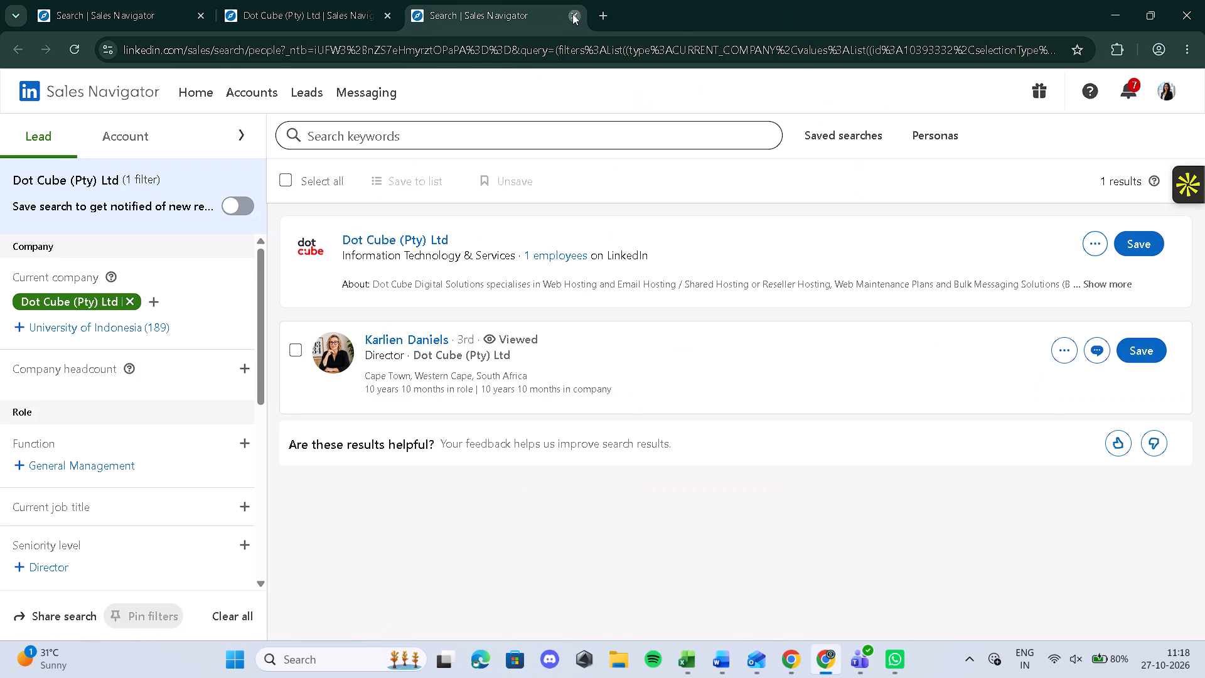
click(385, 16)
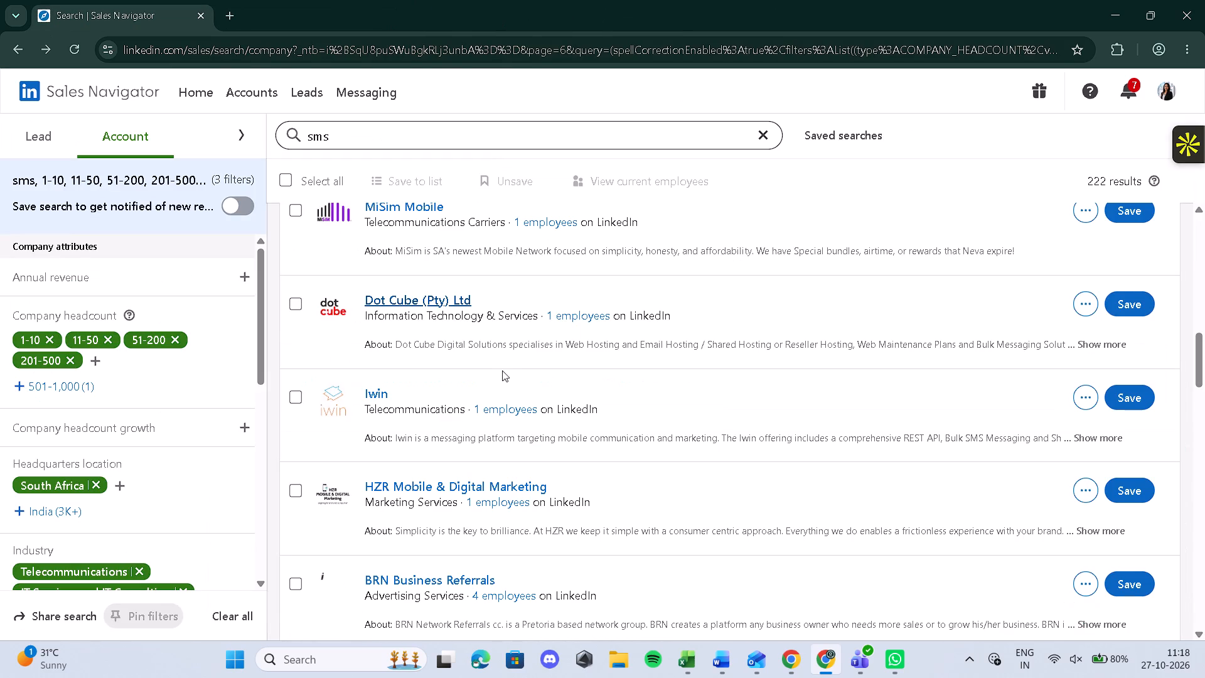
Open the Iwin account page in a new tab from the sms account search results.
click(502, 370)
scroll(508, 348, down, 1)
right_click(378, 268)
click(429, 277)
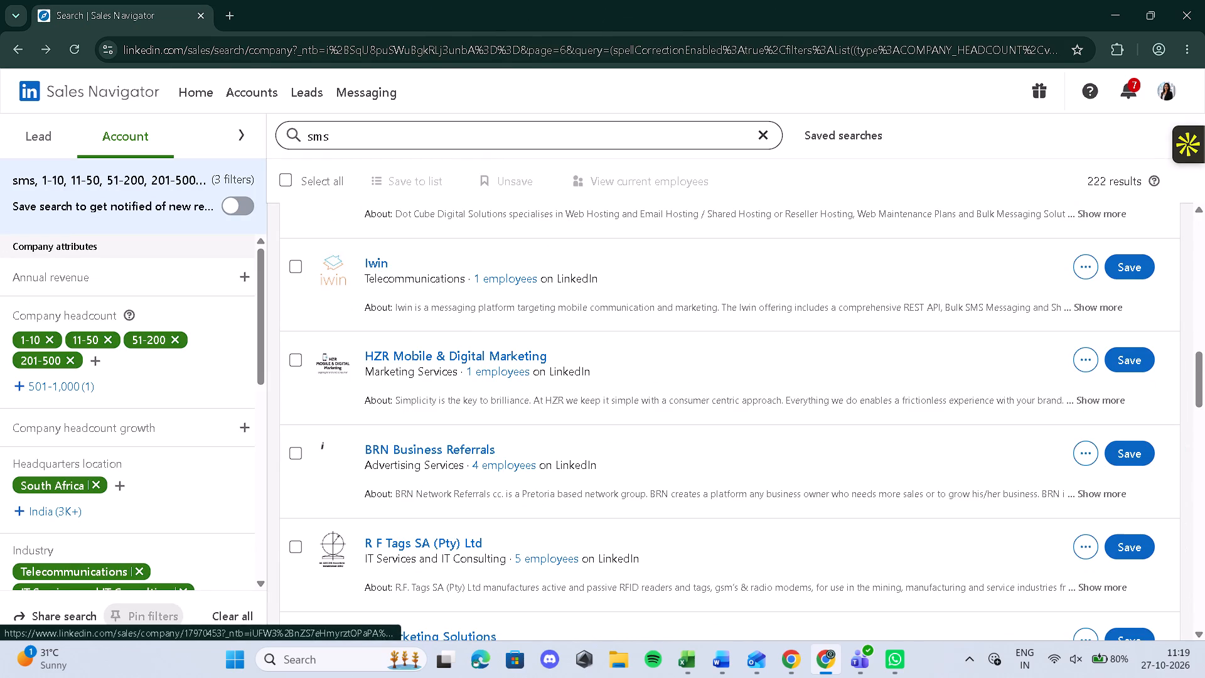
right_click(370, 254)
click(444, 271)
click(328, 0)
click(178, 1)
click(287, 0)
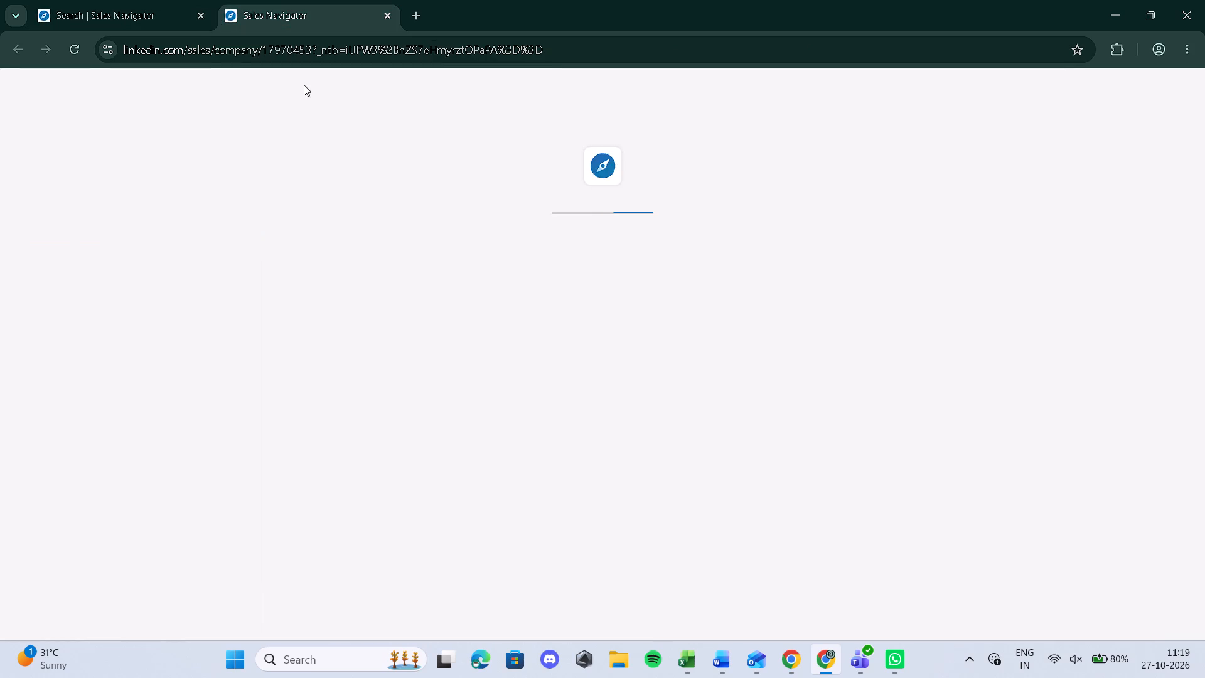
click(129, 0)
click(250, 0)
click(157, 0)
click(298, 0)
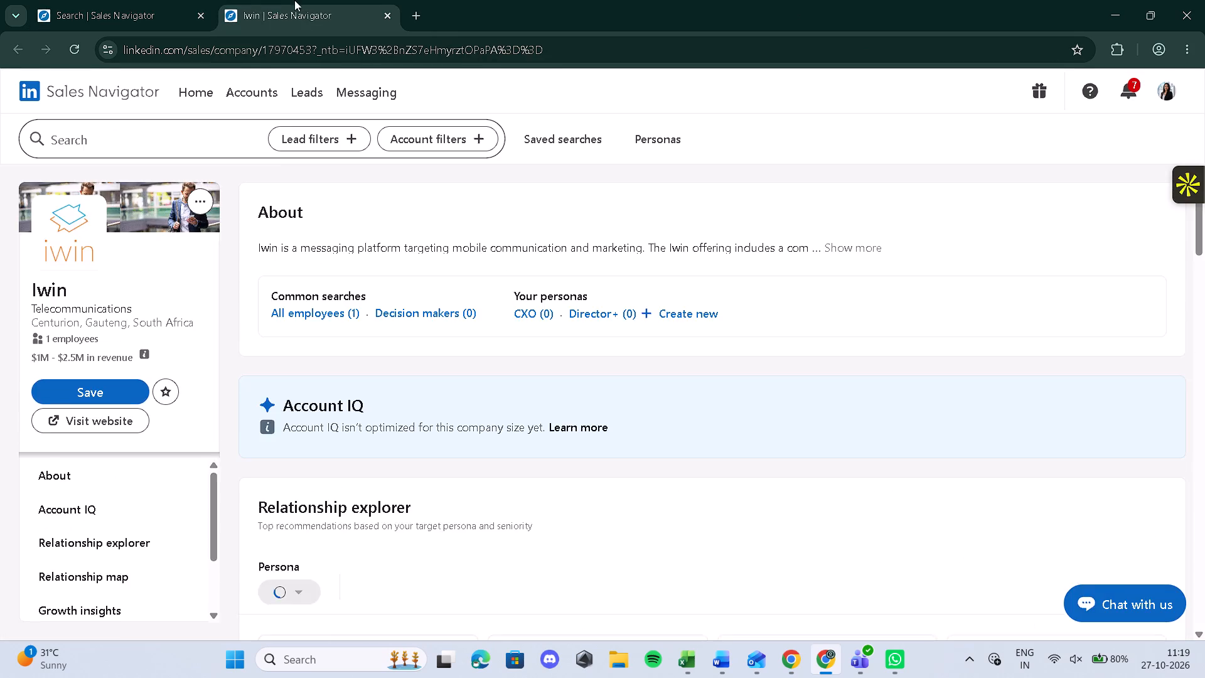
click(153, 0)
click(278, 0)
Open Iwin's company website in a new tab from its account page.
right_click(124, 418)
click(249, 440)
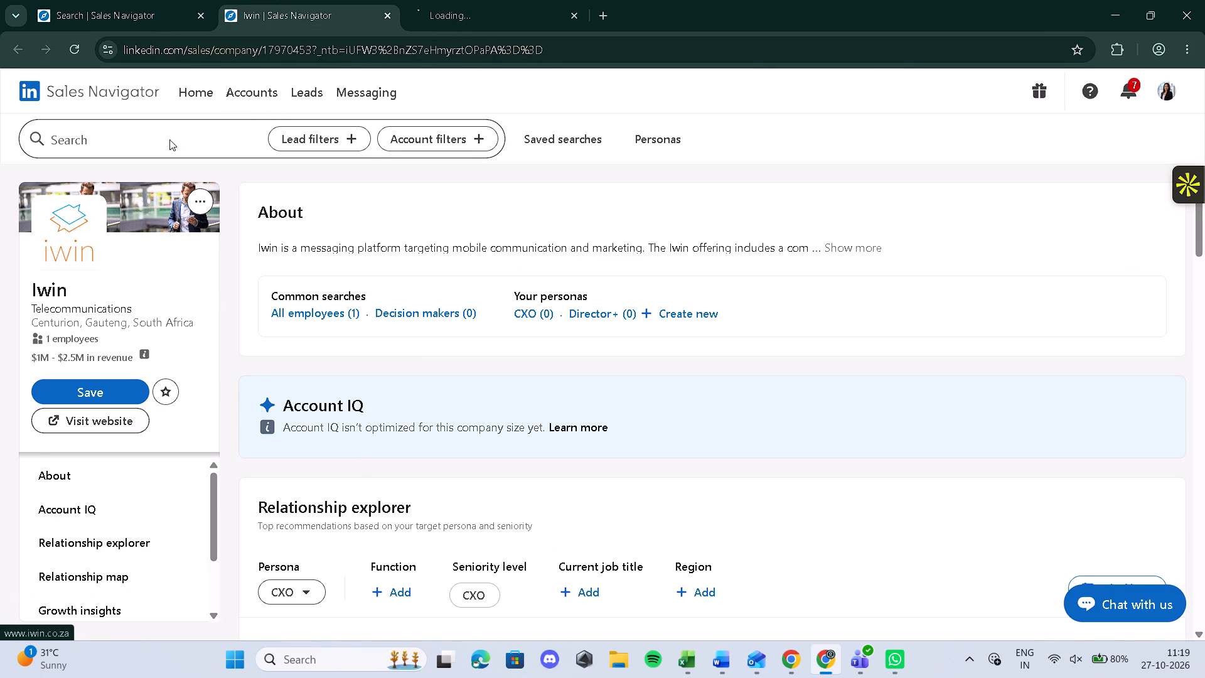
click(129, 0)
click(281, 0)
click(458, 0)
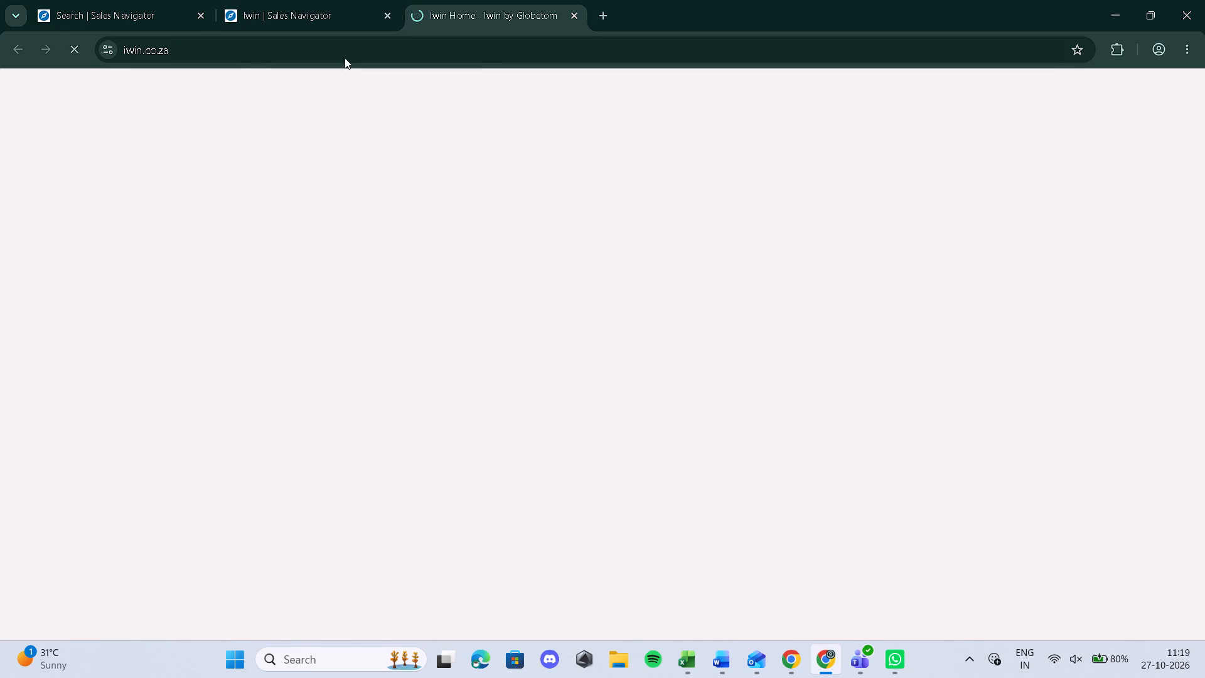
click(117, 0)
click(271, 0)
click(442, 0)
Quit the LinkedIn app running in the background and return to the Iwin website.
click(957, 673)
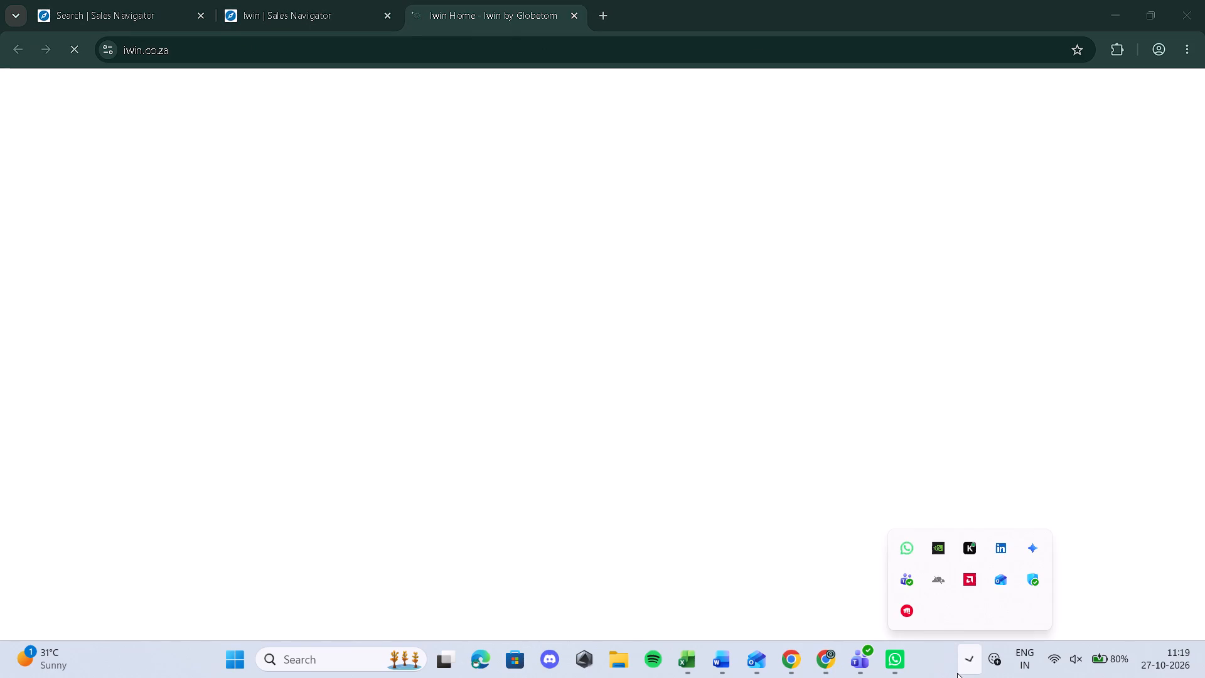
right_click(993, 547)
click(1026, 544)
click(100, 1)
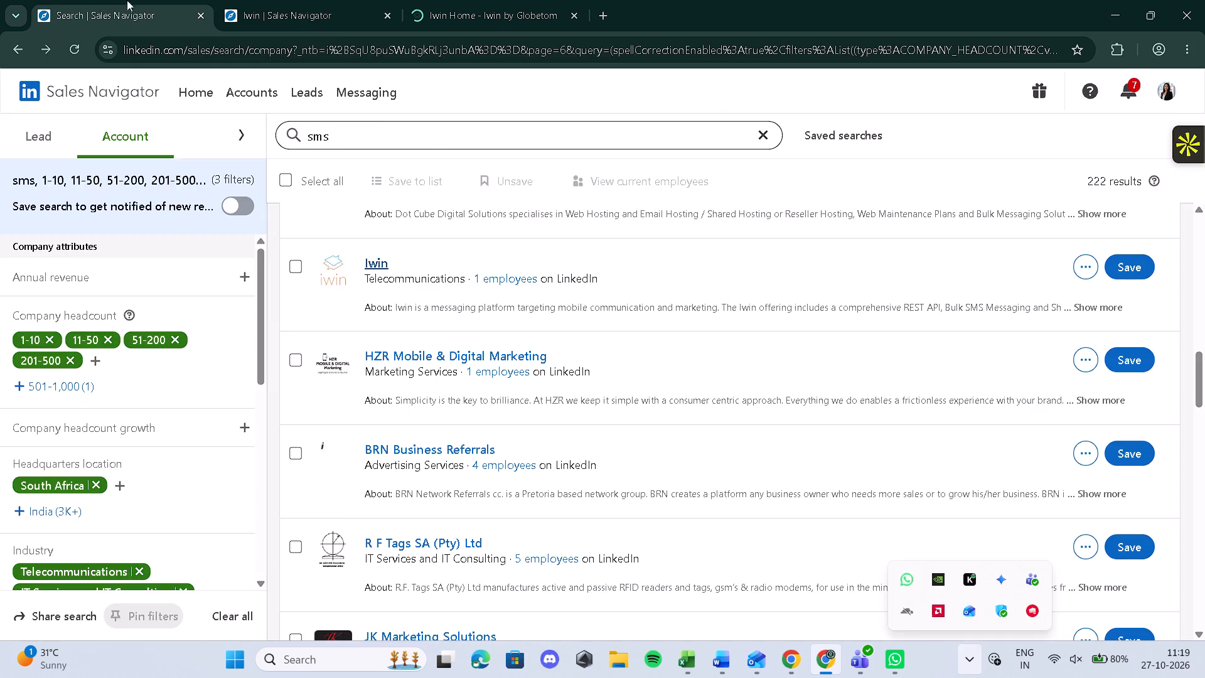
click(340, 0)
click(587, 0)
double_click(970, 668)
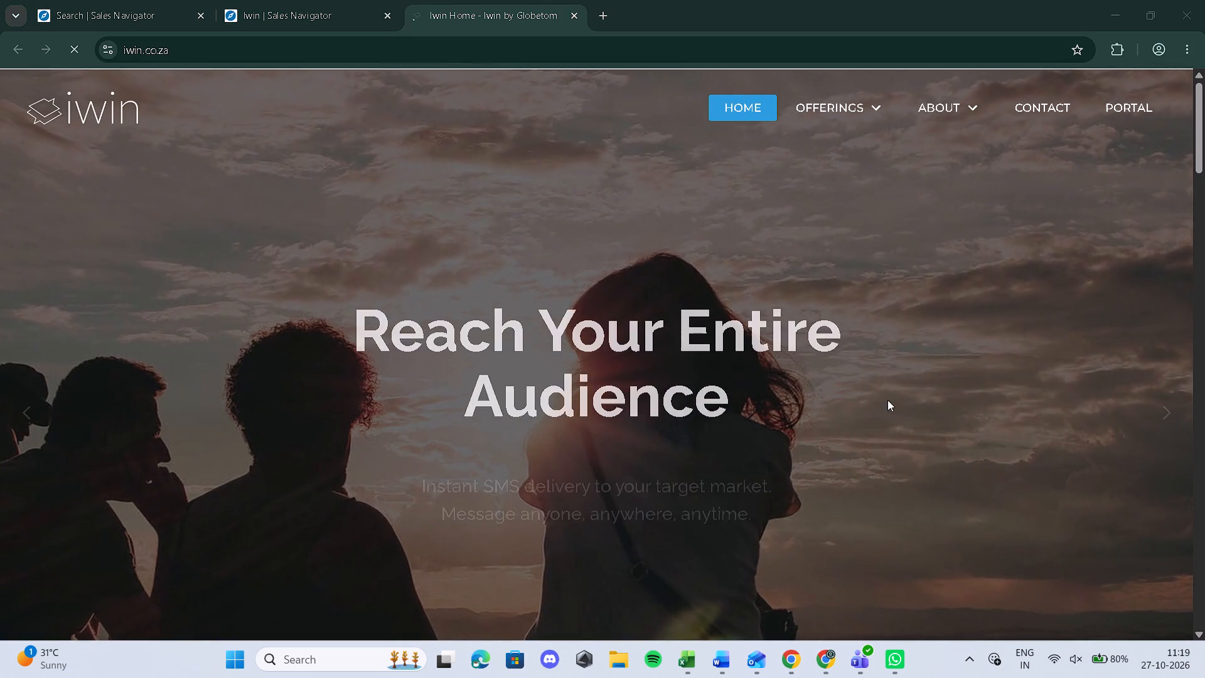
click(828, 173)
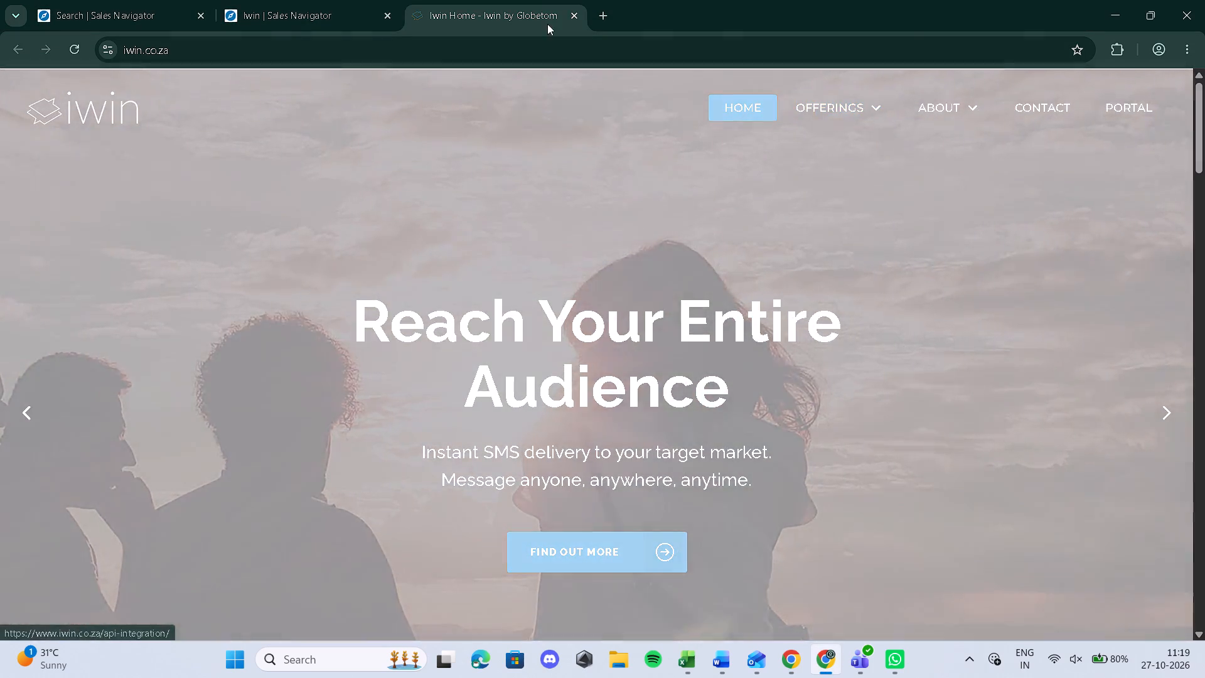
Copy the company name Iwin from its account page into the company column of row 146 in the Excel sheet.
click(293, 0)
drag(115, 293, 0, 289)
right_click(41, 286)
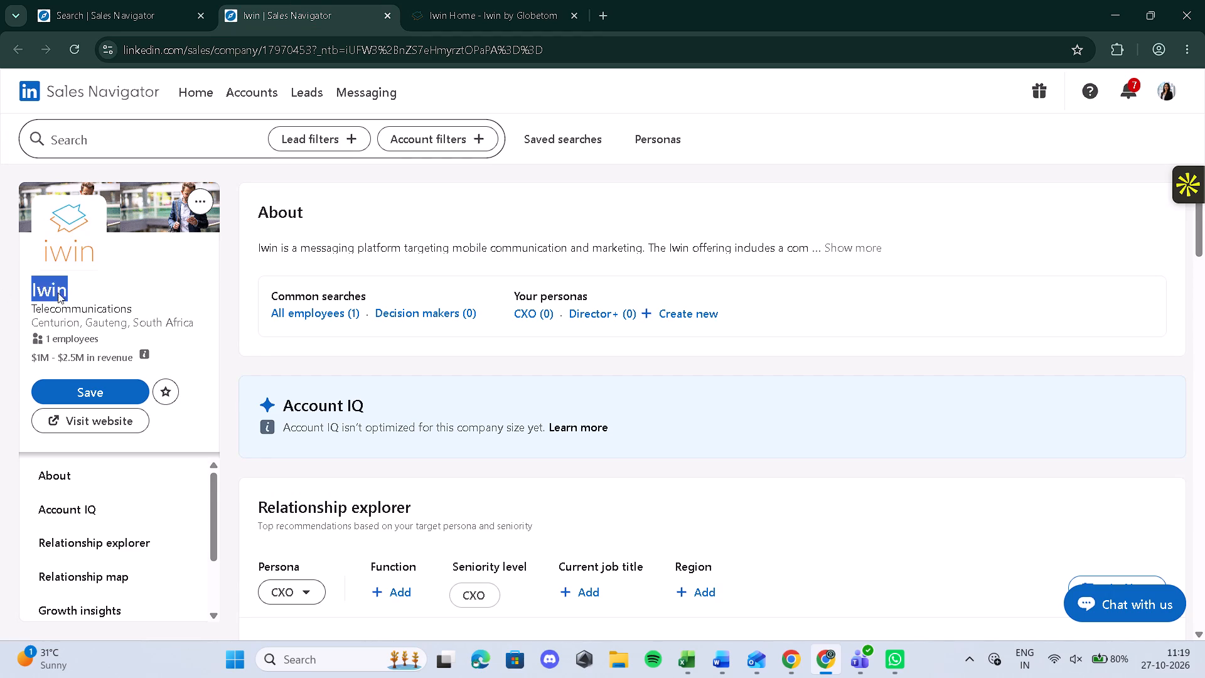
click(84, 299)
click(699, 655)
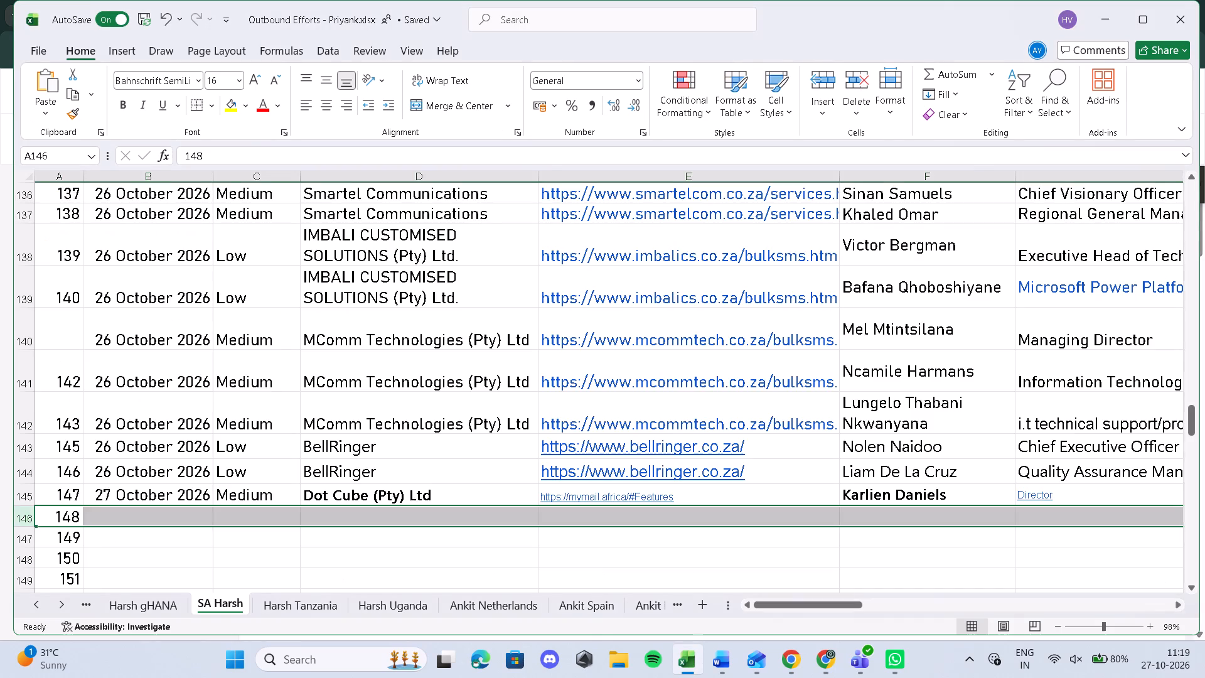
scroll(473, 473, down, 1)
click(430, 344)
key(ctrl+v)
Look through the company column of SA Harsh for an existing Iwin entry.
scroll(444, 395, up, 2)
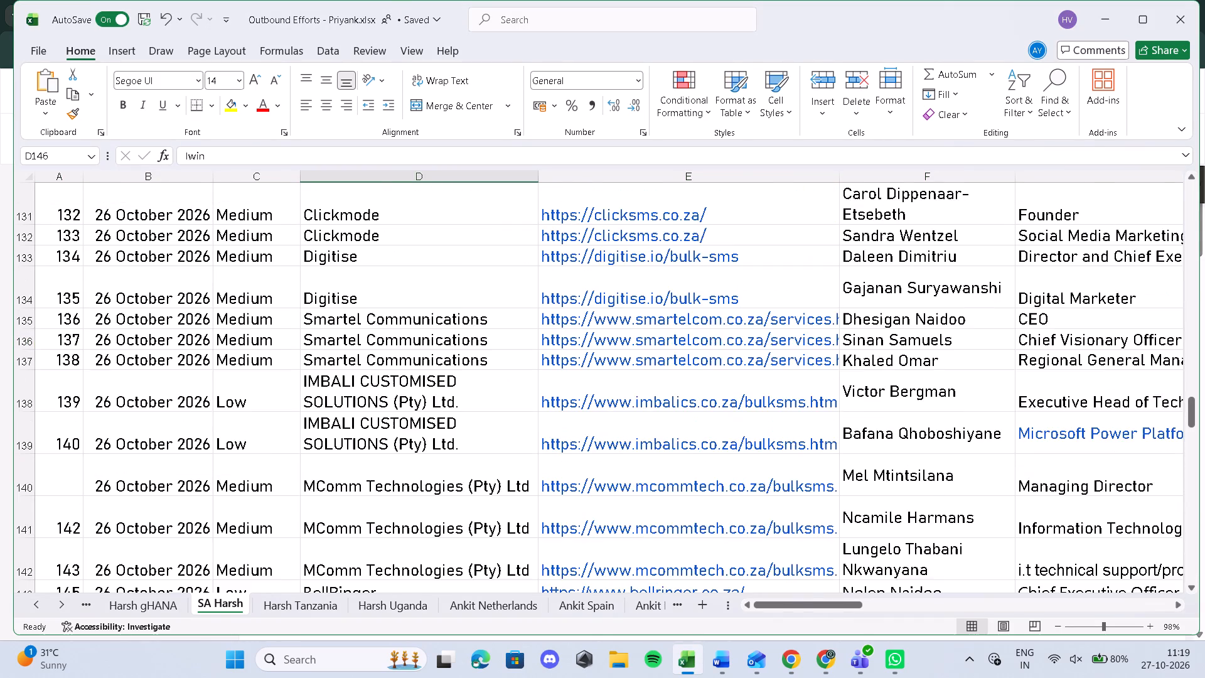
scroll(446, 412, up, 4)
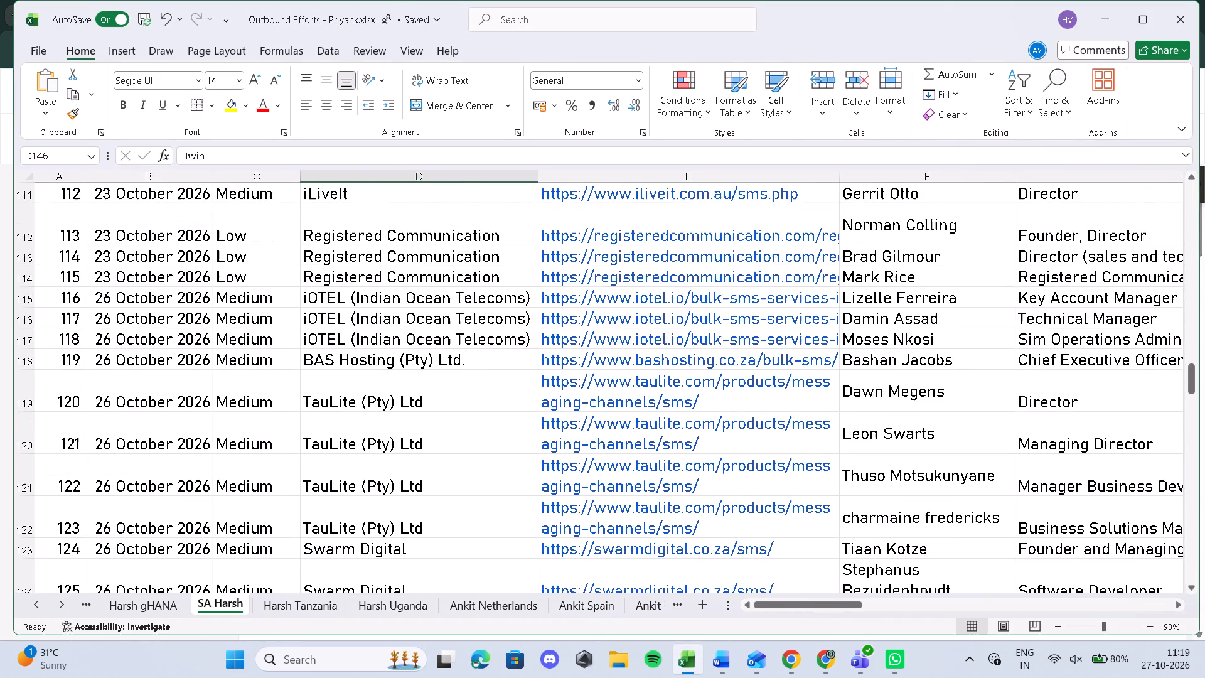
scroll(446, 412, up, 4)
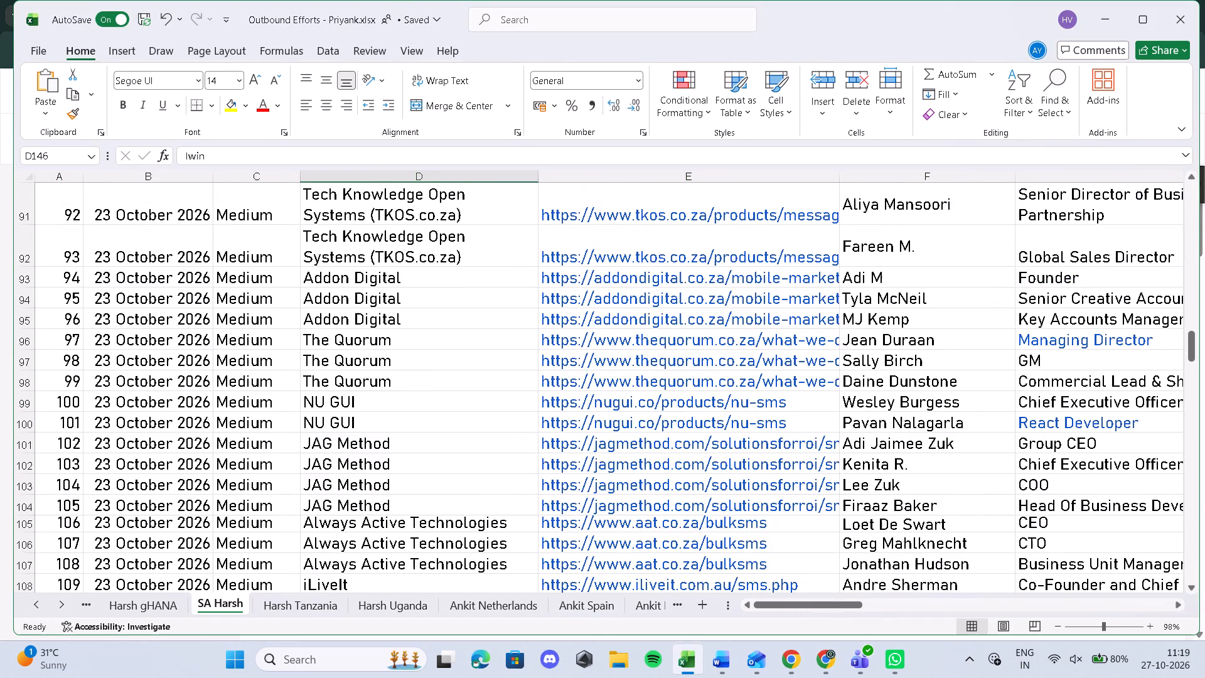
scroll(446, 412, up, 9)
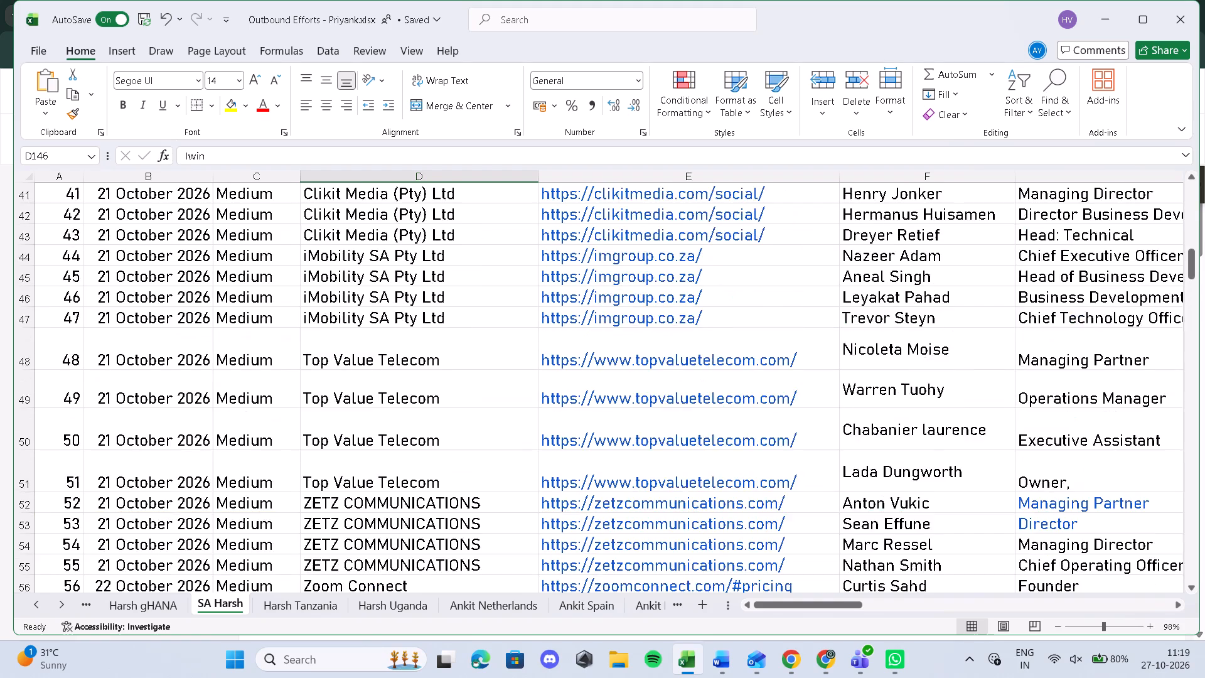
scroll(446, 412, up, 13)
scroll(446, 412, down, 13)
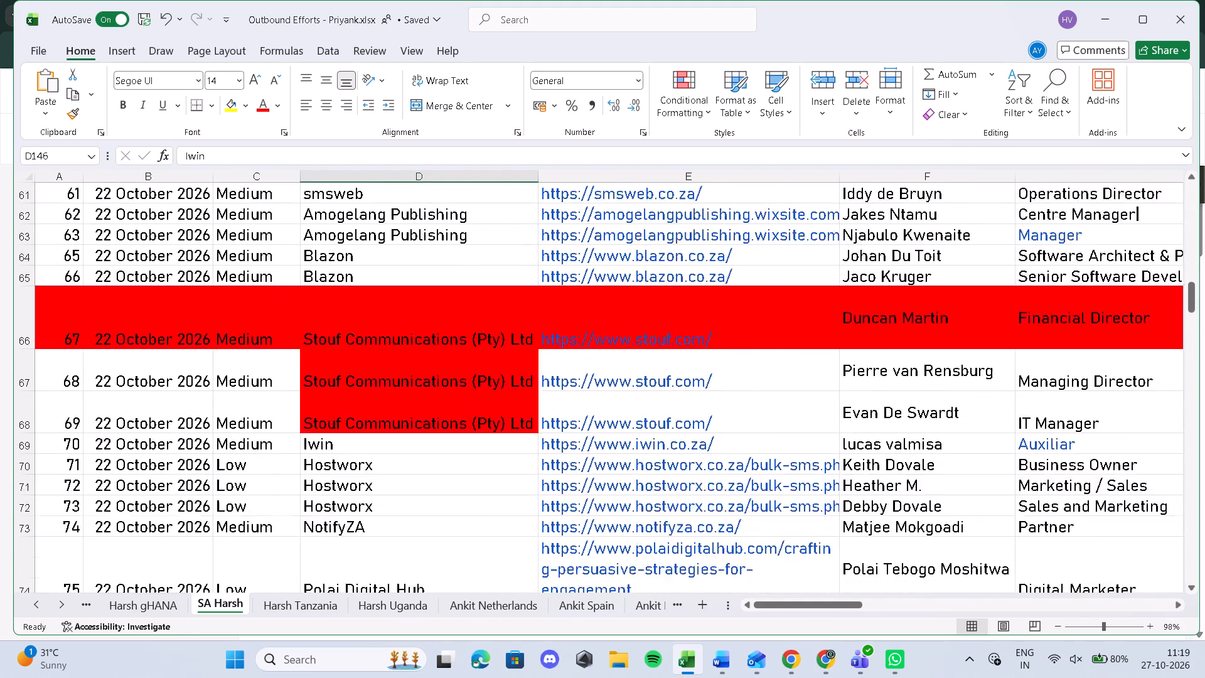
scroll(446, 412, down, 20)
scroll(446, 412, down, 3)
scroll(447, 412, up, 9)
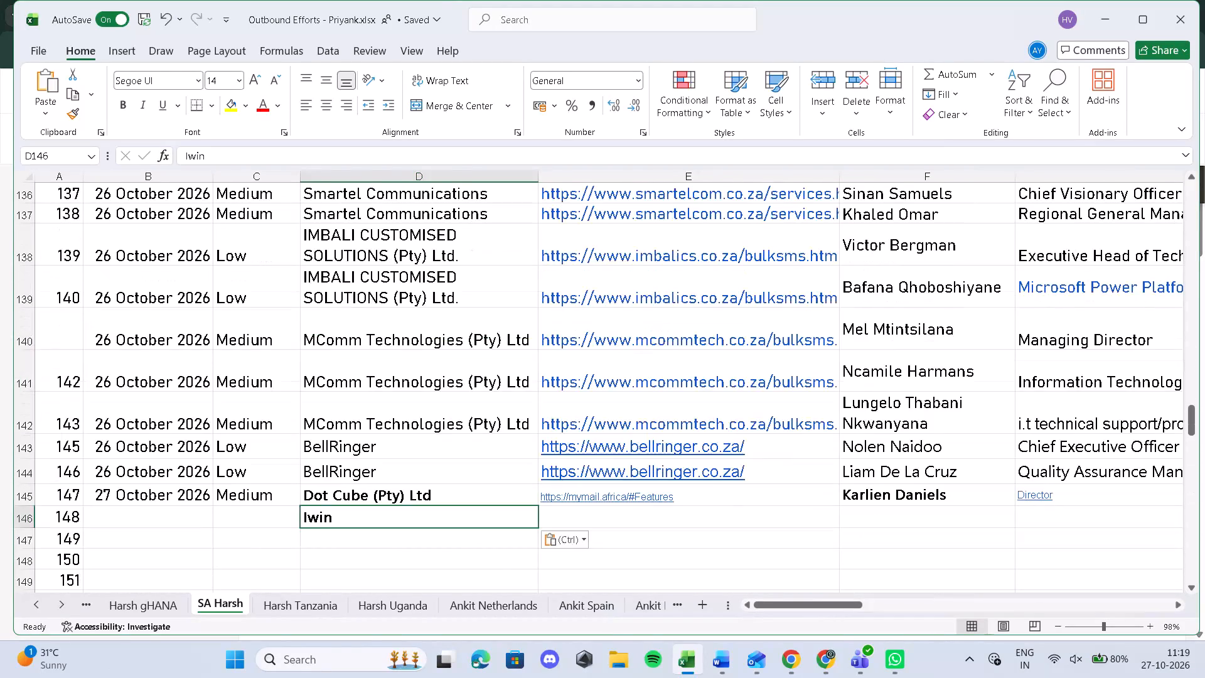
Copy the date 27 October 2026 from the Dot Cube row into the Iwin row.
click(244, 490)
click(164, 497)
key(ctrl+c)
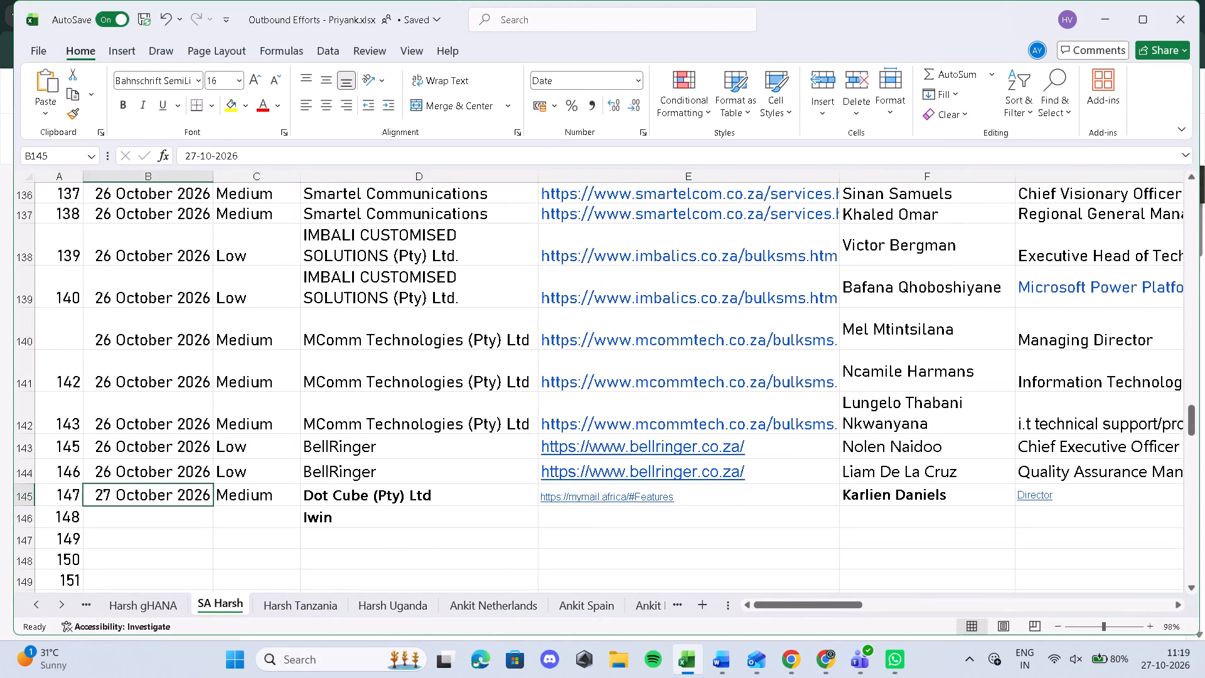
click(166, 520)
key(ctrl+v)
click(230, 506)
click(252, 497)
key(ctrl+c)
click(383, 521)
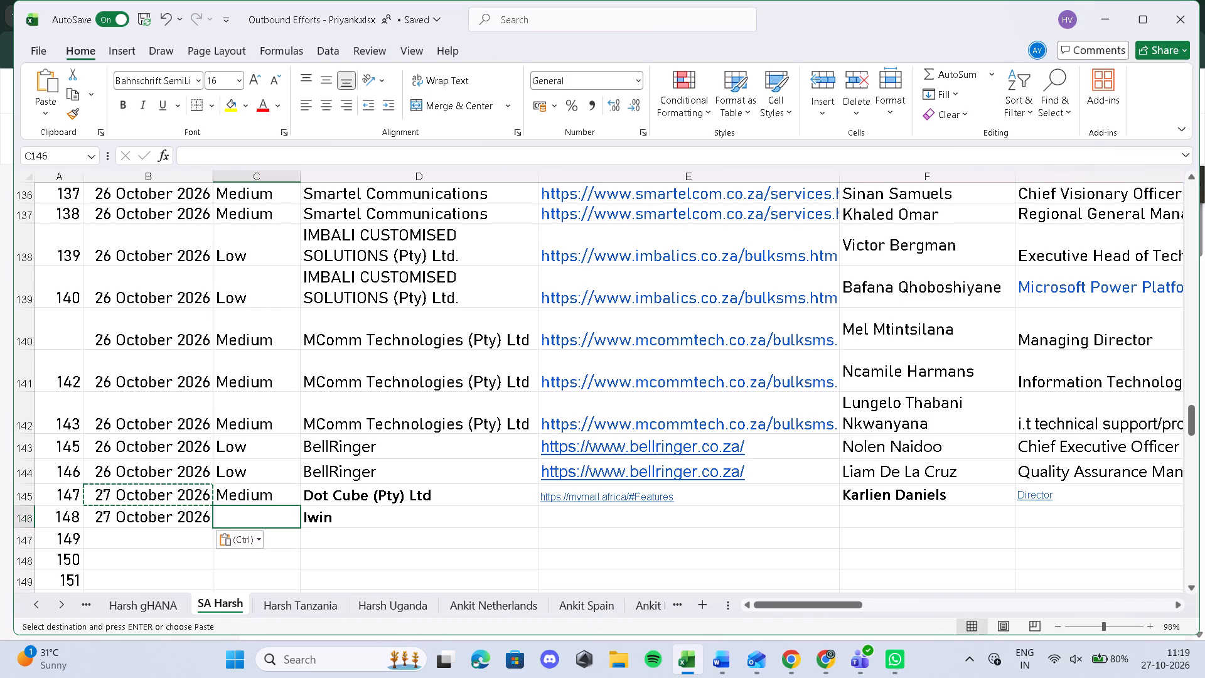
Copy the Medium rating from the Dot Cube row into the Iwin row of SA Harsh.
click(267, 483)
click(267, 493)
key(ctrl+c)
ctrl+click(274, 515)
key(ctrl+v)
click(28, 516)
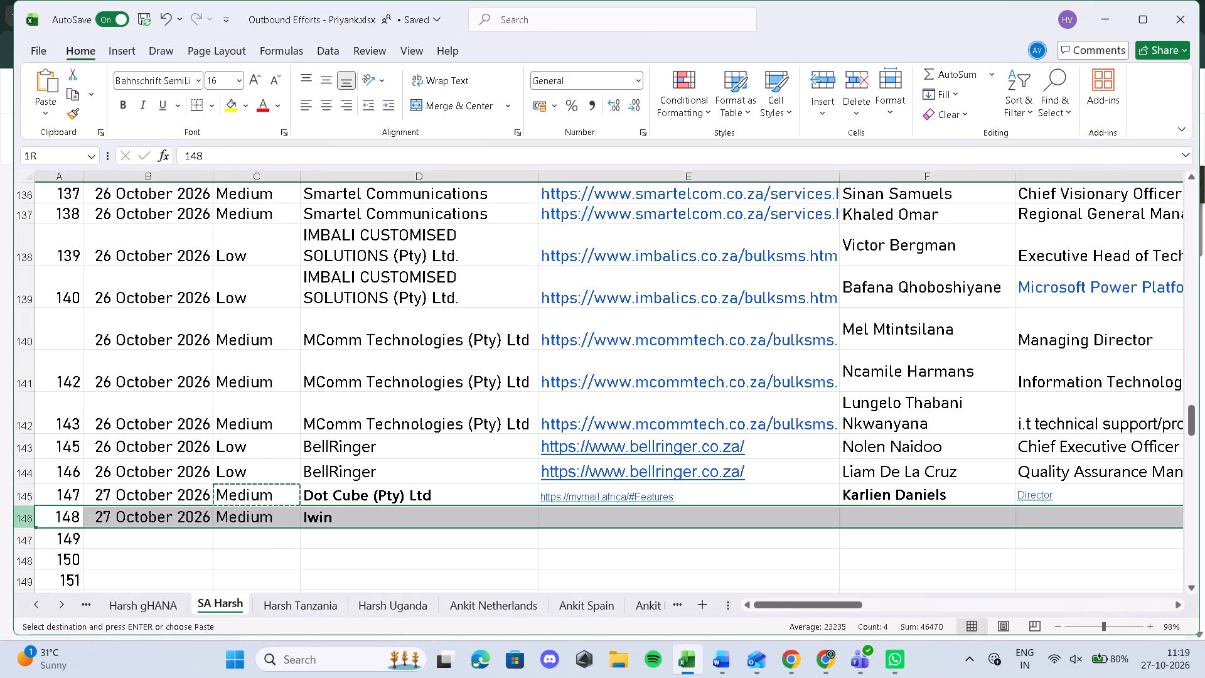
Copy the address of Iwin's Bulk SMS page, iwin.co.za/bulk-sms/, into the website column of row 146 in the Excel sheet as a link.
click(837, 657)
click(542, 0)
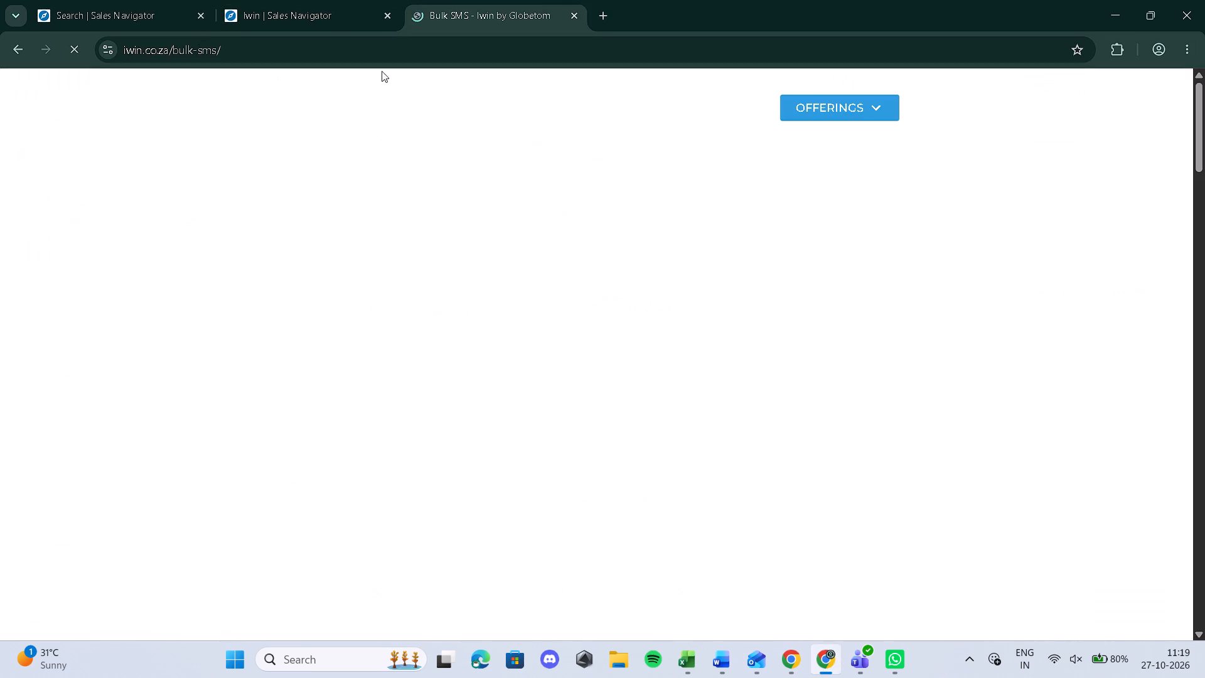
click(334, 56)
click(470, 279)
click(382, 48)
key(ctrl+c)
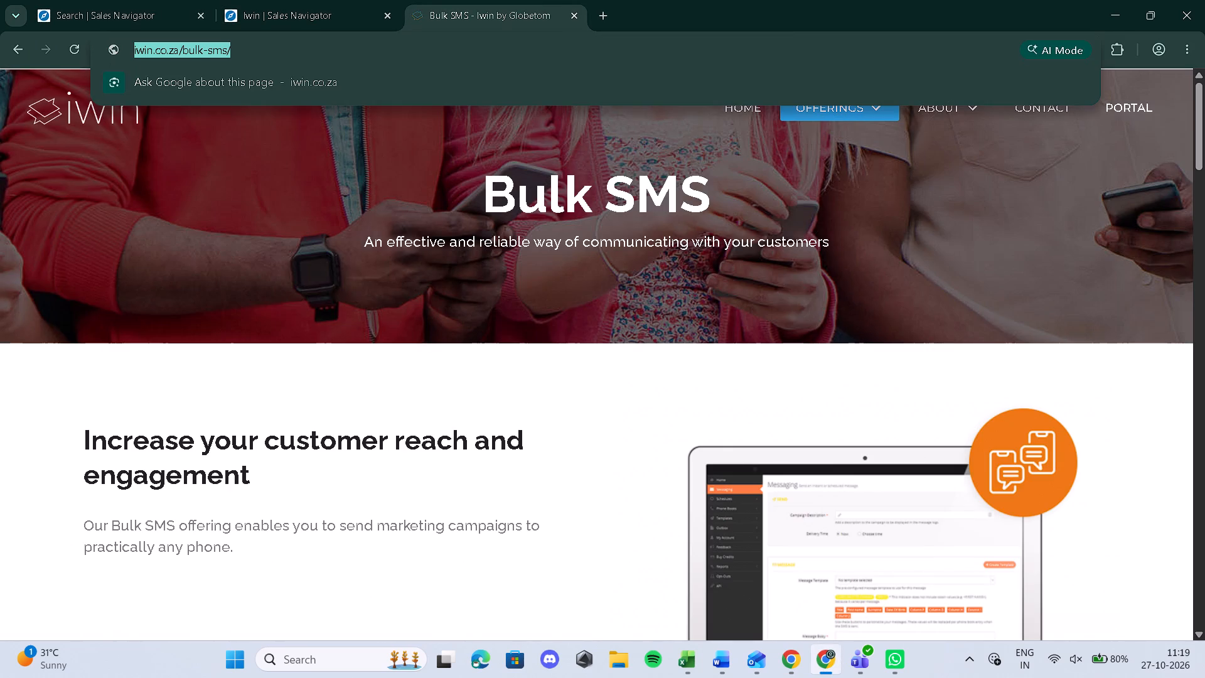
click(722, 657)
click(700, 657)
click(660, 524)
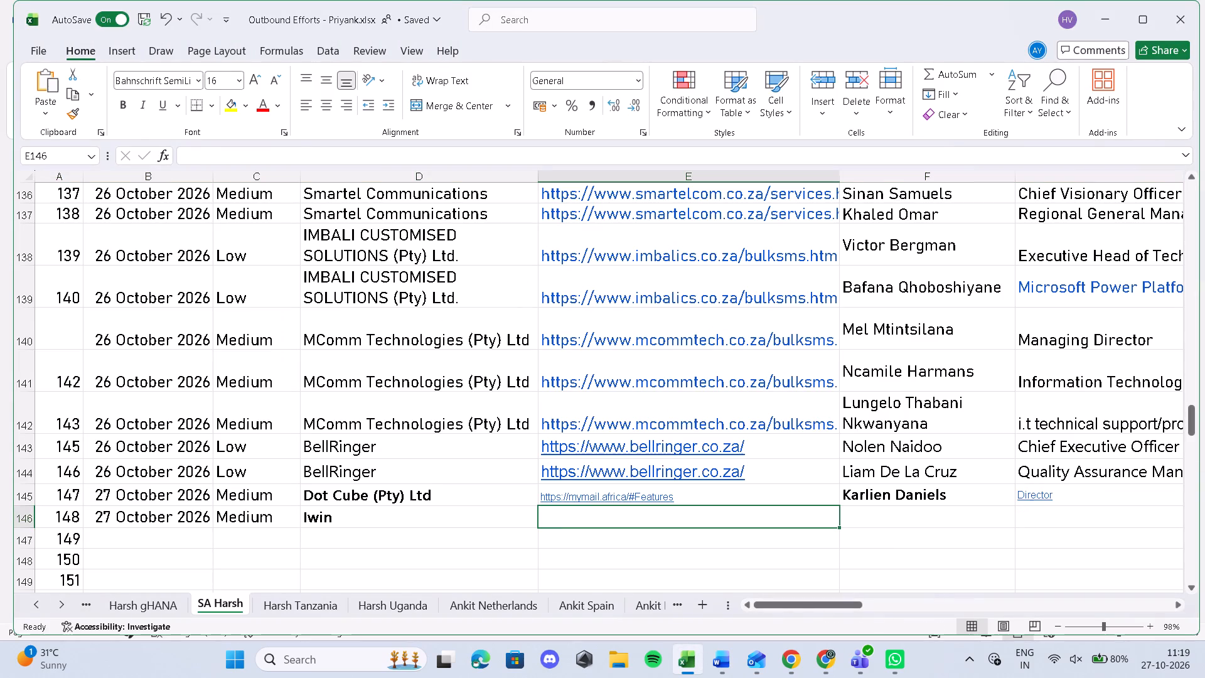
key(ctrl+v)
click(884, 512)
double_click(829, 514)
click(933, 522)
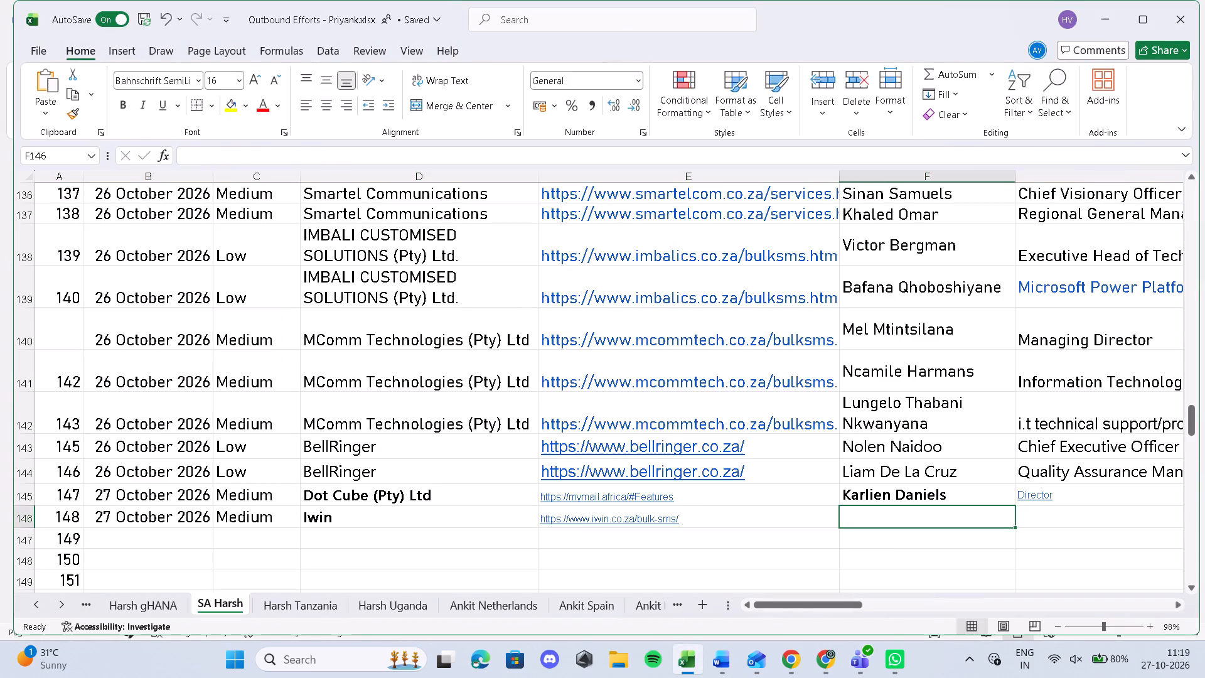
Switch back to the Chrome window holding the Iwin website and Sales Navigator pages.
click(817, 675)
click(800, 662)
click(840, 668)
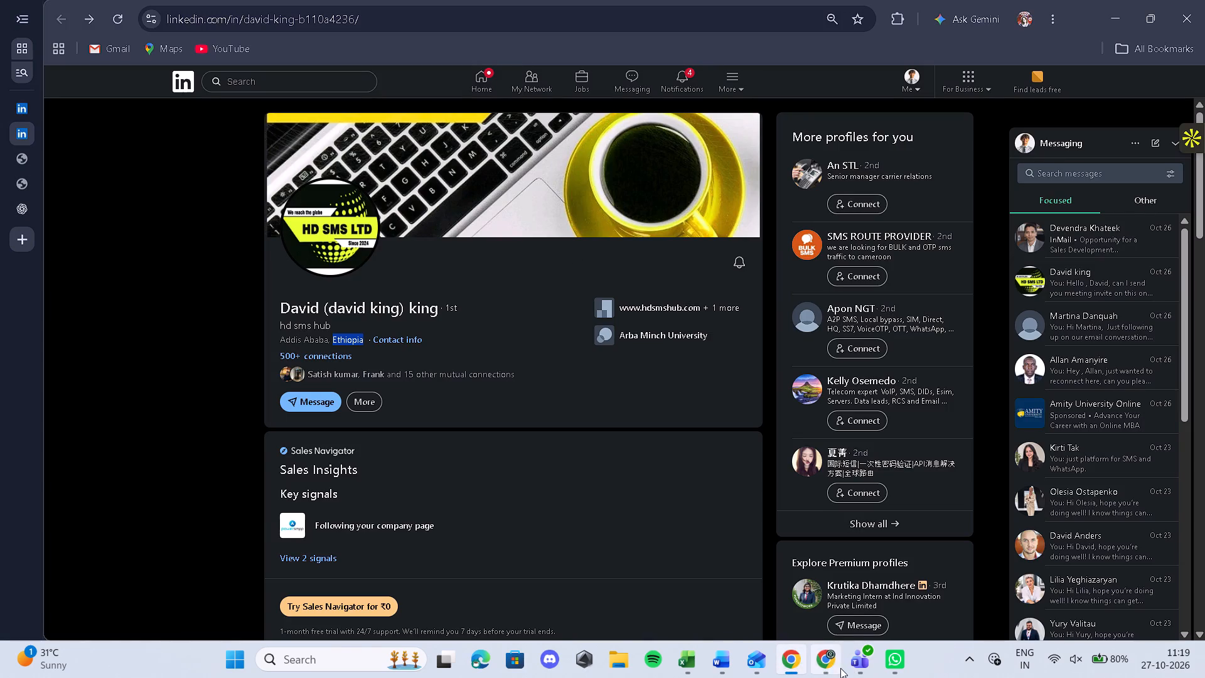
Open the list of all Iwin employees from its Sales Navigator account page in a new tab.
click(337, 0)
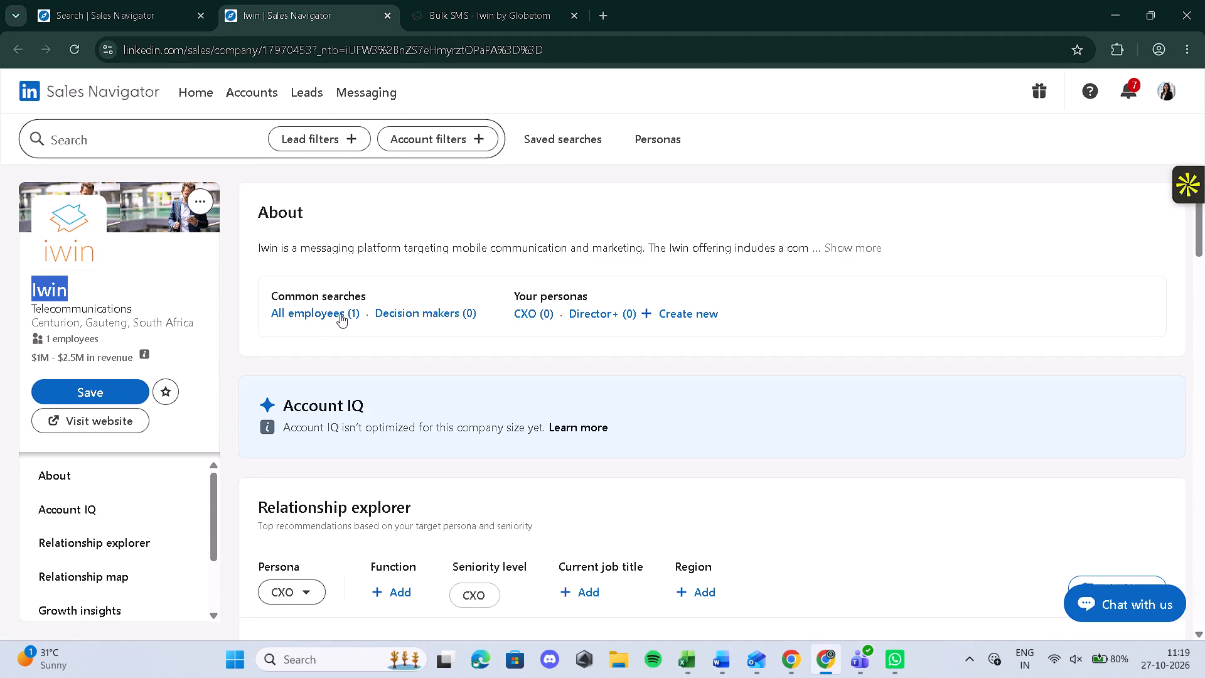
right_click(340, 314)
click(391, 326)
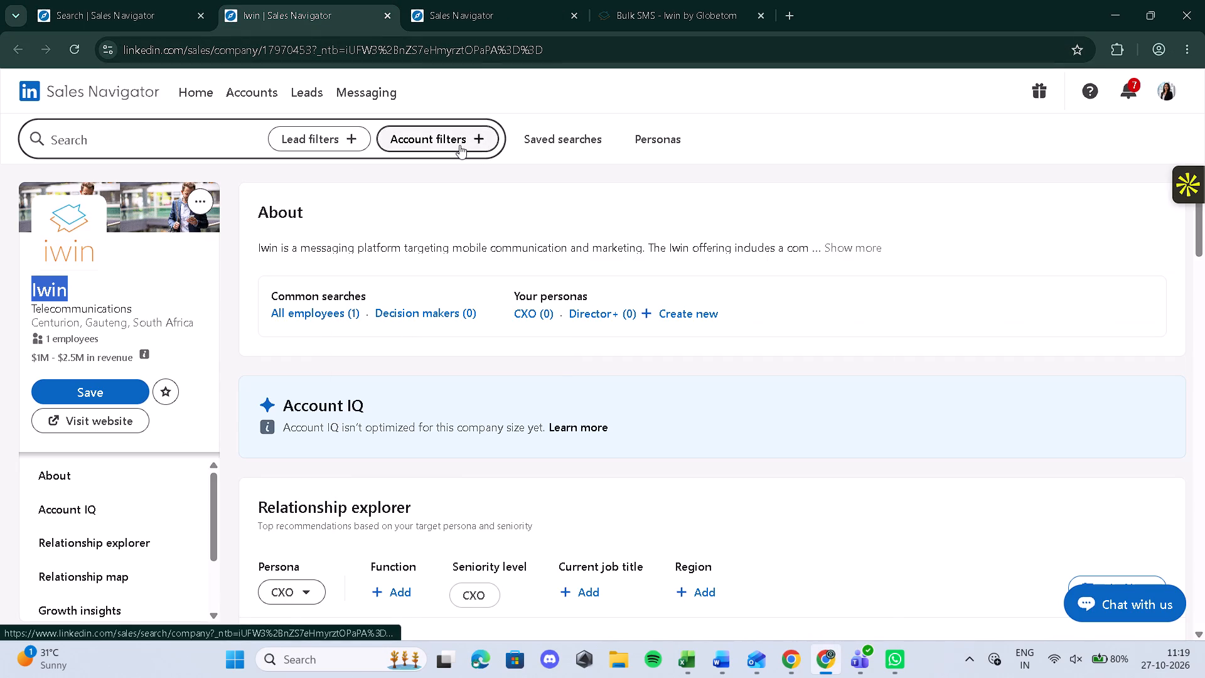
click(349, 0)
click(475, 0)
click(321, 0)
click(510, 0)
click(377, 0)
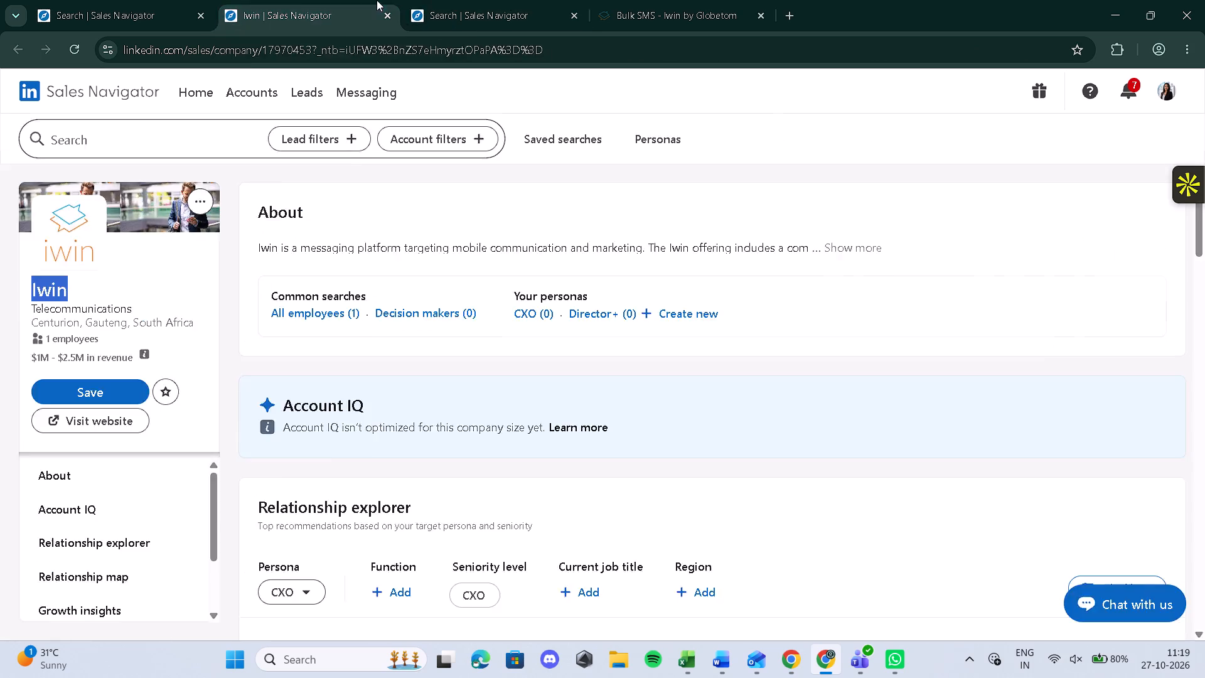
click(495, 0)
Open the lead profile of the Auxiliar at Iwin from the employee results in a new tab.
right_click(404, 336)
click(472, 359)
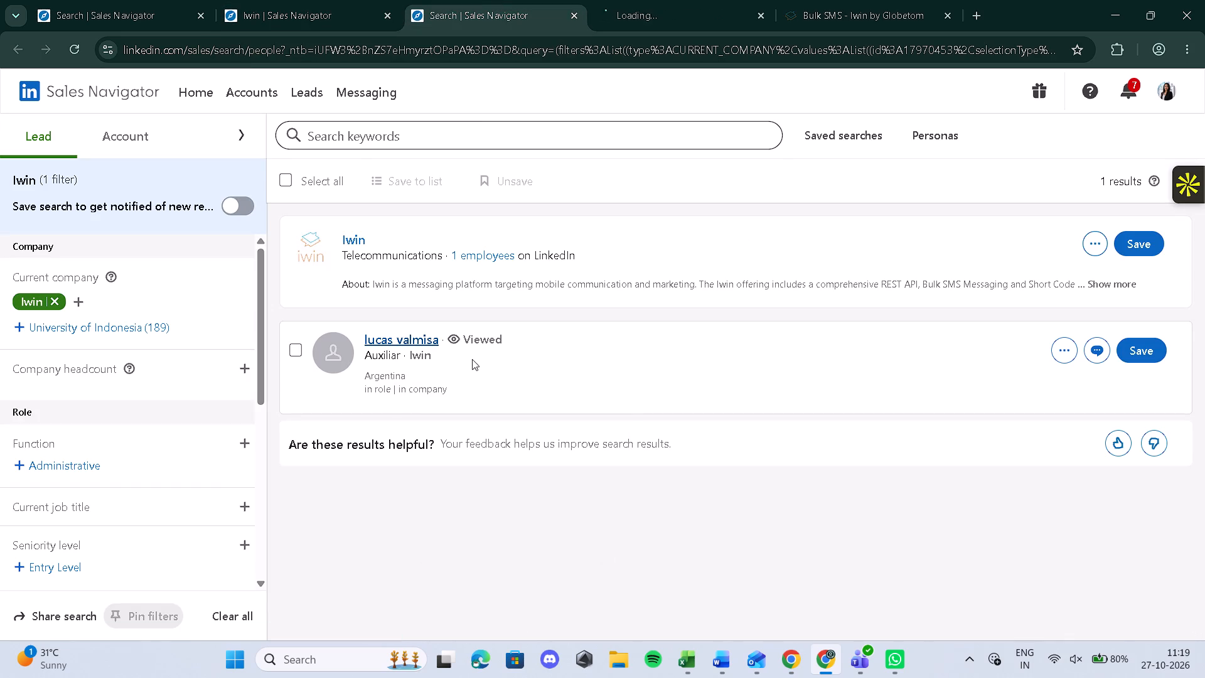
click(287, 1)
click(477, 3)
click(690, 0)
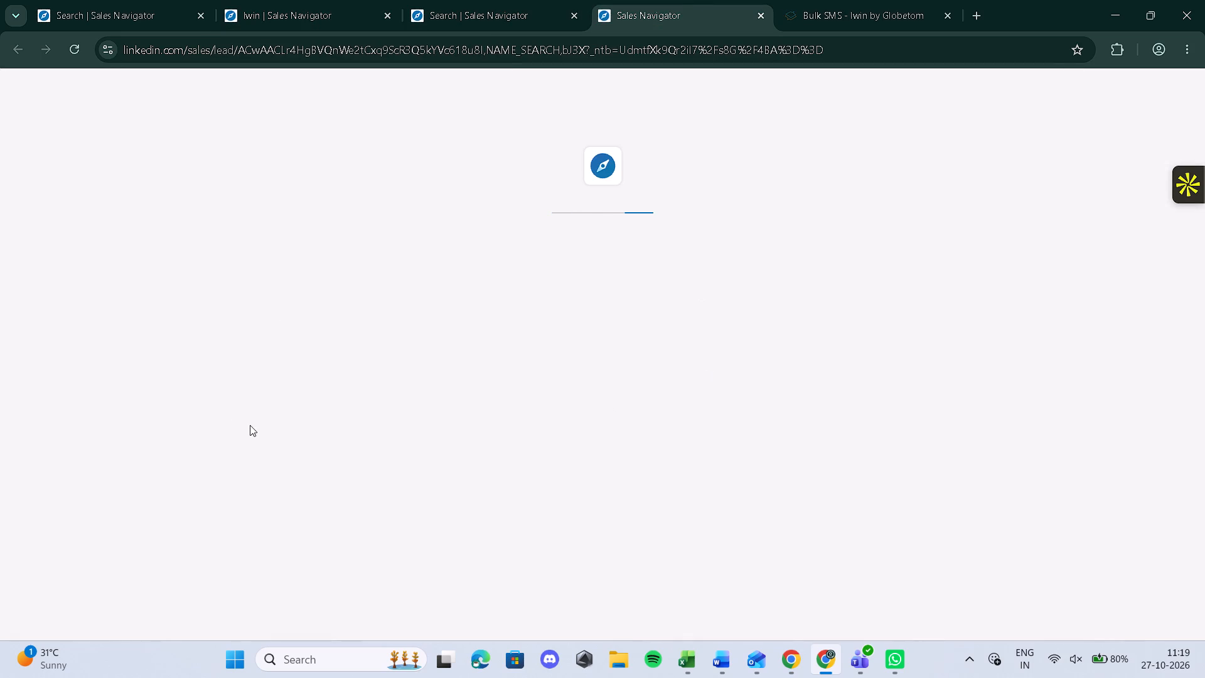
Copy the employee's name from the lead profile into the contact name column of the Iwin row in Excel.
drag(153, 401, 152, 401)
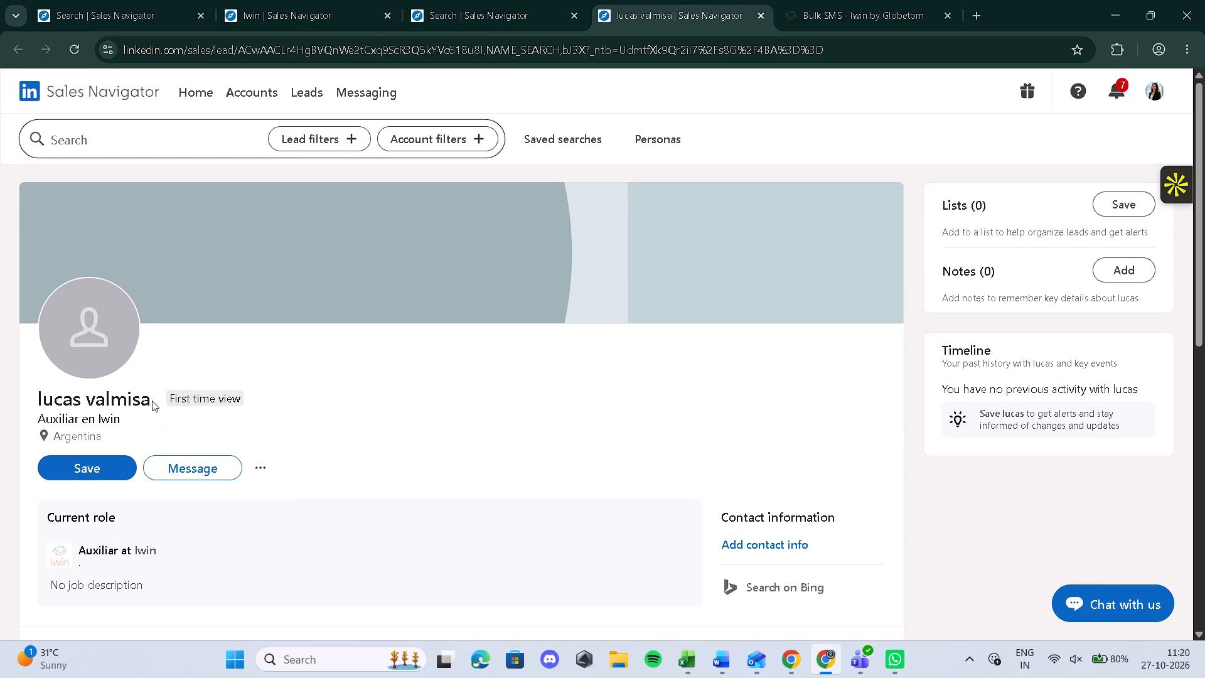
drag(152, 401, 41, 397)
click(36, 396)
drag(156, 402, 38, 395)
right_click(38, 395)
click(115, 417)
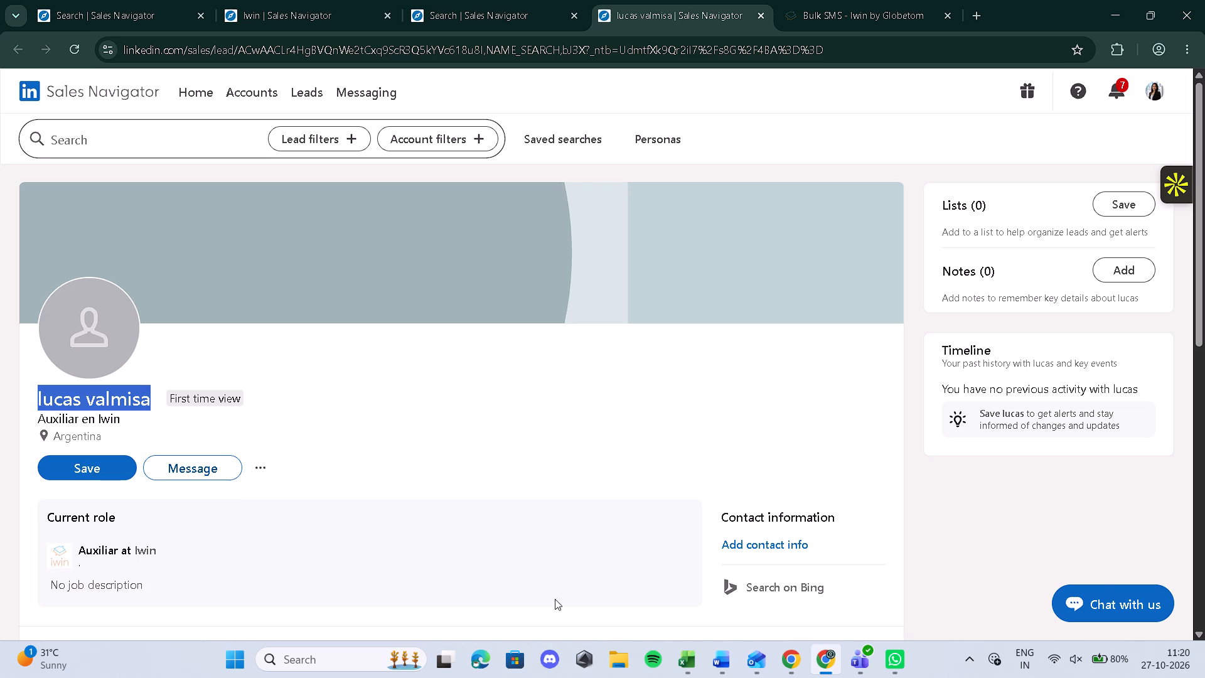
click(697, 656)
click(886, 511)
key(ctrl+v)
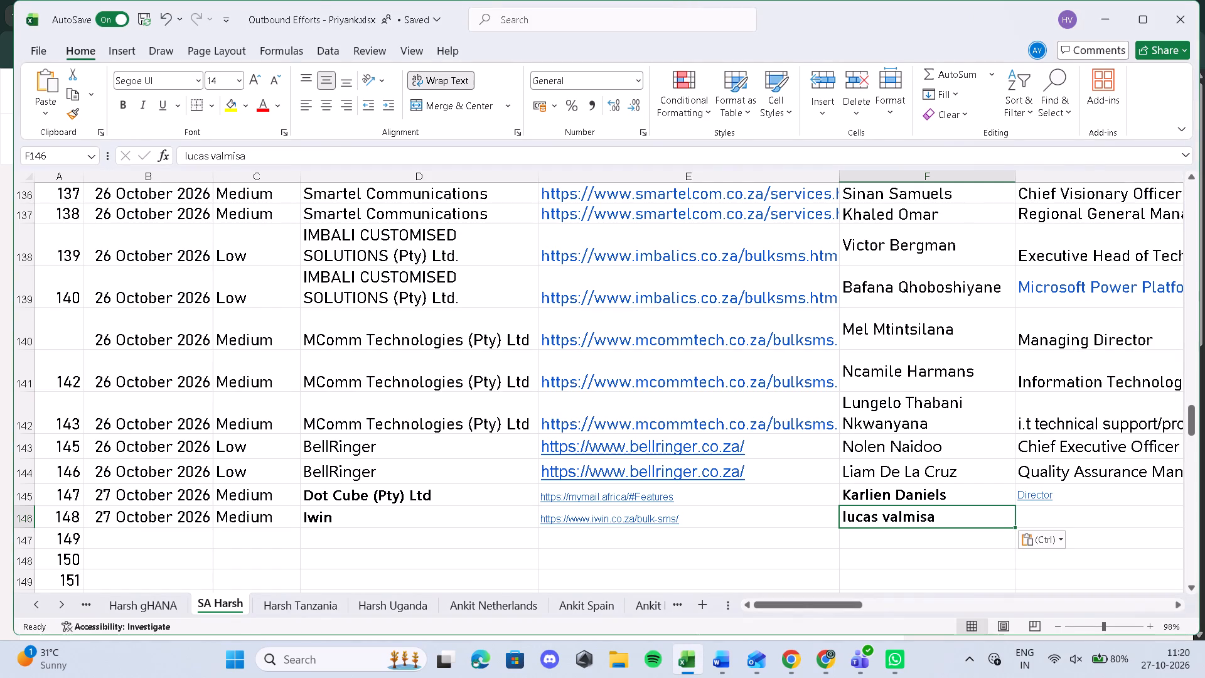
click(1042, 512)
Open the Iwin employee's regular LinkedIn profile from the Sales Navigator lead page.
click(840, 675)
click(476, 422)
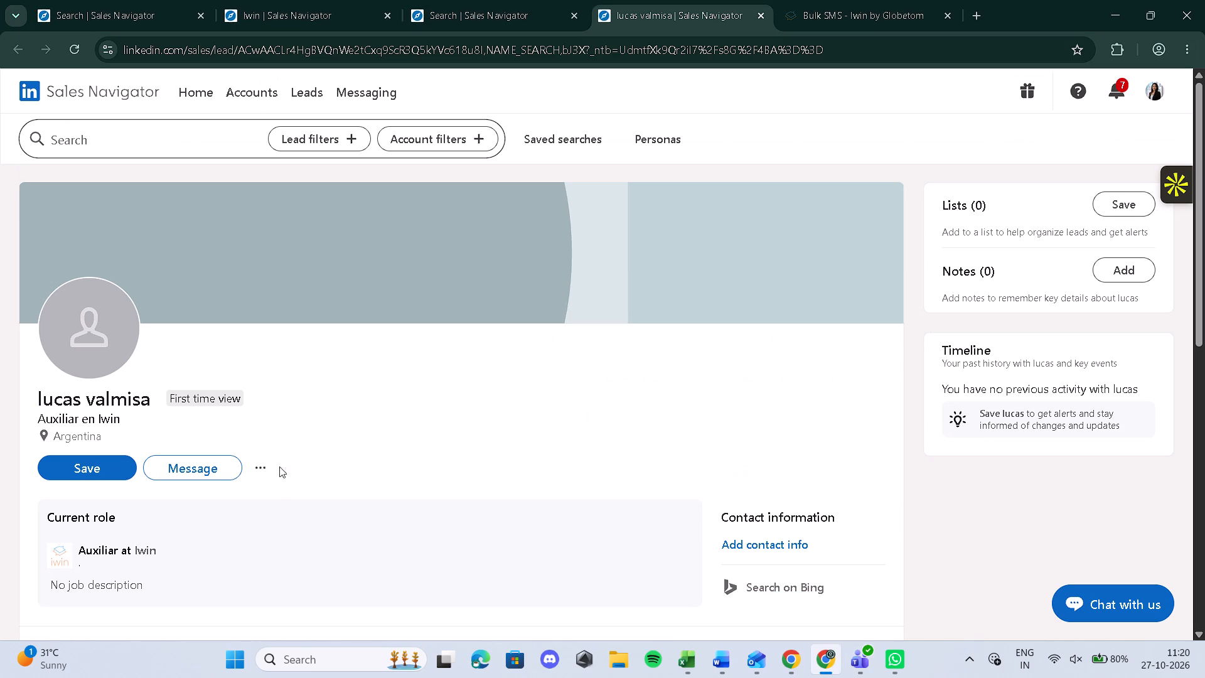
click(250, 467)
click(239, 549)
click(423, 0)
drag(589, 0, 595, 0)
drag(790, 0, 798, 0)
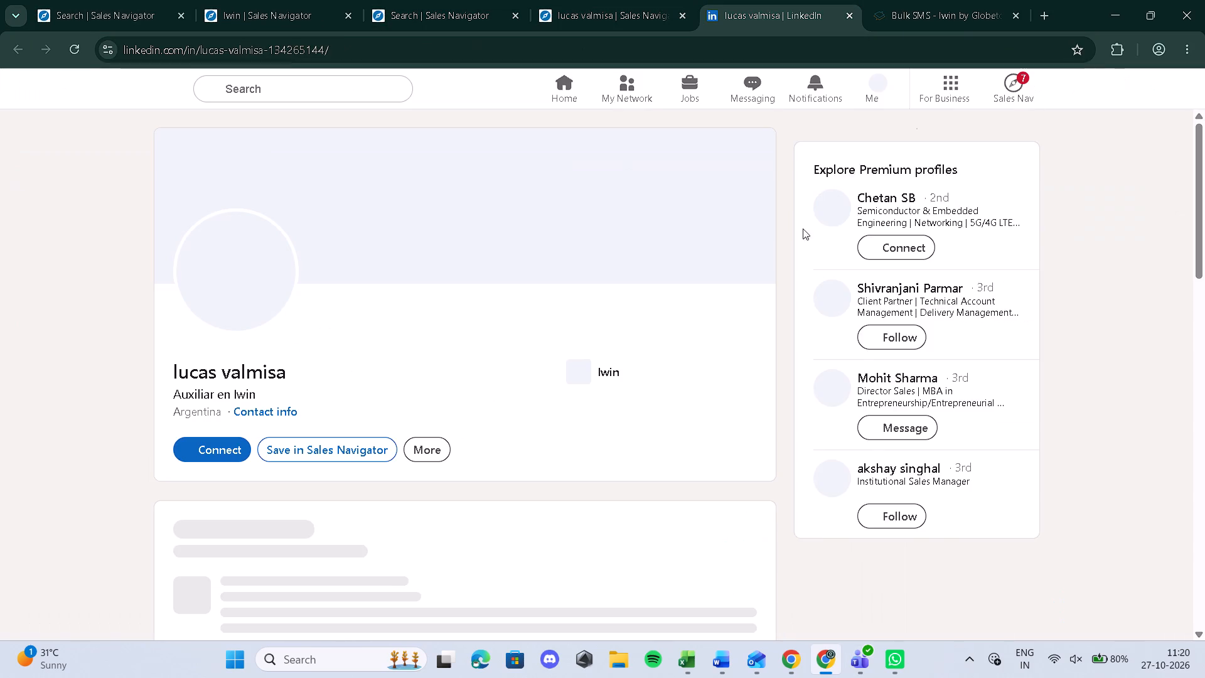
Look up the Iwin employee's LinkedIn profile in the Apollo extension and refresh the lookup.
click(1177, 183)
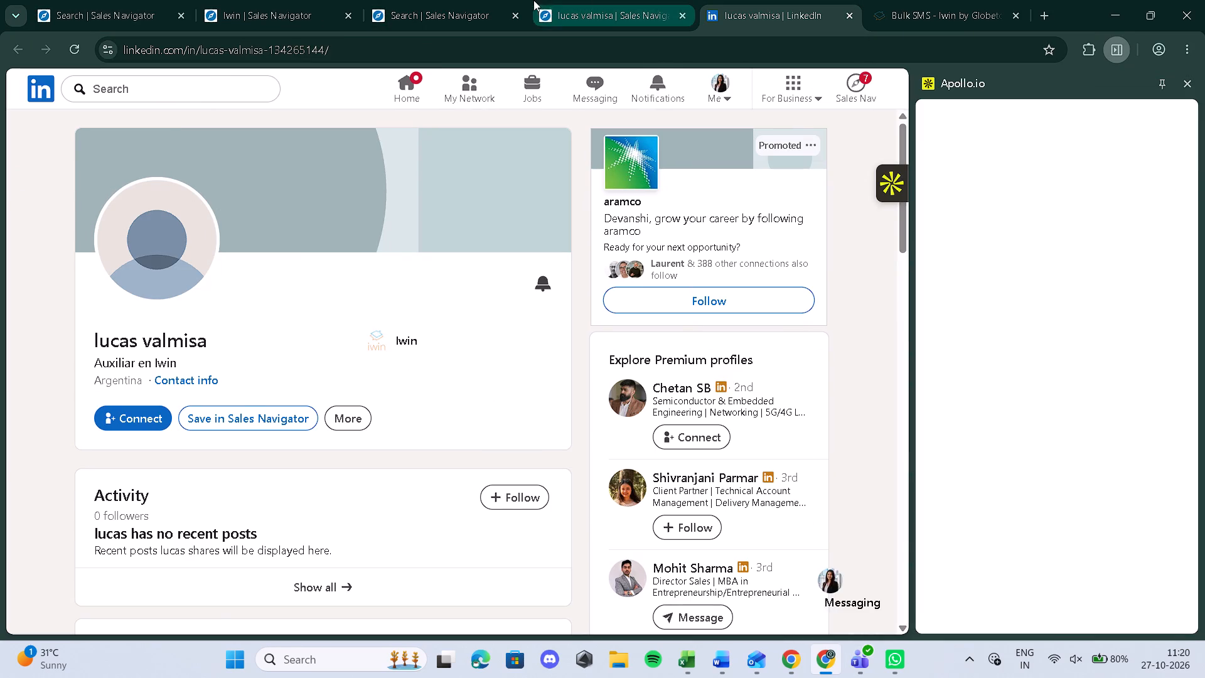
drag(469, 0, 476, 0)
click(604, 0)
click(710, 0)
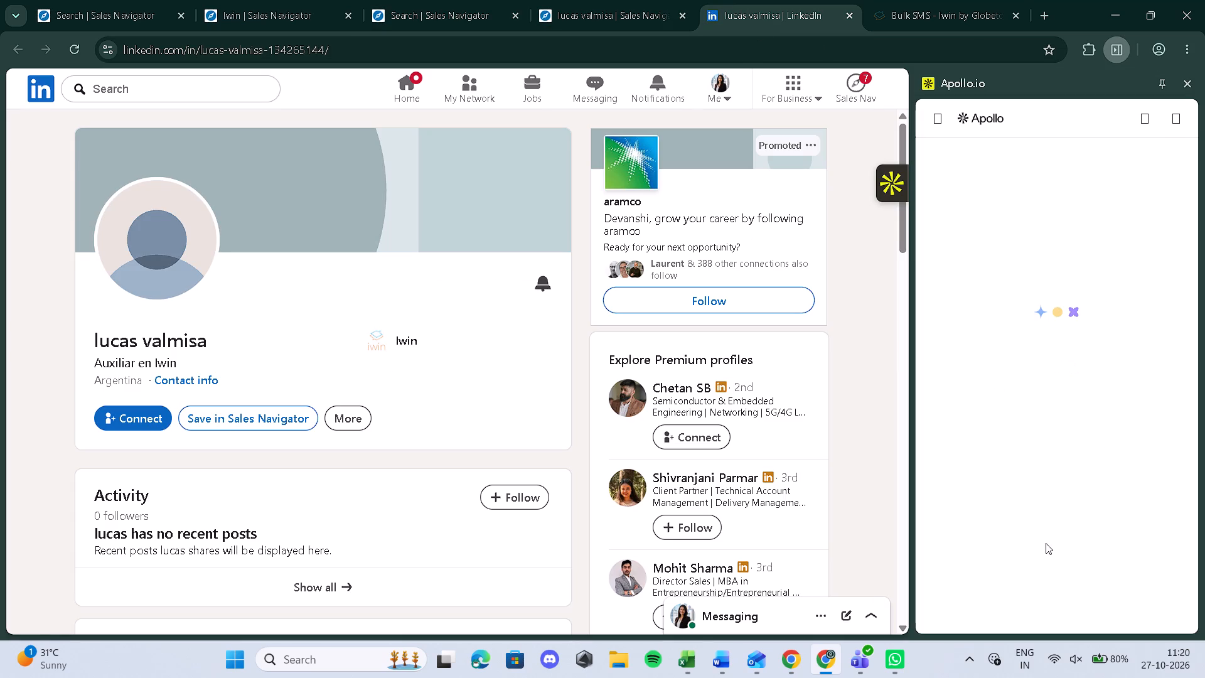
click(1146, 119)
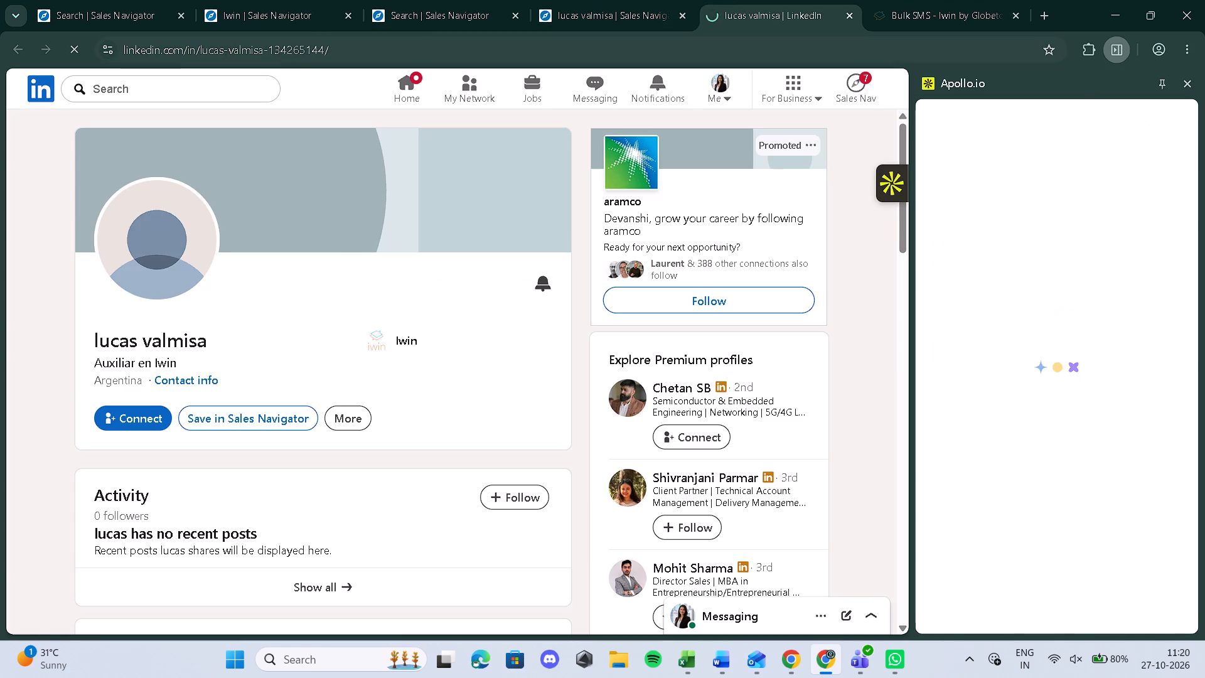
click(410, 1)
click(642, 0)
click(800, 0)
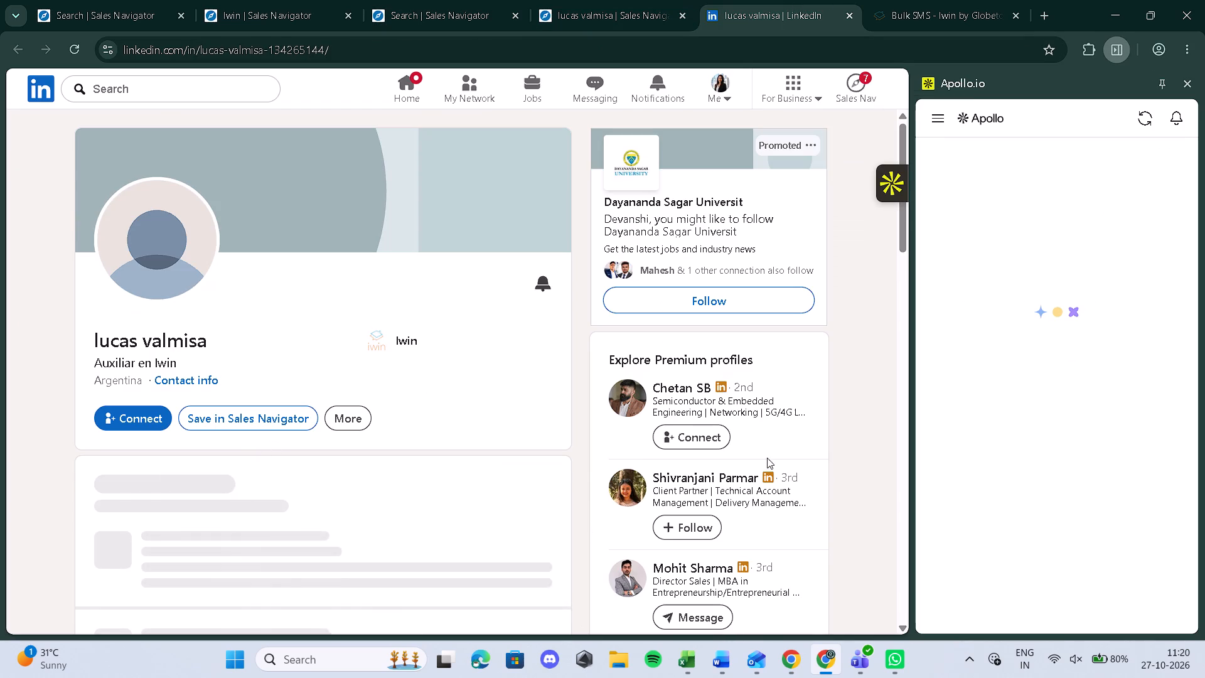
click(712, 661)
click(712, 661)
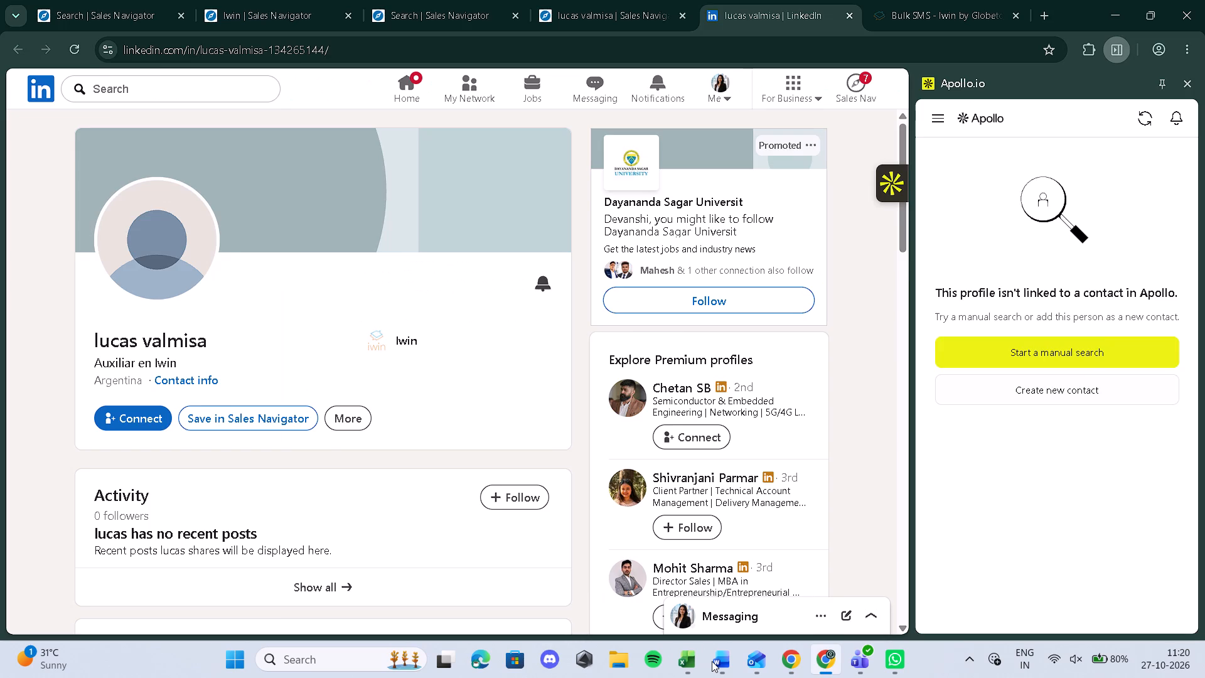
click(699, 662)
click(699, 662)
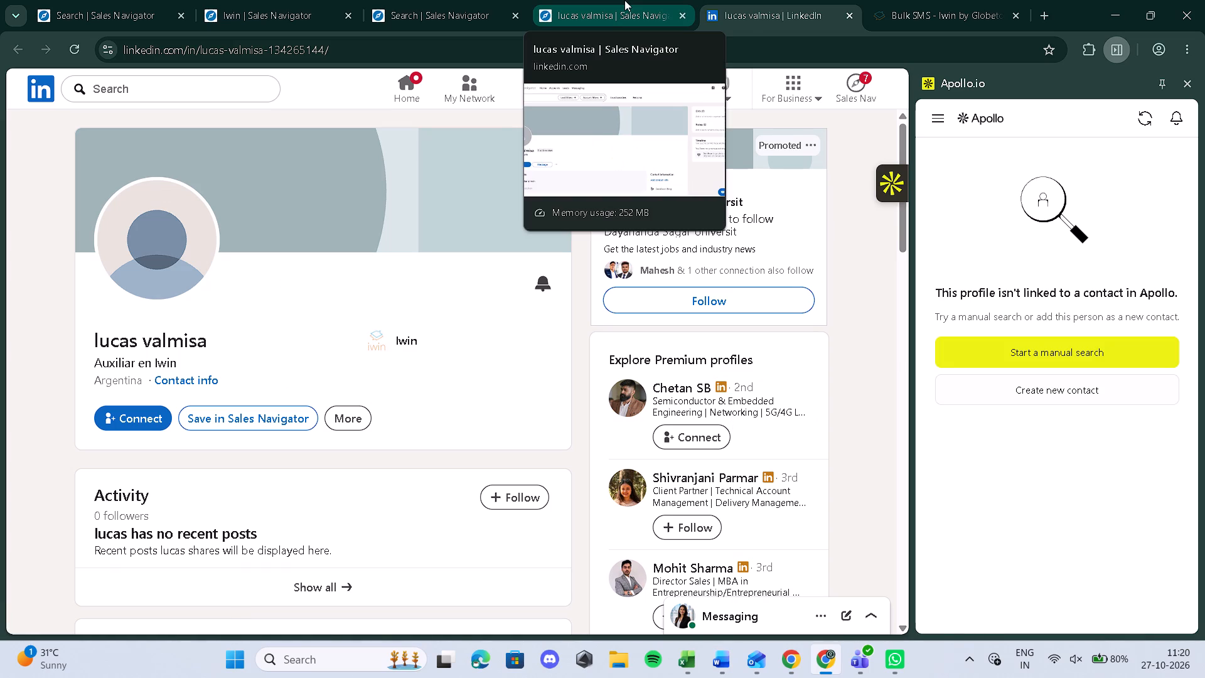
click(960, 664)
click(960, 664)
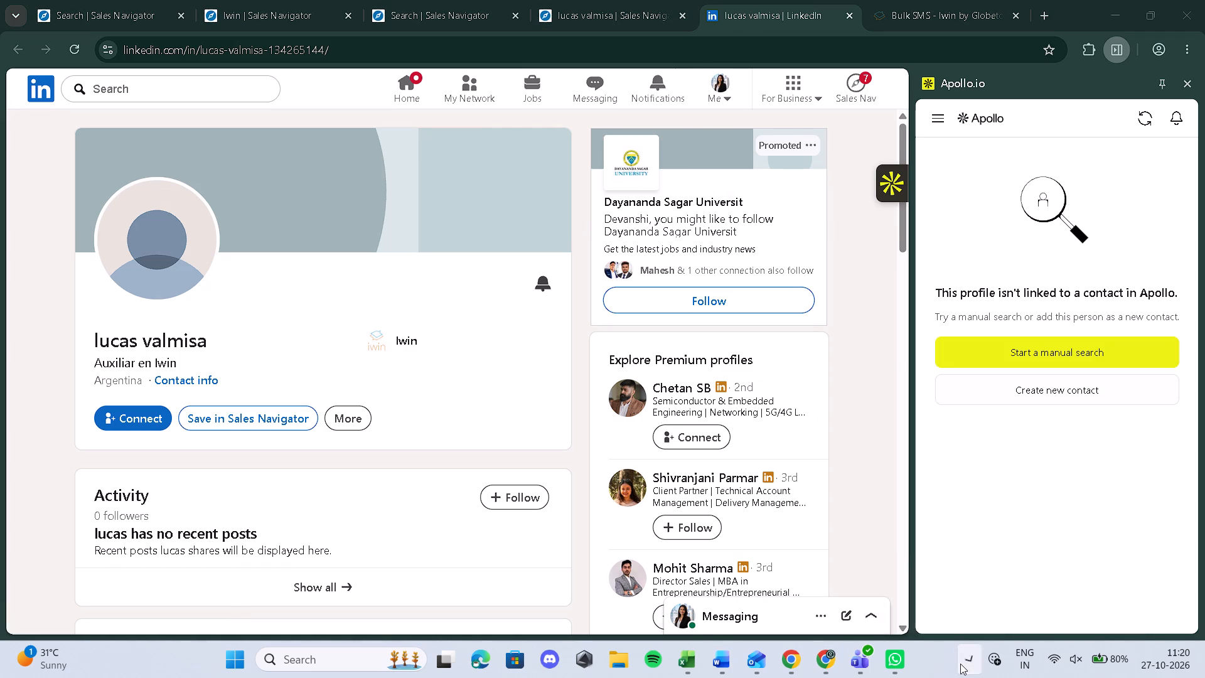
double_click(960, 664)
Switch to the SA Harsh workbook in Excel.
click(700, 658)
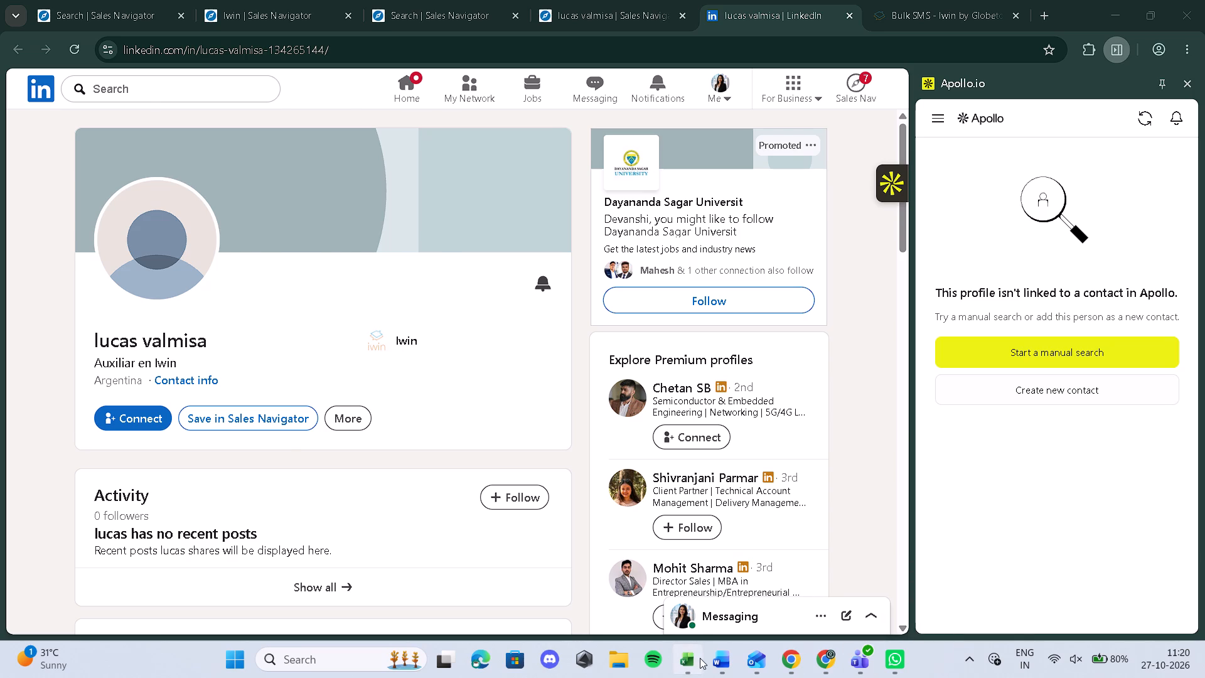
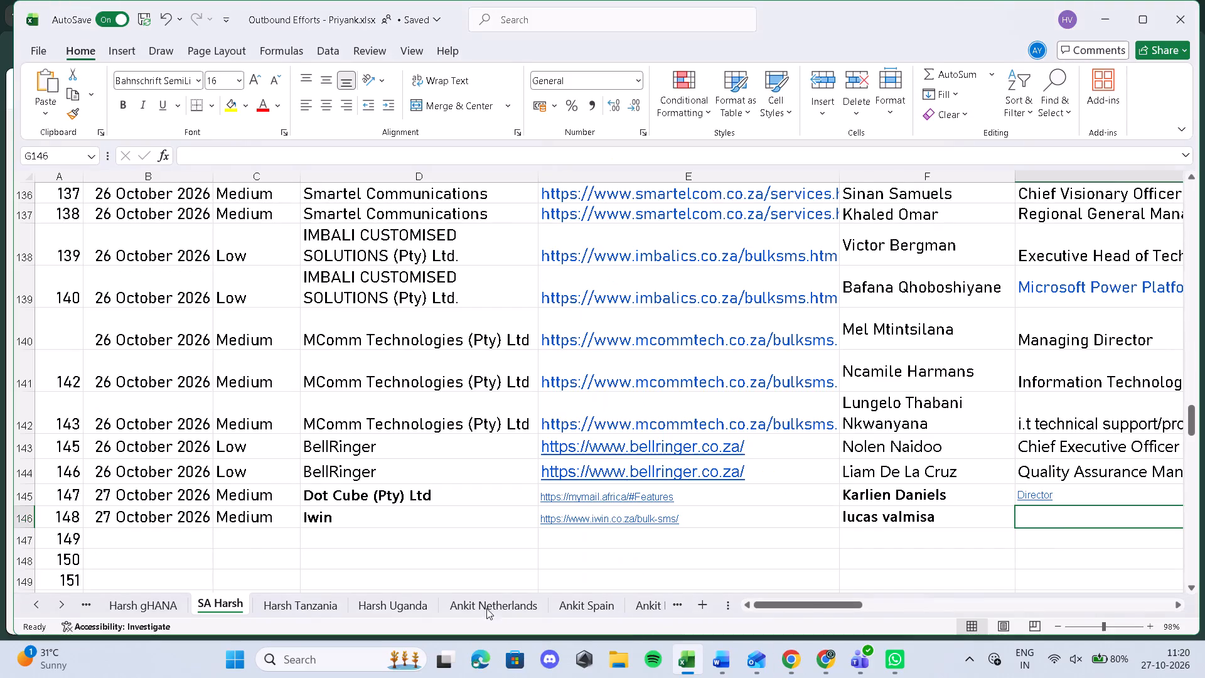
Check the Iwin row in SA Harsh across its columns, from job title through LinkedIn link and service, for missing details.
click(24, 517)
drag(801, 603, 851, 603)
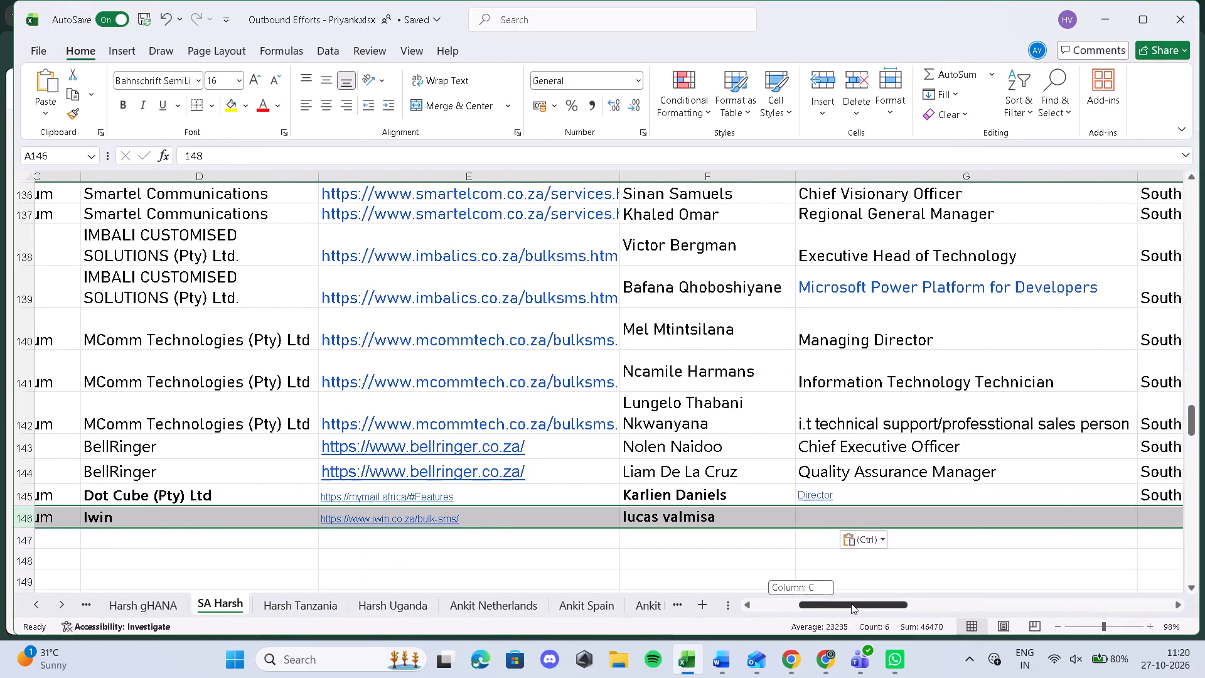
drag(851, 603, 860, 605)
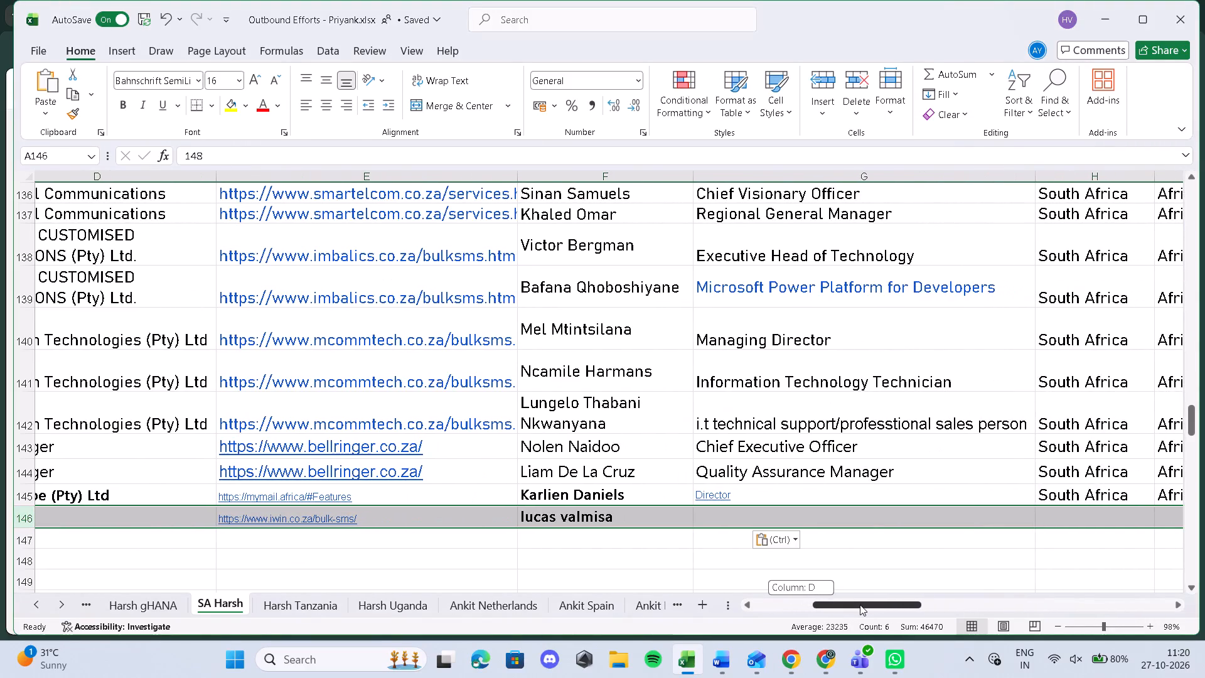
drag(860, 605, 894, 611)
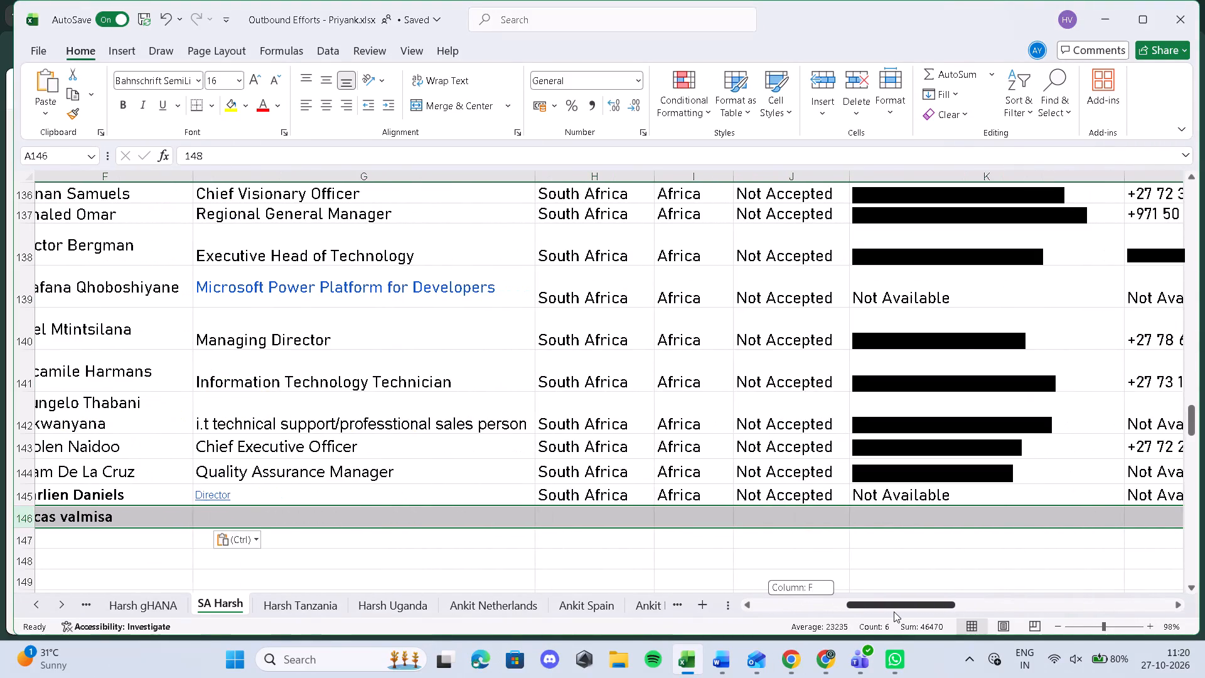
drag(894, 611, 970, 630)
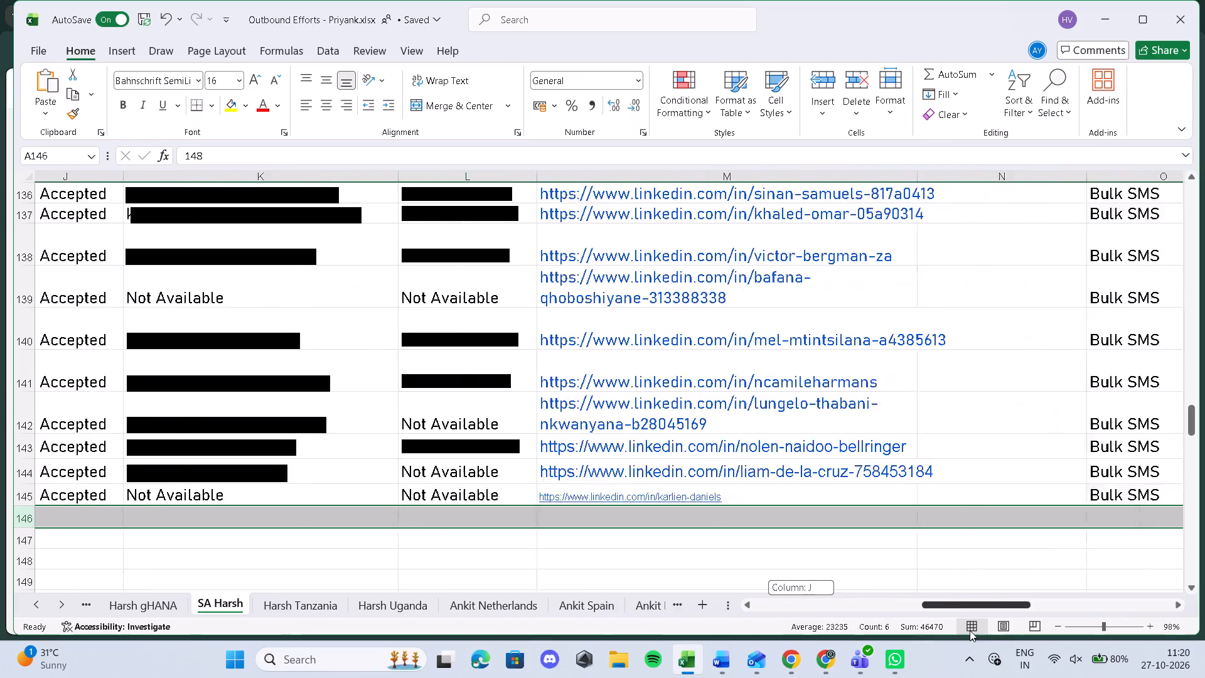
drag(970, 630, 623, 625)
Switch to Chrome and refresh the Apollo lookup for the Iwin employee's LinkedIn profile.
click(834, 676)
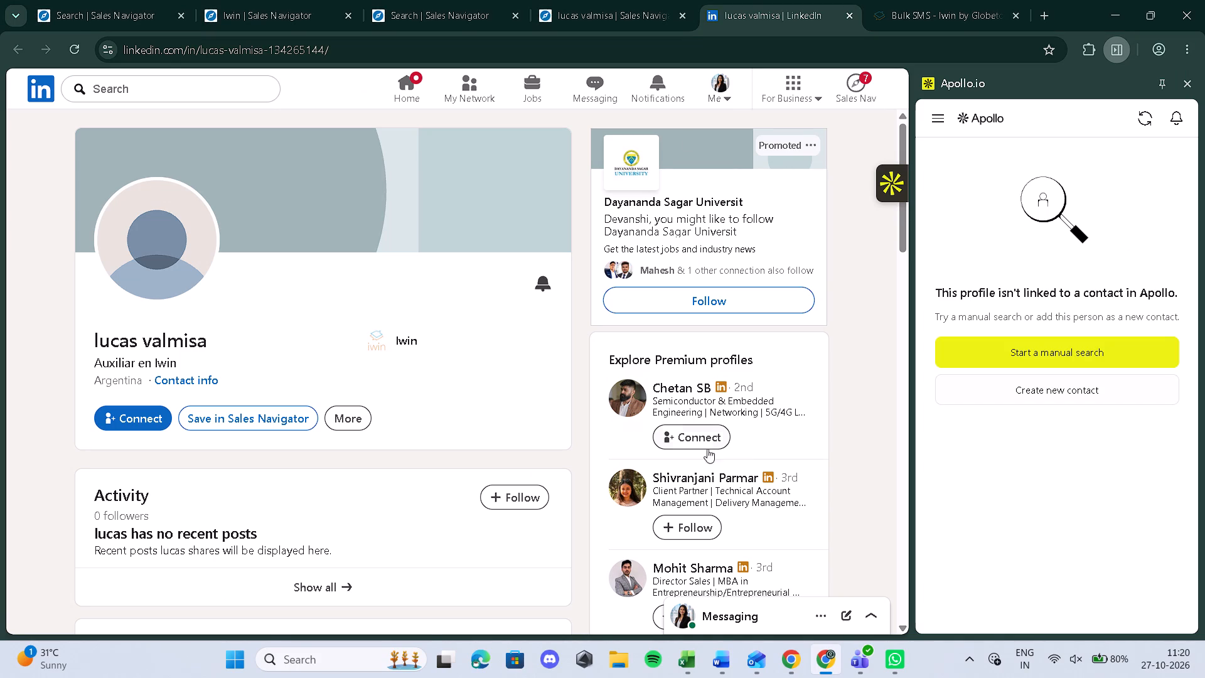
click(1140, 122)
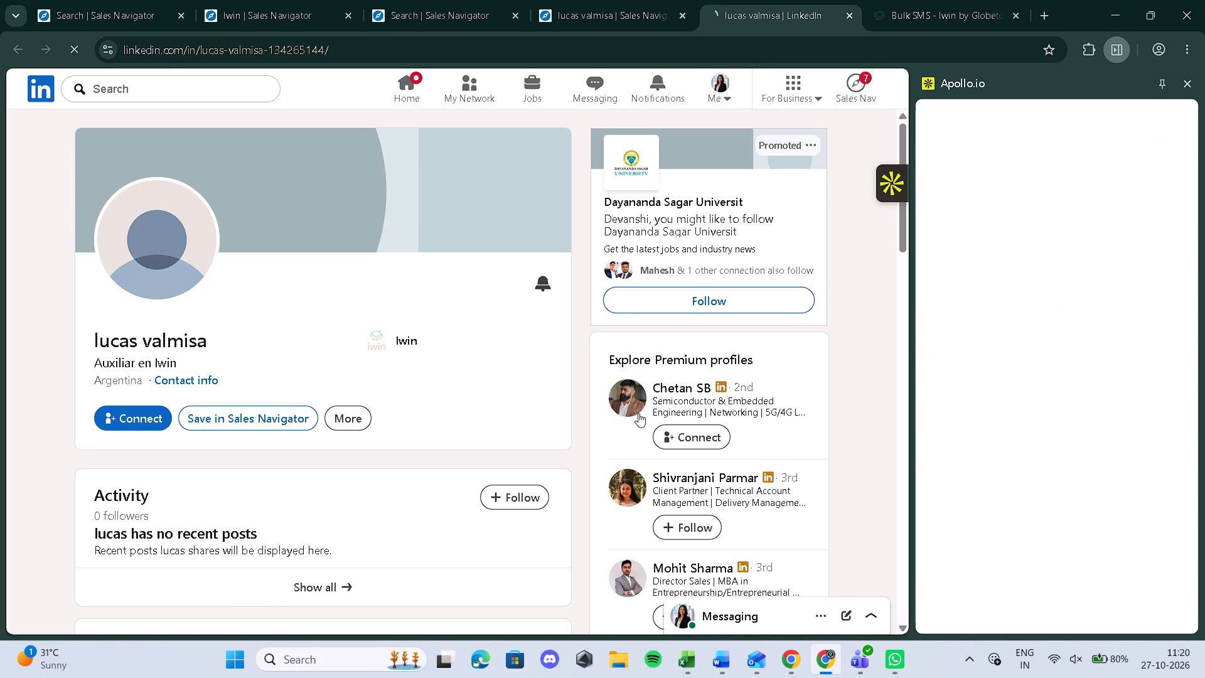
Copy the Iwin employee's name from the LinkedIn profile heading and switch to the Excel workbook.
drag(231, 338, 69, 336)
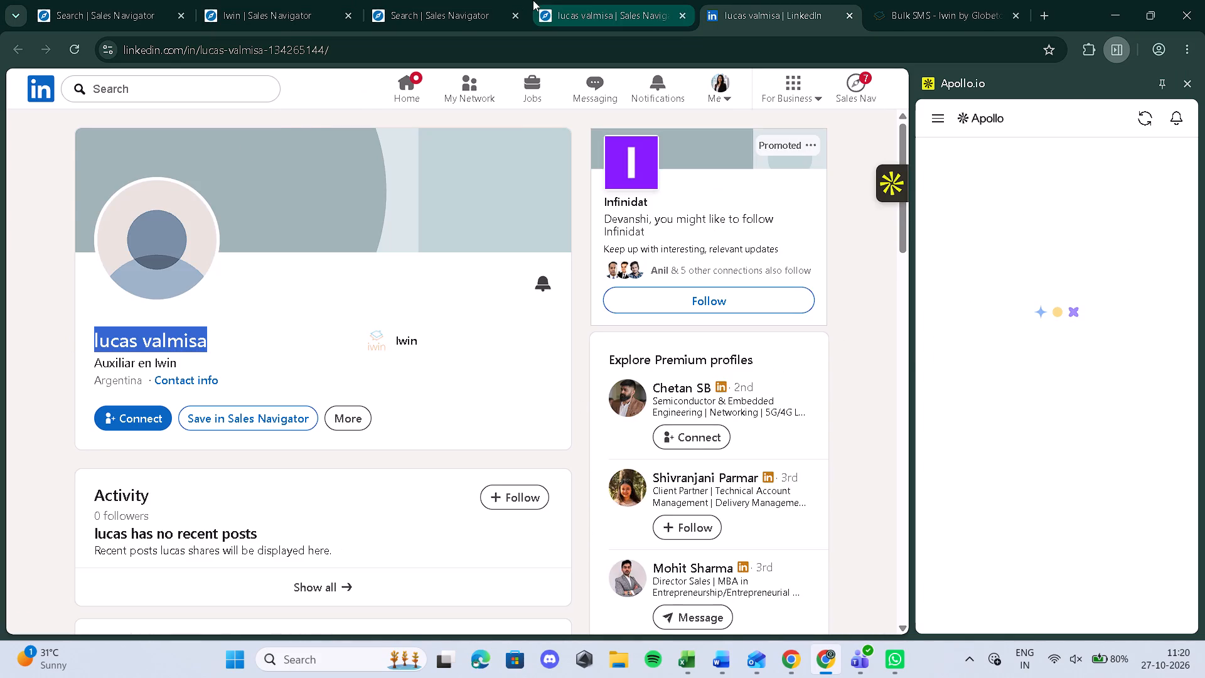
click(587, 0)
click(493, 0)
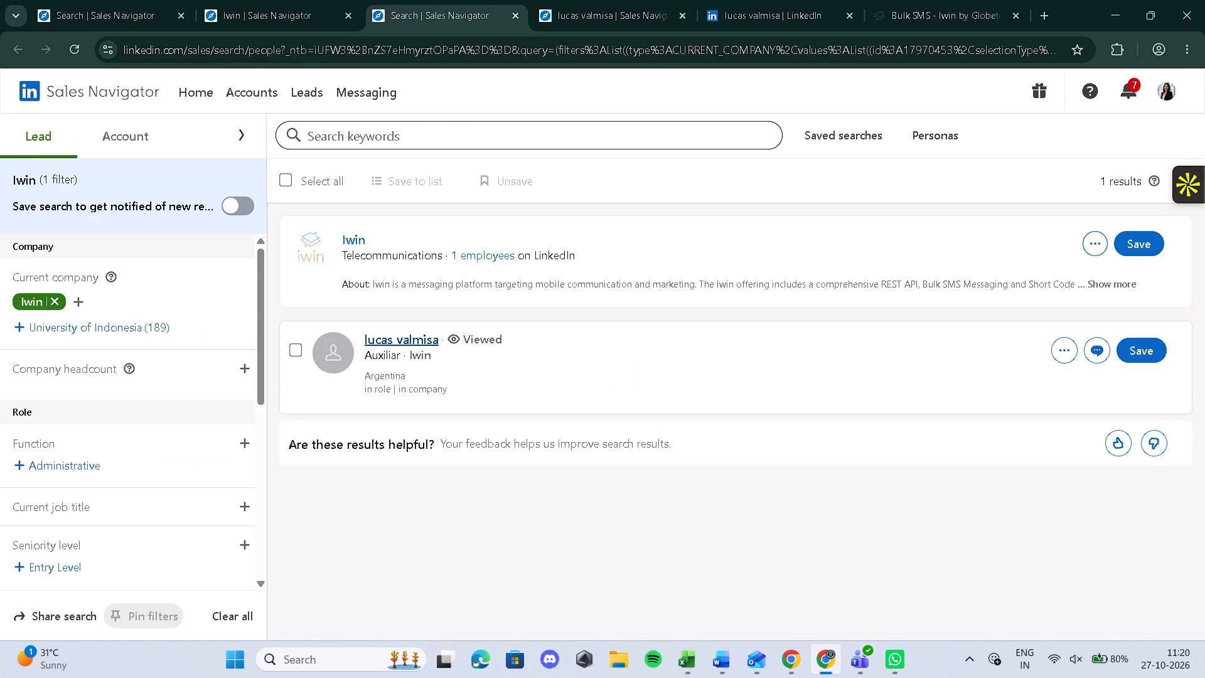
click(621, 0)
click(766, 0)
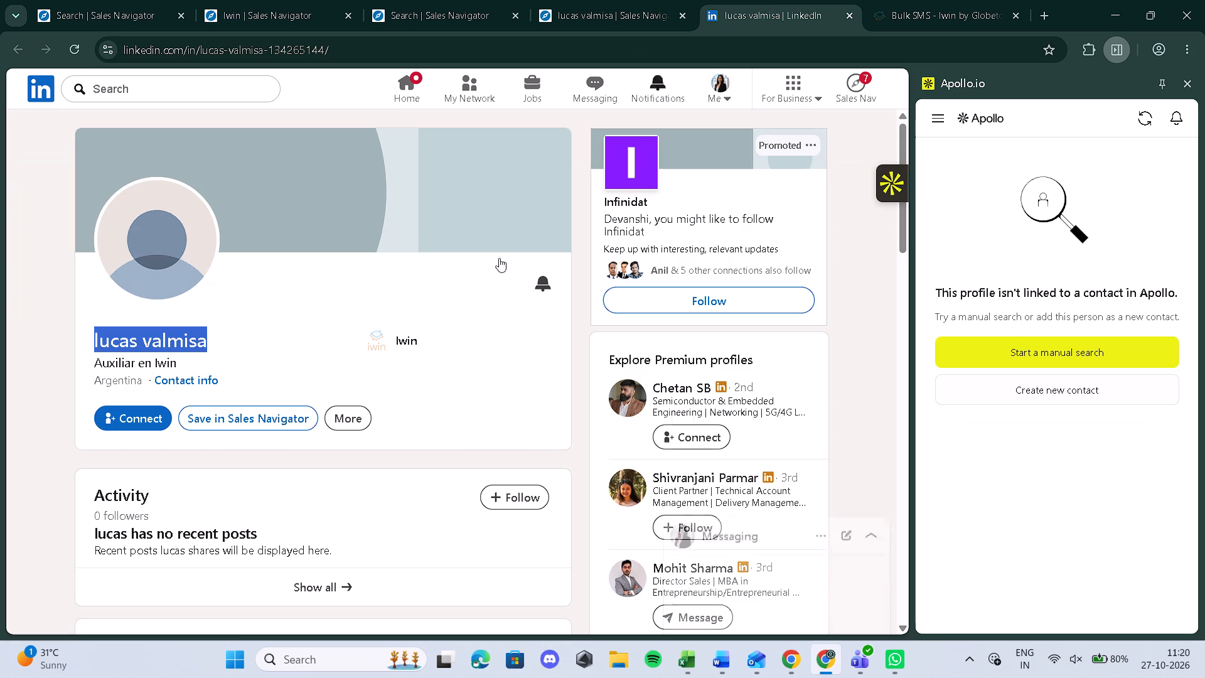
right_click(208, 335)
click(258, 355)
click(697, 655)
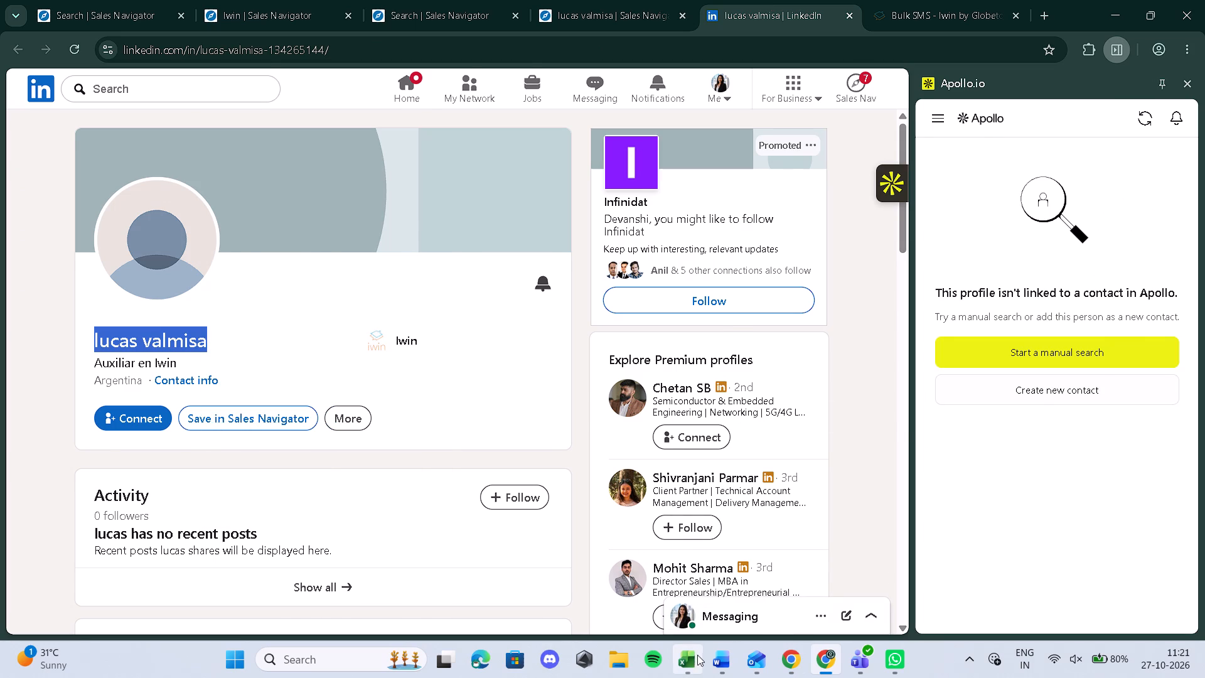
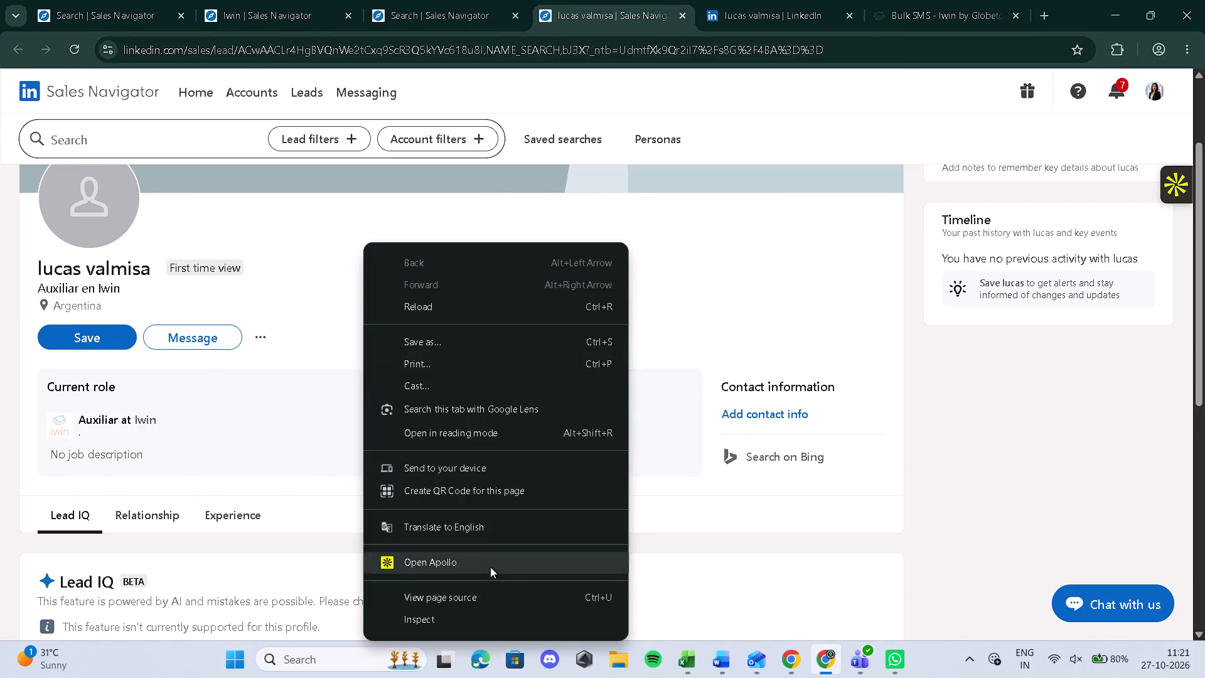
Translate the Iwin employee's Sales Navigator lead page into English.
click(486, 535)
click(1073, 87)
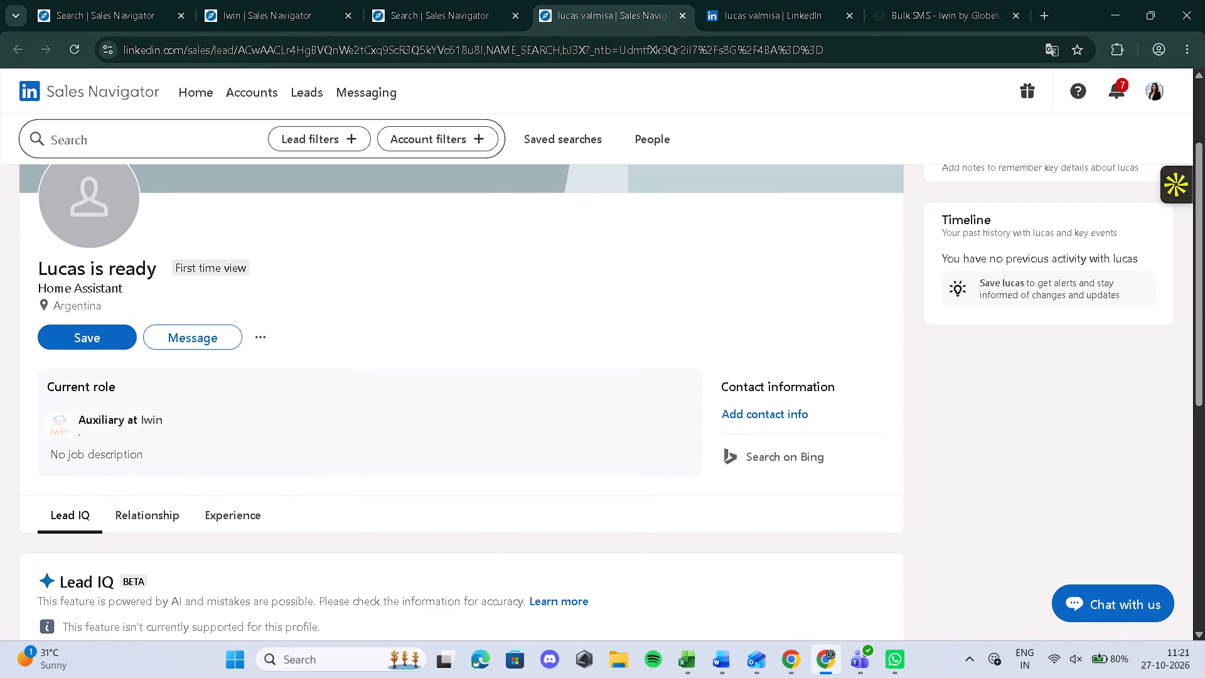
Copy the translated job title Auxiliary from the lead page into the job title column of the Iwin row in Excel.
drag(123, 421, 67, 414)
key(ctrl+c)
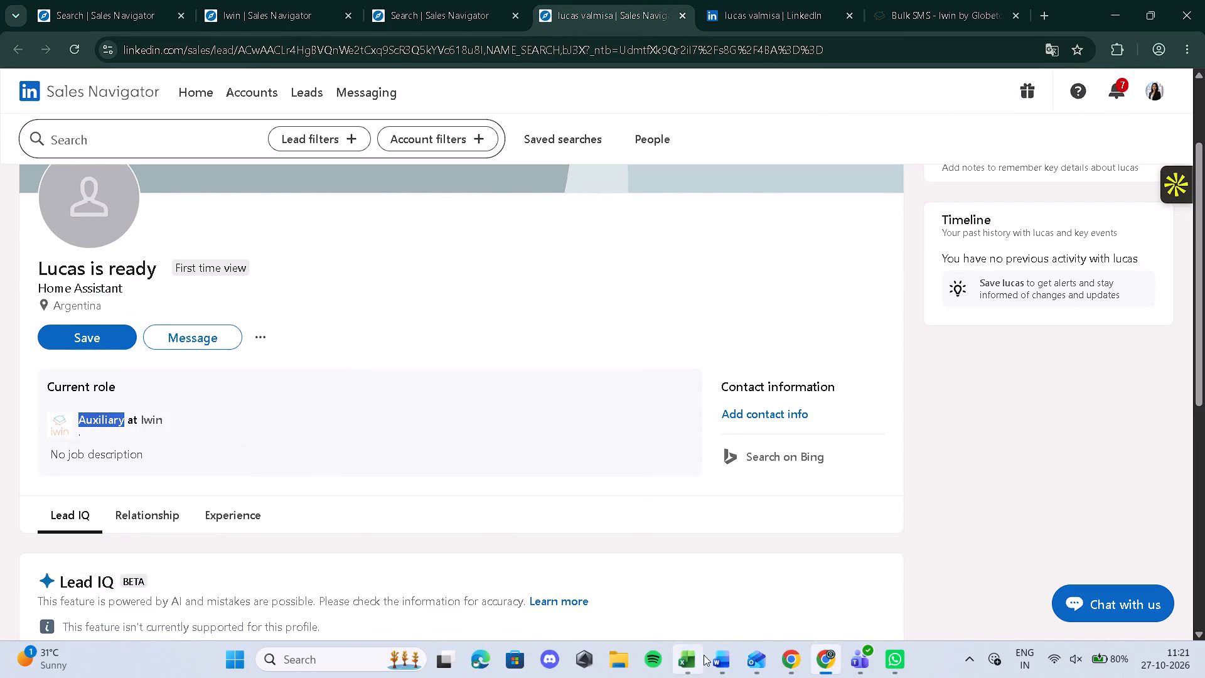
click(676, 664)
click(937, 519)
key(ctrl+v)
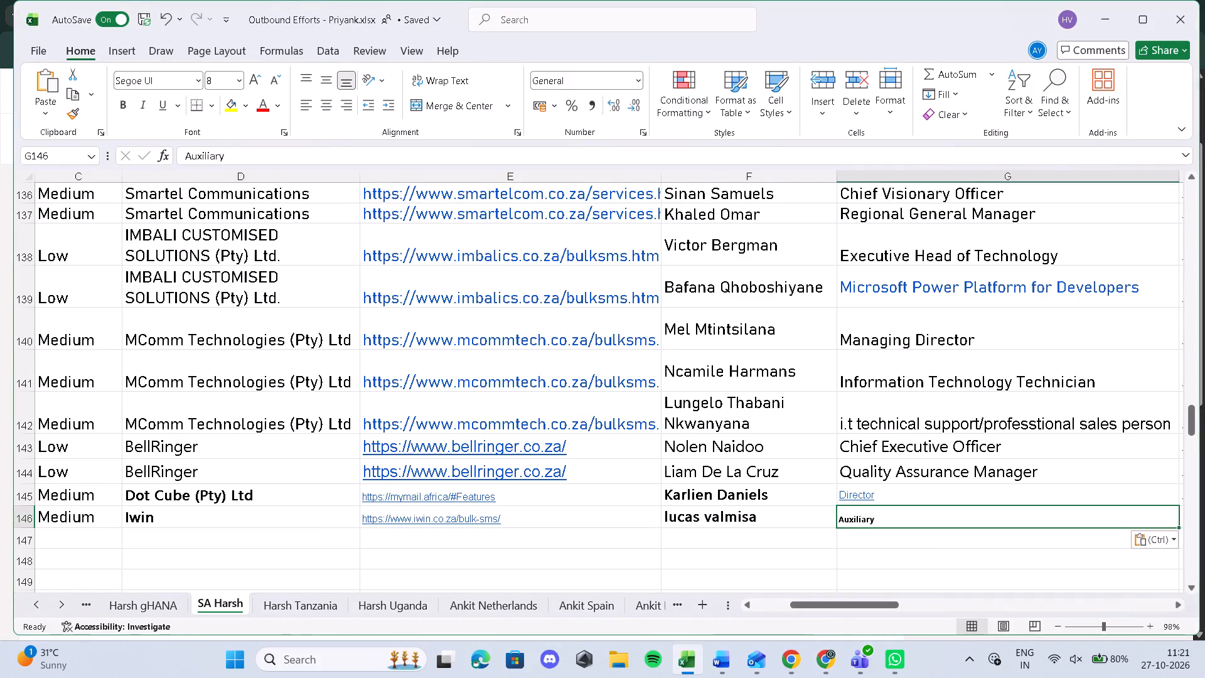
Fill the Iwin row with South Africa, Africa and Not Accepted by copying those cells from the Dot Cube row above.
click(21, 521)
drag(834, 605, 887, 605)
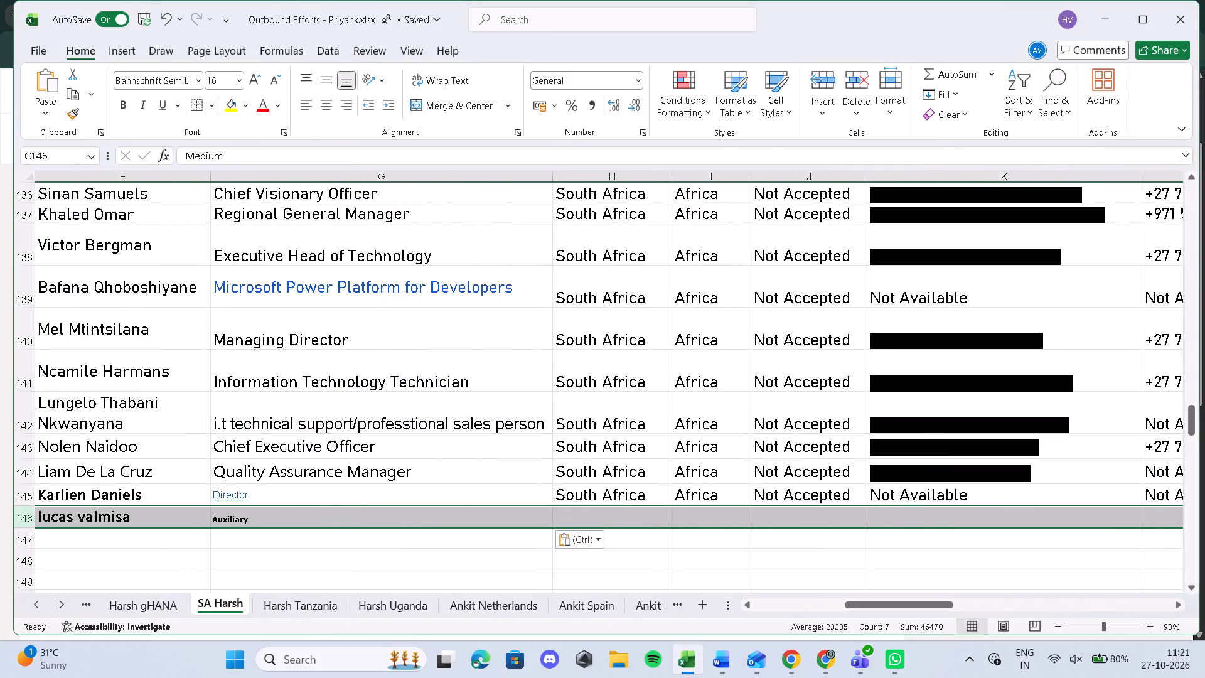
click(608, 497)
key(ctrl+c)
click(608, 517)
key(ctrl+v)
click(744, 492)
key(ctrl+c)
click(715, 514)
key(ctrl+v)
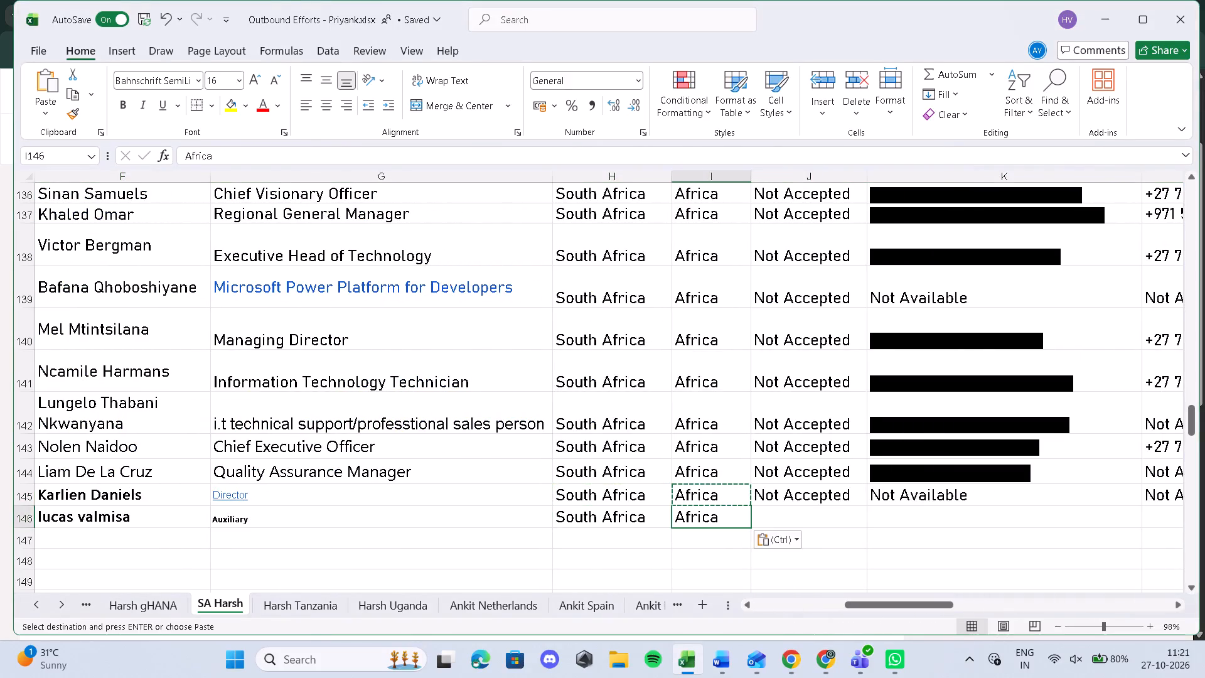
click(813, 493)
key(ctrl+c)
click(808, 517)
key(ctrl+v)
Check the Apollo result on the employee's LinkedIn profile, and enter Not Available in columns K and L of the Iwin row.
click(818, 656)
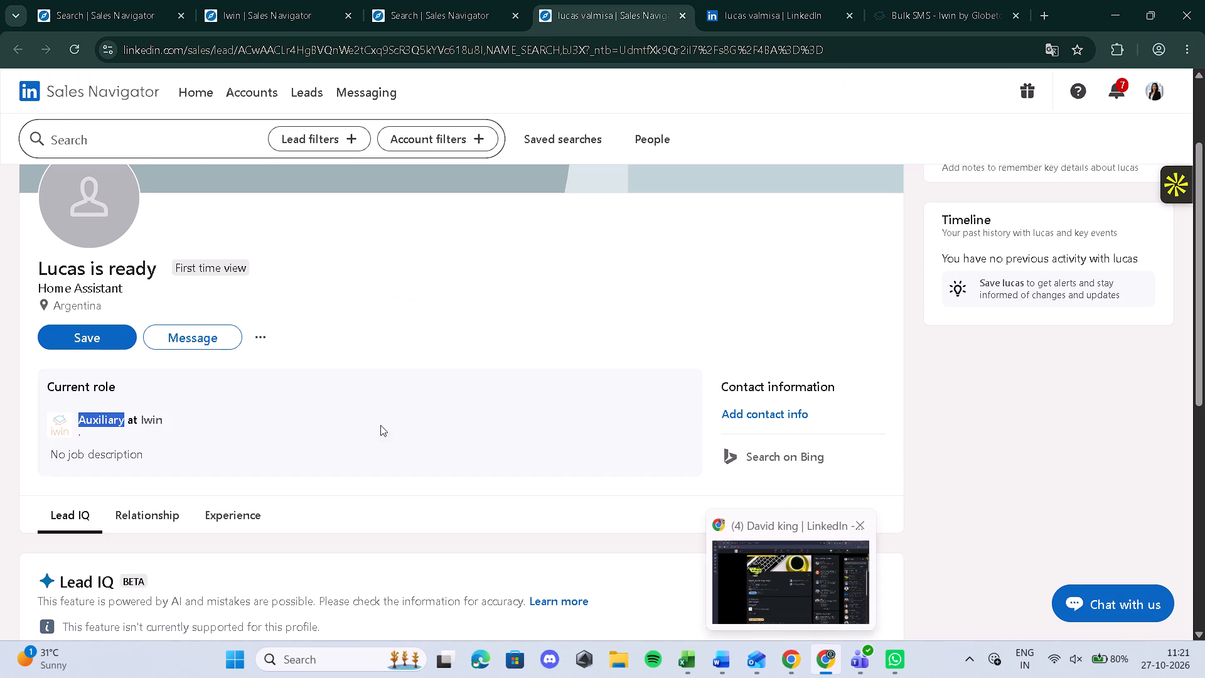
click(722, 0)
click(642, 2)
click(786, 1)
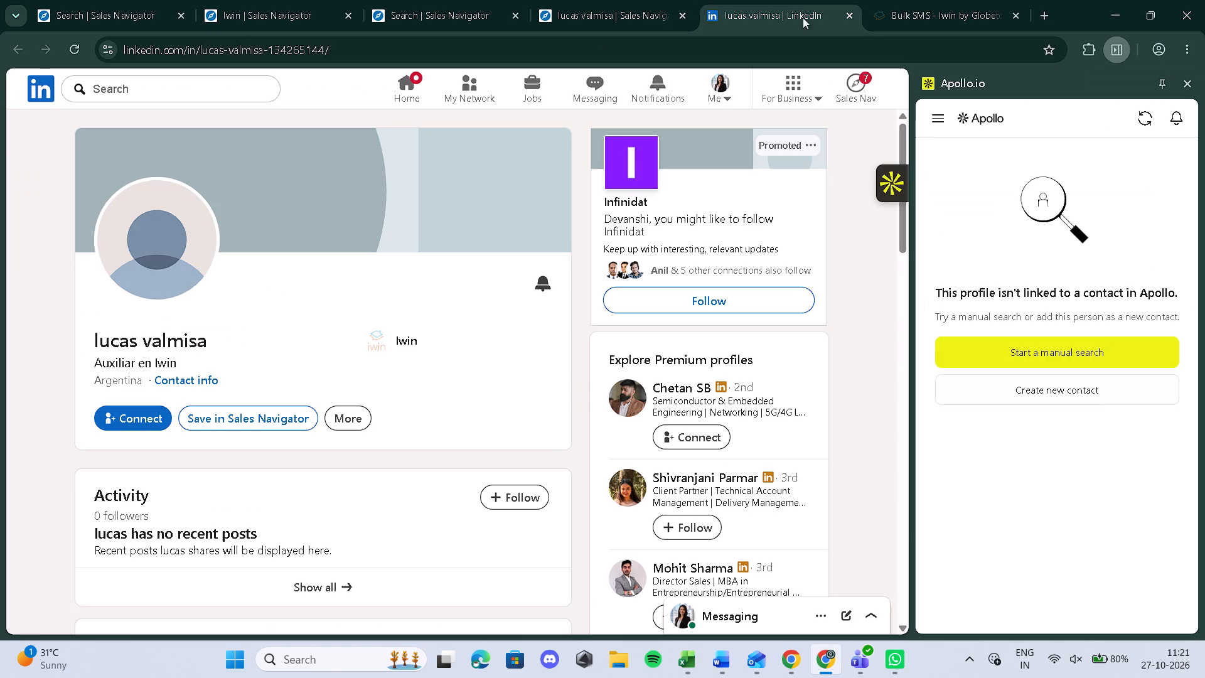
click(685, 654)
click(924, 521)
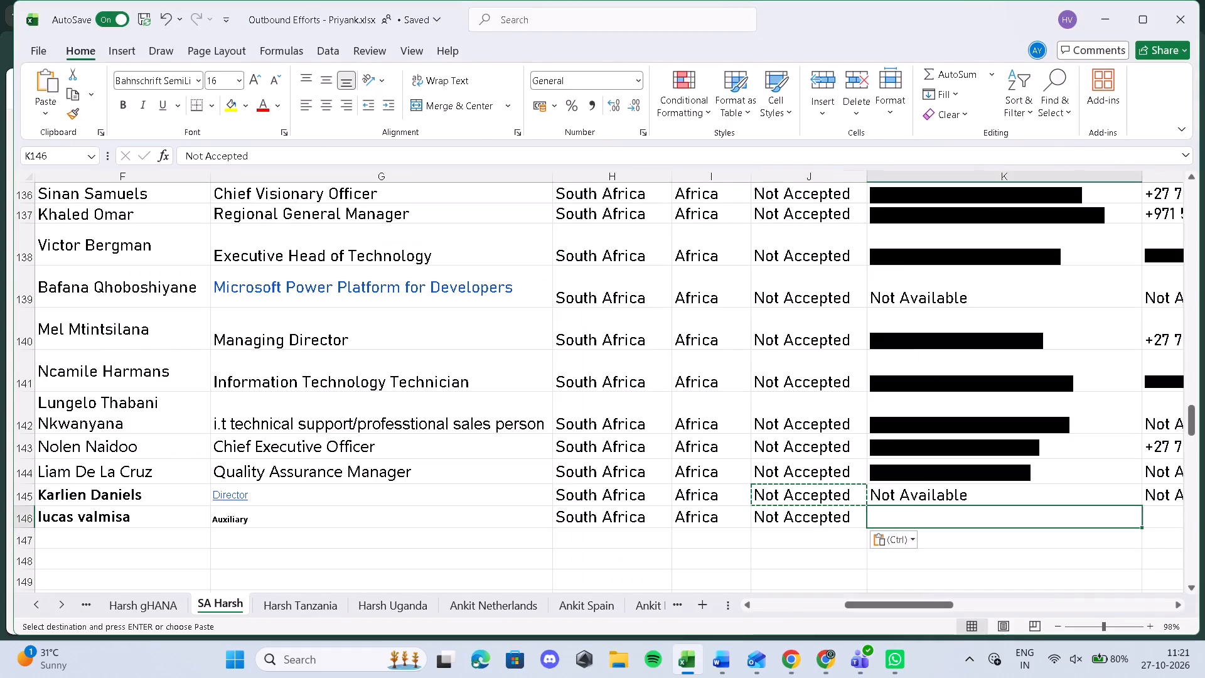
text(not)
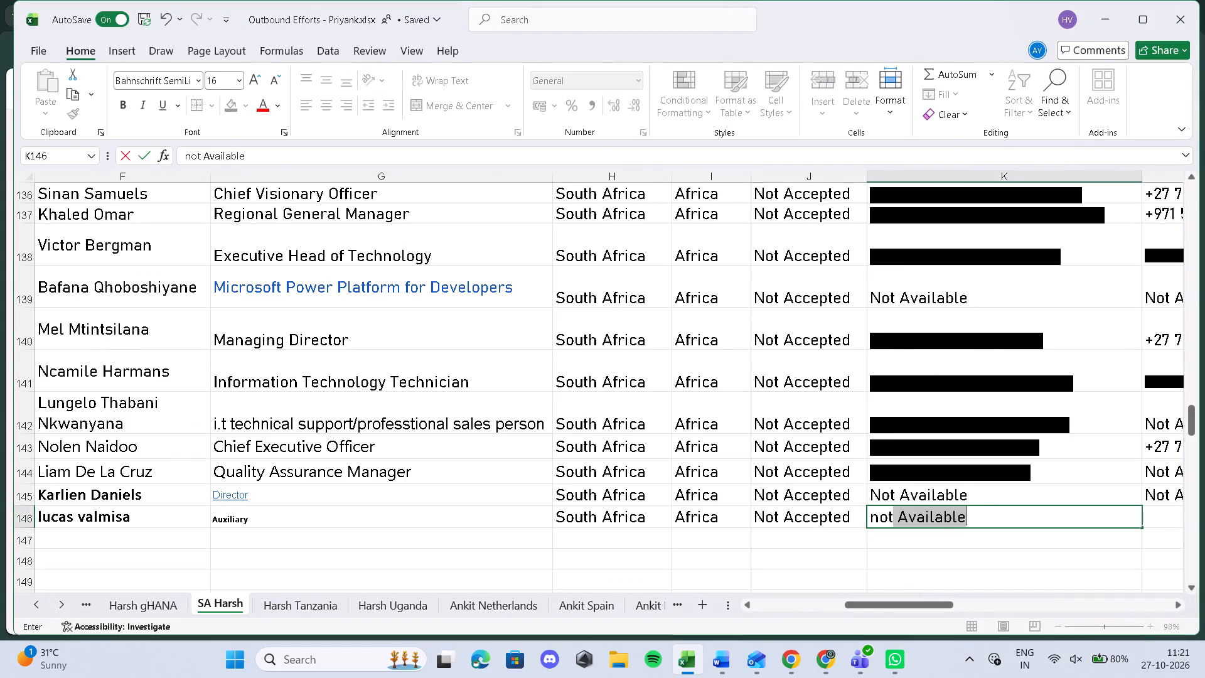
click(1164, 517)
text(not)
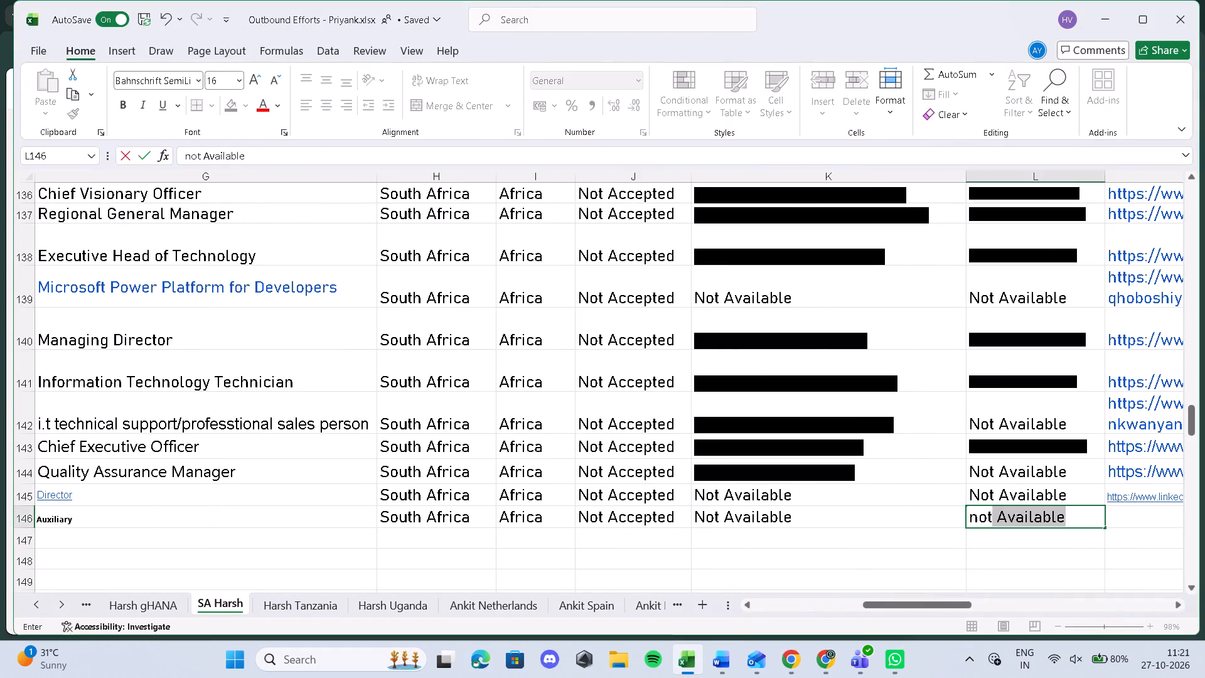
click(1168, 516)
Copy the employee's LinkedIn.com URL from the Sales Navigator lead page into column M of the Iwin row as a hyperlink.
click(21, 512)
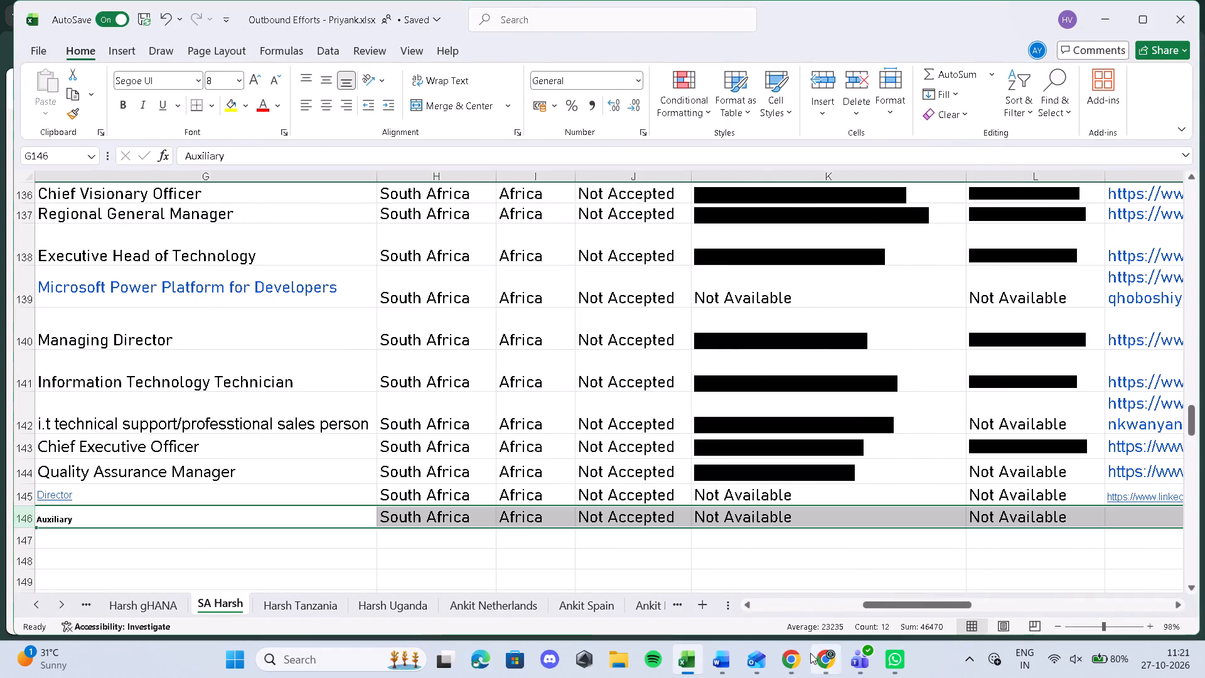
click(810, 653)
click(633, 0)
click(250, 342)
click(216, 445)
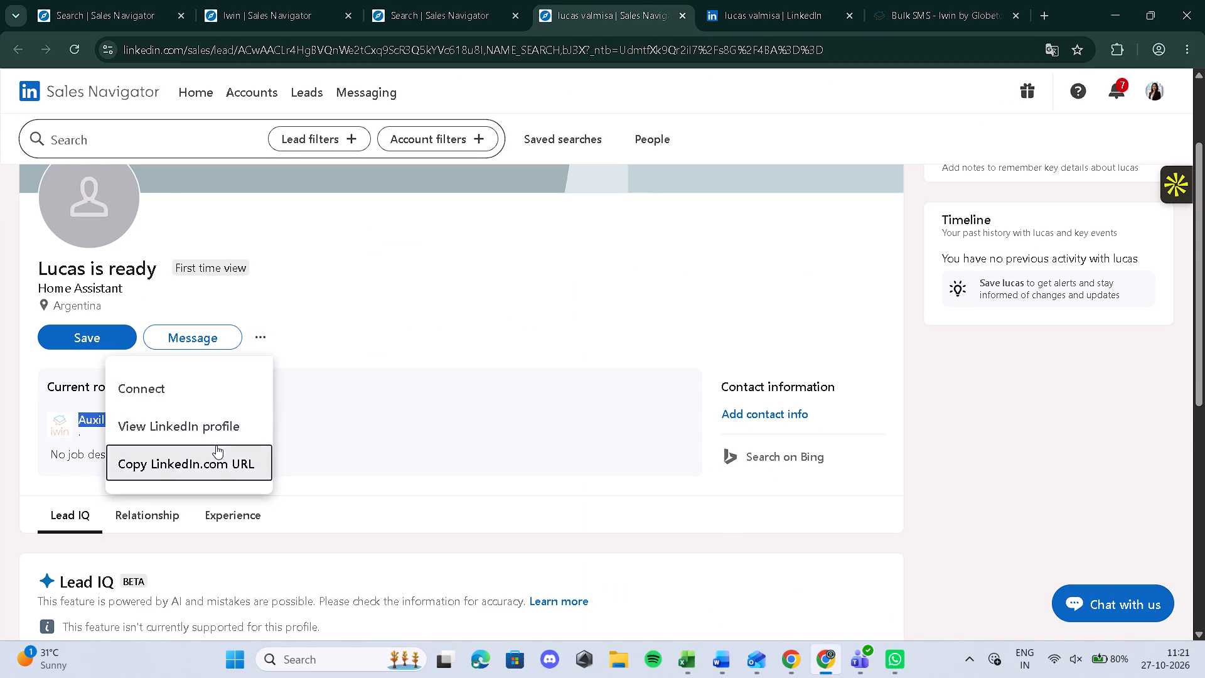
click(695, 650)
click(1159, 513)
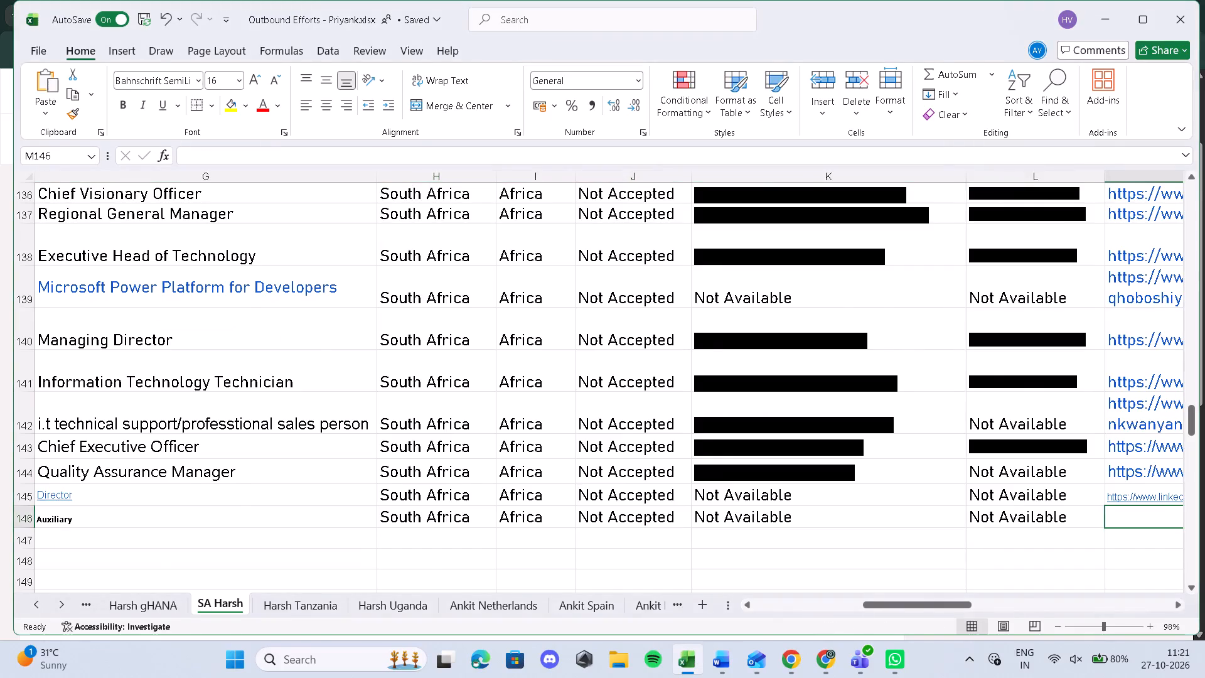
key(ctrl+v)
click(1163, 517)
click(1048, 511)
click(935, 512)
double_click(931, 516)
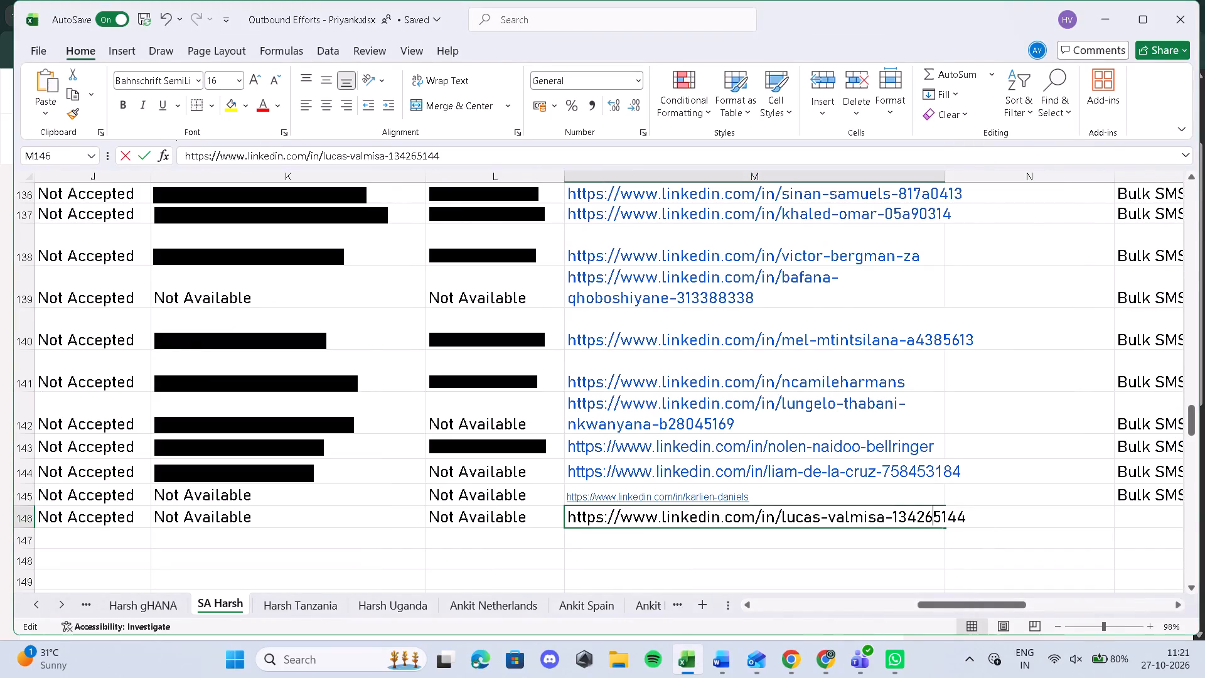
click(1063, 520)
Copy Bulk SMS from the row above into column O of the Iwin row.
click(1165, 502)
key(ctrl+c)
click(1155, 522)
key(ctrl+v)
drag(1049, 600, 1046, 603)
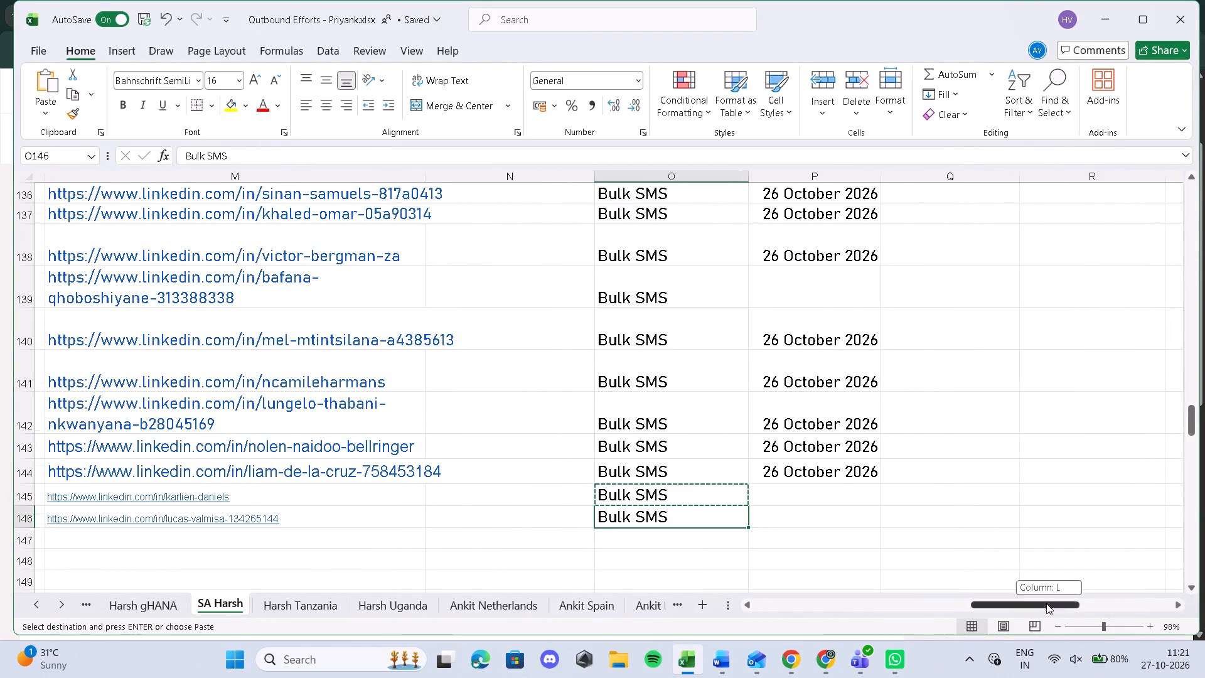
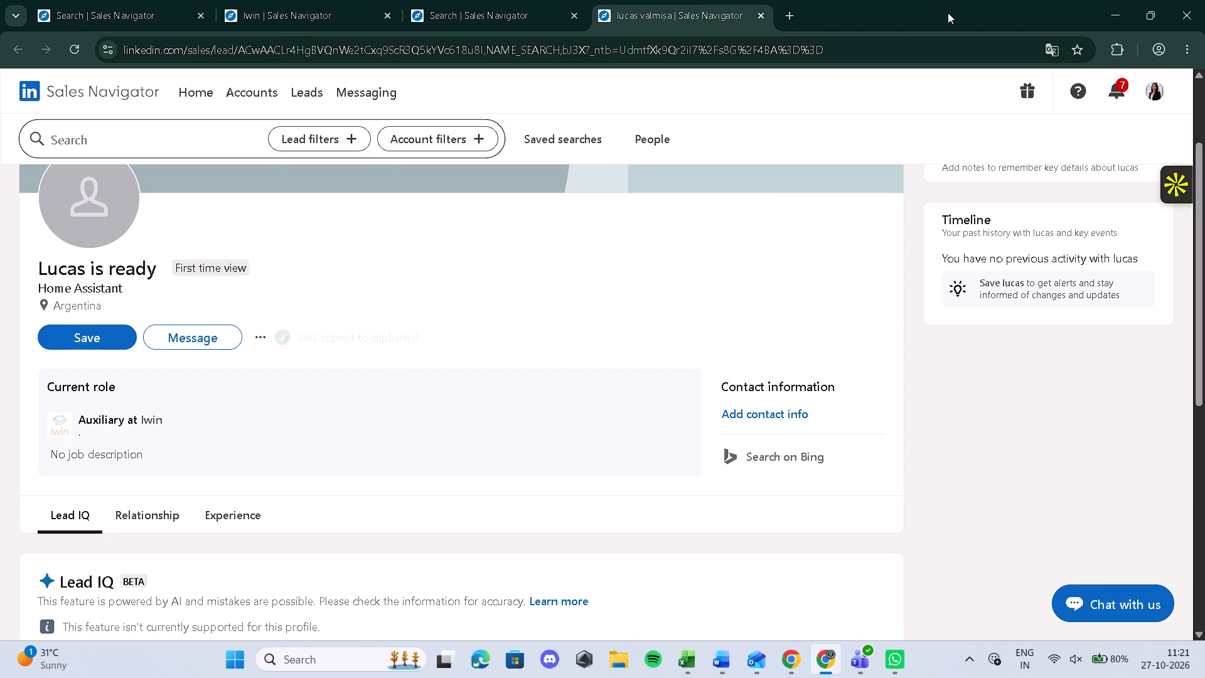
Close the Iwin lead, employee search and account tabs, and return to the sms account search results.
click(764, 17)
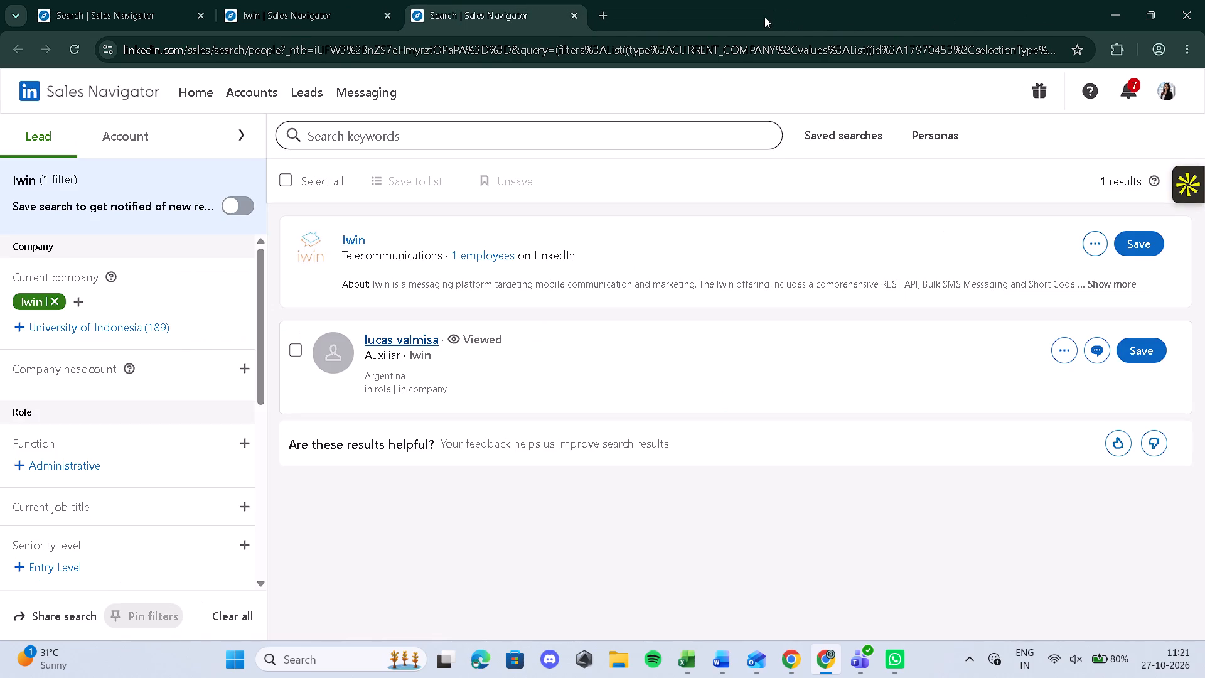
click(577, 16)
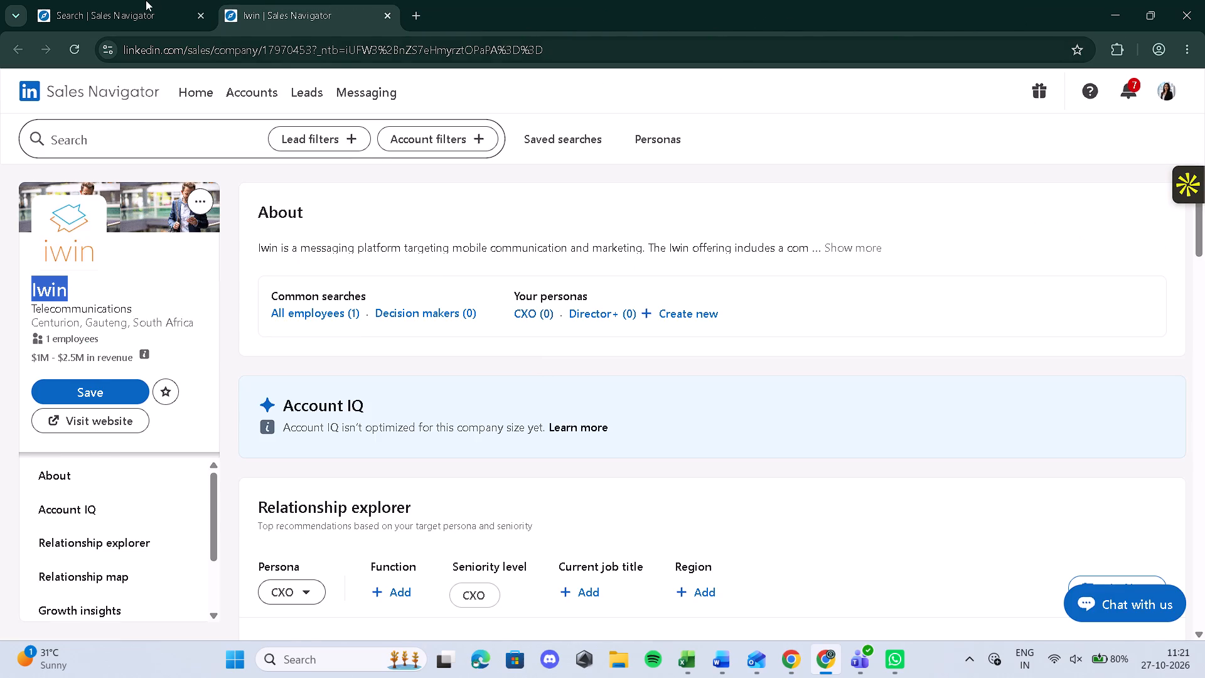
click(146, 0)
click(297, 0)
click(382, 19)
click(793, 342)
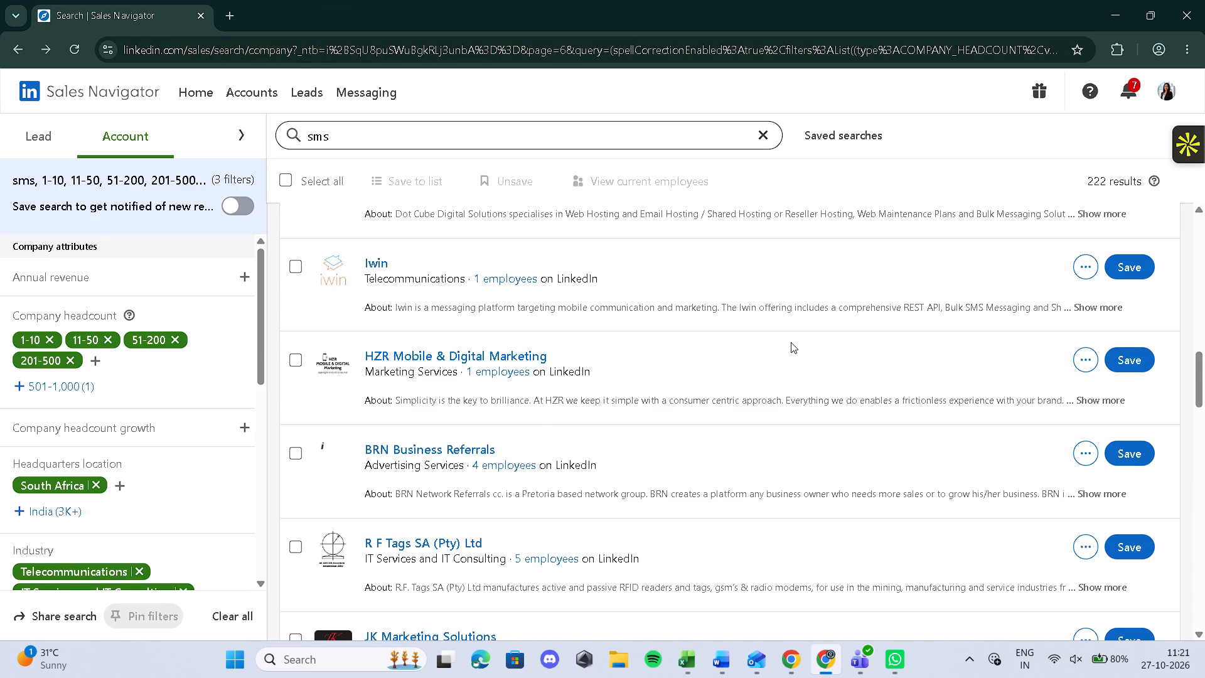
Open the HZR Mobile & Digital Marketing account page in a new tab from the search results.
scroll(791, 342, down, 1)
right_click(407, 230)
click(493, 252)
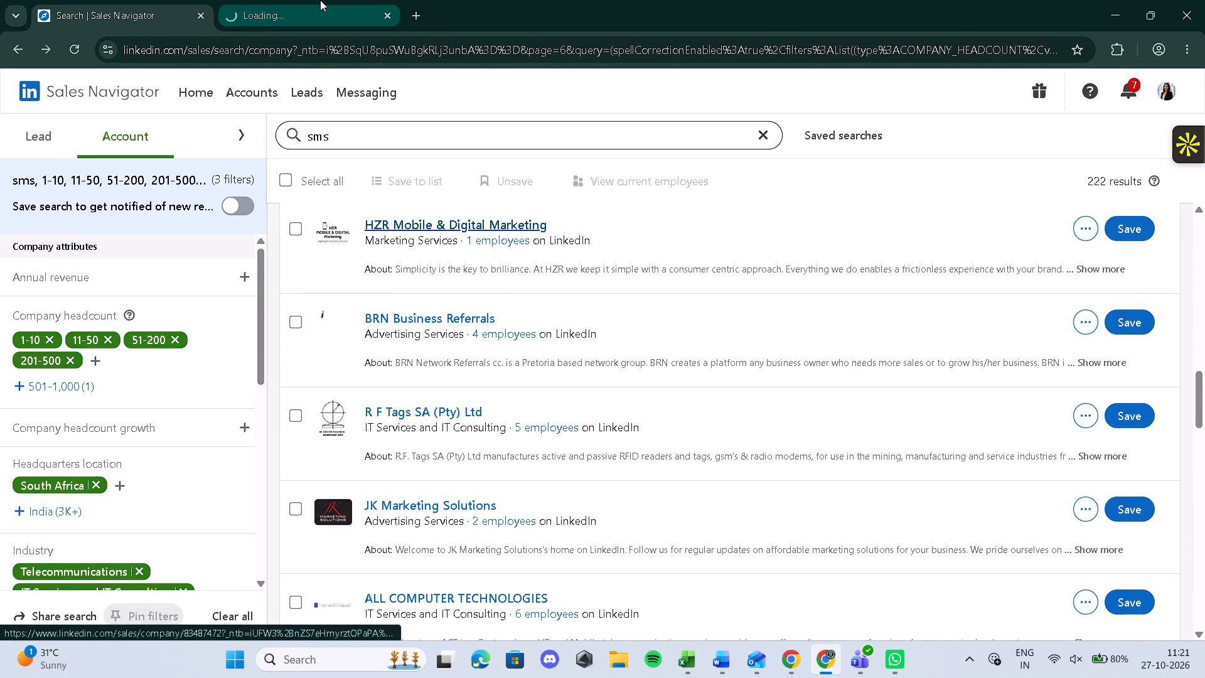
click(320, 0)
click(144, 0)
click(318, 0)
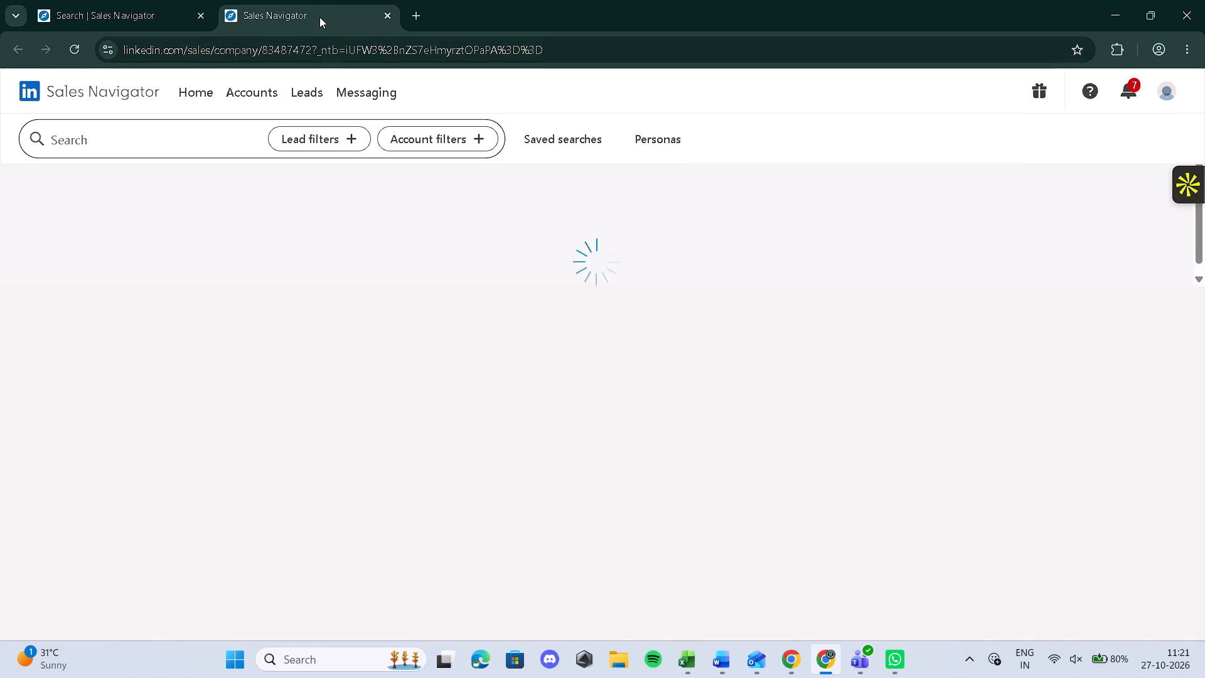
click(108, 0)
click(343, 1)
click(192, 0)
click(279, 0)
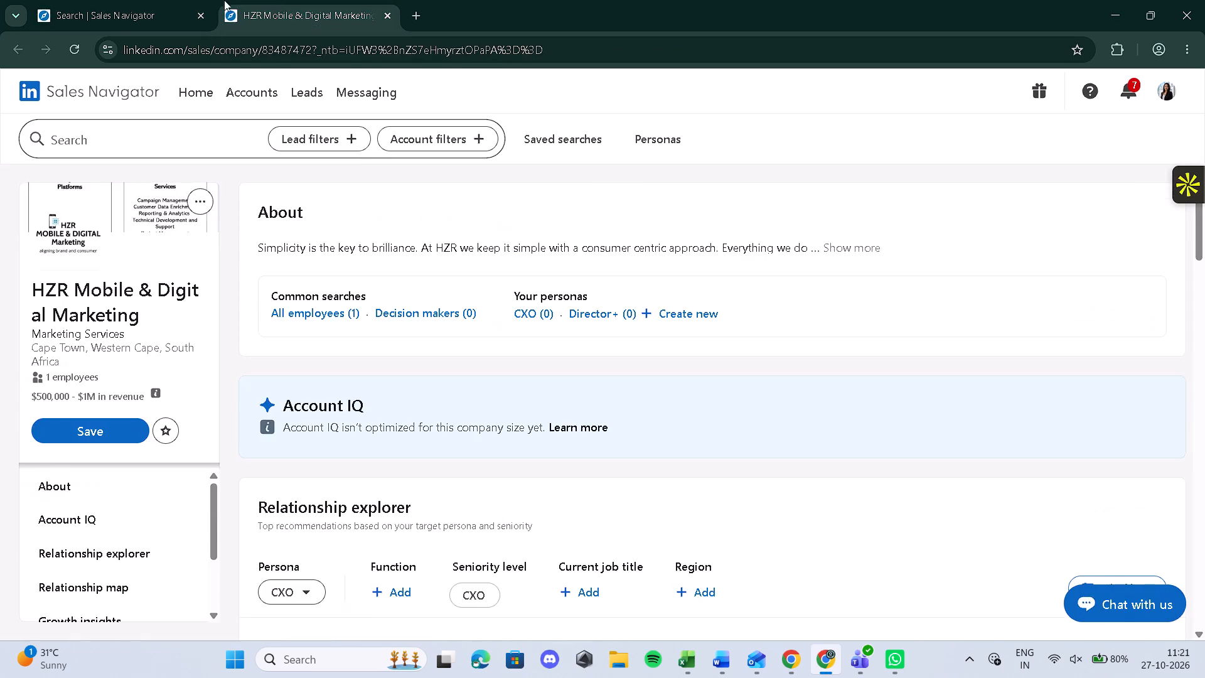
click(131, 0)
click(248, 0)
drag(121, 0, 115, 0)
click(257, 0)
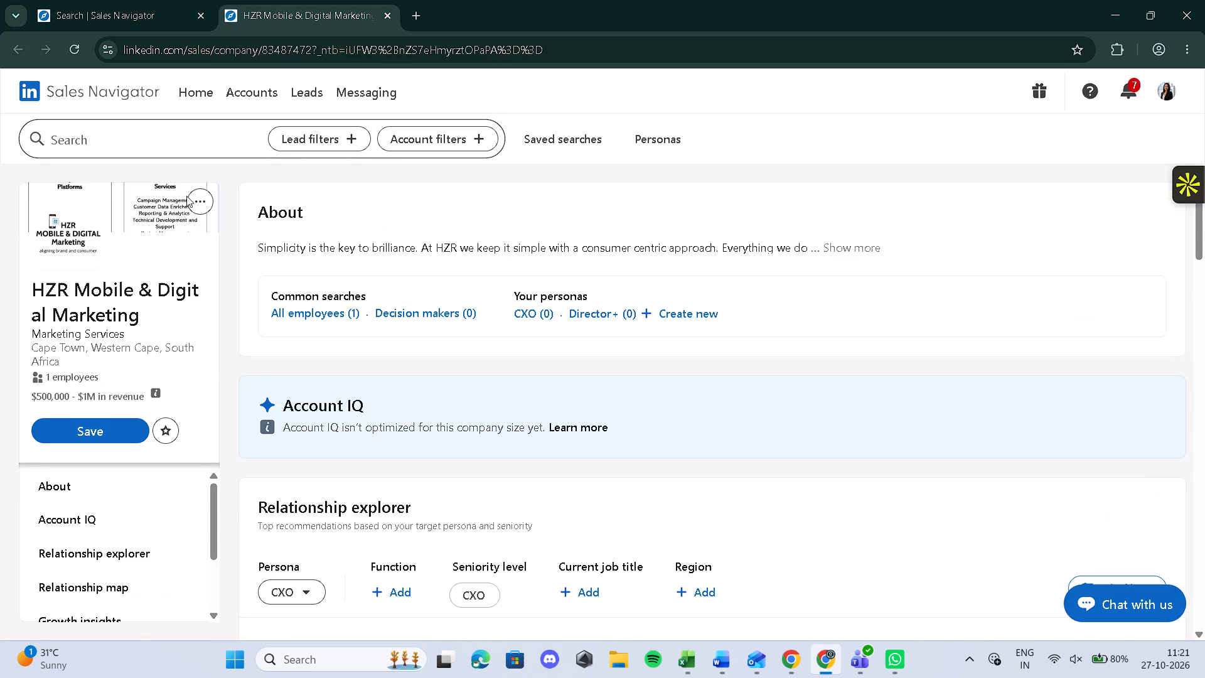
Open HZR Mobile & Digital Marketing's company page on LinkedIn.com from its Sales Navigator account page.
click(197, 201)
click(202, 254)
click(110, 0)
click(261, 0)
click(500, 0)
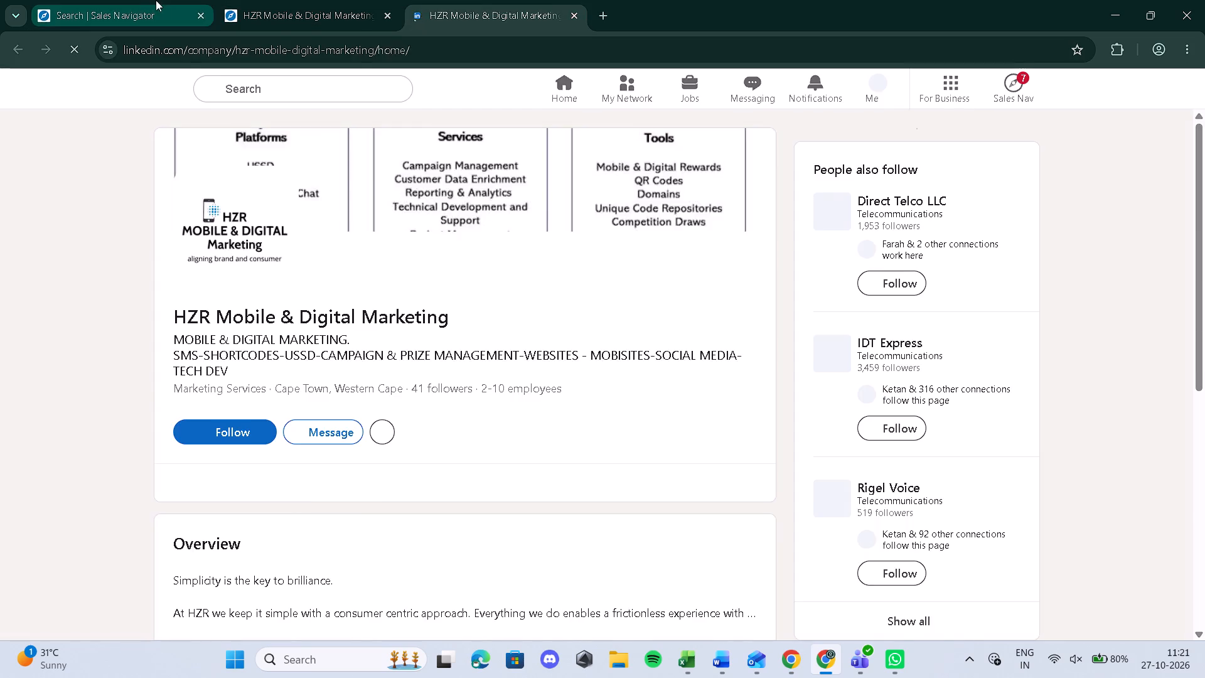
drag(154, 0, 163, 0)
drag(341, 0, 349, 0)
click(499, 0)
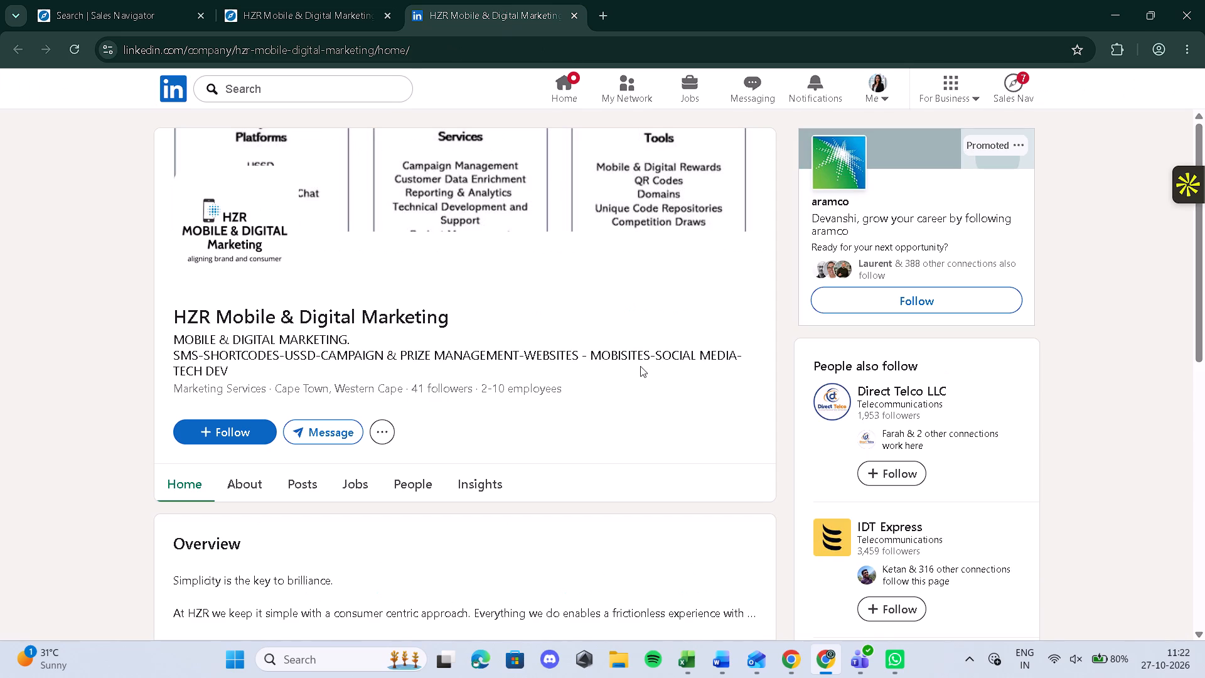
Examine the About section of HZR Mobile & Digital Marketing's LinkedIn page for its services, and close that page.
scroll(458, 348, up, 4)
click(242, 476)
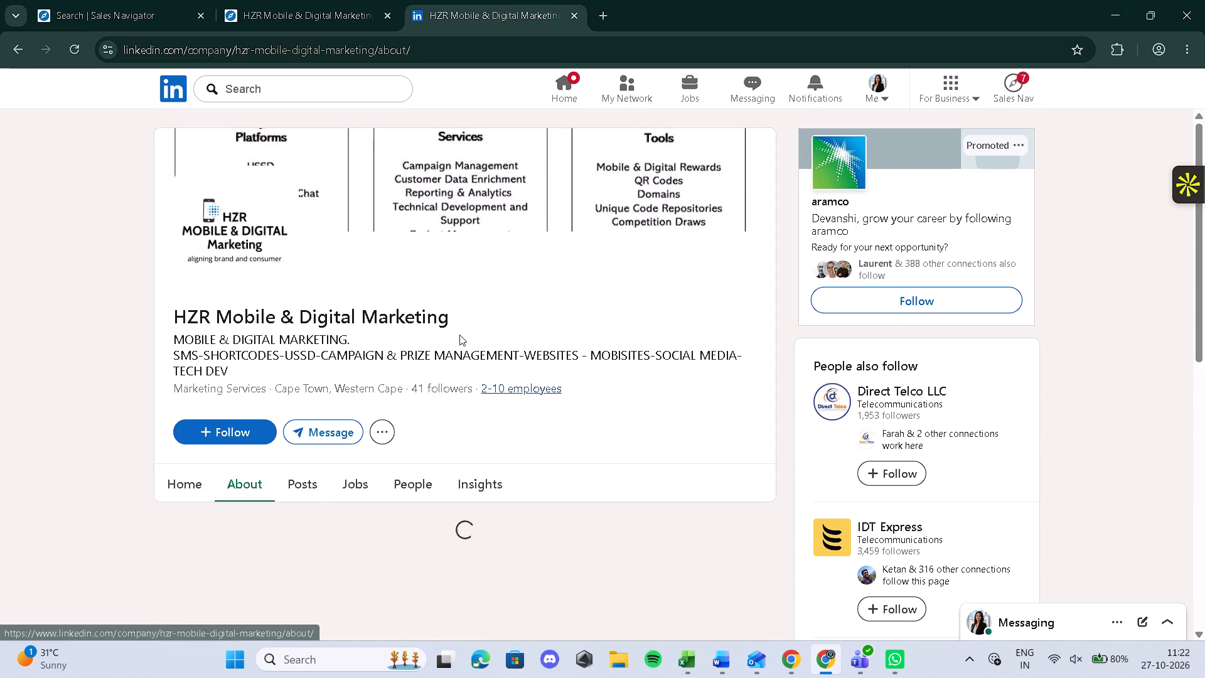
scroll(461, 333, down, 4)
scroll(464, 328, up, 3)
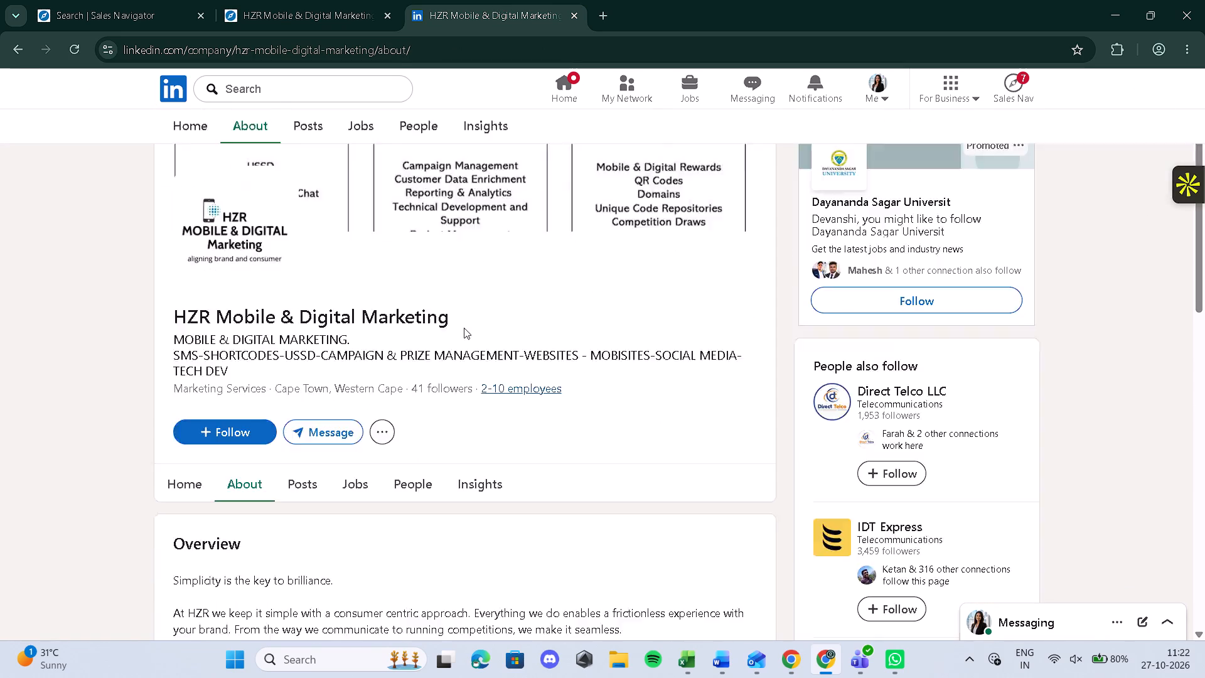
scroll(464, 328, up, 4)
scroll(488, 260, up, 2)
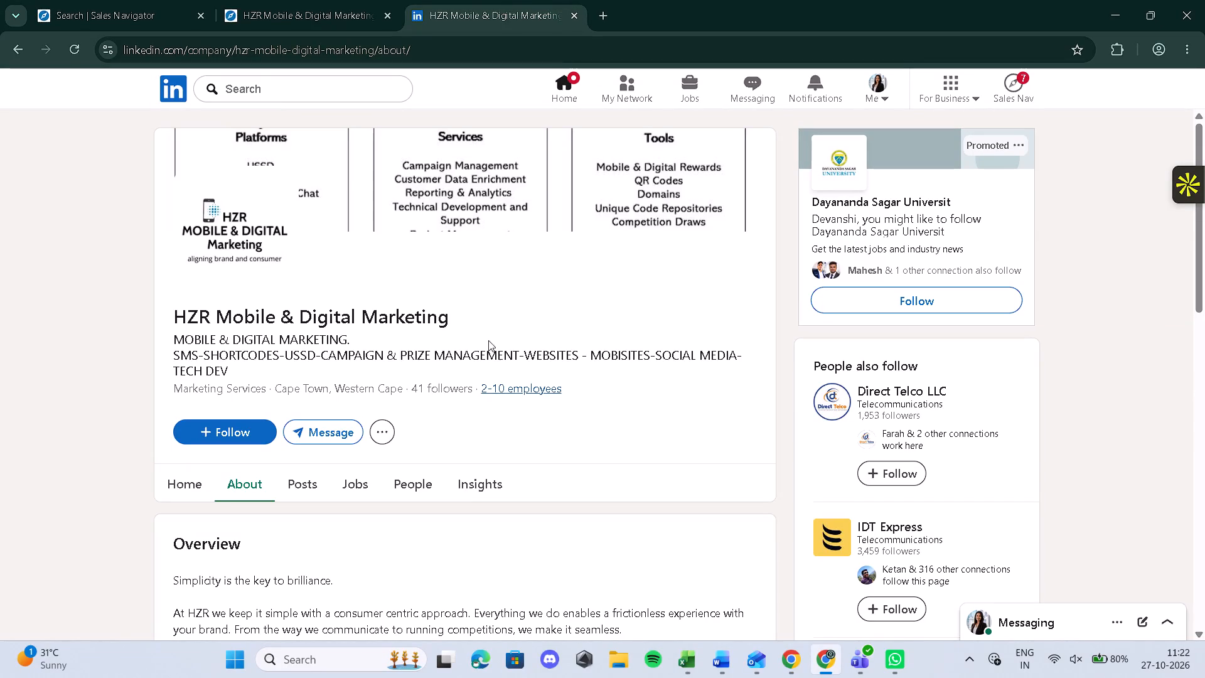
scroll(482, 363, up, 1)
click(98, 0)
drag(245, 0, 254, 0)
click(424, 0)
scroll(498, 273, up, 4)
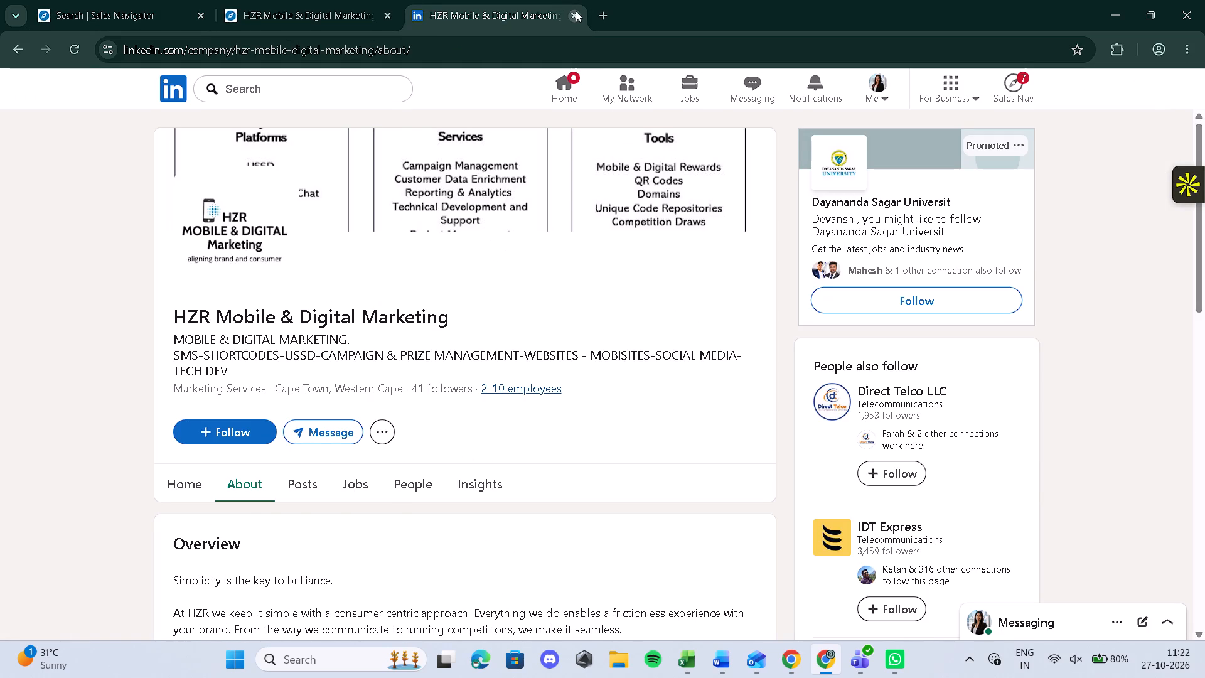
click(576, 11)
Expand HZR Mobile & Digital Marketing's full About description in Sales Navigator and translate the page to English.
click(836, 246)
right_click(836, 246)
click(923, 525)
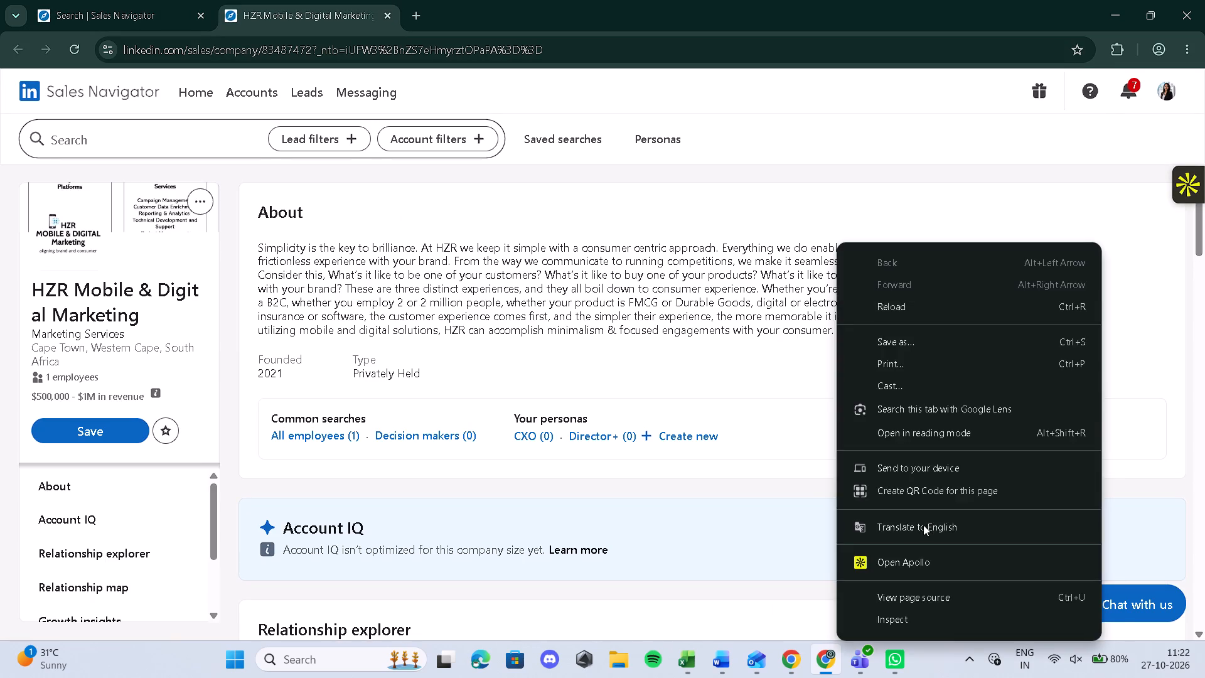
click(1069, 79)
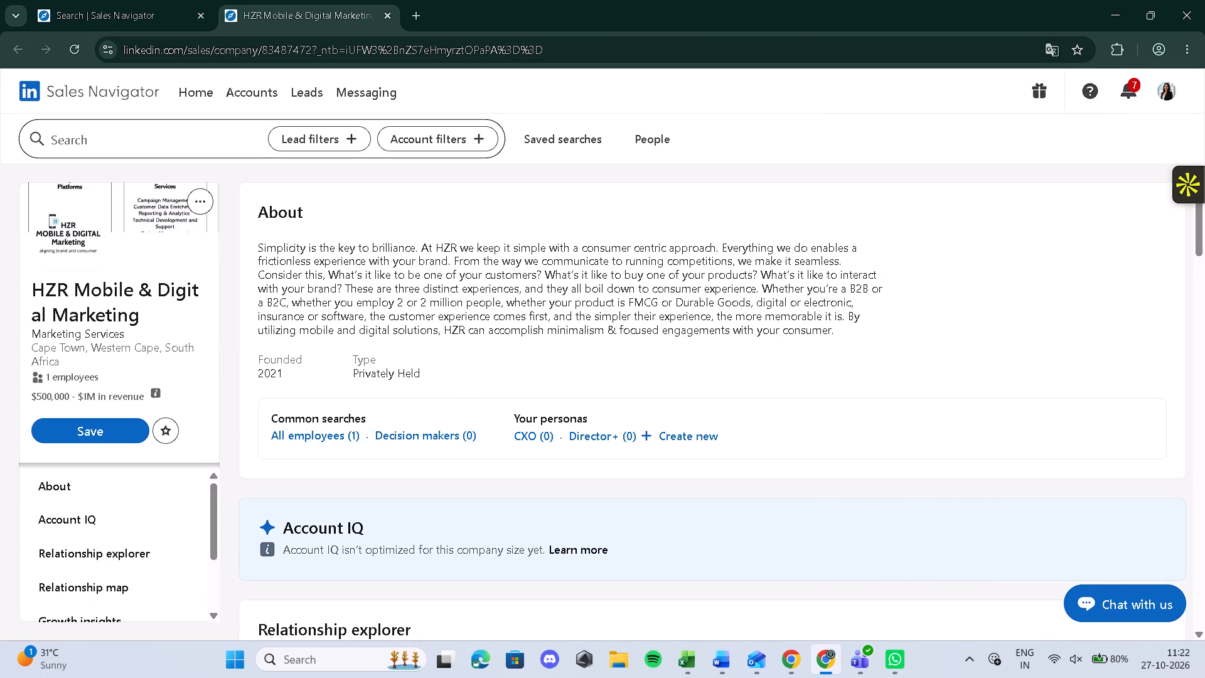
Reopen HZR Mobile & Digital Marketing's LinkedIn page, recheck its About details, and close both of the company's tabs.
click(164, 0)
click(267, 0)
click(193, 204)
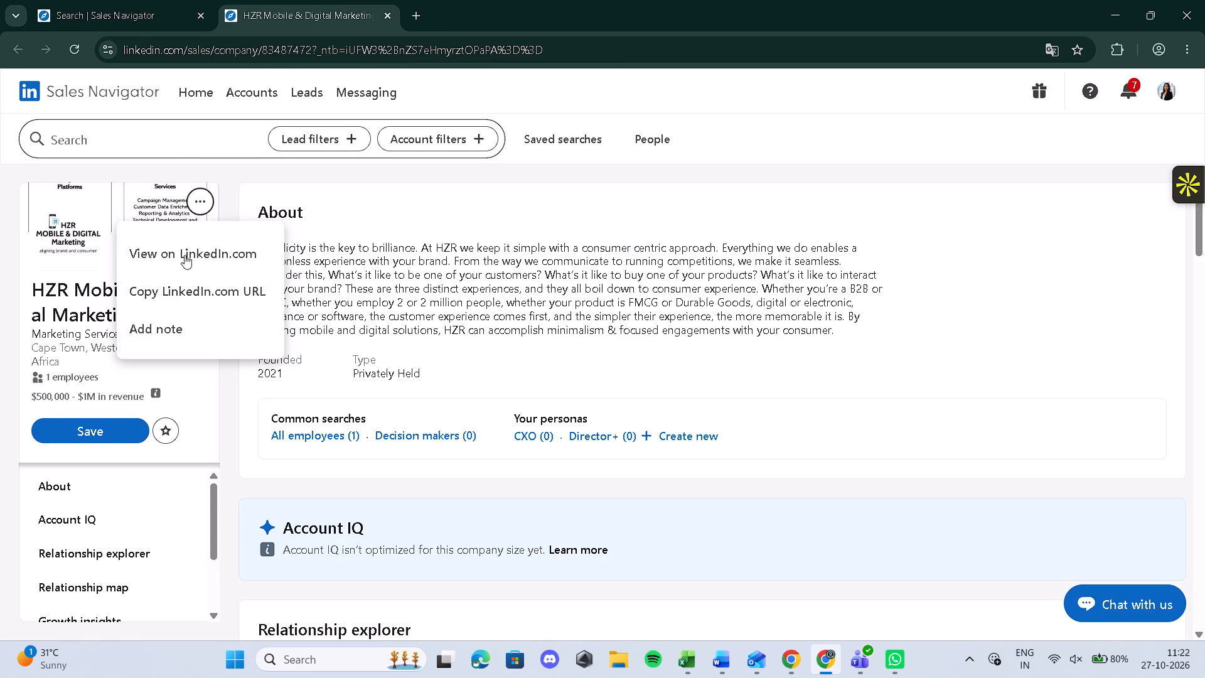
click(184, 260)
click(116, 0)
click(275, 0)
click(442, 0)
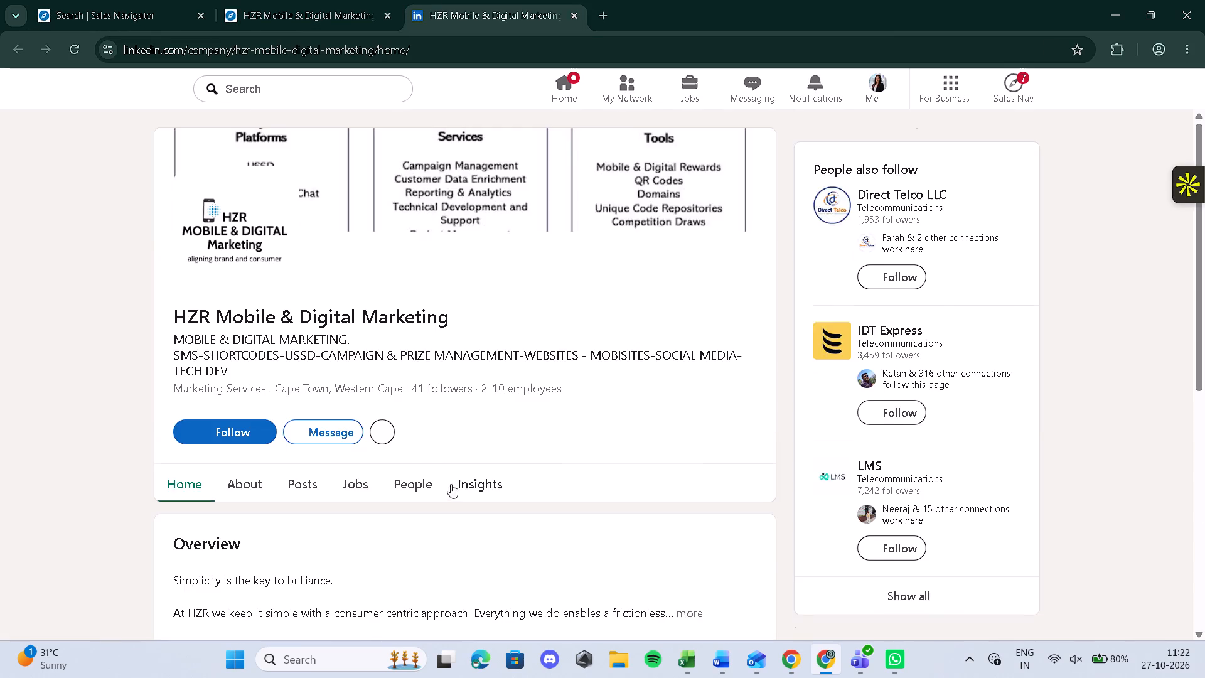
scroll(452, 487, down, 2)
click(247, 221)
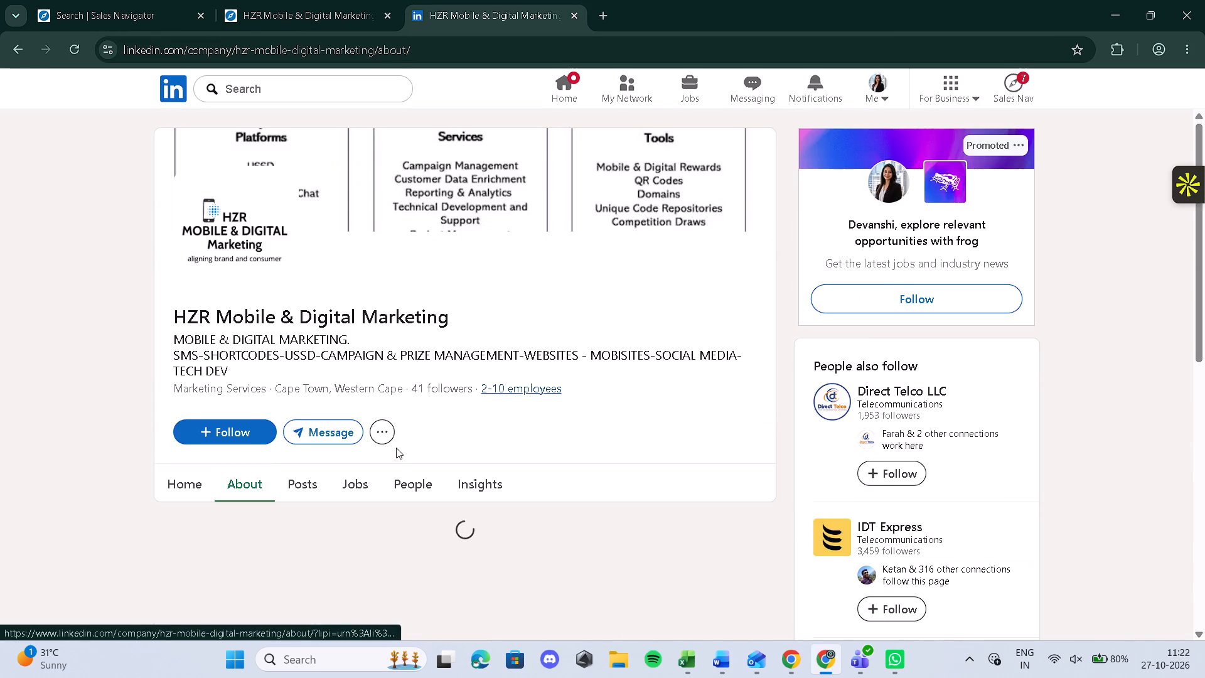
scroll(396, 448, down, 3)
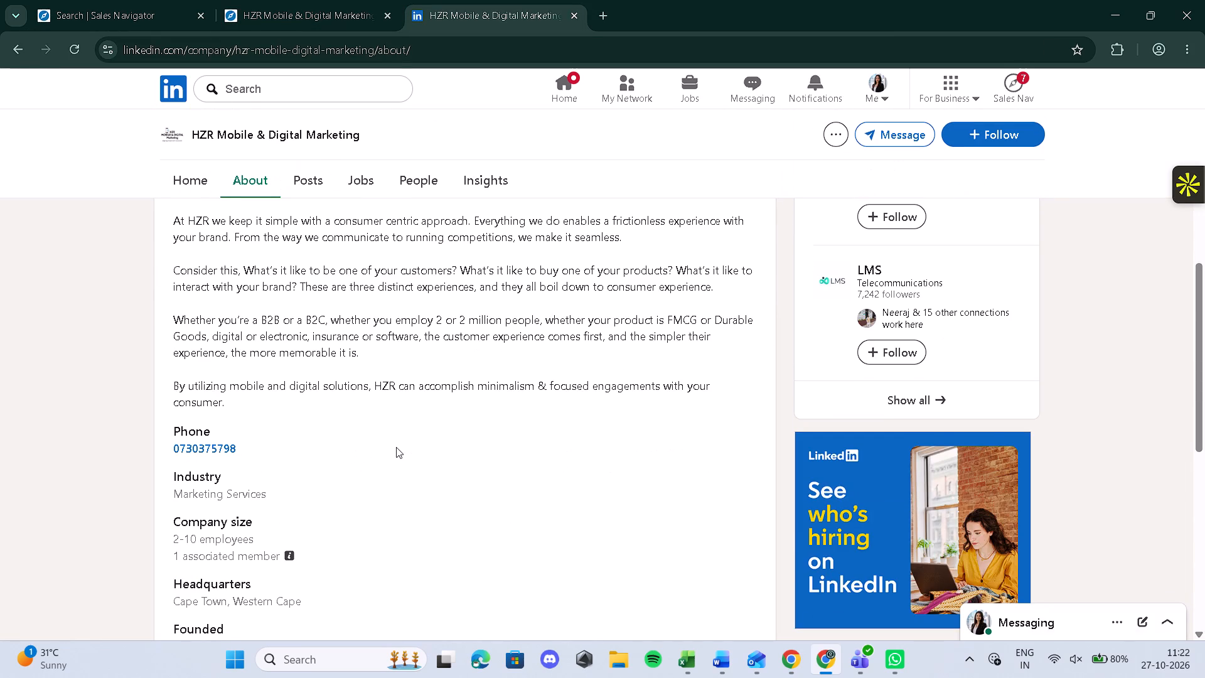
scroll(396, 447, down, 2)
scroll(398, 443, up, 8)
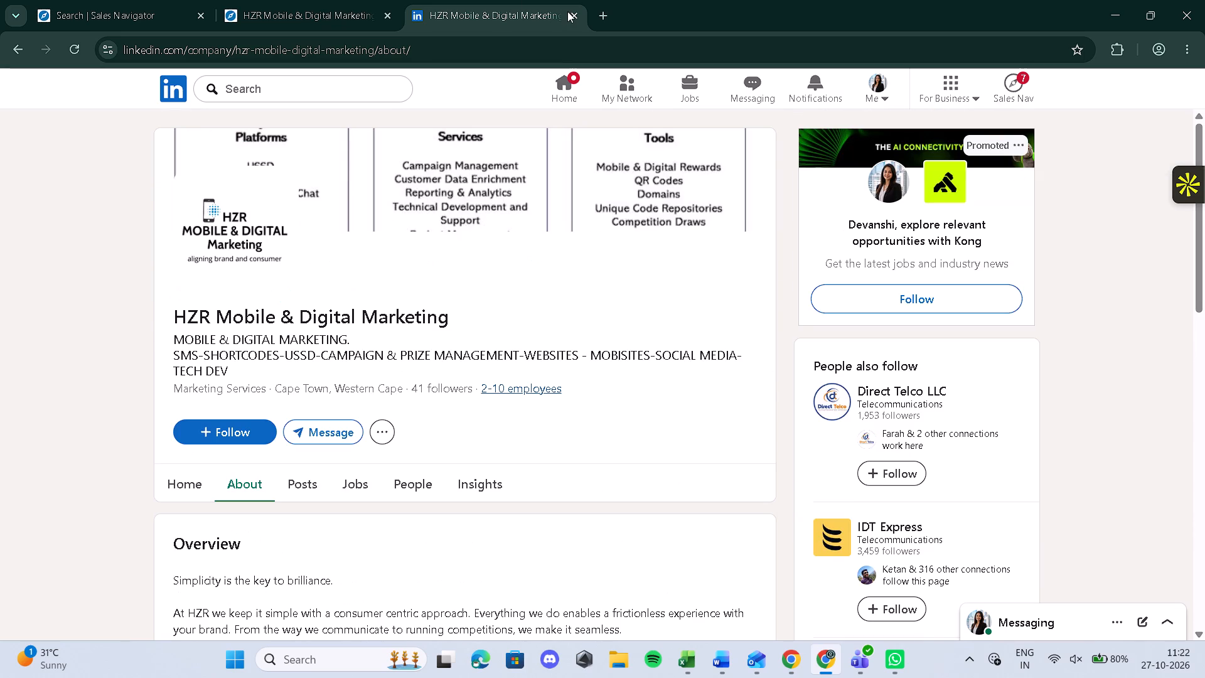
click(568, 11)
click(392, 19)
Open the BRN Business Referrals account page in a new tab from the sms search results.
click(735, 306)
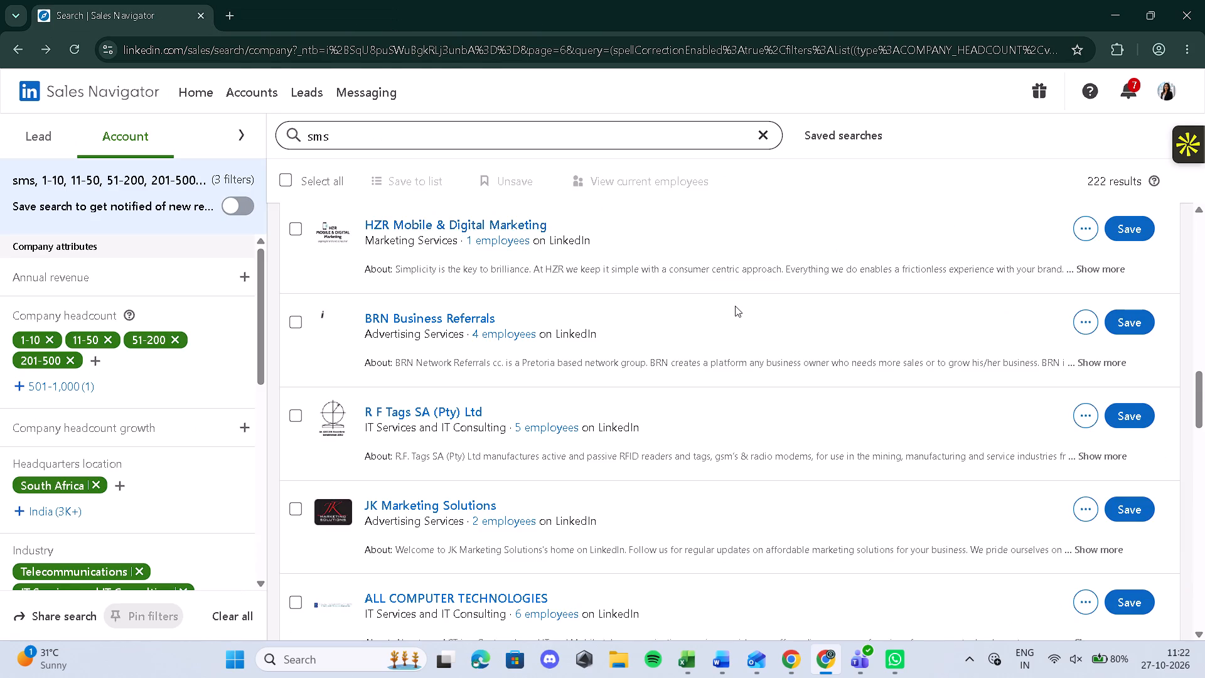
scroll(735, 306, down, 1)
scroll(528, 299, up, 1)
right_click(458, 322)
click(551, 340)
click(343, 0)
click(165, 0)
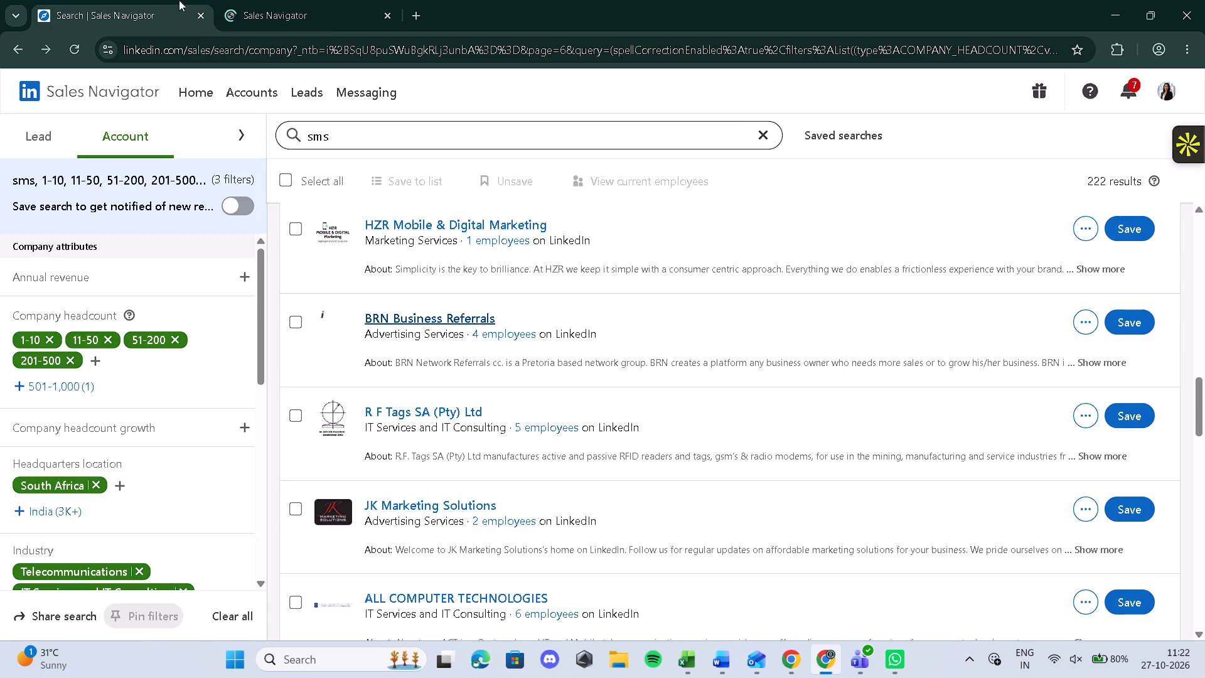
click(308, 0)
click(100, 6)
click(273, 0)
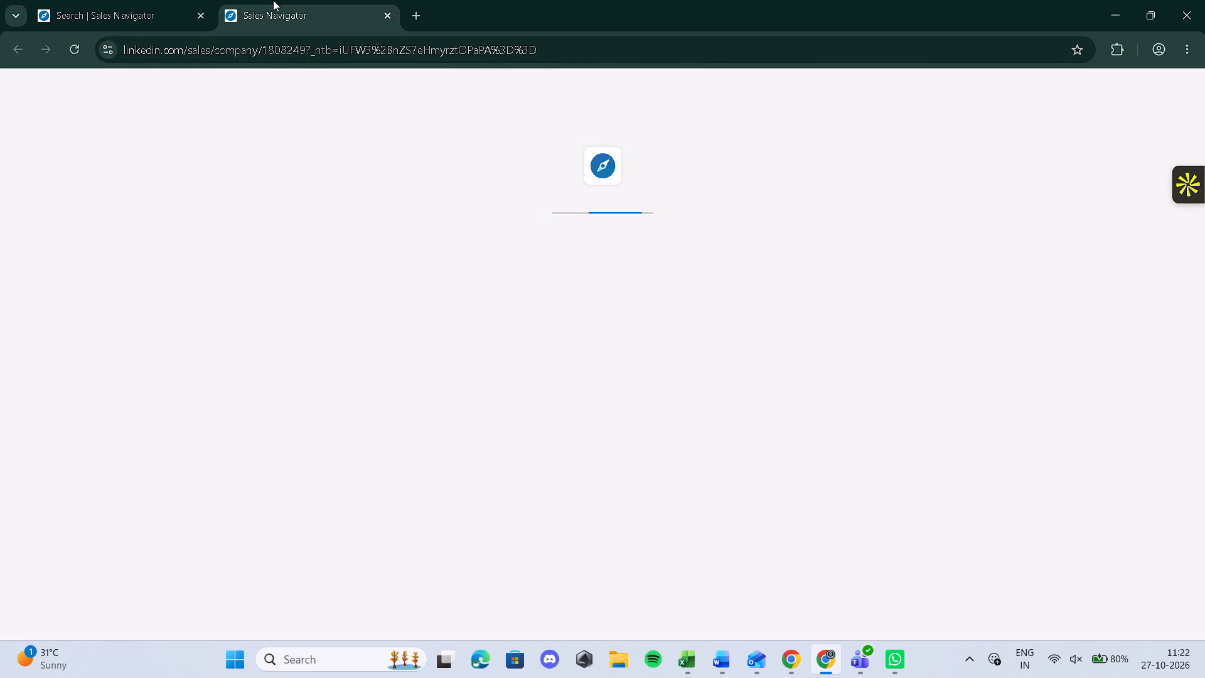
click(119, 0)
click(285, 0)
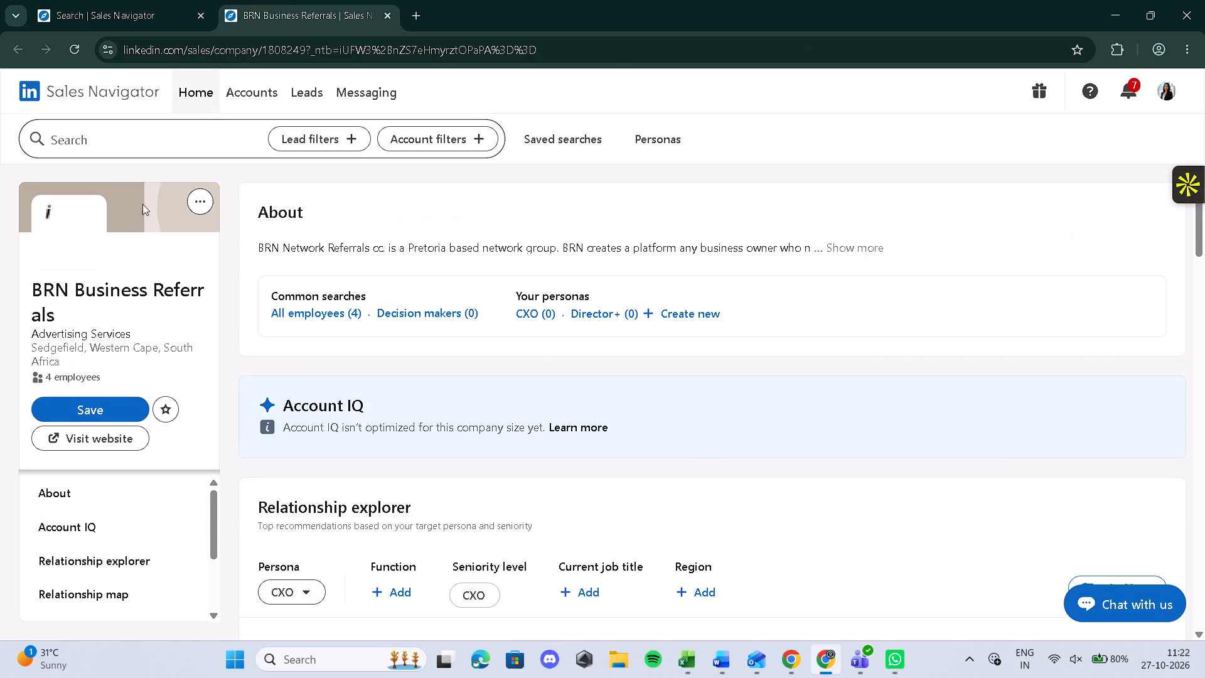
Open BRN Business Referrals' website in a new tab and continue to wereferonline.com despite its insecure connection.
right_click(134, 436)
click(234, 237)
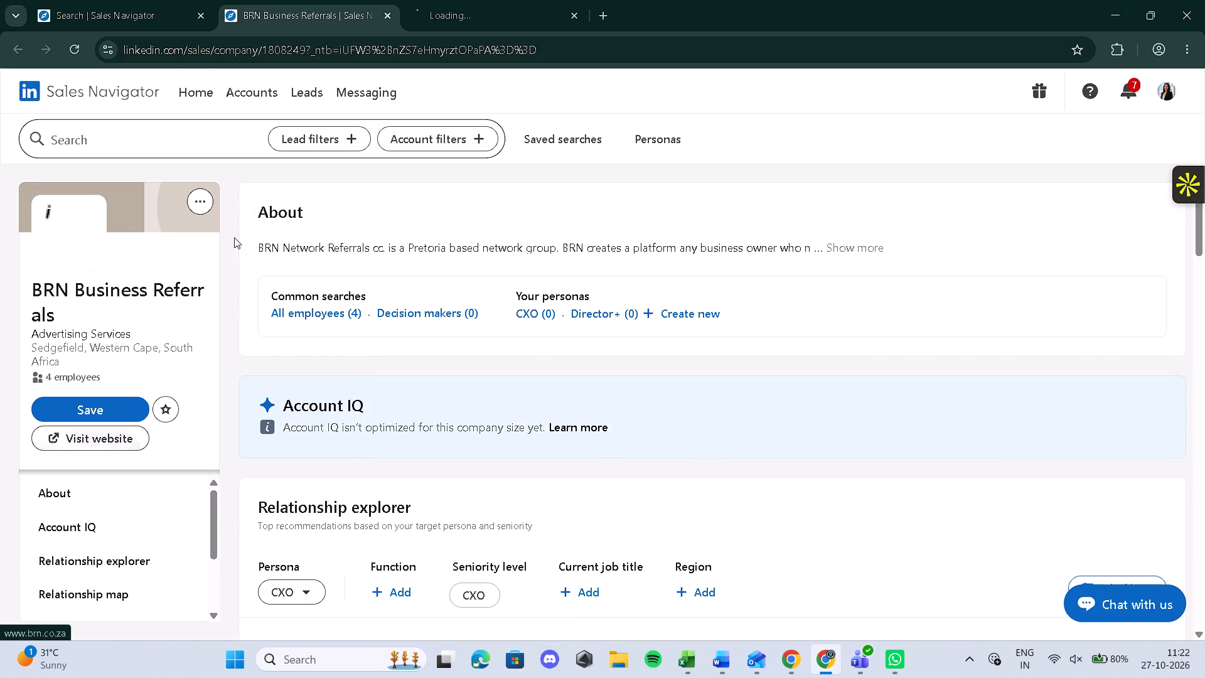
click(159, 0)
click(285, 0)
click(422, 0)
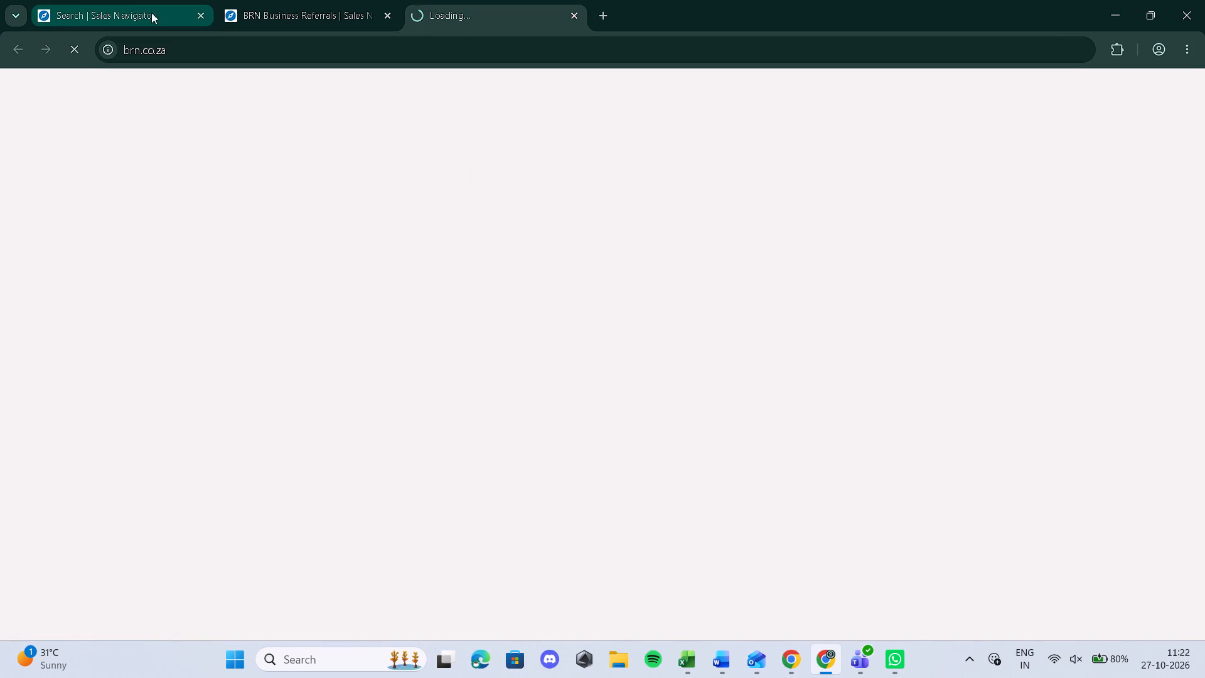
click(130, 8)
click(281, 0)
click(463, 0)
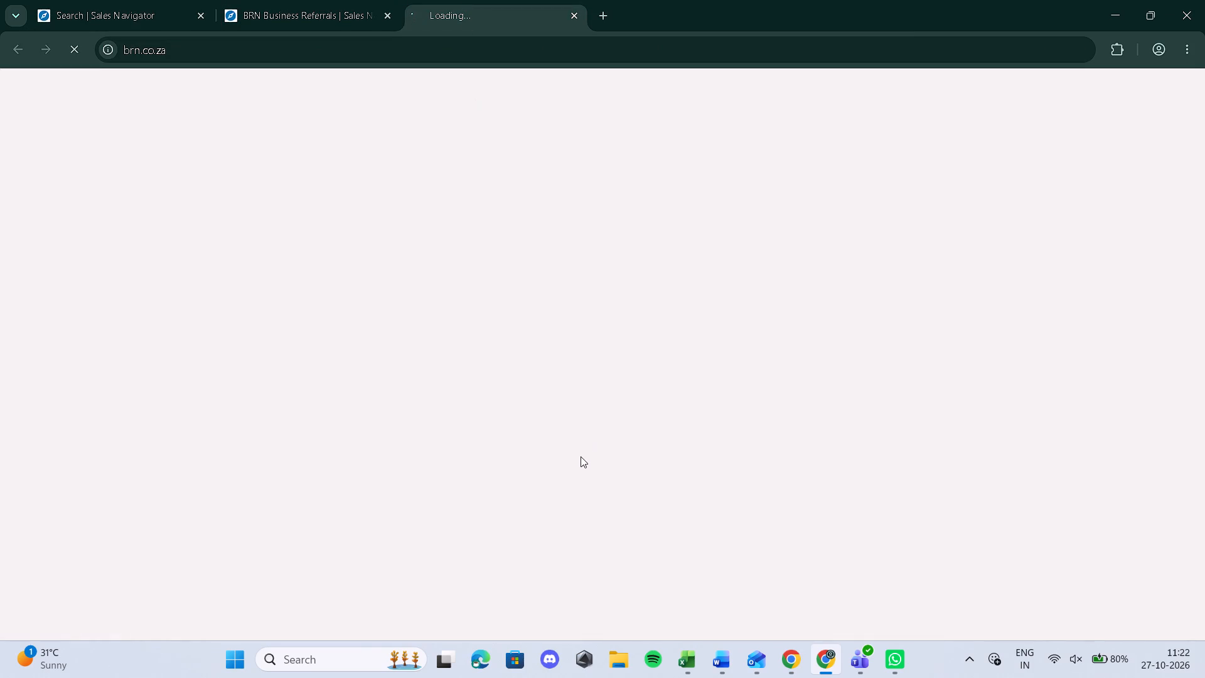
click(144, 0)
click(332, 0)
click(468, 0)
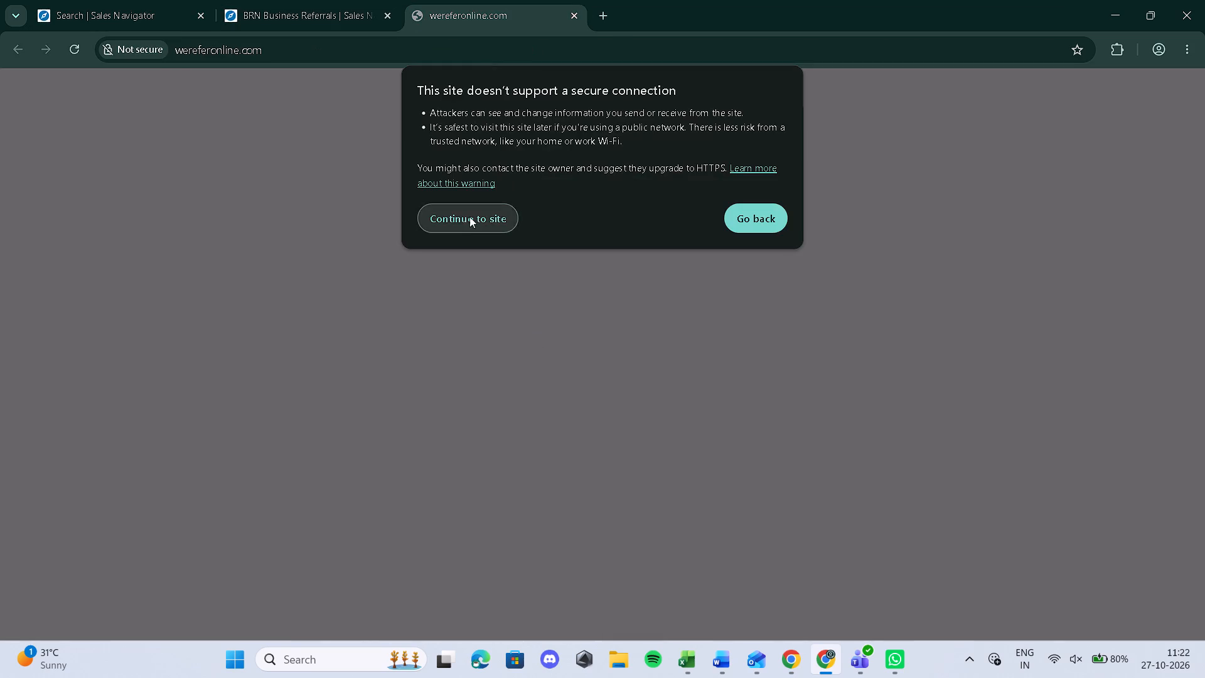
click(469, 216)
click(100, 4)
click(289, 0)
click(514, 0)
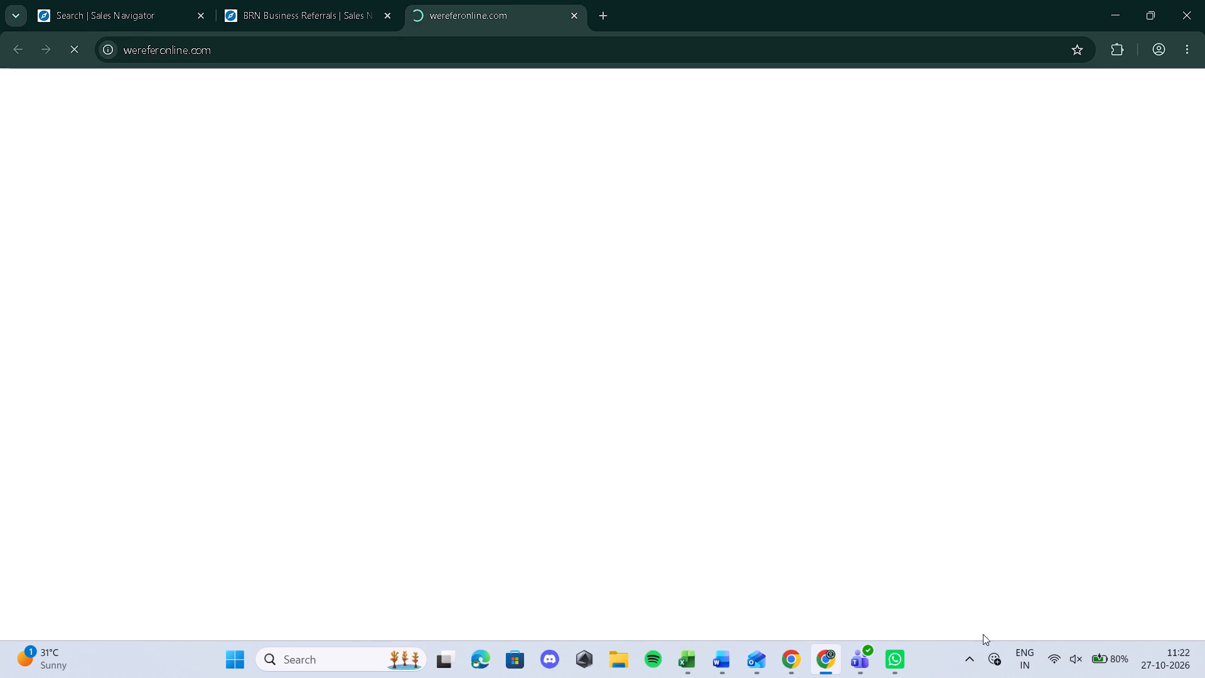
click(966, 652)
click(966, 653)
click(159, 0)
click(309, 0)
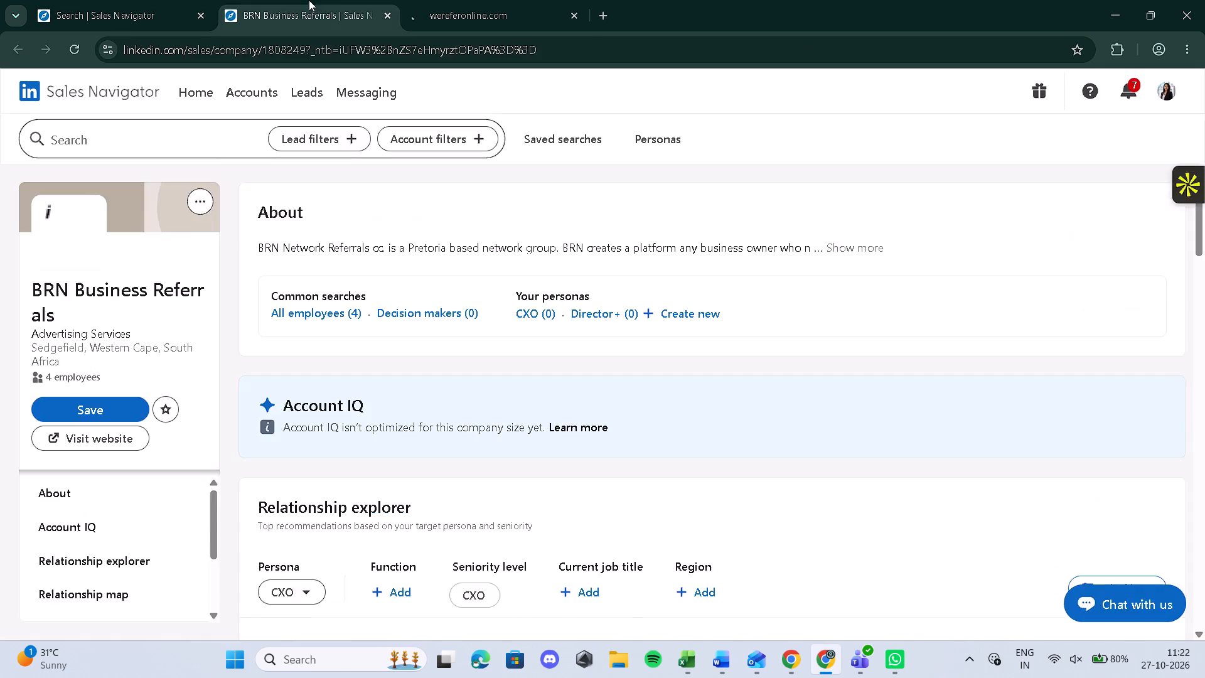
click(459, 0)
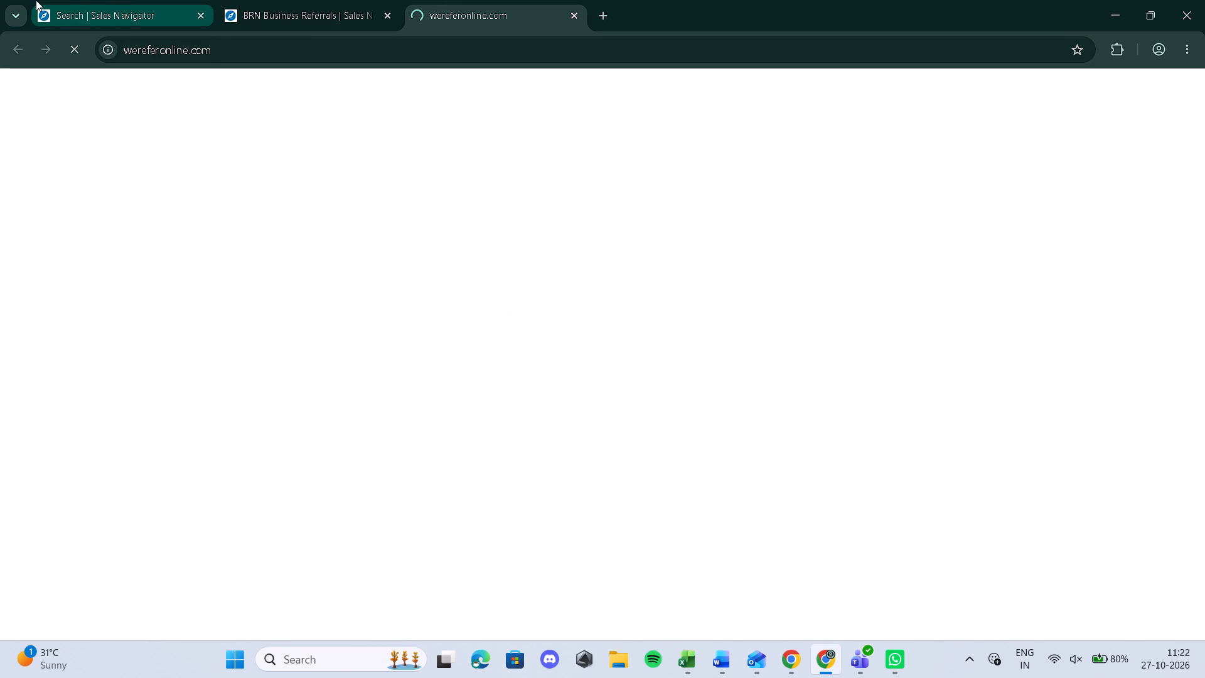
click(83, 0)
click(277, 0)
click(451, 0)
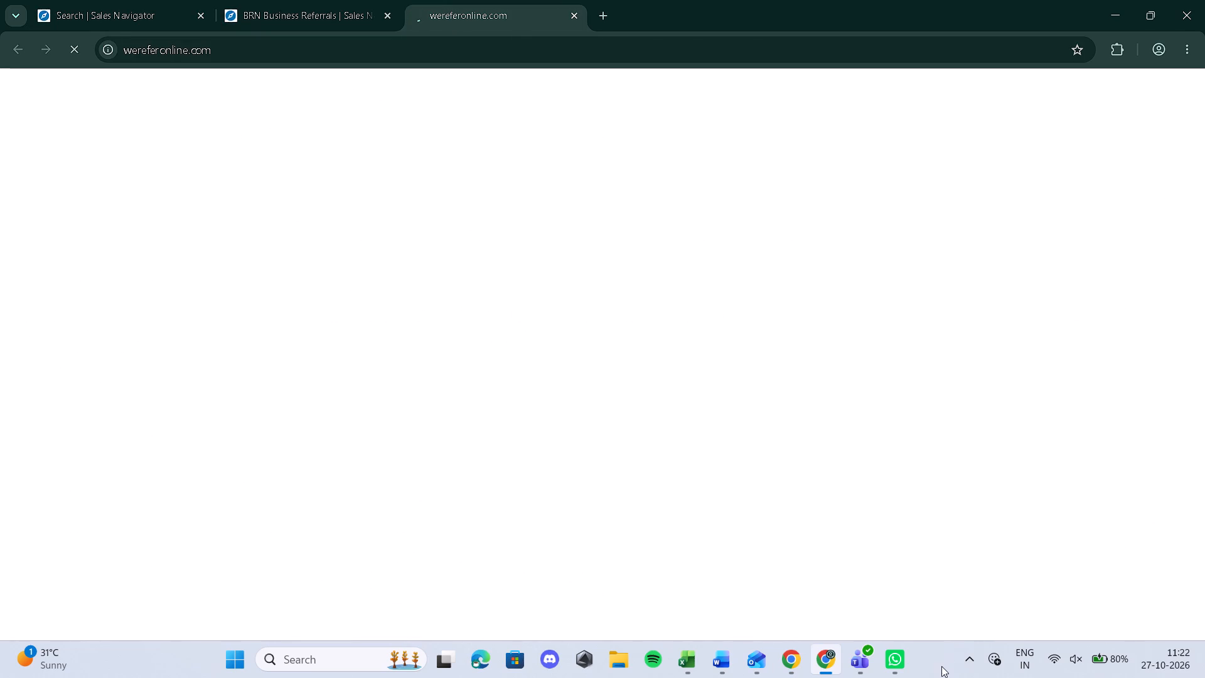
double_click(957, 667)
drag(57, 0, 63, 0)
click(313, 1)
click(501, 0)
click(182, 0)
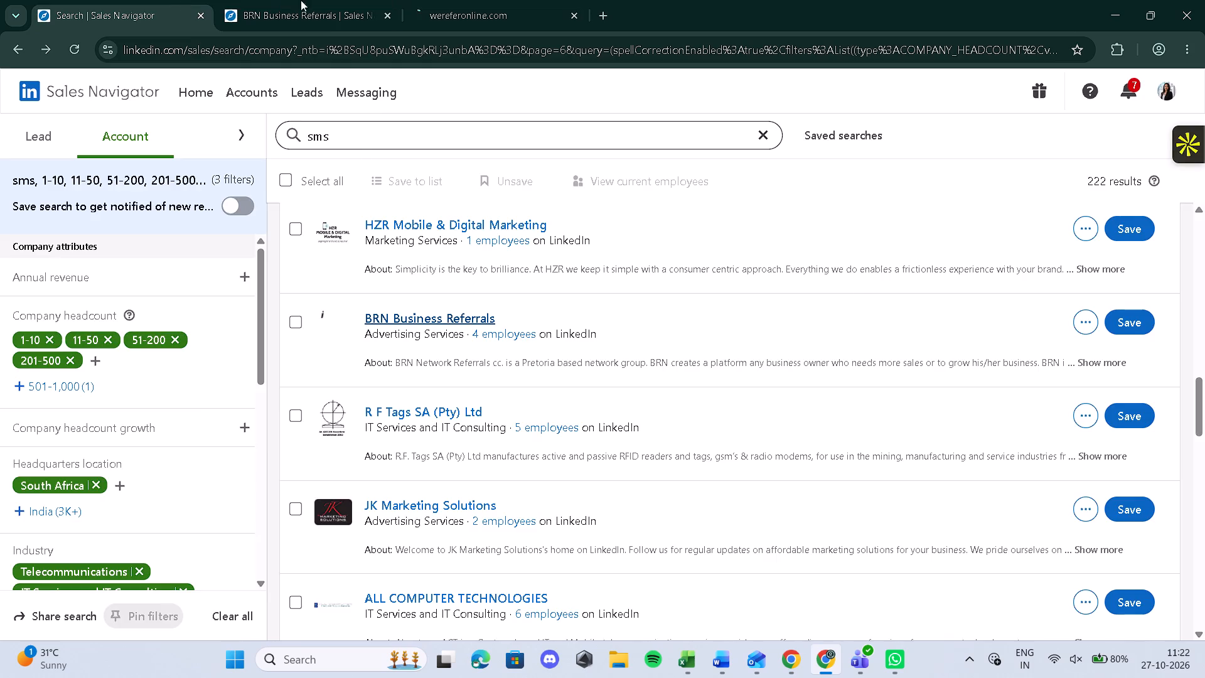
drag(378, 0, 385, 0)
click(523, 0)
Quit the Riot Client running in the background from the Windows system tray.
click(951, 669)
click(965, 667)
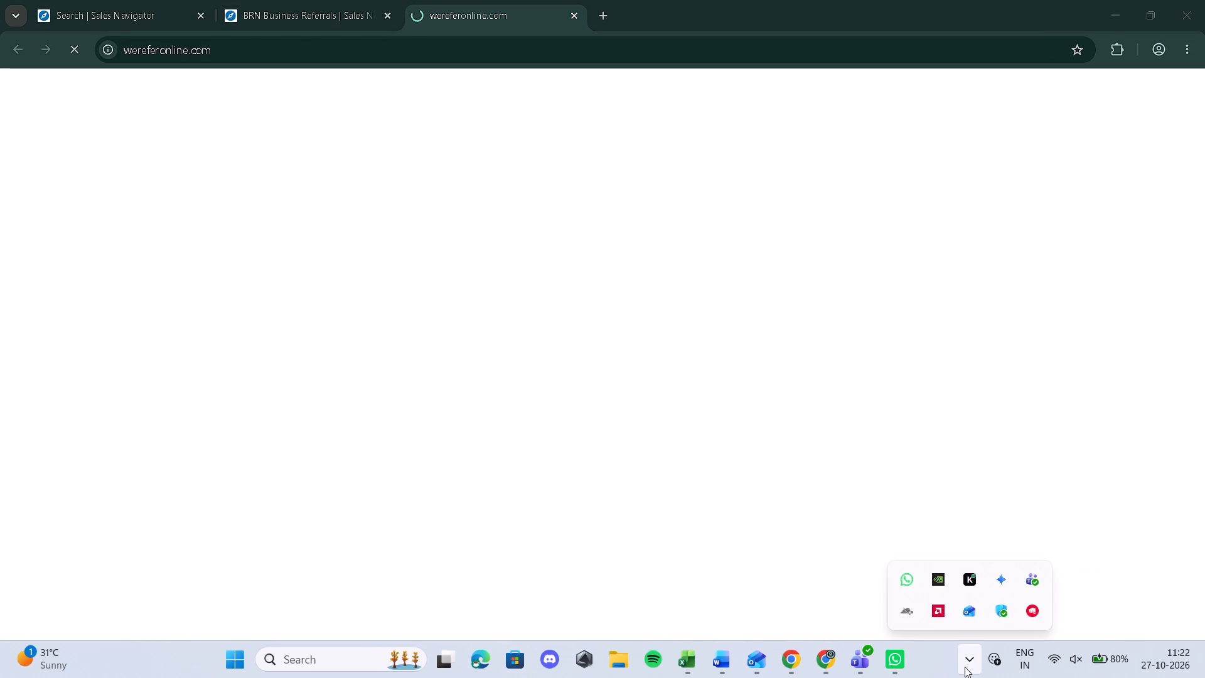
right_click(1027, 613)
click(1042, 596)
Close the wereferonline.com tab and reopen BRN Business Referrals' website in a new tab, continuing to brn.co.za despite the insecure connection.
click(342, 16)
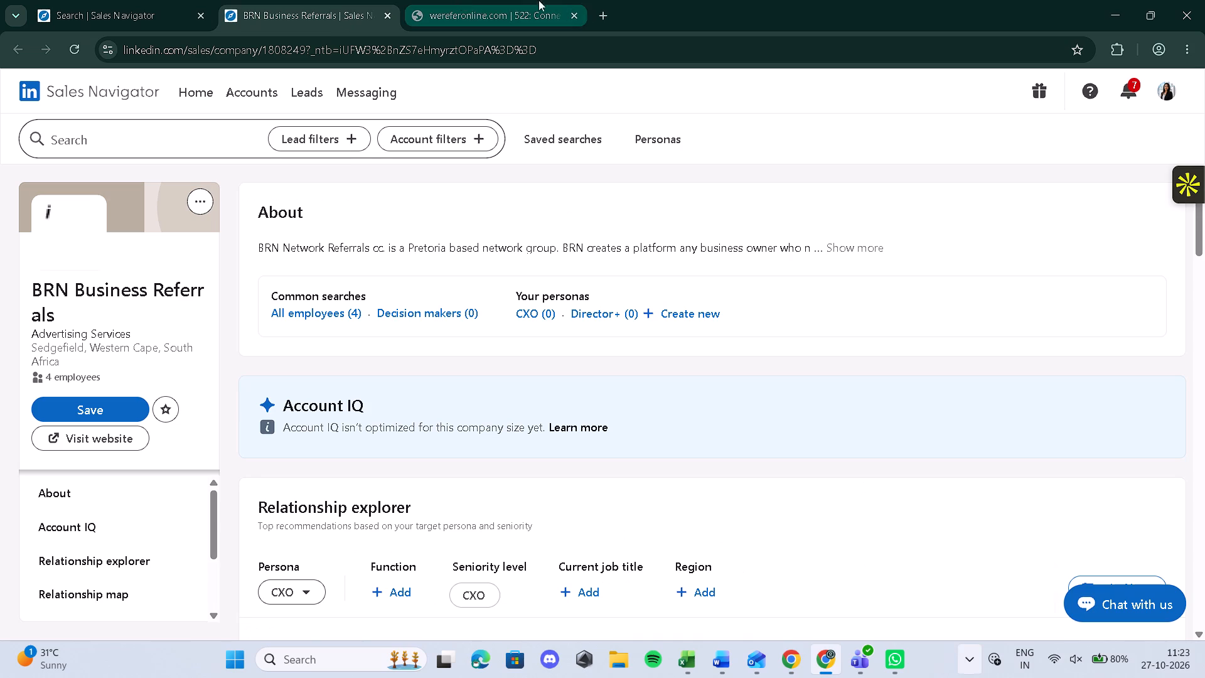
click(576, 14)
click(142, 0)
click(330, 0)
right_click(107, 439)
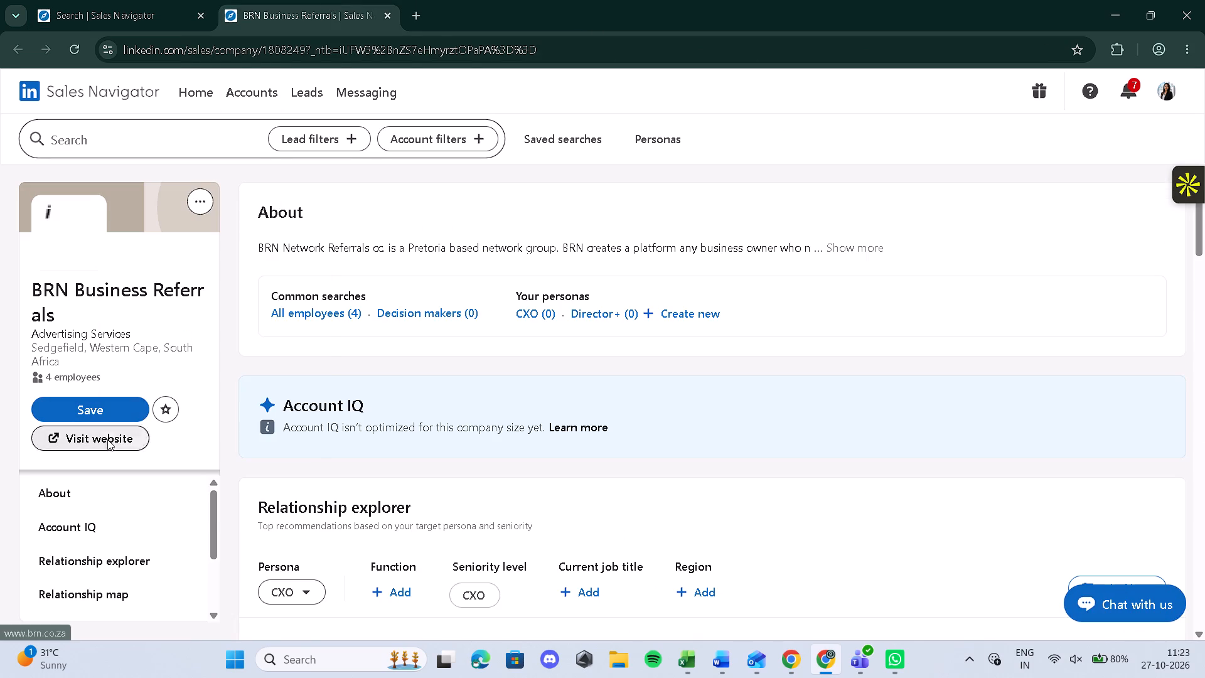
click(203, 241)
click(101, 0)
click(308, 0)
click(492, 0)
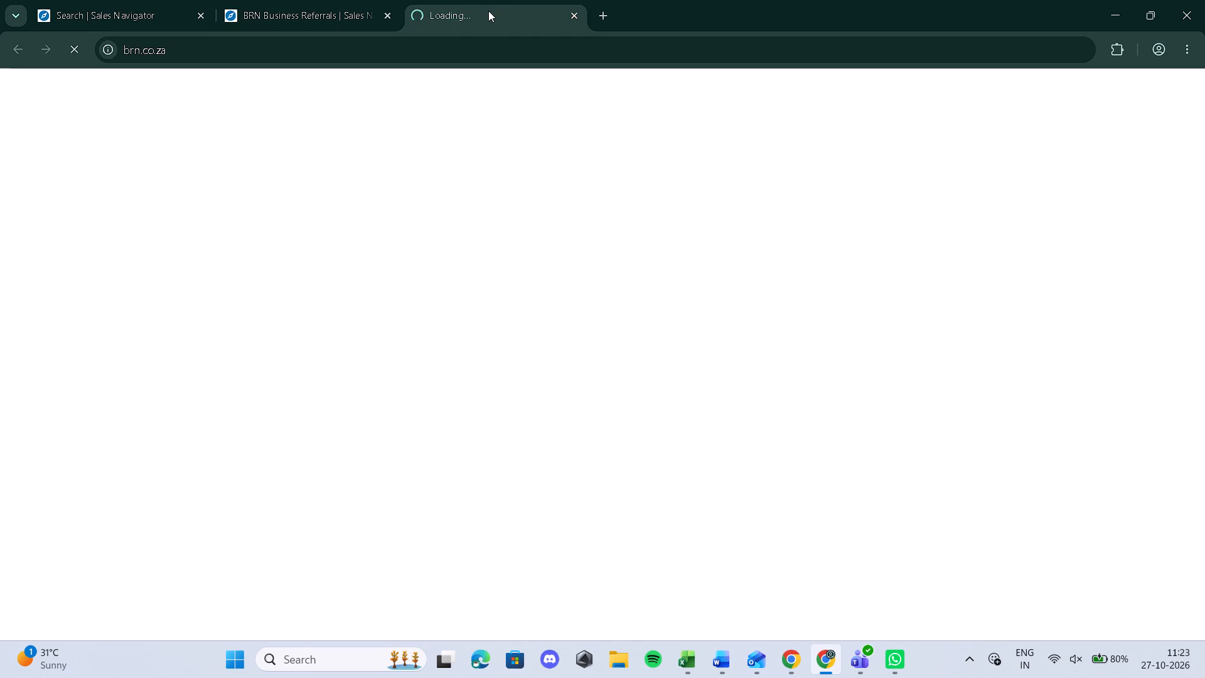
click(95, 0)
click(336, 0)
click(503, 0)
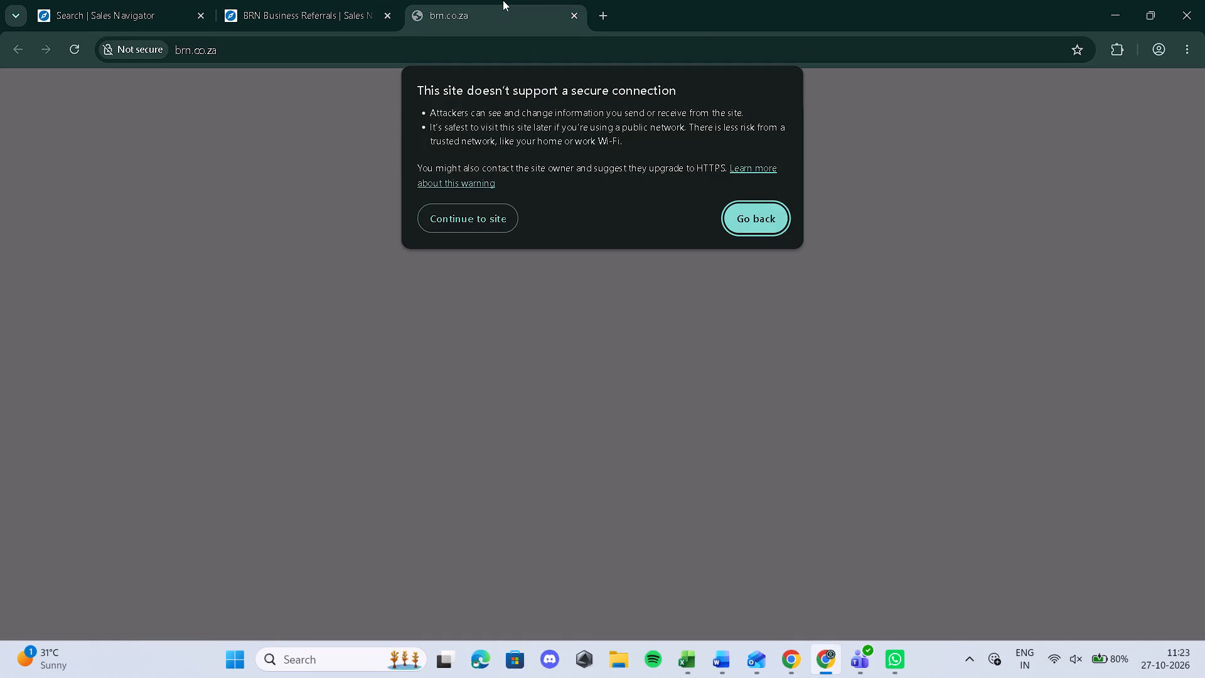
click(469, 224)
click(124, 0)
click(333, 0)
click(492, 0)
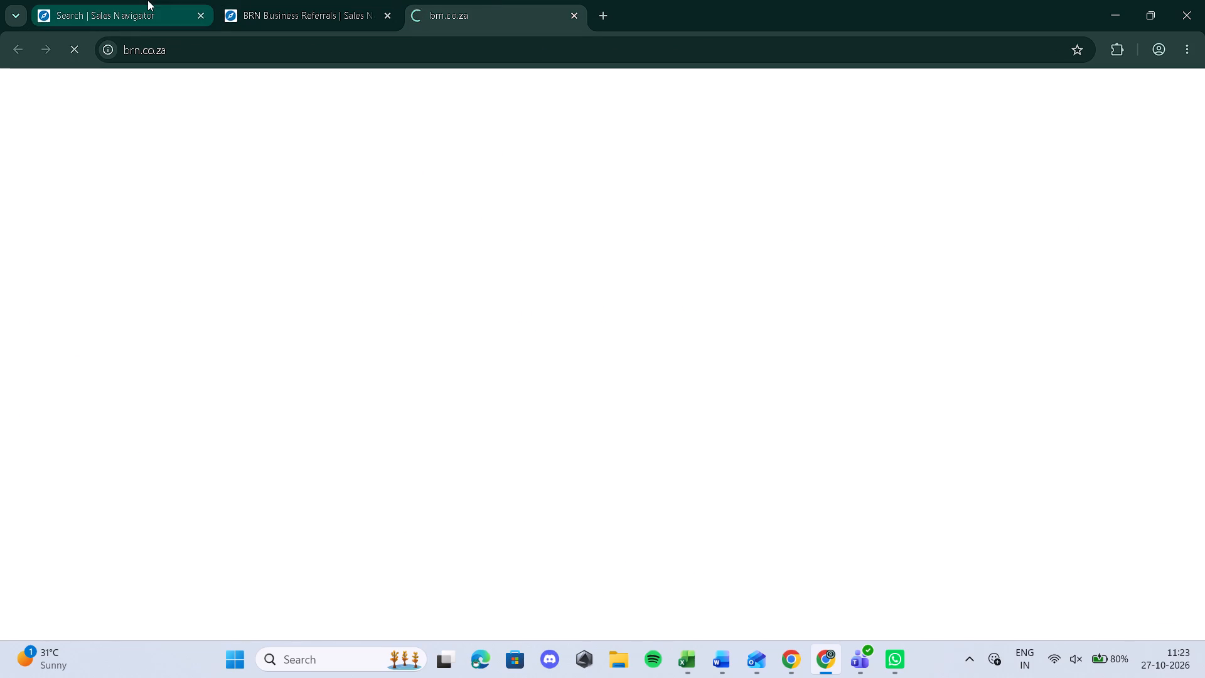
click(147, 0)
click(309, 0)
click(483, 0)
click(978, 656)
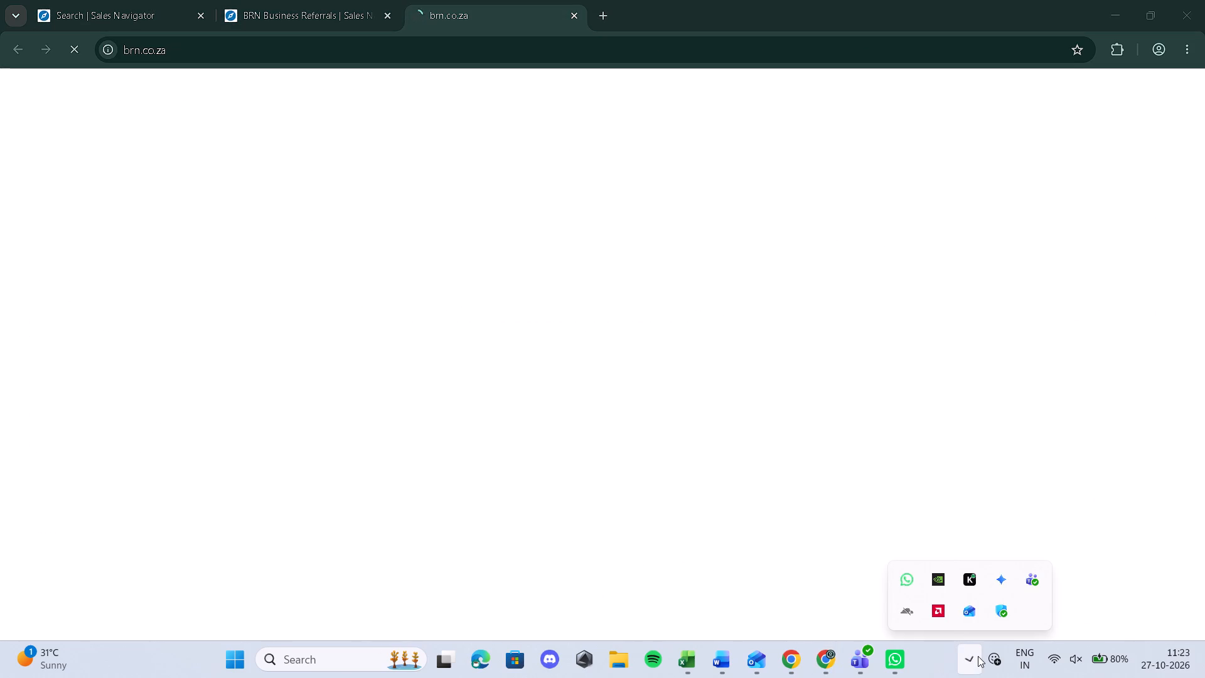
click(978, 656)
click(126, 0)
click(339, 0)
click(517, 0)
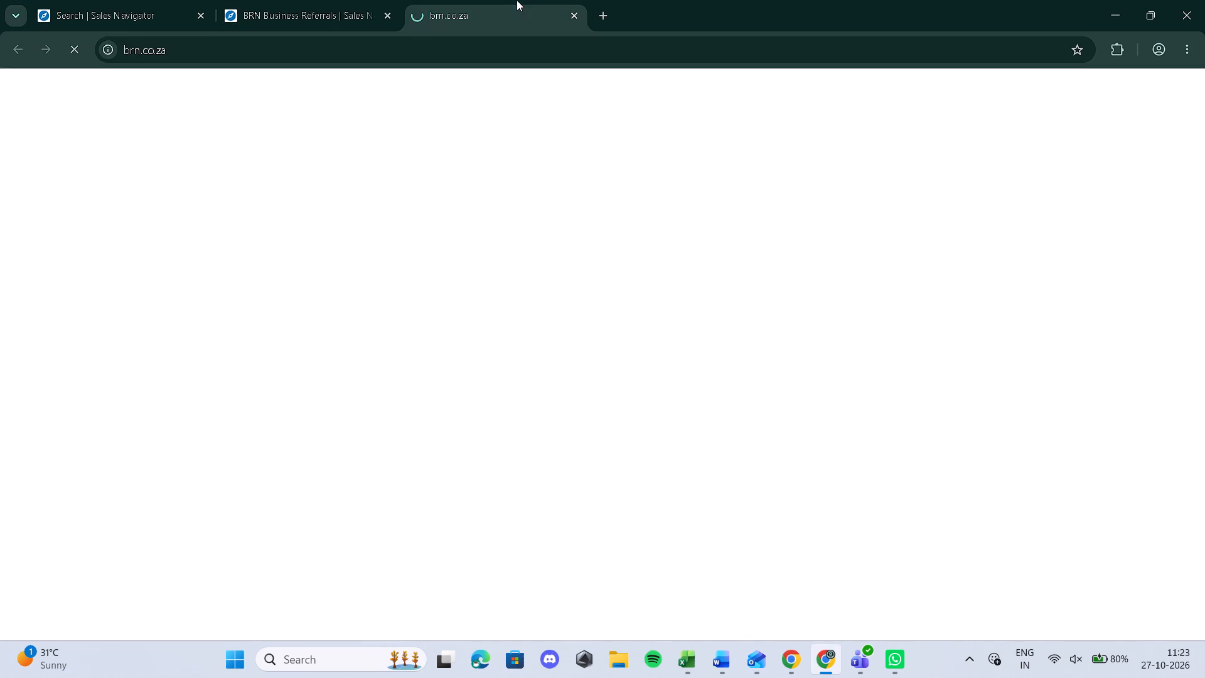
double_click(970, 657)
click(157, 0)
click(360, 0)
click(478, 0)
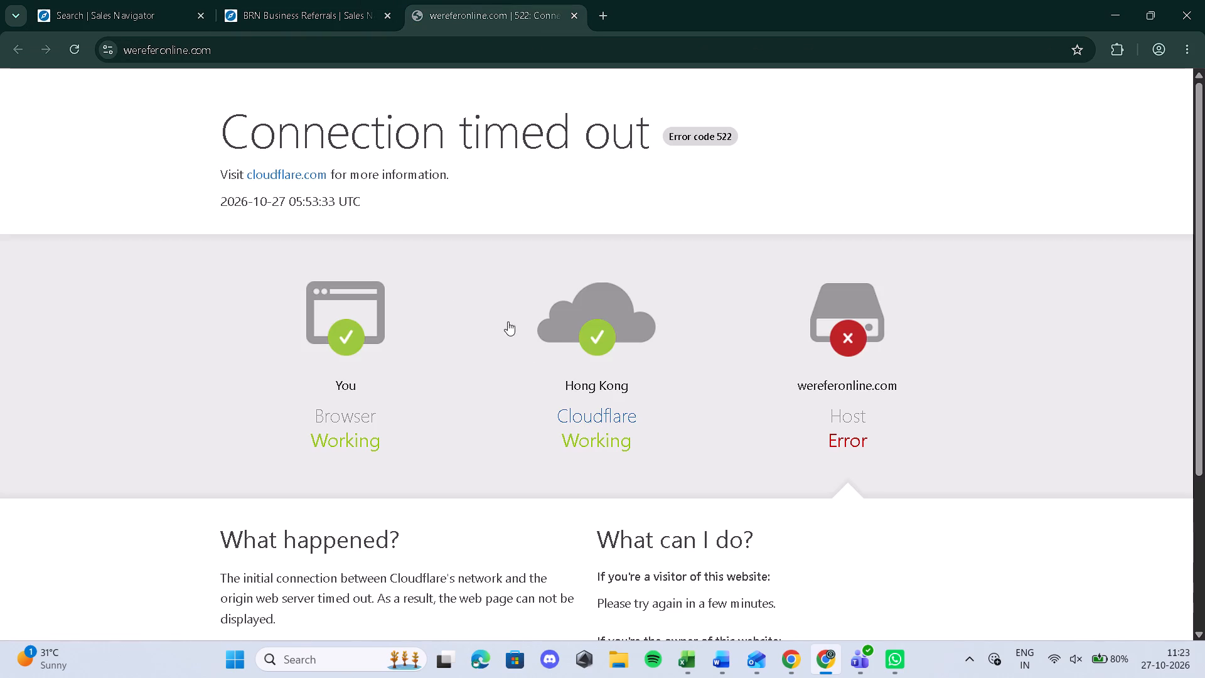
Close the website tab, read BRN Business Referrals' full About description, and close its account page.
click(576, 16)
click(839, 253)
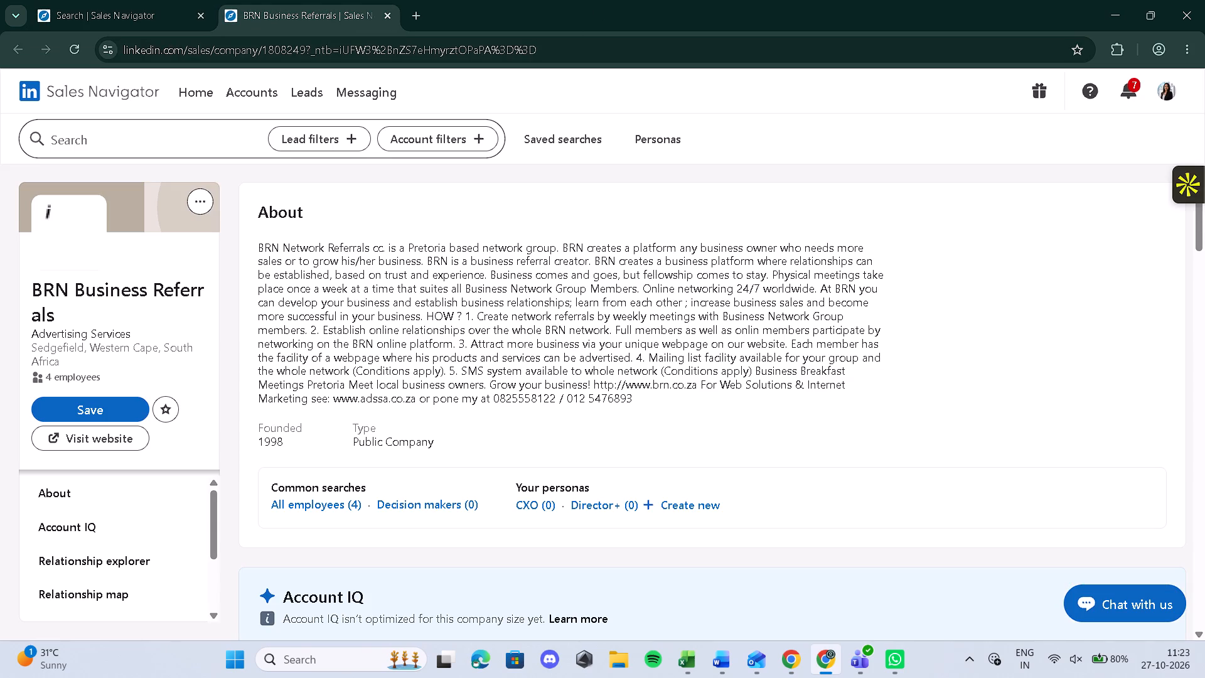
click(388, 14)
click(736, 358)
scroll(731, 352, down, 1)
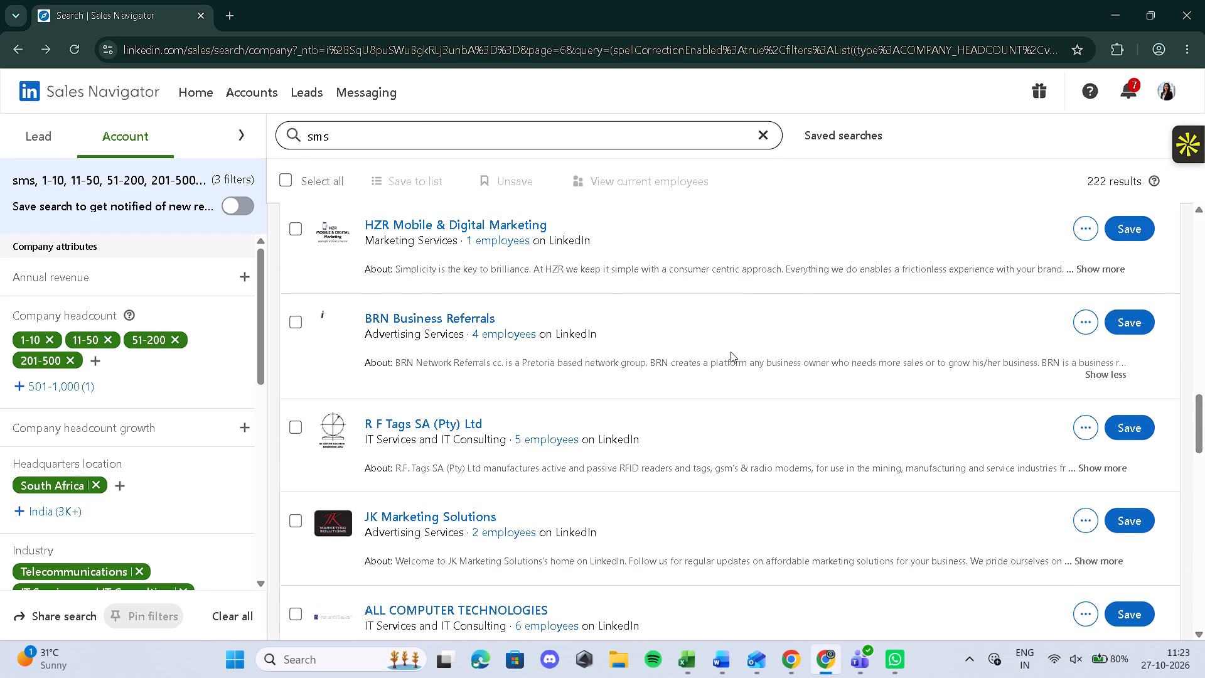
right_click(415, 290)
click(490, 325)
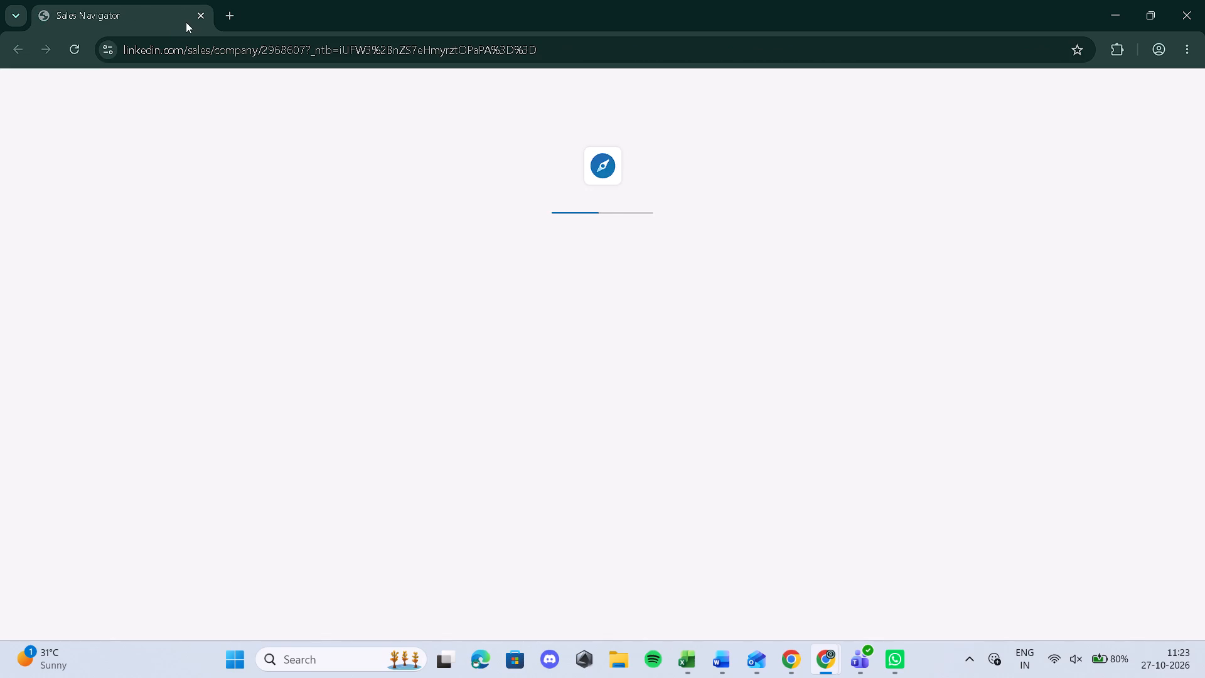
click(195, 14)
Open the R F Tags SA (Pty) Ltd account page in a new tab from the sms search results.
right_click(402, 287)
click(478, 311)
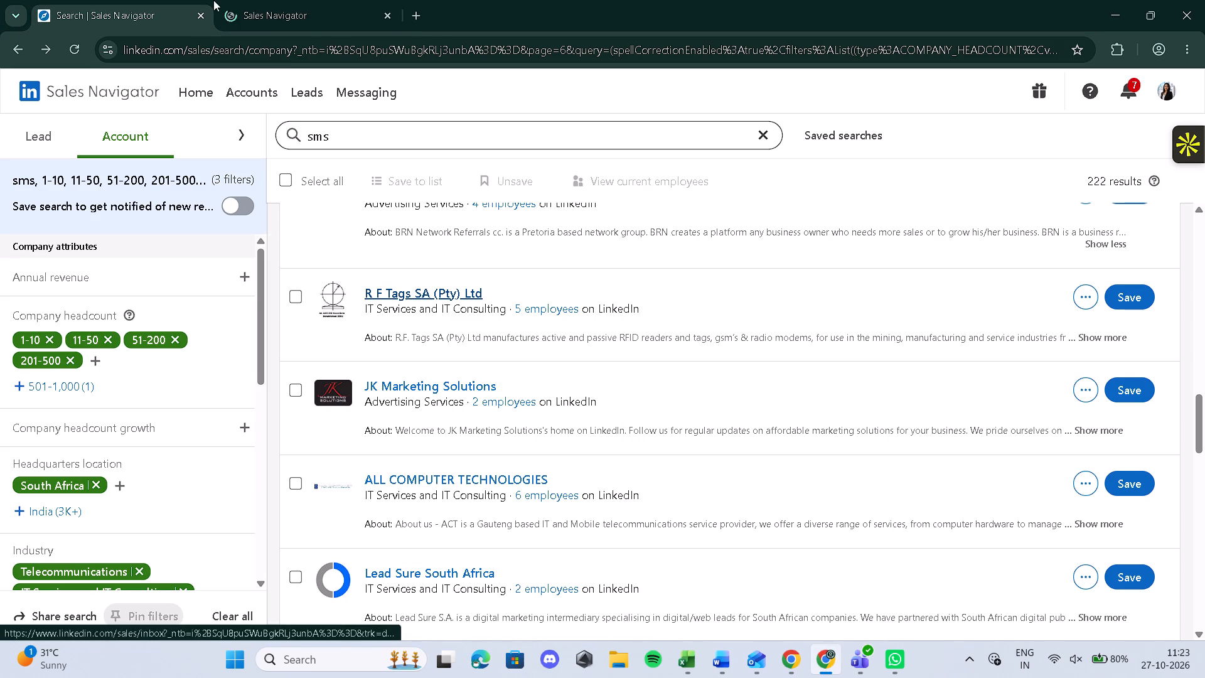
click(270, 13)
click(131, 0)
click(311, 19)
click(146, 0)
click(378, 0)
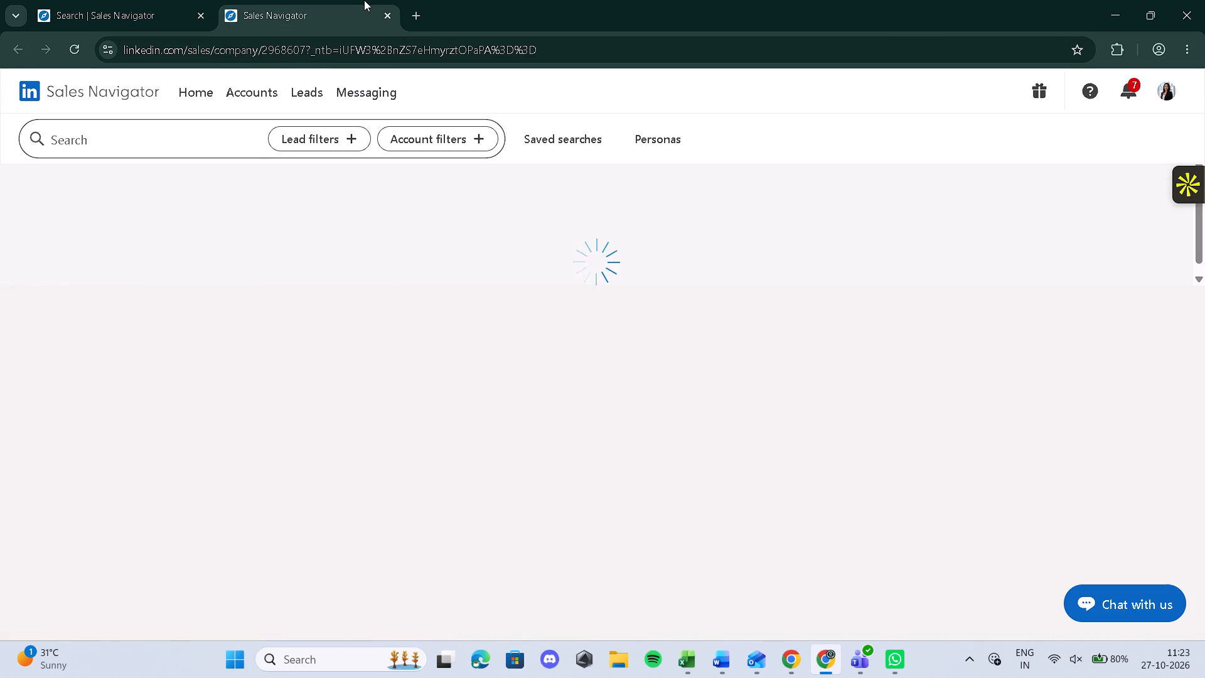
click(183, 0)
click(323, 3)
drag(182, 0, 174, 0)
click(314, 3)
click(169, 0)
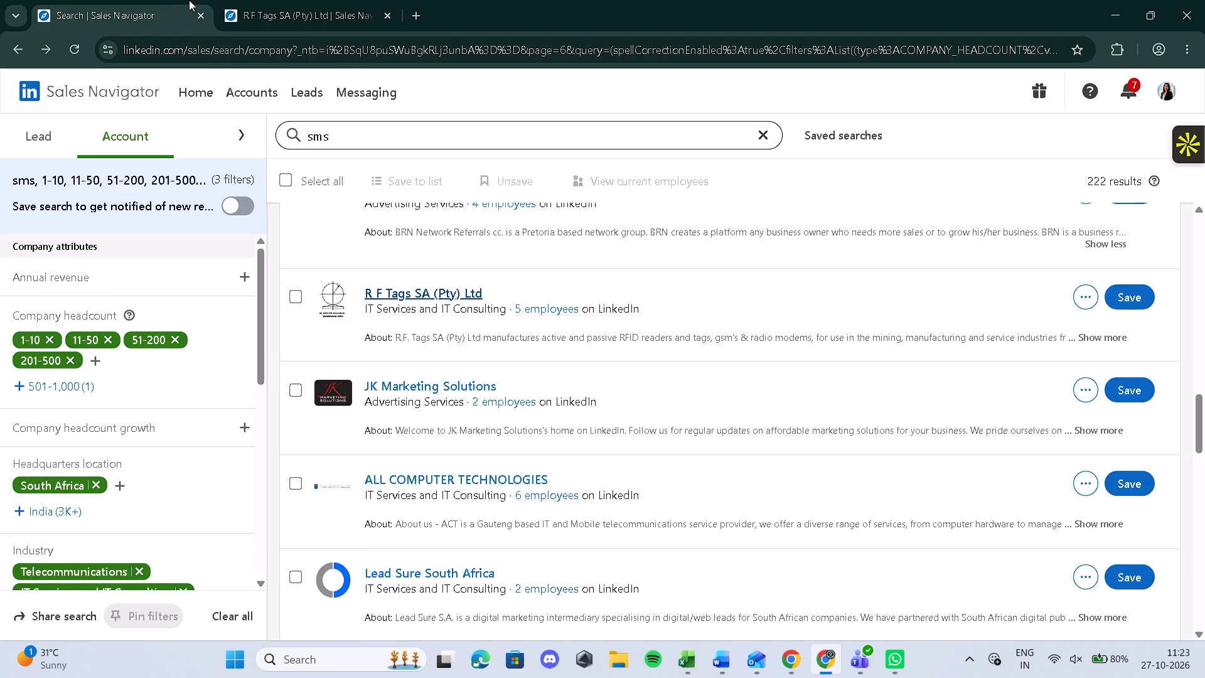
Open R F Tags SA's website in a new tab from its account page.
click(296, 1)
right_click(120, 394)
click(198, 419)
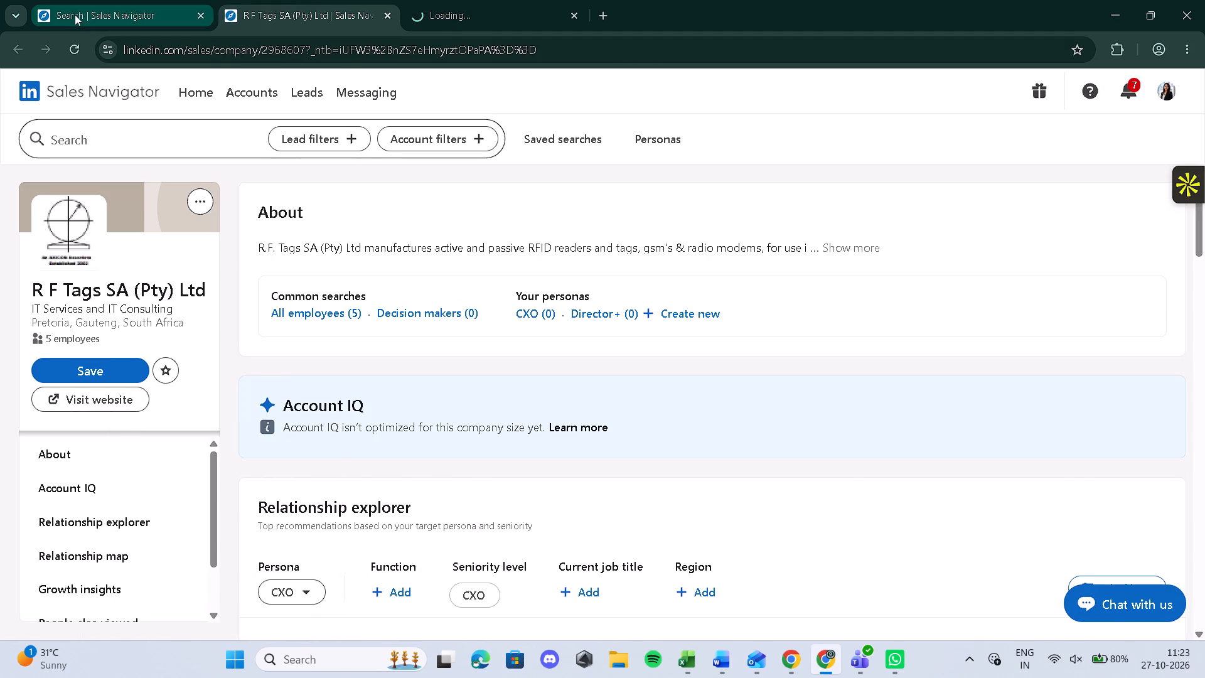
click(75, 14)
click(279, 0)
click(441, 0)
click(168, 0)
click(412, 0)
click(509, 3)
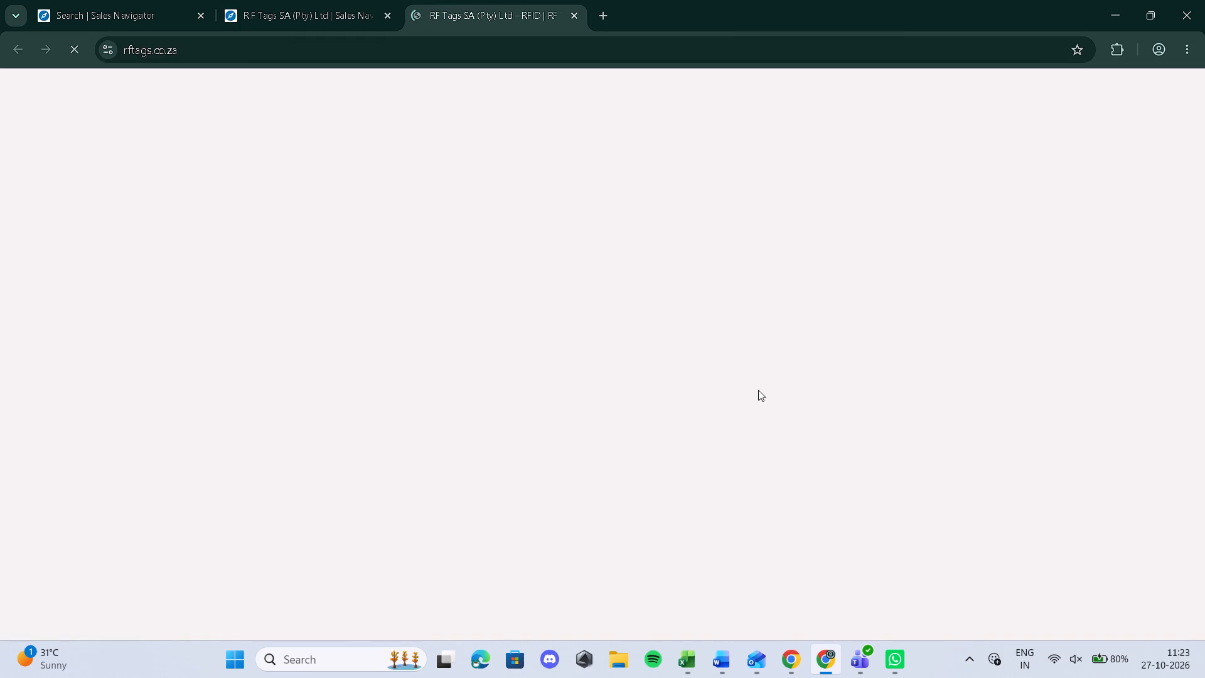
click(131, 11)
click(301, 0)
click(440, 0)
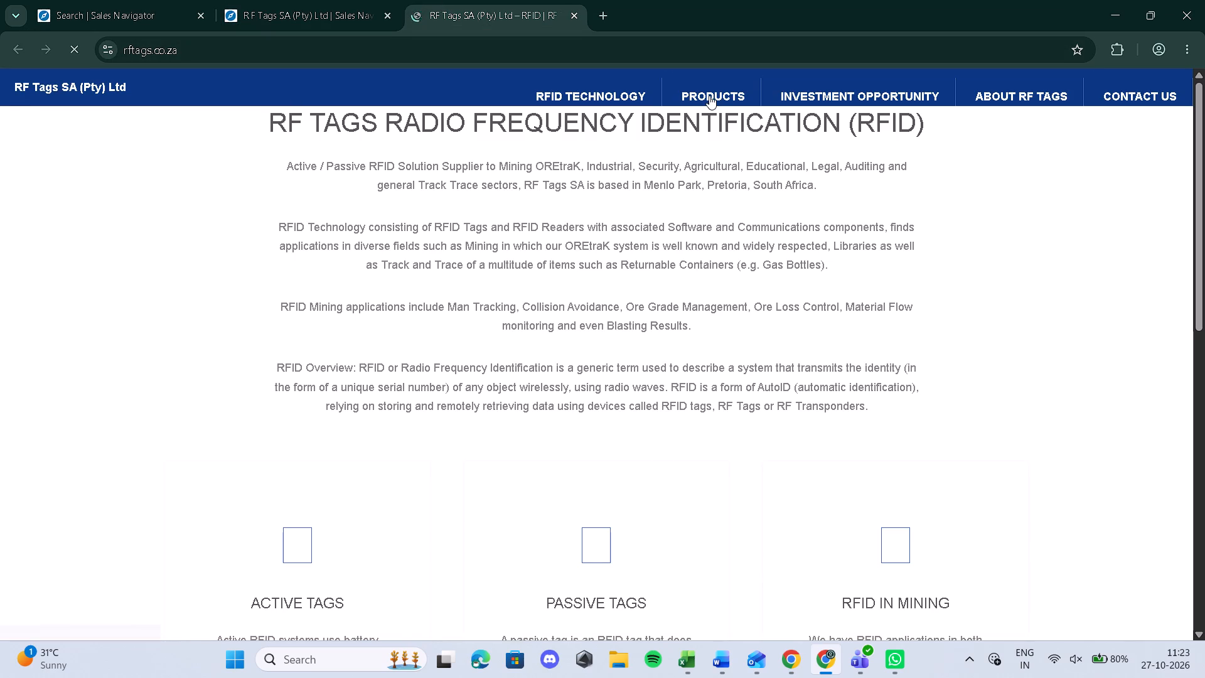
Open the Products page on the RF Tags website, examine the listed products, and reload the page.
click(709, 95)
click(115, 0)
click(308, 3)
click(426, 0)
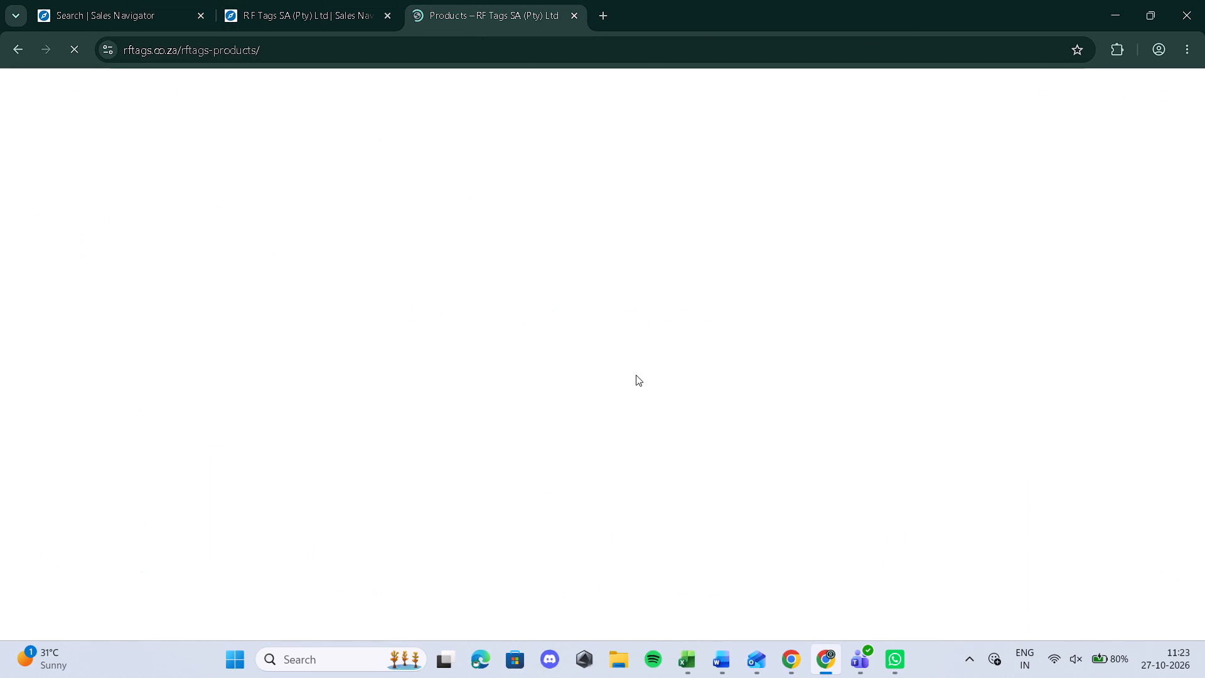
scroll(388, 417, up, 3)
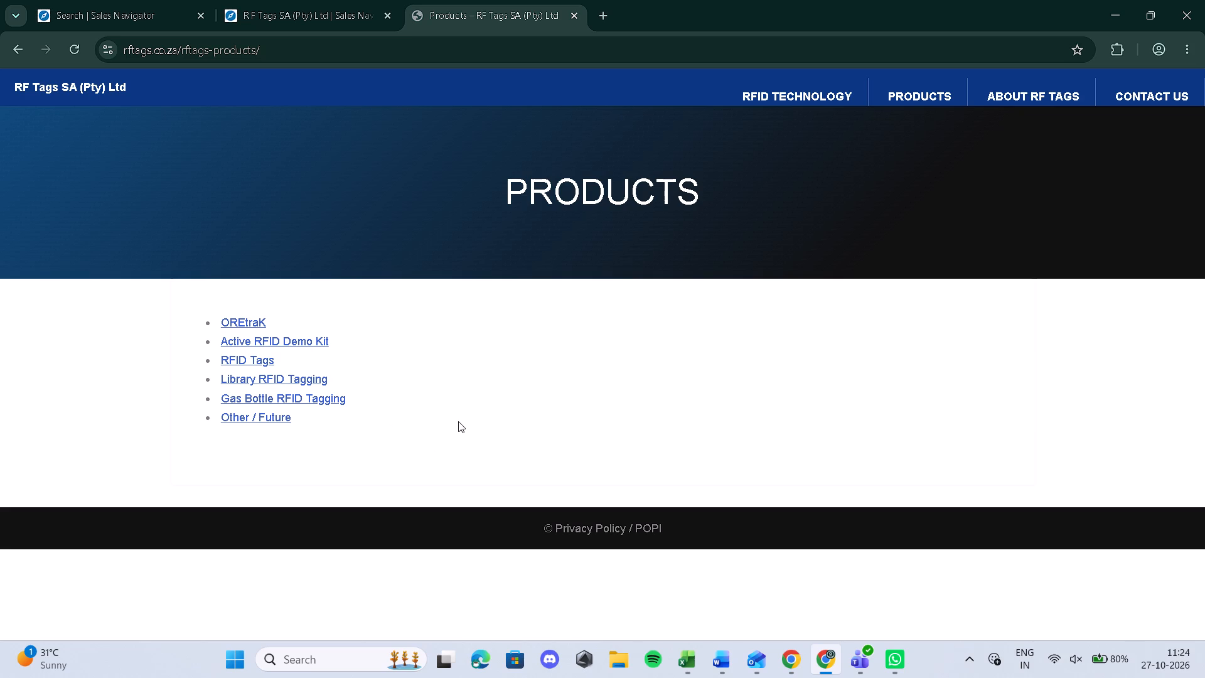
scroll(314, 446, up, 5)
click(919, 100)
scroll(849, 318, down, 5)
Expand R F Tags SA's full About description on its Sales Navigator account page.
click(240, 0)
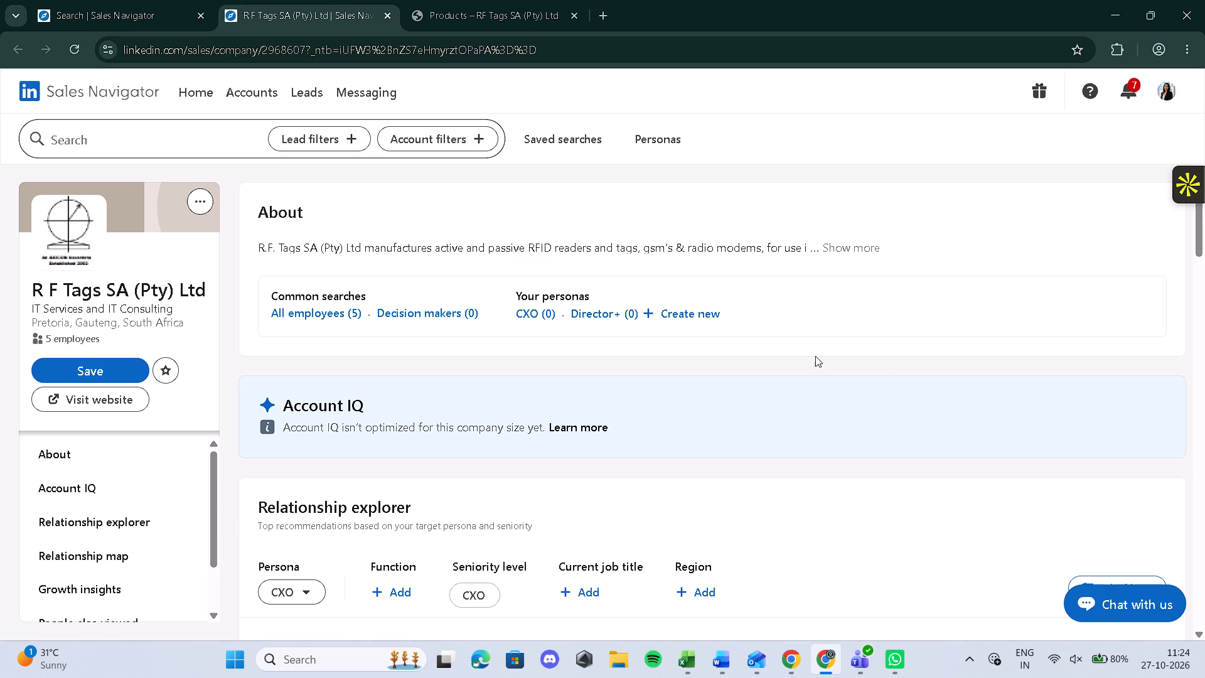
click(856, 252)
Recheck the RF Tags Products page and close the website tab.
click(137, 0)
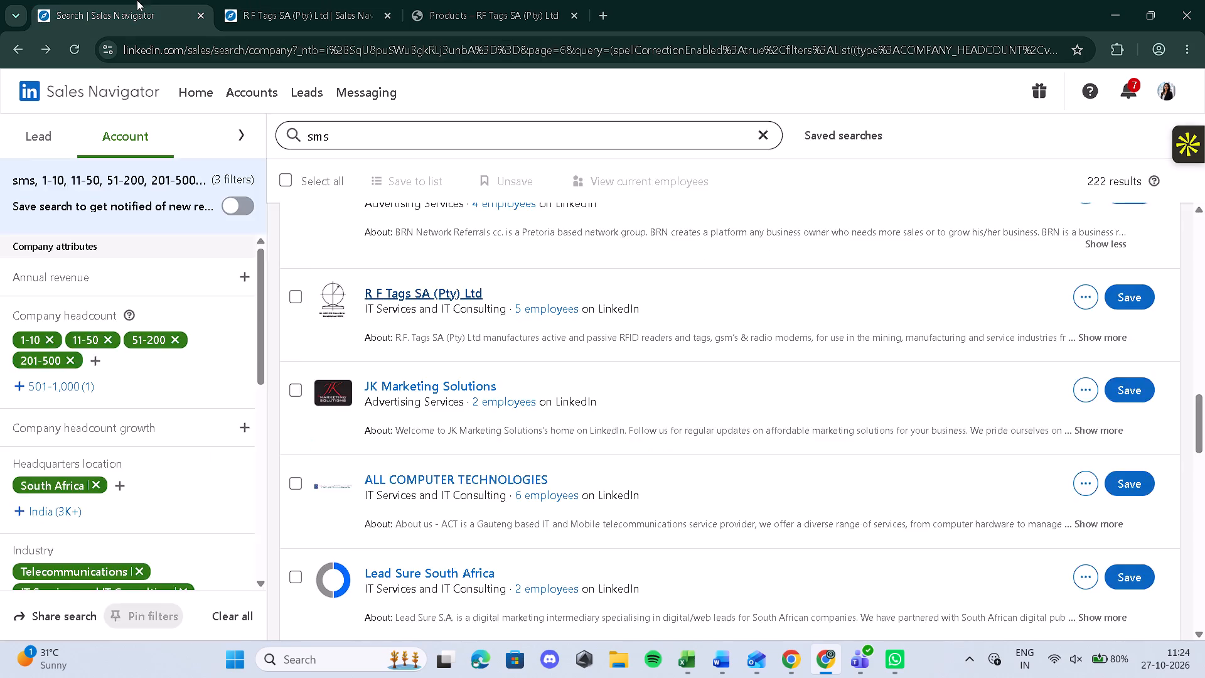
click(301, 0)
click(454, 0)
scroll(622, 446, down, 5)
scroll(631, 449, up, 5)
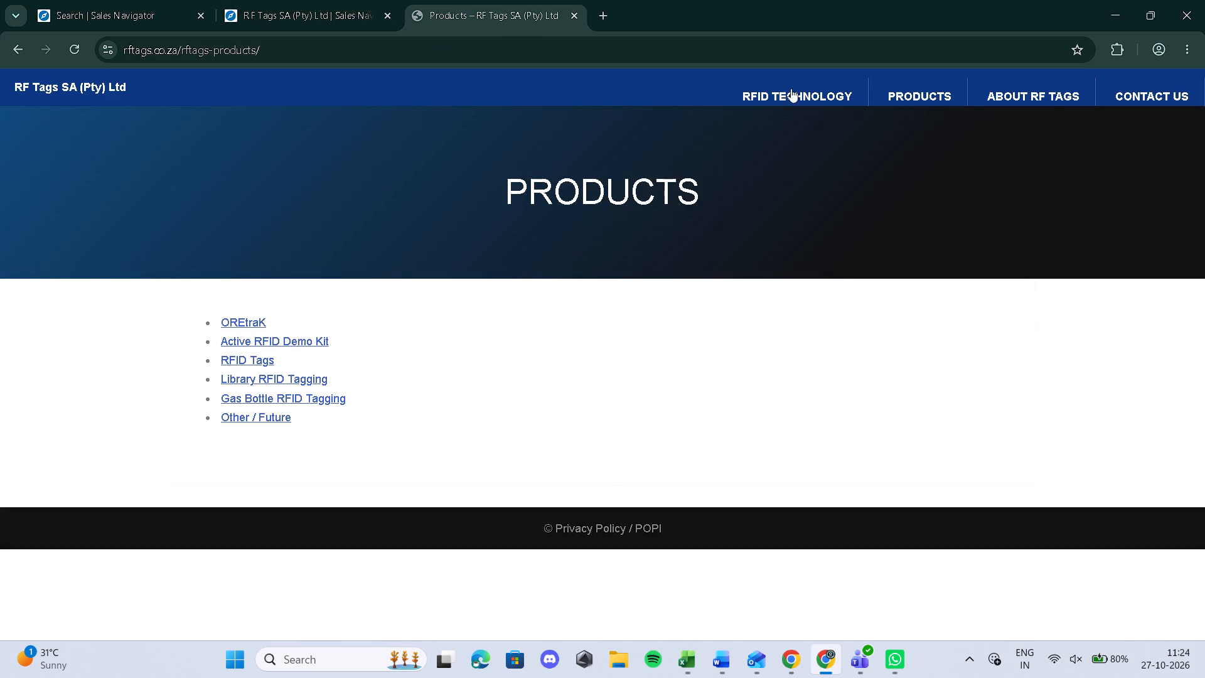
click(569, 19)
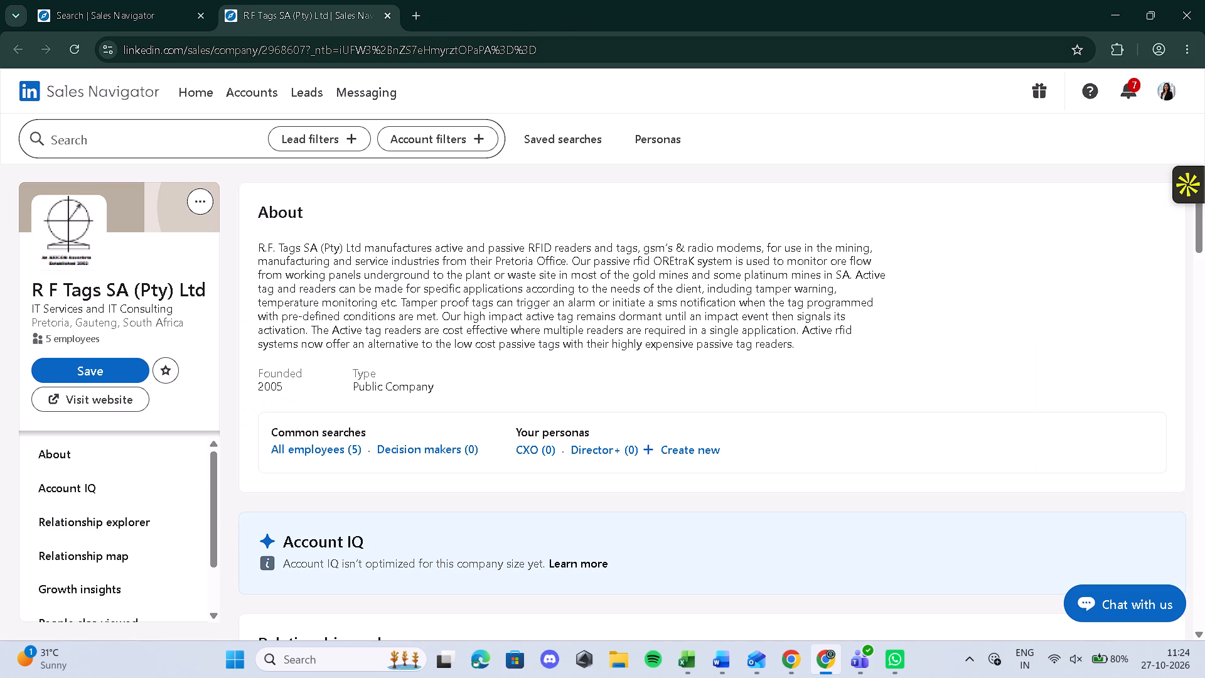
Reopen the RF Tags website in a new tab, recheck its homepage, and close both of the company's tabs.
right_click(115, 405)
click(183, 424)
click(119, 0)
click(309, 0)
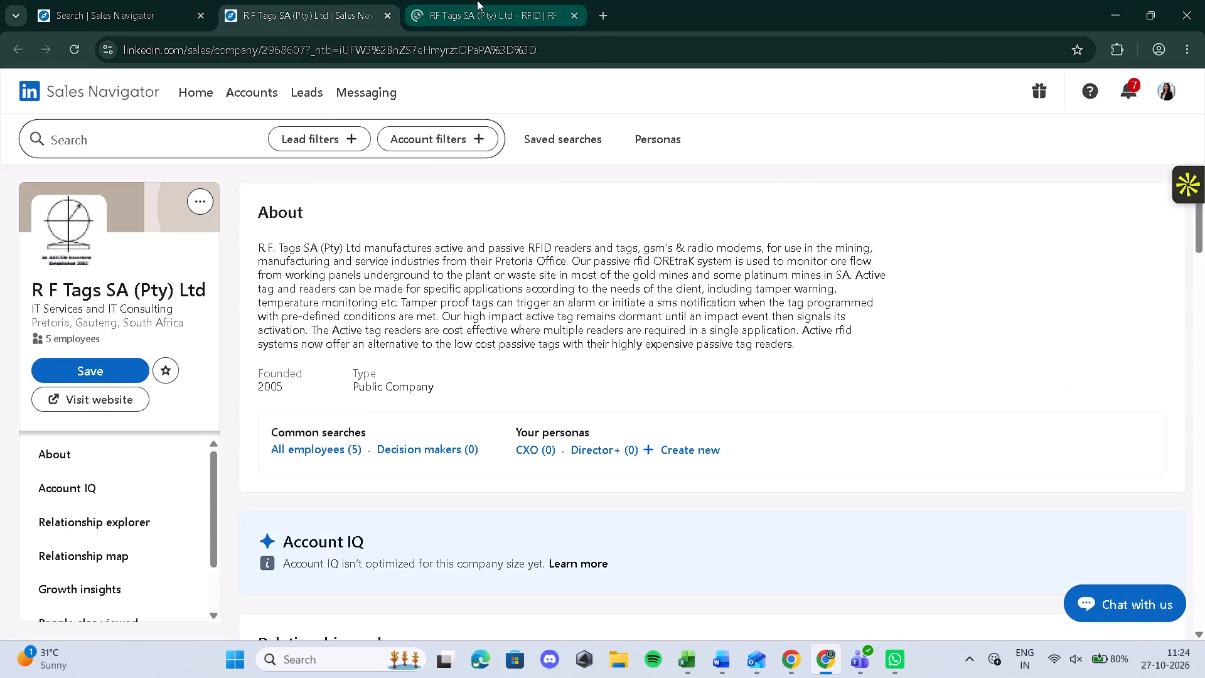
click(477, 0)
click(144, 0)
click(306, 0)
click(501, 0)
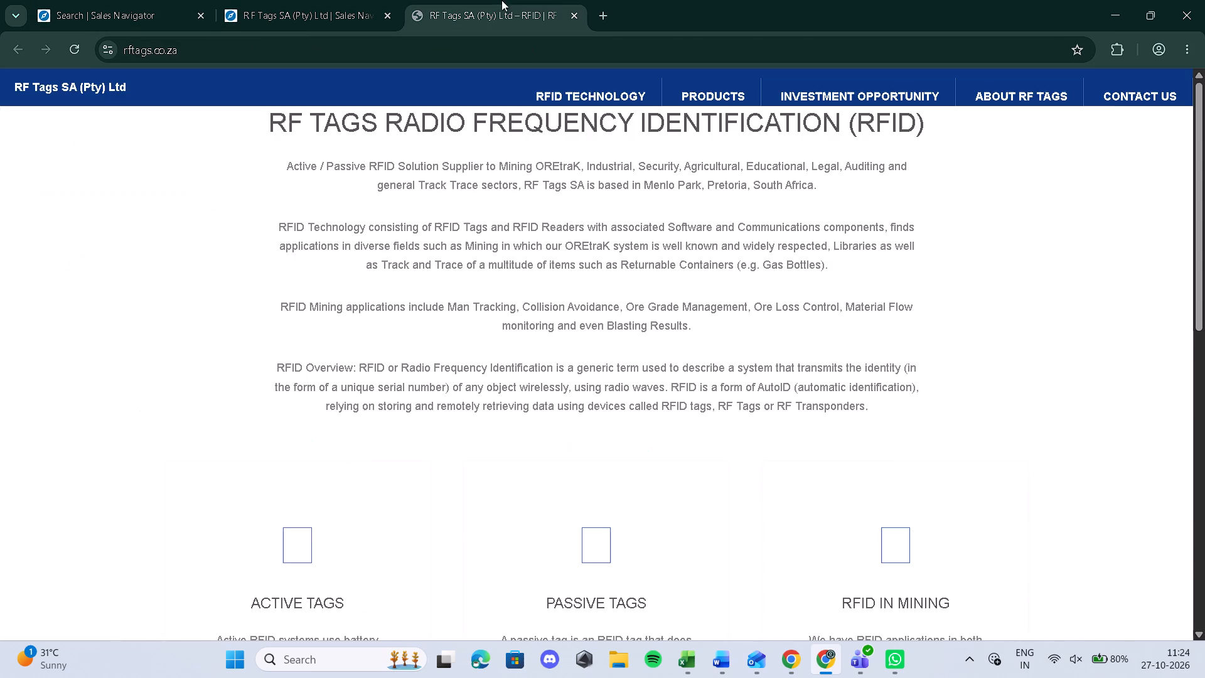
click(574, 16)
click(385, 21)
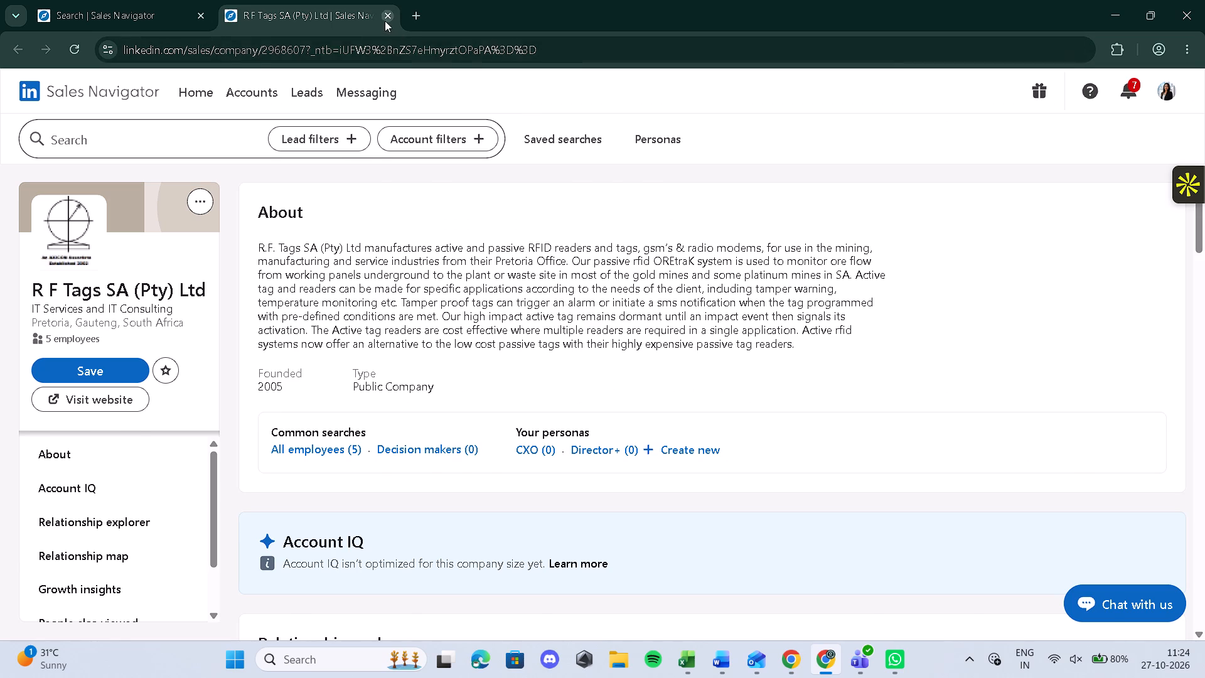
Open the JK Marketing Solutions account page in a new tab from the sms search results.
click(697, 306)
scroll(693, 303, down, 1)
right_click(447, 250)
click(533, 277)
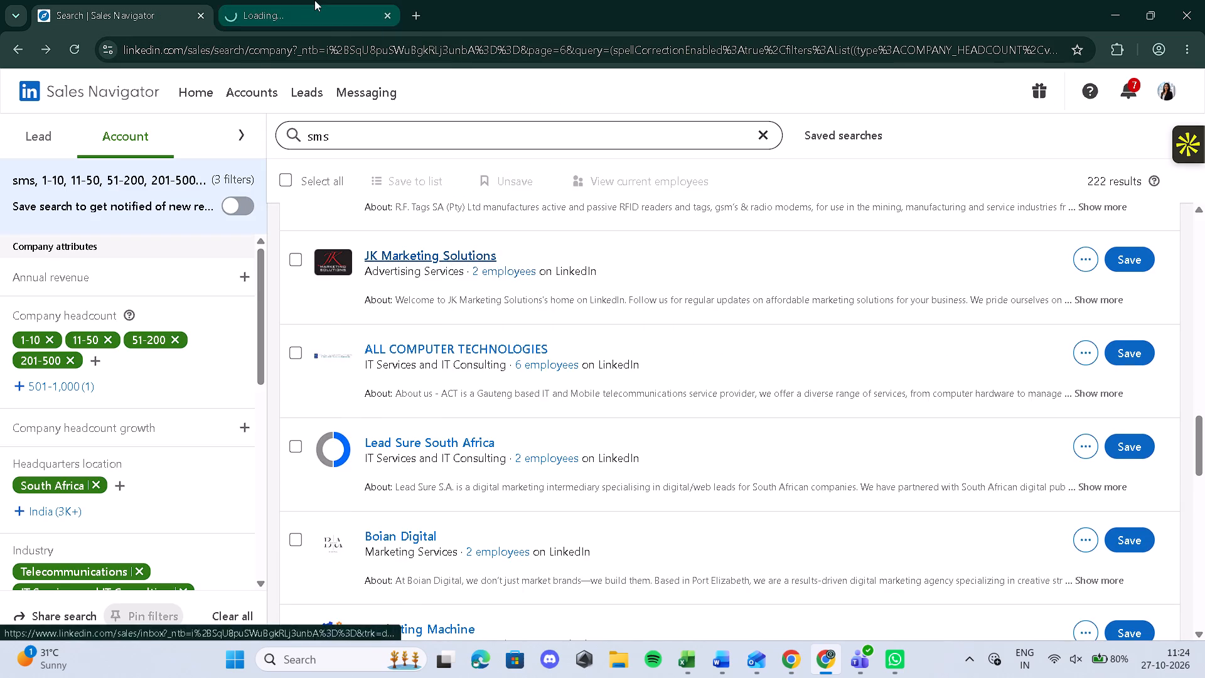
click(314, 0)
click(138, 0)
click(322, 0)
click(85, 0)
click(356, 13)
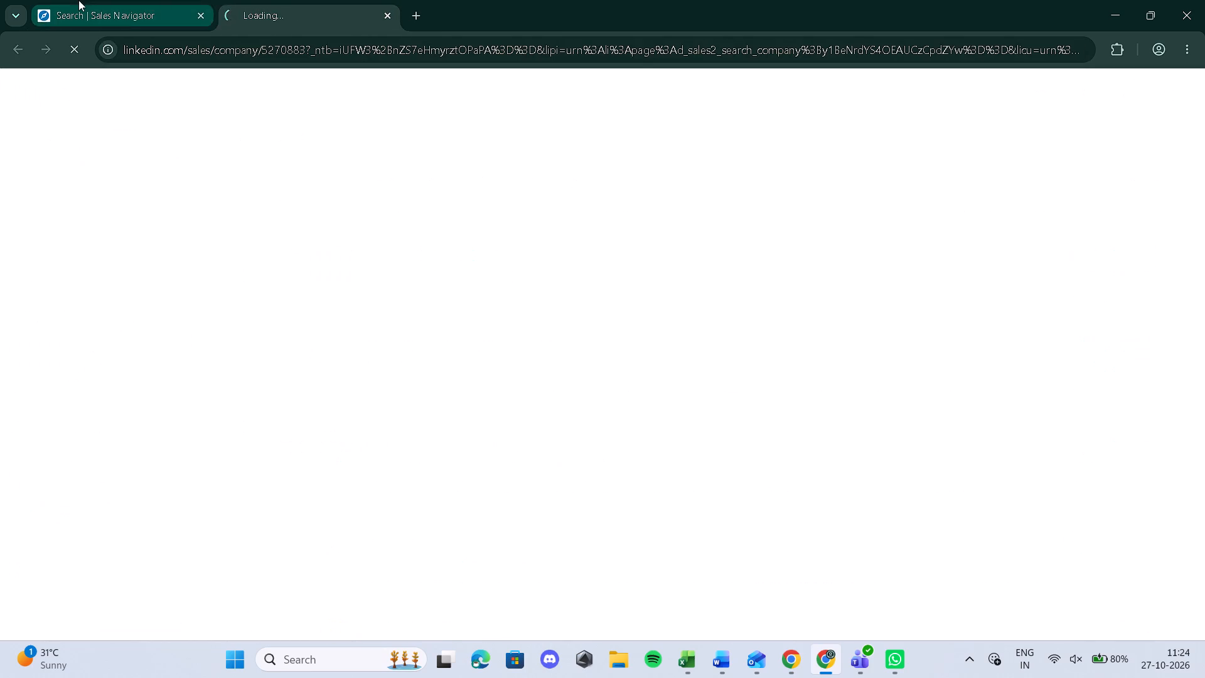
click(78, 0)
click(267, 0)
click(104, 0)
click(238, 0)
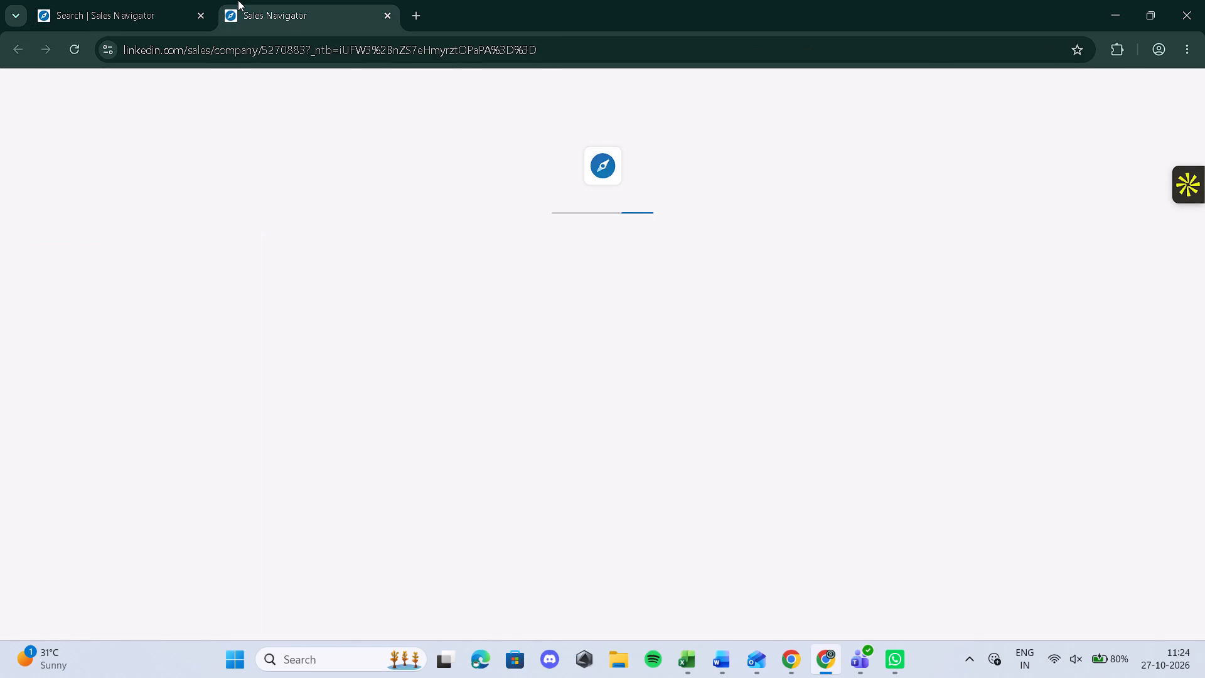
click(136, 0)
click(343, 0)
click(136, 0)
click(262, 0)
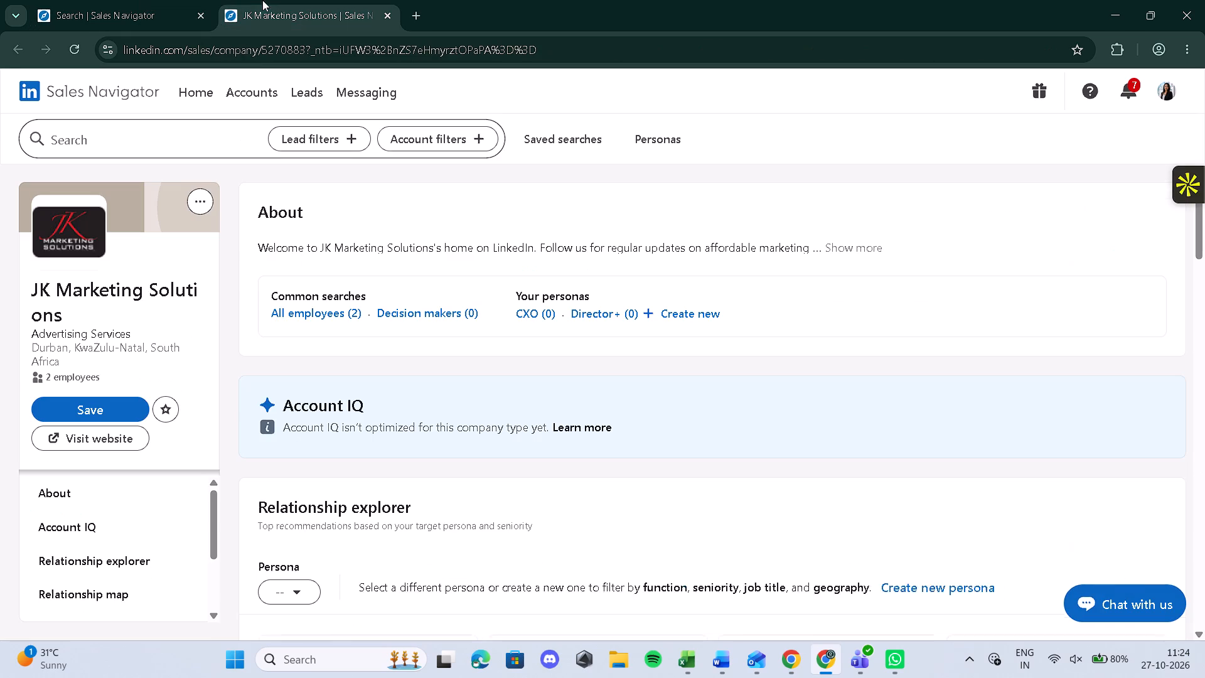
Open the JK Marketing Solutions website in a new tab from its account page.
right_click(110, 444)
click(188, 247)
click(170, 0)
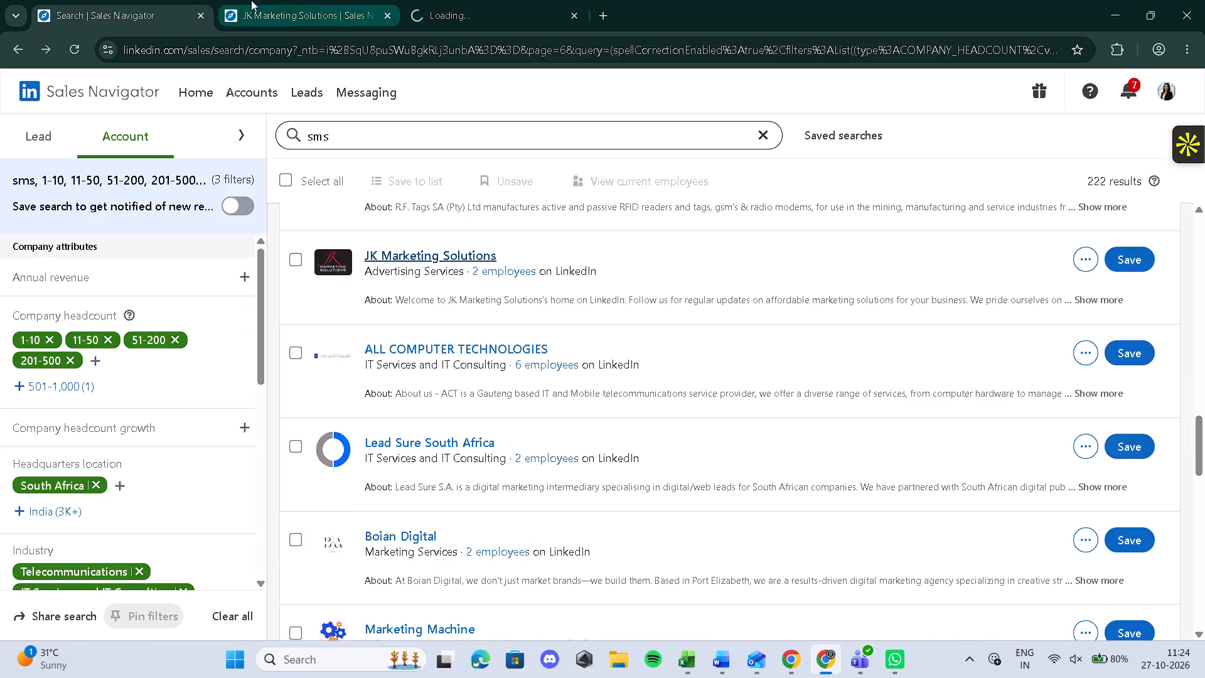
click(288, 0)
click(443, 0)
click(147, 33)
click(142, 27)
click(262, 4)
click(454, 8)
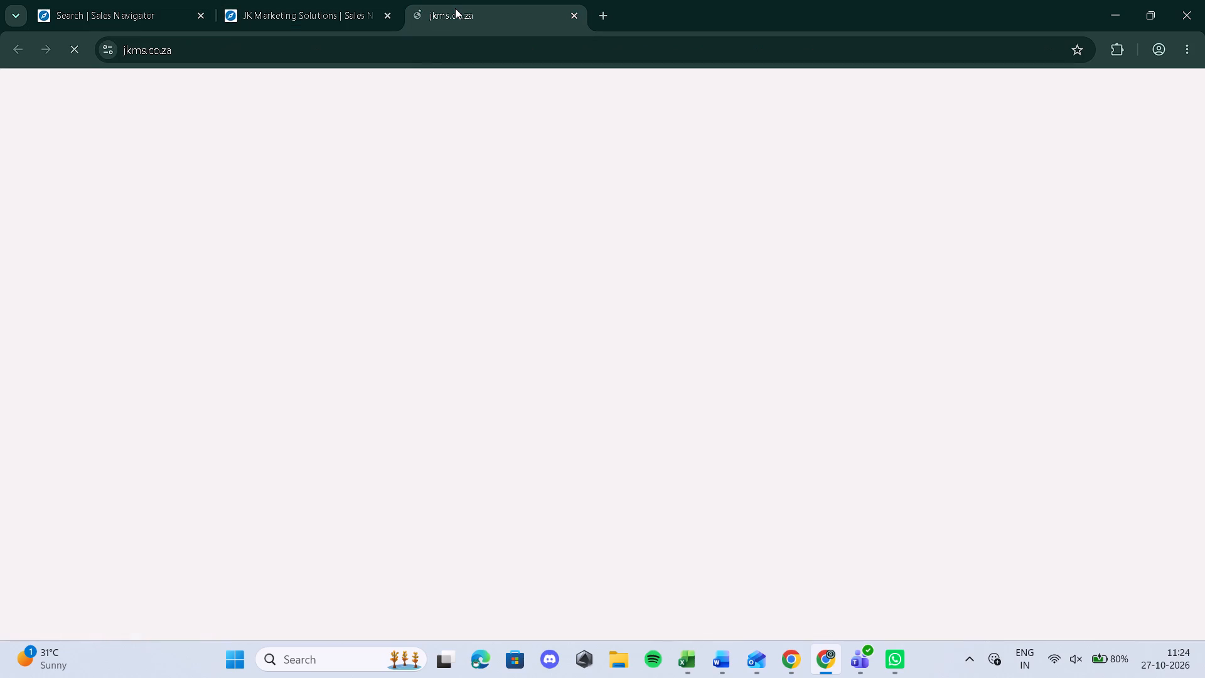
click(136, 0)
drag(292, 0, 302, 0)
click(475, 0)
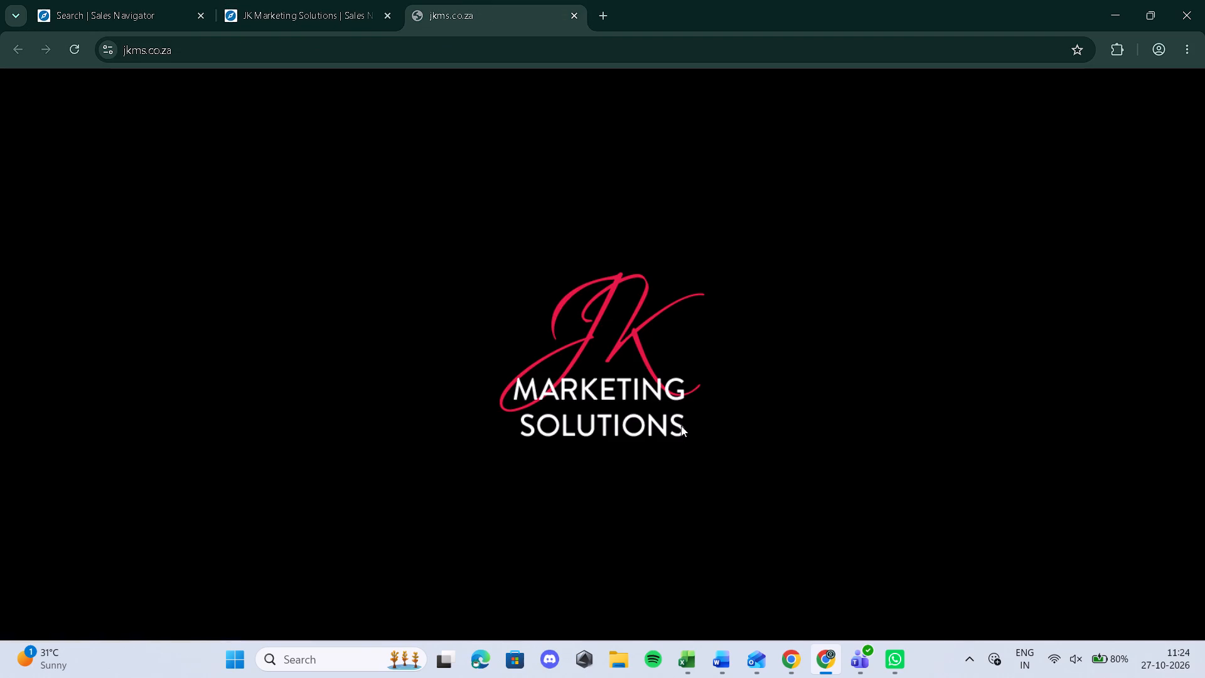
Check the jkms.co.za homepage for the company's services and close the website tab.
scroll(678, 422, down, 4)
scroll(677, 439, up, 2)
click(138, 15)
click(337, 0)
click(479, 0)
scroll(838, 608, down, 2)
click(573, 10)
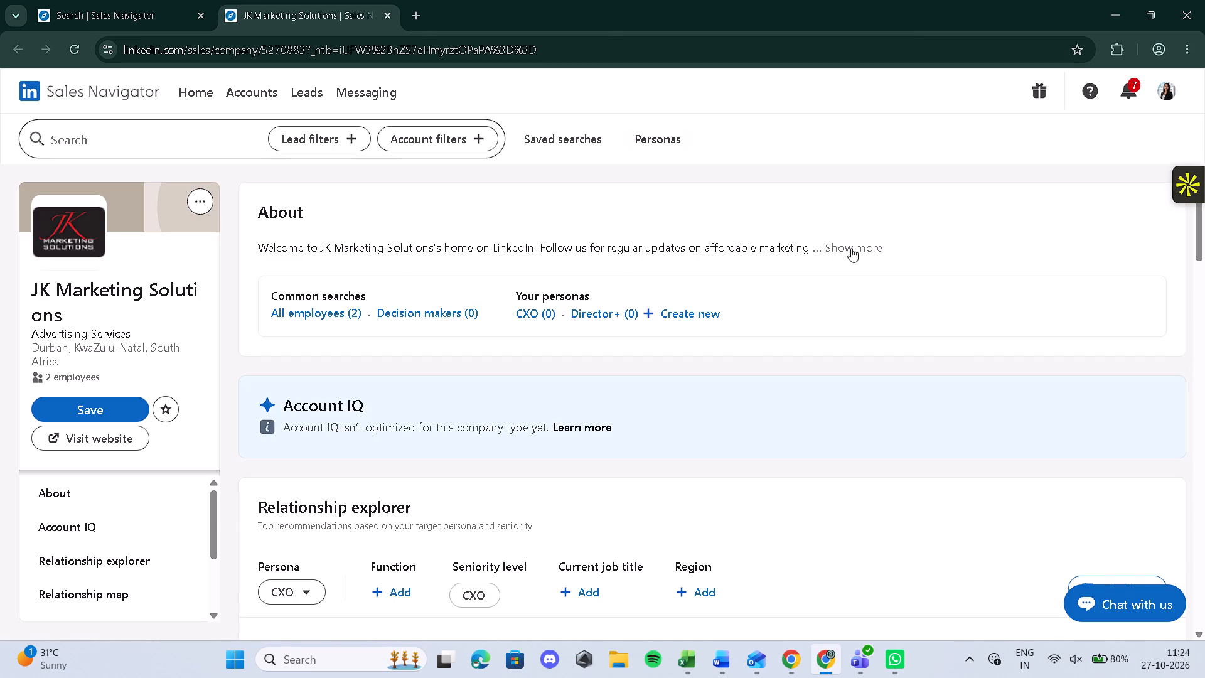
Expand JK Marketing Solutions' full About description, with the page translated to English, and close the account tab.
click(852, 244)
right_click(852, 244)
click(937, 520)
click(1066, 83)
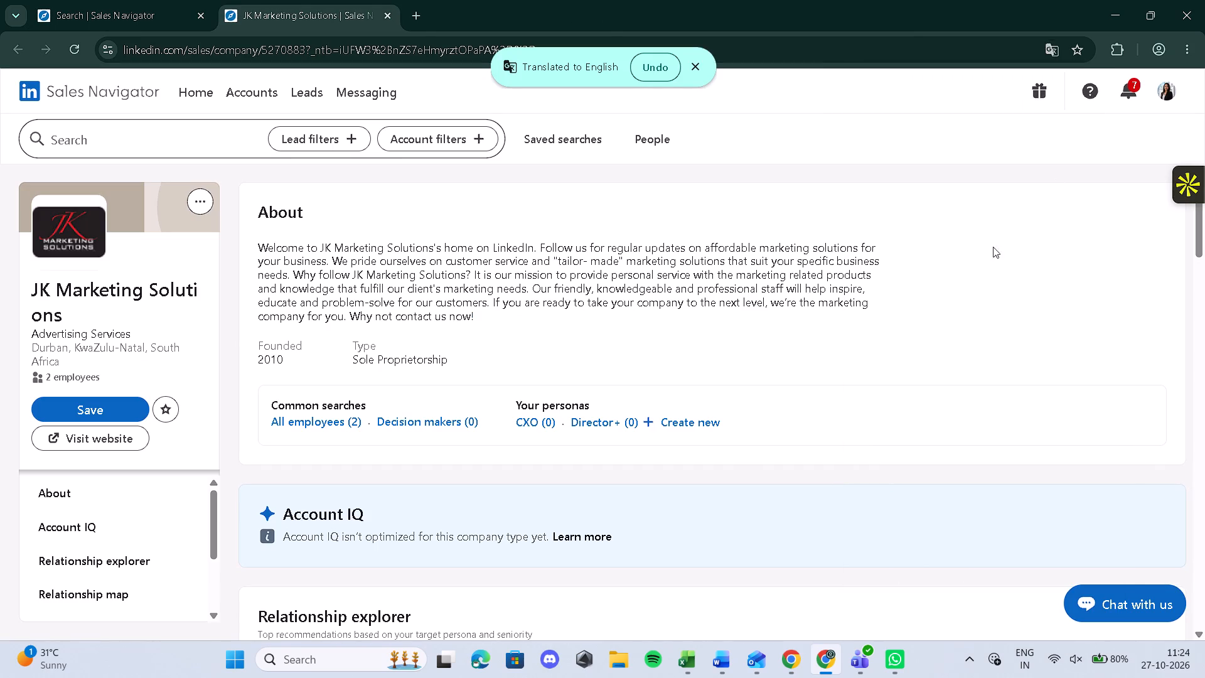
click(392, 16)
click(682, 295)
Open the ALL COMPUTER TECHNOLOGIES account page in a new tab from the sms search results.
scroll(682, 295, down, 1)
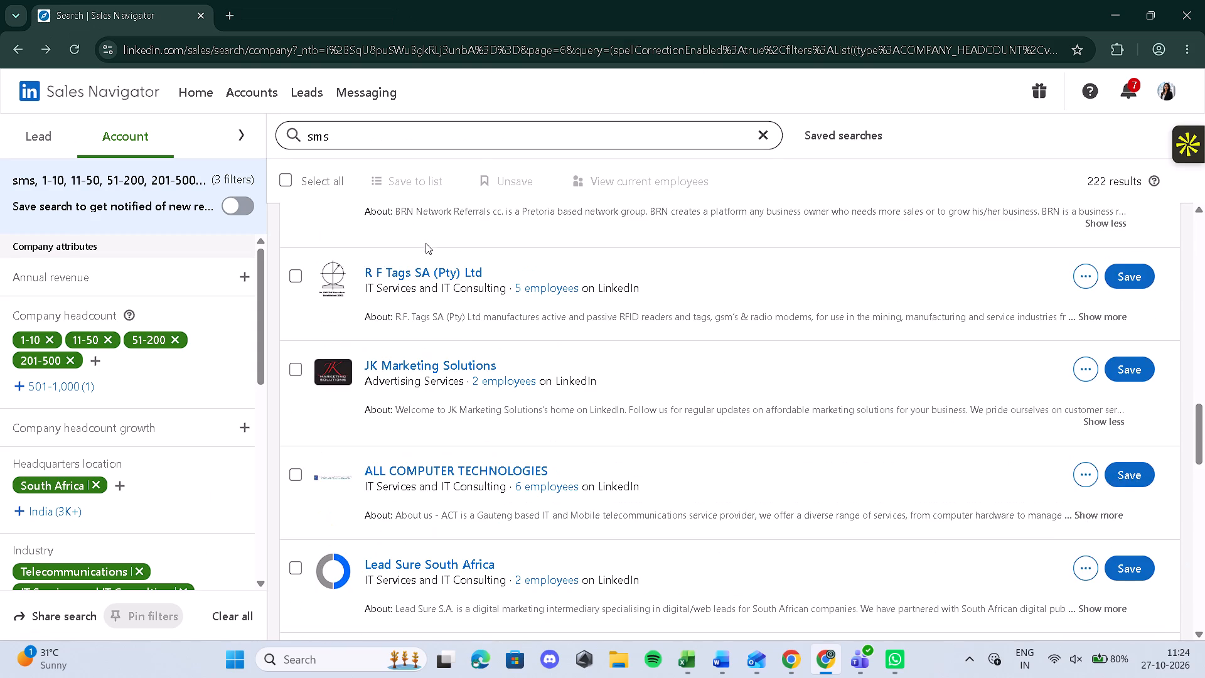
scroll(454, 326, up, 1)
scroll(441, 397, down, 2)
right_click(415, 344)
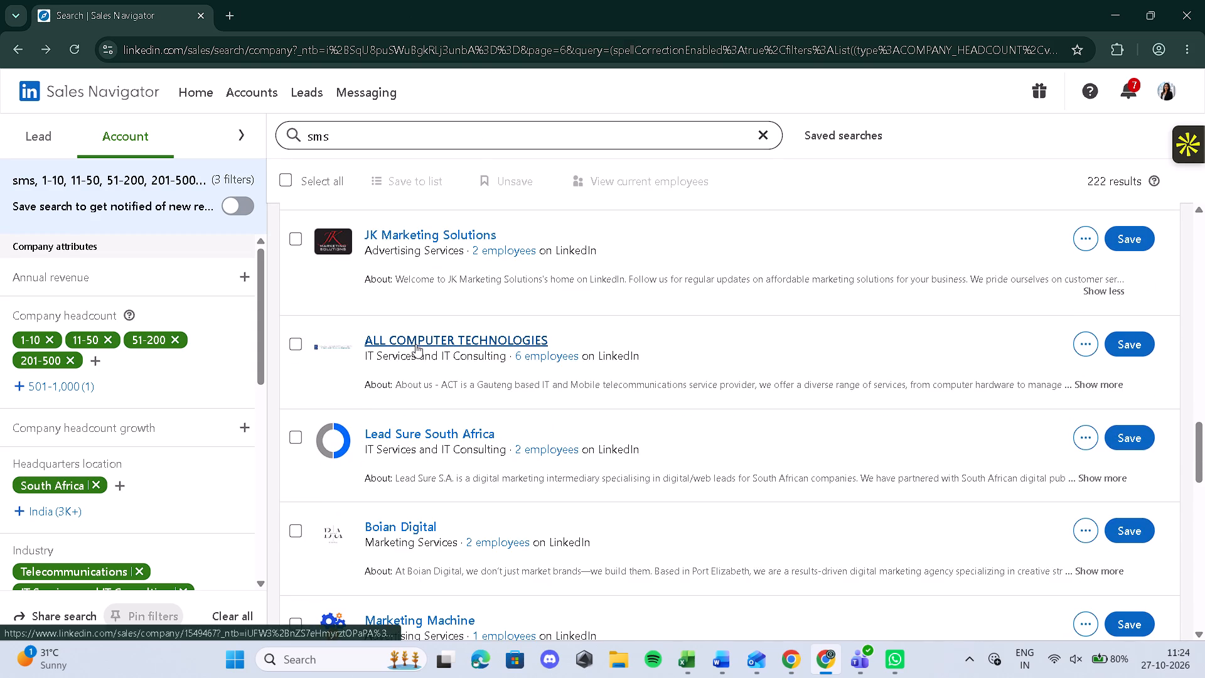
click(478, 366)
click(258, 0)
drag(139, 0, 146, 0)
click(323, 6)
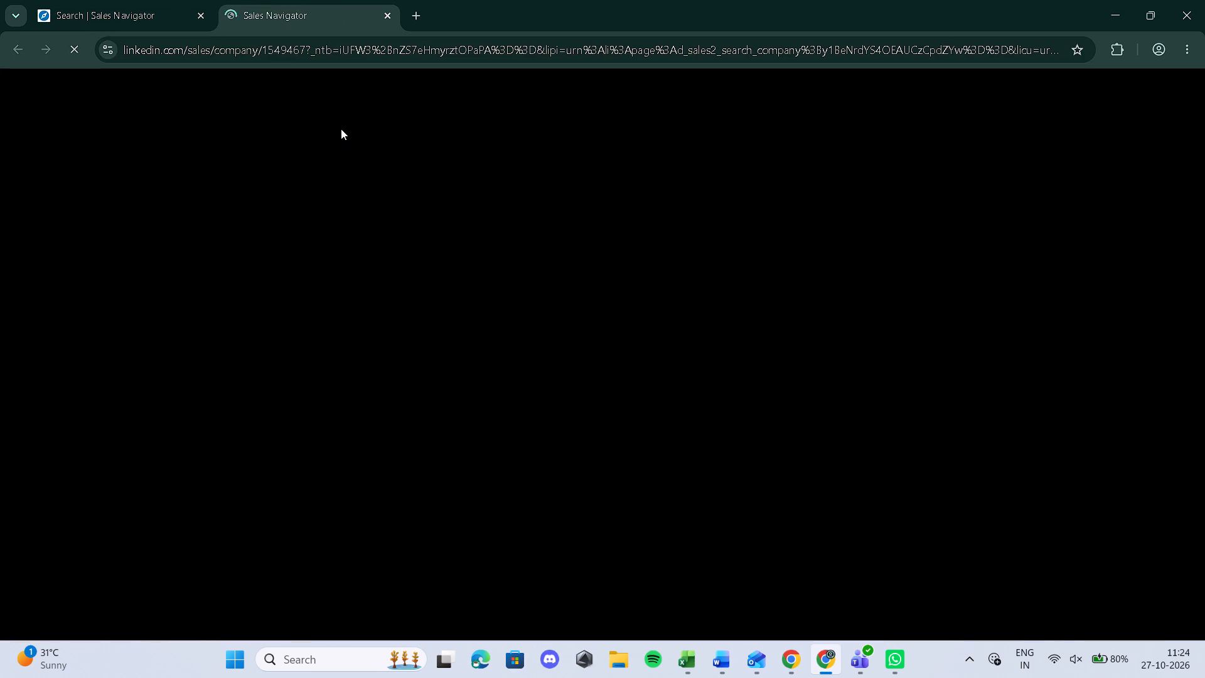
click(132, 0)
click(304, 0)
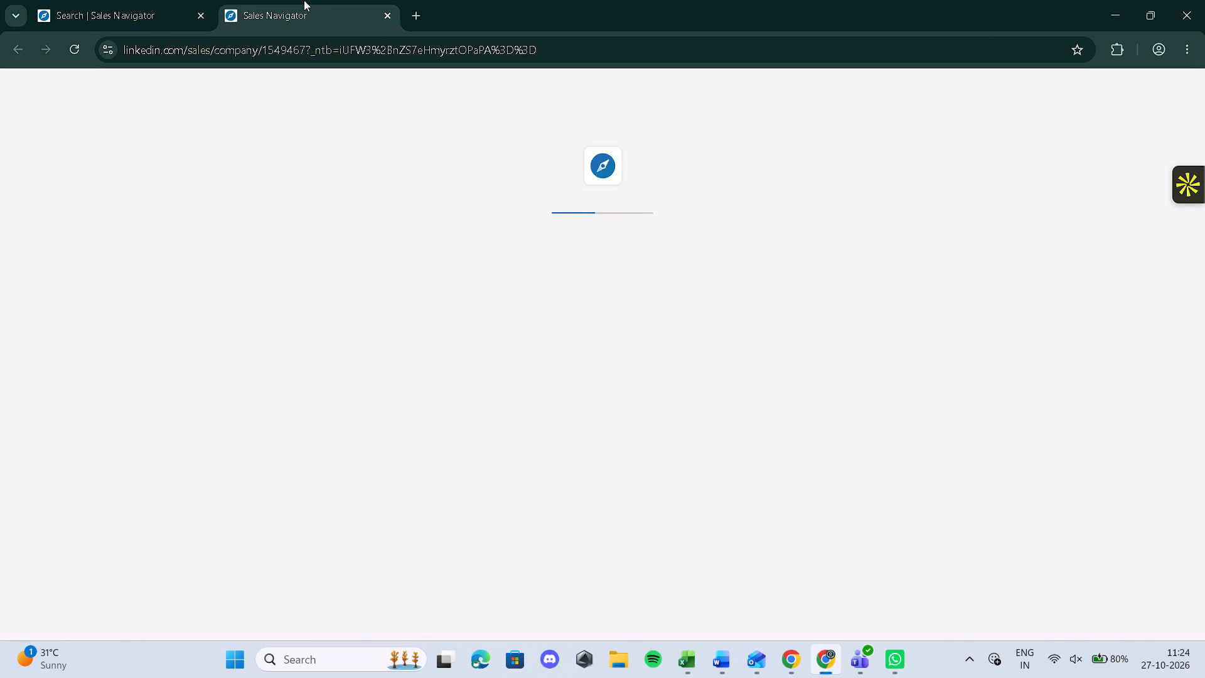
click(131, 0)
click(255, 2)
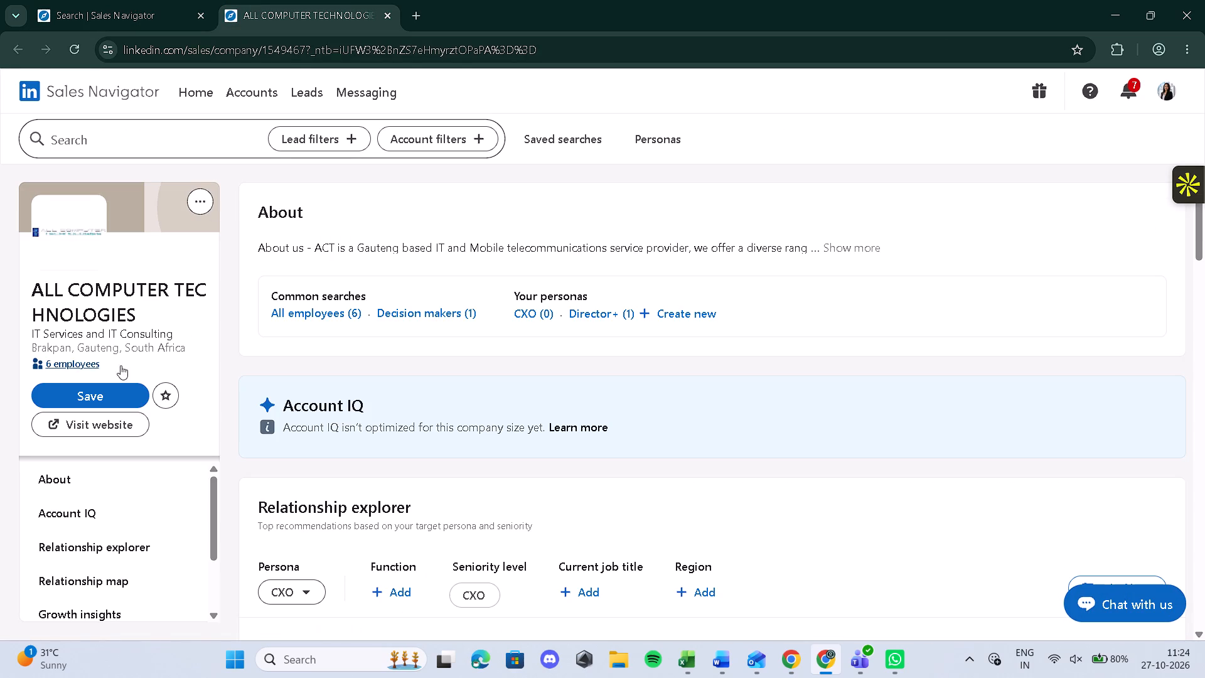
Open the ALL COMPUTER TECHNOLOGIES website in a new tab from its account page.
right_click(136, 417)
click(217, 431)
click(119, 0)
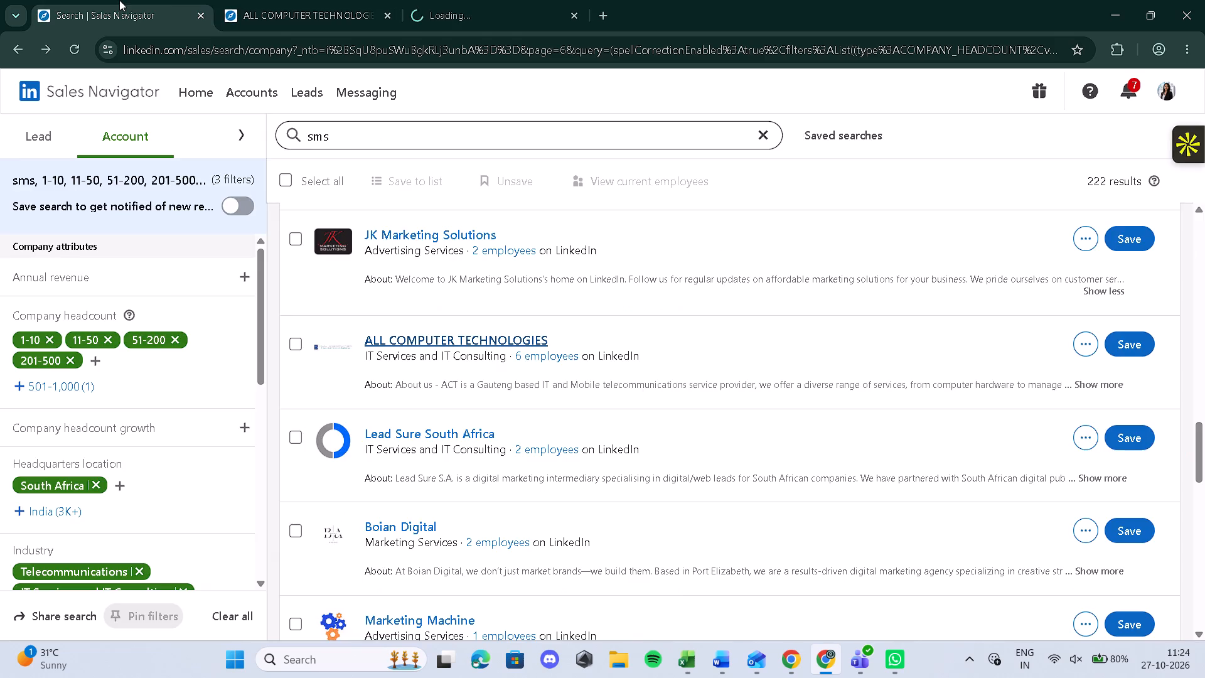
click(274, 0)
click(448, 0)
click(975, 673)
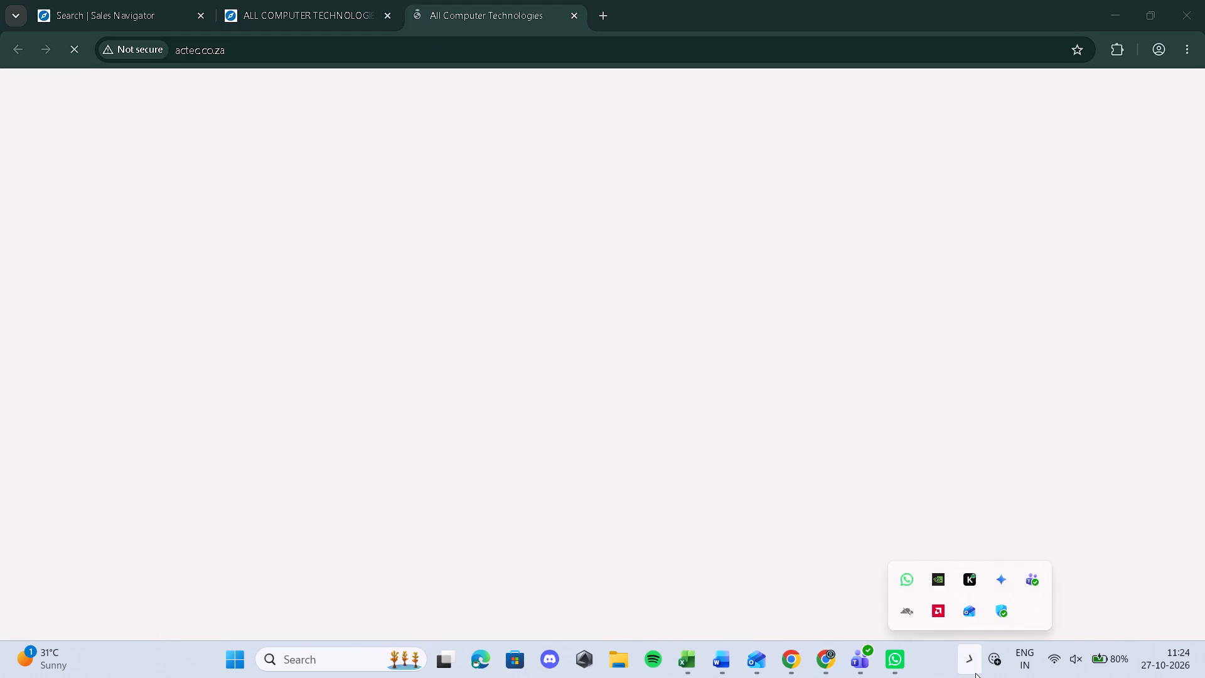
click(975, 673)
click(143, 0)
drag(322, 0, 328, 0)
click(459, 0)
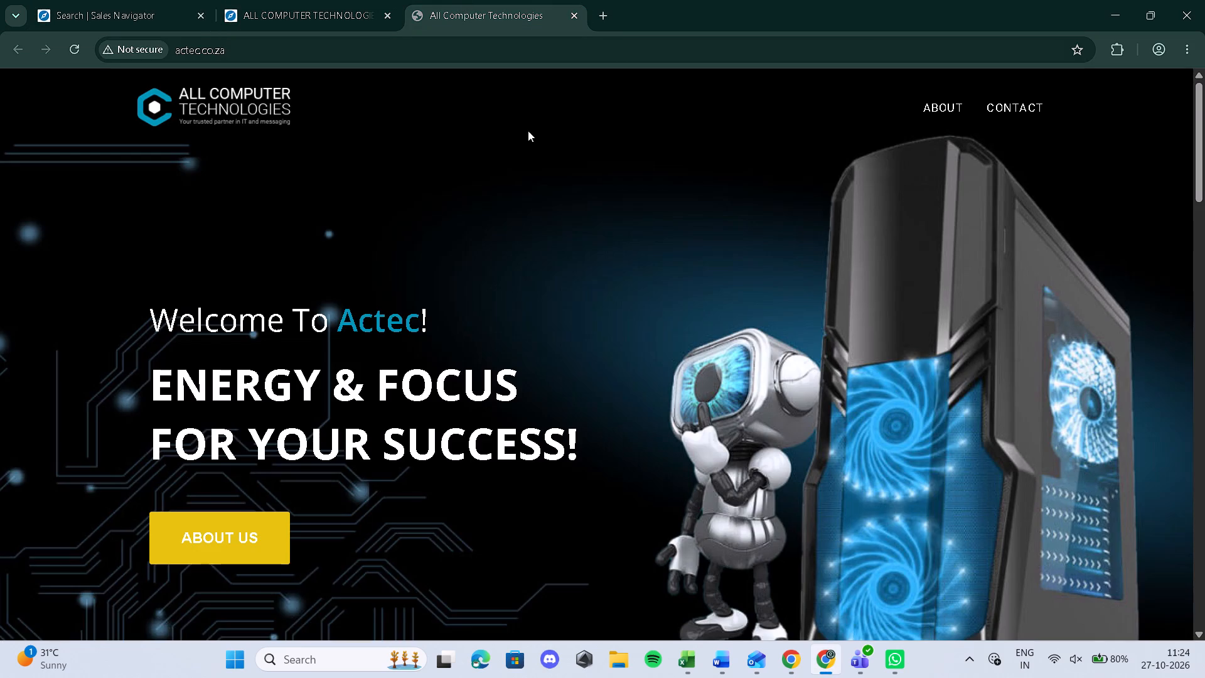
Examine the All Computer Technologies homepage for its SMS and messaging services and contact details.
scroll(545, 439, down, 7)
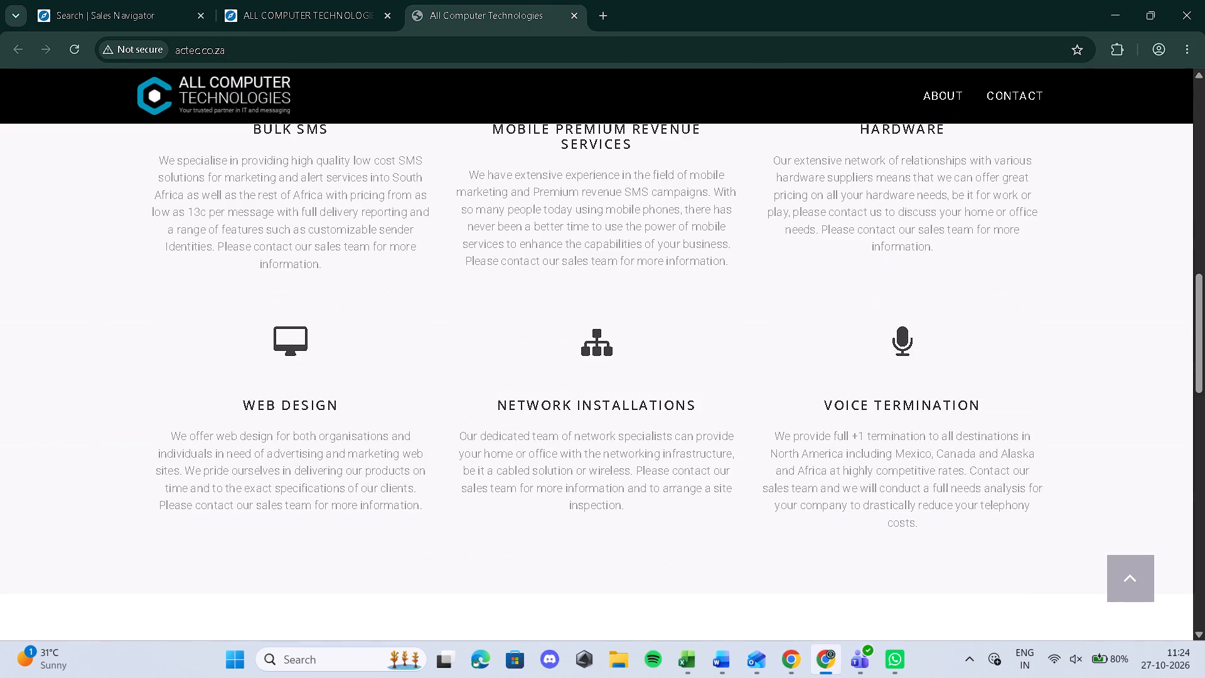
scroll(545, 429, down, 11)
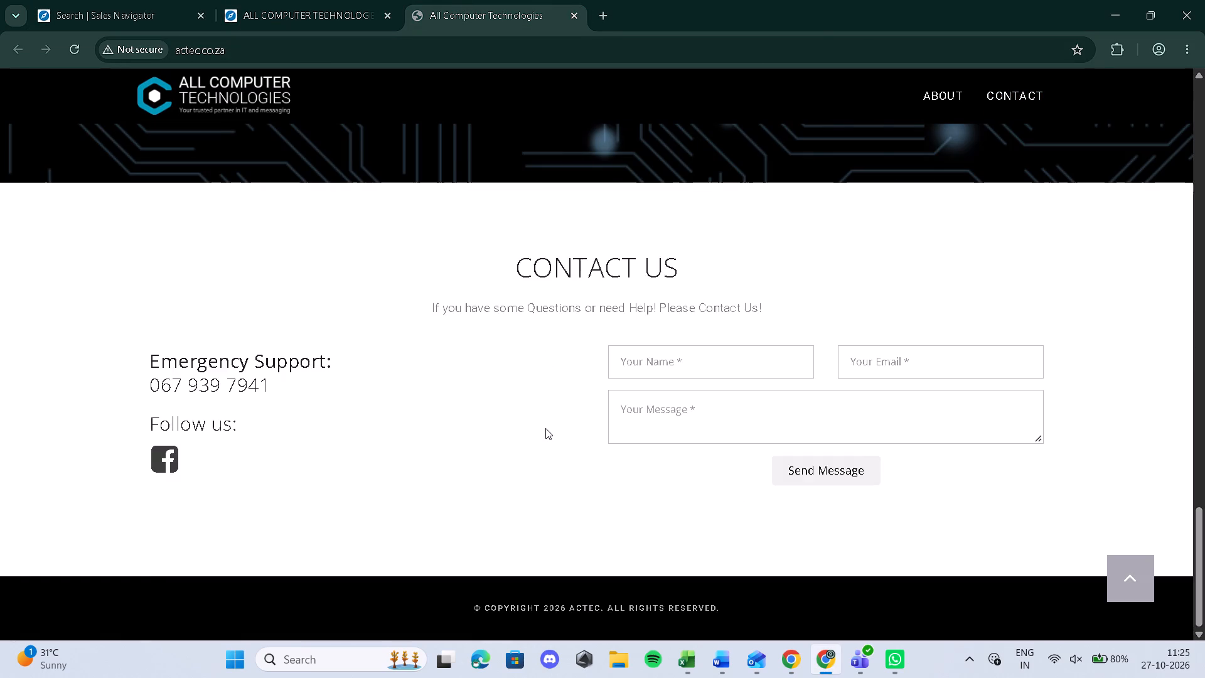
scroll(545, 428, up, 7)
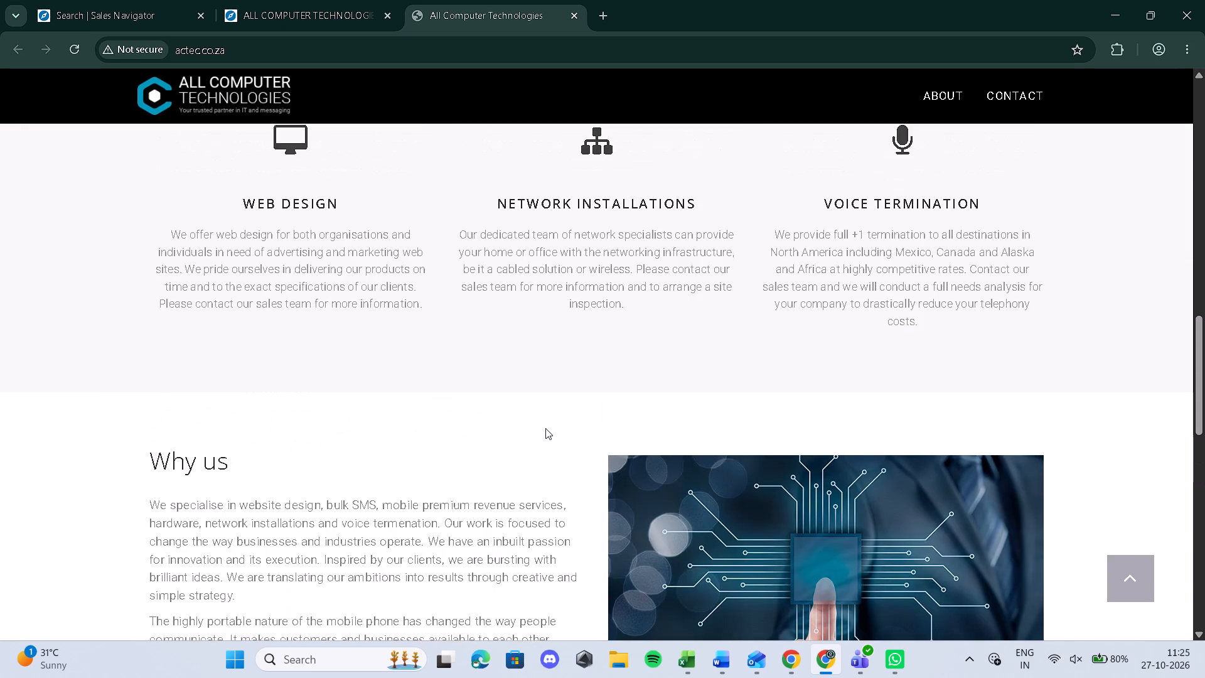
Copy the company name ALL COMPUTER TECHNOLOGIES from its account page into entry 149 of the SA Harsh sheet.
click(259, 0)
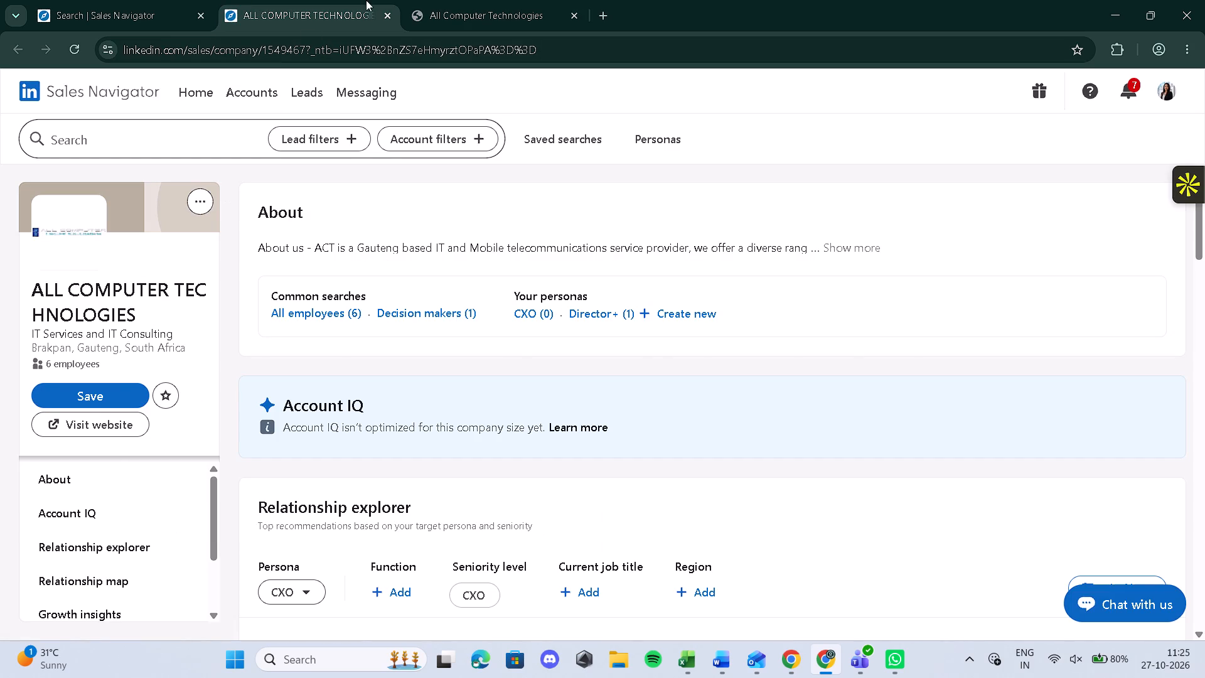
click(436, 0)
click(313, 0)
drag(155, 314, 37, 288)
key(ctrl+c)
click(731, 667)
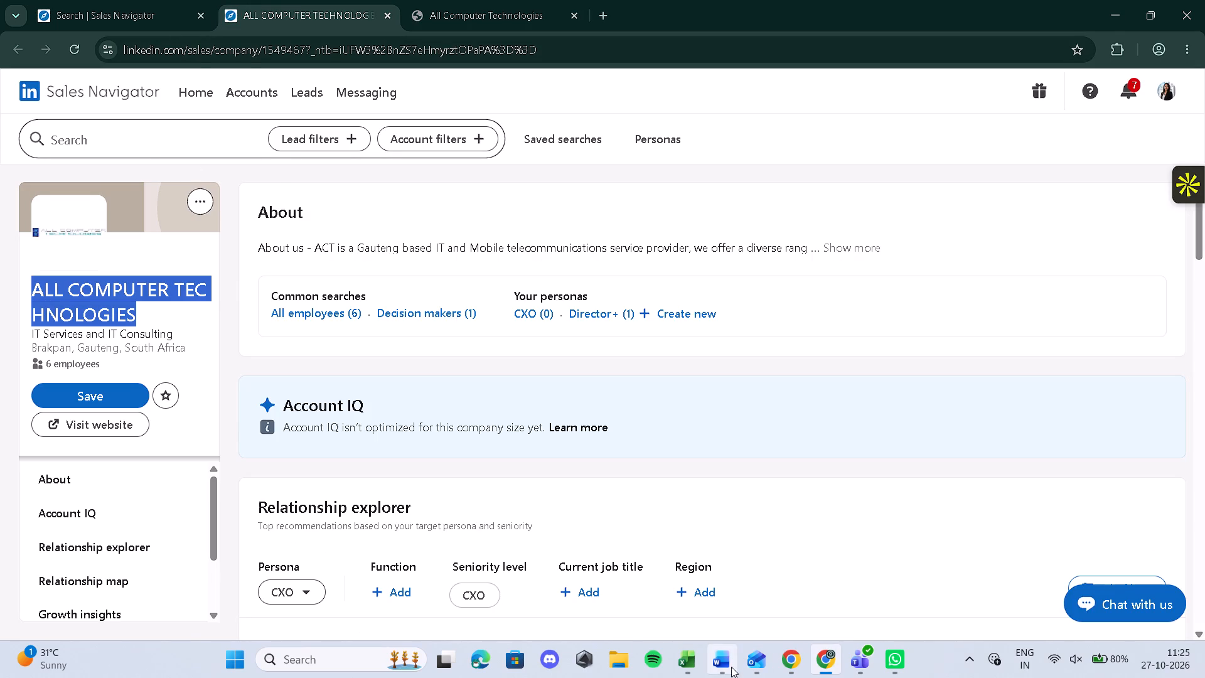
click(681, 654)
scroll(456, 556, down, 2)
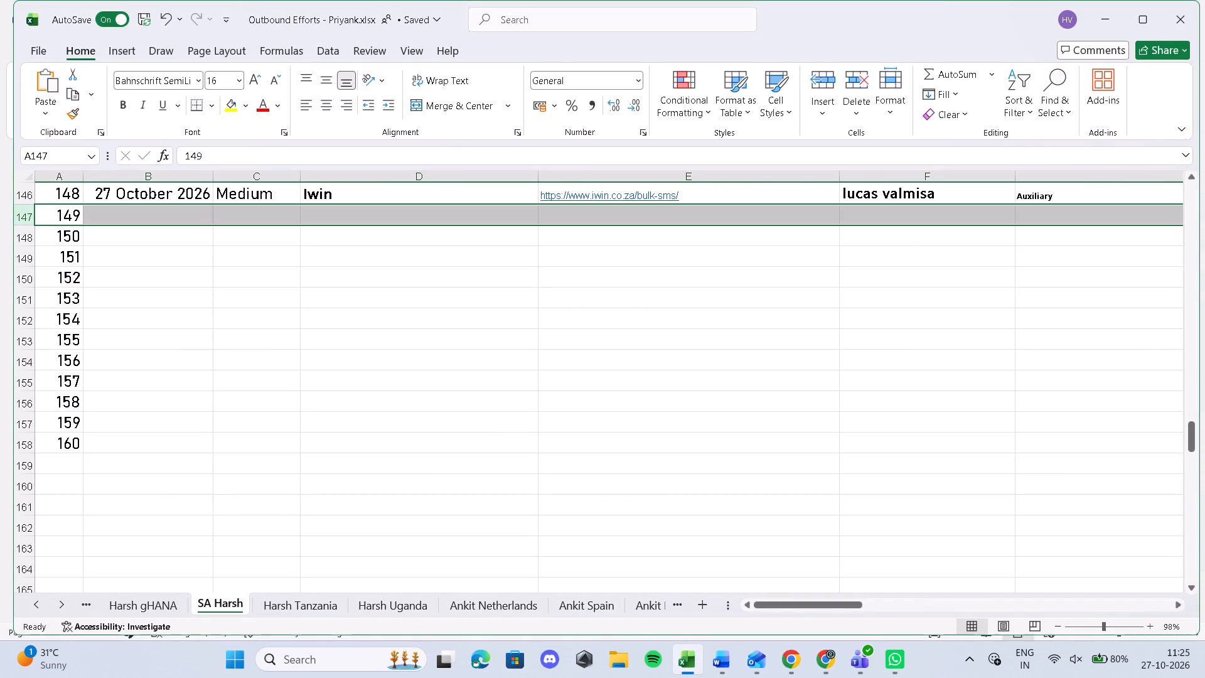
click(448, 216)
key(ctrl+v)
Fill entry 149 with Medium and the date 27 October 2026, copied from entry 148.
click(247, 194)
key(ctrl+c)
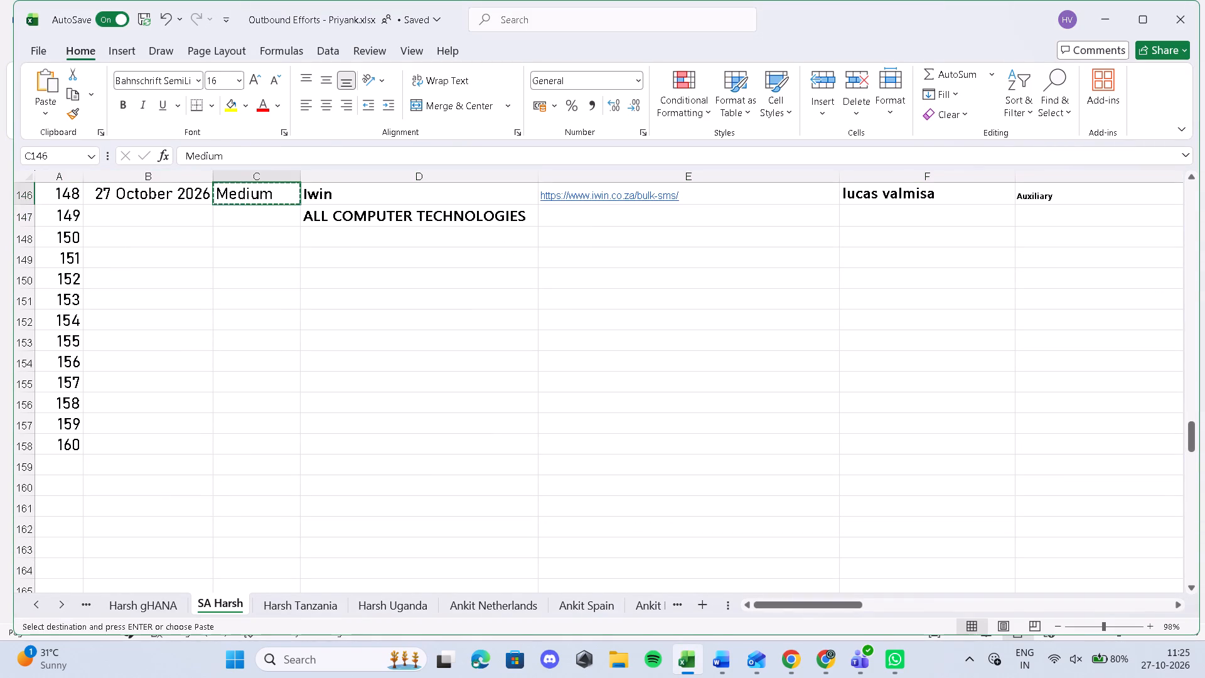
click(261, 223)
key(ctrl+v)
click(174, 201)
key(ctrl+c)
click(174, 218)
key(ctrl+v)
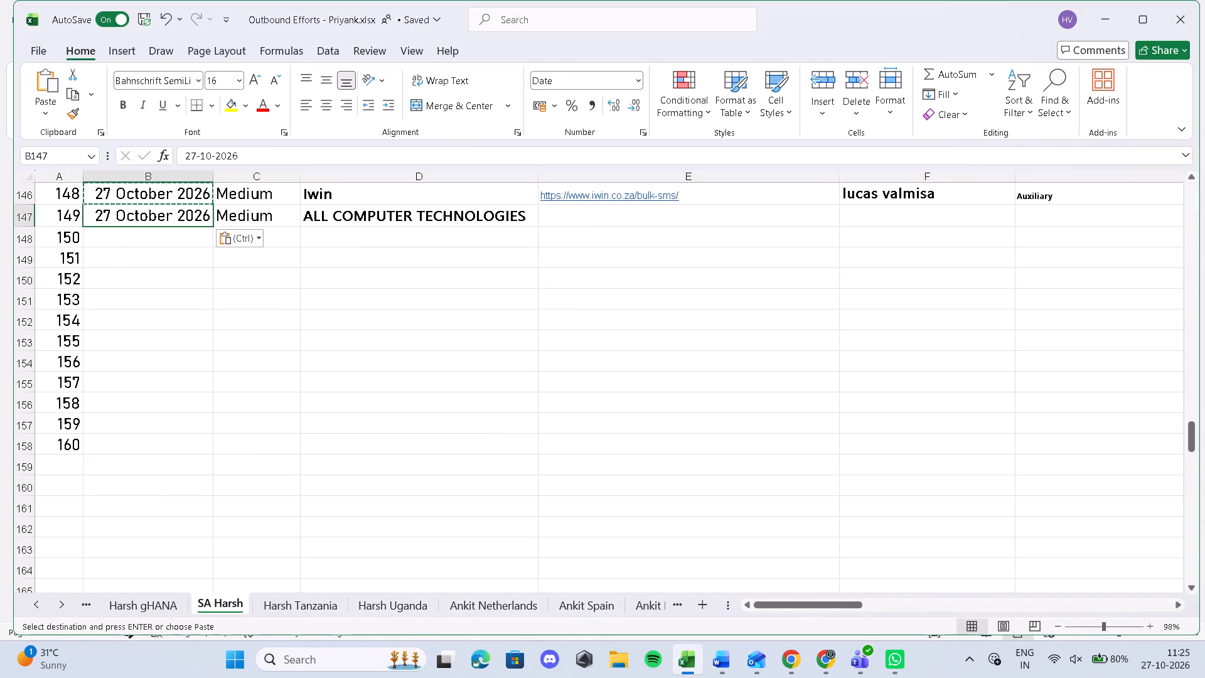
click(21, 215)
Copy the website address actec.co.za from the company's site into entry 149 as a link.
click(832, 666)
click(458, 0)
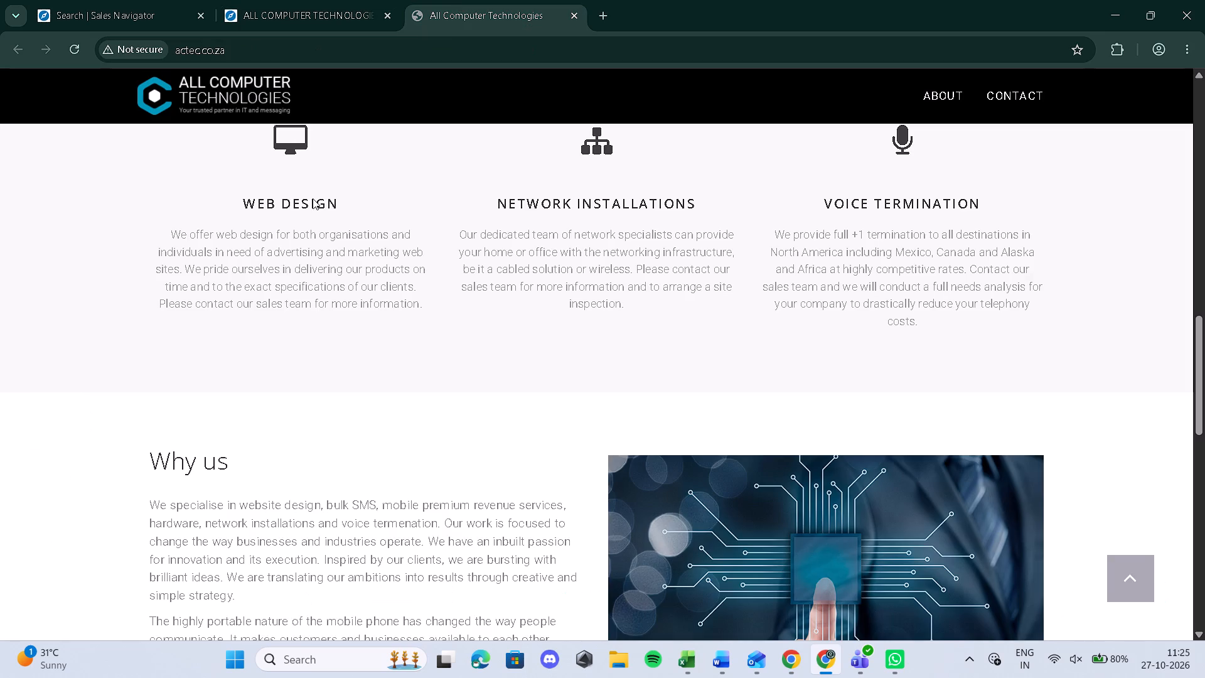
scroll(247, 242, up, 9)
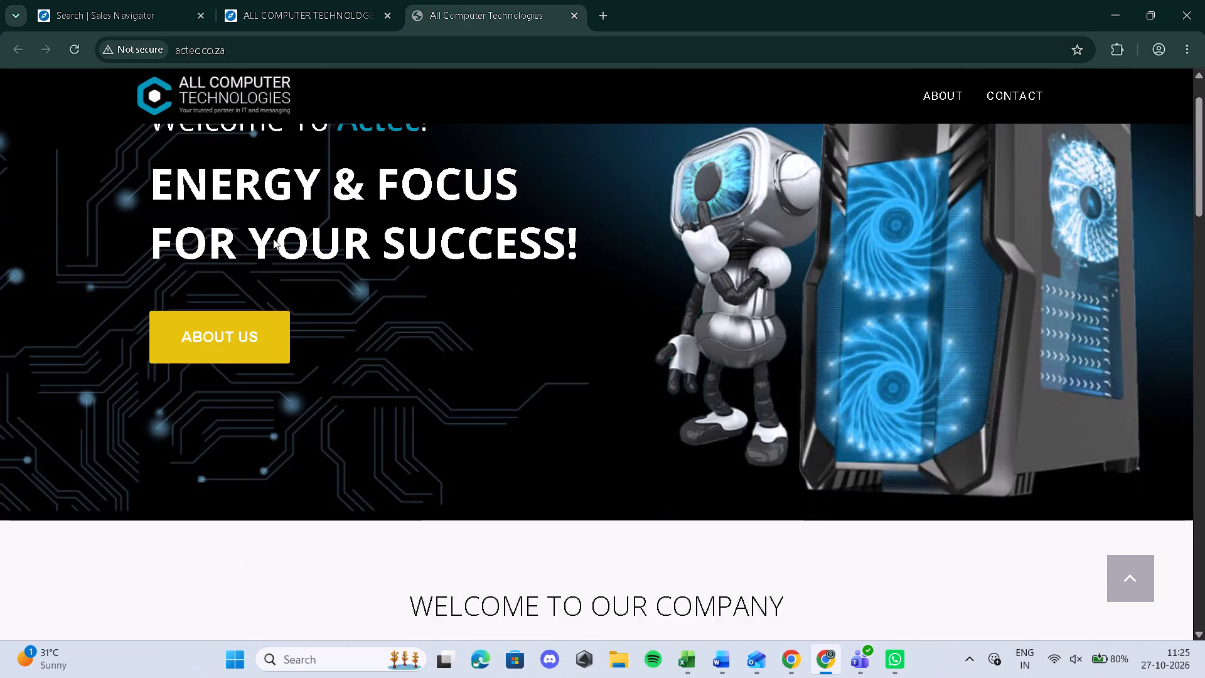
scroll(273, 239, up, 5)
scroll(276, 244, down, 10)
scroll(276, 244, up, 5)
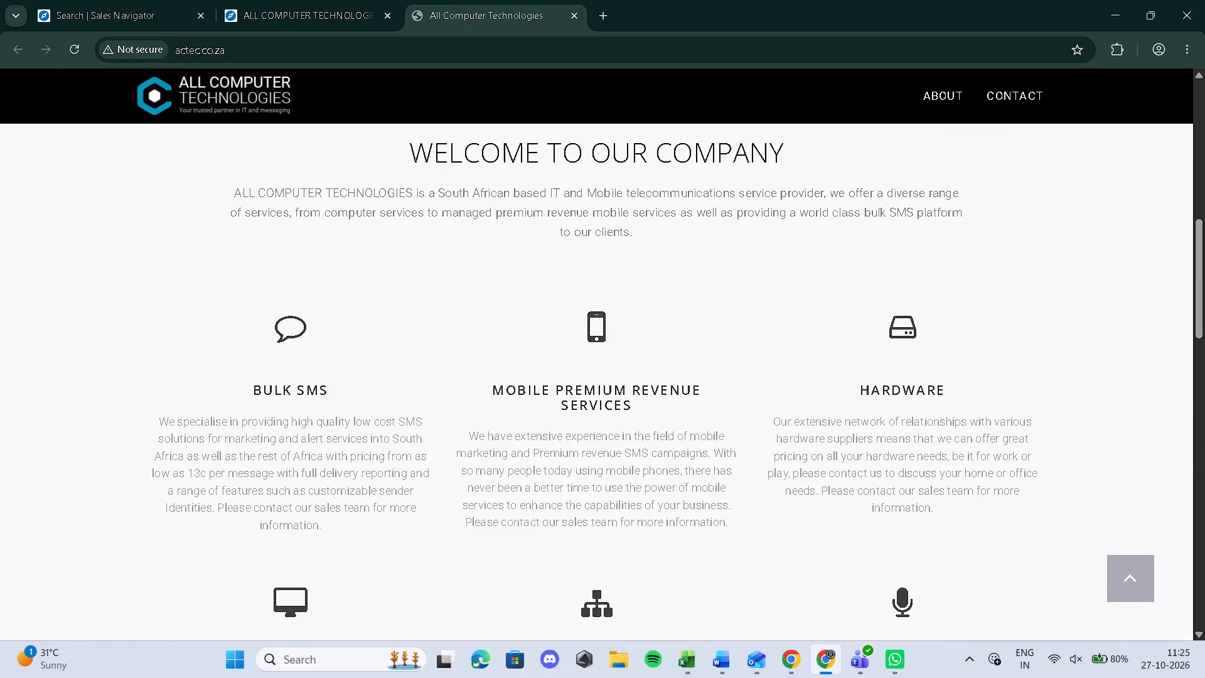
click(313, 36)
click(311, 47)
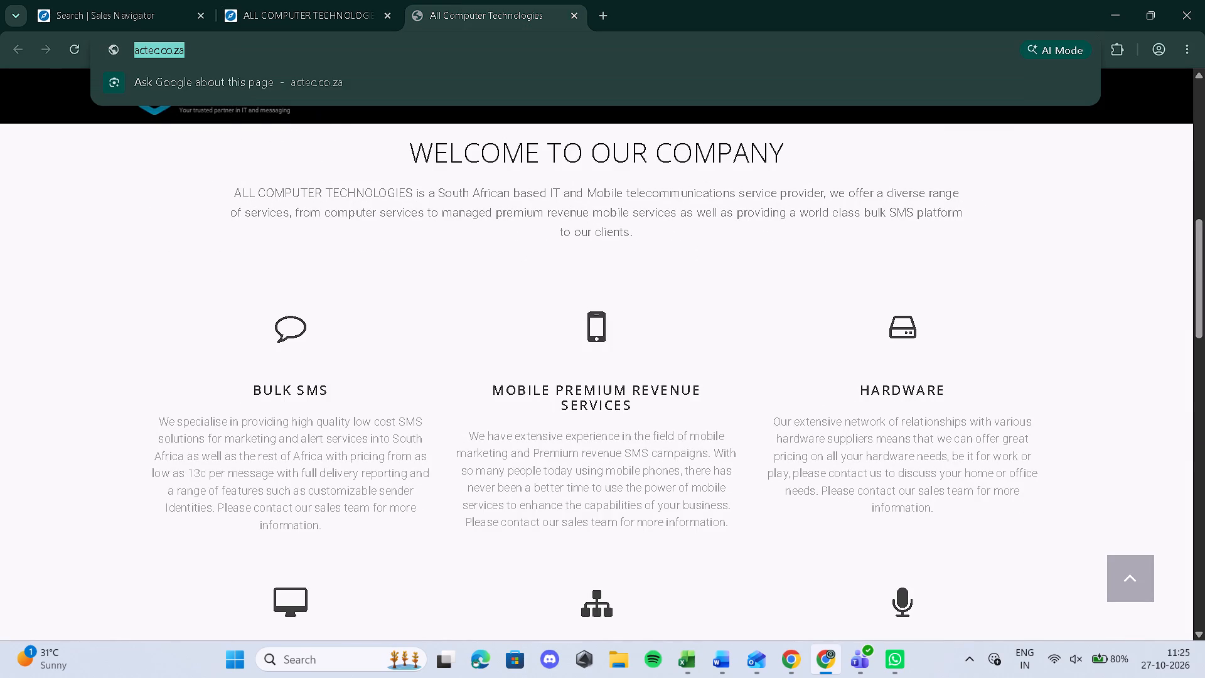
key(ctrl+c)
click(700, 658)
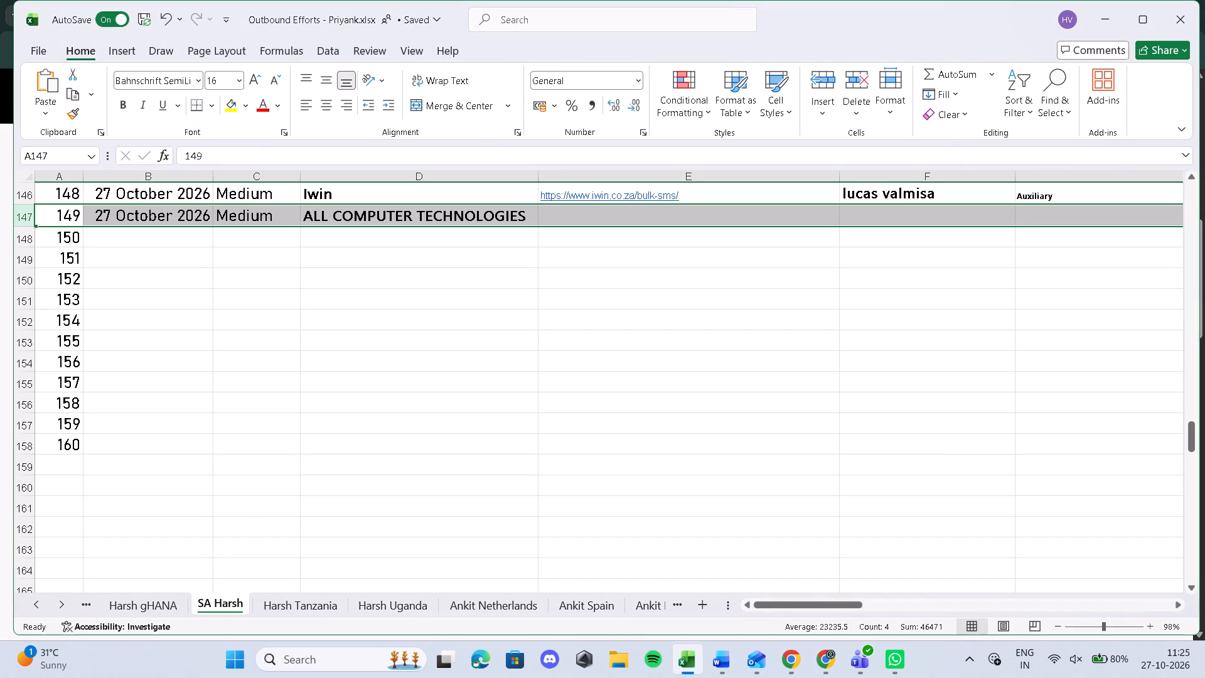
click(651, 216)
key(ctrl+v)
click(896, 223)
double_click(791, 213)
click(895, 215)
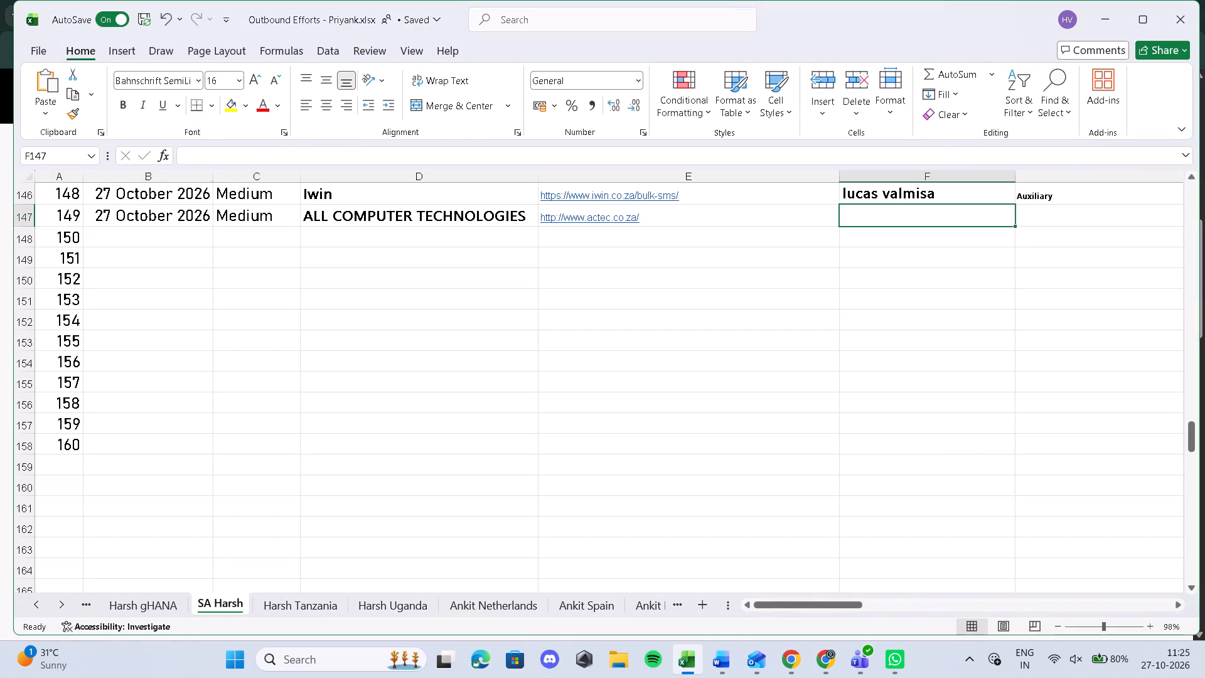
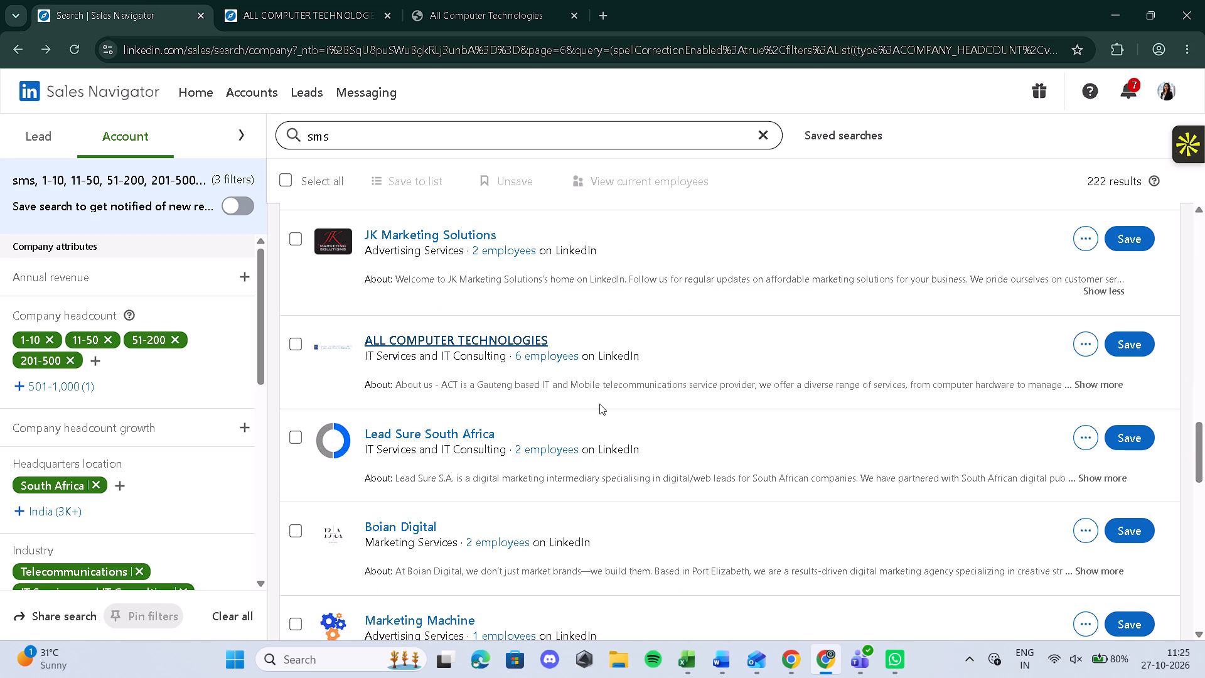
Open the ALL COMPUTER TECHNOLOGIES employee list from the account search results in a new tab.
right_click(559, 362)
click(619, 384)
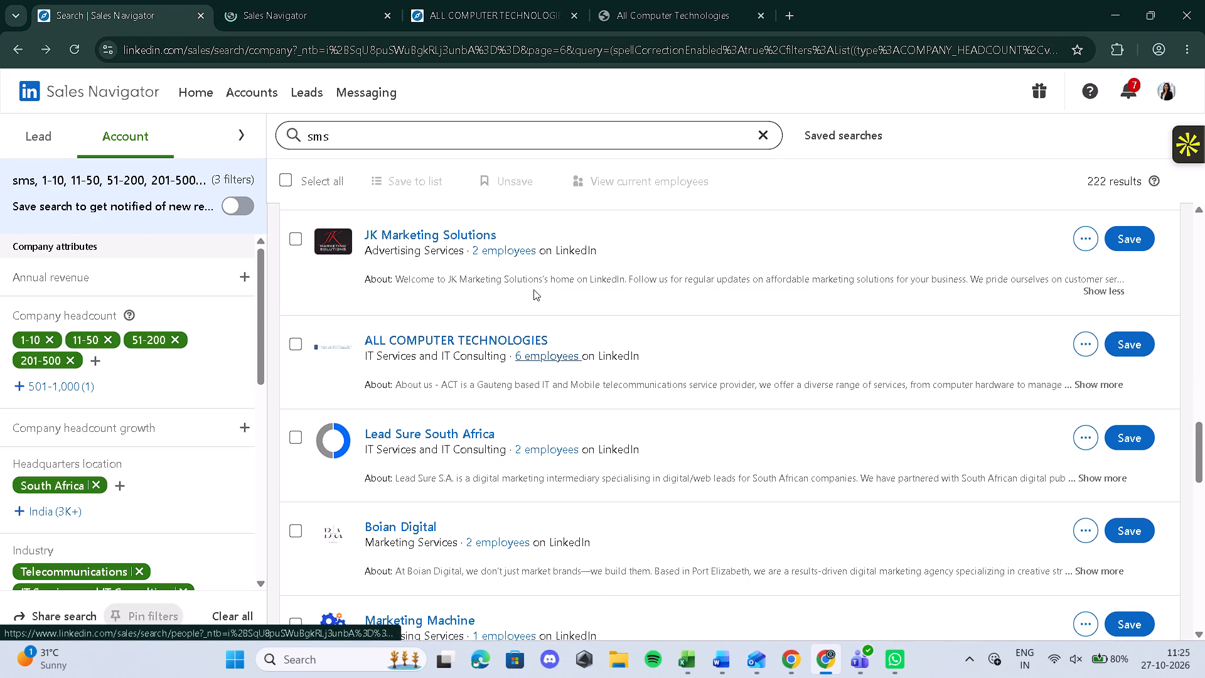
click(305, 6)
click(506, 0)
click(692, 0)
click(274, 0)
click(122, 0)
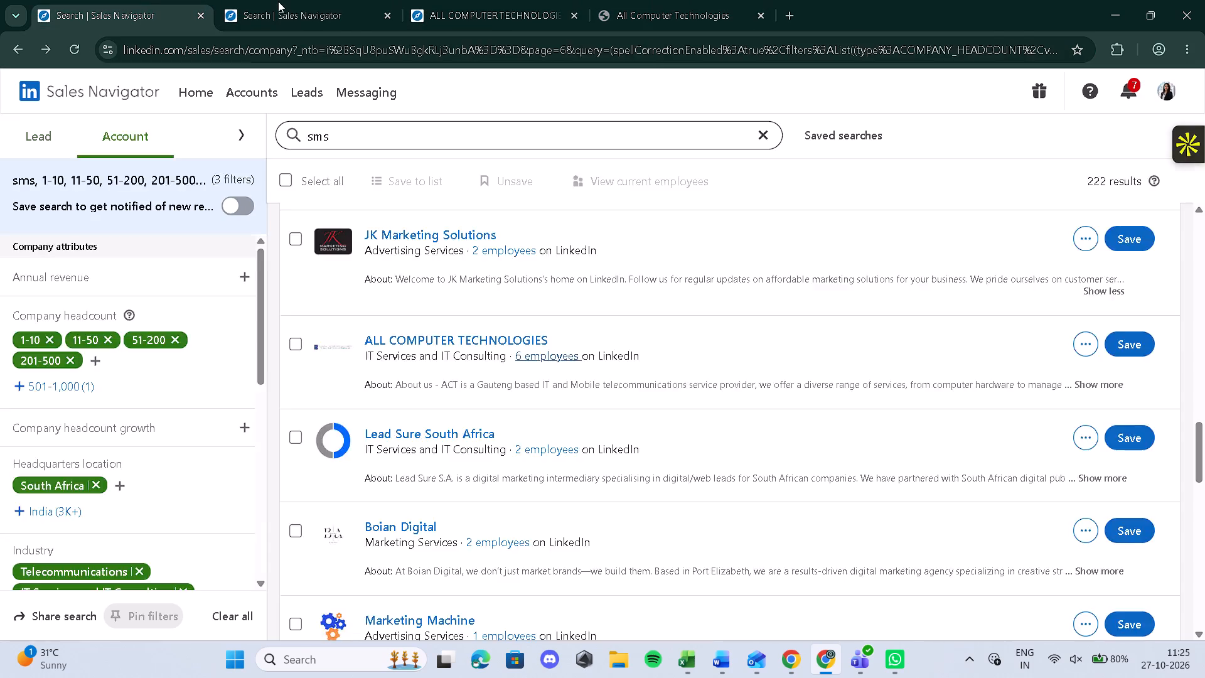
click(276, 0)
Translate the ALL COMPUTER TECHNOLOGIES employee list page into English.
right_click(702, 338)
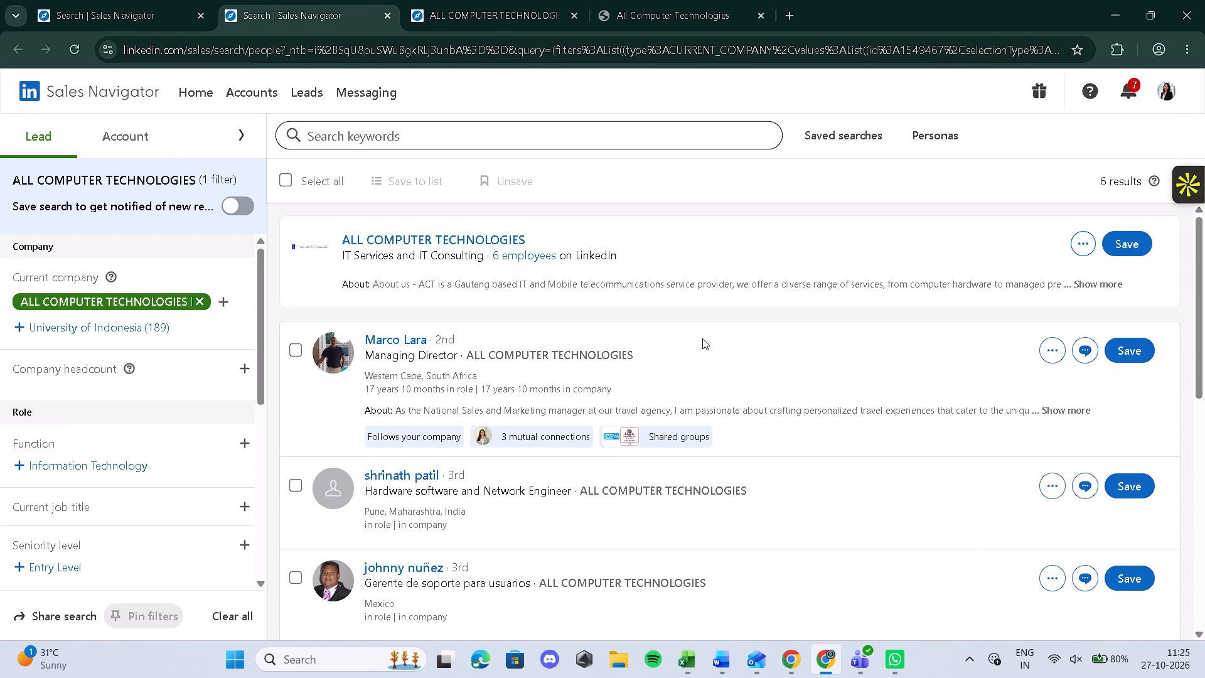
click(842, 521)
click(1074, 89)
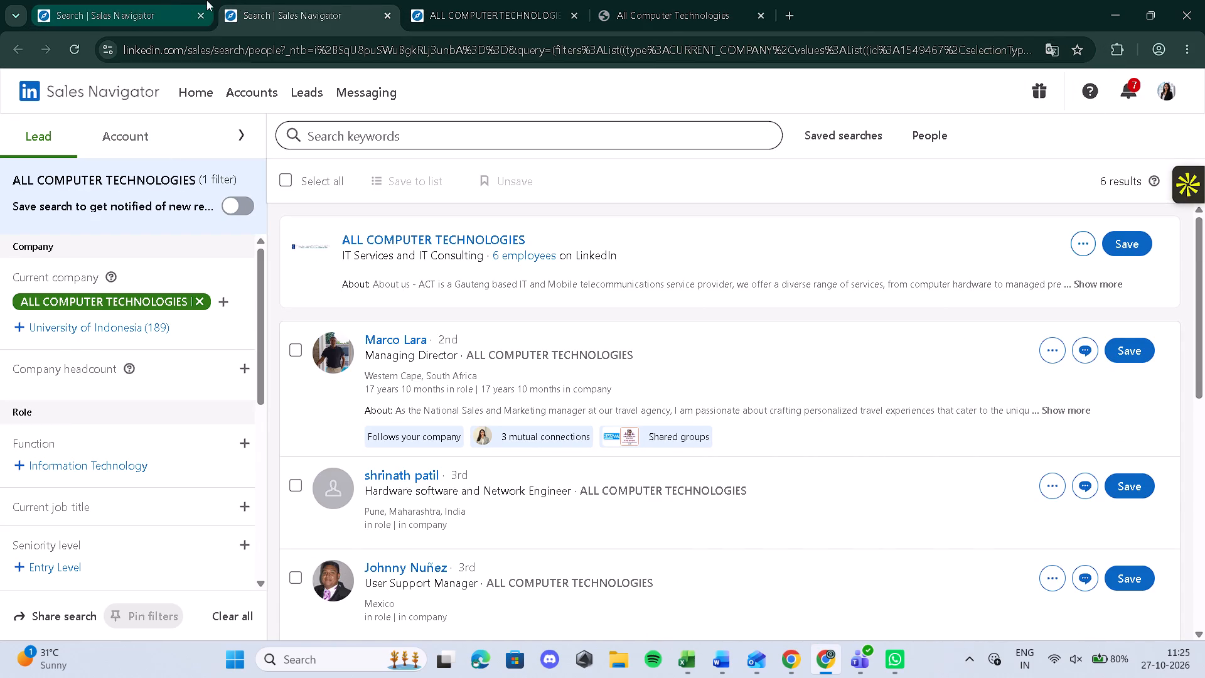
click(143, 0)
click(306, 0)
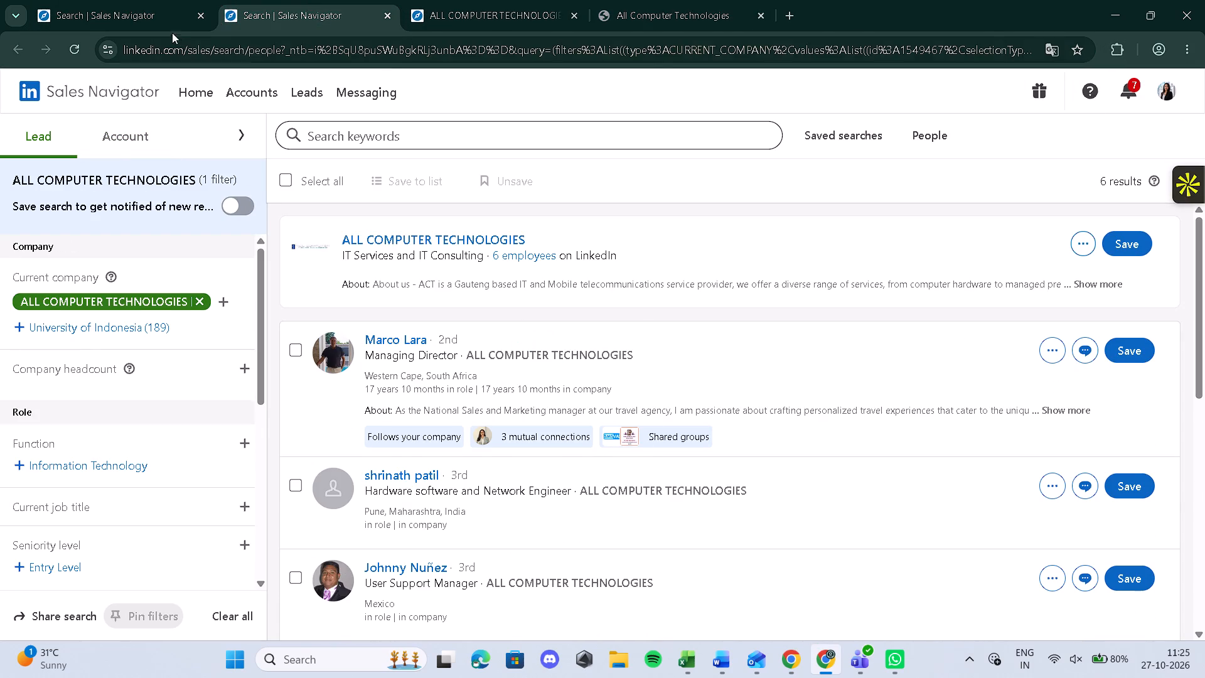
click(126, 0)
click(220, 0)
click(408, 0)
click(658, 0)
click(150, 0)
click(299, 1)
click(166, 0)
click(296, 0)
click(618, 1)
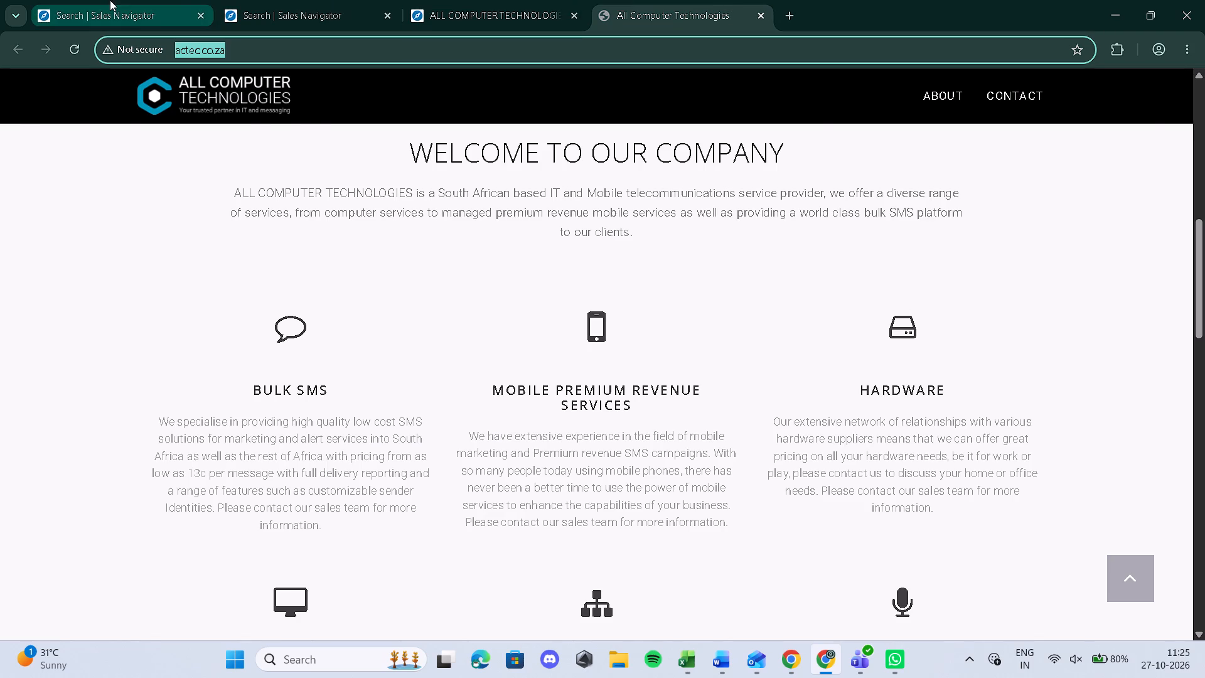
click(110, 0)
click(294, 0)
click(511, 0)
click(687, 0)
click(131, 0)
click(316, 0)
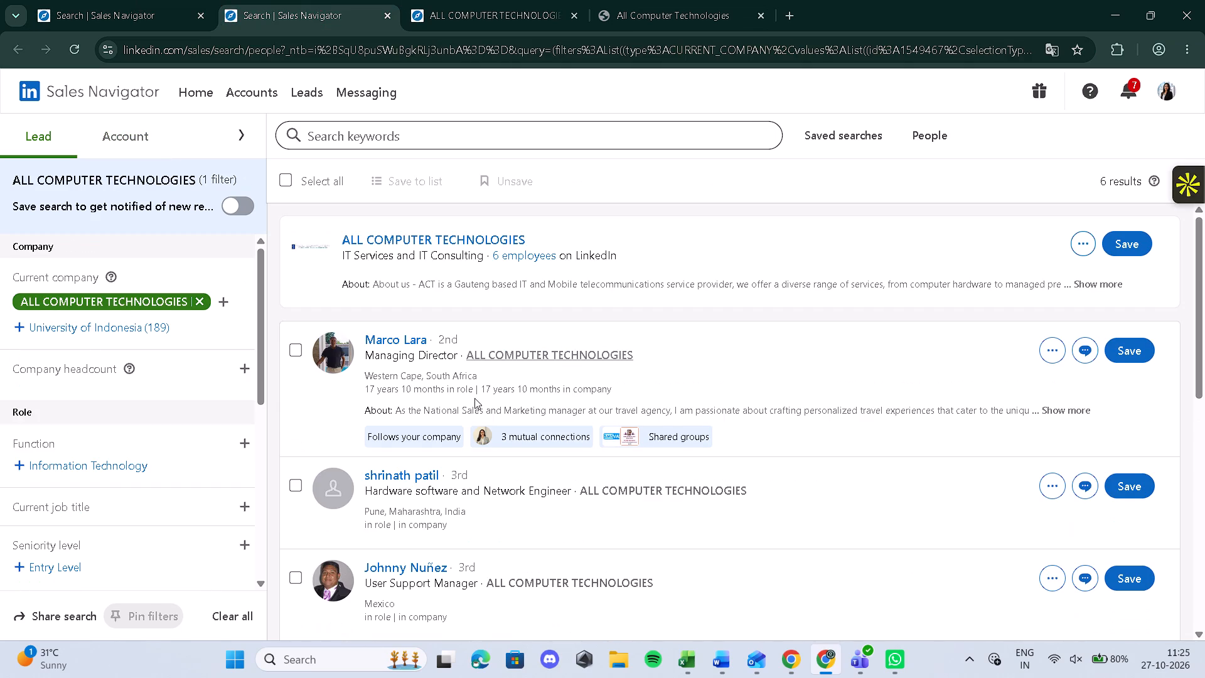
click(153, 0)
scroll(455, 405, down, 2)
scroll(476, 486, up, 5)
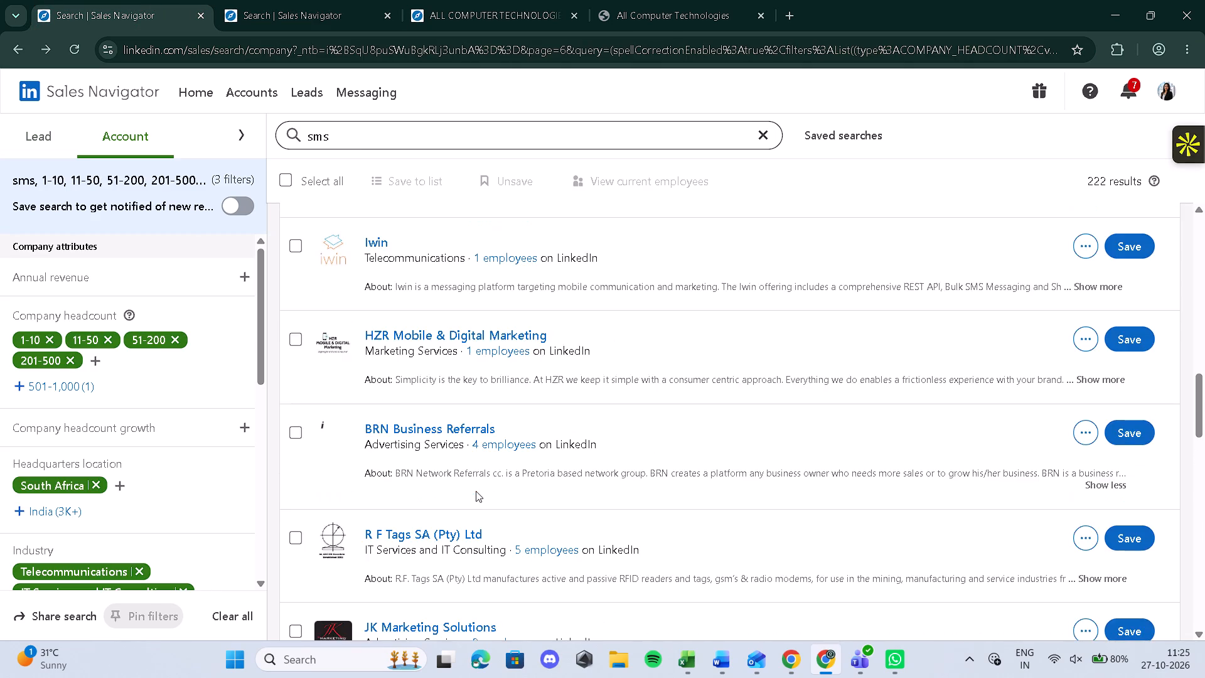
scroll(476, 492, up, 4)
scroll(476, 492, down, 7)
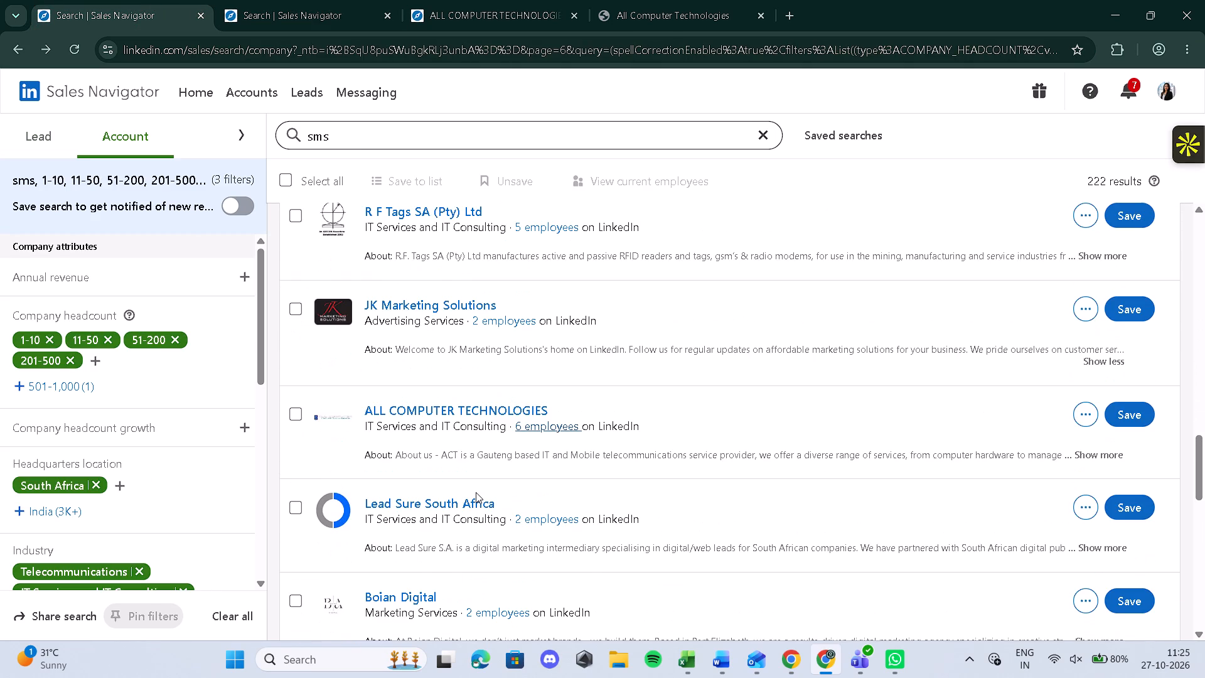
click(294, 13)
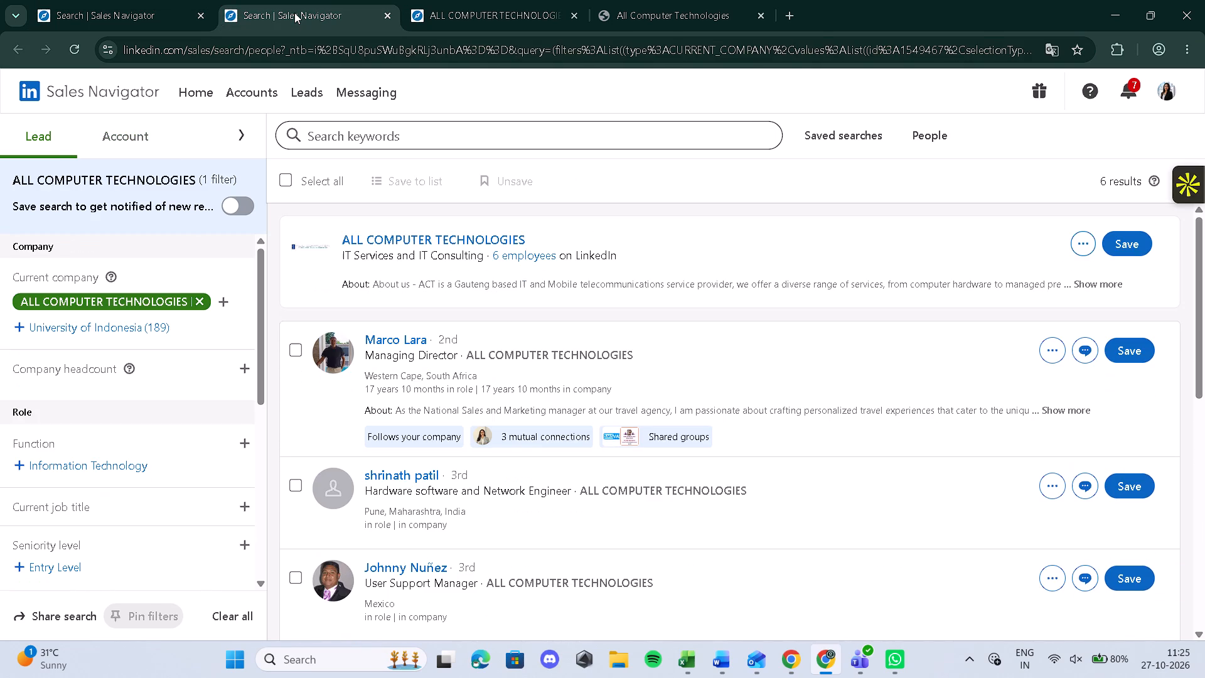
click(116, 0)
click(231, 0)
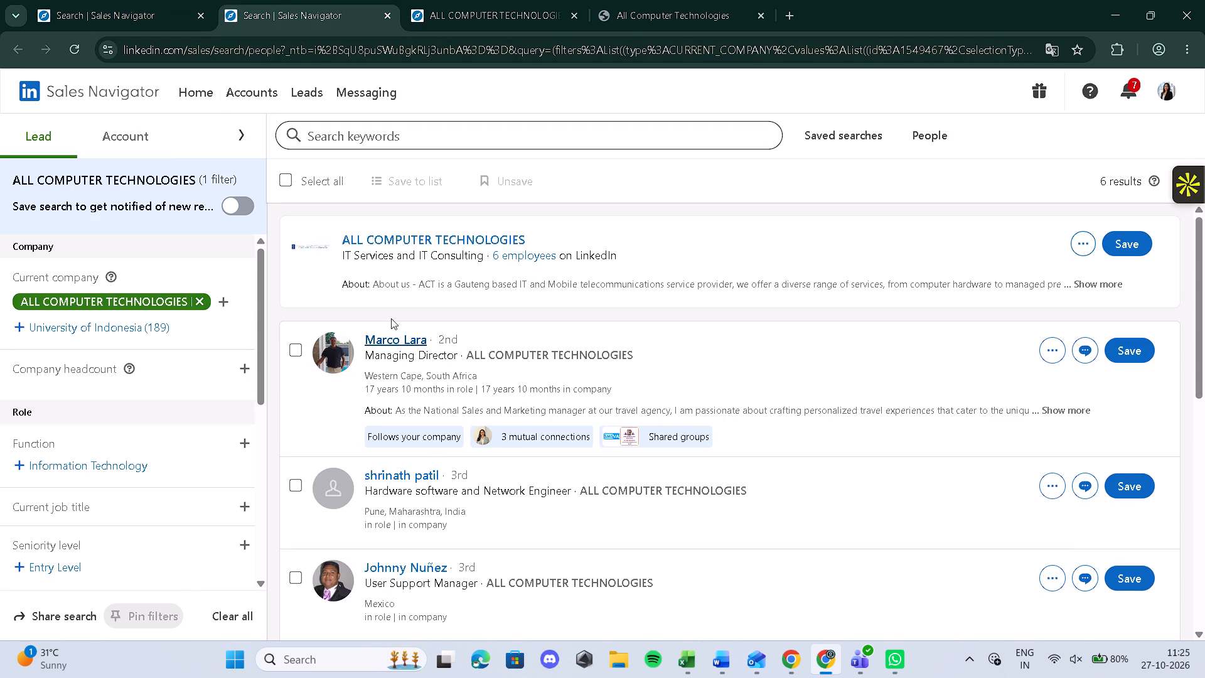
Open the Managing Director's lead profile from the ALL COMPUTER TECHNOLOGIES employee list in a new tab.
scroll(446, 442, down, 4)
scroll(459, 438, up, 4)
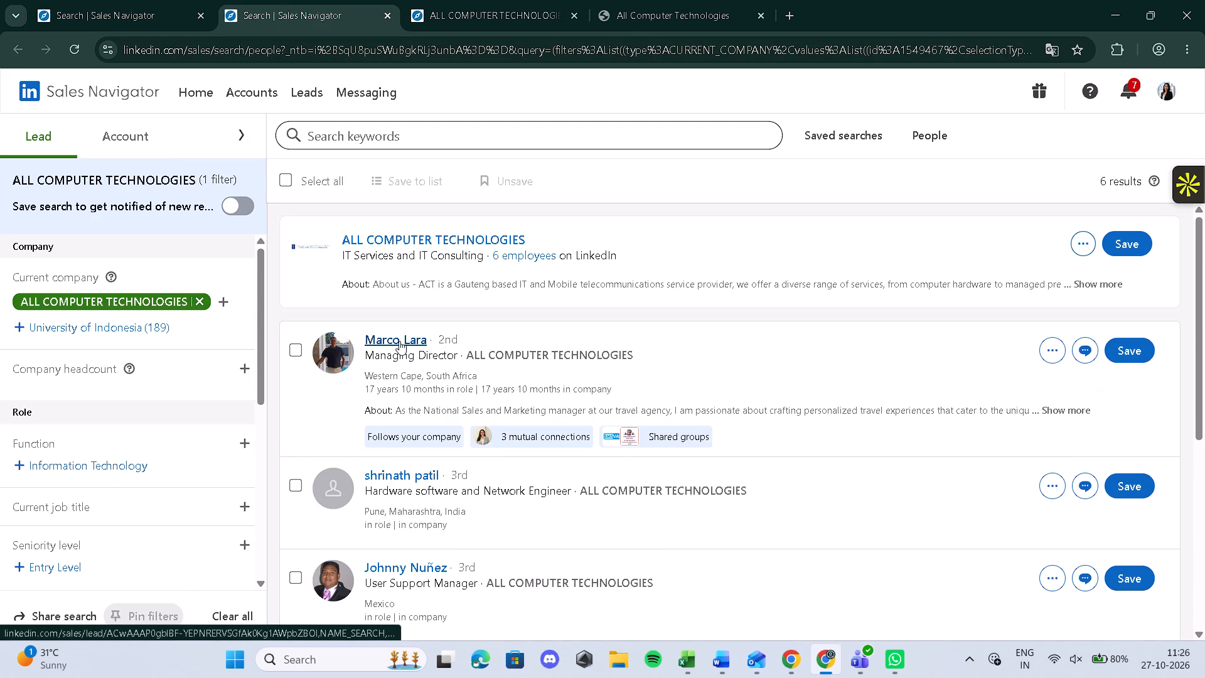
right_click(399, 341)
click(463, 360)
click(449, 30)
click(139, 0)
click(293, 0)
click(522, 0)
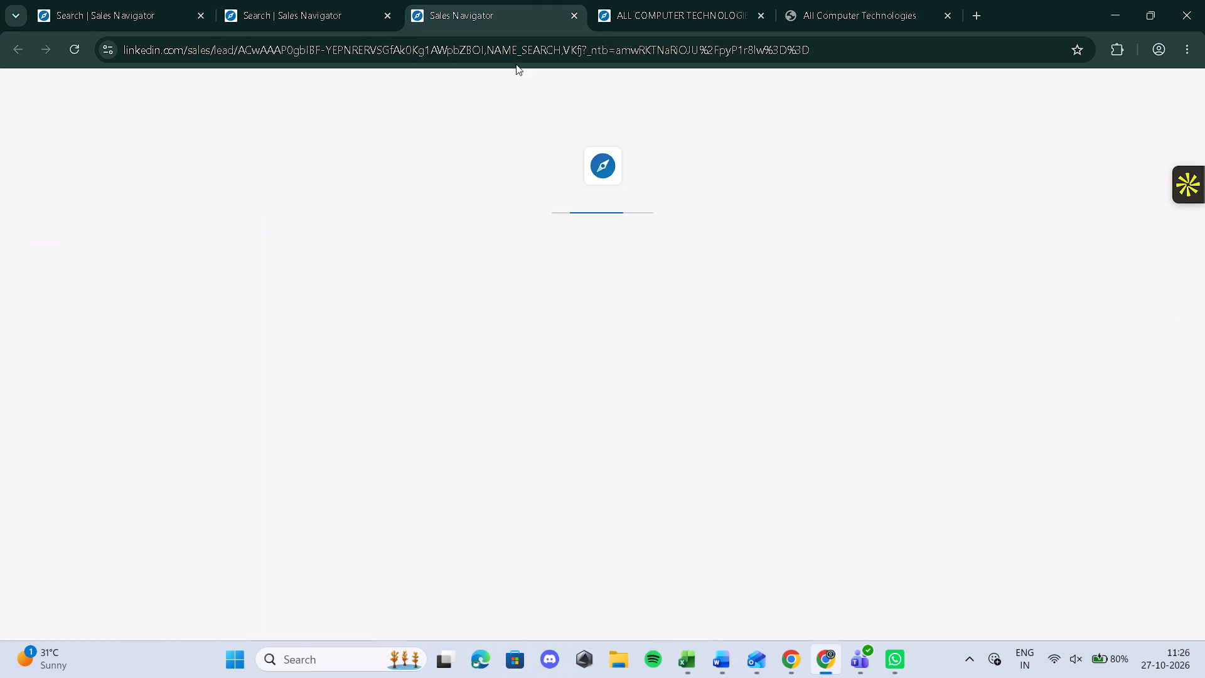
click(176, 0)
click(357, 1)
click(516, 0)
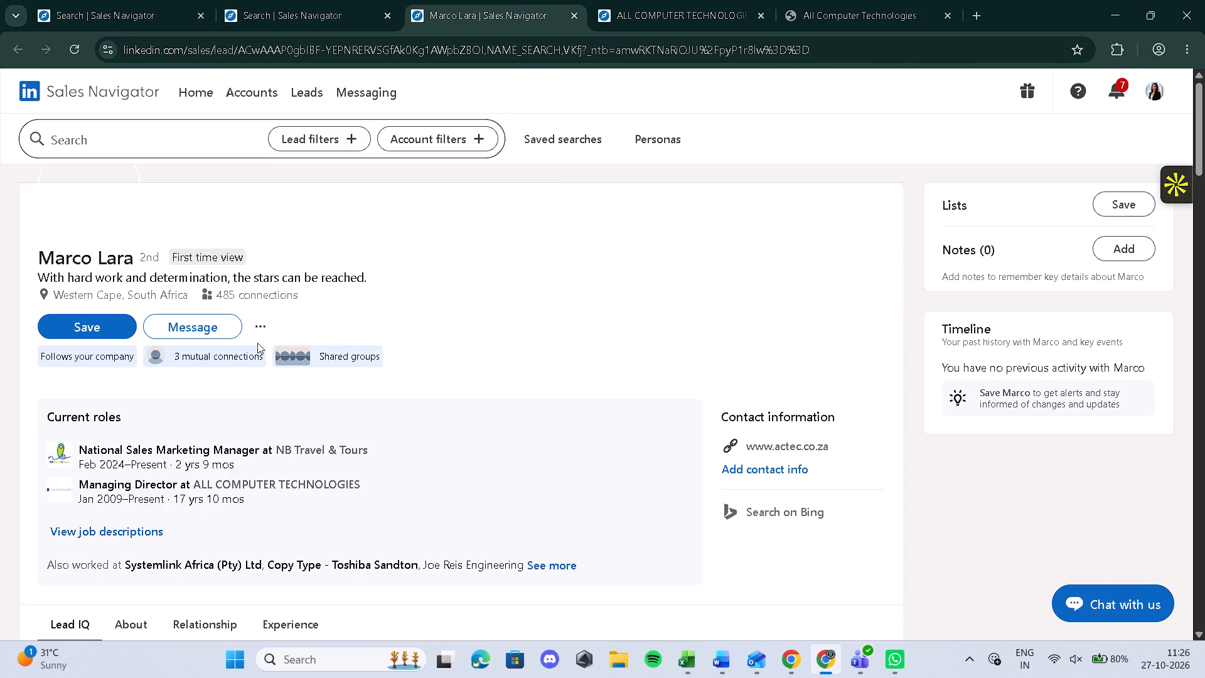
Select the Managing Director's full name in the heading of the lead profile.
drag(138, 403, 15, 392)
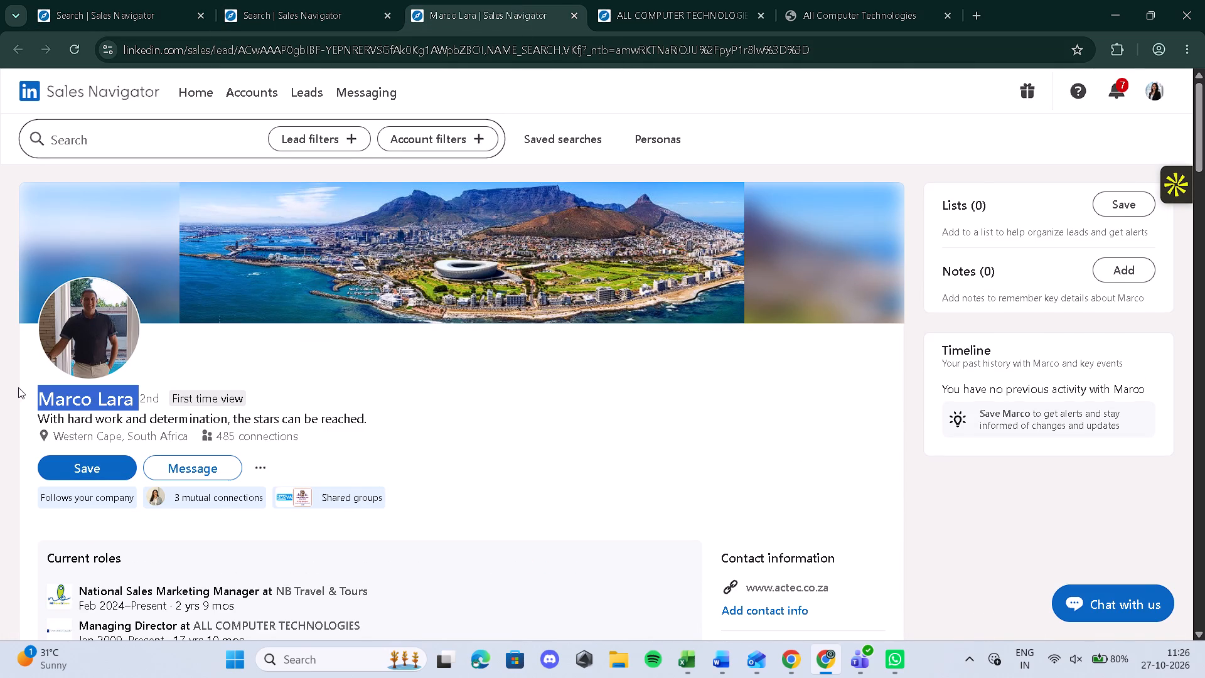
Copy the selected lead's name into the contact name cell of the ALL COMPUTER TECHNOLOGIES row in the SA Harsh sheet in Excel.
key(ctrl+c)
click(699, 651)
click(876, 367)
key(ctrl+v)
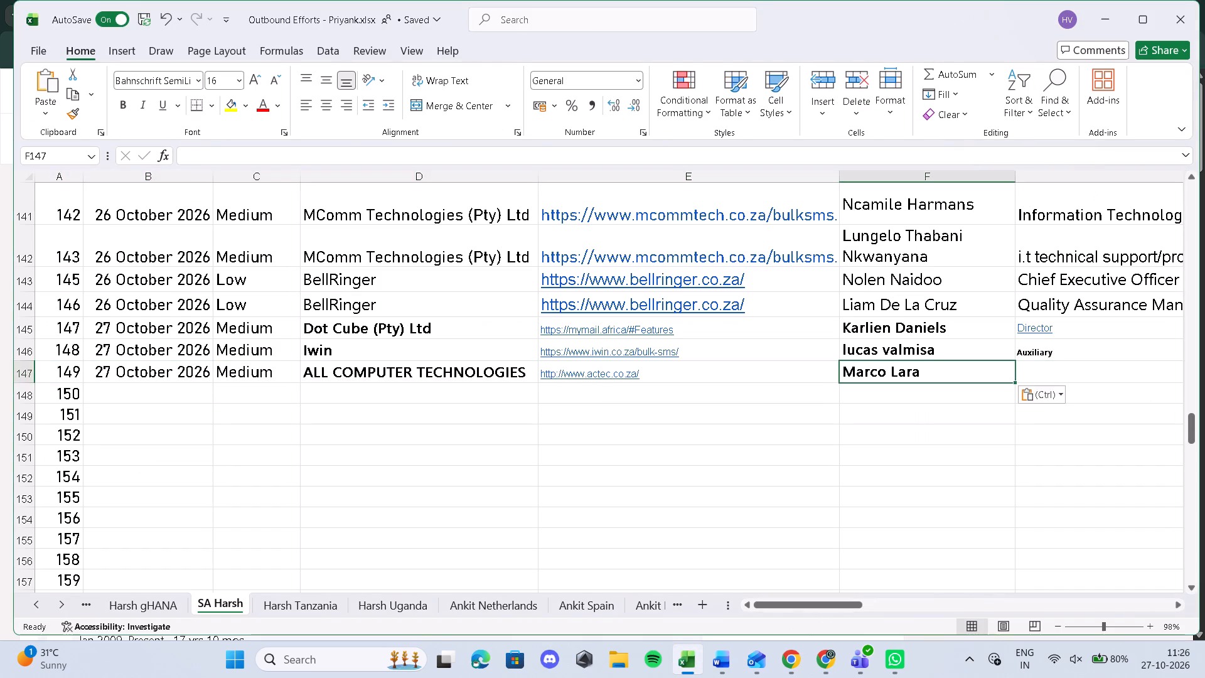
Return to the lead profile in Chrome and locate the Managing Director role at ALL COMPUTER TECHNOLOGIES among the current roles.
click(1113, 372)
click(16, 371)
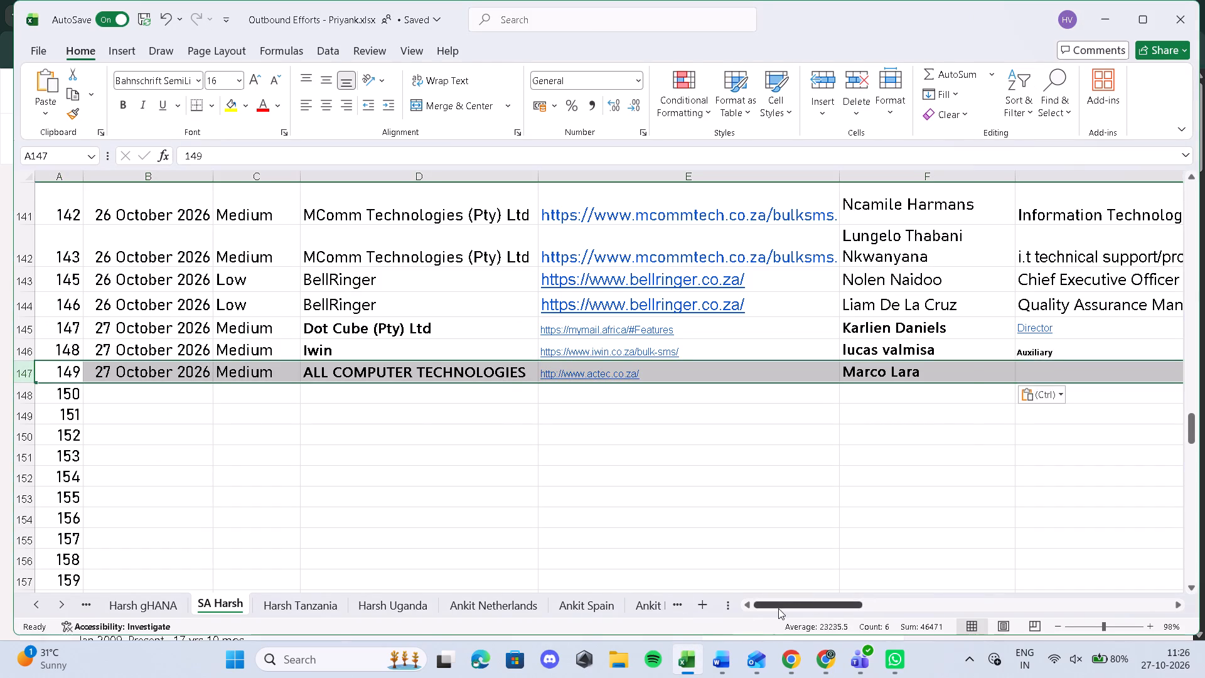
drag(782, 608, 850, 622)
click(798, 677)
click(833, 671)
click(448, 482)
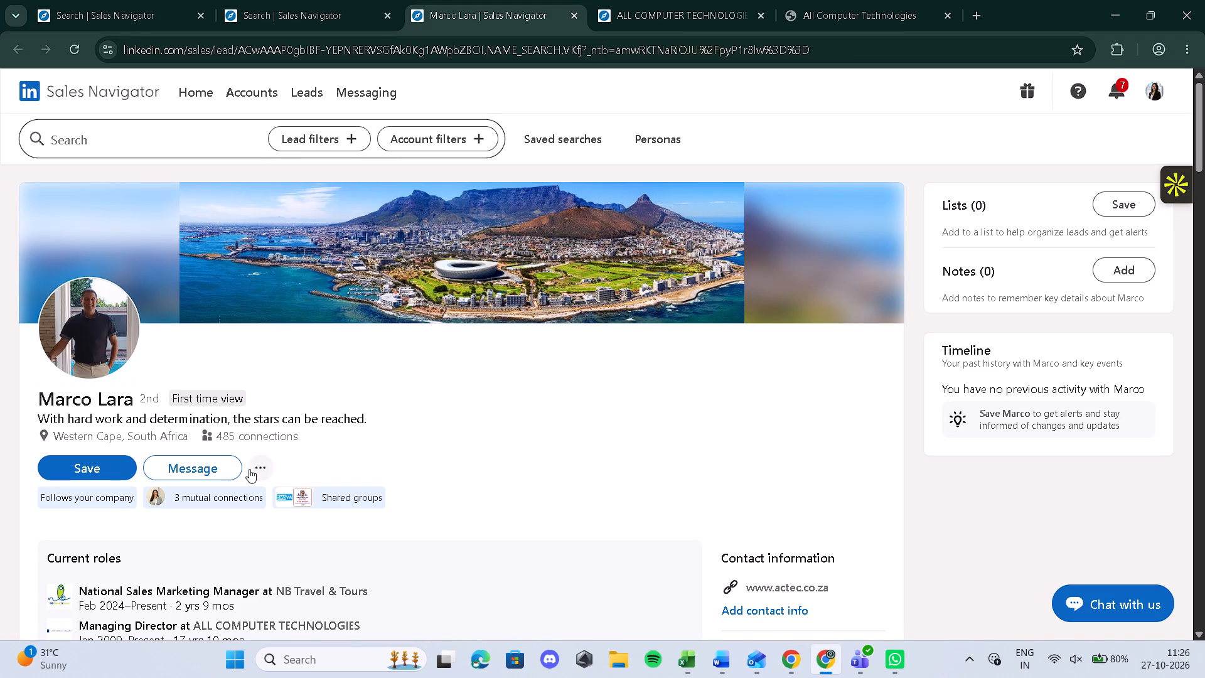
scroll(274, 536, down, 1)
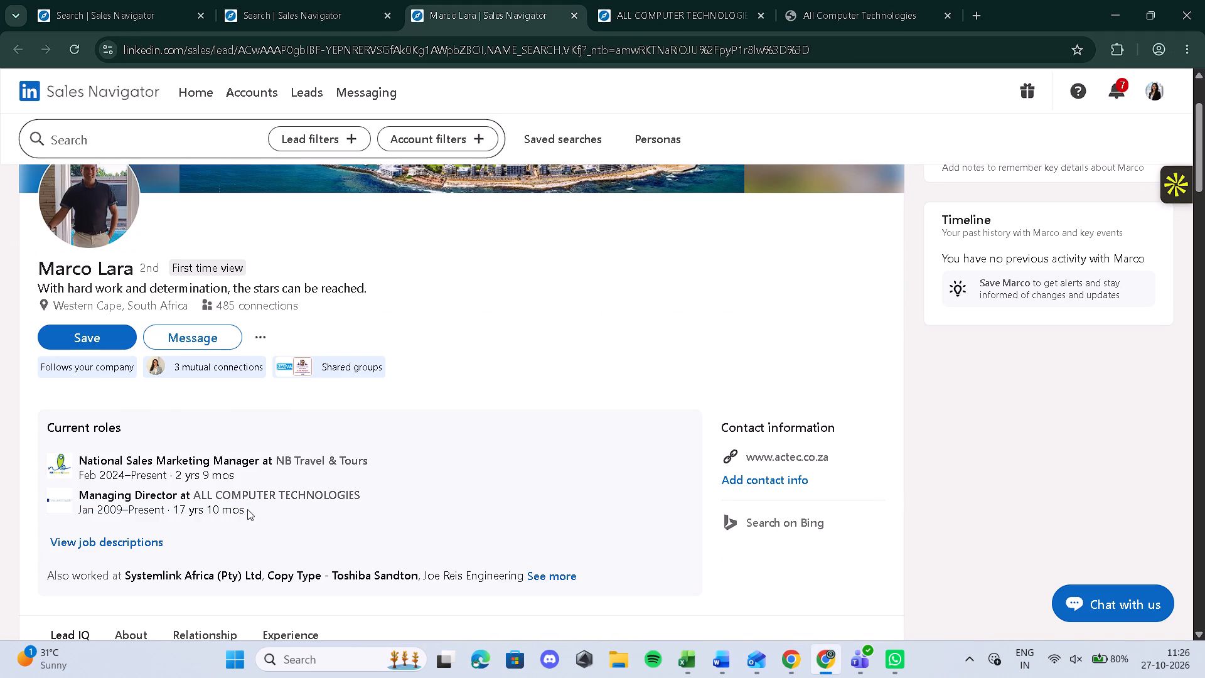
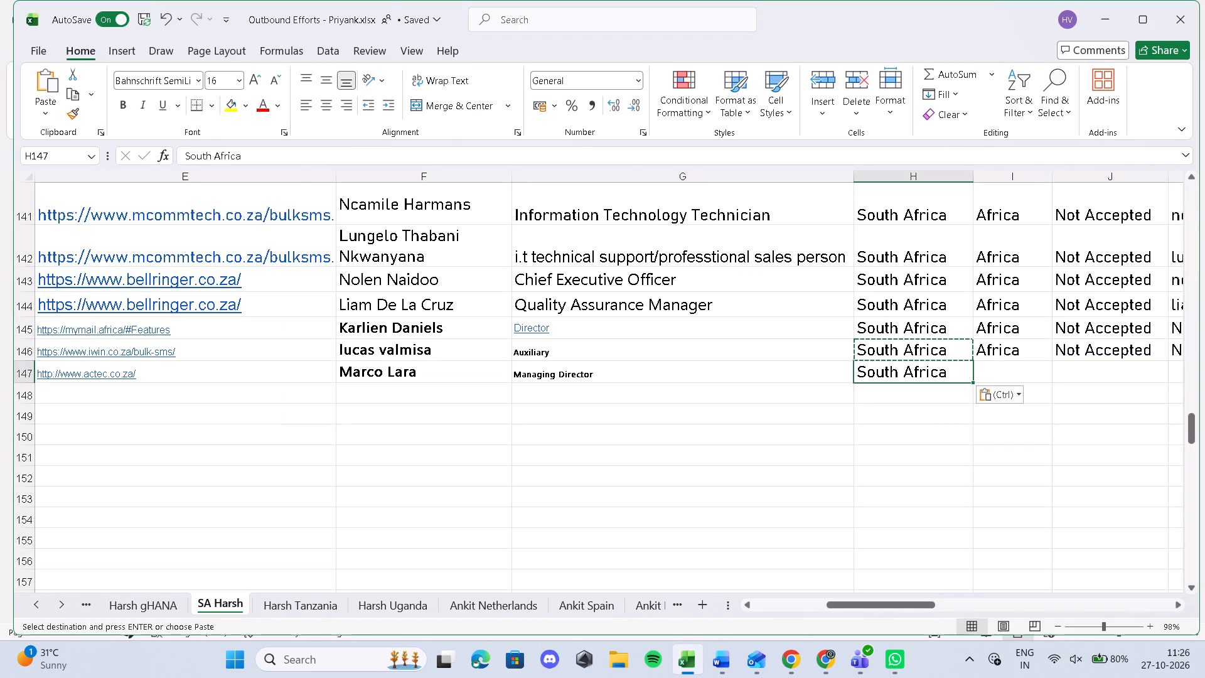
Copy the region Africa and the status Not Accepted from row 146 into row 147 of the SA Harsh sheet.
click(994, 350)
key(ctrl+c)
click(1003, 370)
key(ctrl+v)
click(1098, 352)
key(ctrl+c)
click(1095, 374)
key(ctrl+v)
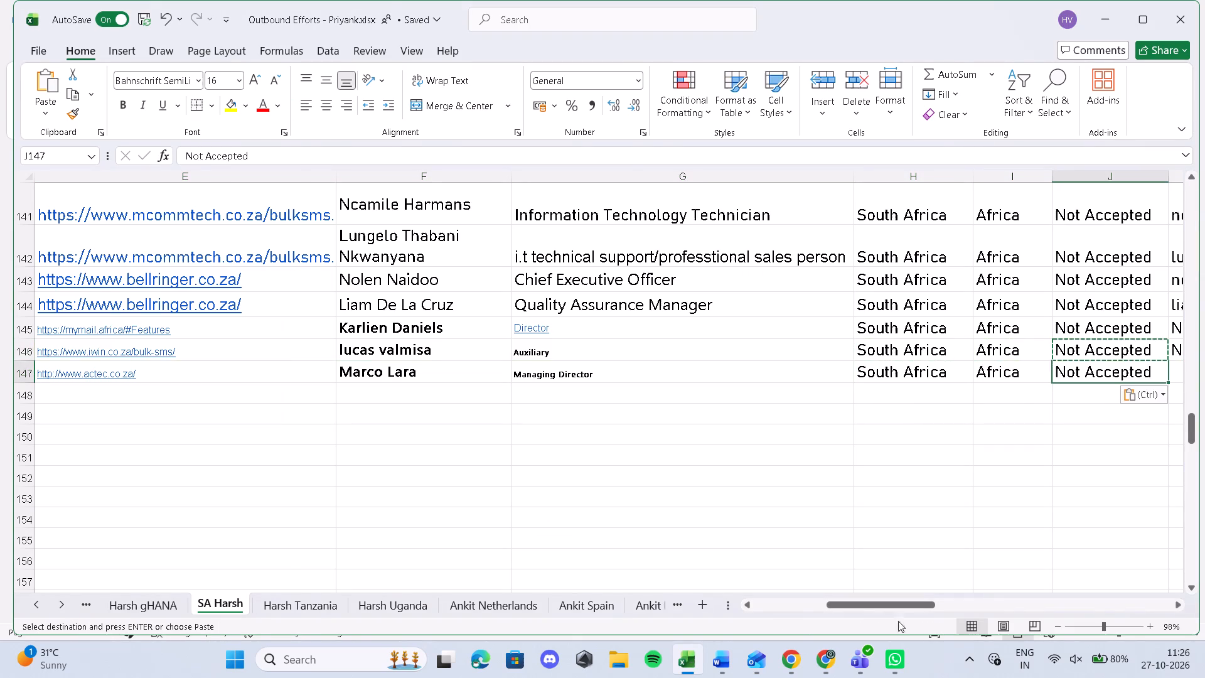
Switch to Chrome and open the Managing Director's LinkedIn profile from the Sales Navigator lead page in a new tab.
click(820, 648)
click(427, 503)
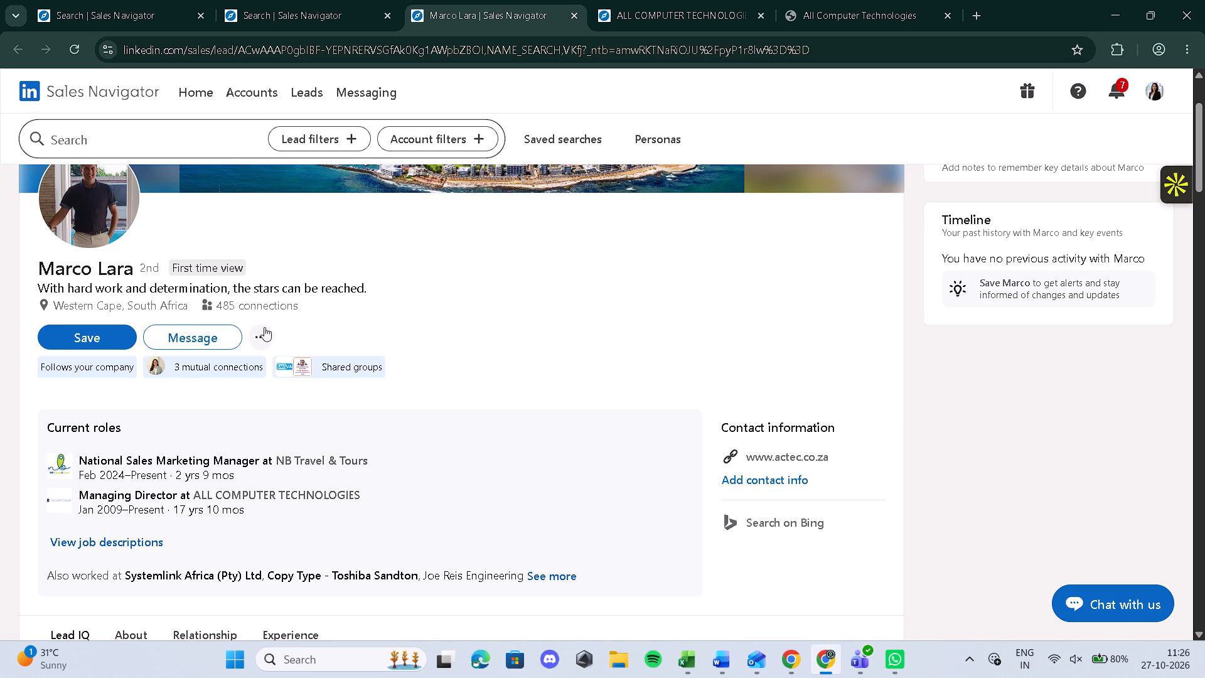
click(263, 327)
click(228, 432)
click(447, 0)
click(644, 0)
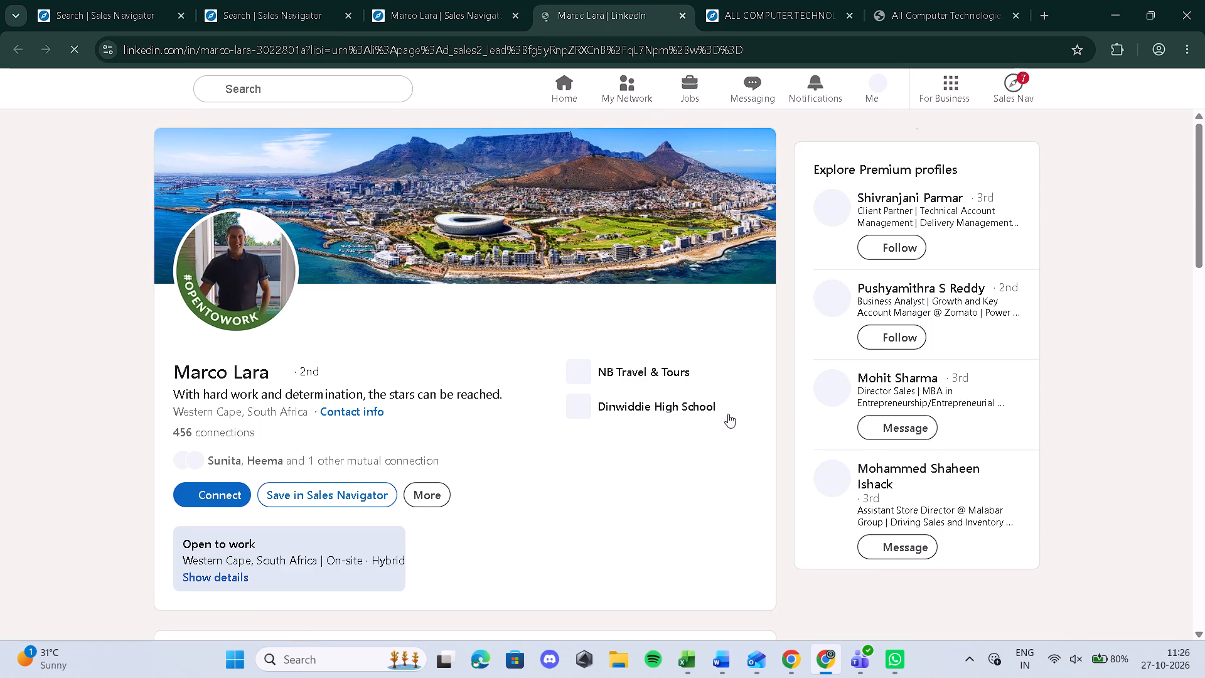
Open the Managing Director's contact information in Apollo alongside the LinkedIn profile.
click(1174, 206)
click(1182, 191)
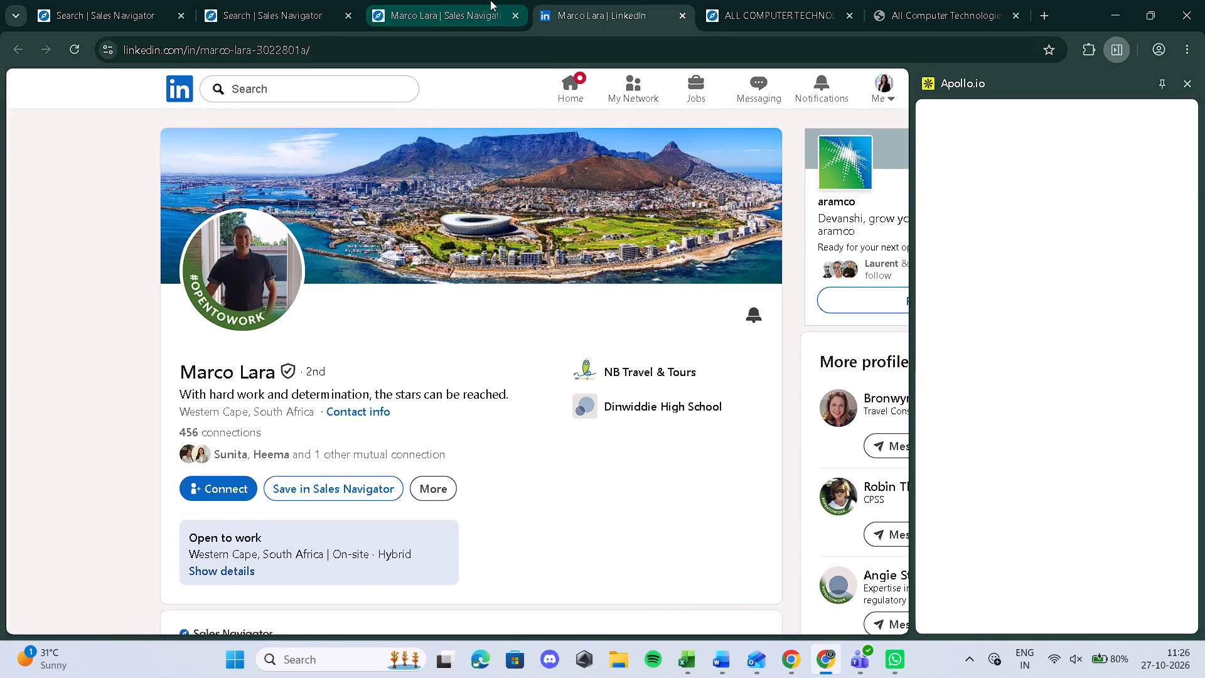
click(453, 0)
click(594, 0)
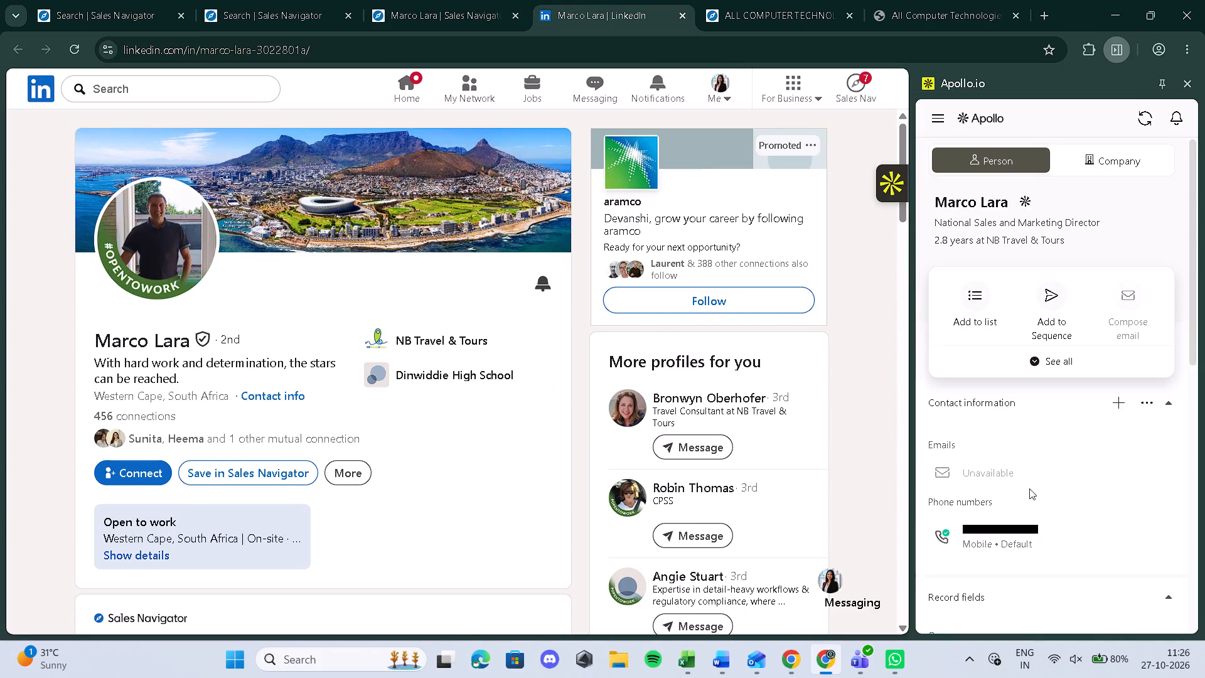
Copy the Managing Director's mobile number from Apollo and paste it into cell L147 of the SA Harsh sheet in Excel.
click(1069, 537)
click(697, 661)
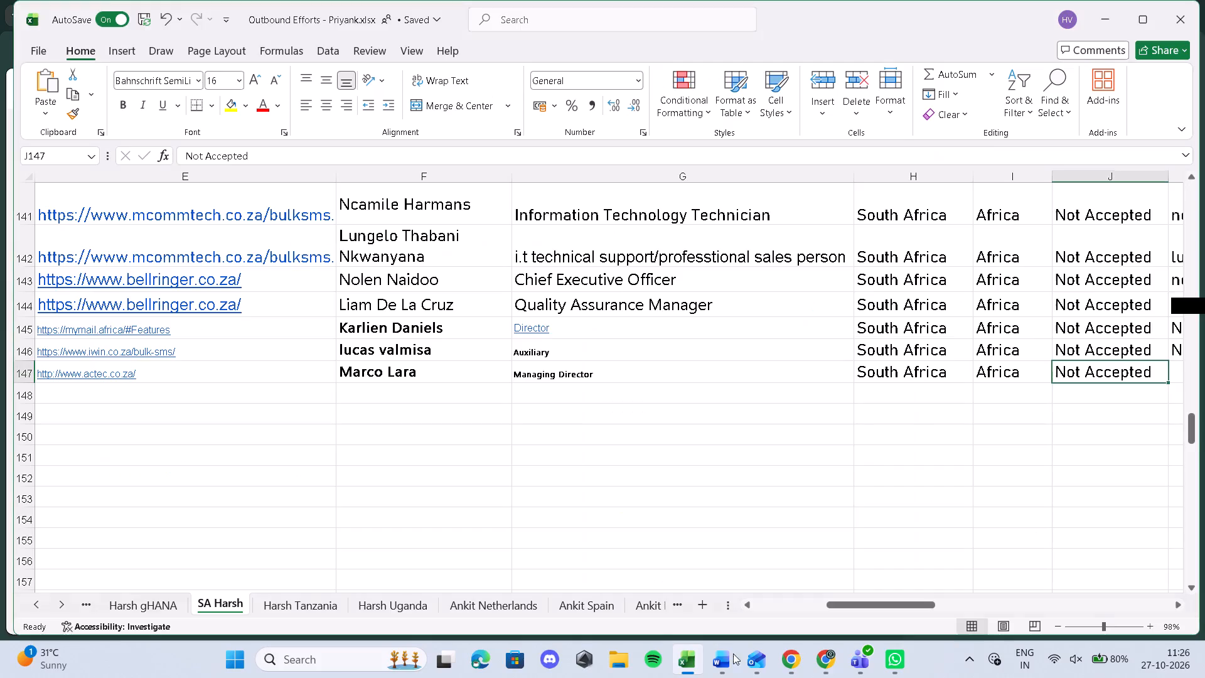
drag(895, 601, 941, 612)
click(712, 375)
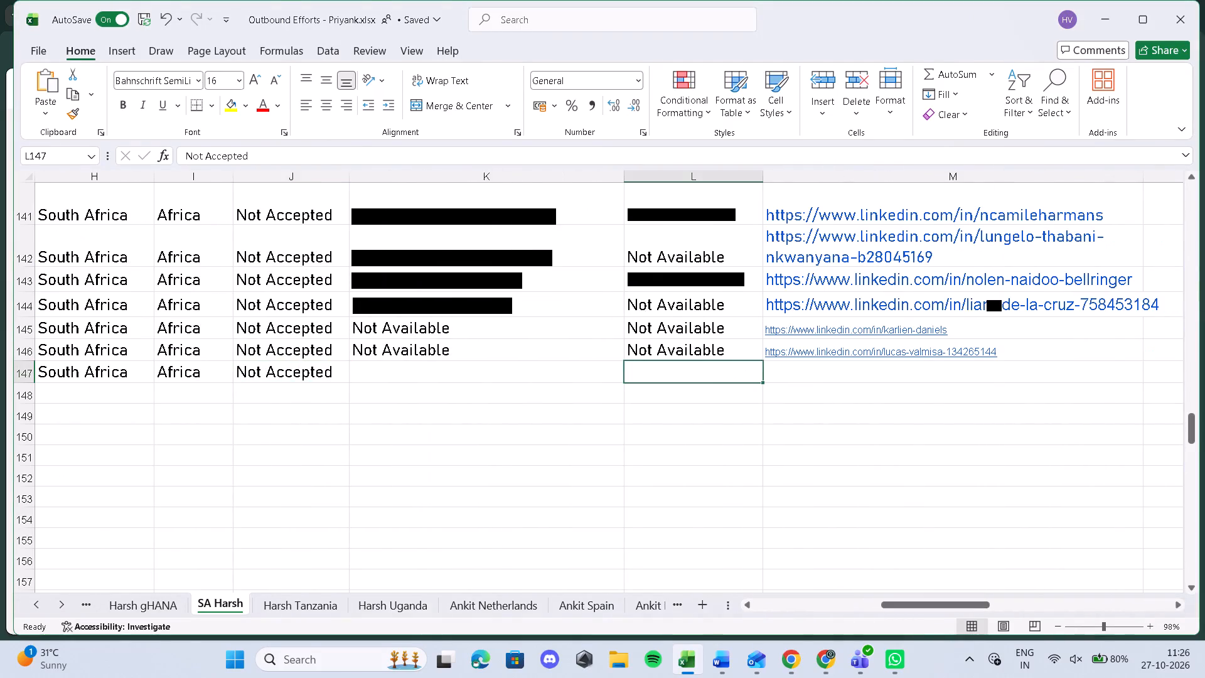
key(ctrl+v)
Switch back to the Managing Director's LinkedIn profile in Chrome.
click(836, 670)
click(722, 660)
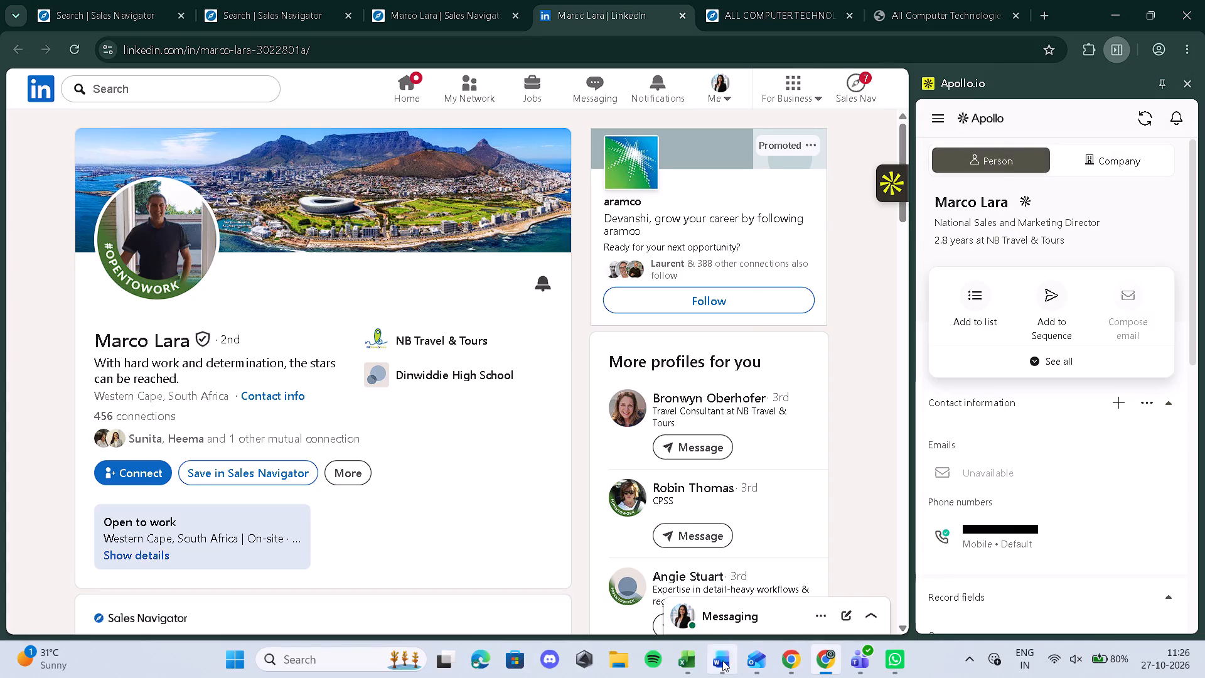
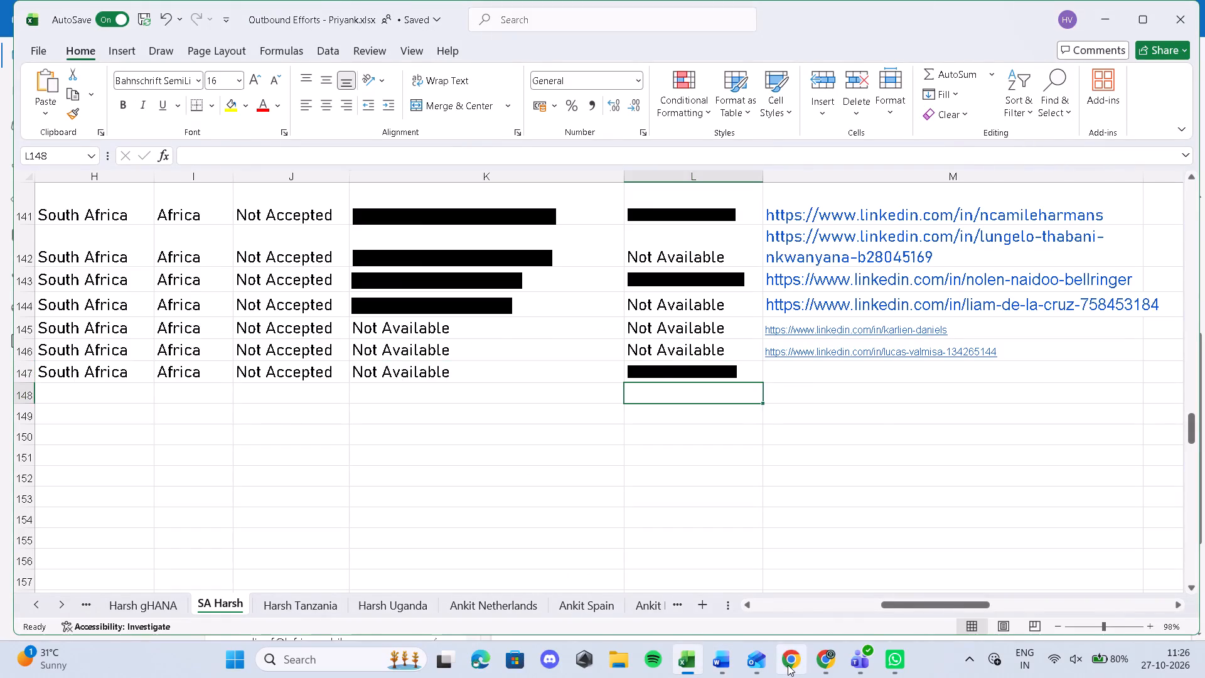
Switch to Chrome and refresh the Apollo extension on the LinkedIn profile of NB Travel & Tours' National Sales and Marketing Director.
click(700, 365)
click(828, 677)
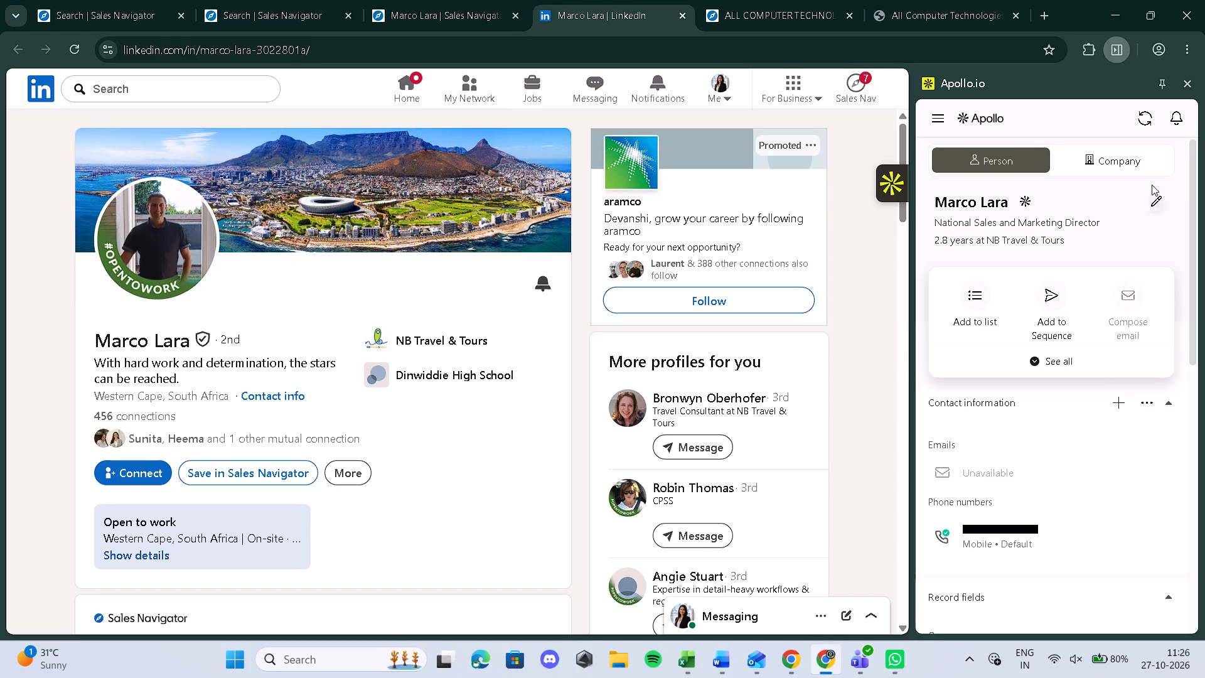
click(1137, 100)
click(1169, 156)
click(1147, 126)
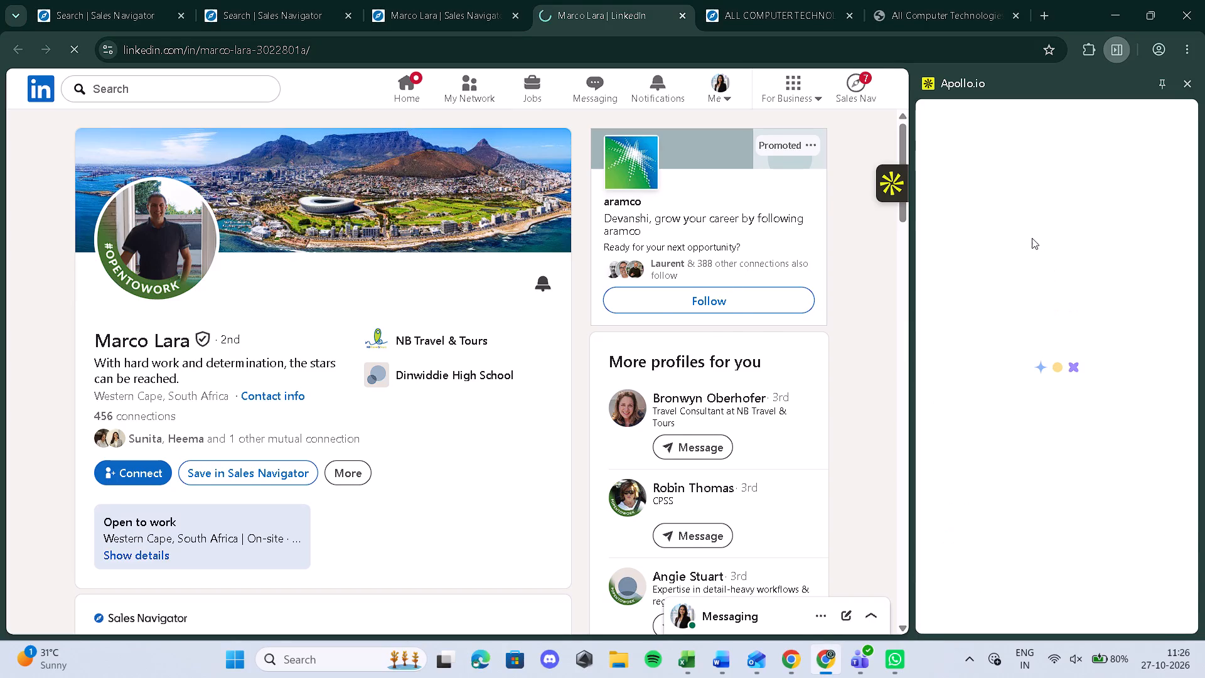
Check the ALL COMPUTER TECHNOLOGIES account page in Sales Navigator, and return to the National Sales and Marketing Director's LinkedIn profile.
click(804, 0)
click(919, 0)
click(818, 0)
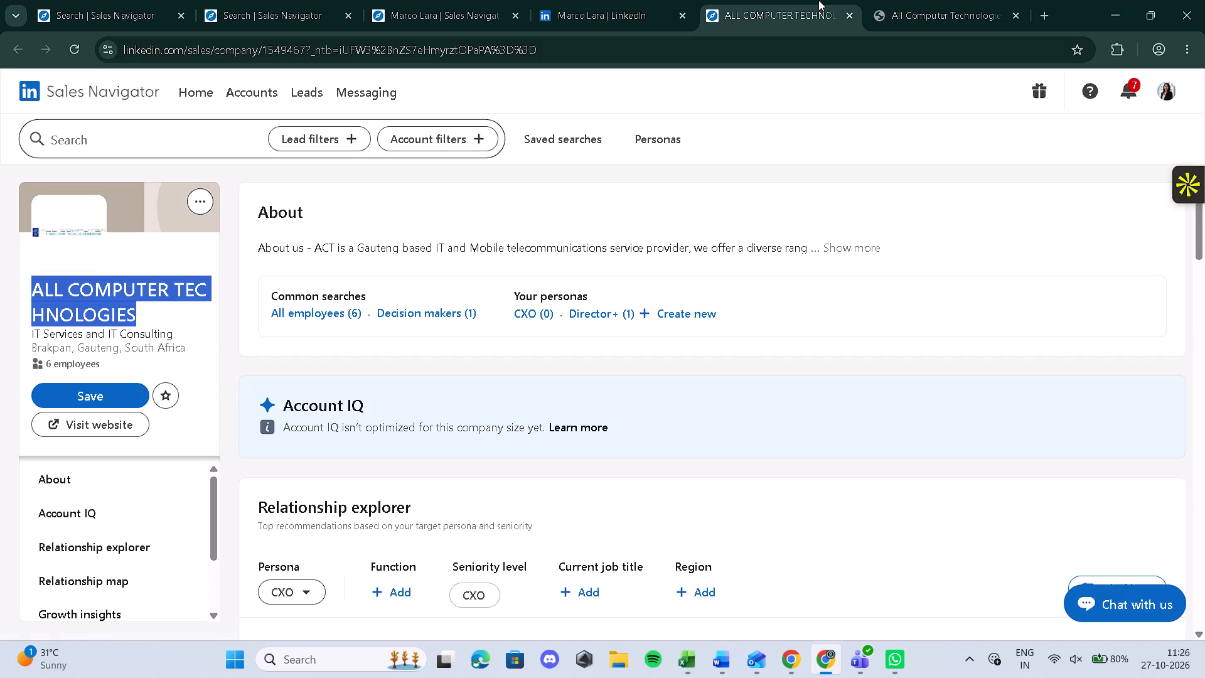
click(635, 0)
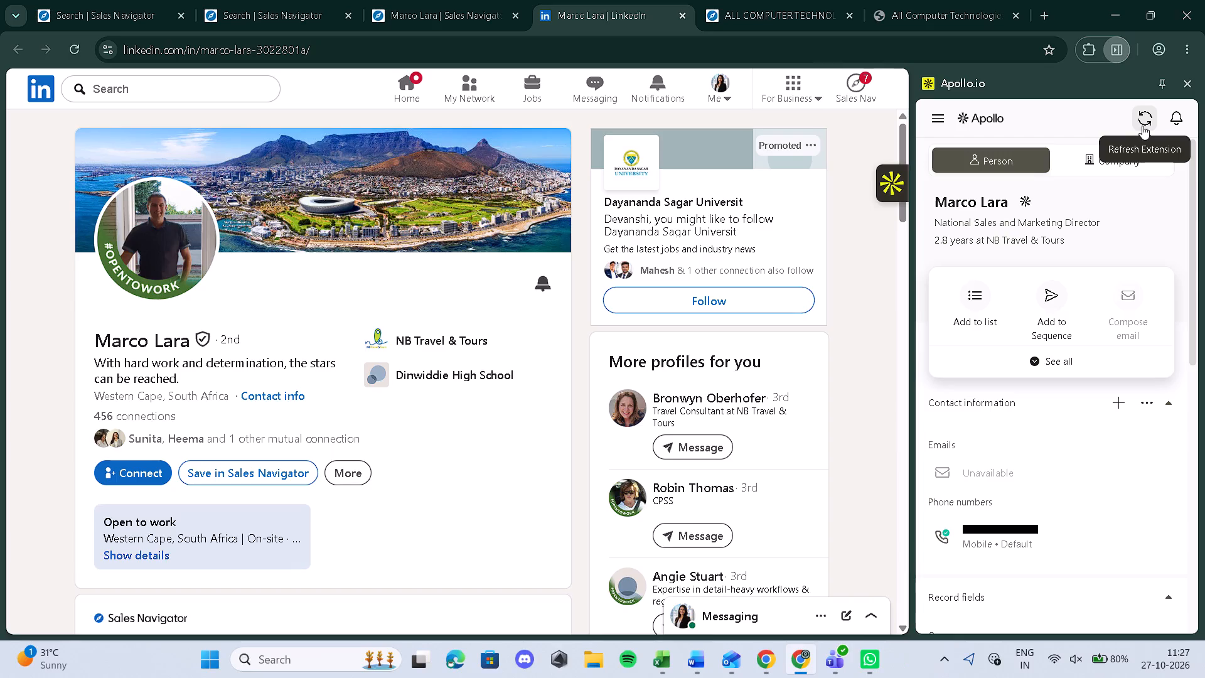
Copy the Managing Director's LinkedIn profile URL from the lead page into column M of entry 149 in SA Harsh.
click(673, 676)
click(39, 372)
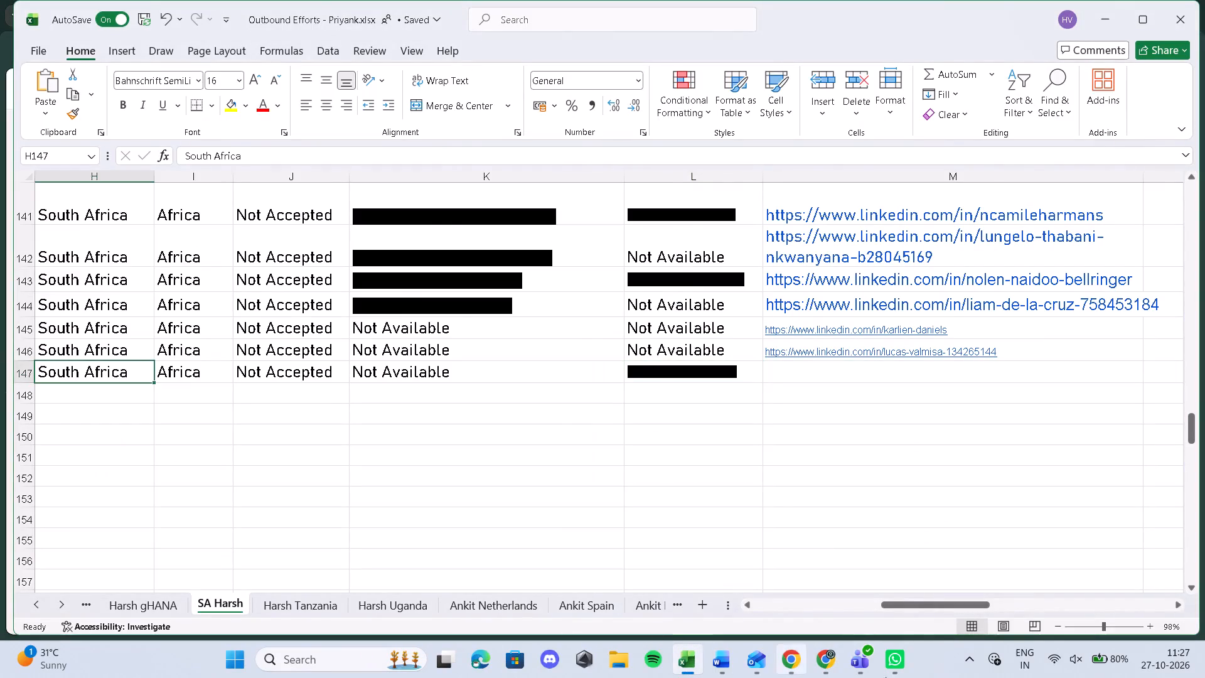
click(826, 668)
click(476, 0)
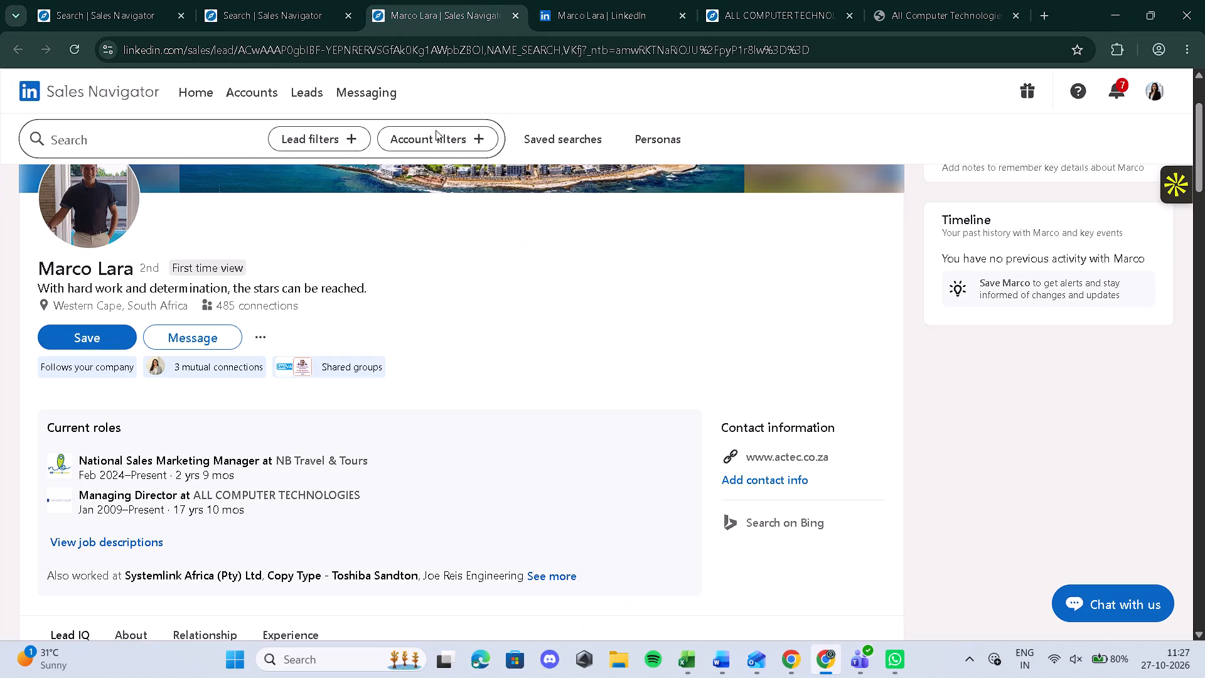
click(259, 342)
click(221, 465)
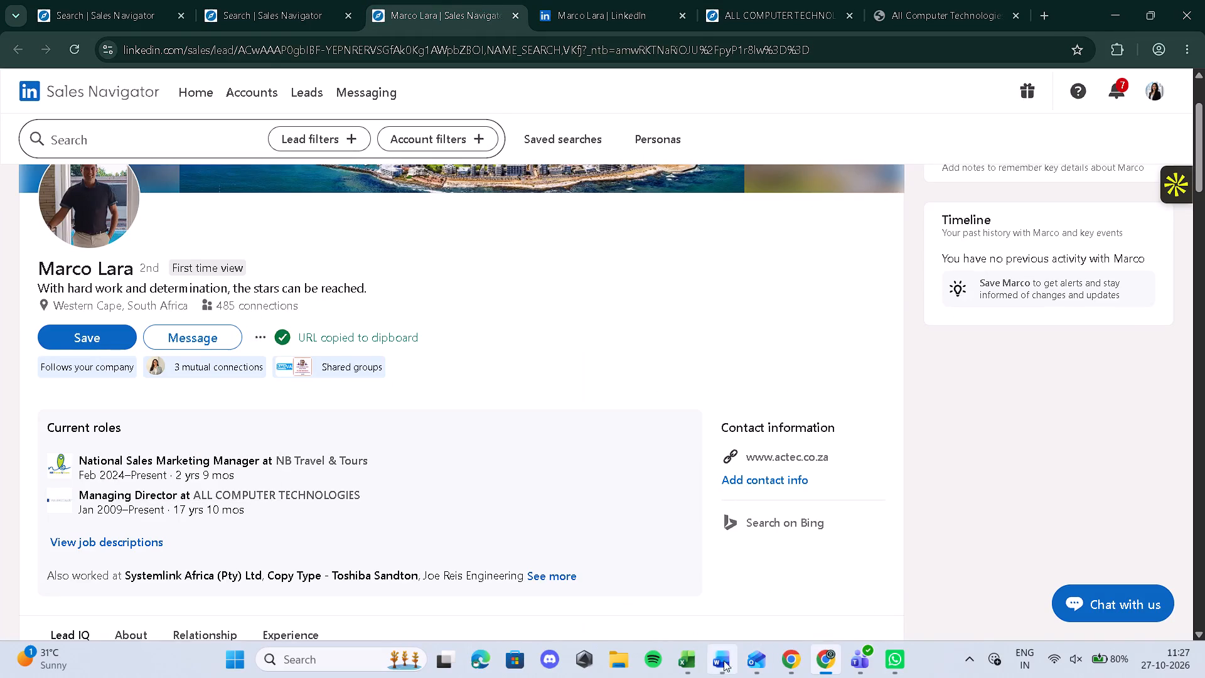
click(691, 662)
click(885, 370)
key(ctrl+v)
click(1162, 374)
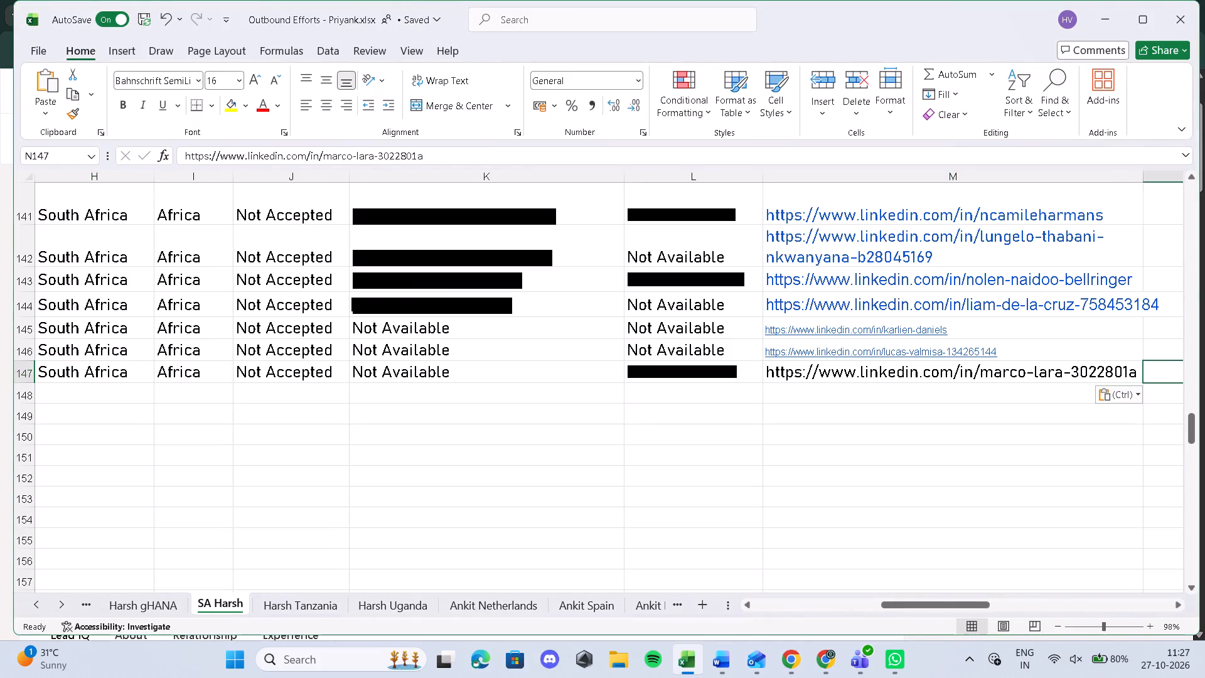
triple_click(1140, 374)
click(1170, 377)
Copy the Bulk SMS value from the entry above into column O of entry 149.
drag(978, 608, 1036, 599)
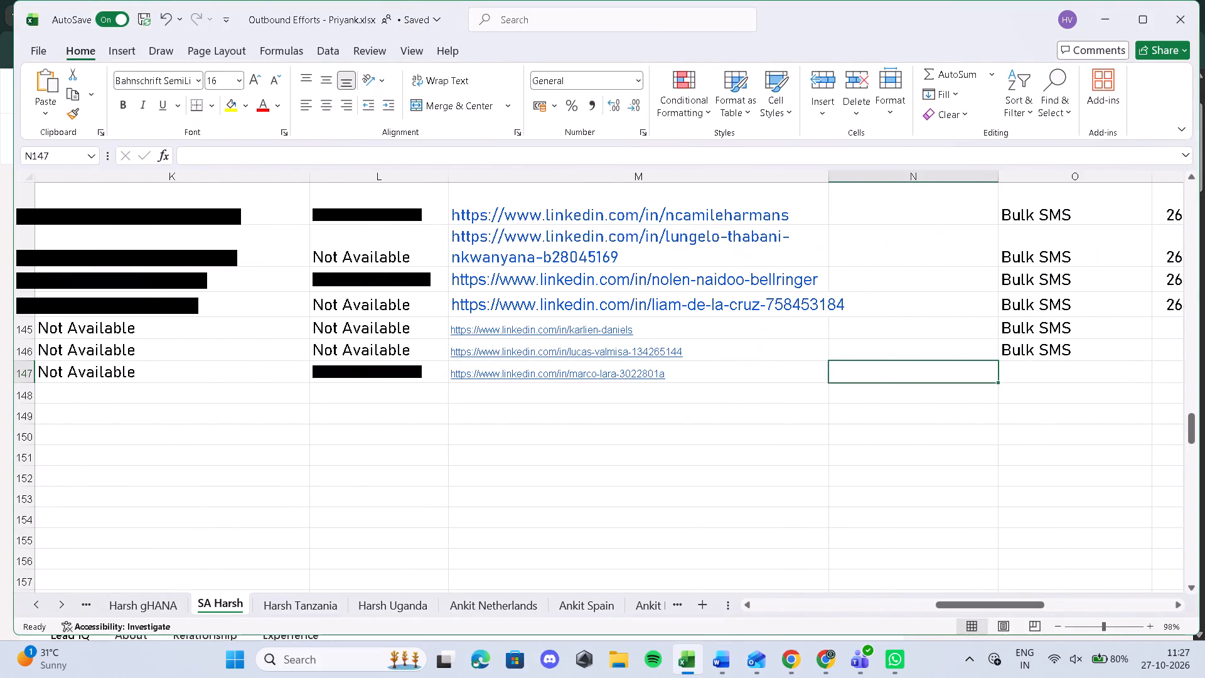
click(1037, 349)
key(ctrl+c)
click(1058, 375)
key(ctrl+v)
drag(1007, 605, 1056, 606)
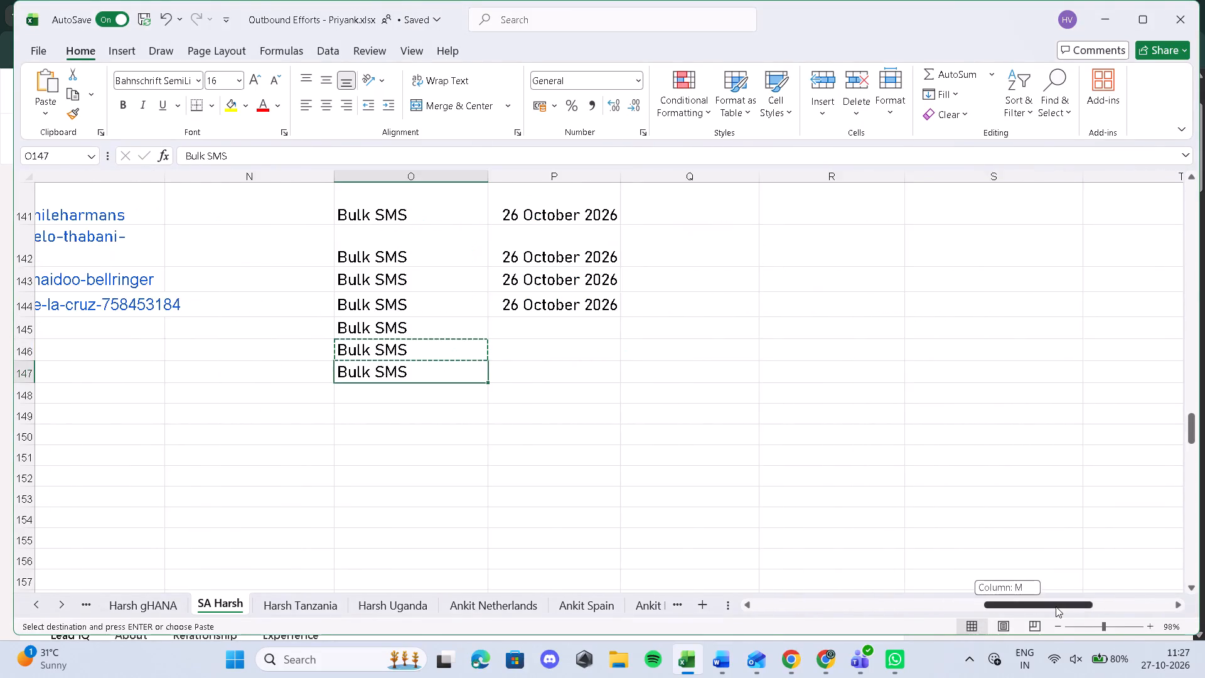
Copy the company name ALL COMPUTER TECHNOLOGIES from entry 149 into entry 150.
drag(1056, 606, 373, 539)
click(22, 365)
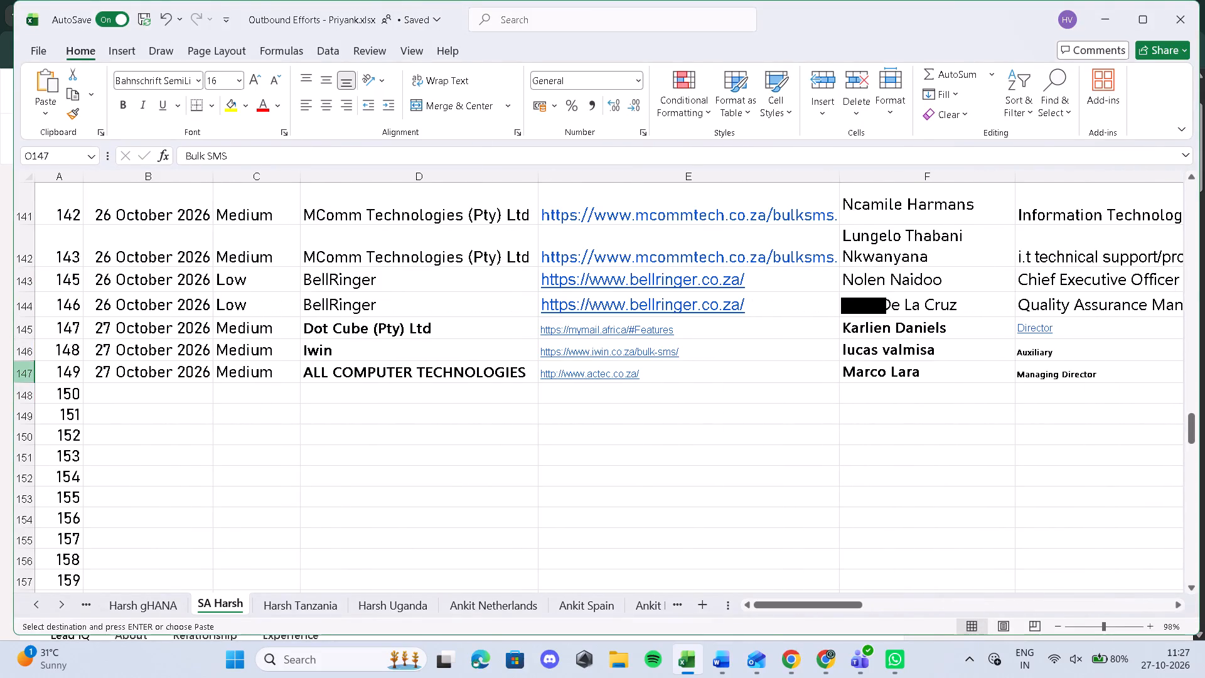
click(26, 375)
click(435, 375)
key(ctrl+c)
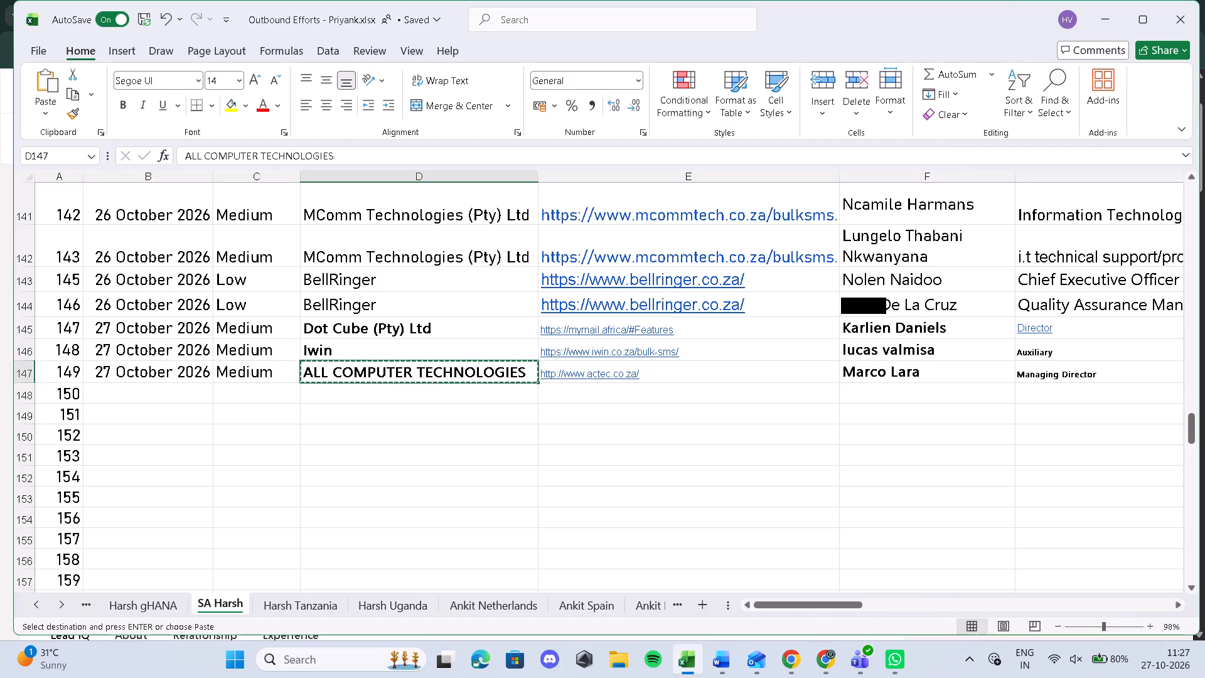
click(431, 391)
key(ctrl+v)
Copy the Medium rating and the date 27 October 2026 from entry 149 into entry 150.
click(234, 369)
key(ctrl+c)
click(259, 395)
key(ctrl+v)
click(181, 379)
key(ctrl+c)
click(171, 396)
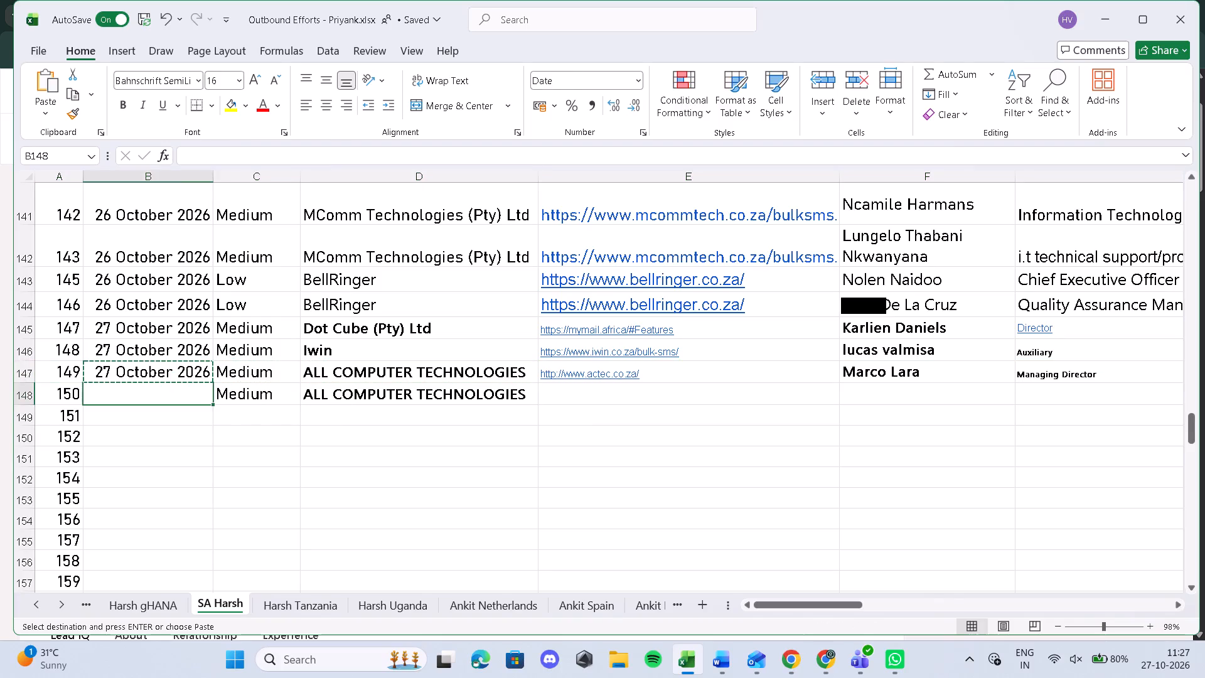
key(ctrl+v)
double_click(13, 397)
right_click(796, 375)
click(615, 470)
key(ctrl+c)
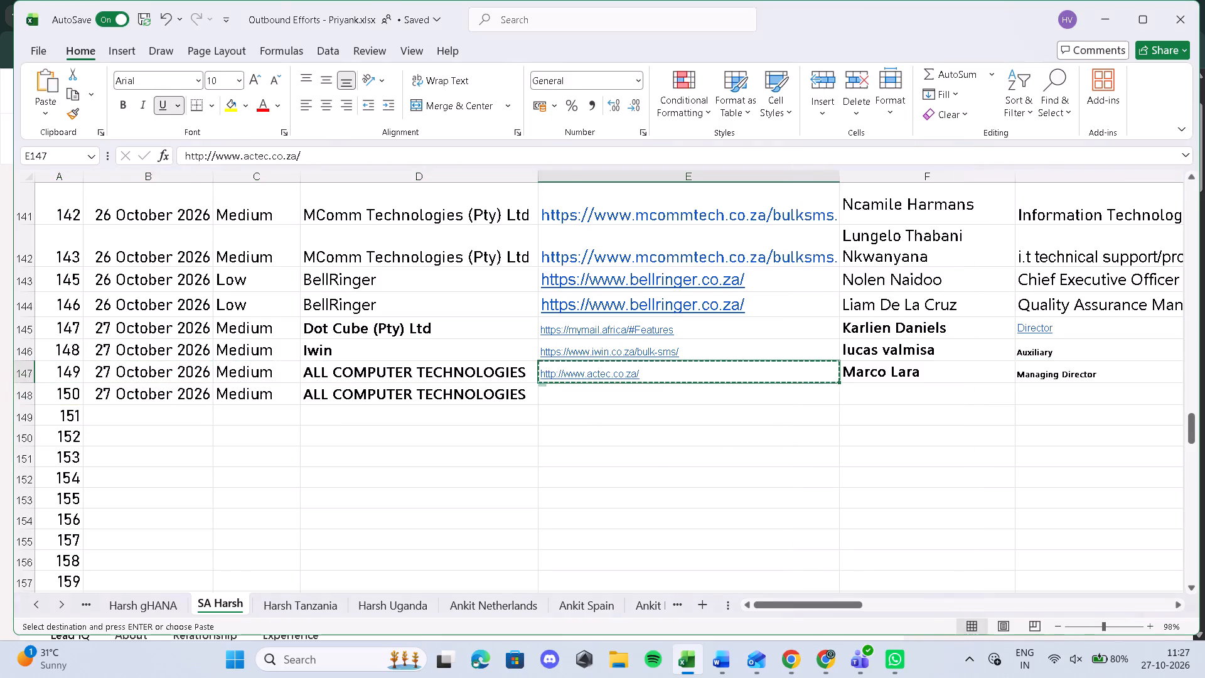
click(661, 397)
key(ctrl+v)
Switch to the browser and close the Managing Director's LinkedIn profile and Sales Navigator lead tabs.
click(823, 670)
click(616, 11)
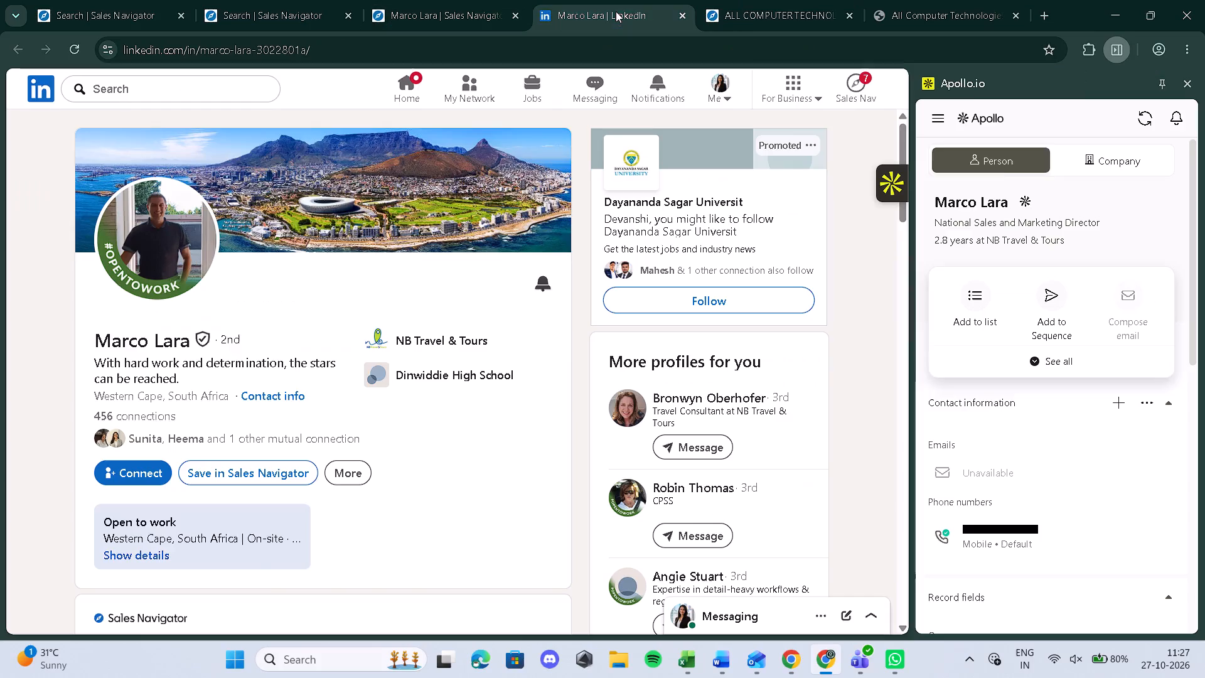
click(679, 15)
click(520, 15)
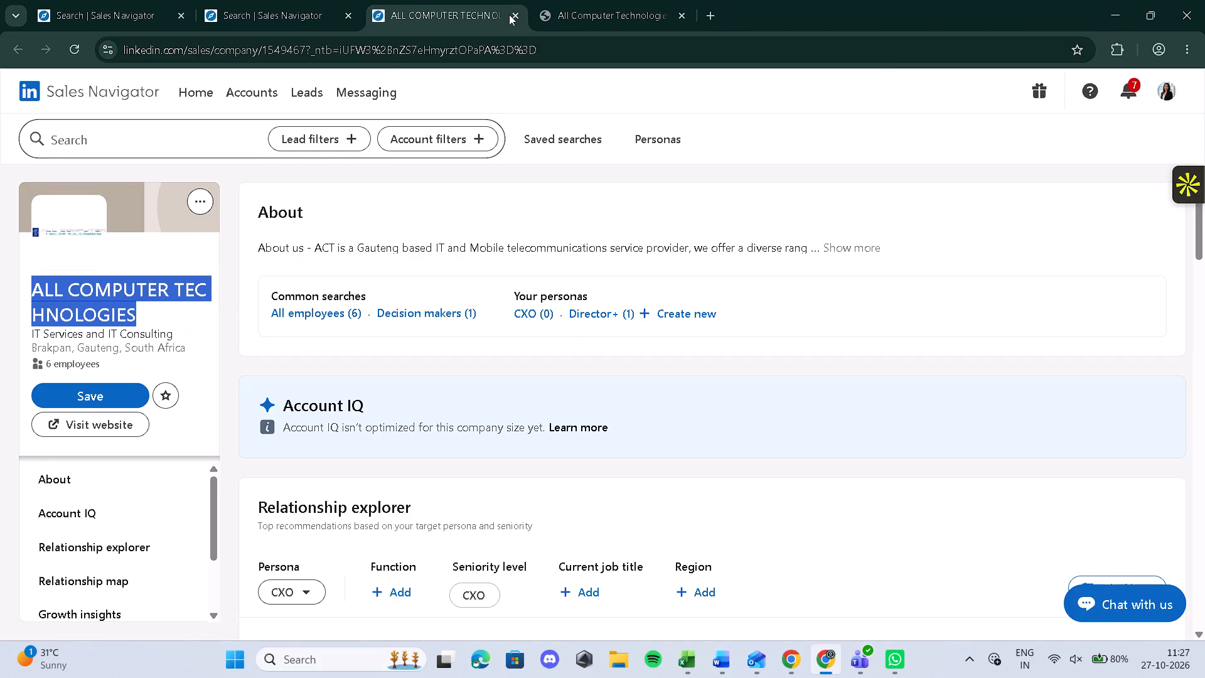
Examine the ALL COMPUTER TECHNOLOGIES employee list for another suitable contact, checking job titles and locations.
click(308, 0)
click(803, 311)
scroll(799, 307, down, 1)
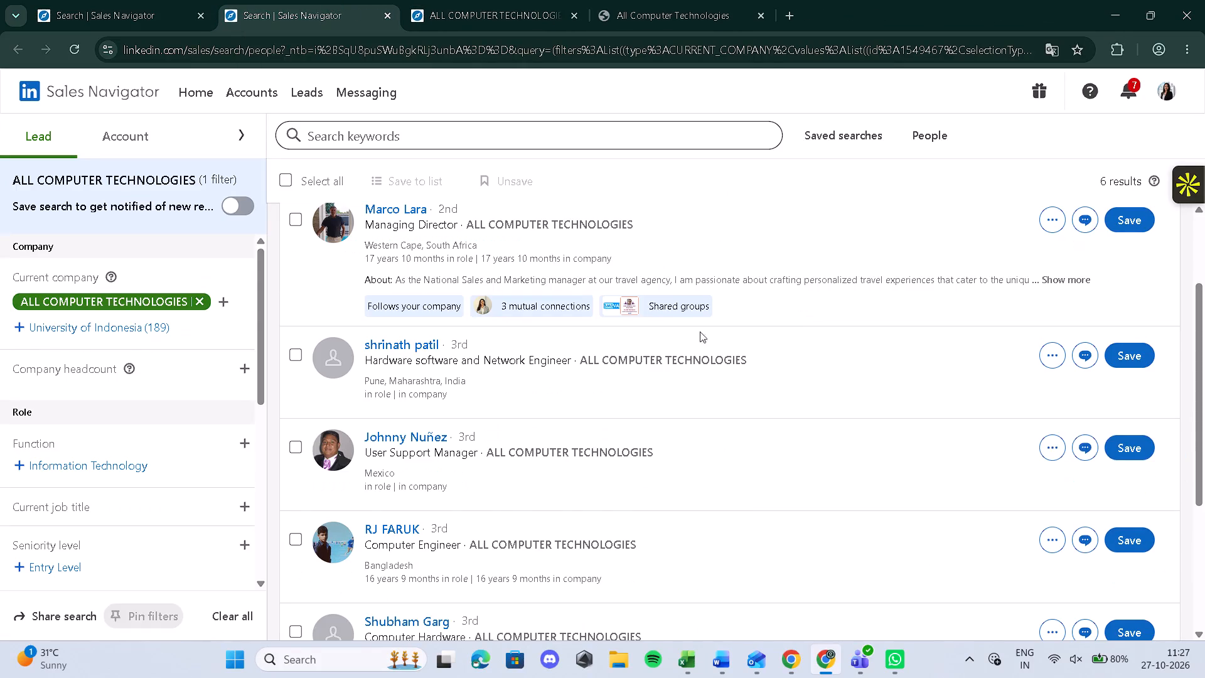
scroll(687, 330, down, 3)
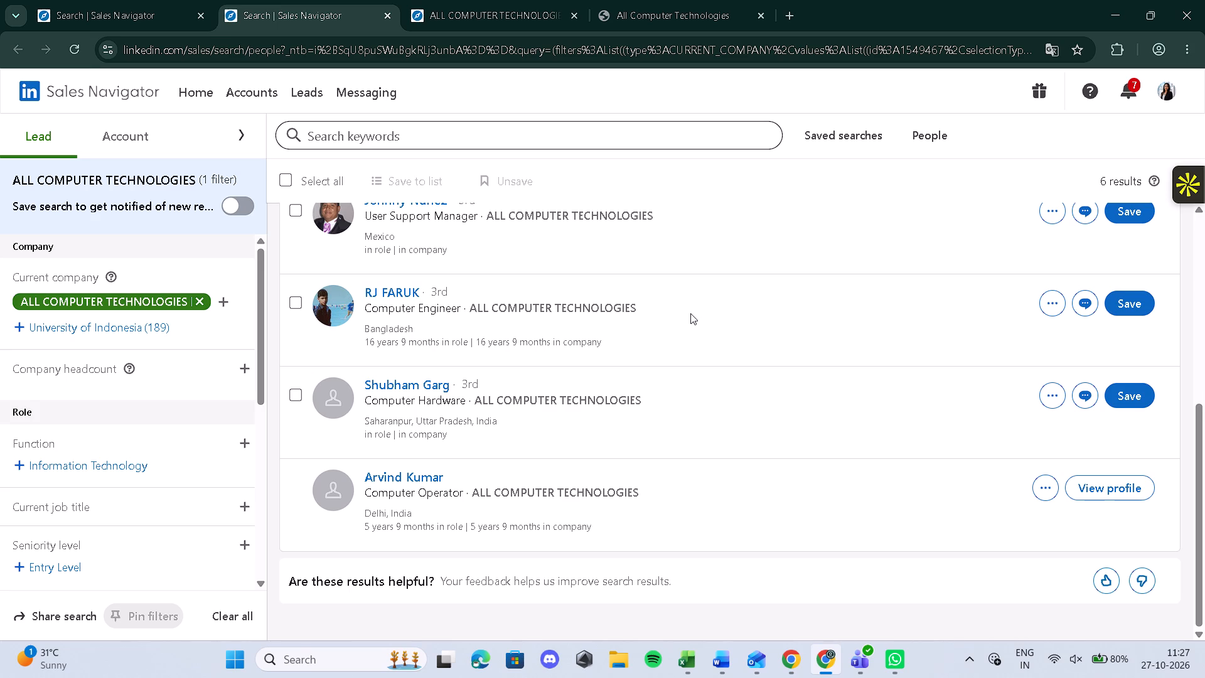
scroll(615, 331, up, 2)
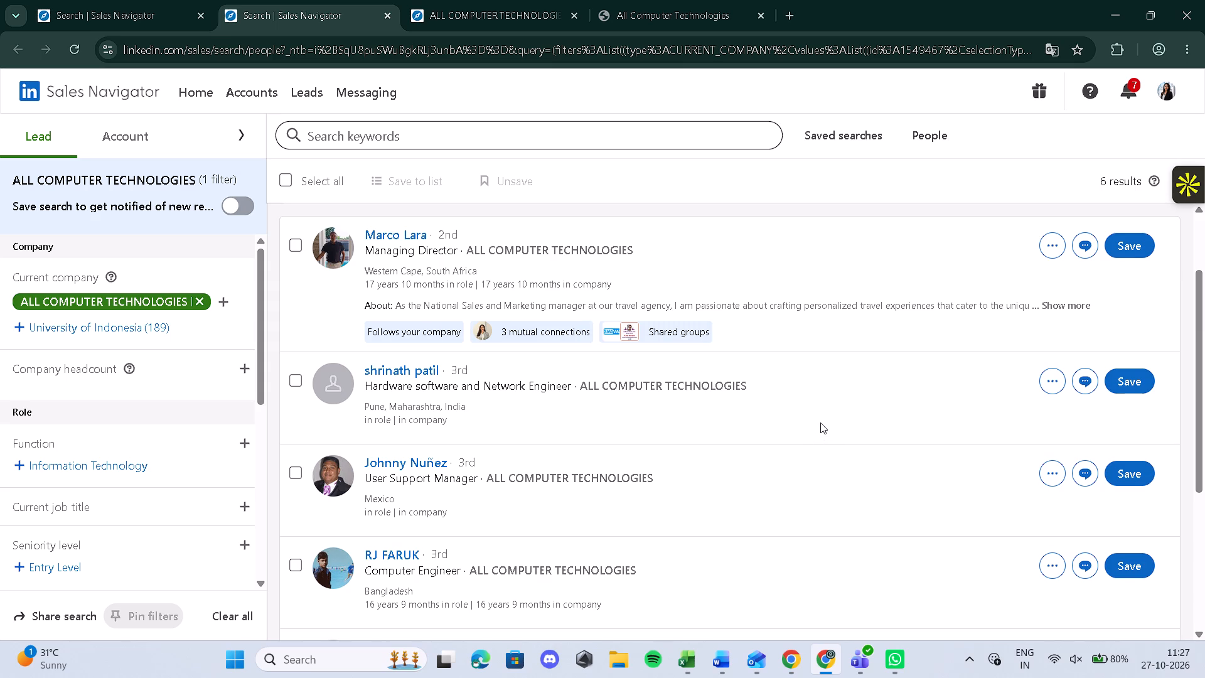
scroll(821, 422, down, 2)
scroll(821, 422, up, 1)
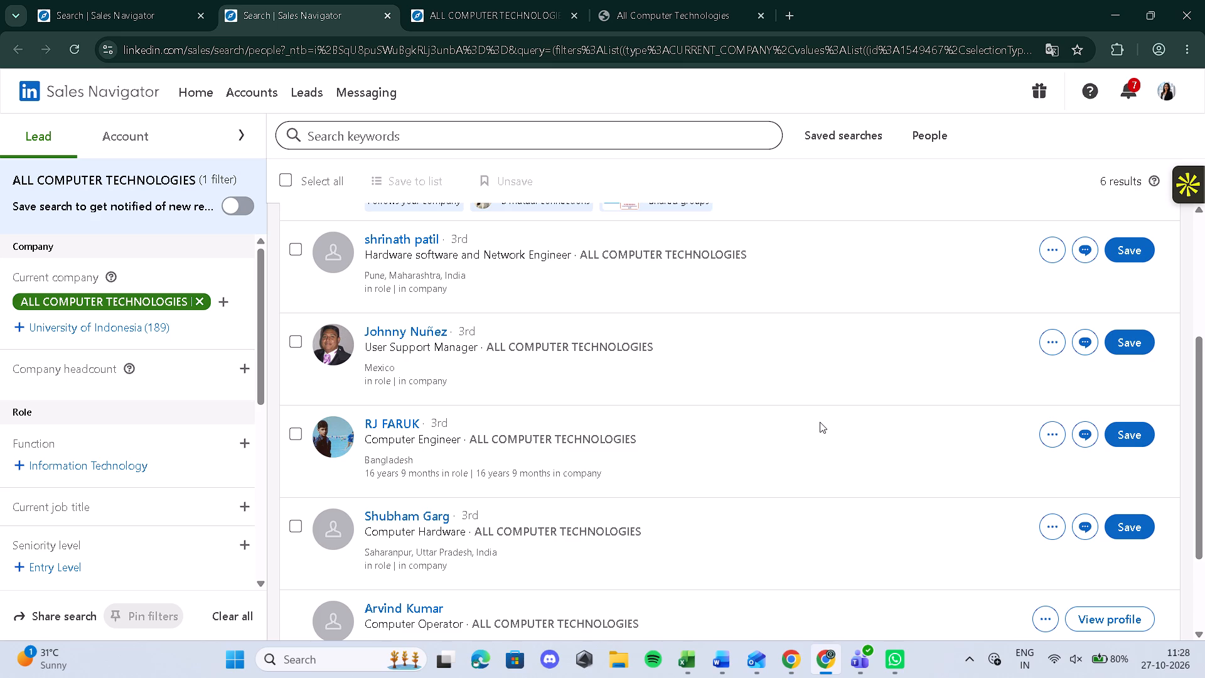
scroll(633, 358, down, 3)
scroll(643, 426, up, 1)
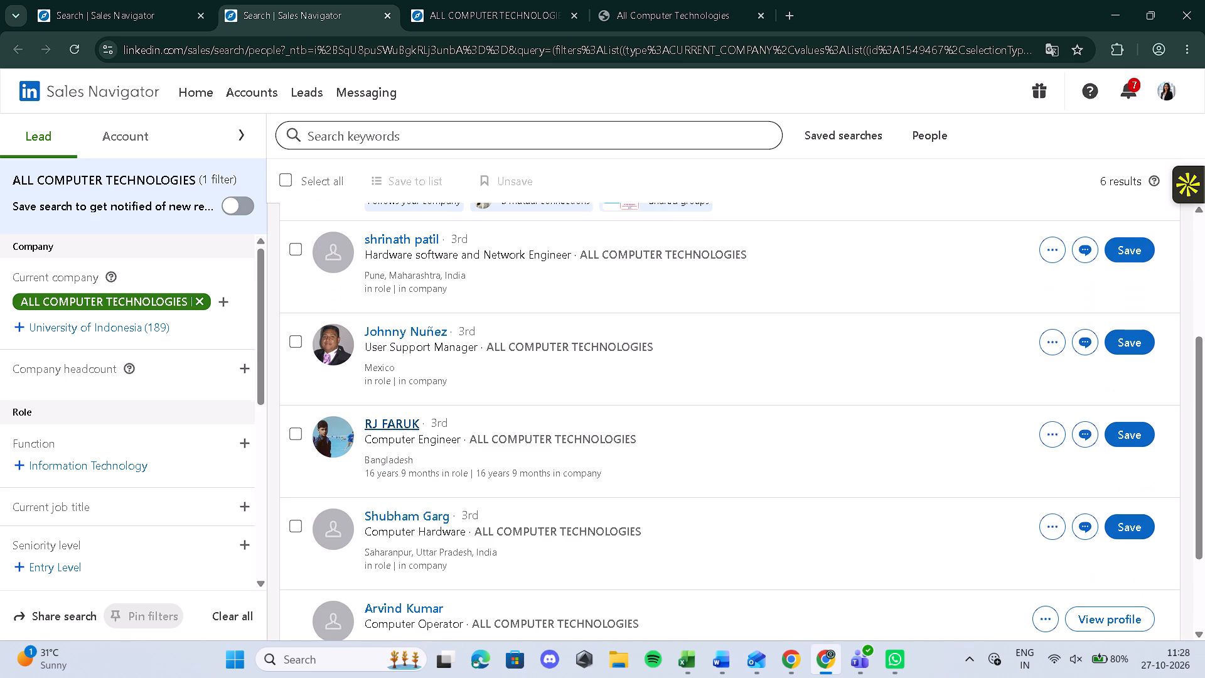
click(962, 647)
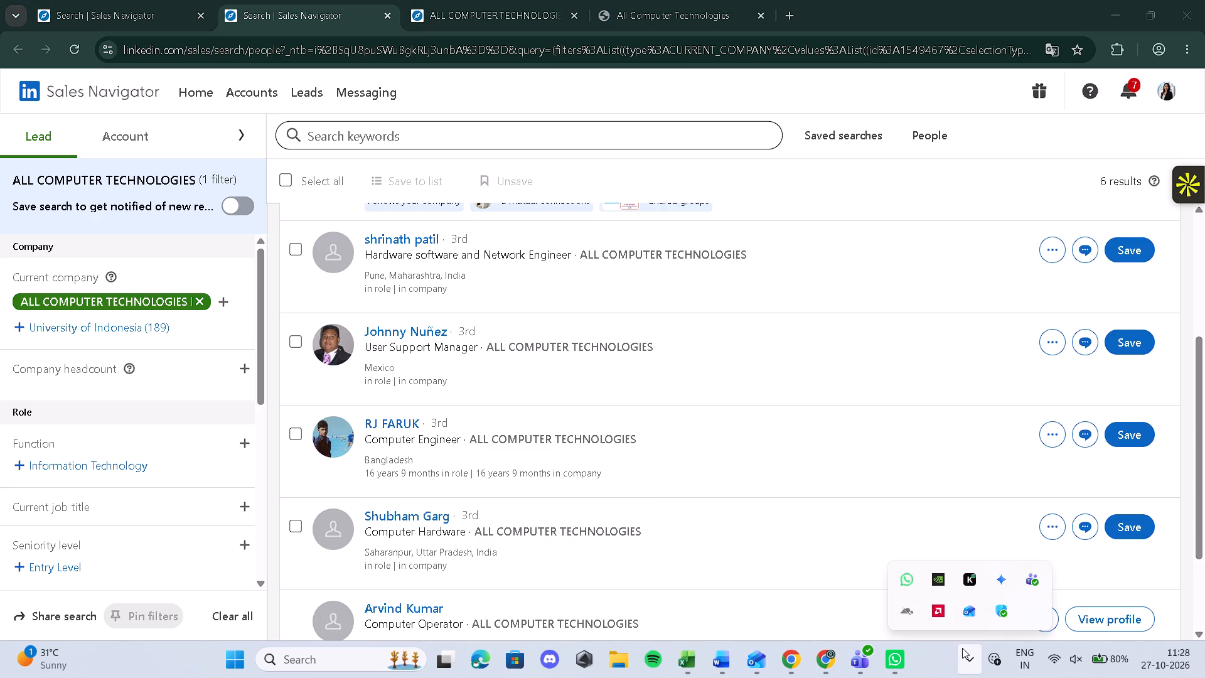
click(962, 648)
scroll(587, 458, down, 3)
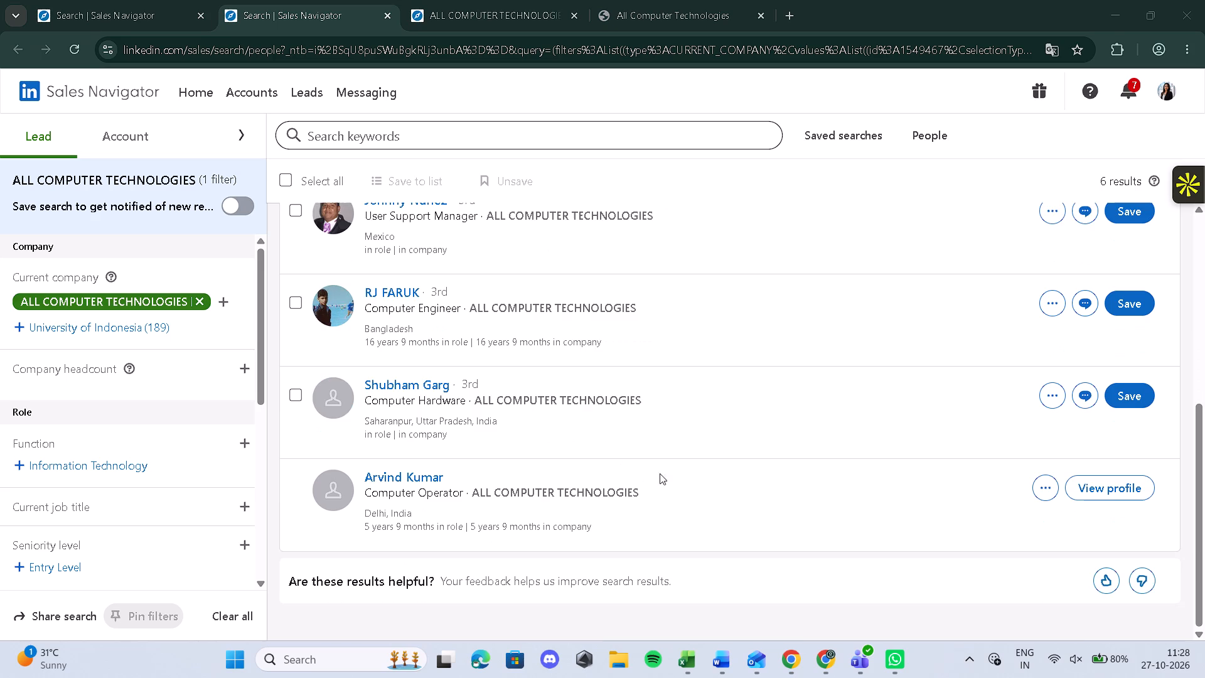
scroll(726, 488, up, 2)
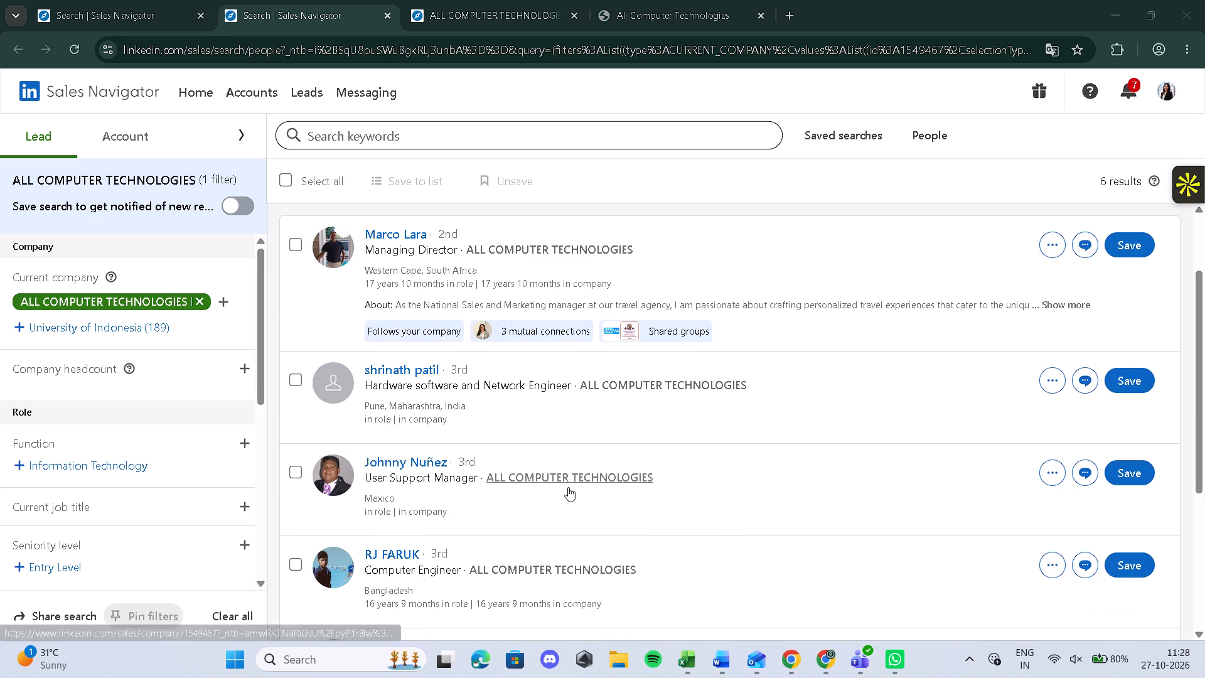
scroll(584, 471, down, 3)
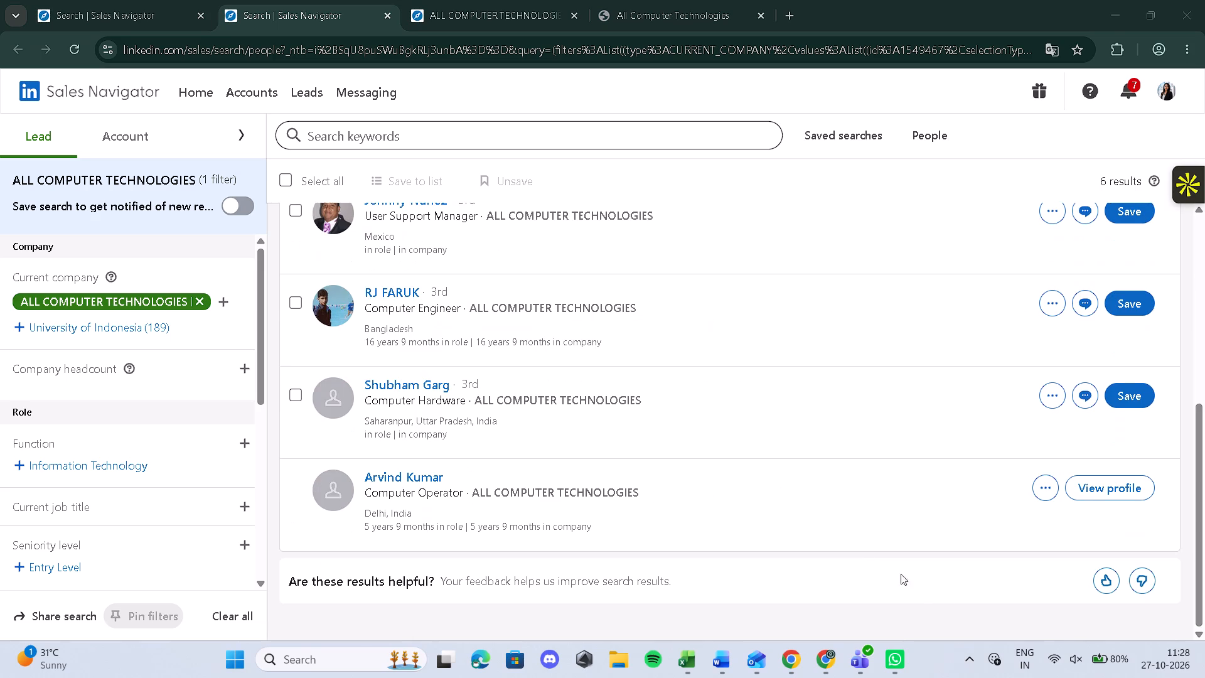
double_click(969, 651)
scroll(463, 449, up, 2)
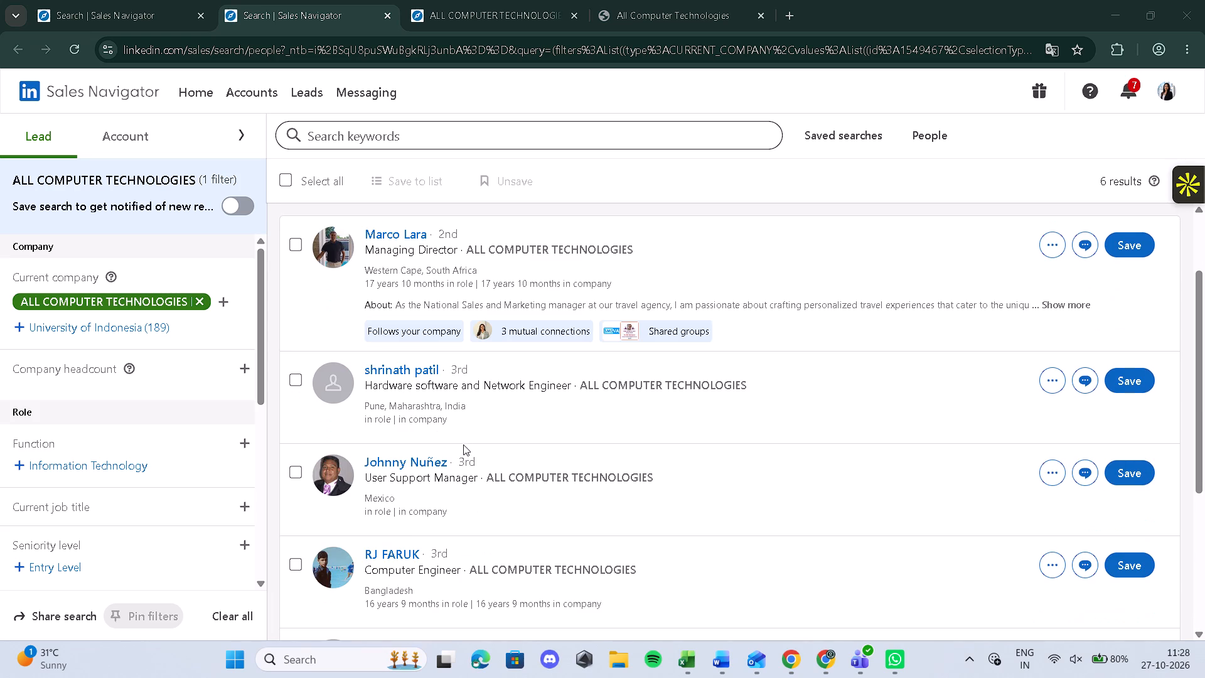
Close the ALL COMPUTER TECHNOLOGIES website, account page and employee list tabs to return to the sms account search.
click(705, 0)
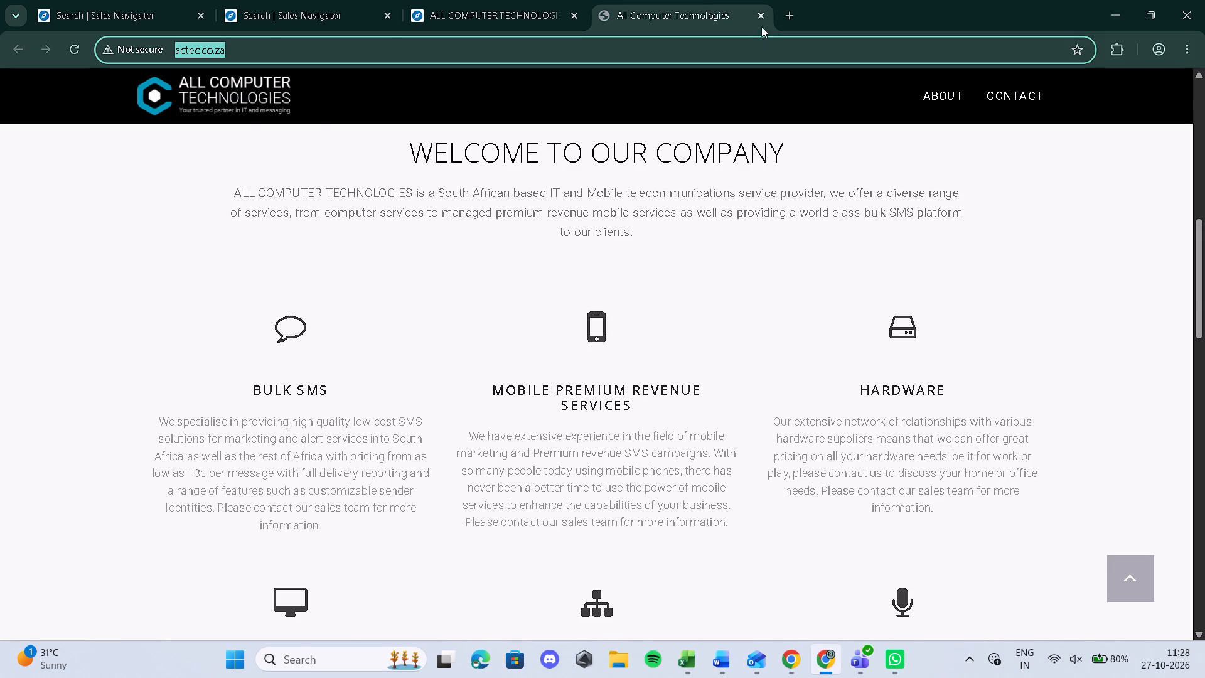
click(757, 18)
click(577, 14)
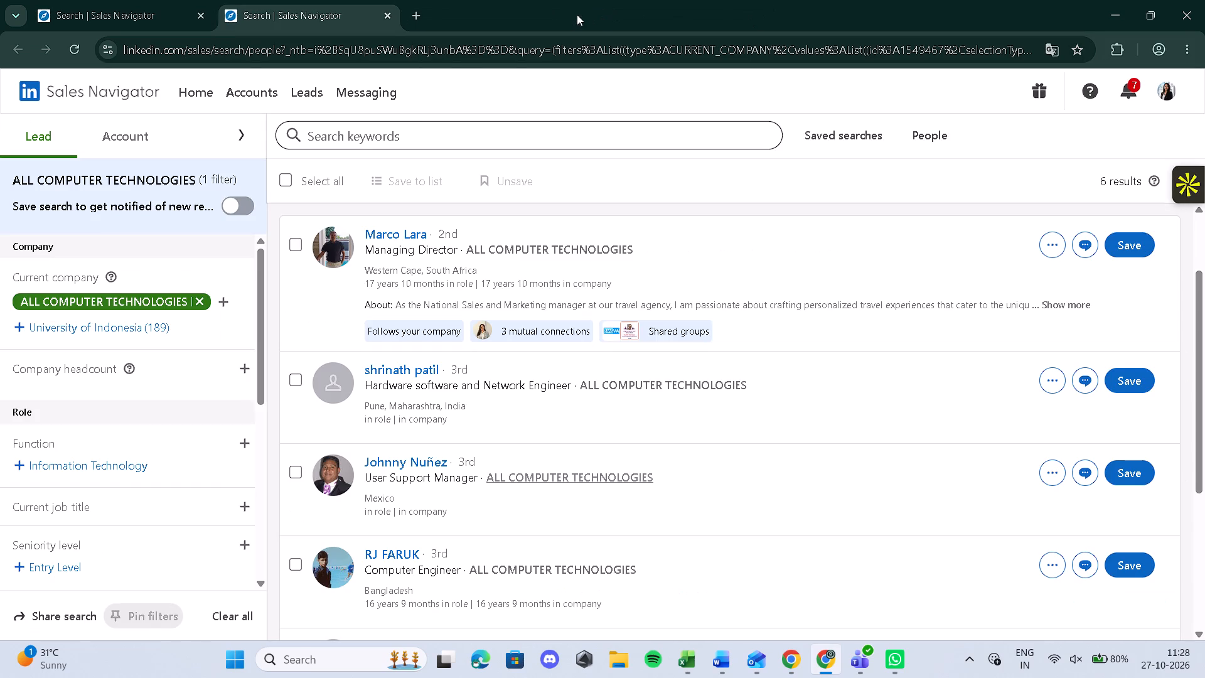
click(387, 19)
Open the Lead Sure South Africa account page from the sms search results in a new tab.
click(761, 292)
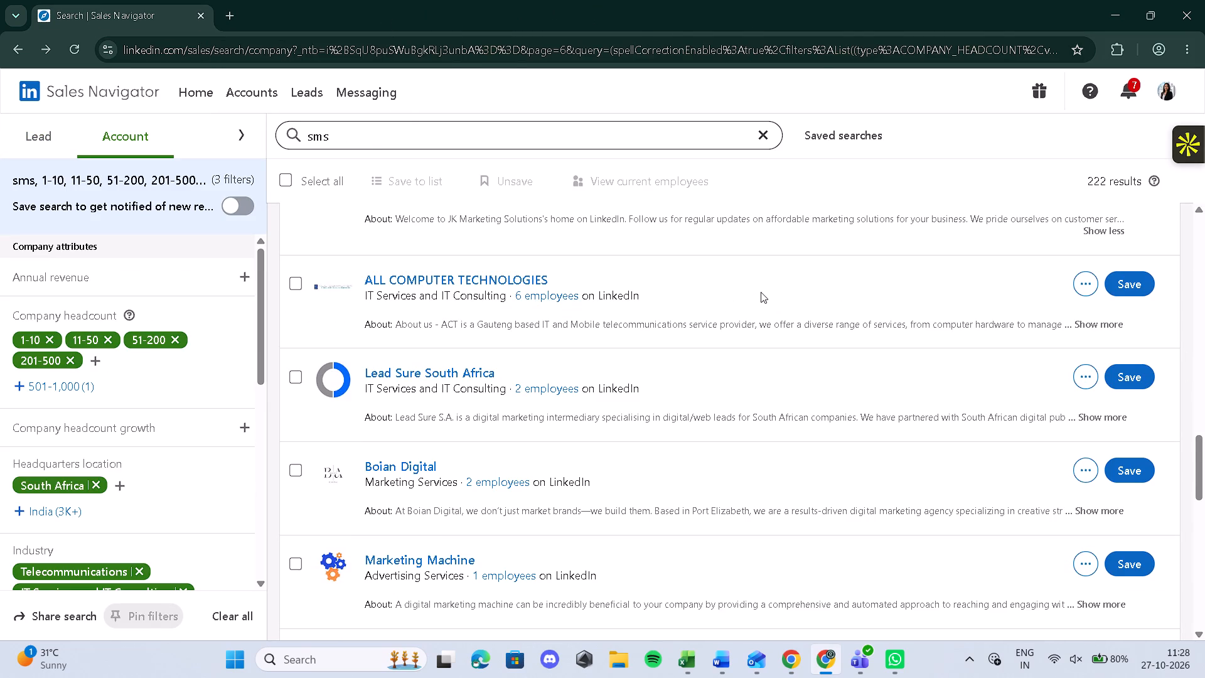
scroll(761, 292, down, 1)
right_click(451, 246)
click(519, 264)
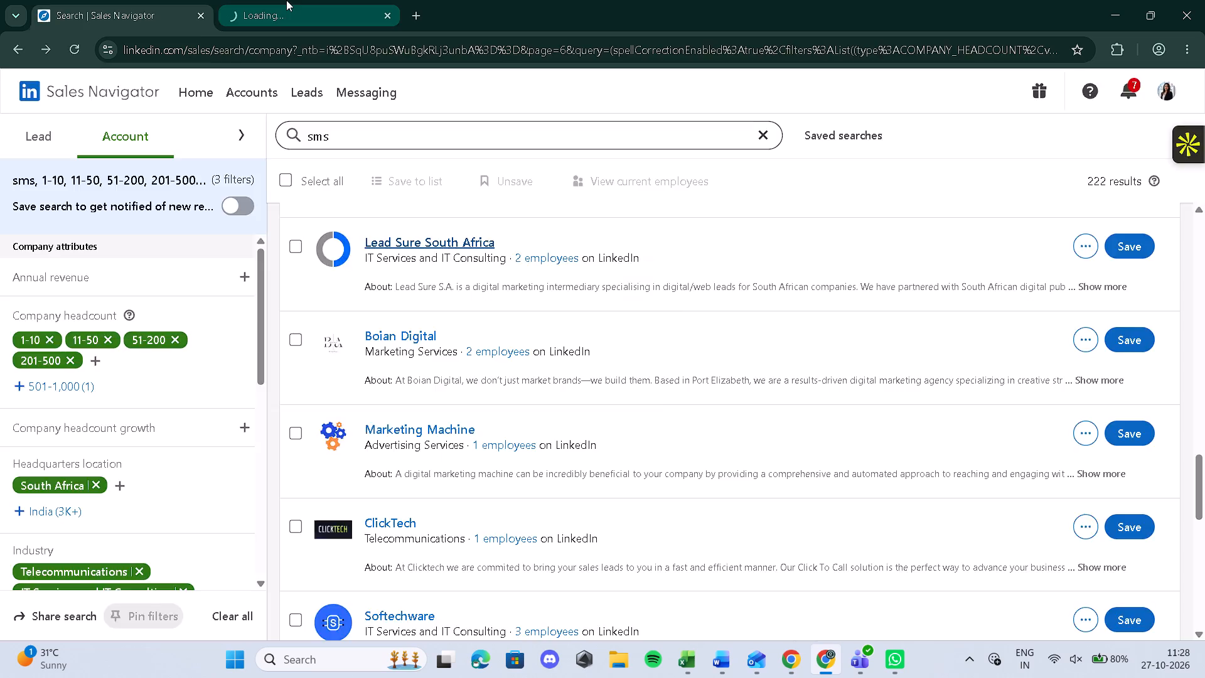
click(286, 0)
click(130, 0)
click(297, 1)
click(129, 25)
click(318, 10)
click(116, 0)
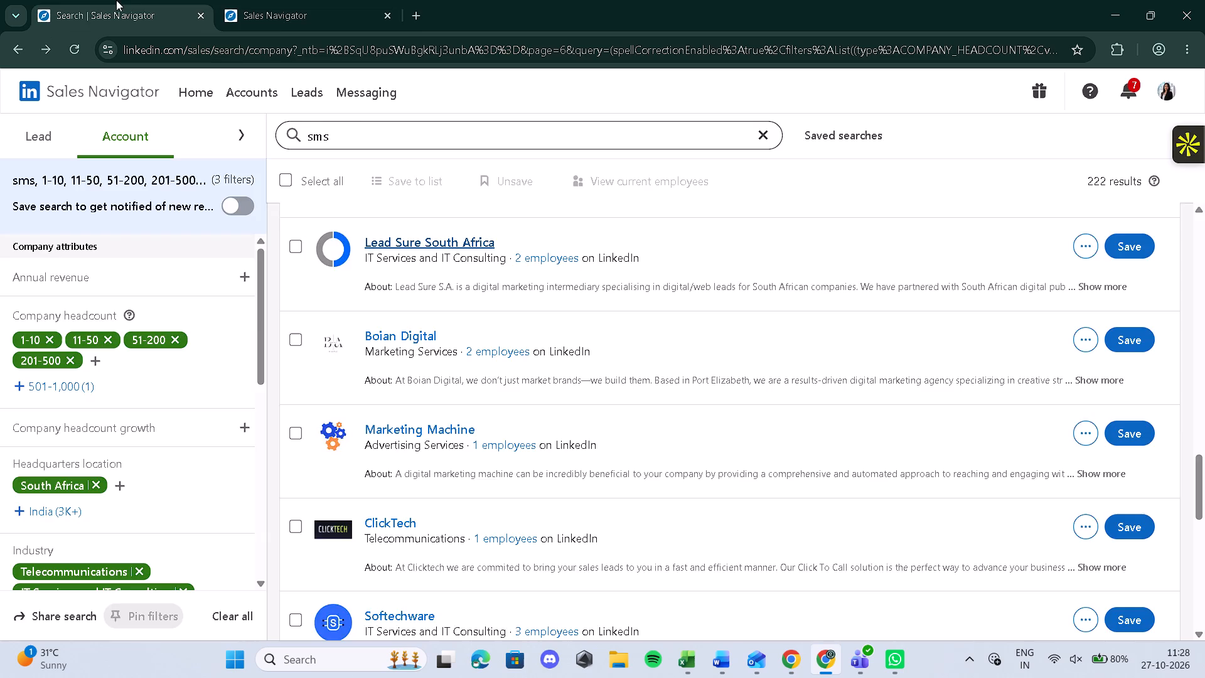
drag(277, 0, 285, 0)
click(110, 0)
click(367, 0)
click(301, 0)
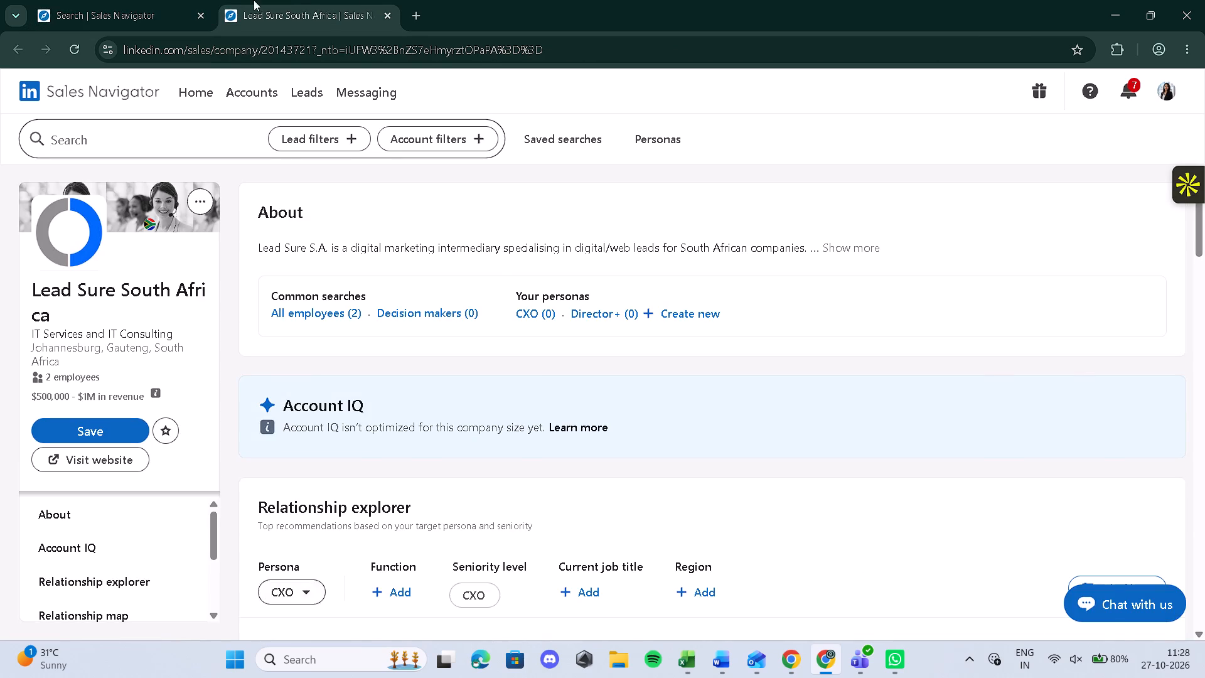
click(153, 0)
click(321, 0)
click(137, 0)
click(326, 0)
Open Lead Sure South Africa's website from its account page in a new tab and bring it into view.
right_click(123, 453)
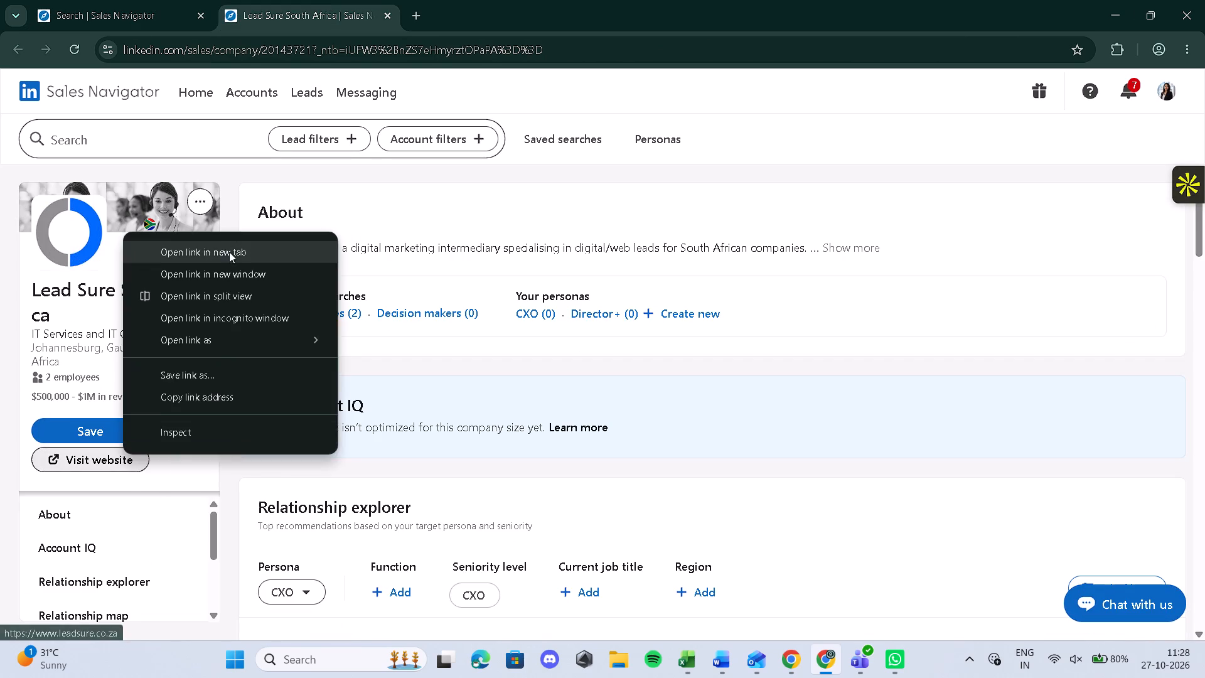
click(229, 251)
click(131, 0)
click(282, 0)
click(472, 0)
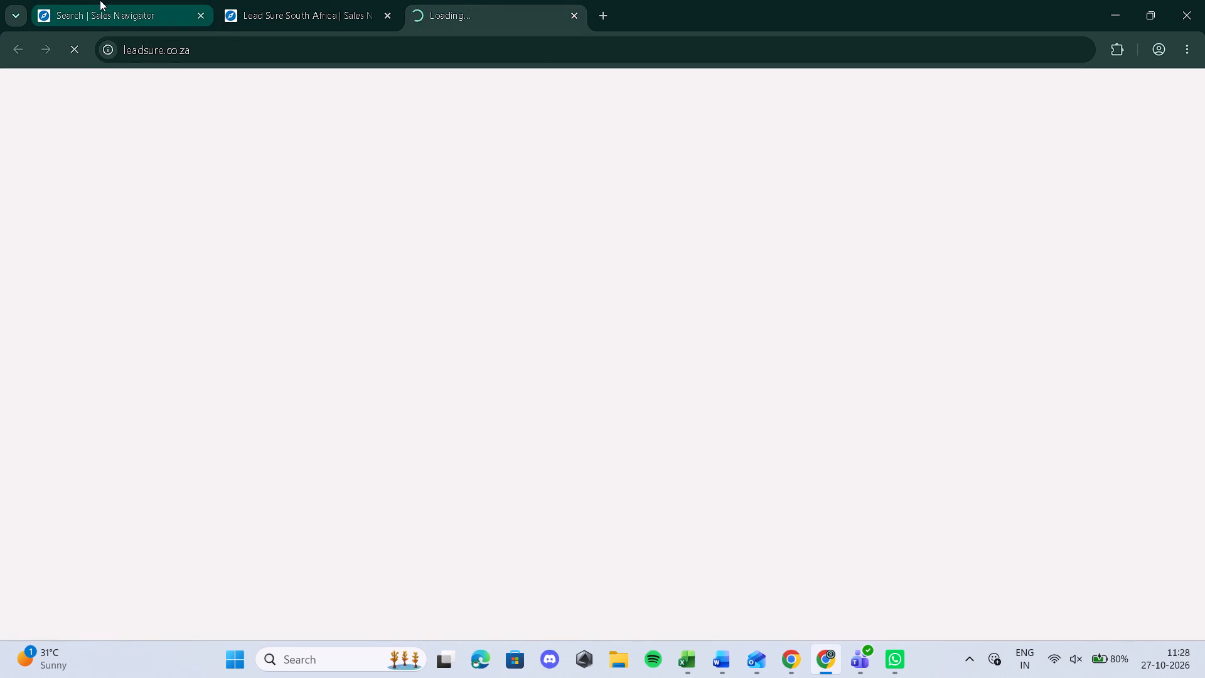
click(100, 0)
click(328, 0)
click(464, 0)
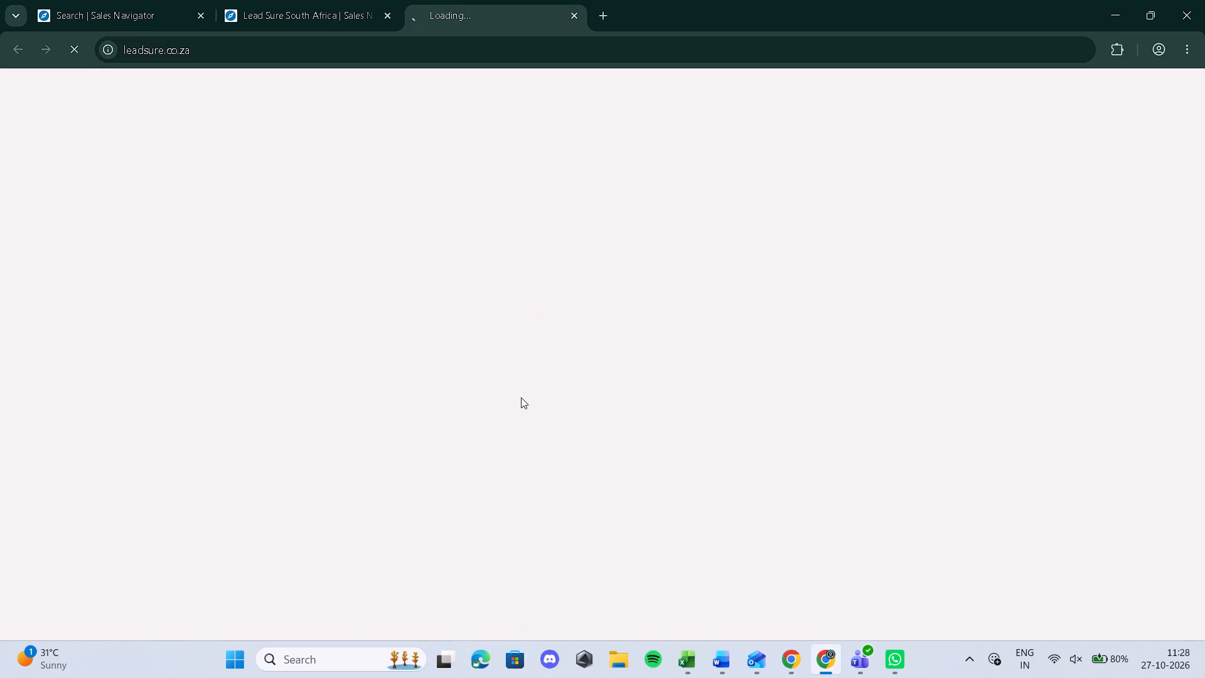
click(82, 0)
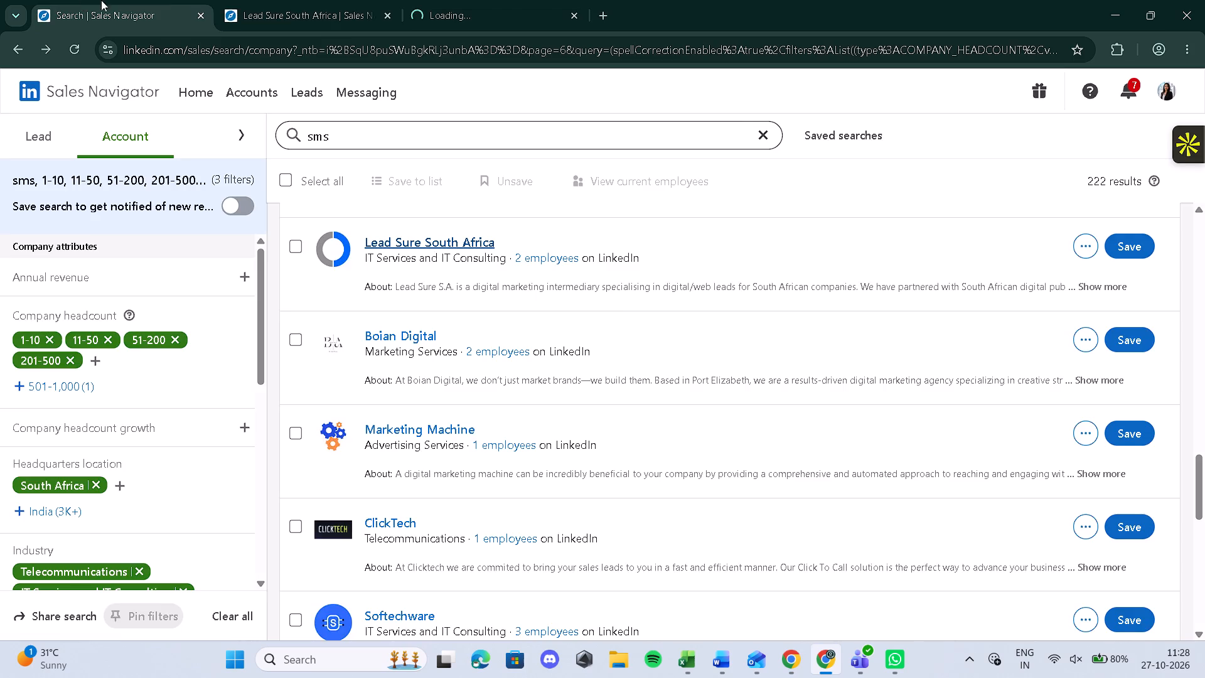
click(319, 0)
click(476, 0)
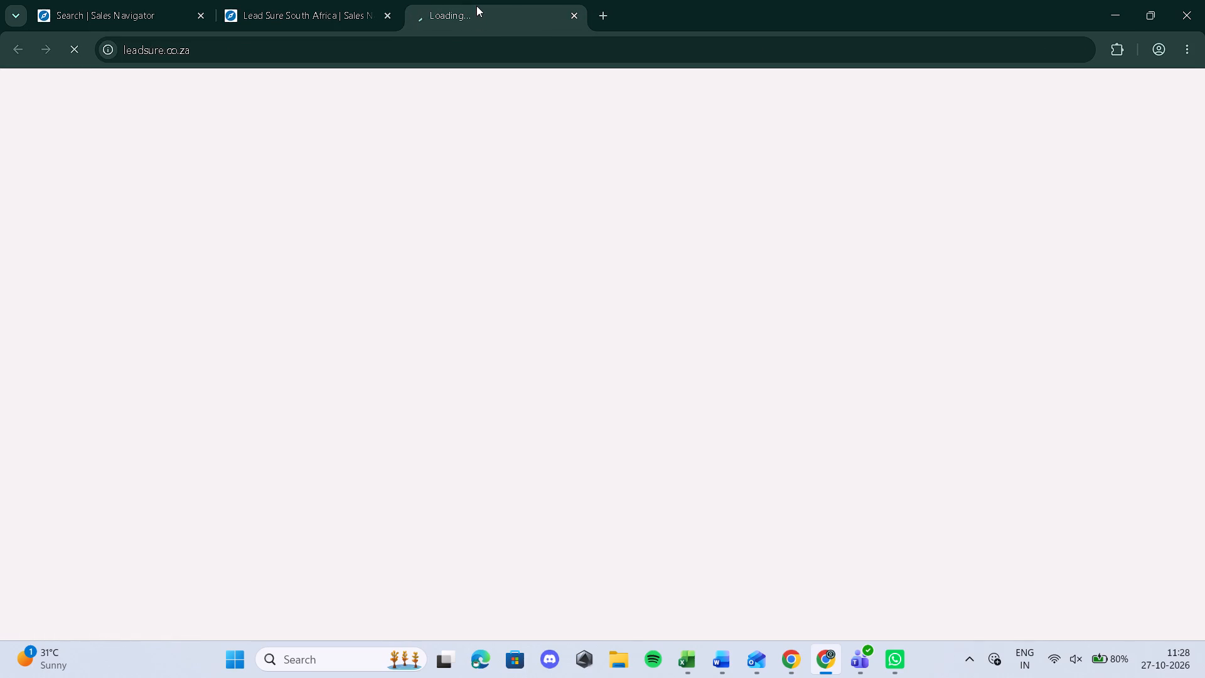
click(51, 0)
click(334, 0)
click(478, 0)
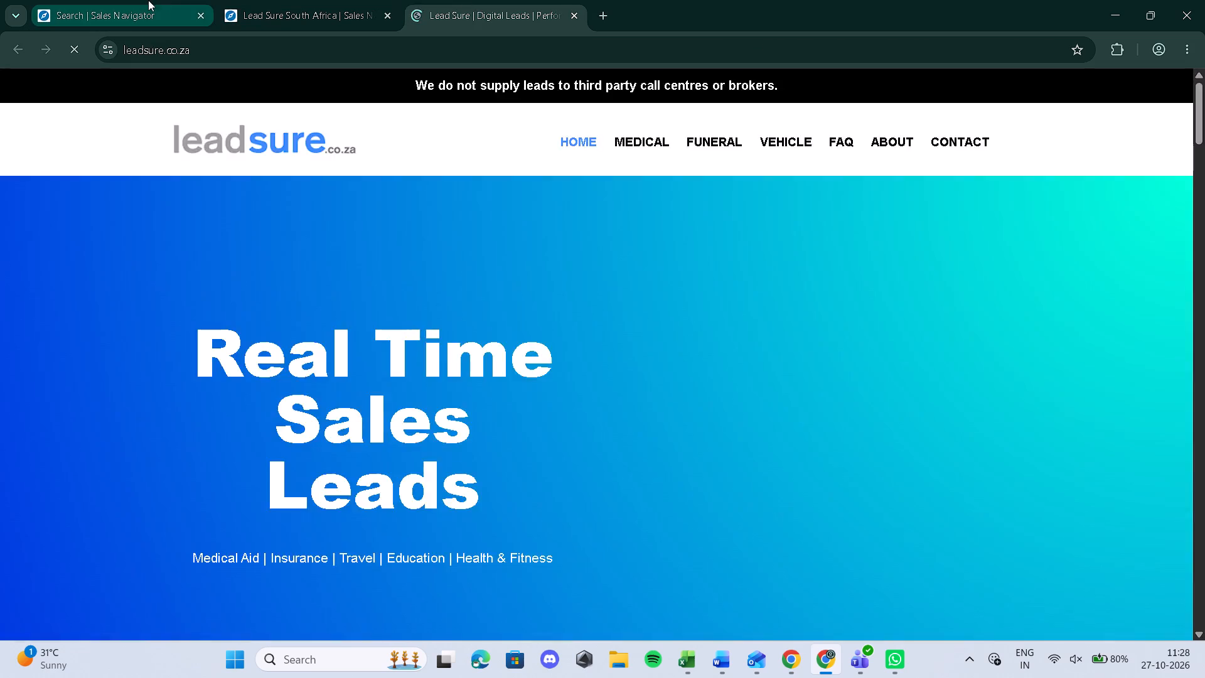
Examine the Lead Sure website's home page for the lead services and marketing channels it offers, including SMS marketing.
click(148, 0)
click(311, 0)
click(523, 0)
right_click(557, 299)
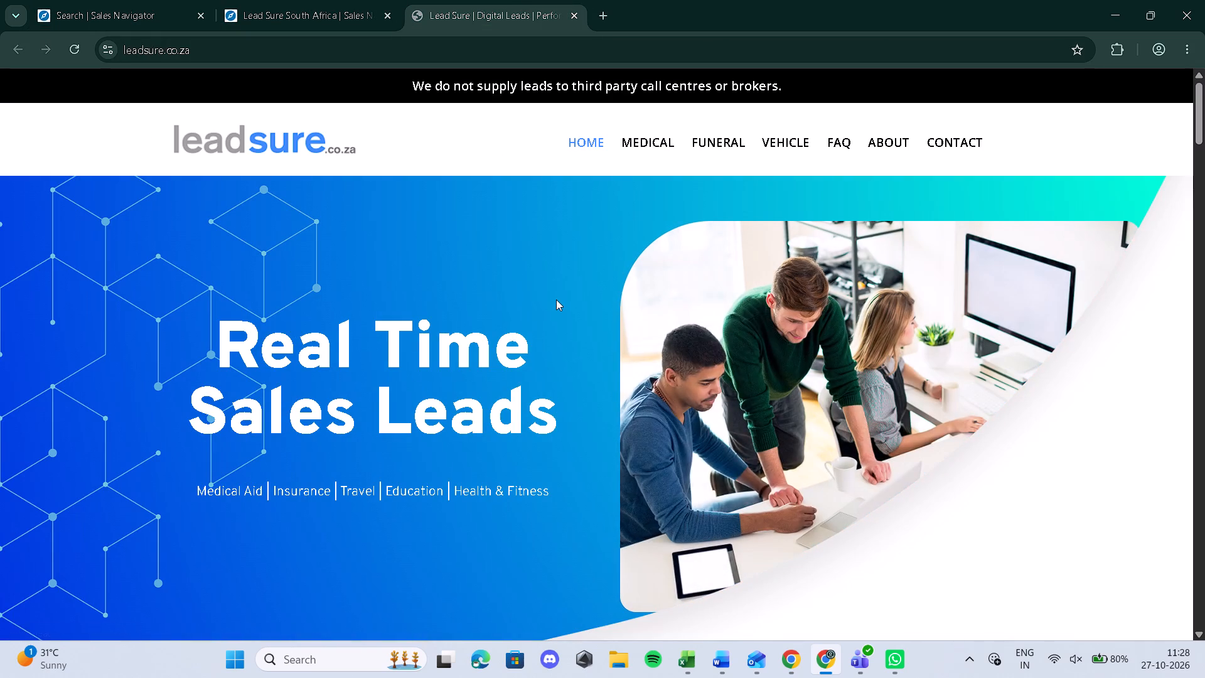
click(419, 133)
drag(208, 0, 202, 0)
click(377, 0)
click(502, 0)
scroll(680, 399, down, 4)
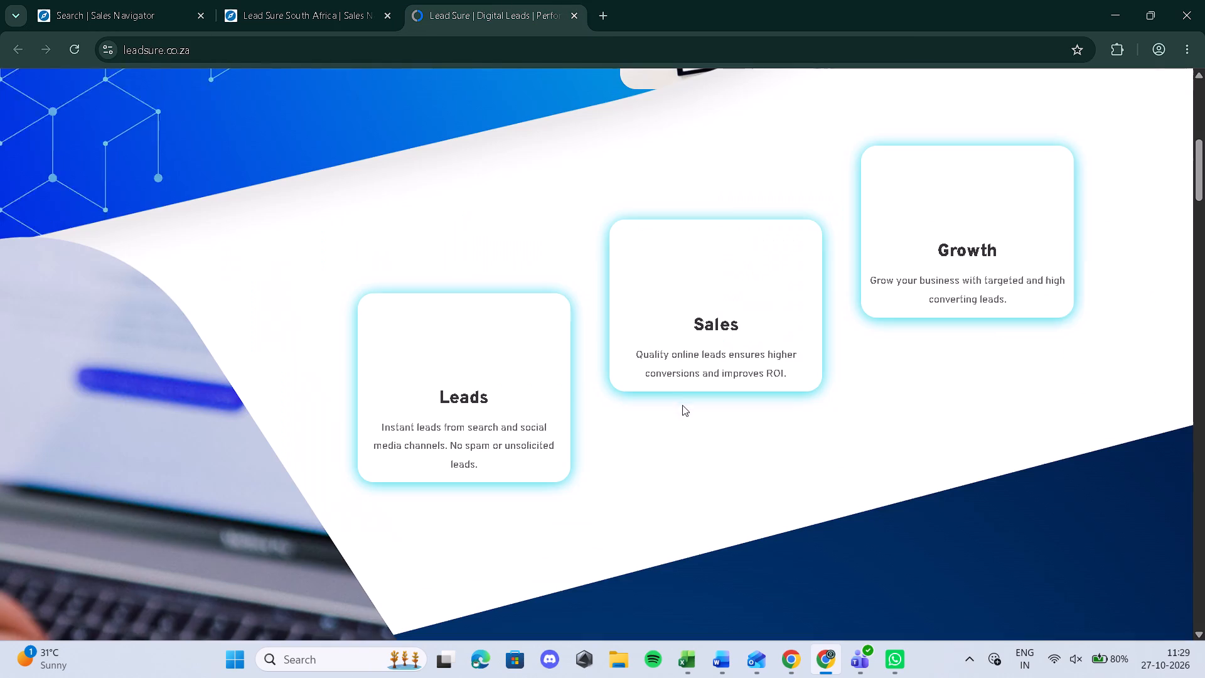
scroll(680, 389, down, 8)
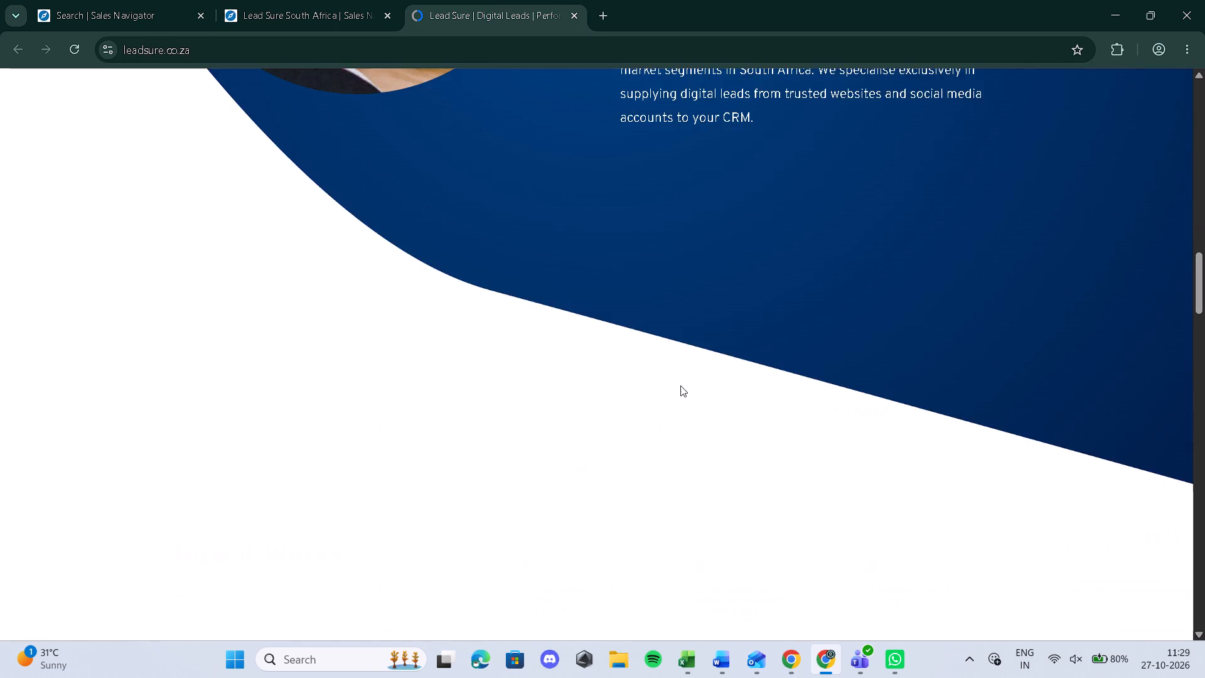
scroll(680, 385, down, 8)
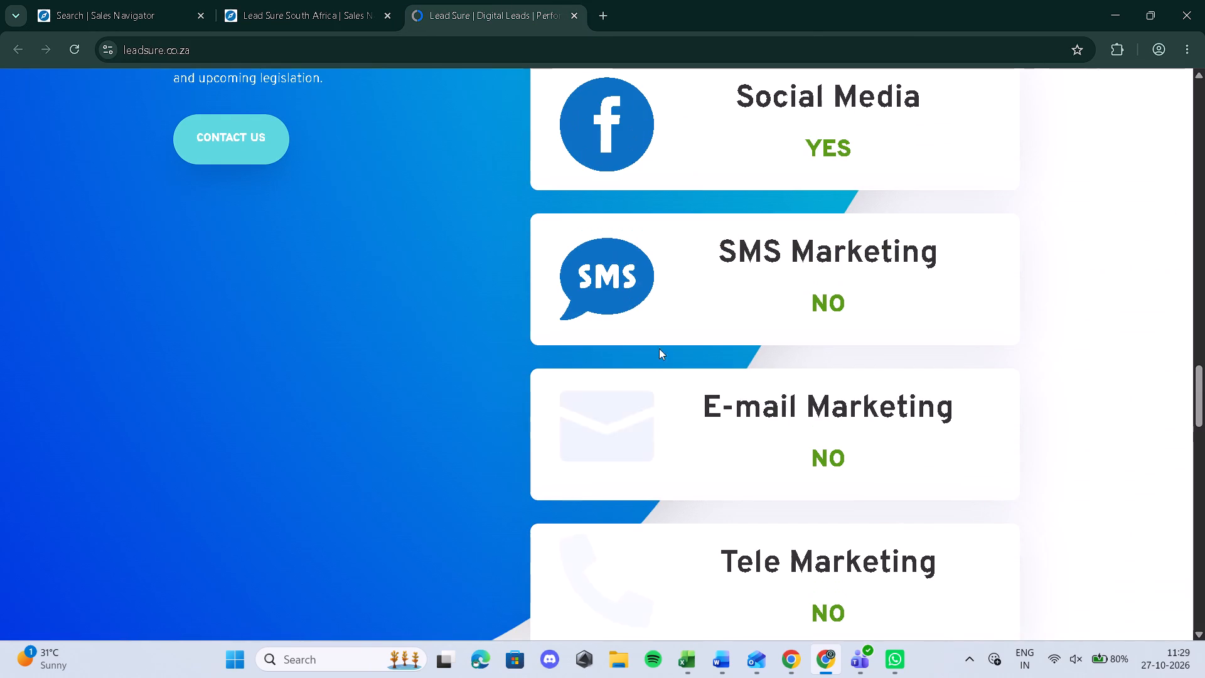
Expand and read the full About description on Lead Sure South Africa's Sales Navigator account page.
click(330, 13)
click(454, 0)
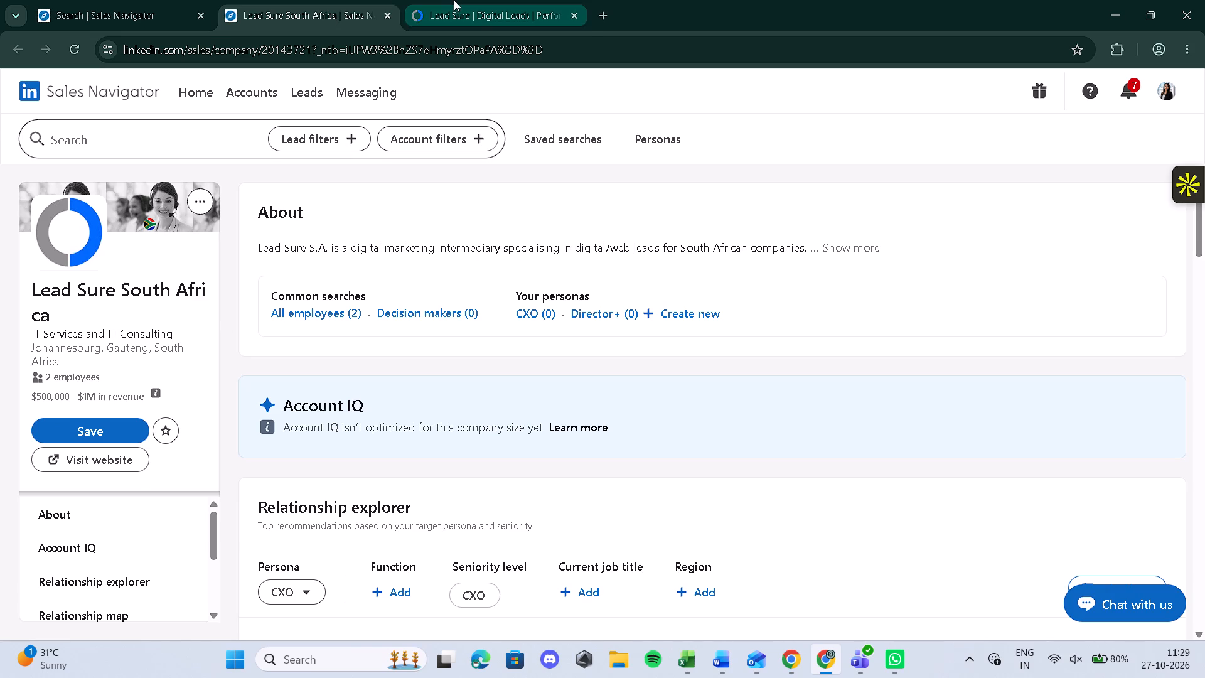
click(297, 3)
click(857, 247)
right_click(857, 247)
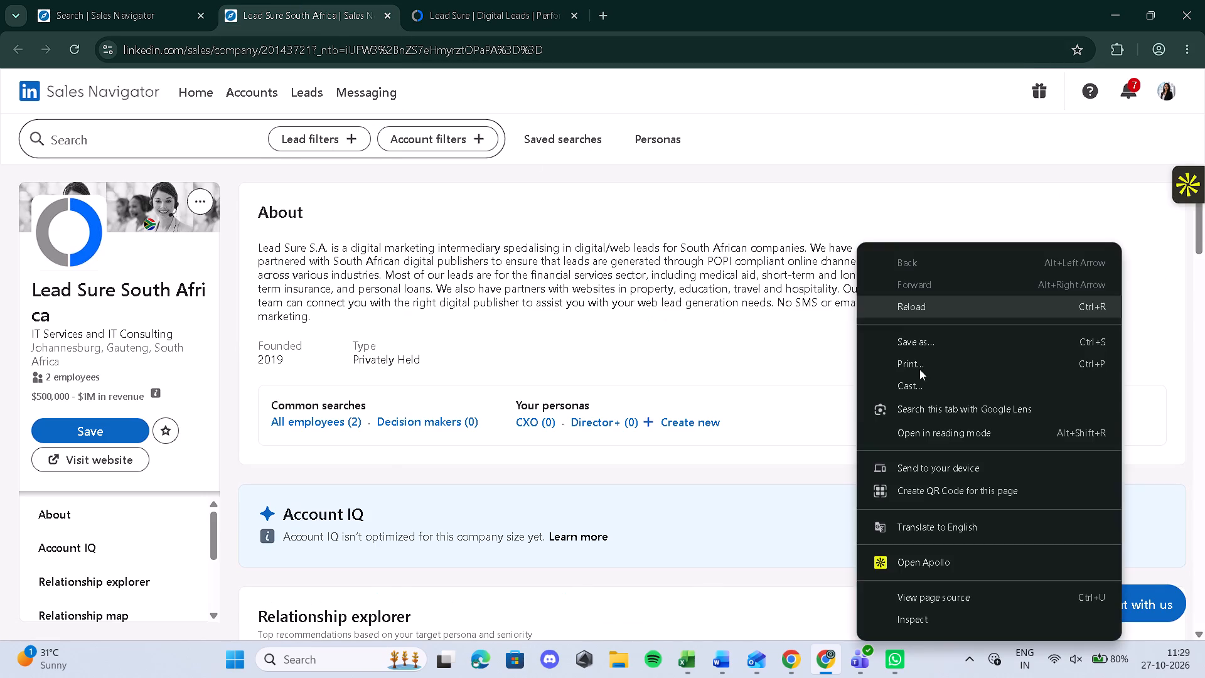
click(1012, 527)
click(1076, 86)
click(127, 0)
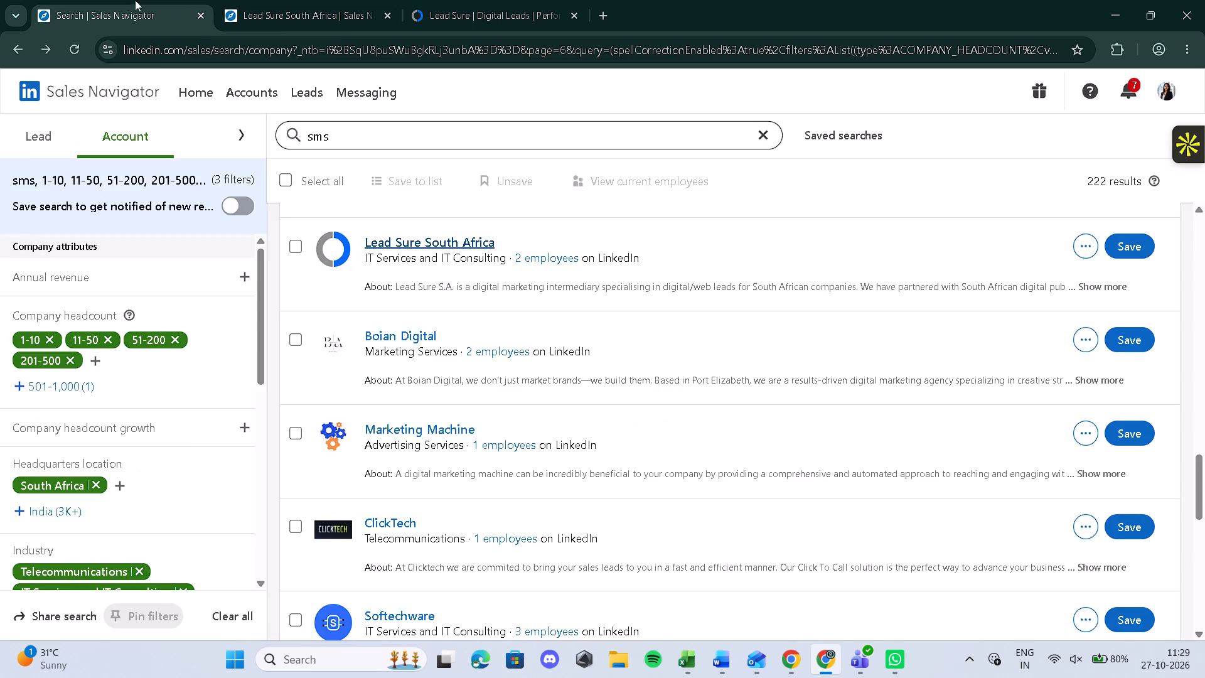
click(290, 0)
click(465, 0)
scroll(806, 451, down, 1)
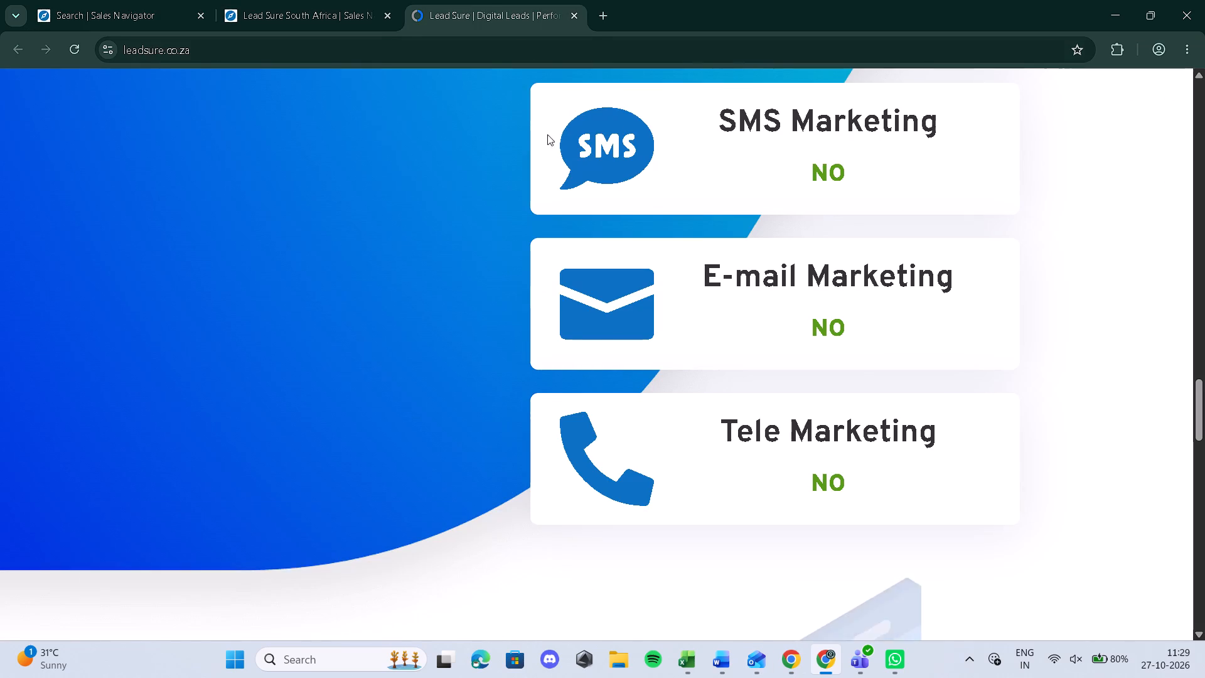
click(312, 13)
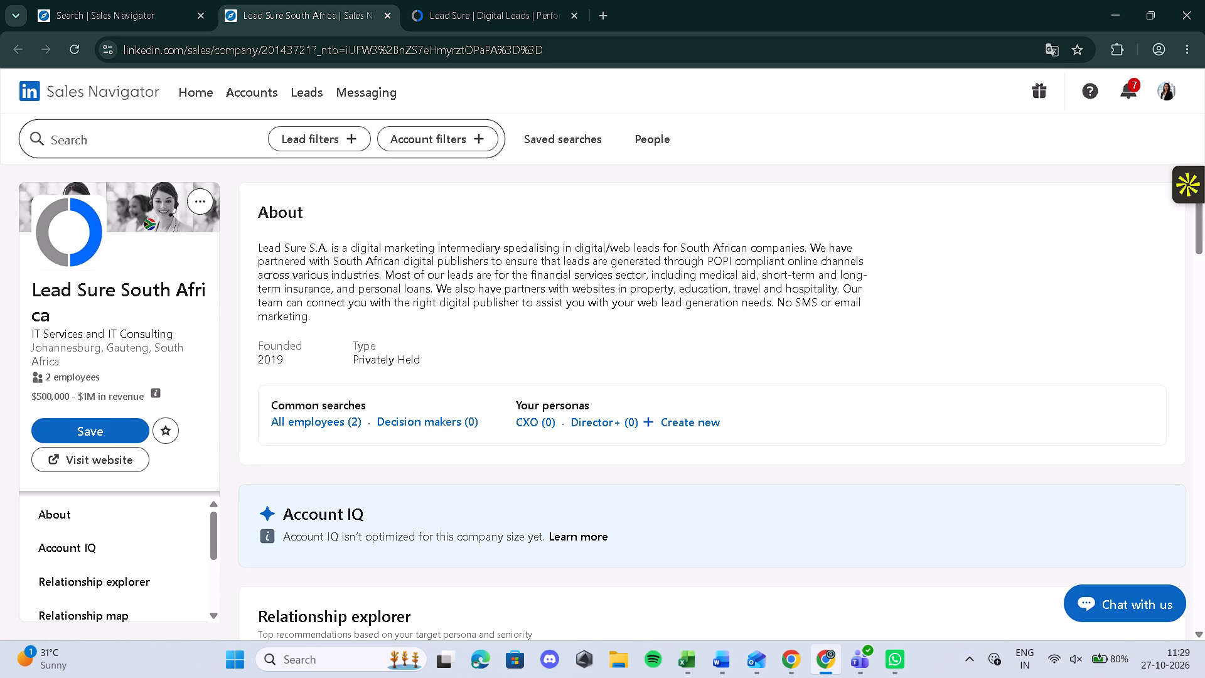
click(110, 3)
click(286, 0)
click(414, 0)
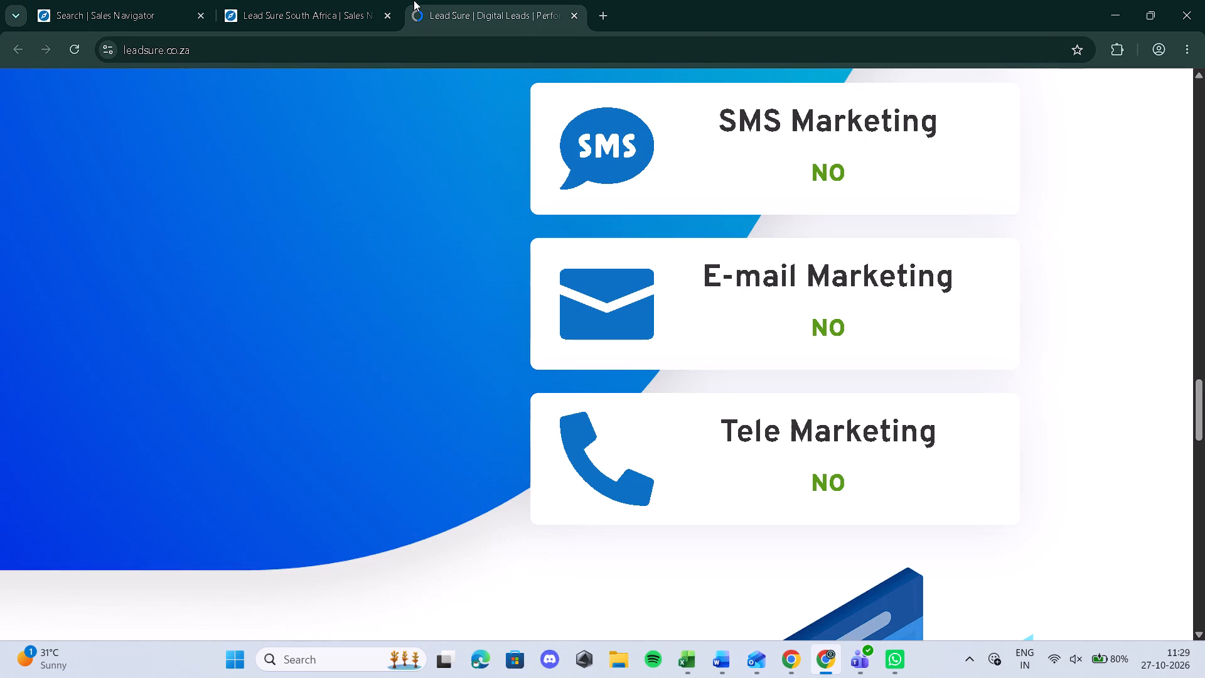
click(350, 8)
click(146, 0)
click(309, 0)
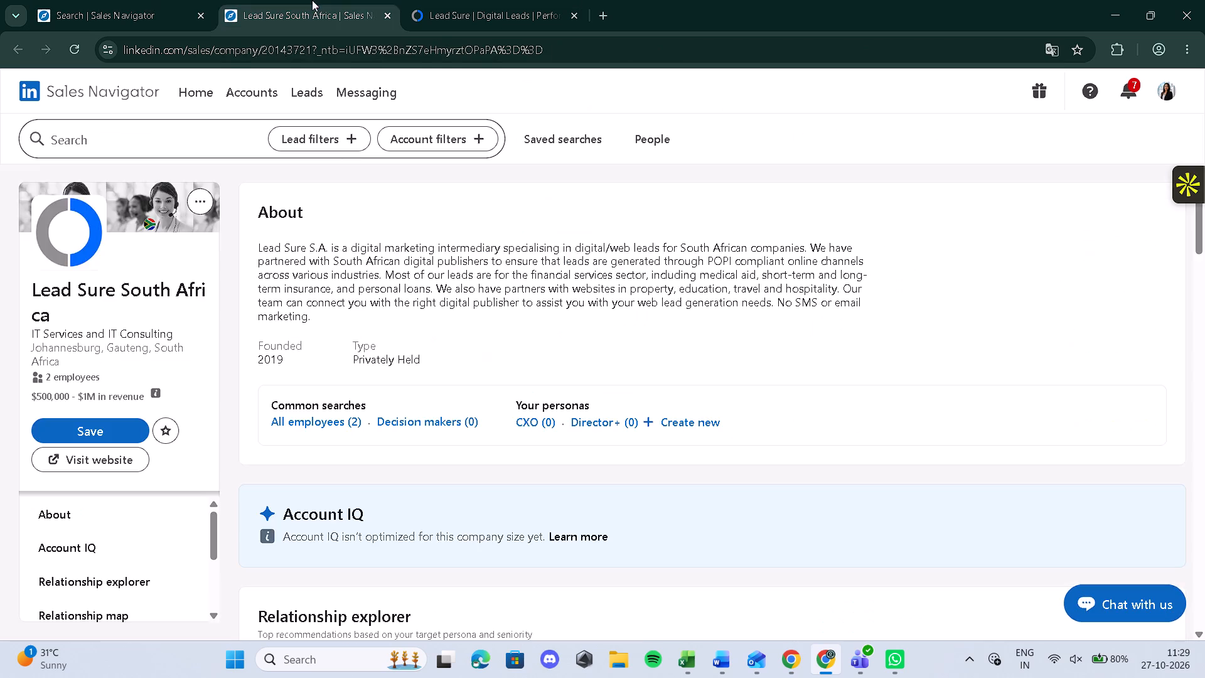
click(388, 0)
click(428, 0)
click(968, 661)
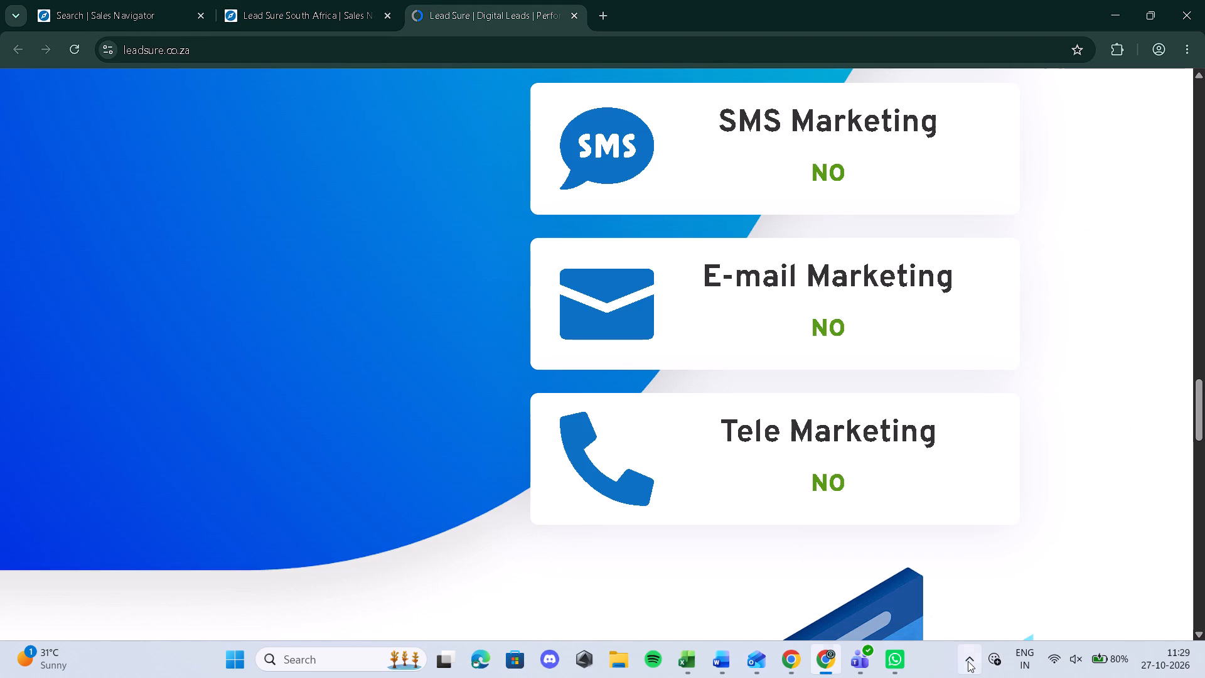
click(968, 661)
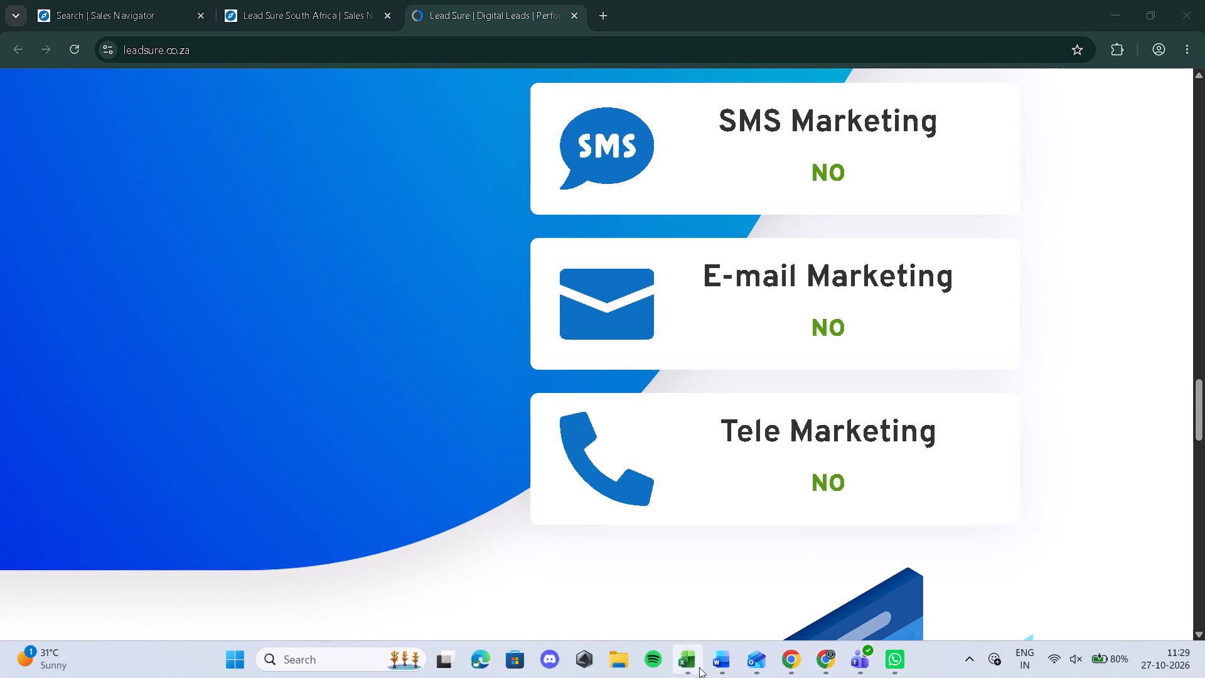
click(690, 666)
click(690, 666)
click(365, 0)
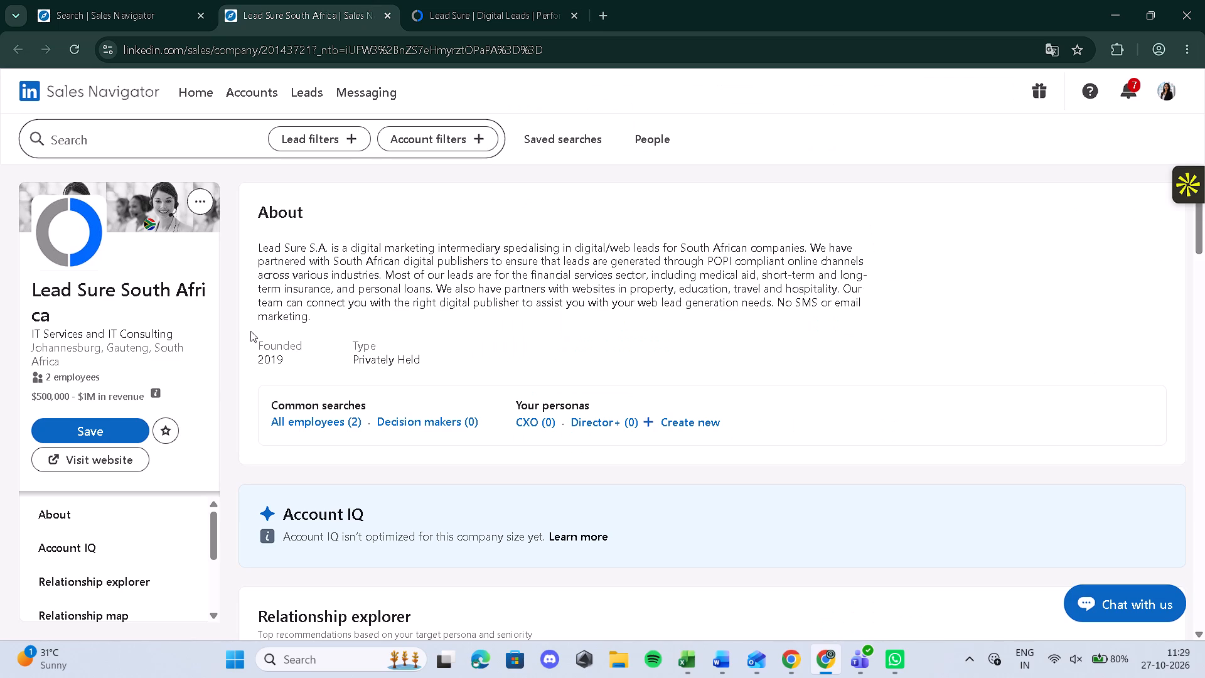
right_click(336, 424)
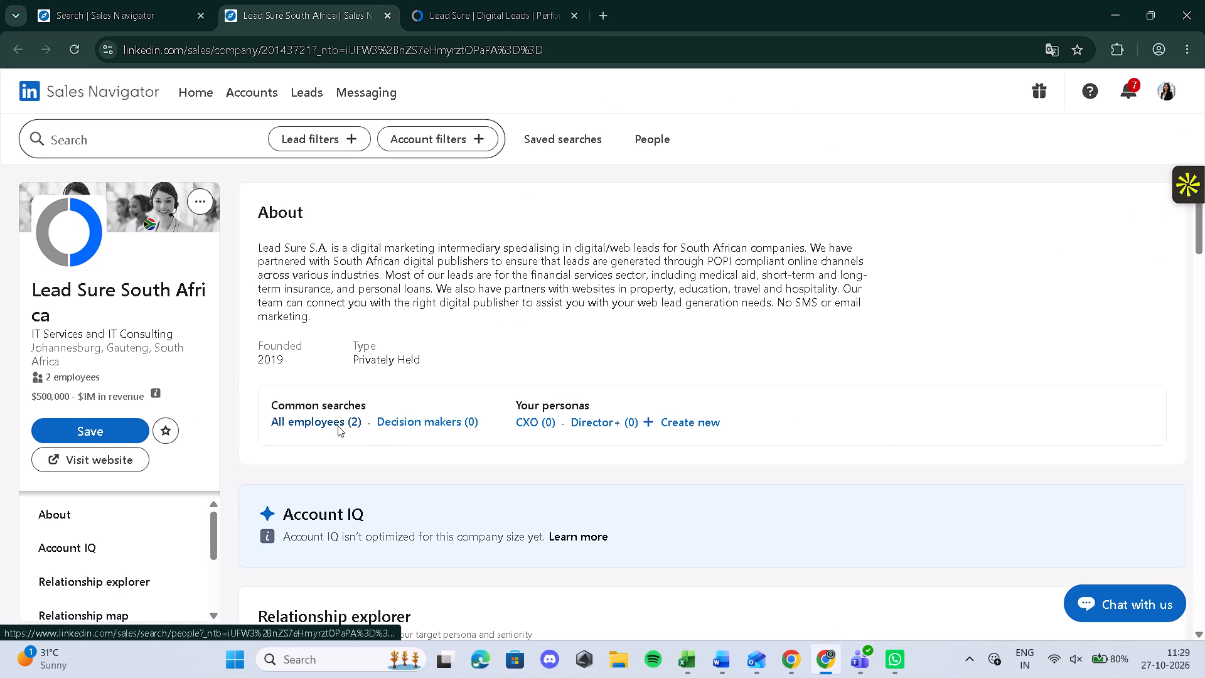
click(404, 227)
click(168, 6)
click(303, 0)
click(493, 0)
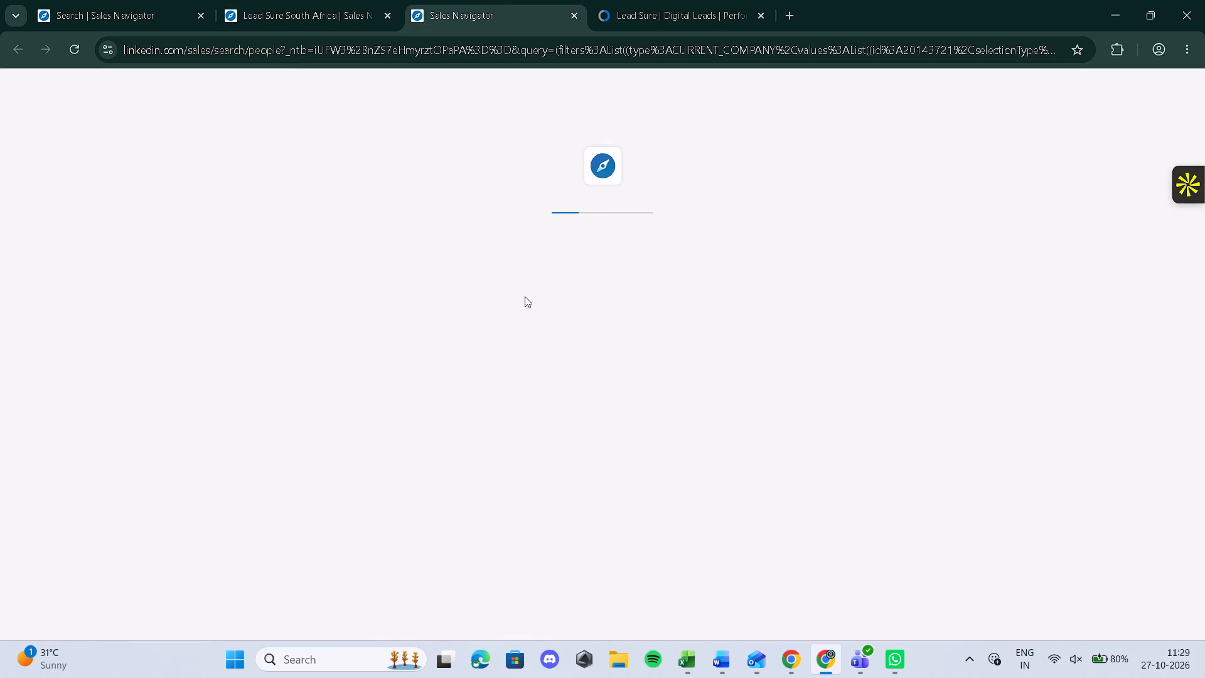
click(145, 19)
click(314, 0)
click(474, 0)
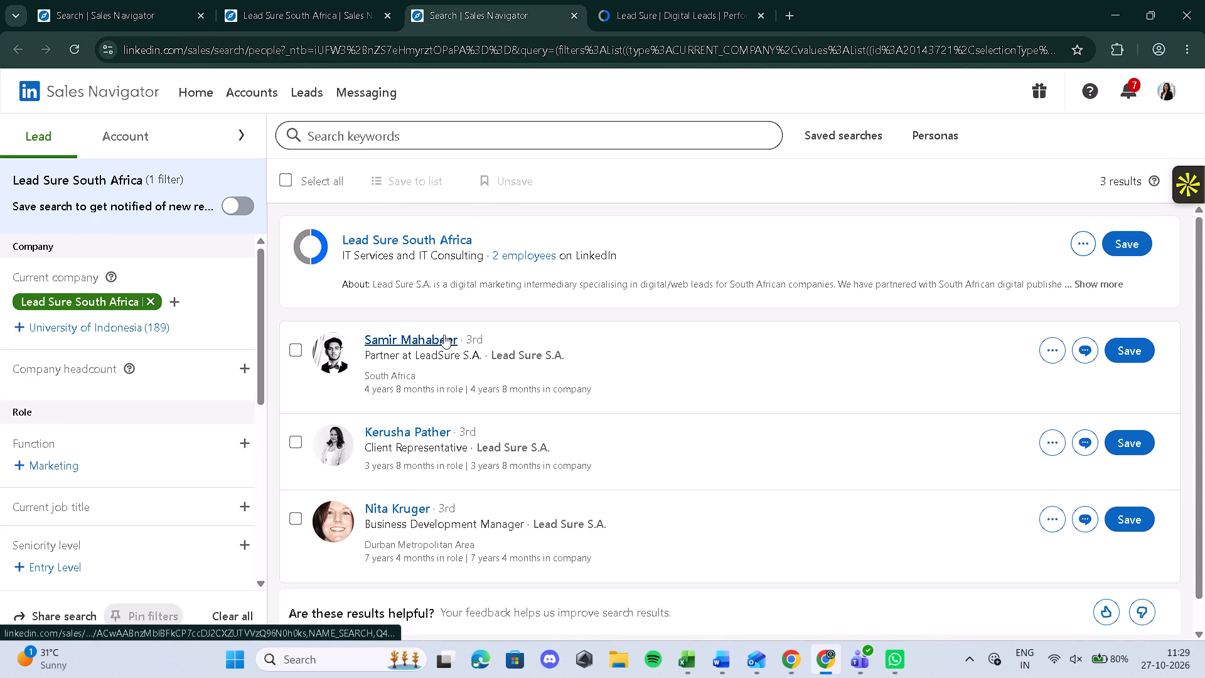
right_click(400, 503)
click(465, 309)
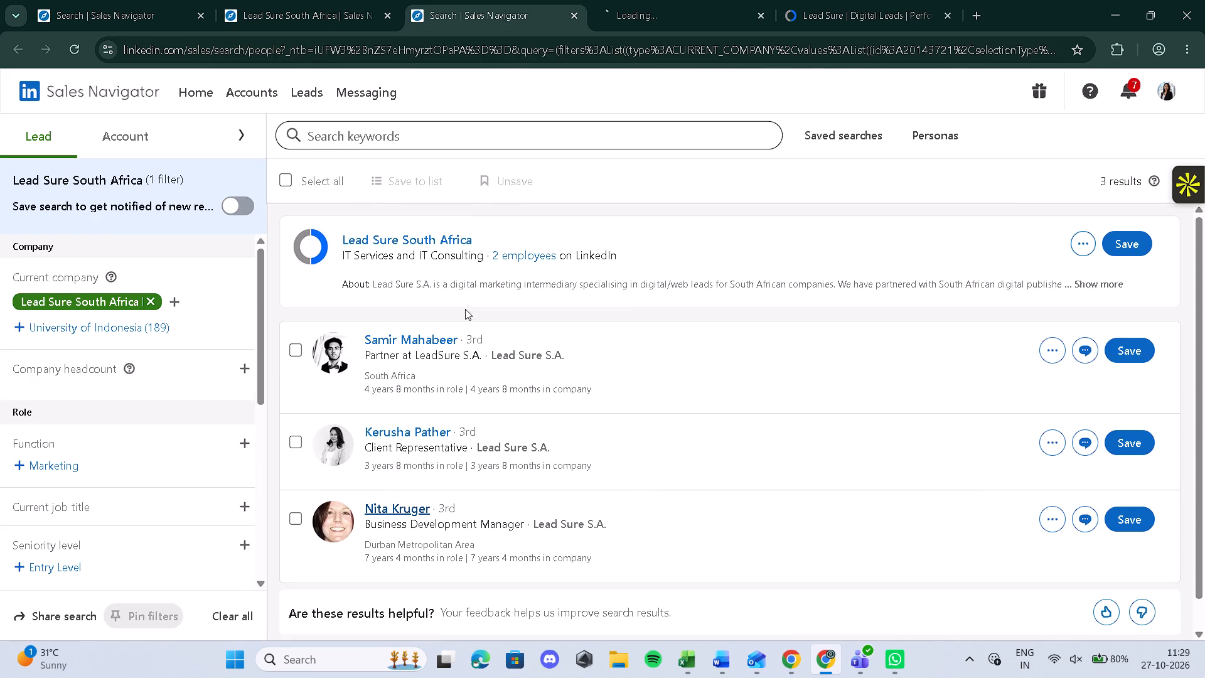
click(119, 3)
click(312, 0)
click(478, 0)
click(675, 0)
click(157, 1)
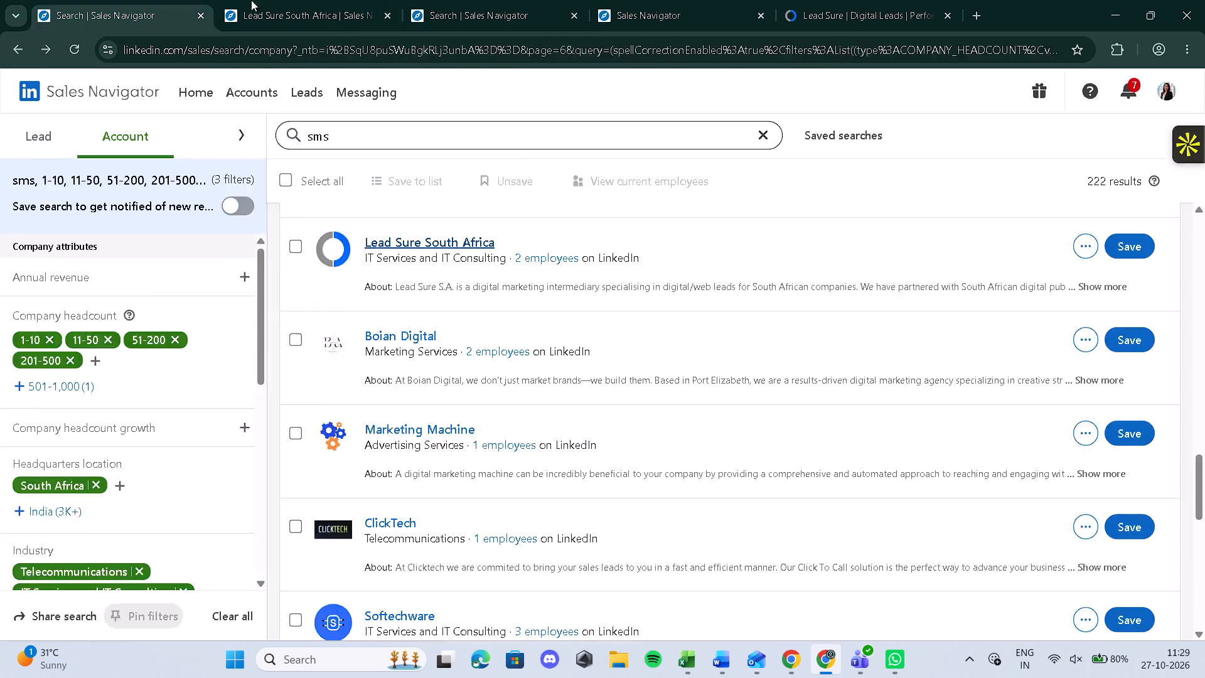
click(323, 0)
click(532, 0)
click(691, 0)
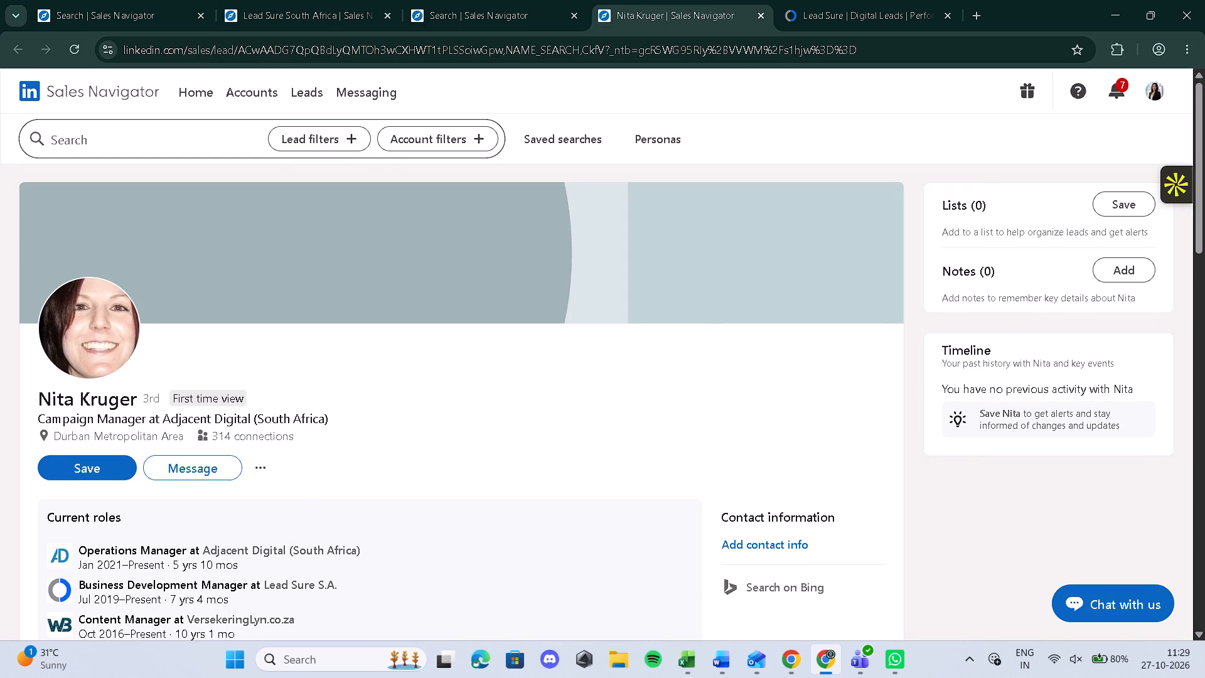
Copy the Business Development Manager's name from the profile into the contact cell F148 of the SA Harsh sheet.
drag(139, 396, 0, 387)
right_click(65, 390)
click(138, 410)
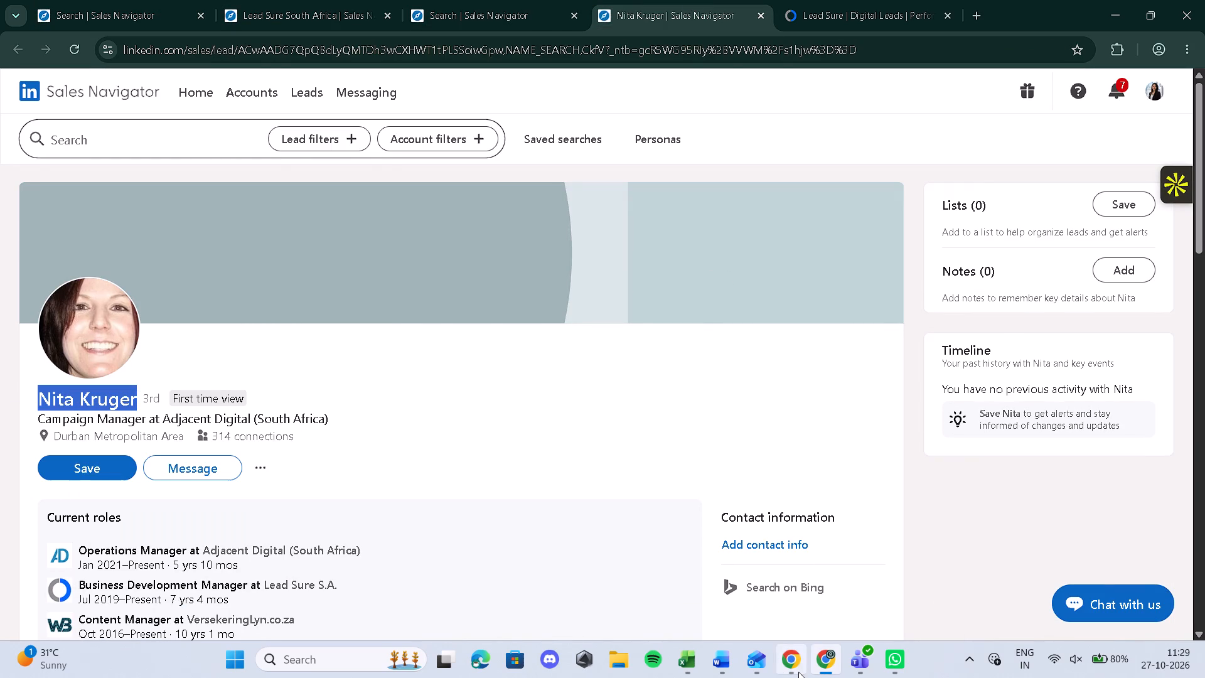
click(723, 663)
click(707, 662)
click(693, 662)
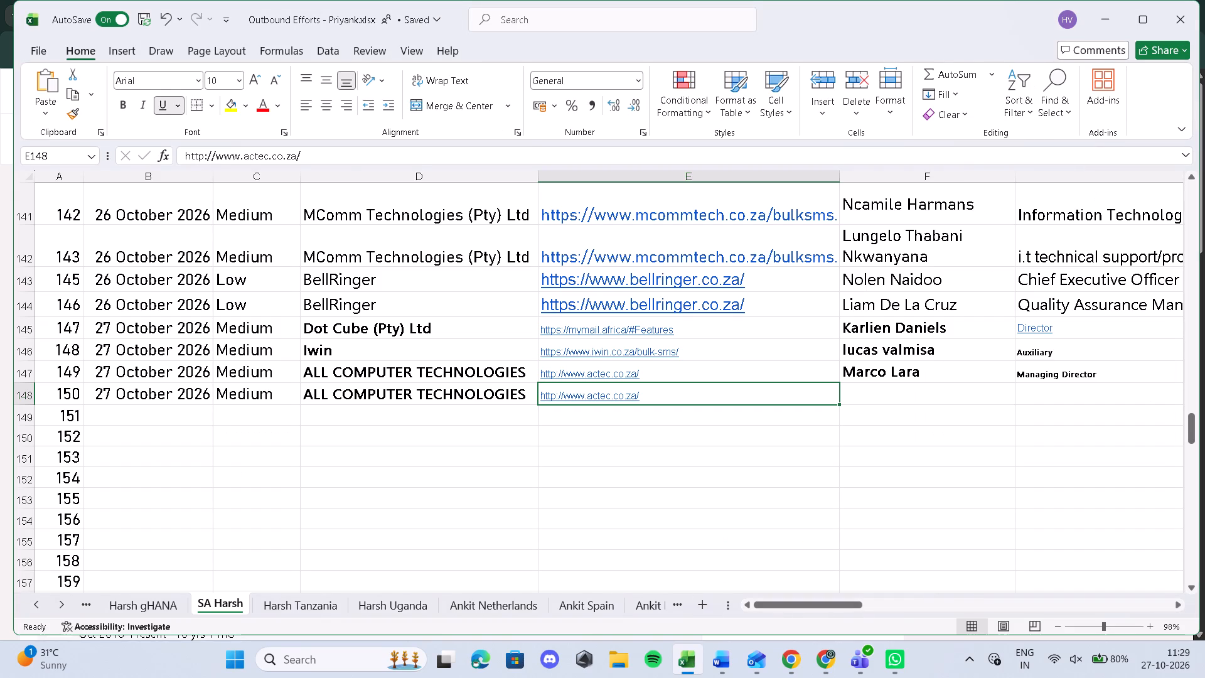
click(882, 396)
key(ctrl+v)
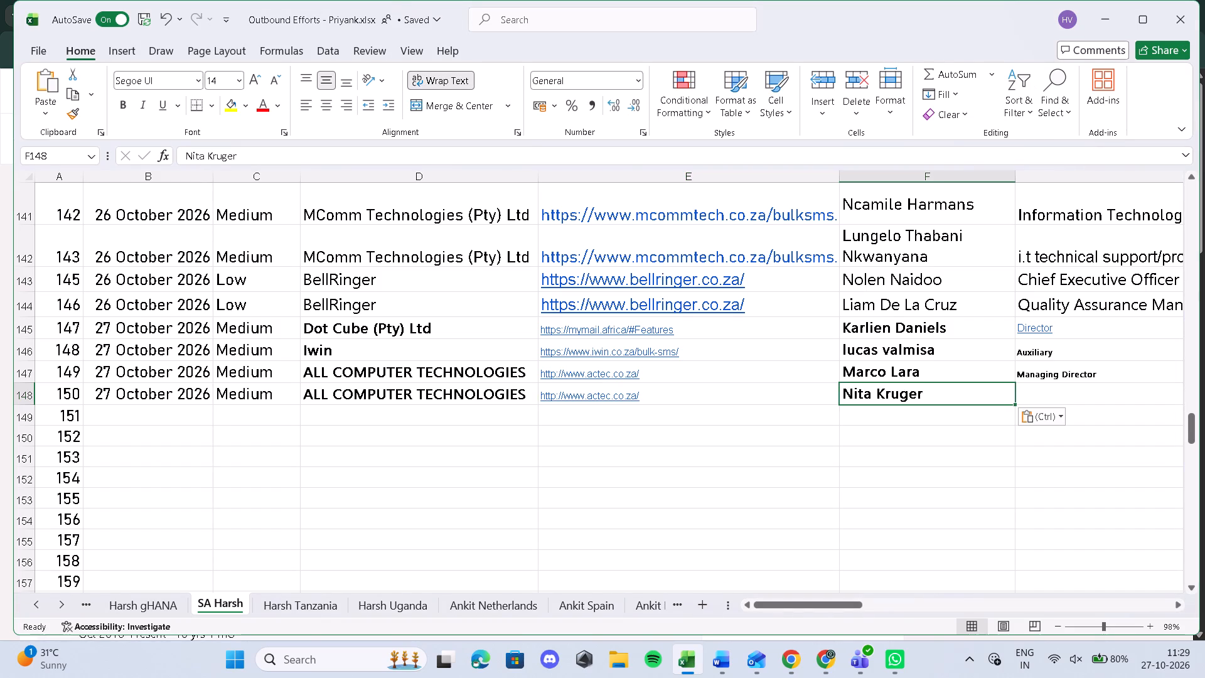
Clear the ALL COMPUTER TECHNOLOGIES website and company name from cells E148 and D148 of entry 150.
right_click(734, 398)
click(606, 455)
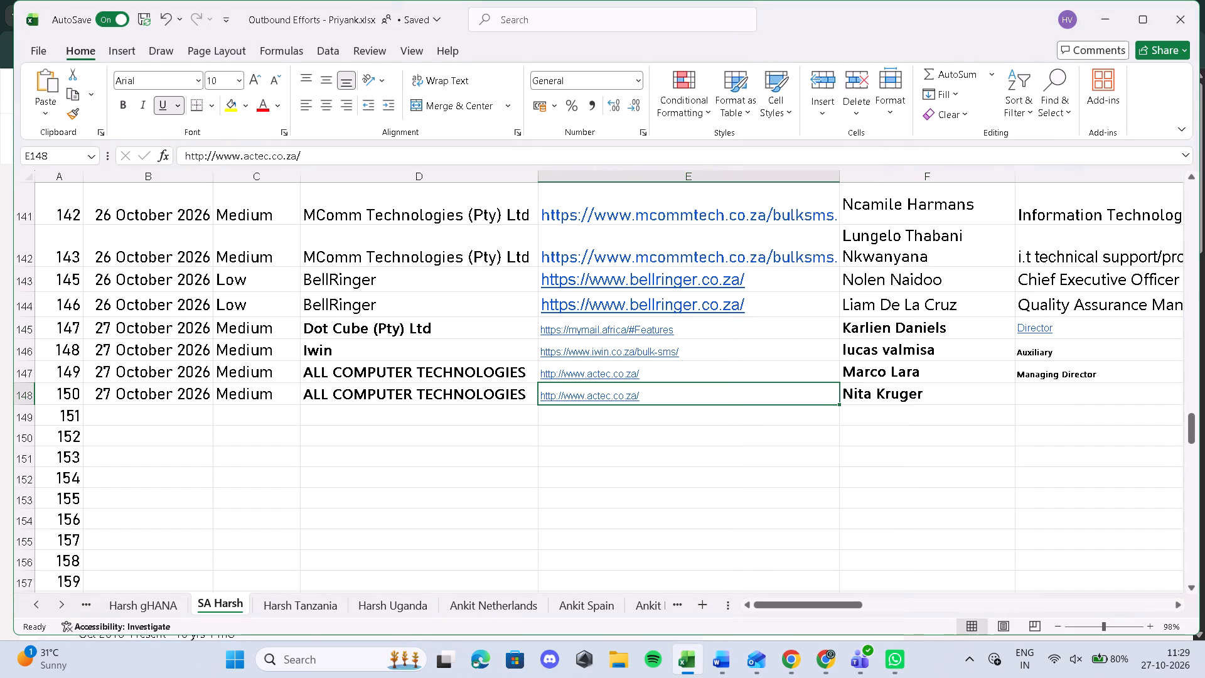
key(BackSpace)
right_click(488, 401)
click(393, 451)
key(BackSpace)
right_click(254, 399)
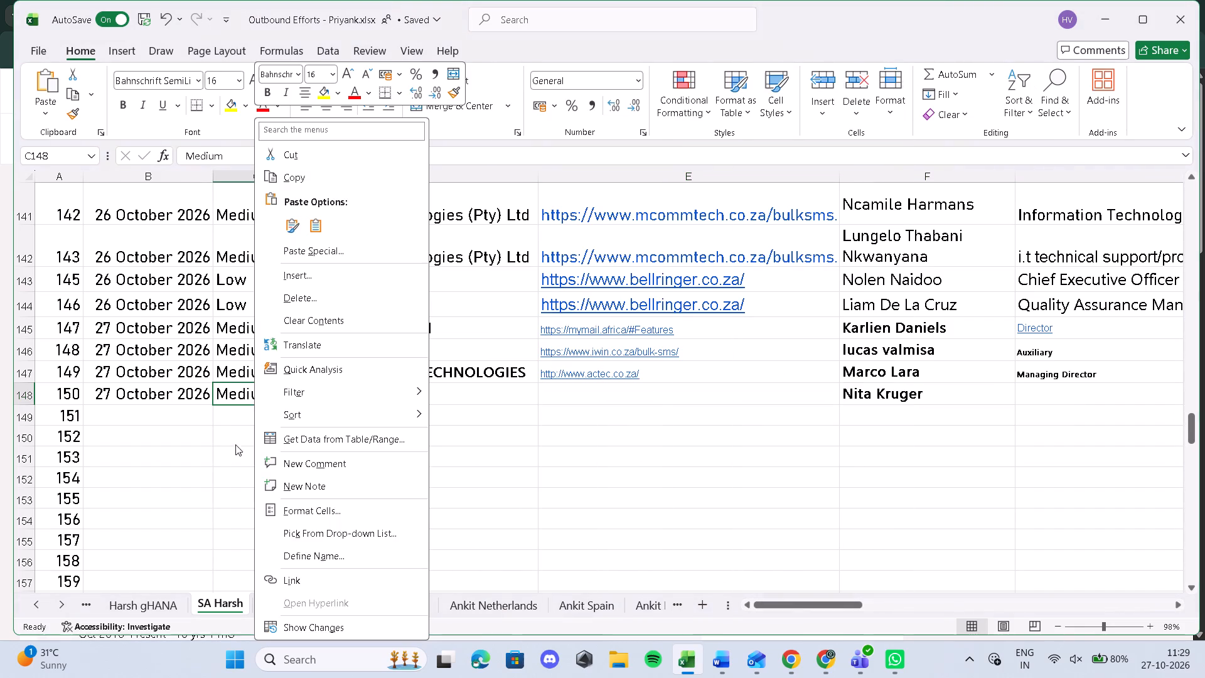
click(224, 457)
Copy the company name Lead Sure South Africa from its account page into cell D148 of the SA Harsh sheet.
click(804, 659)
click(829, 667)
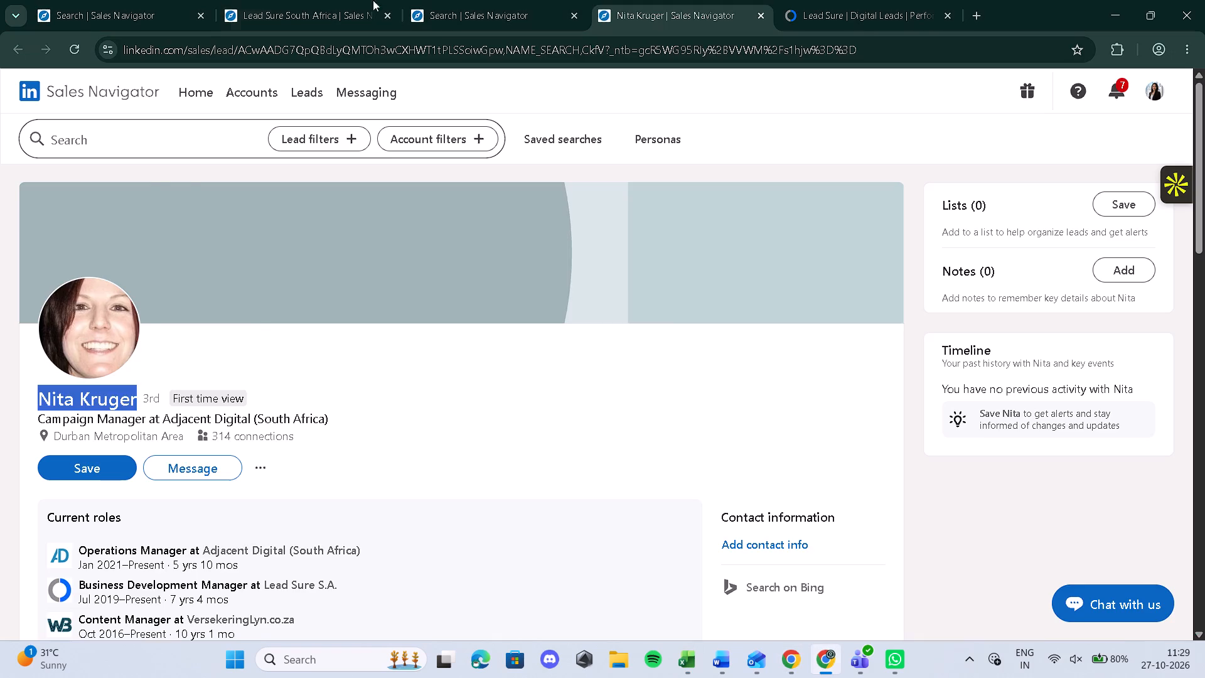
click(276, 0)
drag(124, 313, 28, 293)
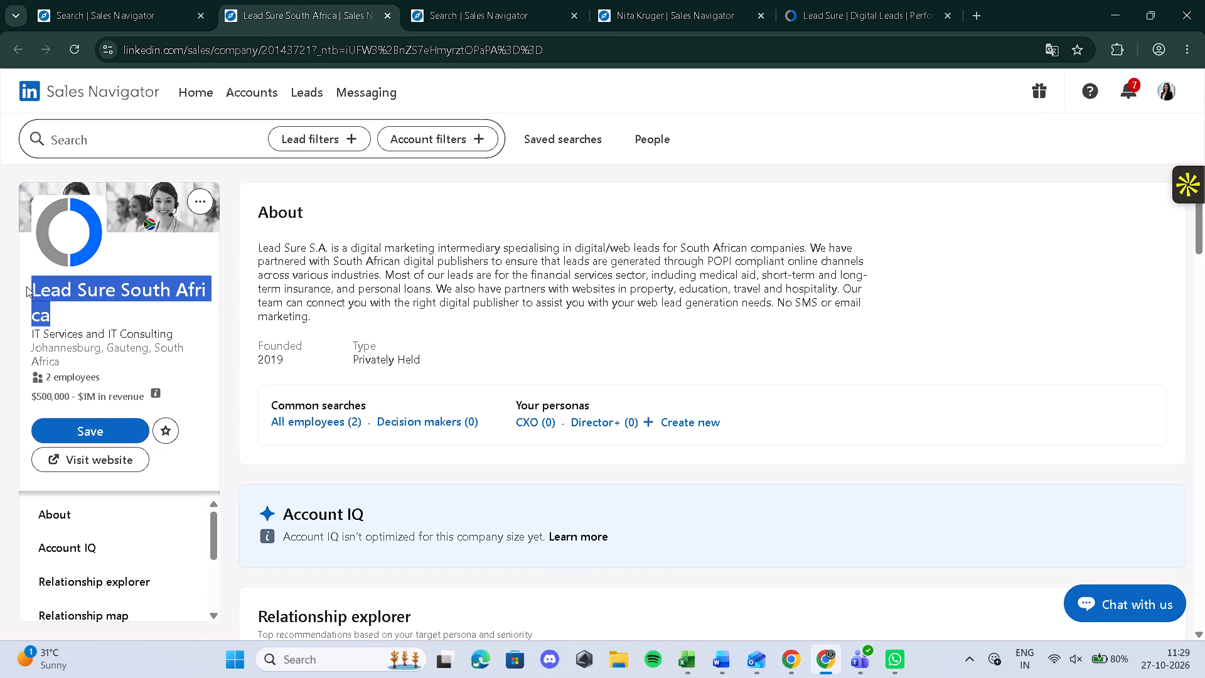
key(ctrl+c)
click(695, 664)
click(407, 390)
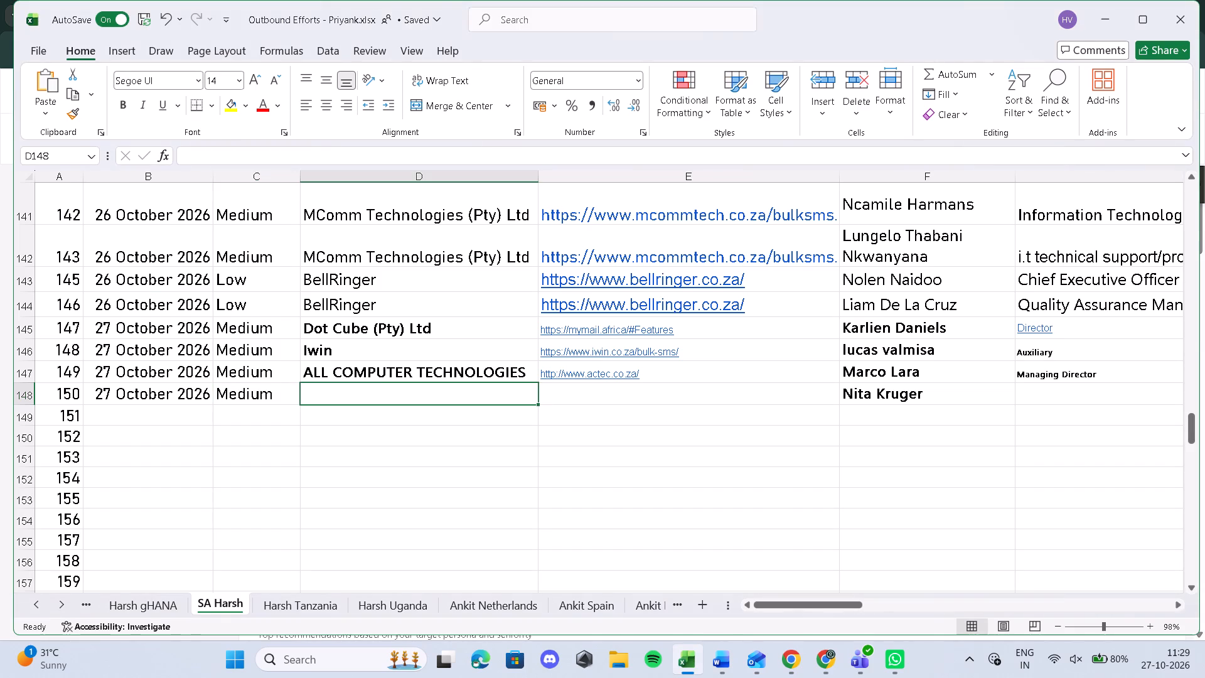
key(ctrl+v)
ctrl+drag(407, 394, 104, 416)
click(23, 389)
click(829, 672)
click(783, 668)
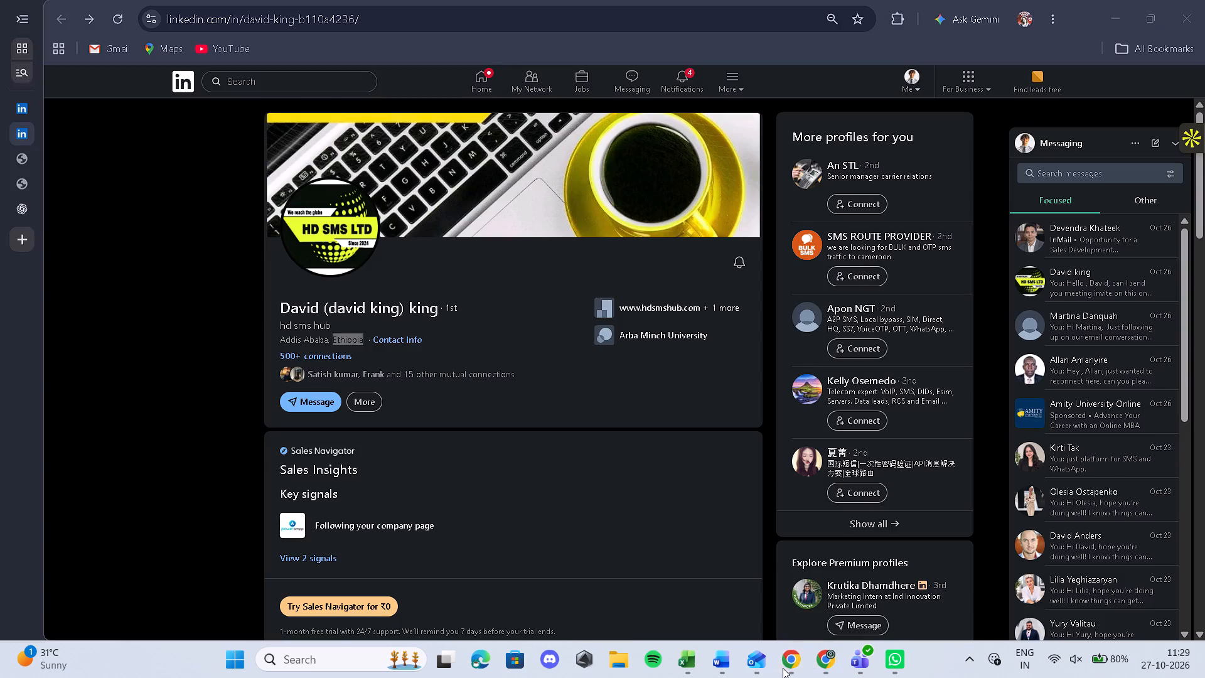
click(816, 675)
click(641, 0)
click(827, 0)
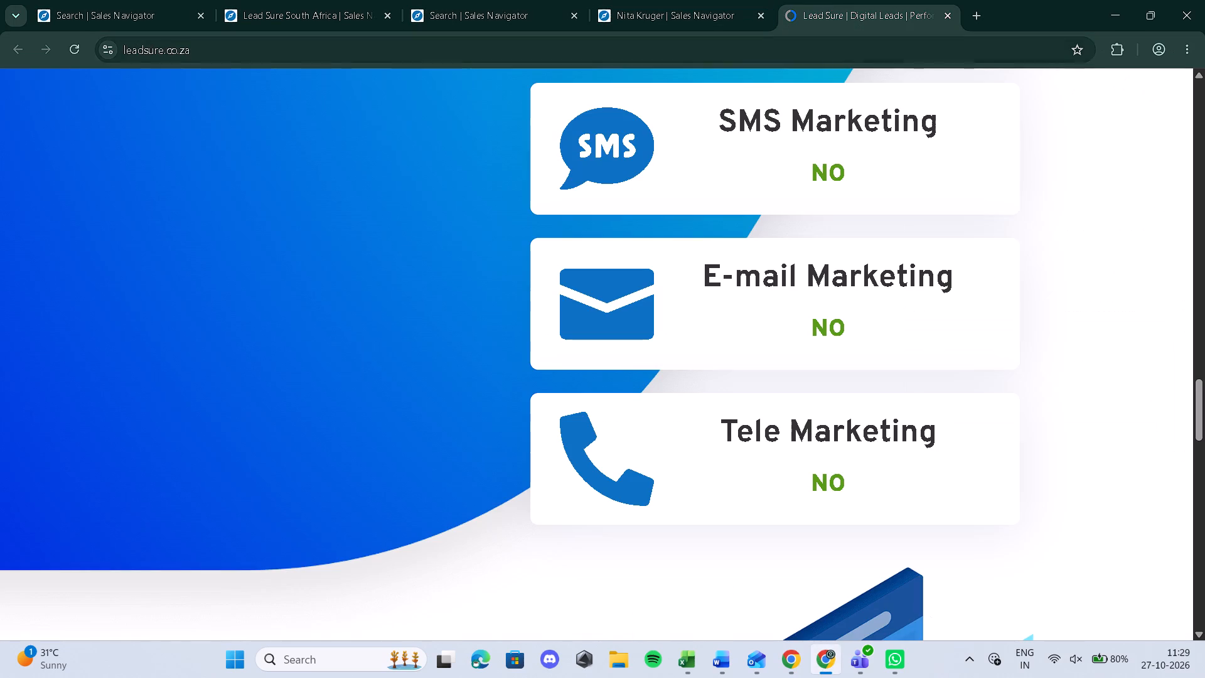
click(441, 46)
key(ctrl+c)
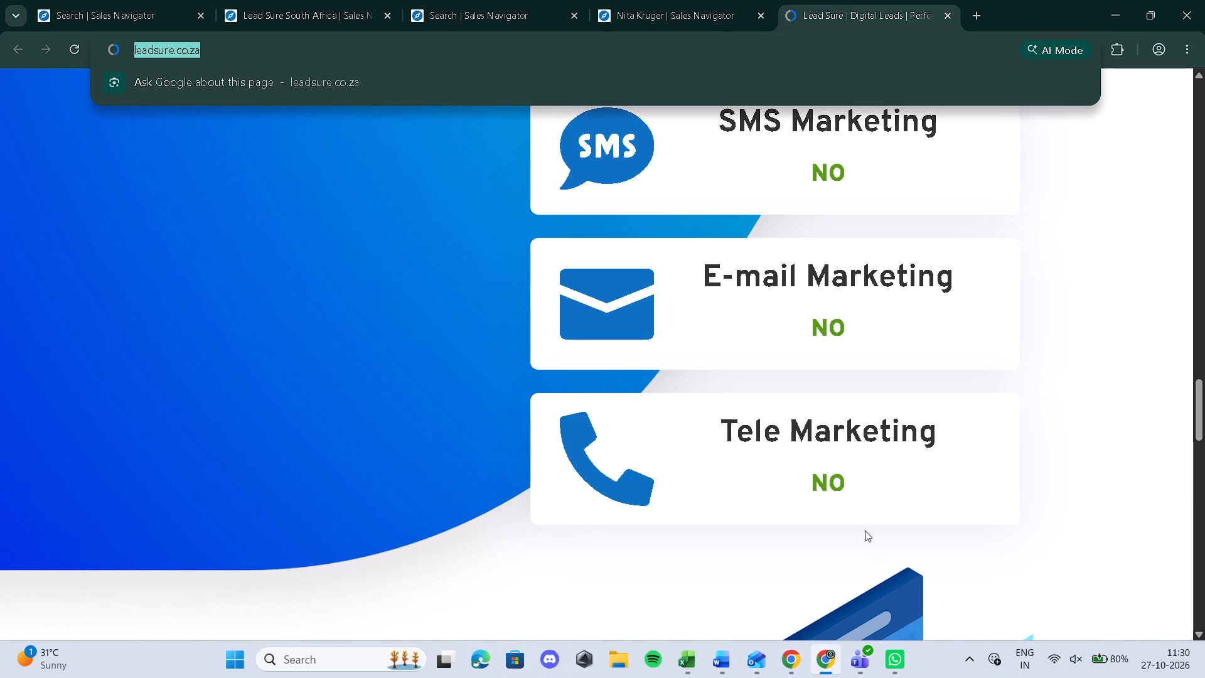
click(798, 660)
click(735, 659)
click(691, 661)
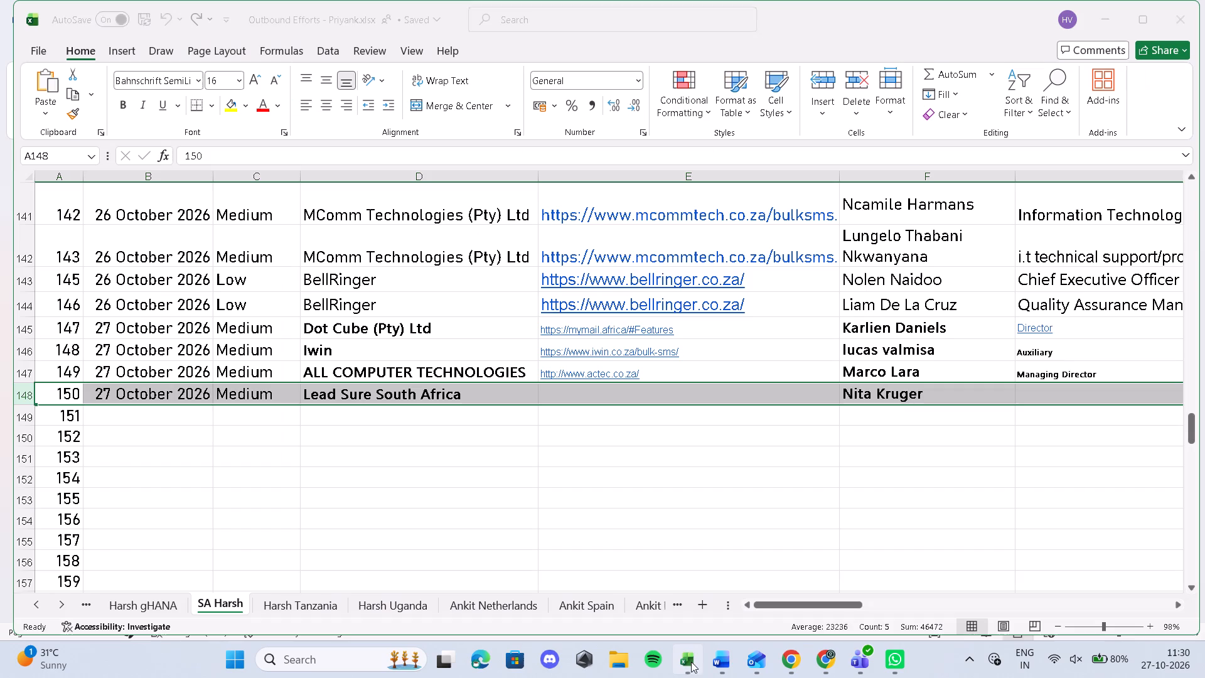
click(711, 397)
key(ctrl+v)
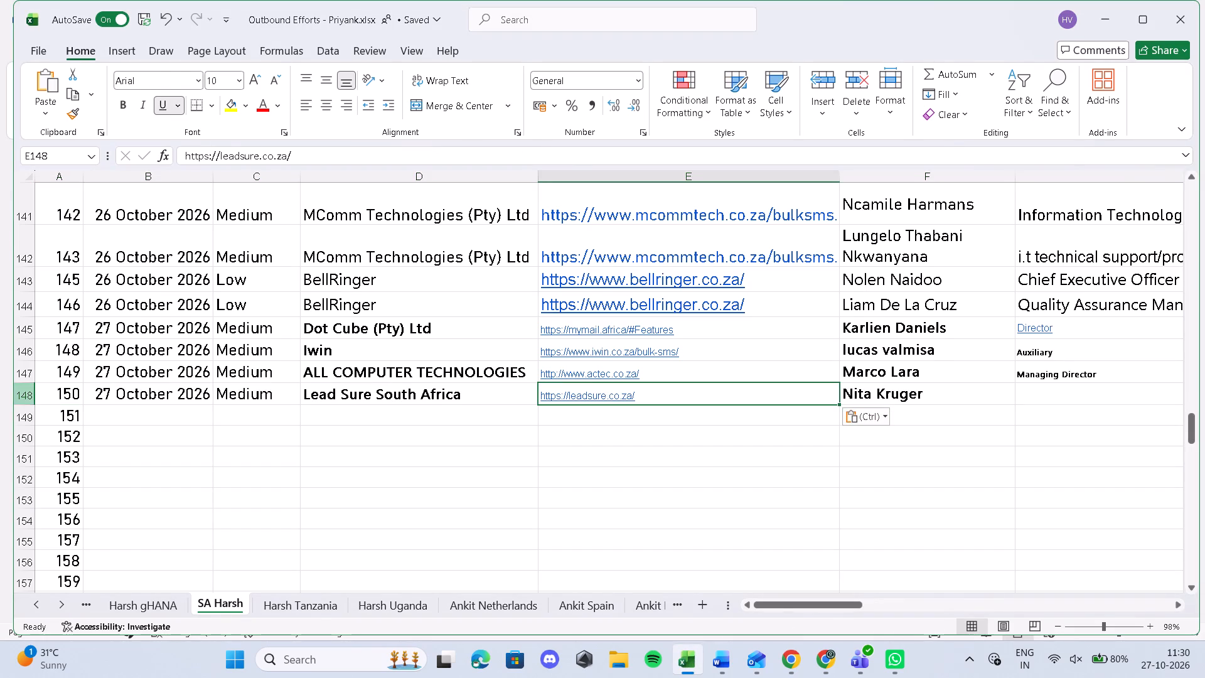
click(14, 392)
drag(827, 611, 858, 613)
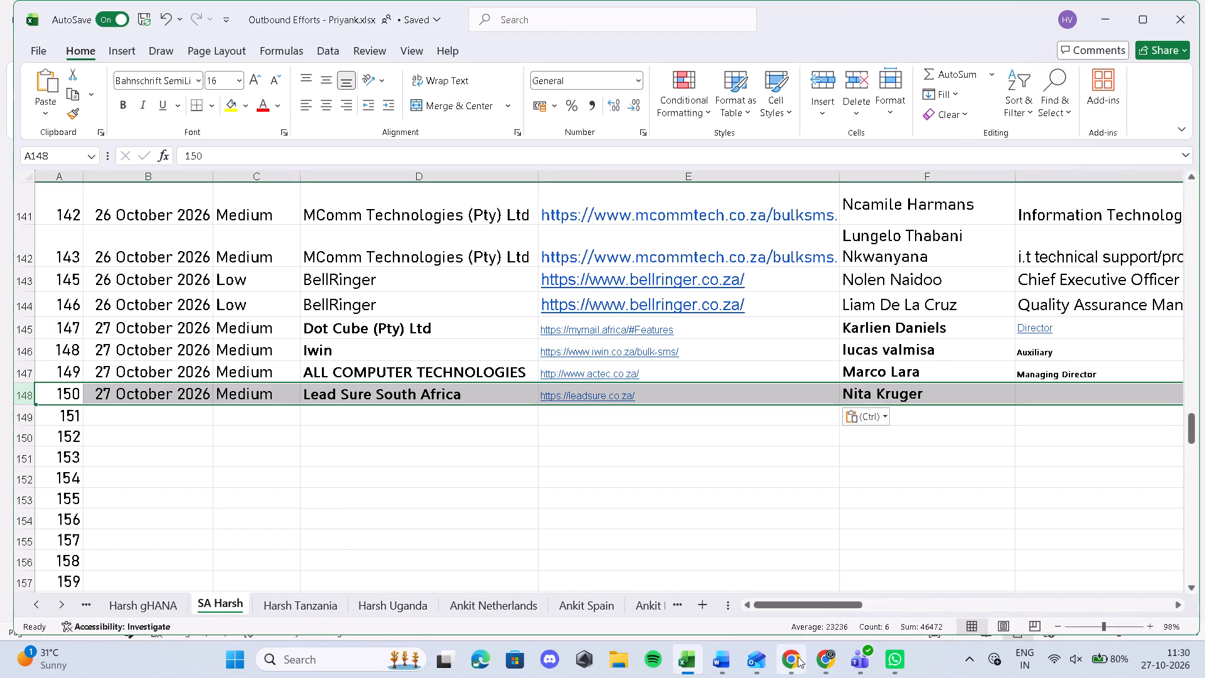
Copy the job title Business Development Manager from the contact's Sales Navigator profile into cell G148 of the SA Harsh sheet.
click(798, 657)
click(826, 660)
click(742, 0)
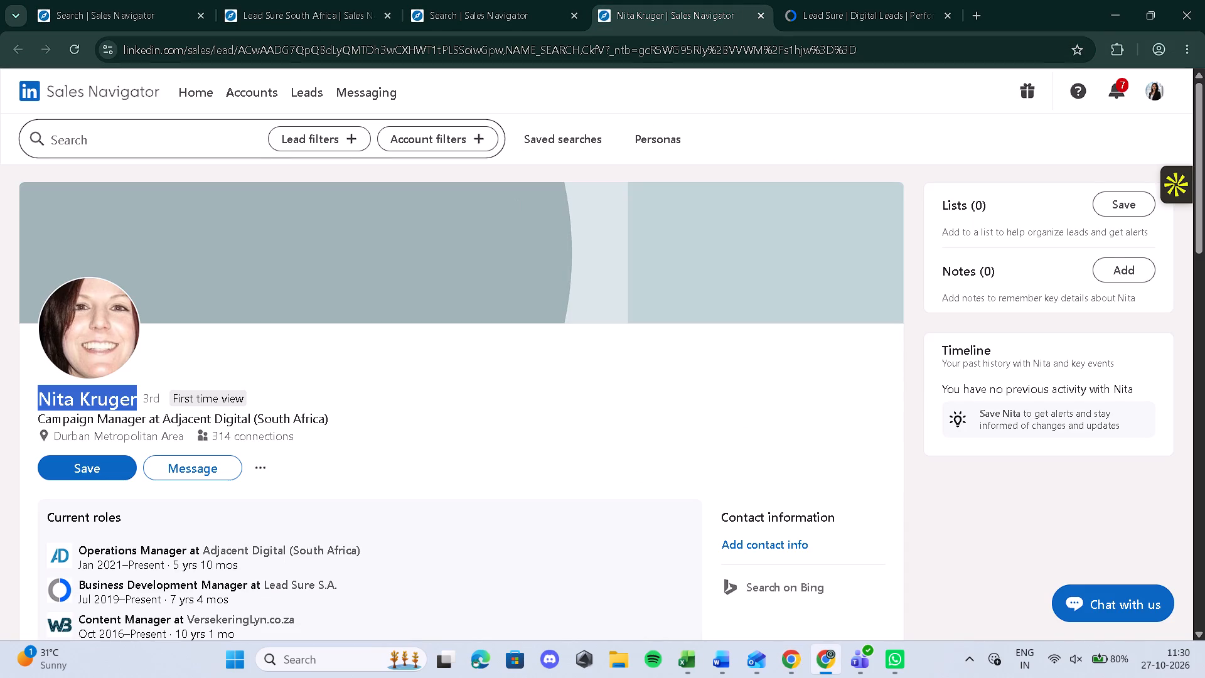
scroll(281, 480, down, 1)
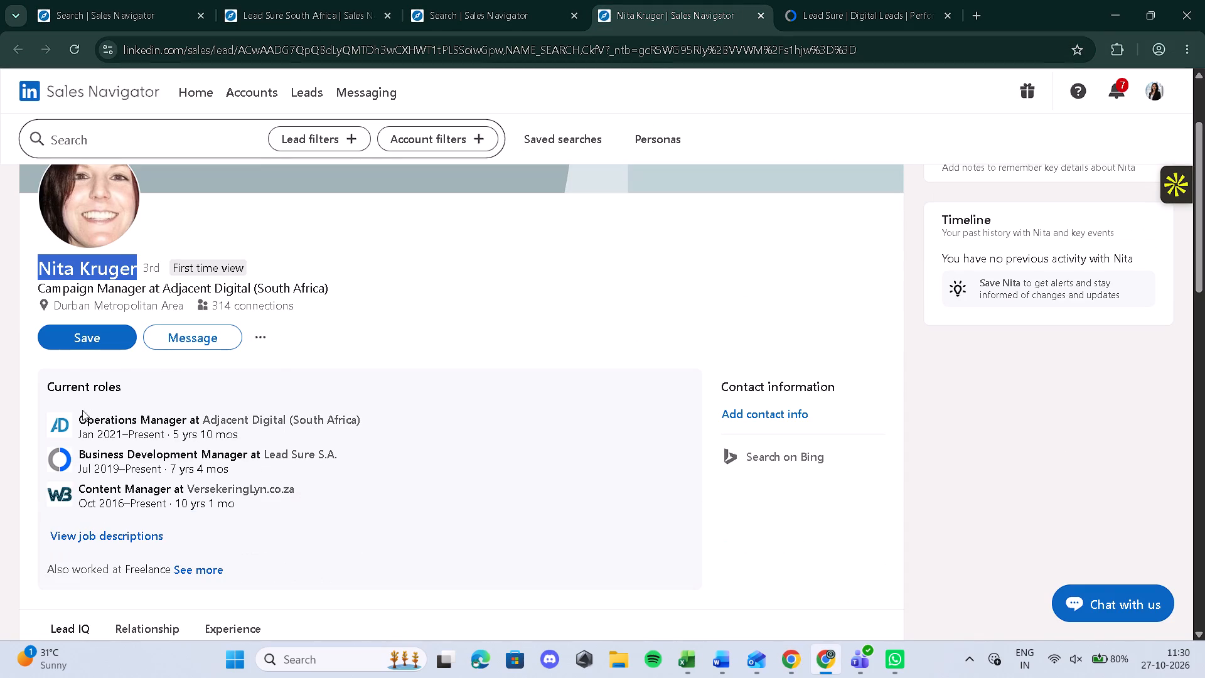
drag(80, 453, 80, 453)
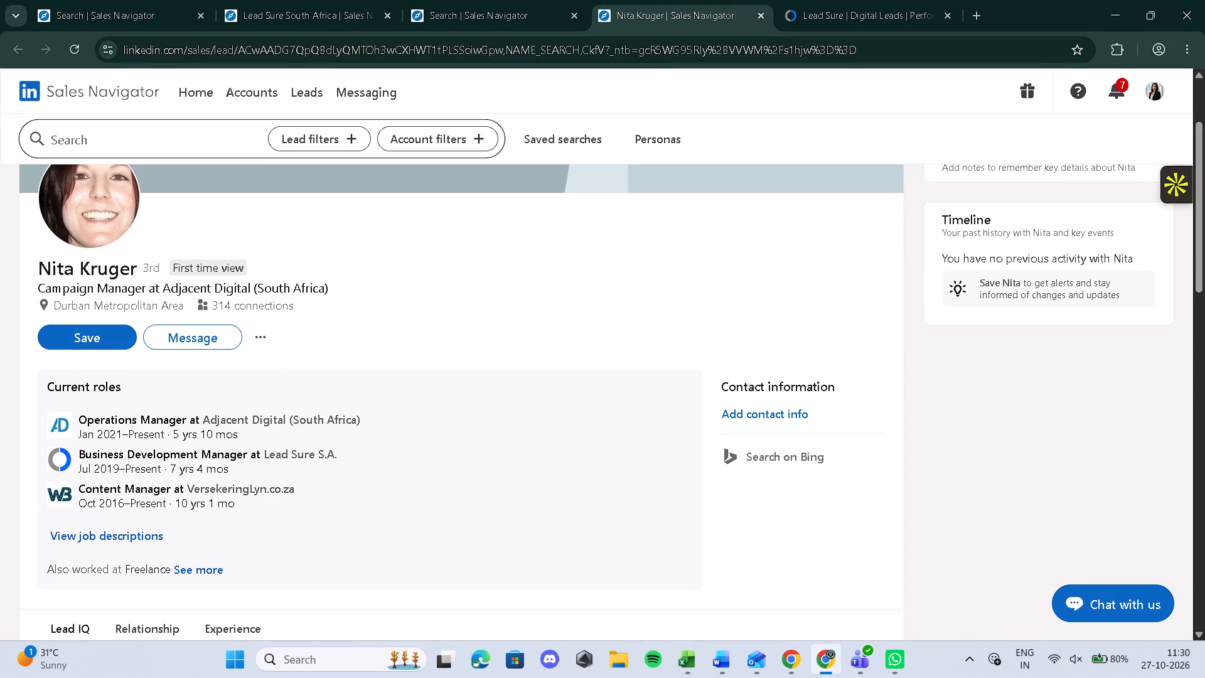
drag(80, 453, 246, 455)
key(ctrl+c)
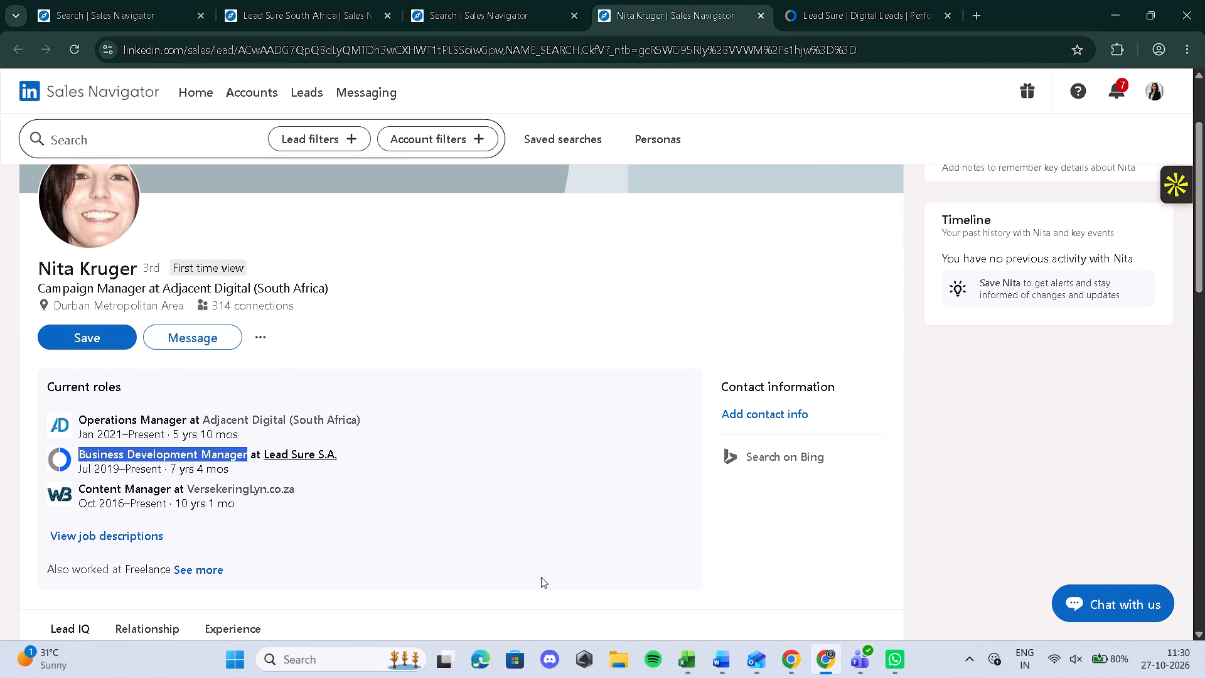
click(699, 665)
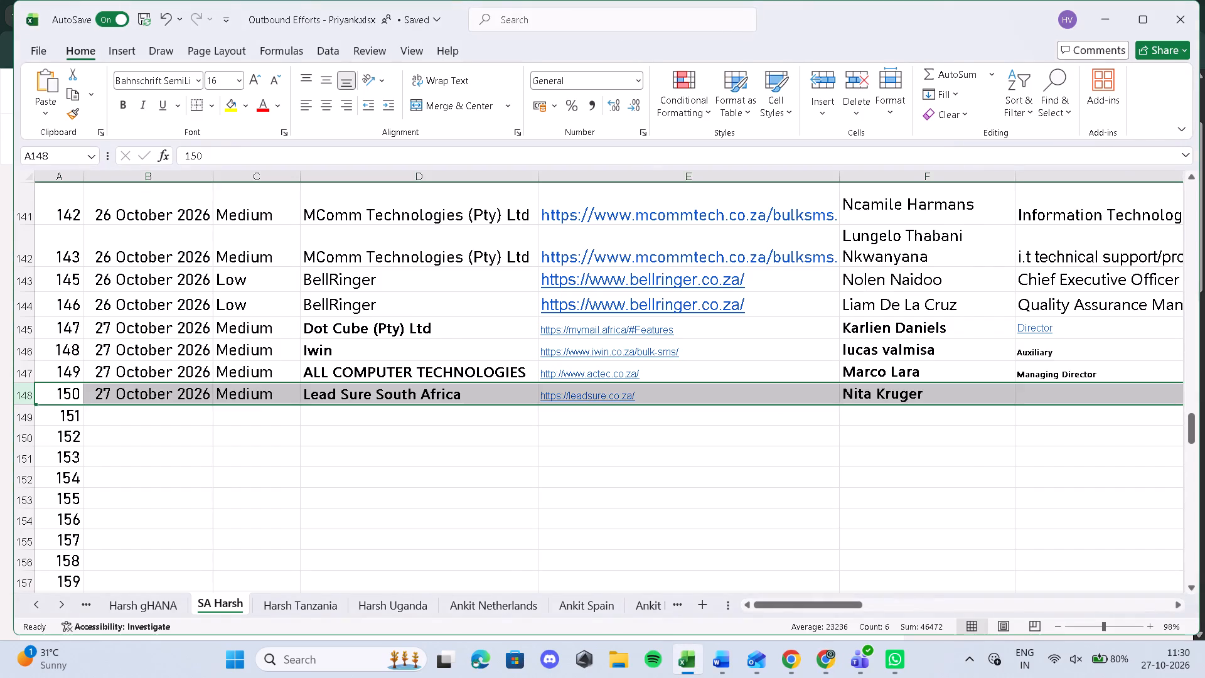
click(1080, 389)
key(ctrl+v)
Fill cells H148, I148 and J148 with South Africa, Africa and Not Accepted, copied from row 147.
click(918, 388)
click(919, 374)
key(ctrl+c)
click(917, 398)
key(ctrl+v)
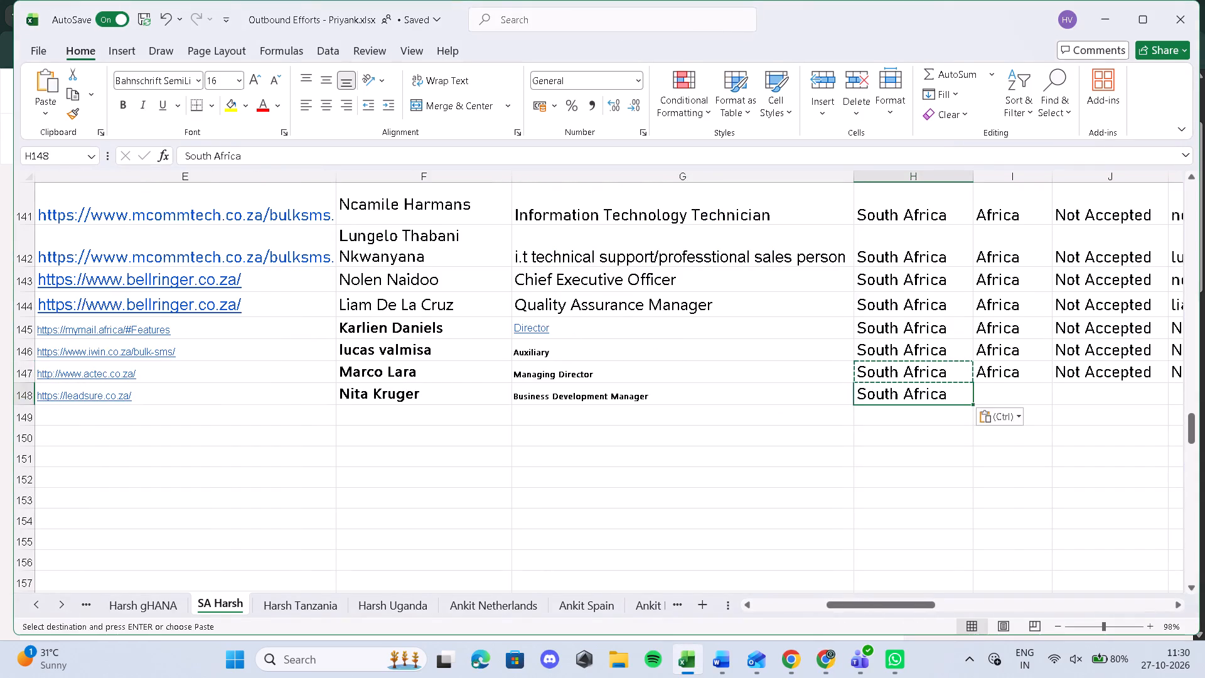
click(997, 380)
key(ctrl+c)
click(1001, 400)
key(ctrl+v)
click(1093, 377)
key(ctrl+c)
click(1093, 395)
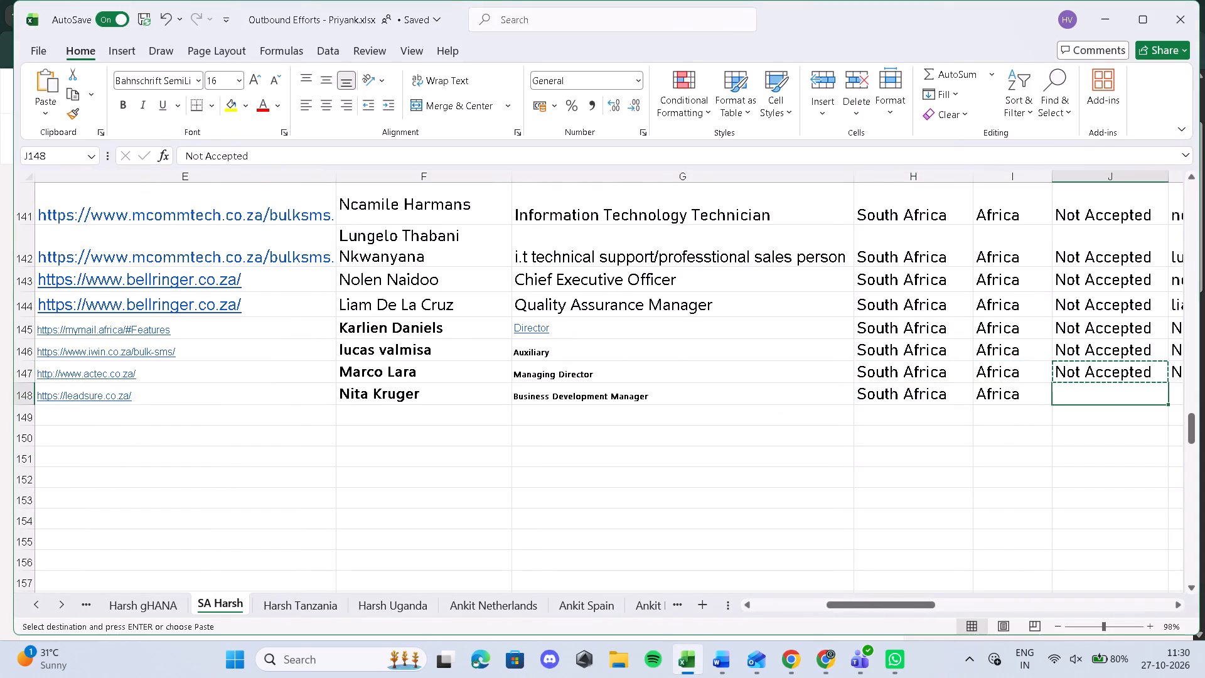
key(ctrl+v)
Open the Business Development Manager's LinkedIn profile from the Sales Navigator lead page in Chrome.
drag(923, 603, 951, 600)
click(769, 375)
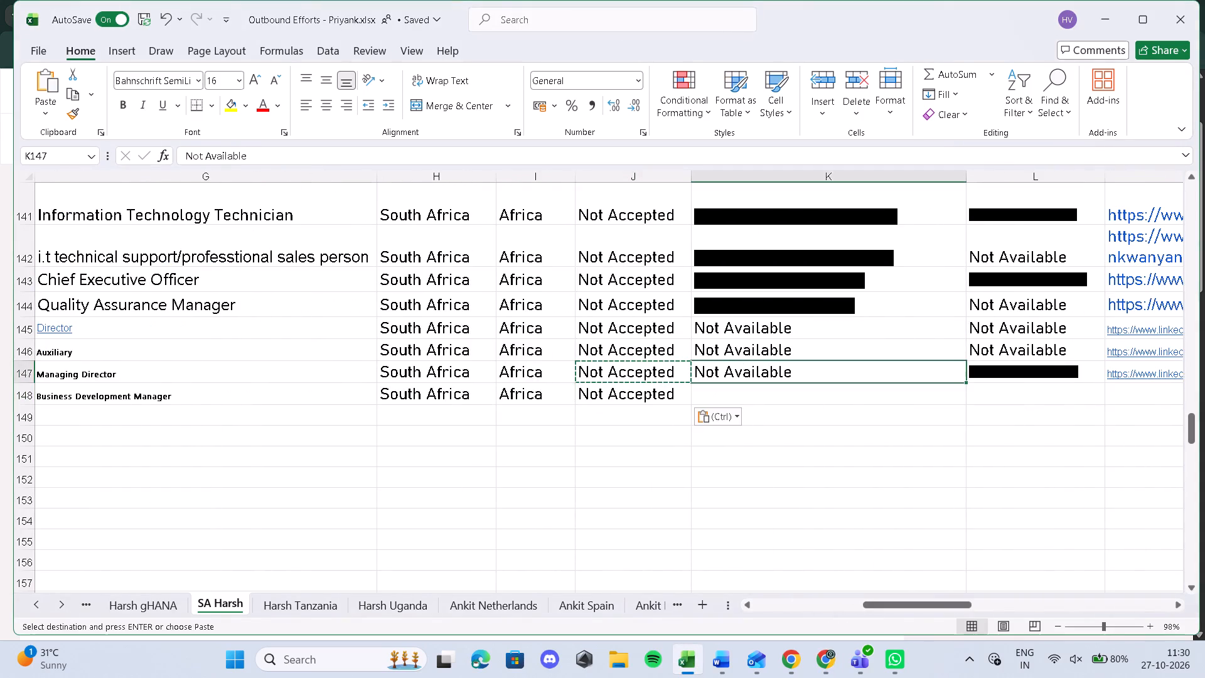
click(794, 677)
click(818, 673)
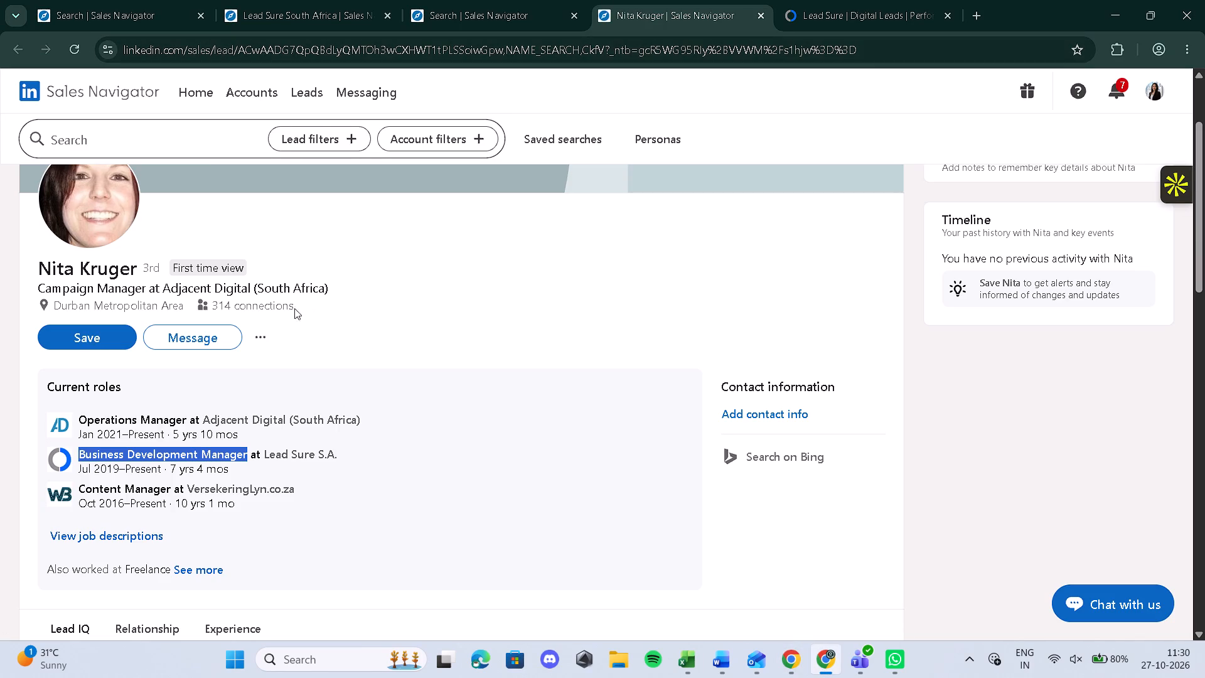
click(263, 329)
click(237, 415)
click(436, 5)
click(613, 1)
click(764, 0)
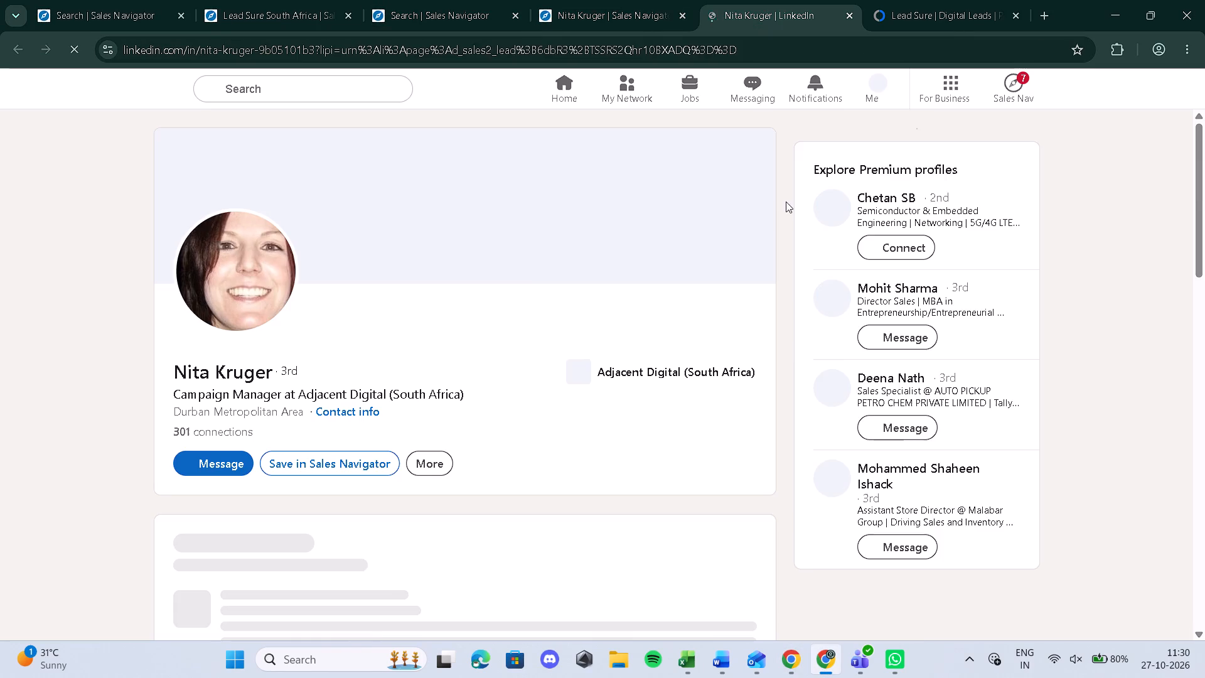
click(470, 0)
click(589, 0)
click(798, 0)
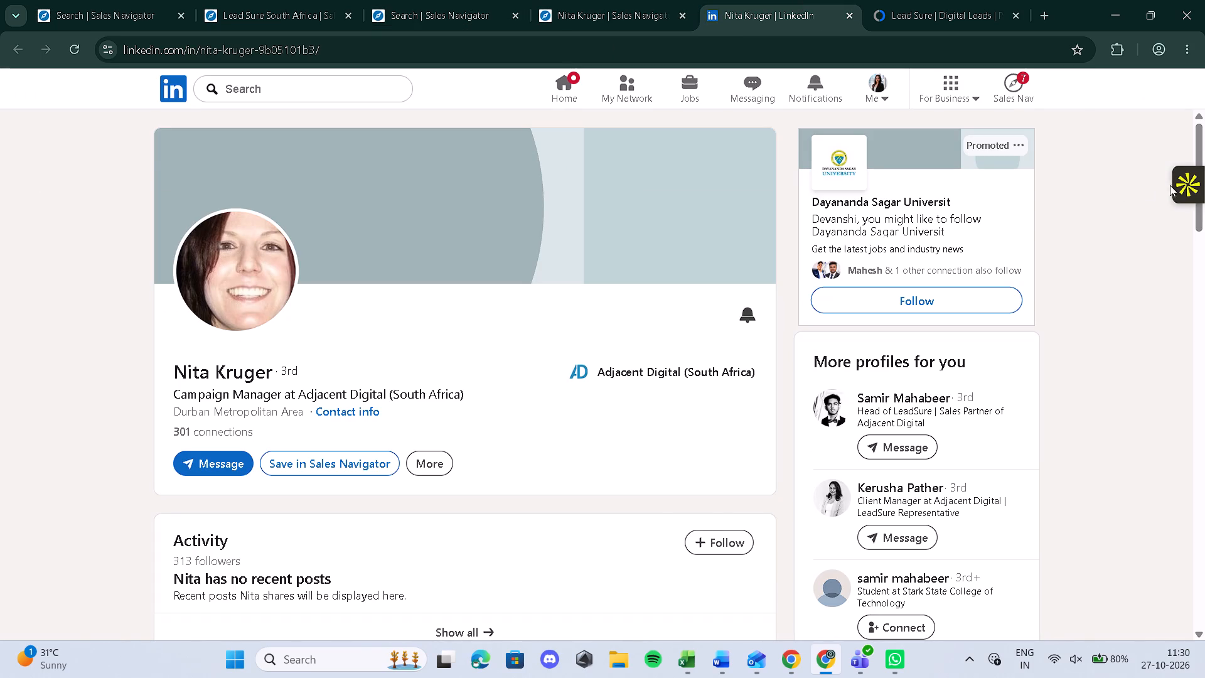
Look up the contact's email and phone number in Apollo, requesting access to the phone details.
click(1177, 188)
click(511, 0)
click(619, 0)
click(793, 0)
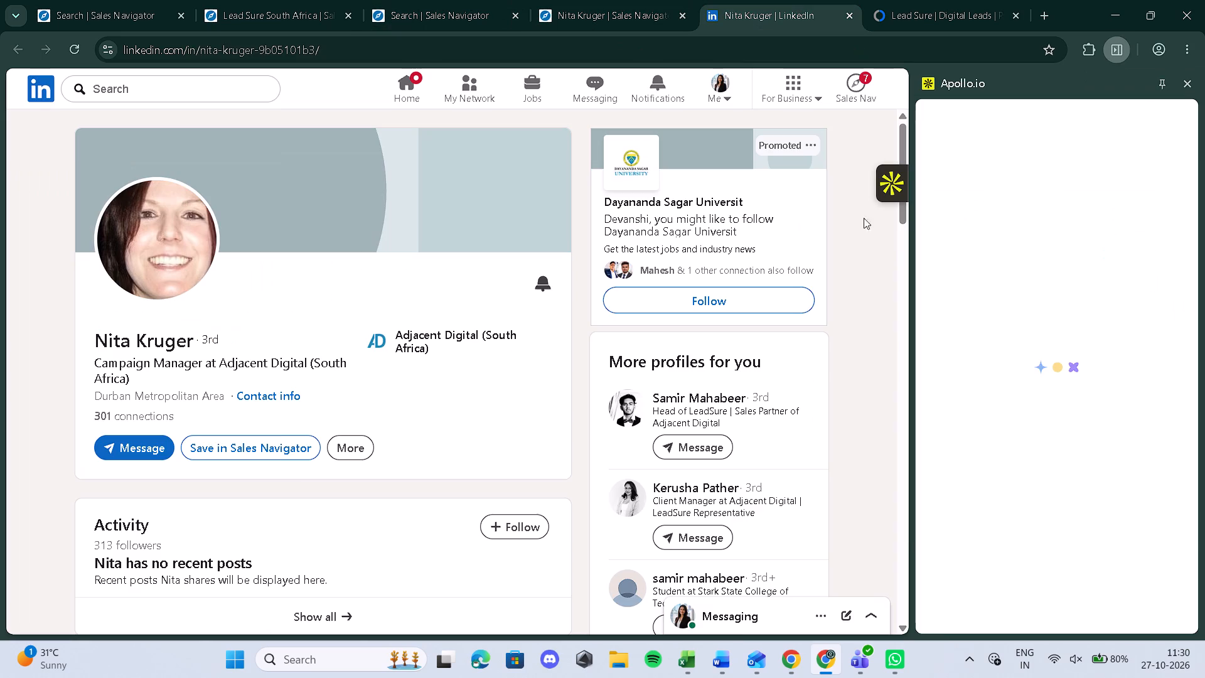
click(1014, 541)
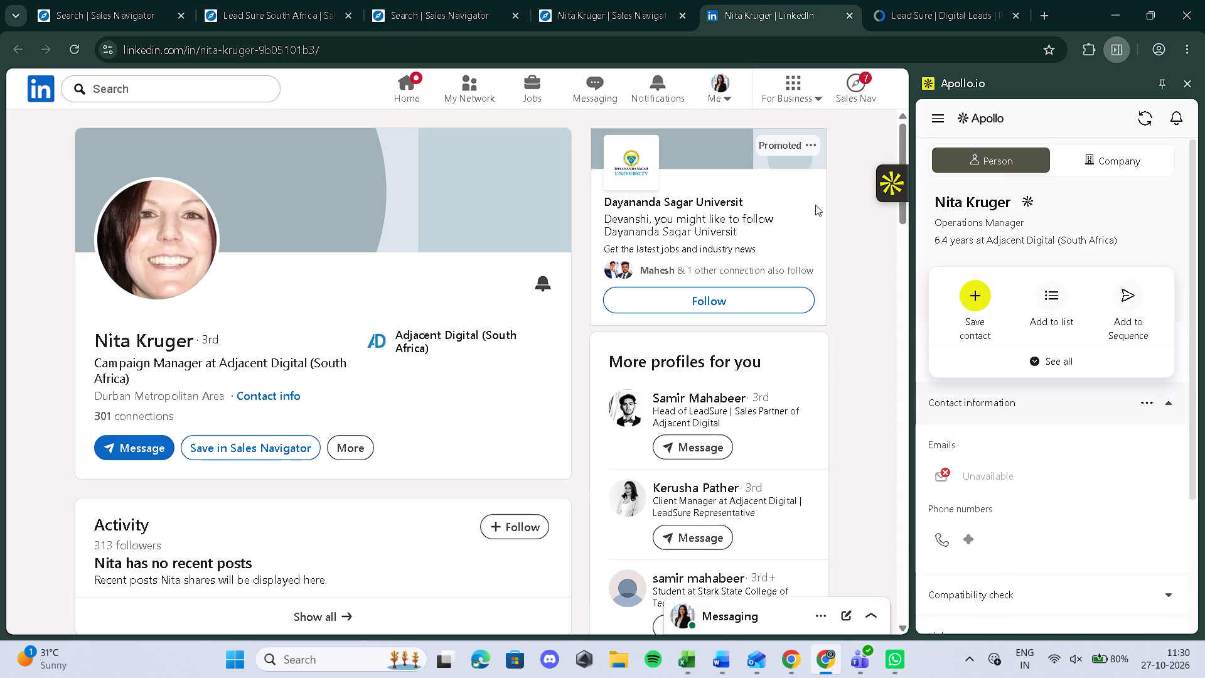
click(425, 0)
click(627, 0)
click(768, 0)
click(1148, 124)
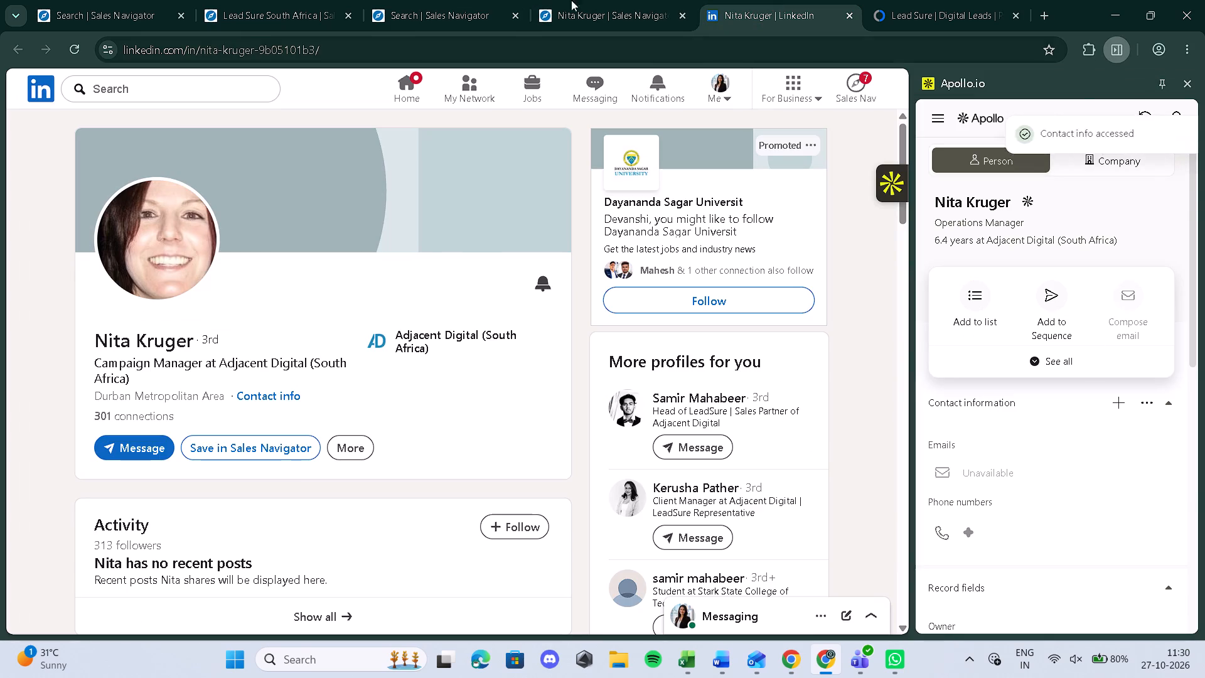
click(479, 0)
click(589, 0)
click(769, 0)
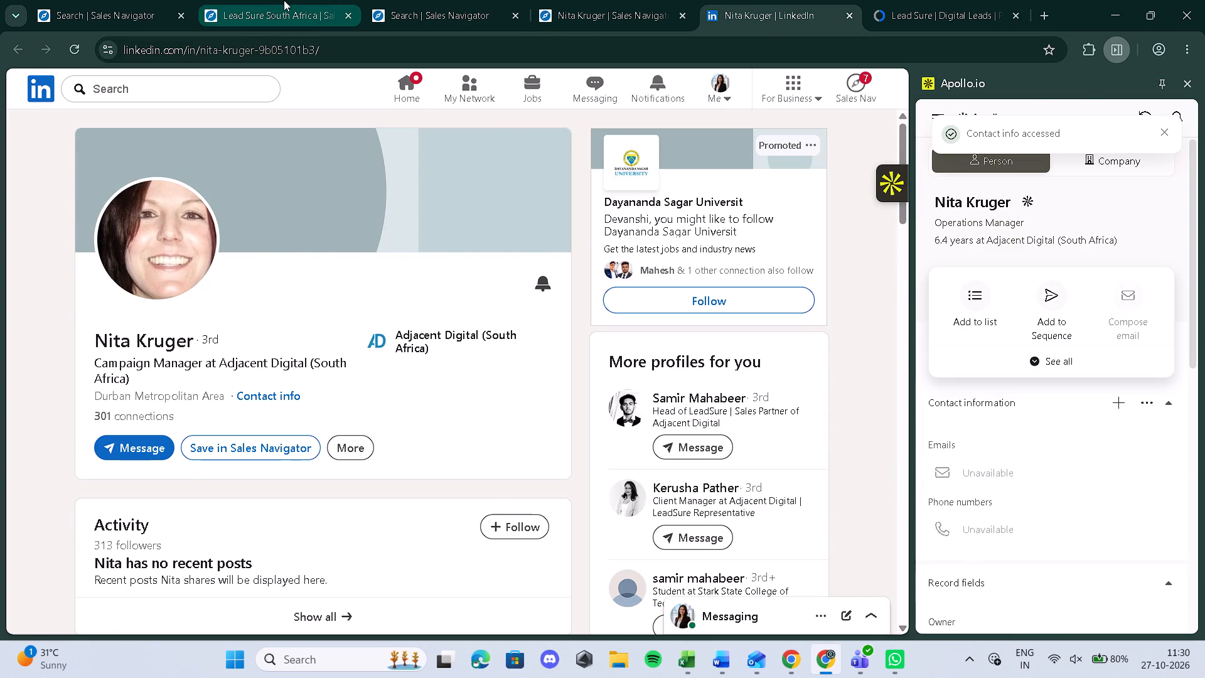
Refresh the LinkedIn profile's Apollo lookup to recheck the contact's email and phone details.
click(284, 0)
click(460, 0)
click(628, 0)
click(702, 0)
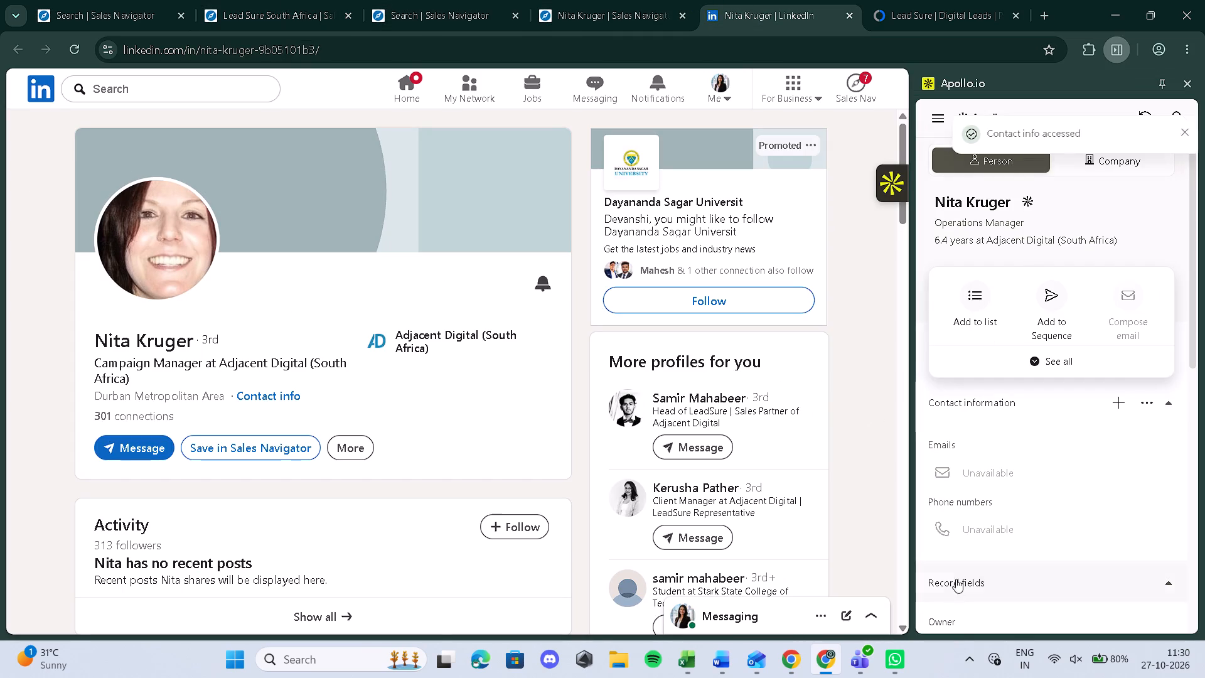
click(969, 651)
click(969, 651)
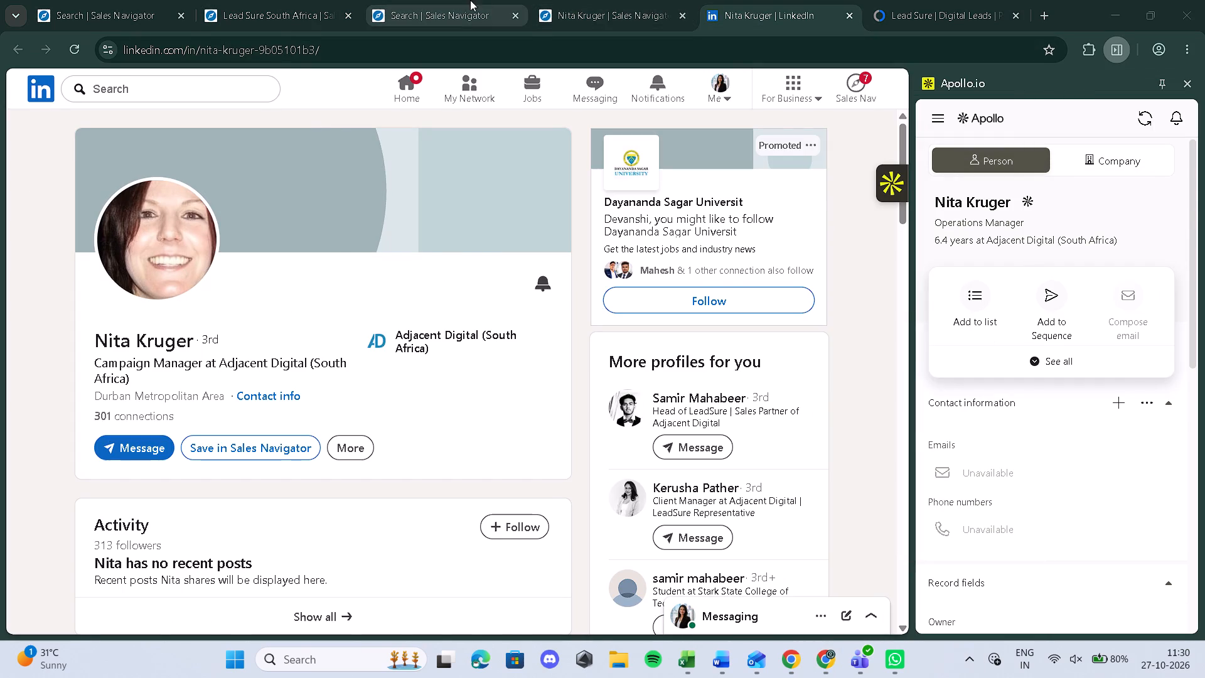
click(470, 0)
click(570, 0)
click(763, 0)
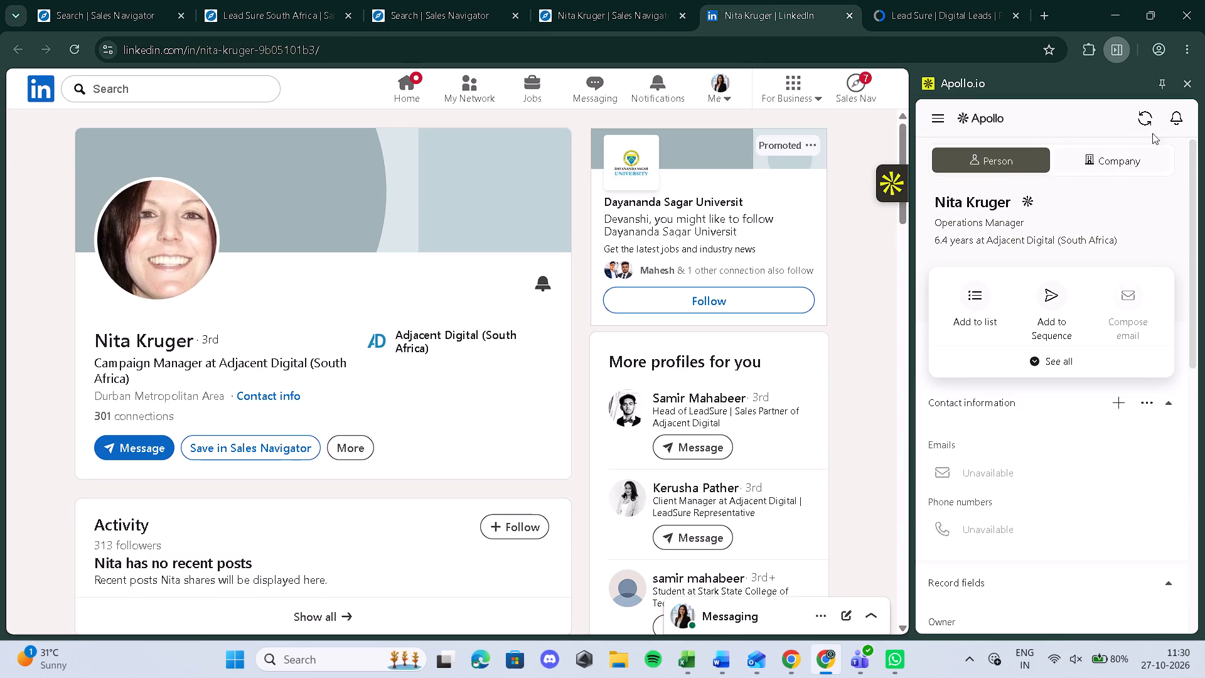
click(1146, 125)
click(405, 0)
click(587, 0)
click(734, 0)
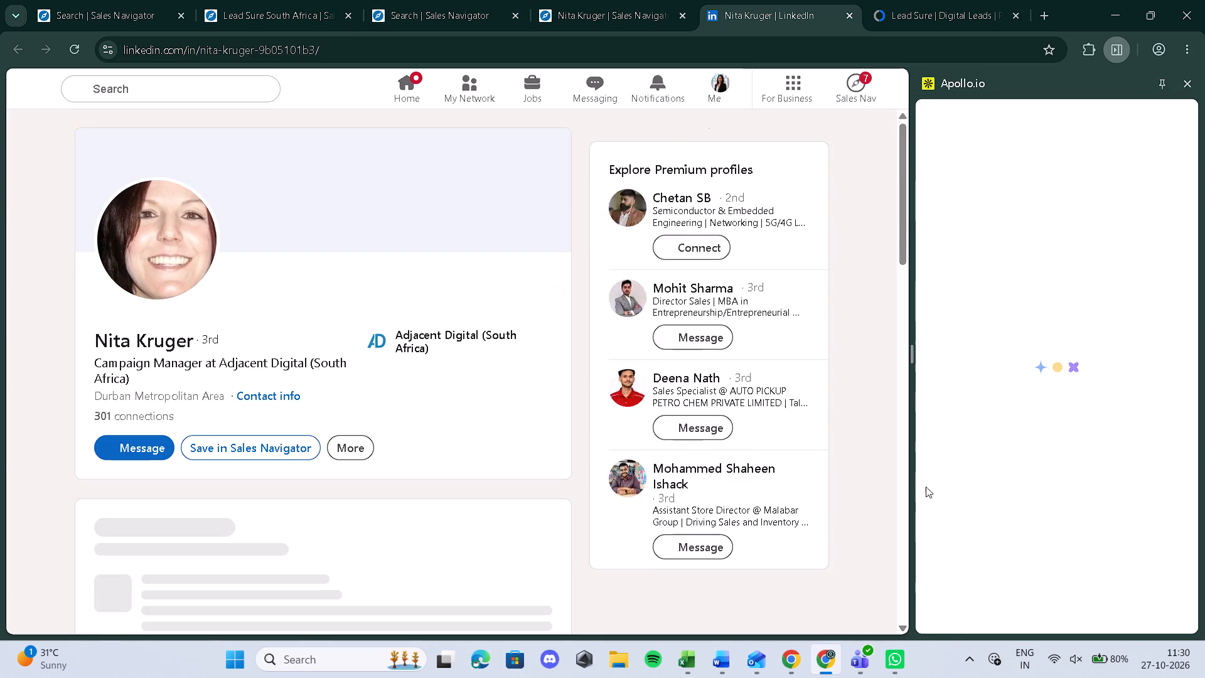
Enter Not Available in cells K148 and L148 of the SA Harsh sheet, copied from the rows above.
click(698, 669)
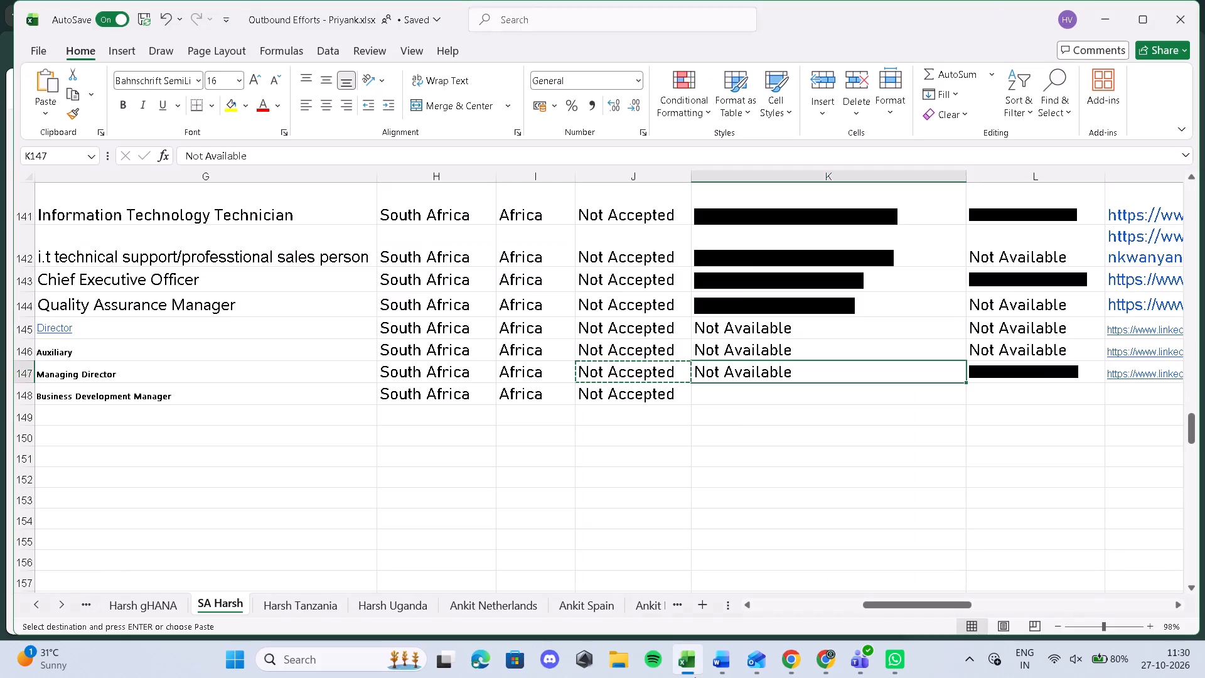
key(ctrl+c)
click(789, 398)
key(ctrl+v)
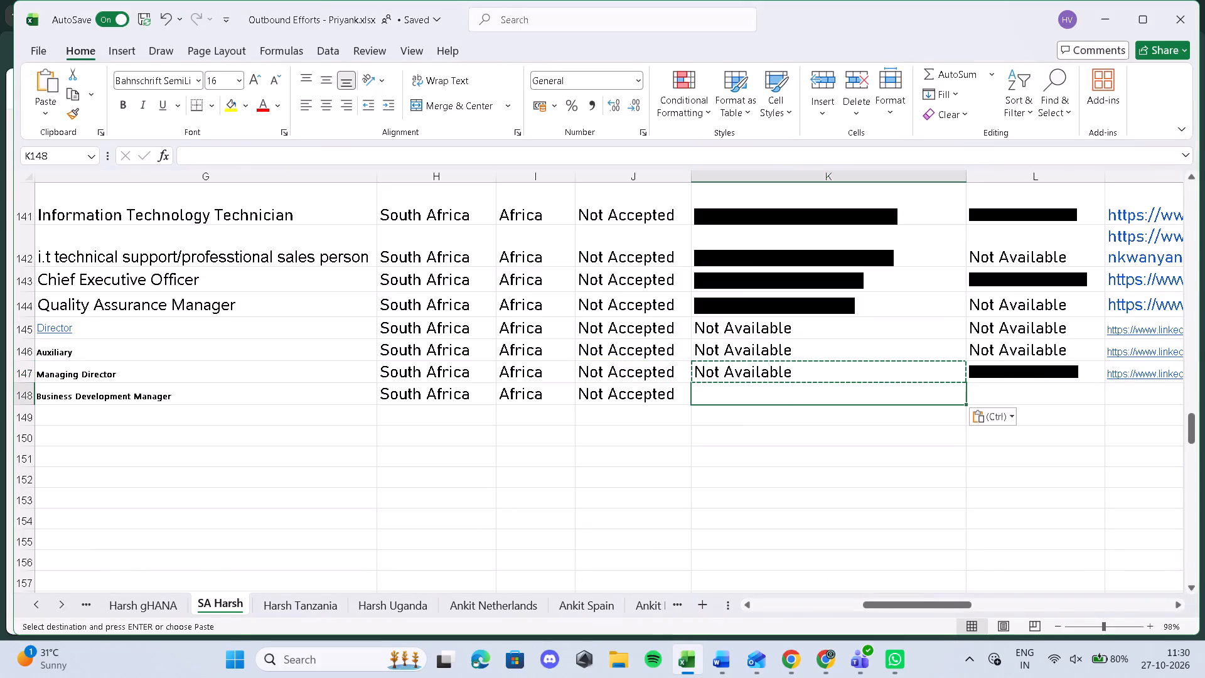
click(1026, 353)
key(ctrl+c)
click(1030, 393)
key(ctrl+v)
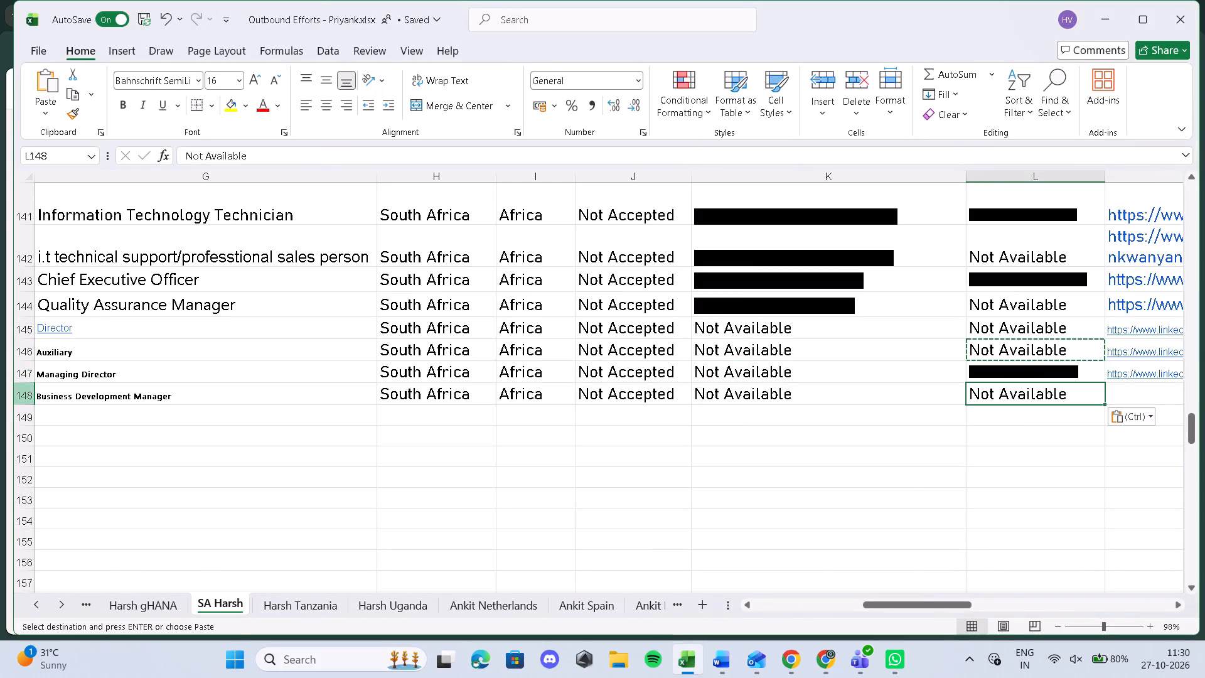
Copy the contact's LinkedIn.com URL from the Sales Navigator profile into cell M148 of the SA Harsh sheet.
click(18, 392)
drag(899, 606, 950, 595)
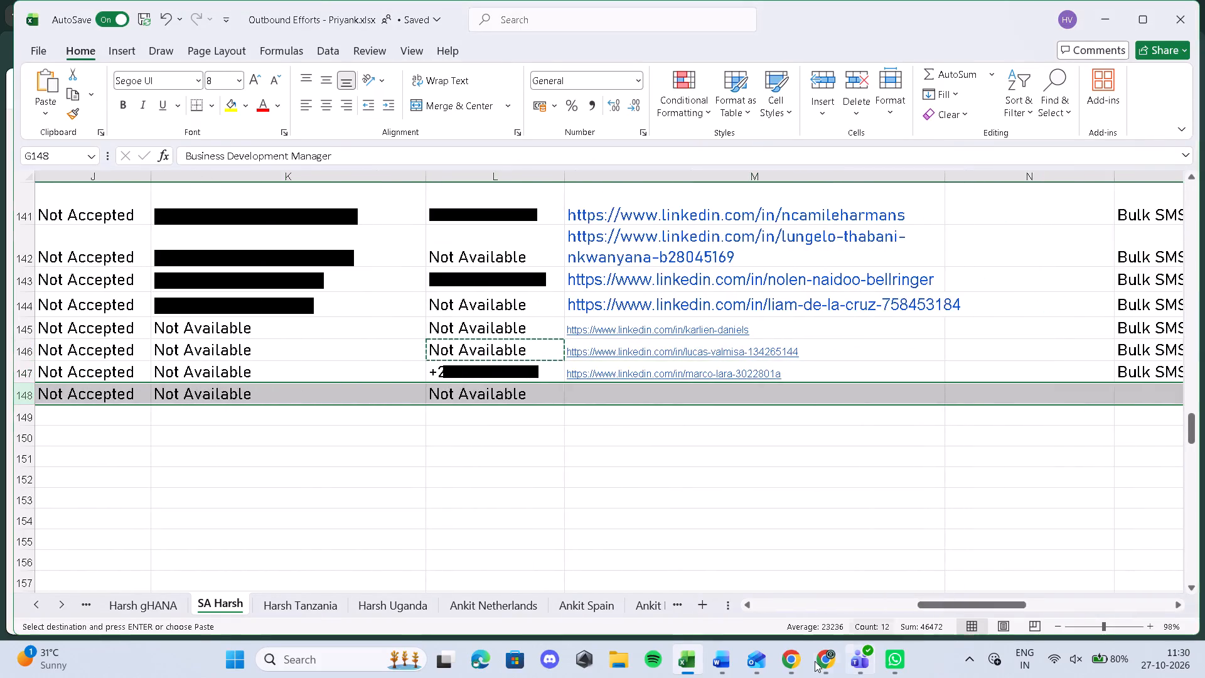
click(815, 661)
click(579, 7)
click(726, 0)
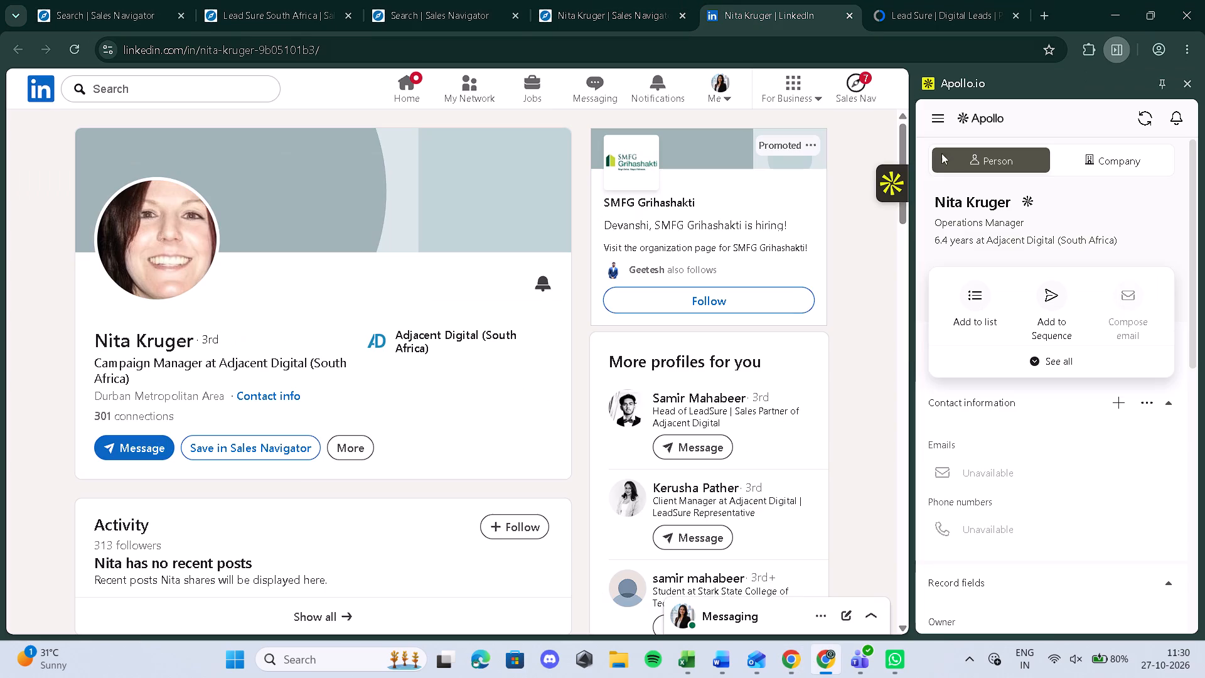
click(694, 657)
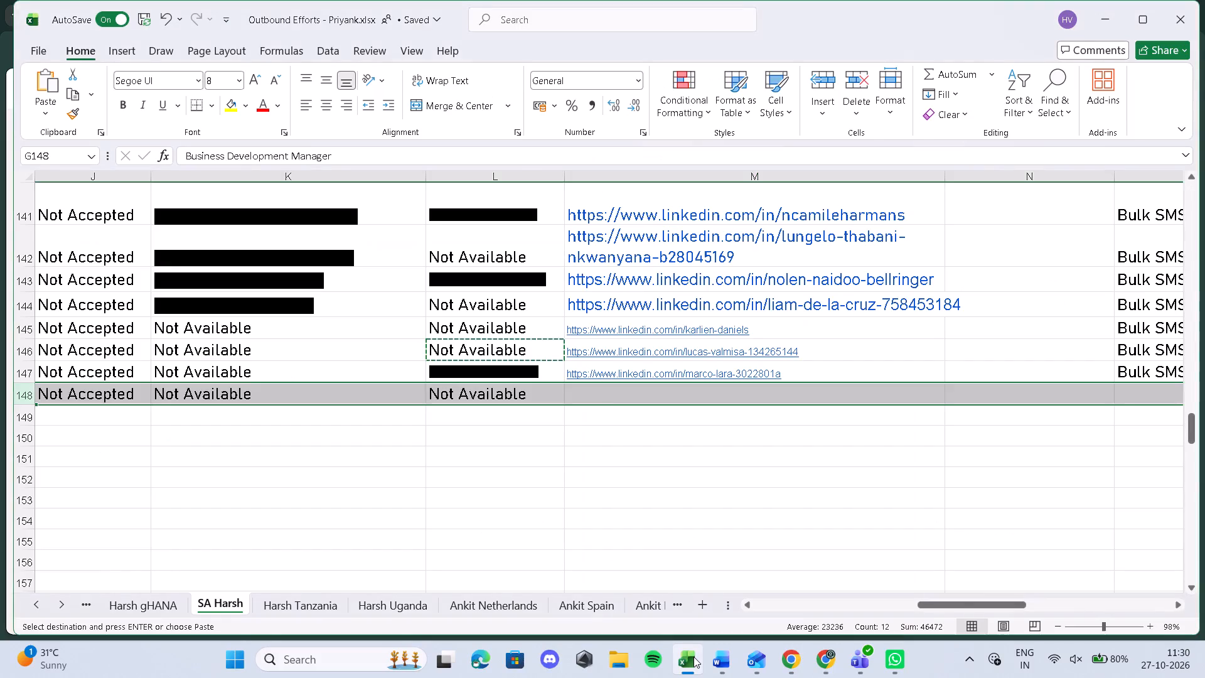
click(782, 660)
click(827, 664)
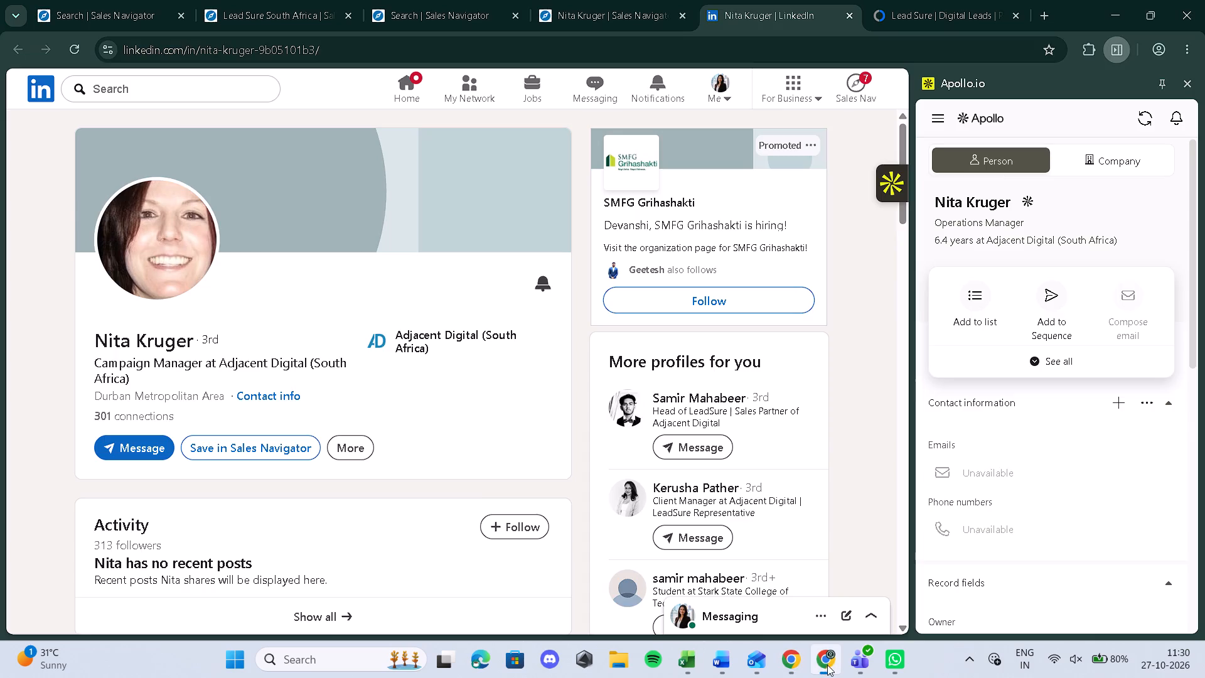
click(594, 0)
click(259, 347)
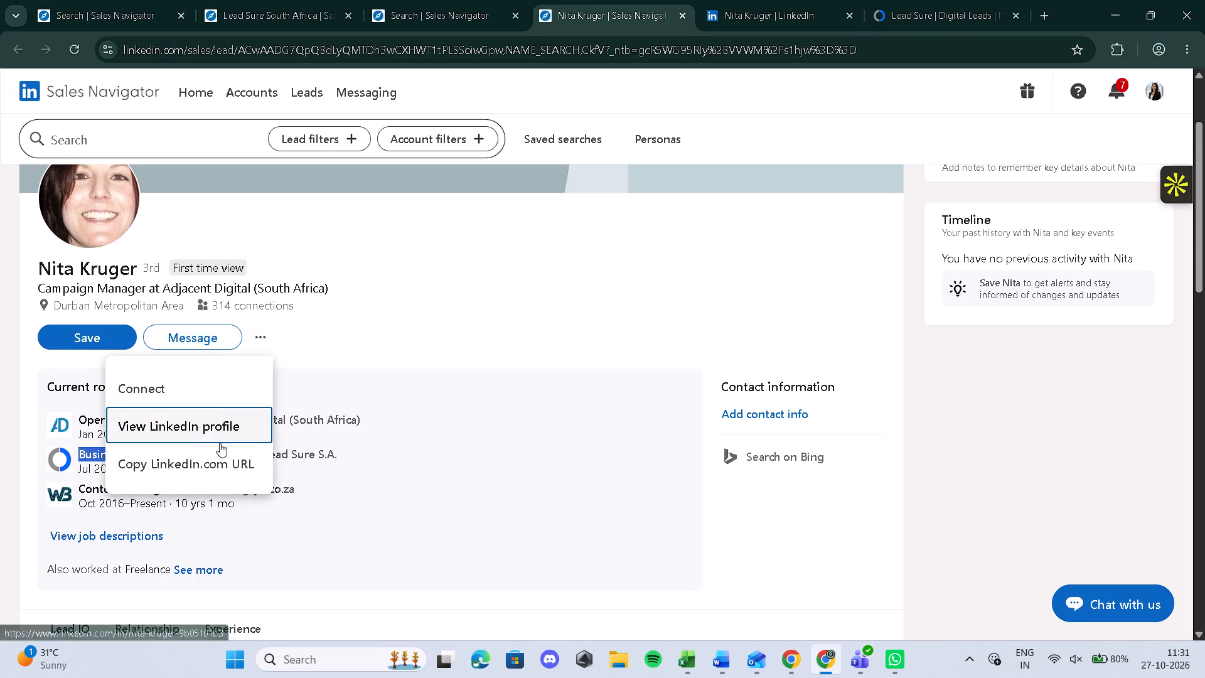
click(219, 451)
click(699, 662)
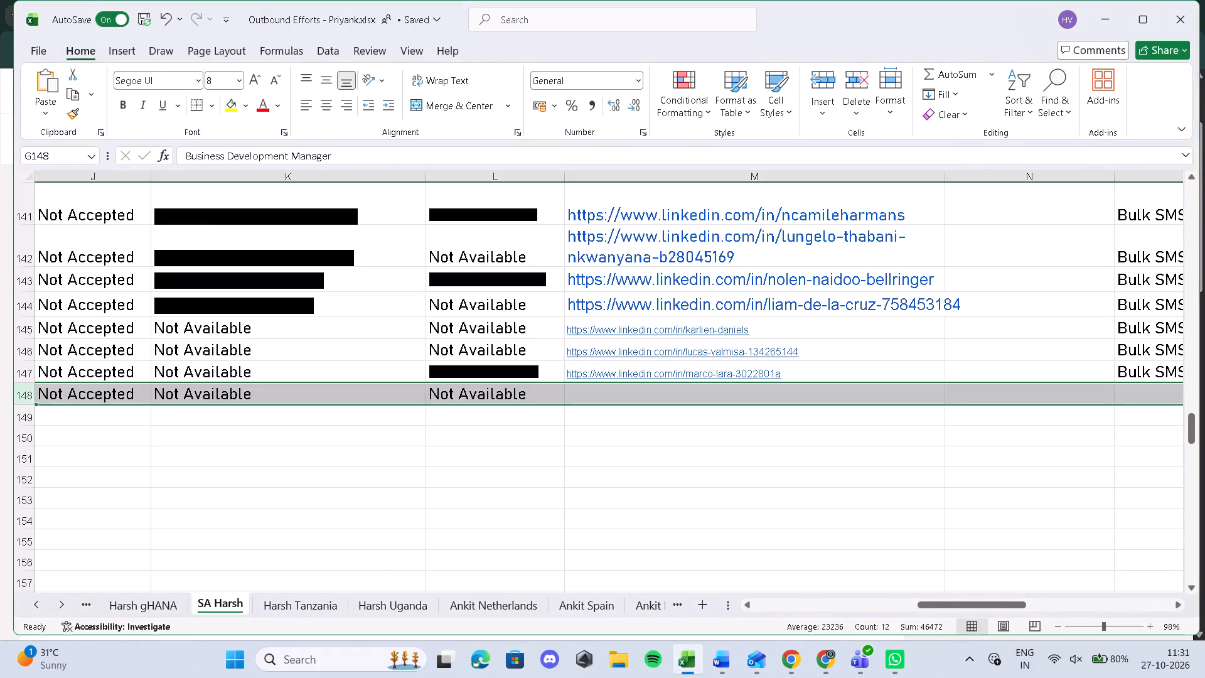
click(824, 394)
key(ctrl+v)
Convert the pasted LinkedIn URL in cell M148 into a hyperlink.
click(1048, 405)
double_click(946, 393)
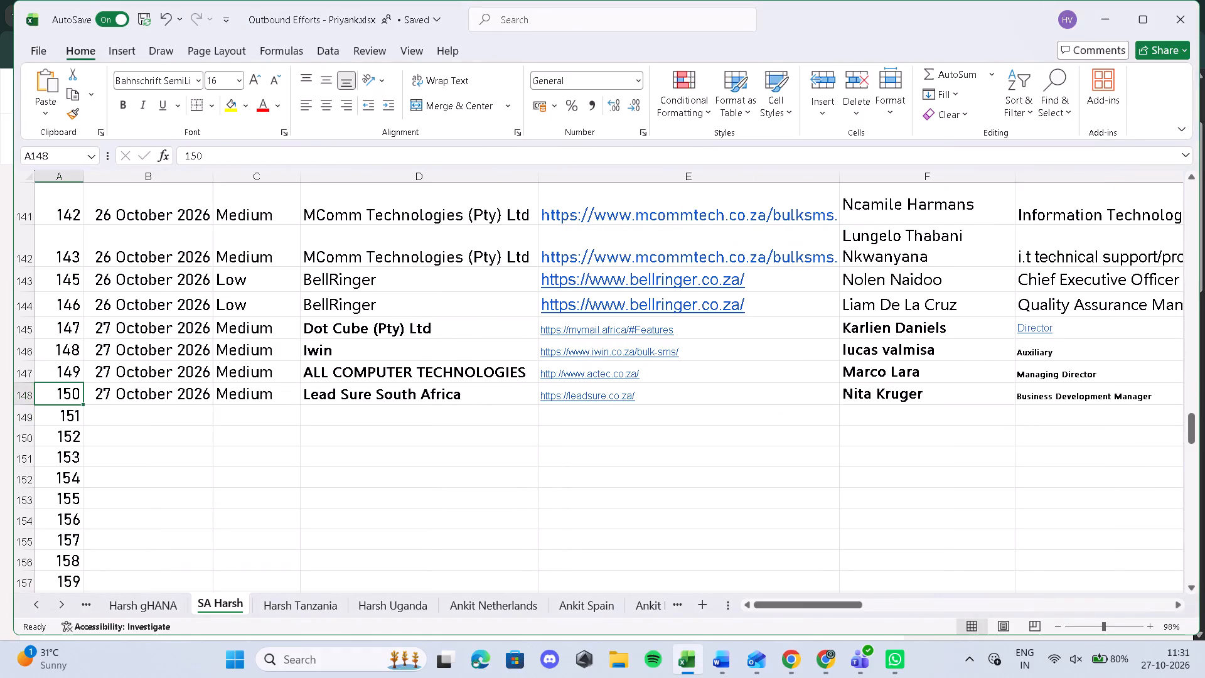
drag(846, 606, 961, 599)
drag(948, 602, 971, 599)
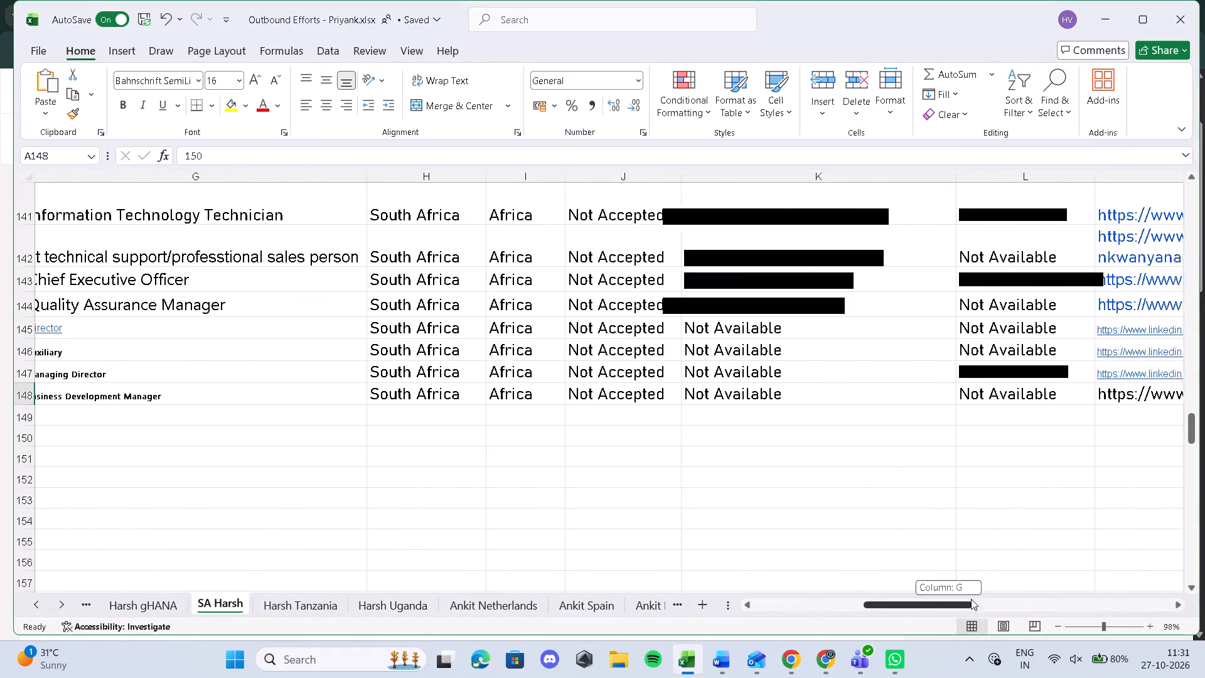
drag(971, 599, 1013, 593)
double_click(768, 390)
click(918, 391)
Copy Bulk SMS from cell O147 into cell O148 for the Lead Sure South Africa entry.
click(1014, 397)
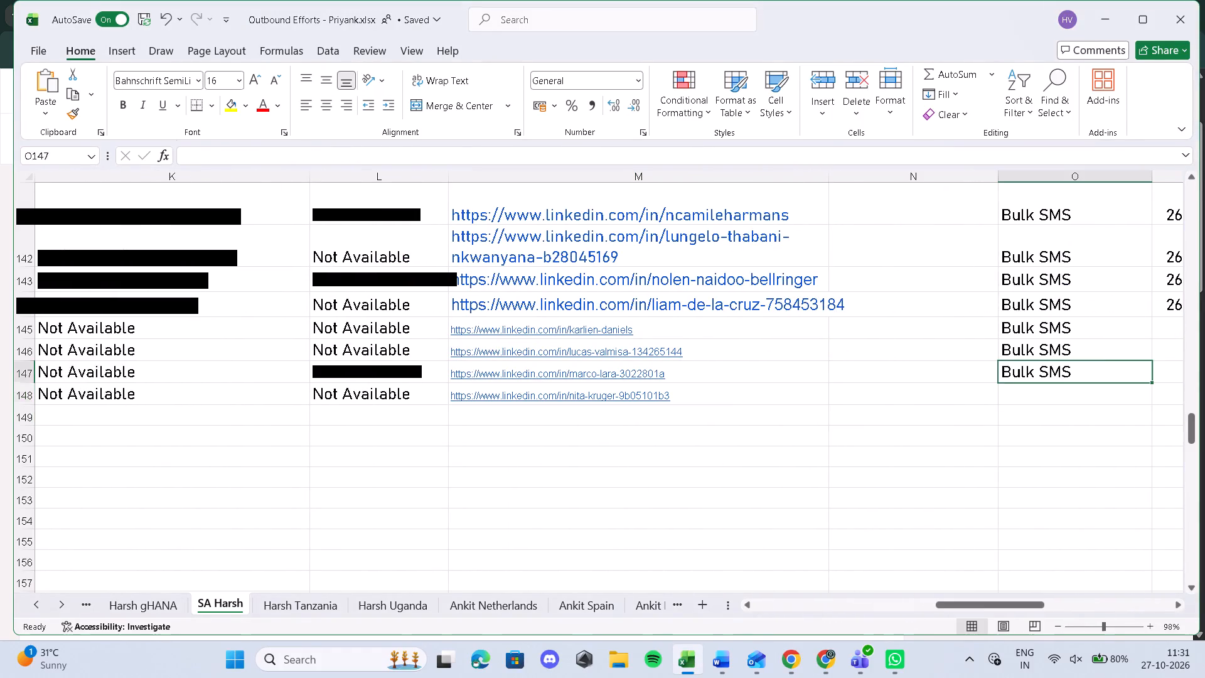
click(1043, 369)
key(ctrl+c)
click(1046, 392)
key(ctrl+v)
drag(1020, 602, 1049, 605)
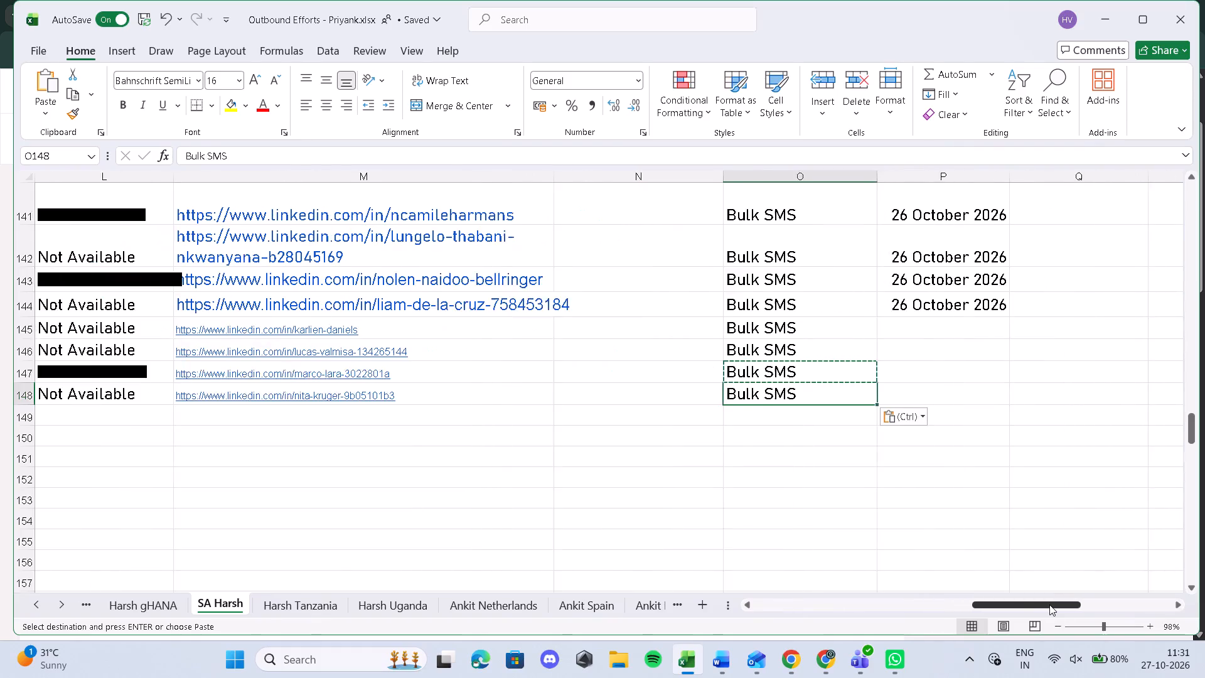
Fill D149, C149 and B149 of the SA Harsh sheet with Lead Sure South Africa, Medium and 27 October 2026, copied from row 148.
drag(1011, 606, 423, 576)
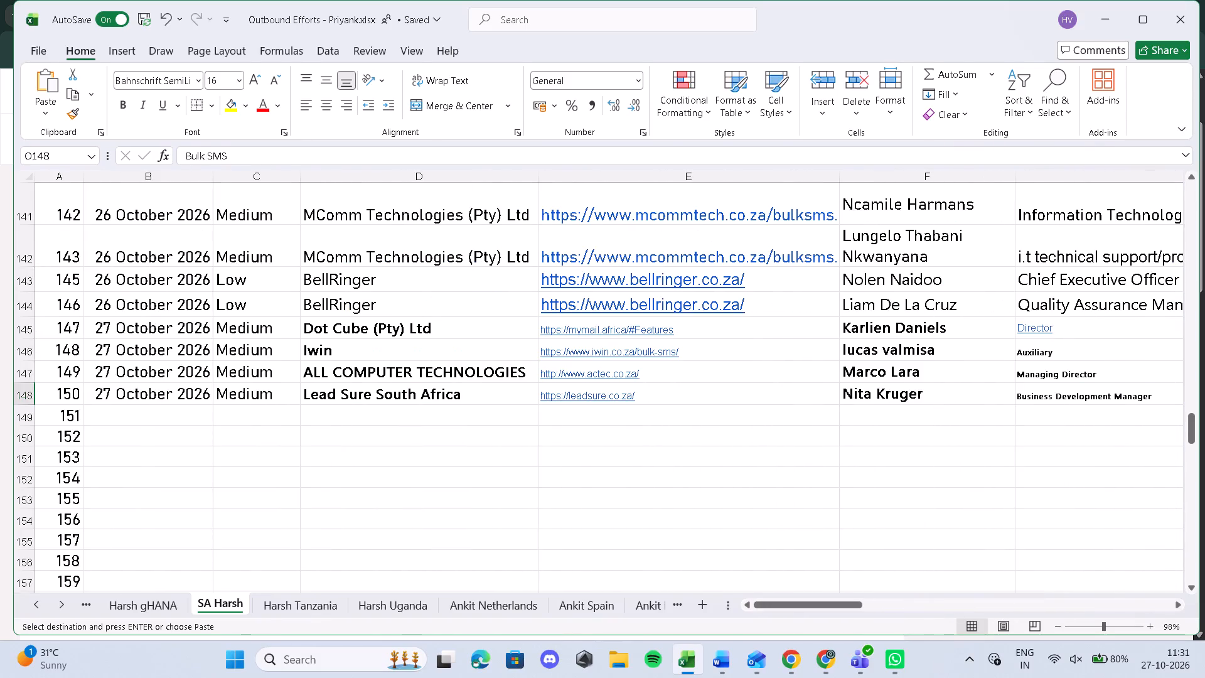
double_click(23, 422)
click(415, 394)
key(ctrl+c)
click(414, 417)
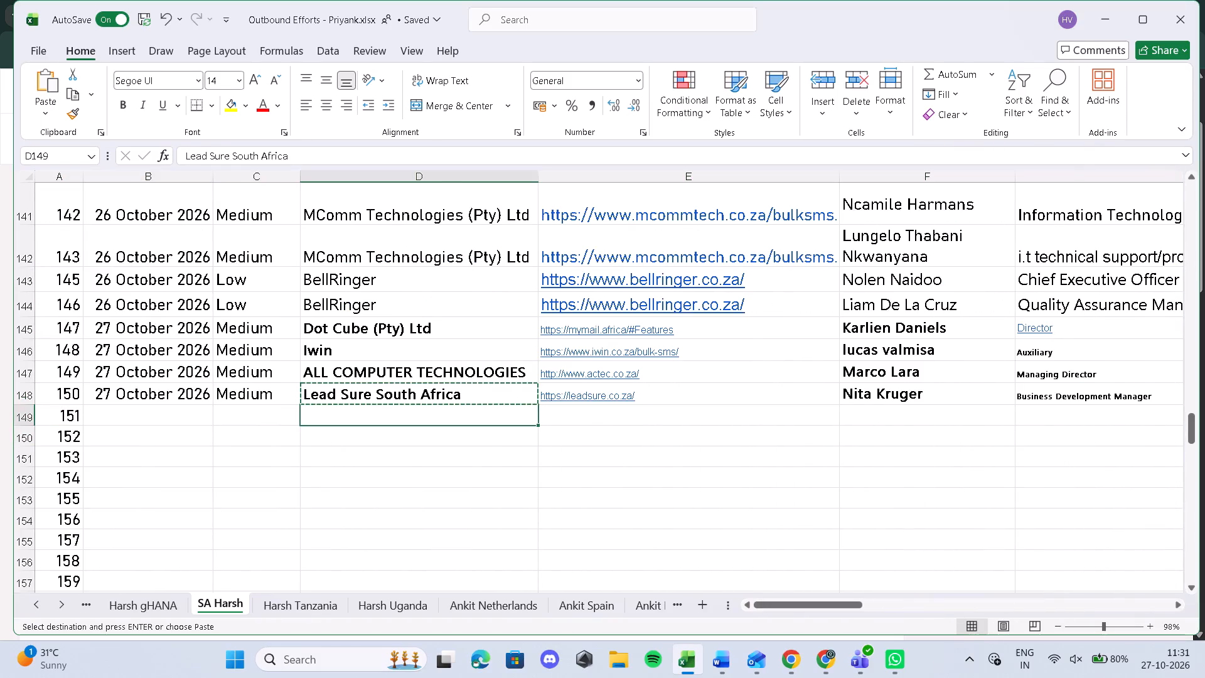
key(ctrl+v)
click(244, 388)
key(ctrl+c)
click(258, 424)
key(ctrl+v)
click(159, 400)
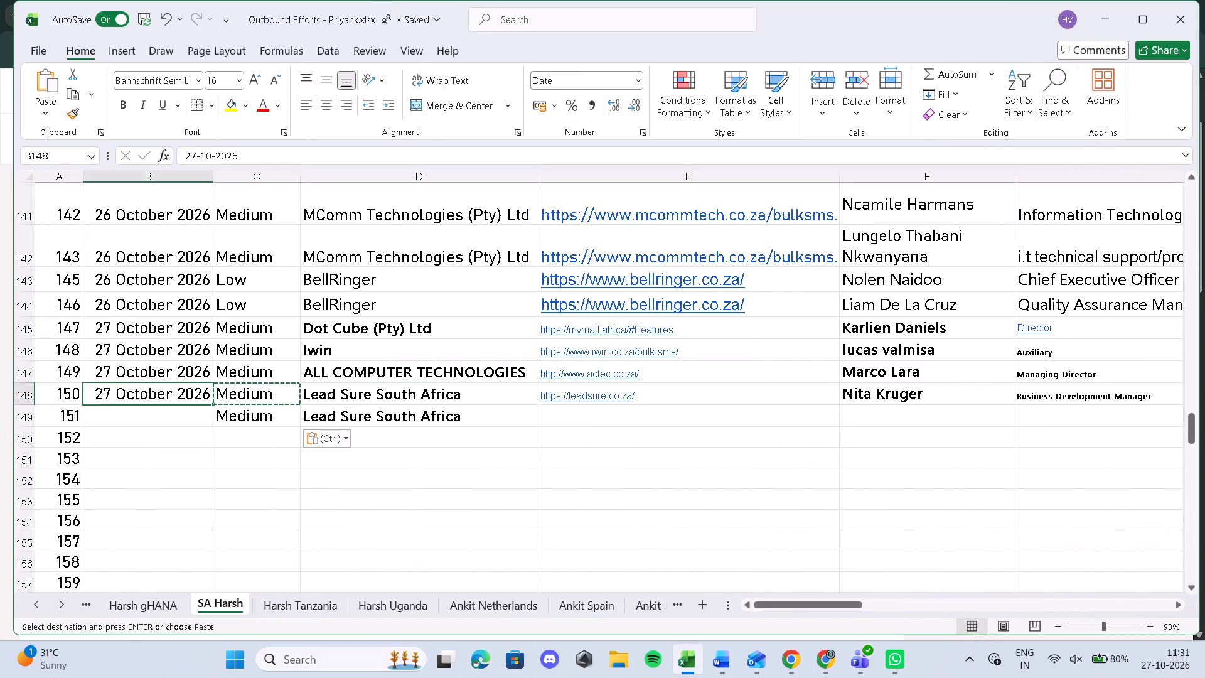
key(ctrl+c)
click(150, 419)
key(ctrl+v)
click(18, 416)
right_click(695, 389)
click(555, 470)
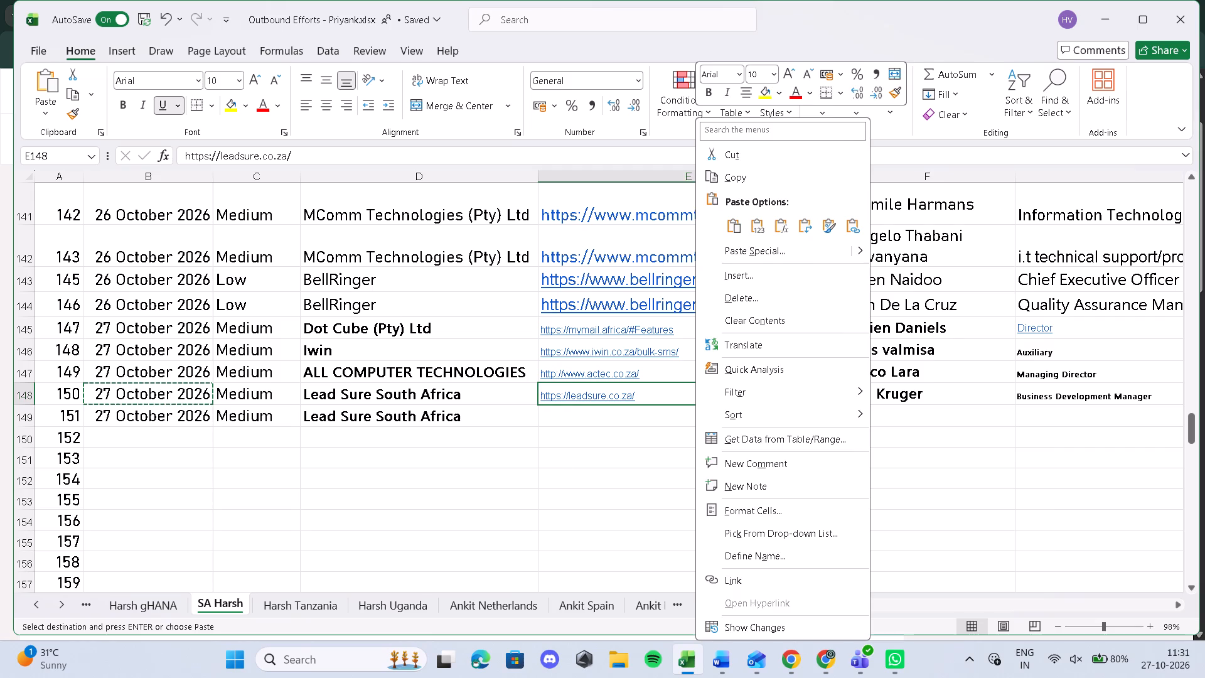
key(ctrl+c)
click(633, 419)
key(ctrl+v)
Close the previous contact's LinkedIn and Sales Navigator profile tabs in Chrome and return to the Lead Sure South Africa lead search.
click(818, 654)
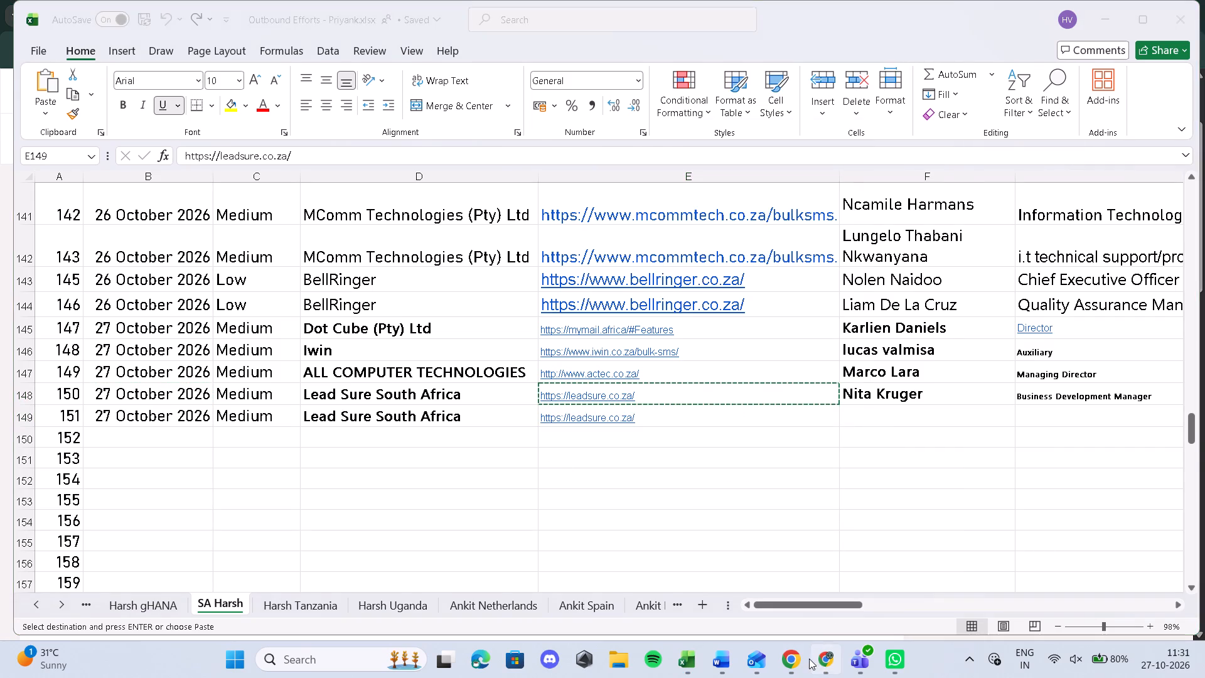
click(845, 0)
click(934, 2)
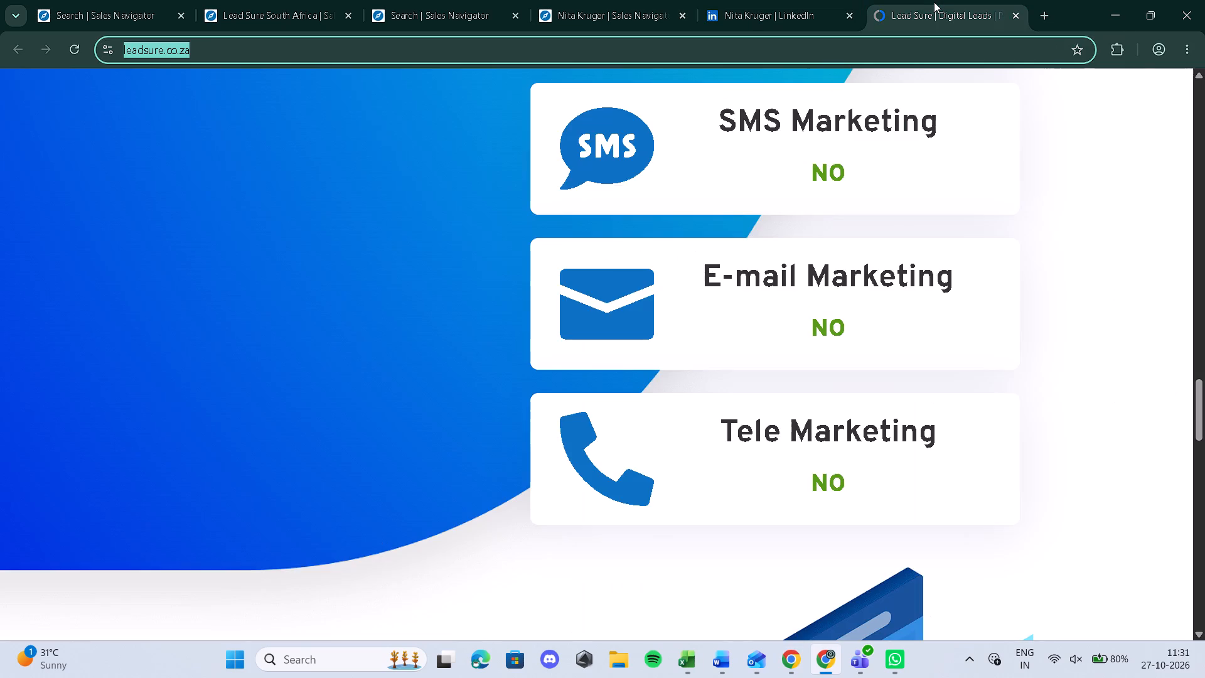
click(837, 0)
click(849, 12)
click(613, 4)
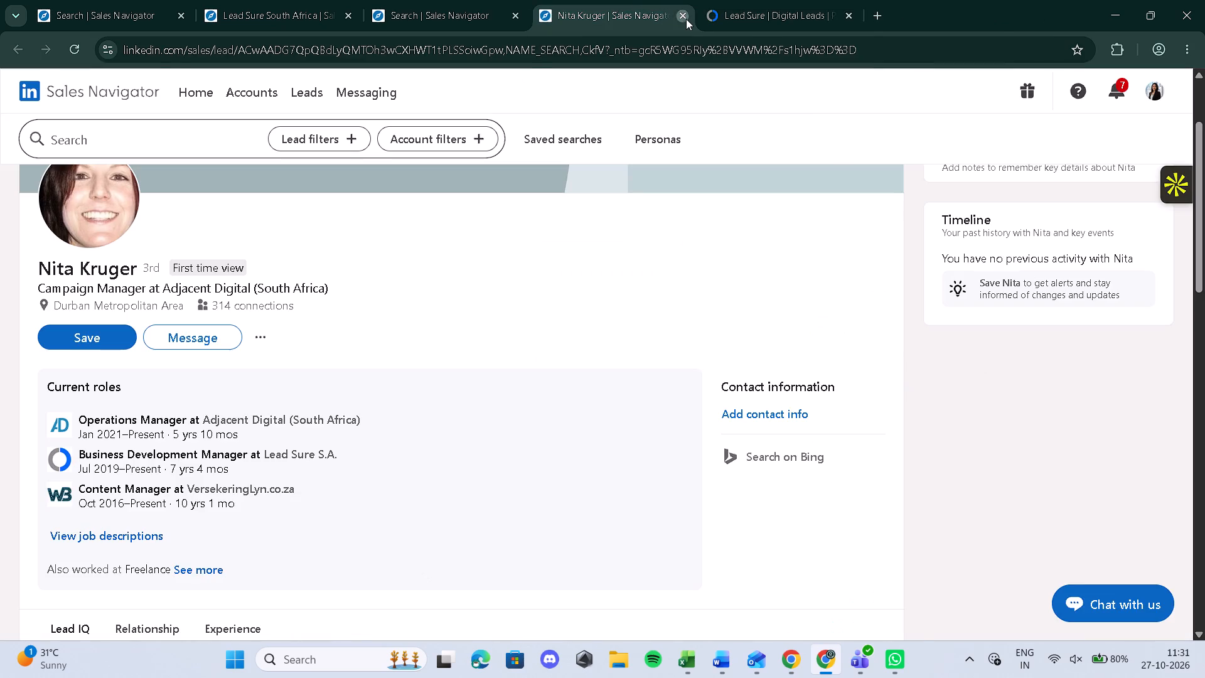
click(686, 19)
click(508, 8)
Open the Sales Navigator profile of Lead Sure's Client Representative in a new tab.
scroll(702, 385, down, 2)
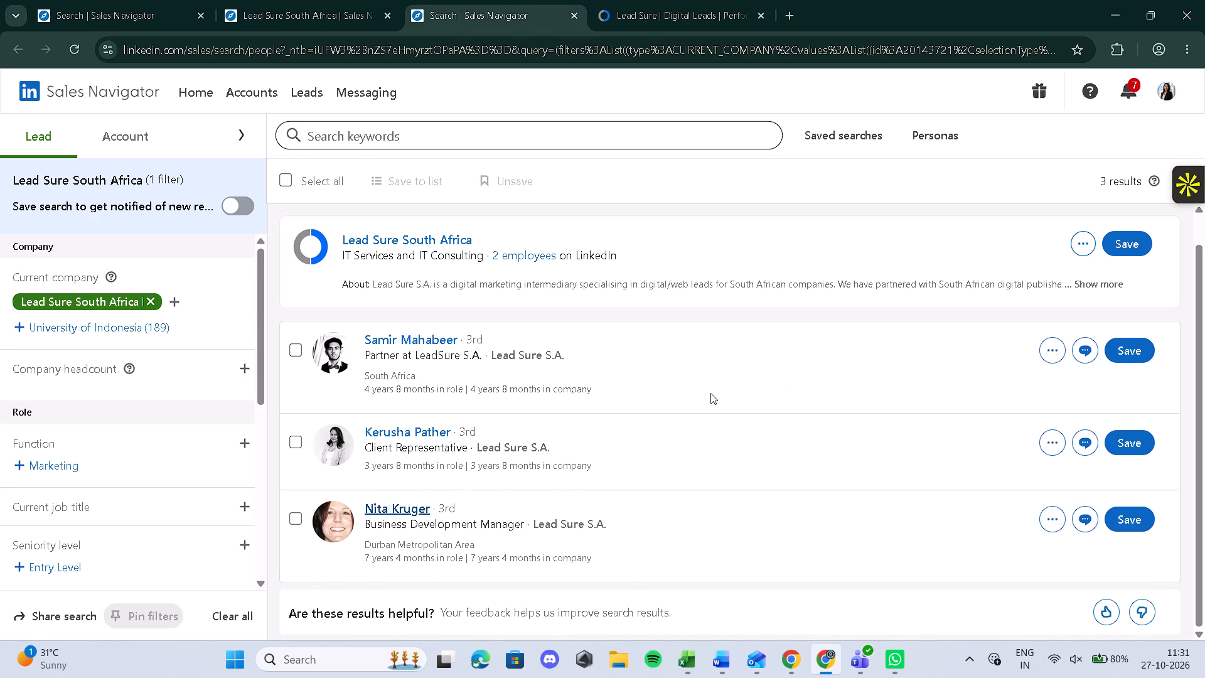
click(785, 366)
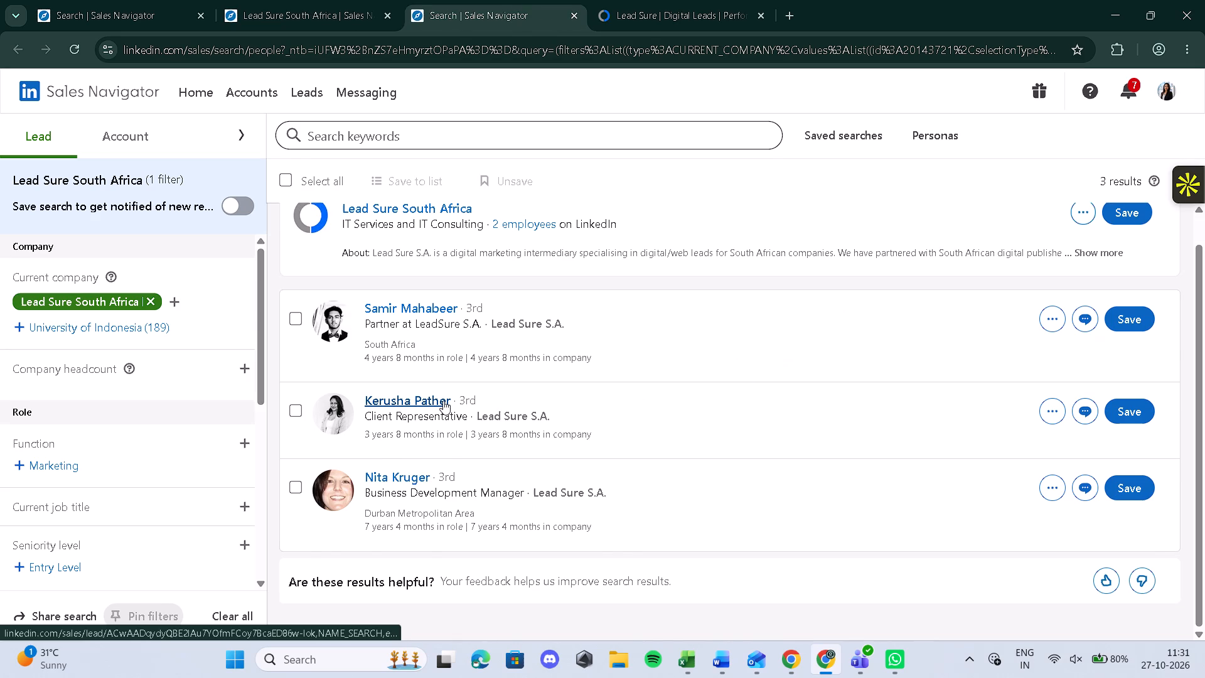
right_click(443, 401)
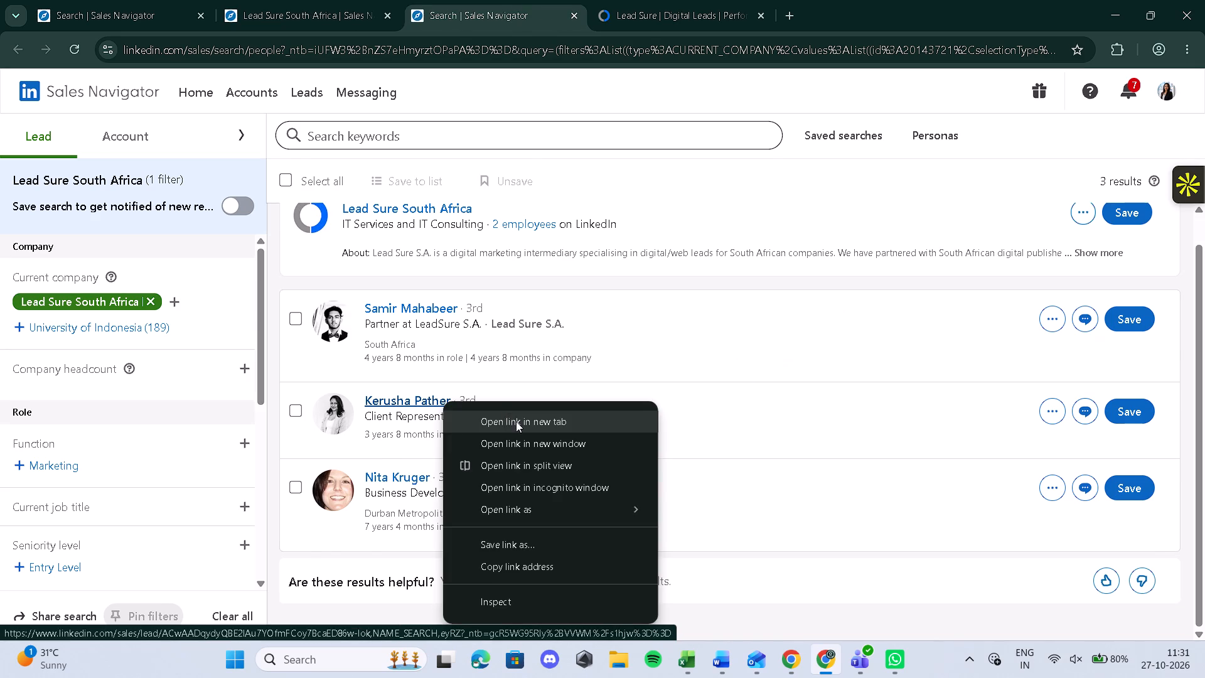
click(516, 421)
click(288, 0)
click(472, 0)
click(623, 0)
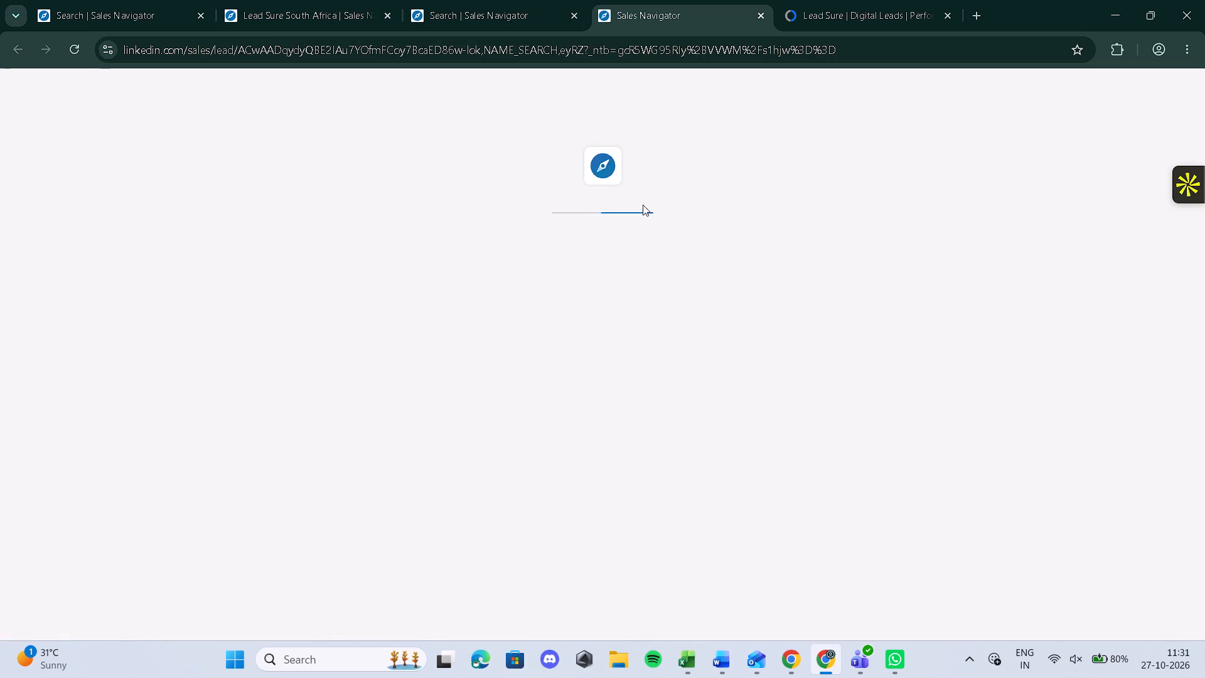
drag(323, 0, 332, 0)
click(542, 0)
click(712, 0)
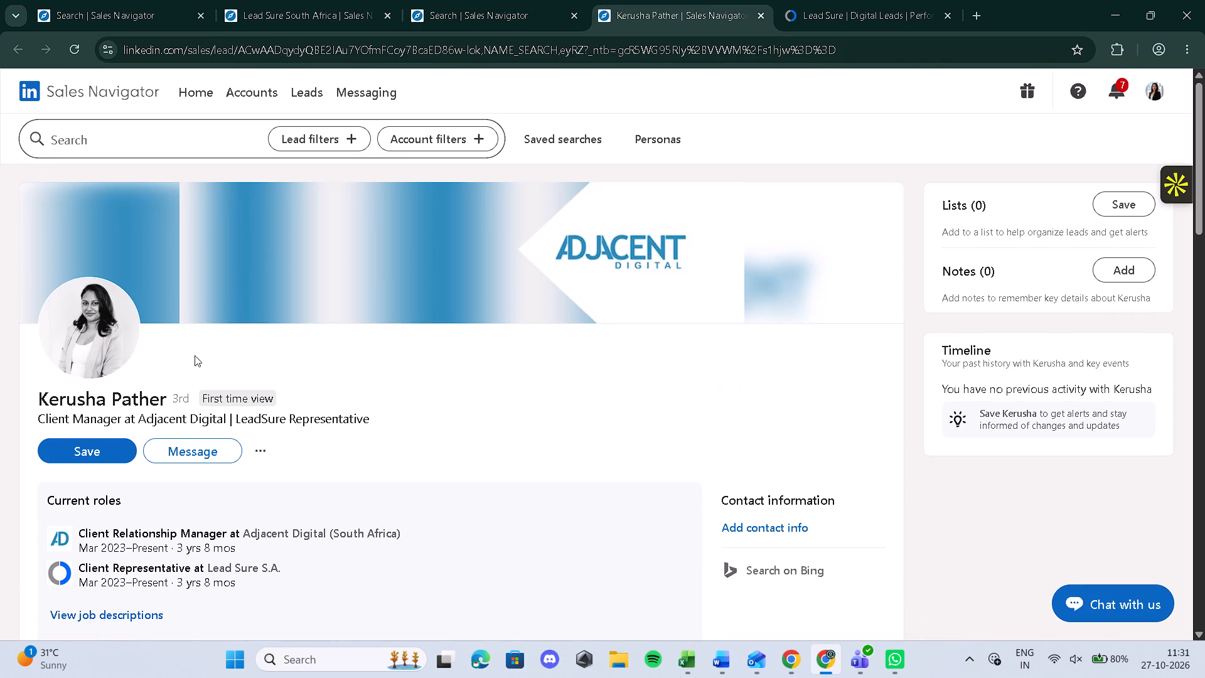
Copy the Client Representative's name from the Sales Navigator profile into cell F149 of the SA Harsh sheet.
drag(168, 401, 0, 394)
right_click(61, 393)
click(112, 406)
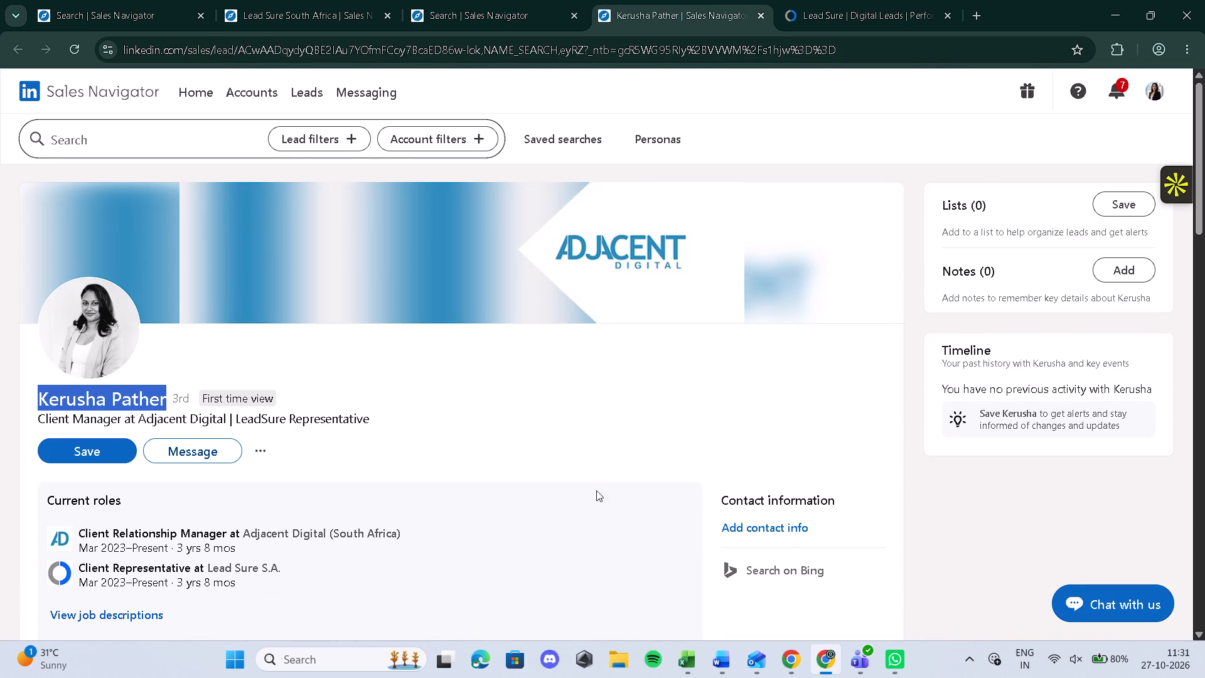
click(726, 651)
click(695, 668)
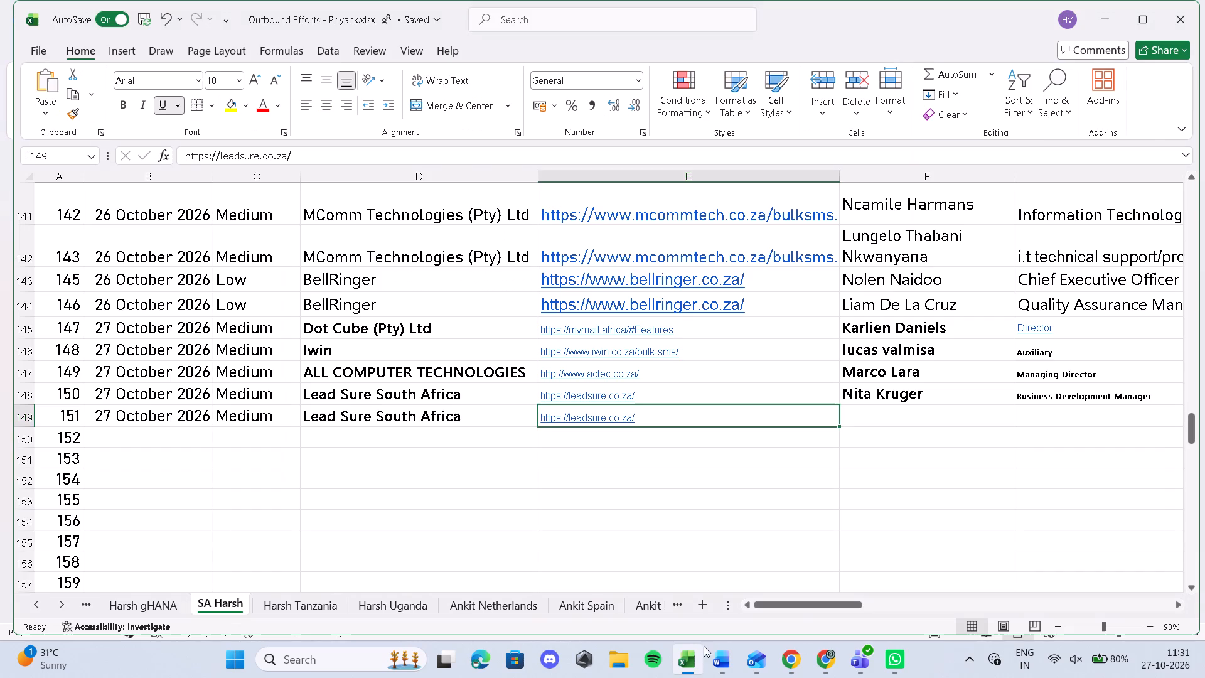
click(884, 419)
key(ctrl+v)
click(18, 416)
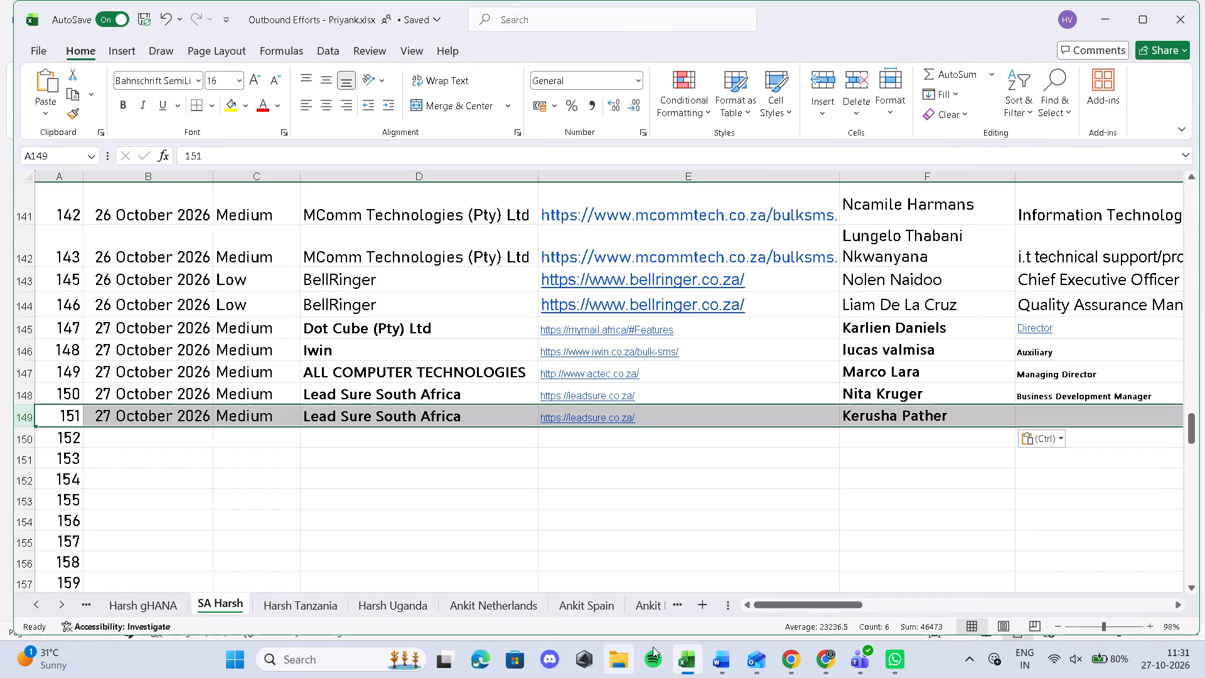
Open the contact's LinkedIn profile from the Sales Navigator profile in Chrome.
click(796, 672)
click(826, 672)
click(466, 477)
click(255, 454)
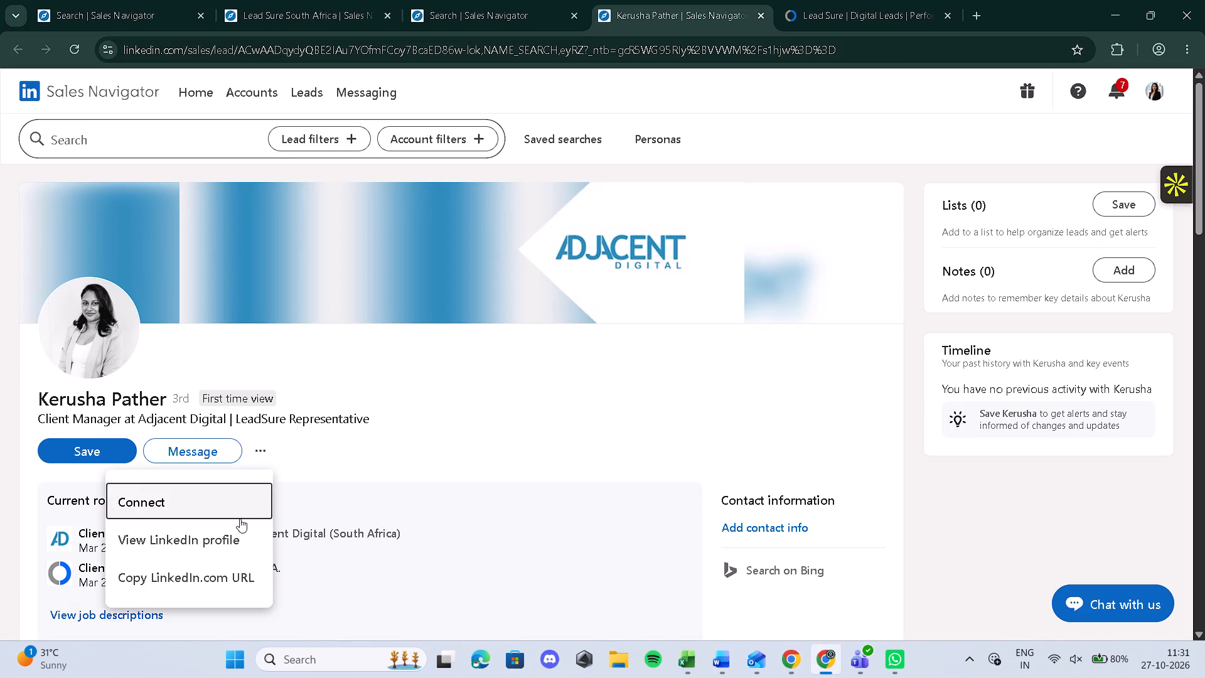
click(240, 536)
click(466, 0)
click(624, 8)
click(788, 0)
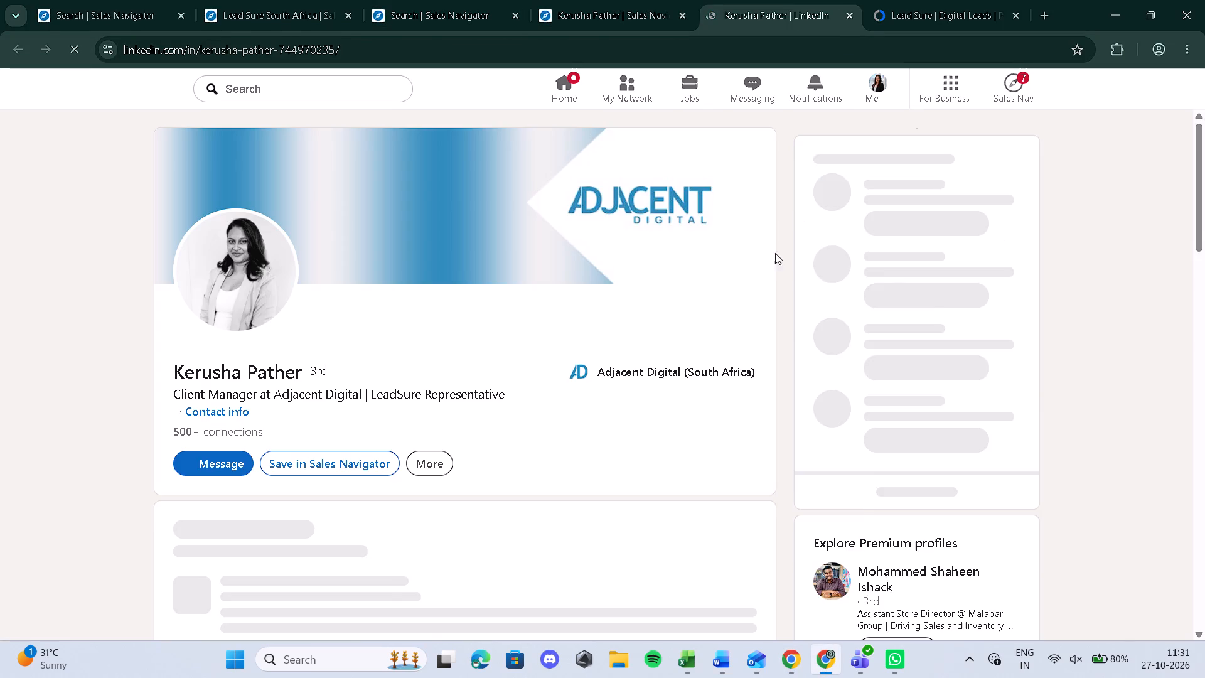
Open Apollo on the contact's LinkedIn profile and access the email and phone details.
click(1175, 193)
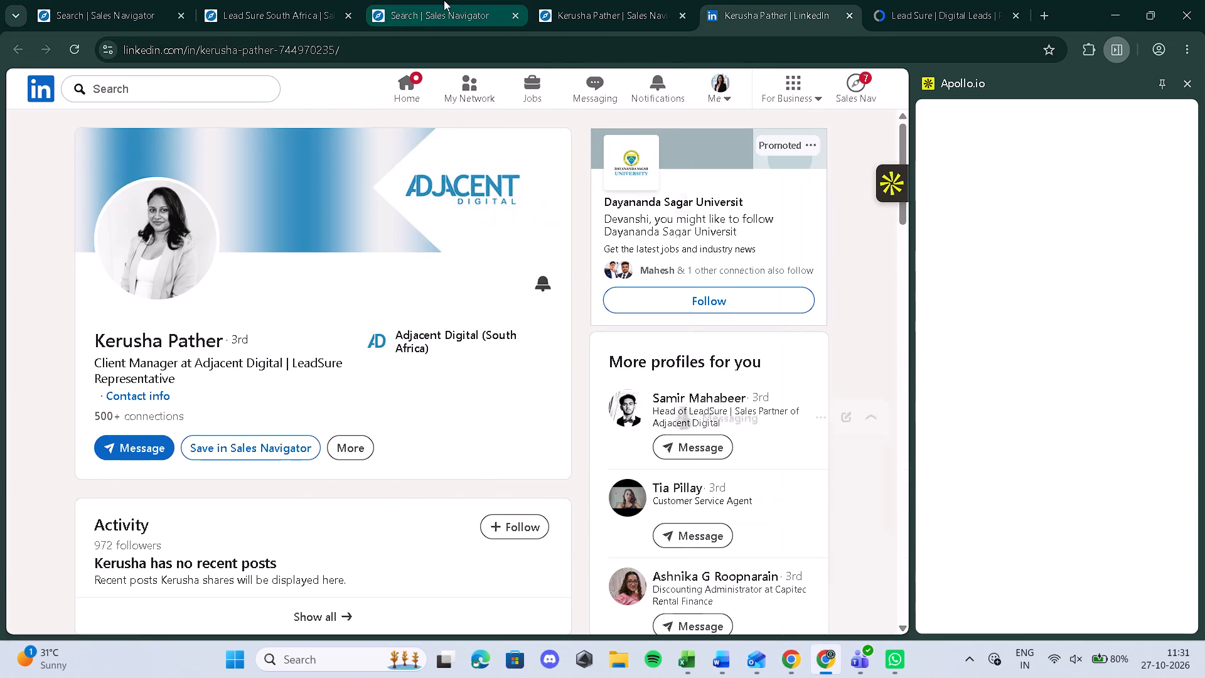
click(444, 0)
click(629, 0)
click(726, 0)
click(970, 475)
click(997, 563)
click(999, 552)
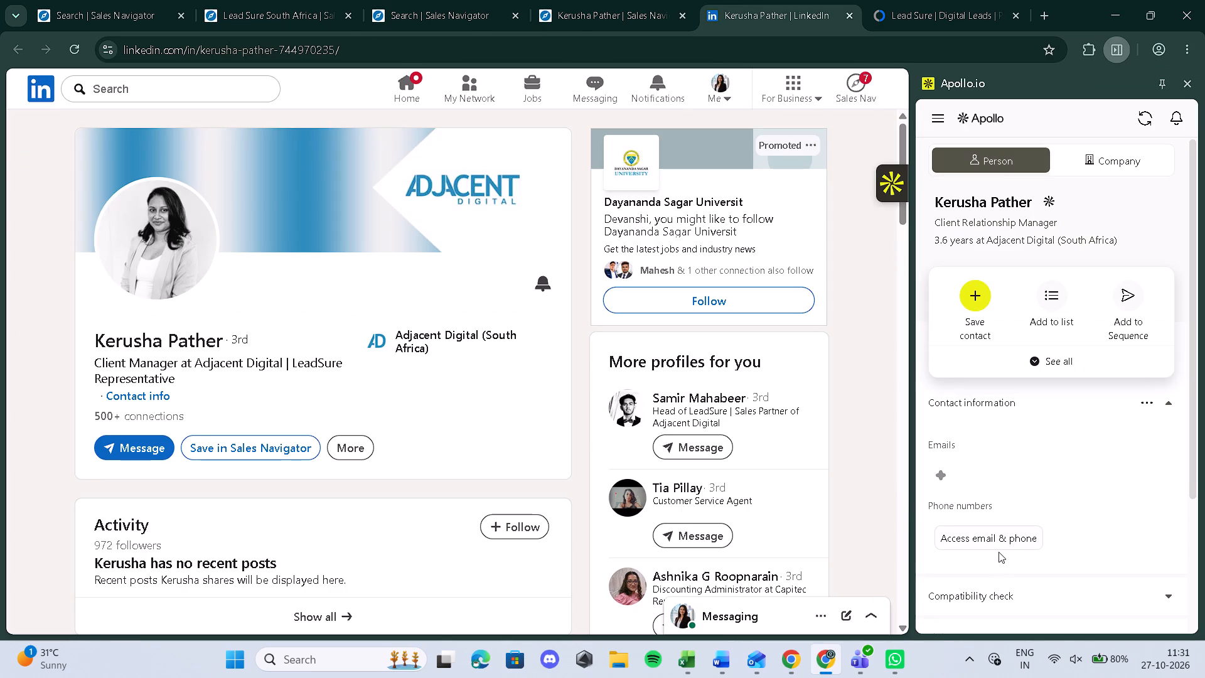
click(999, 547)
click(457, 1)
click(577, 0)
click(731, 0)
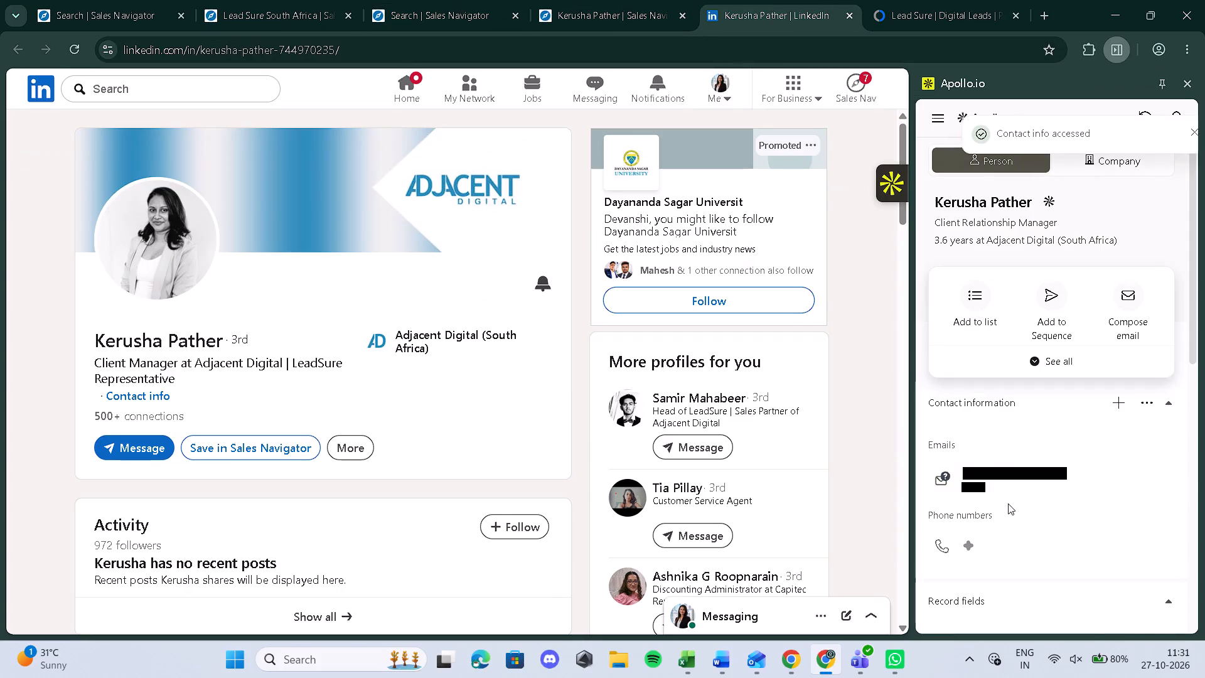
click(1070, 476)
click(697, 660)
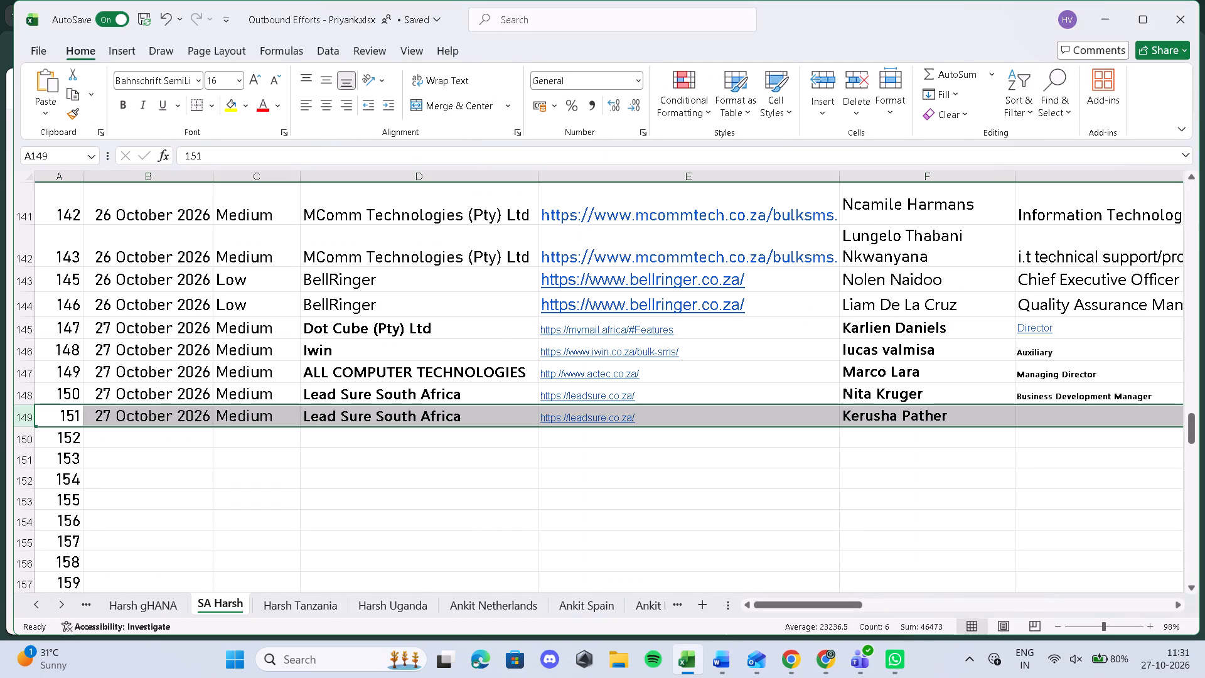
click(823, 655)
Copy the Lead Sure job title Client Representative from the LinkedIn Experience section into cell G149 of the SA Harsh sheet.
scroll(256, 392, down, 2)
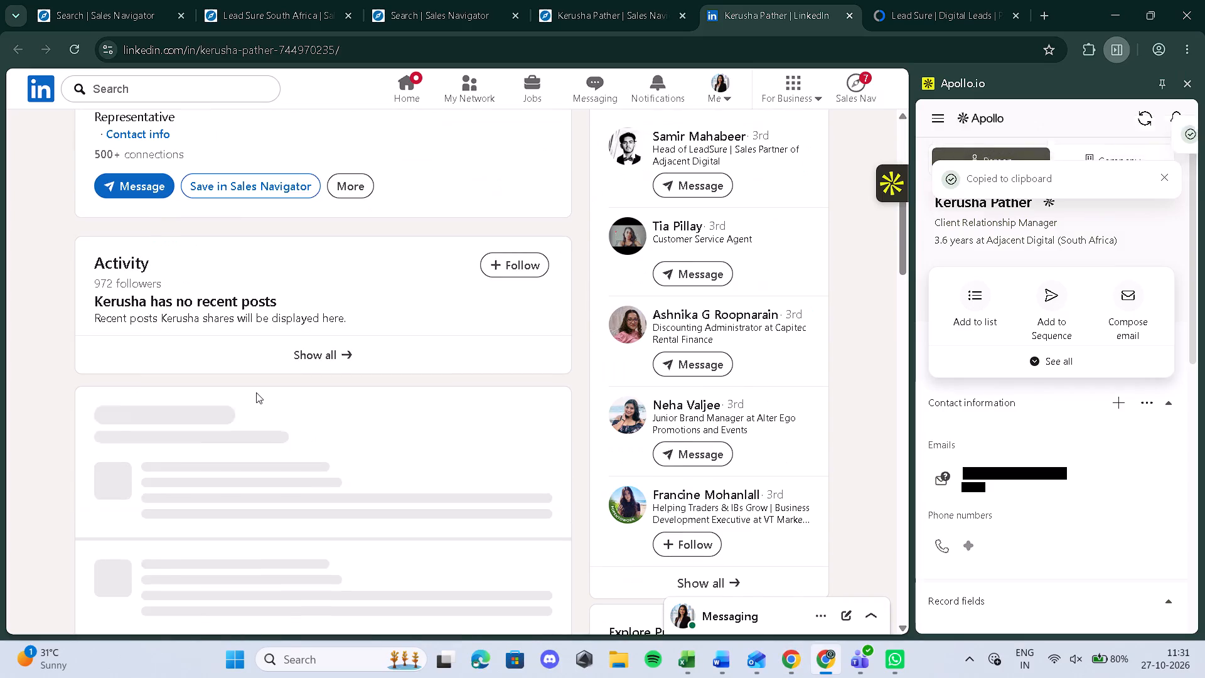
scroll(256, 392, down, 1)
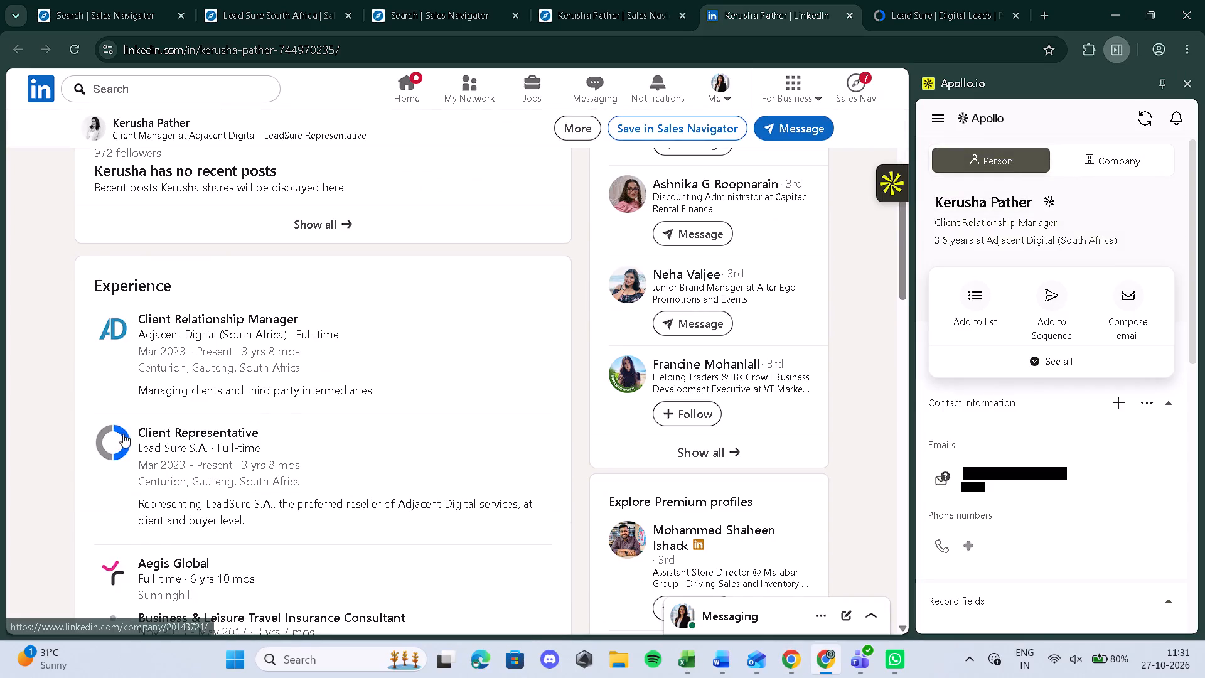
drag(136, 429, 269, 433)
key(ctrl+c)
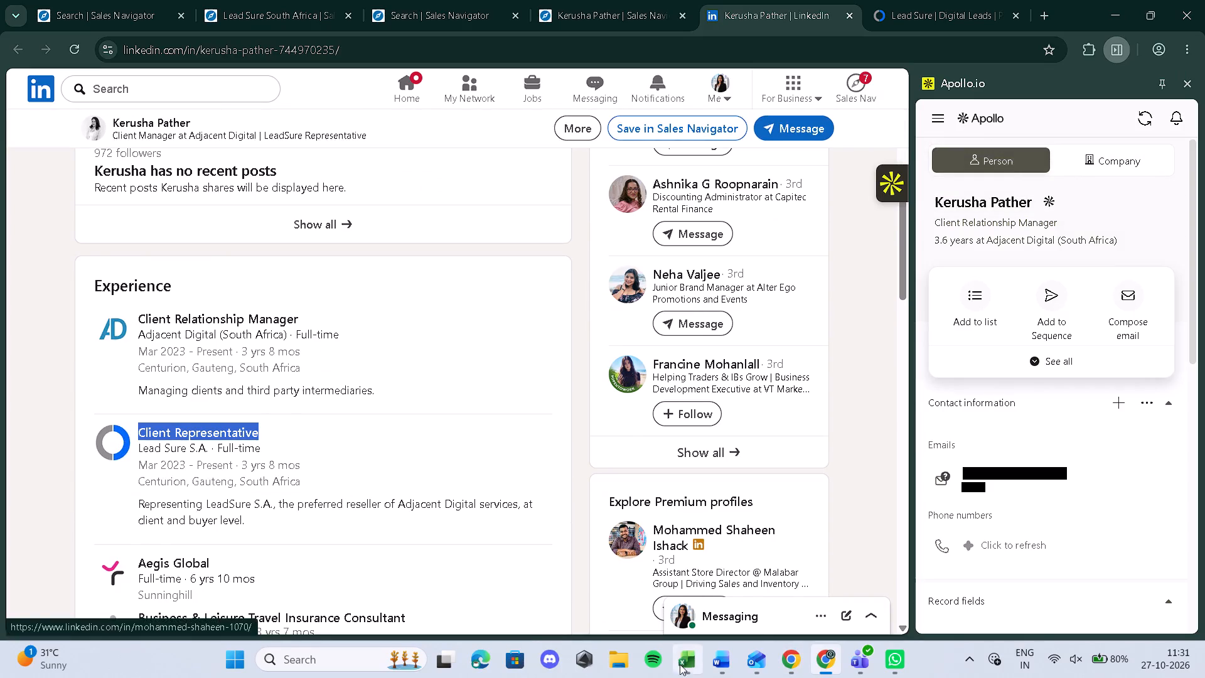
click(680, 664)
click(1088, 410)
key(ctrl+v)
Fill cells H149, I149 and J149 with South Africa, Africa and Not Accepted, copied from row 148.
click(894, 394)
key(ctrl+c)
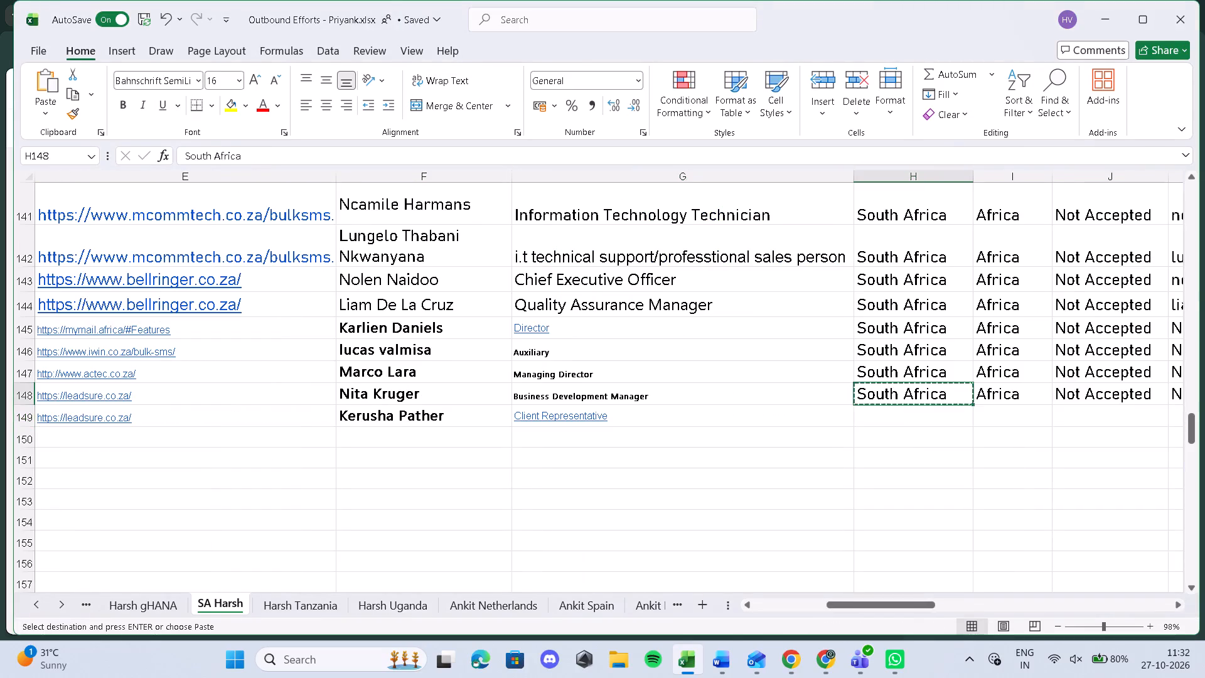
click(905, 418)
key(ctrl+v)
click(1002, 401)
key(ctrl+c)
click(1005, 415)
key(ctrl+v)
click(1093, 401)
key(ctrl+c)
click(1094, 416)
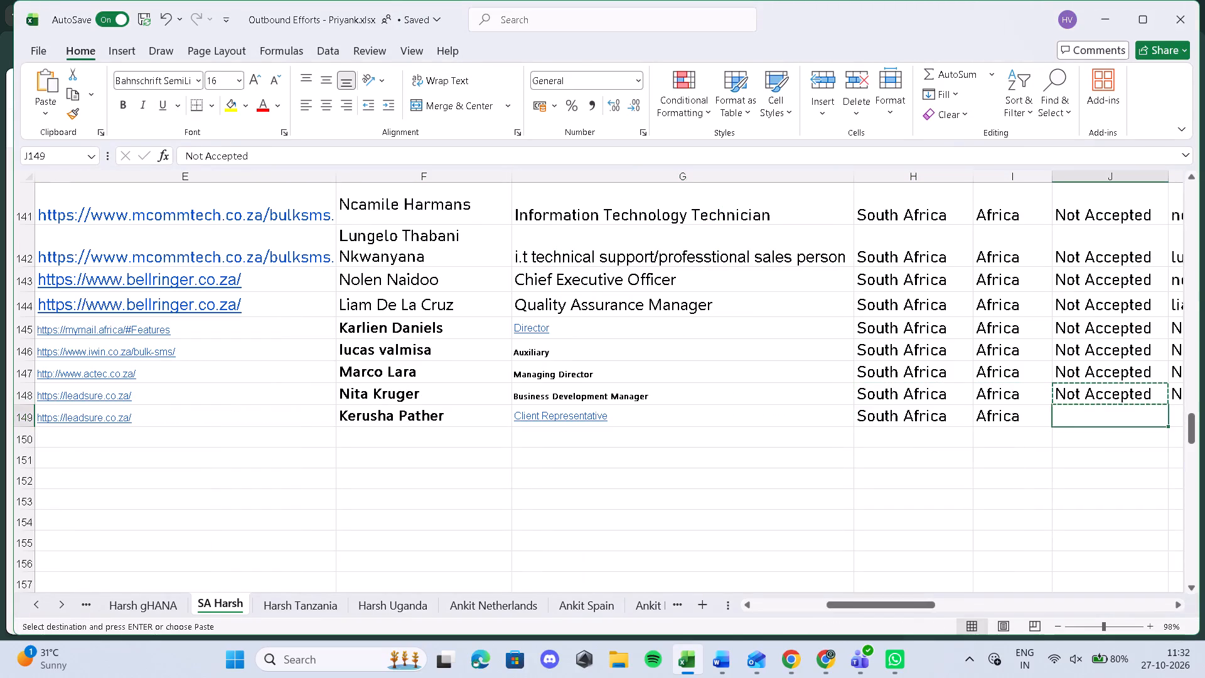
key(ctrl+v)
Refresh the contact's phone lookup in Apollo and copy the email address for the row 149 entry in SA Harsh.
drag(908, 604, 948, 593)
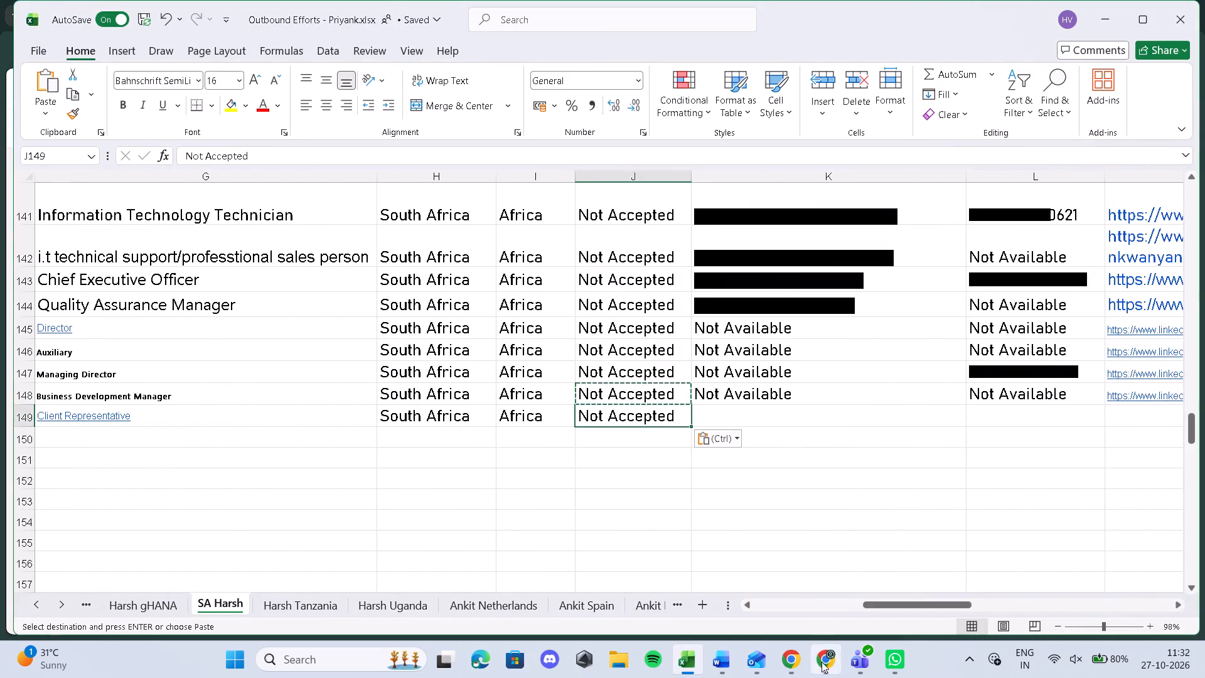
click(822, 662)
click(1001, 549)
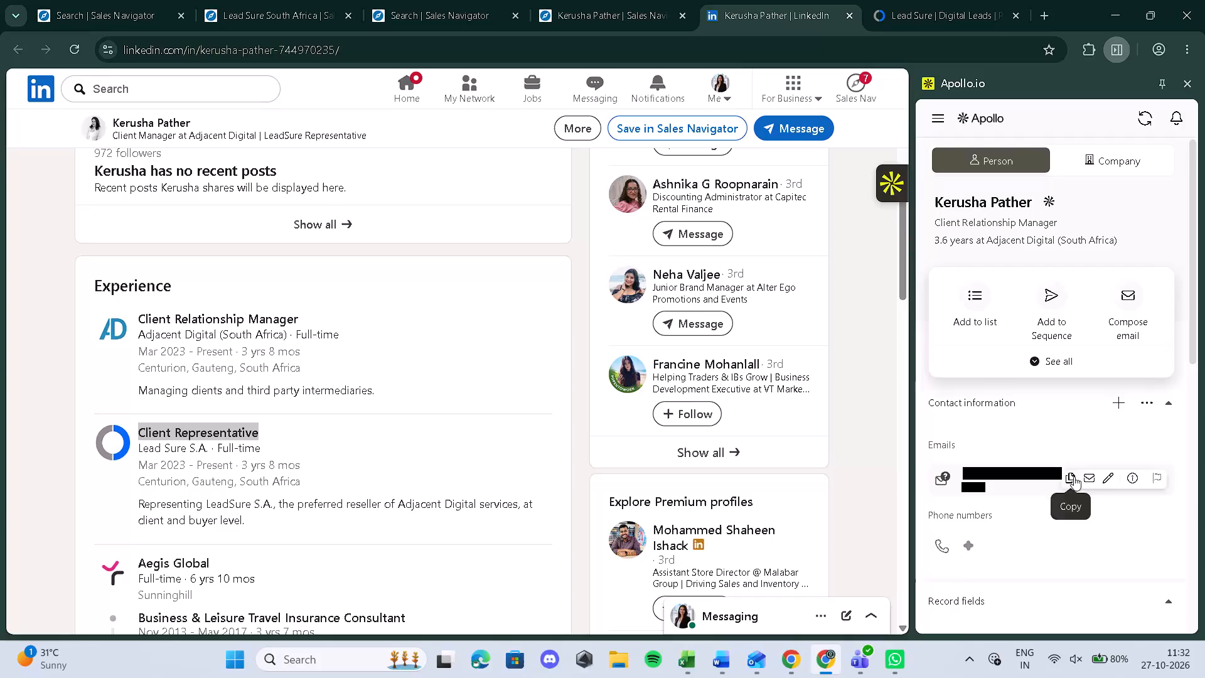
click(1074, 476)
click(697, 670)
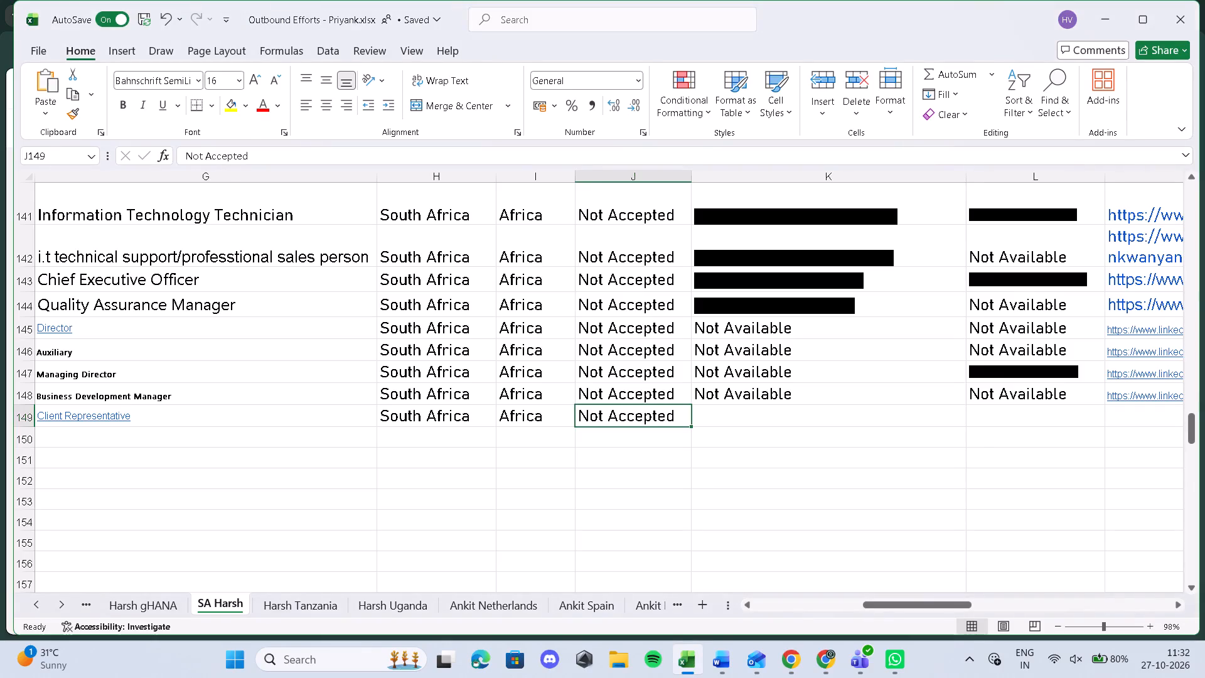
Paste the contact's copied email address into cell K149 of the SA Harsh sheet.
click(858, 421)
key(ctrl+v)
Switch back to the Client Representative contact's LinkedIn profile in Chrome, reload the Apollo contact details and check for phone numbers.
click(822, 671)
click(790, 670)
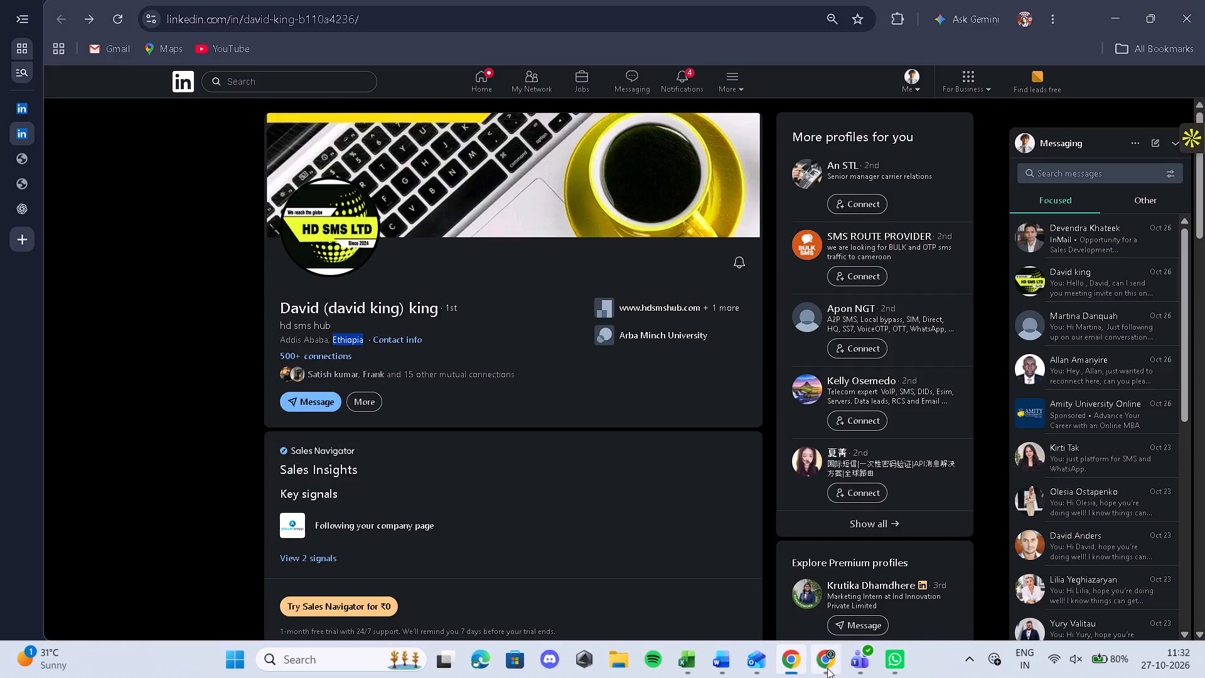
click(827, 668)
click(1152, 129)
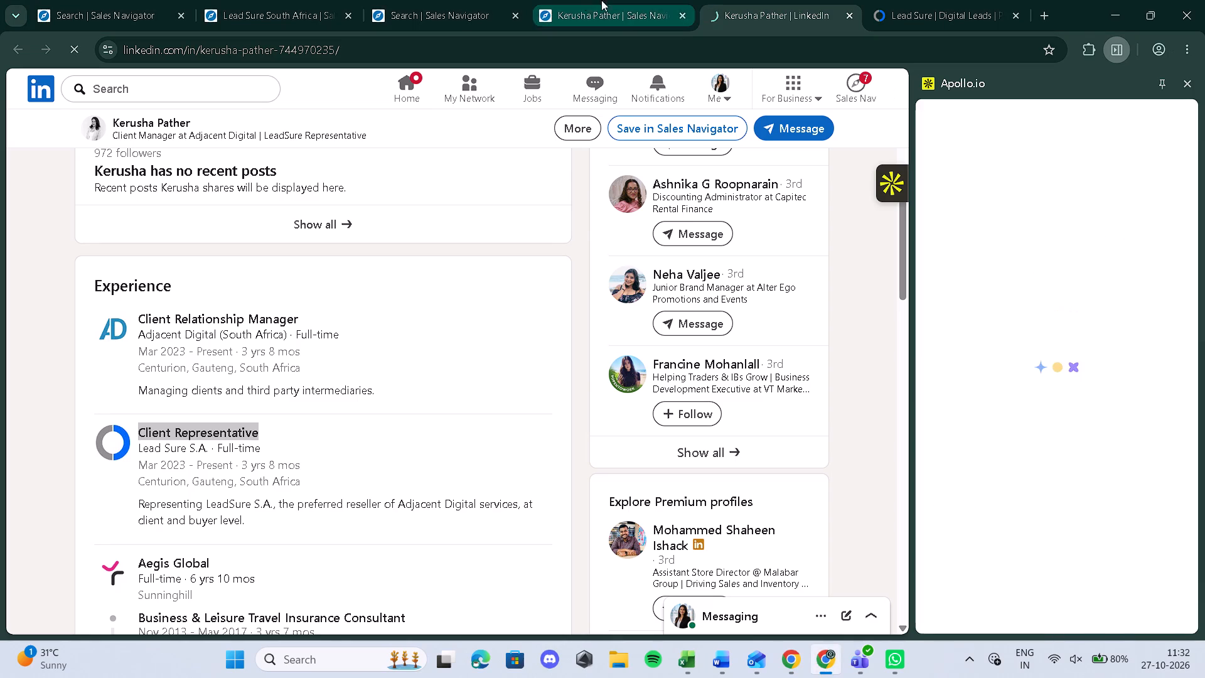
click(585, 0)
click(795, 0)
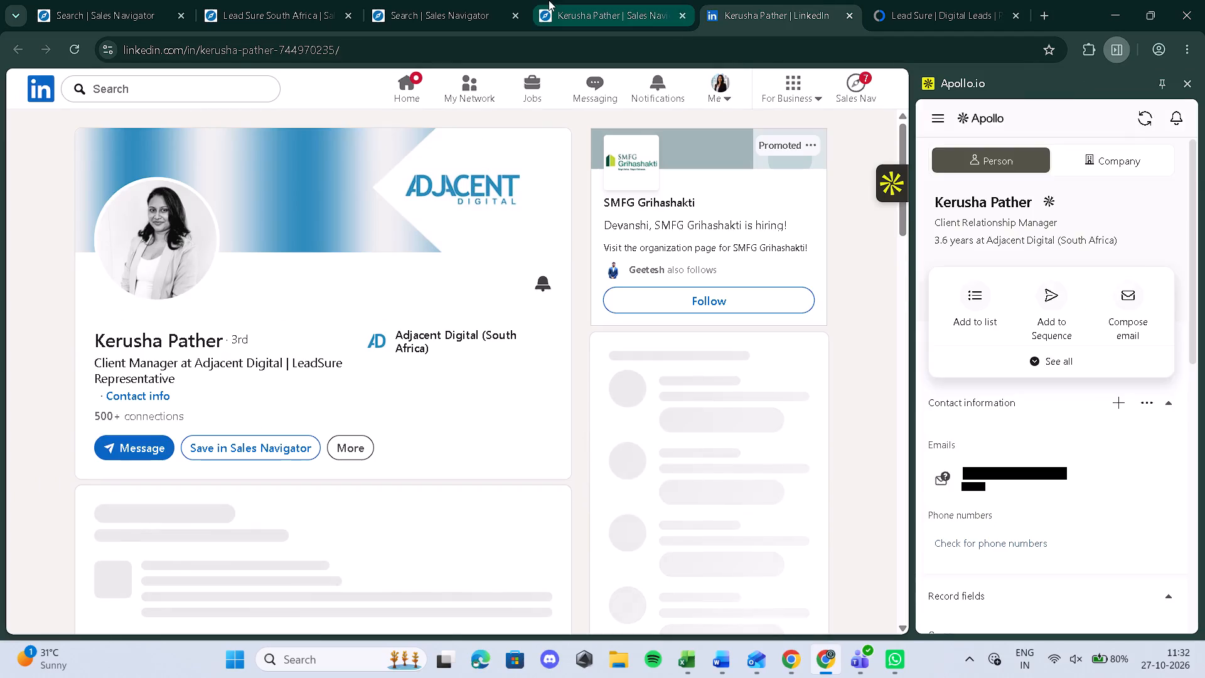
click(549, 0)
click(732, 0)
click(1014, 576)
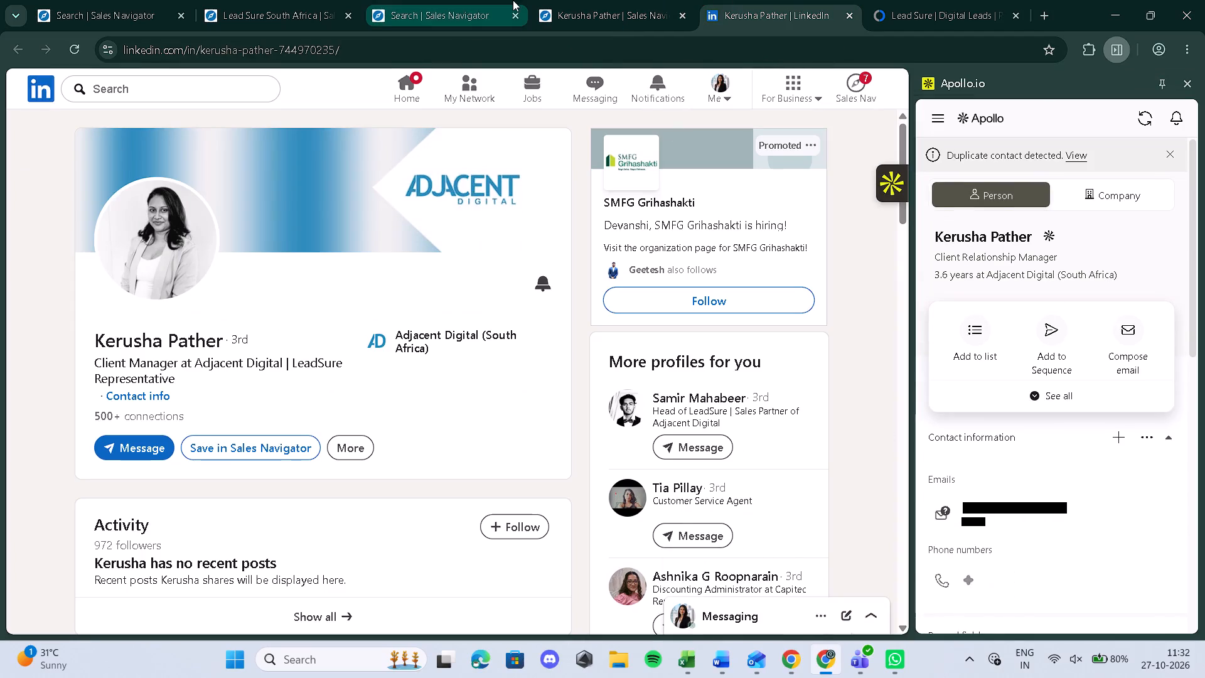
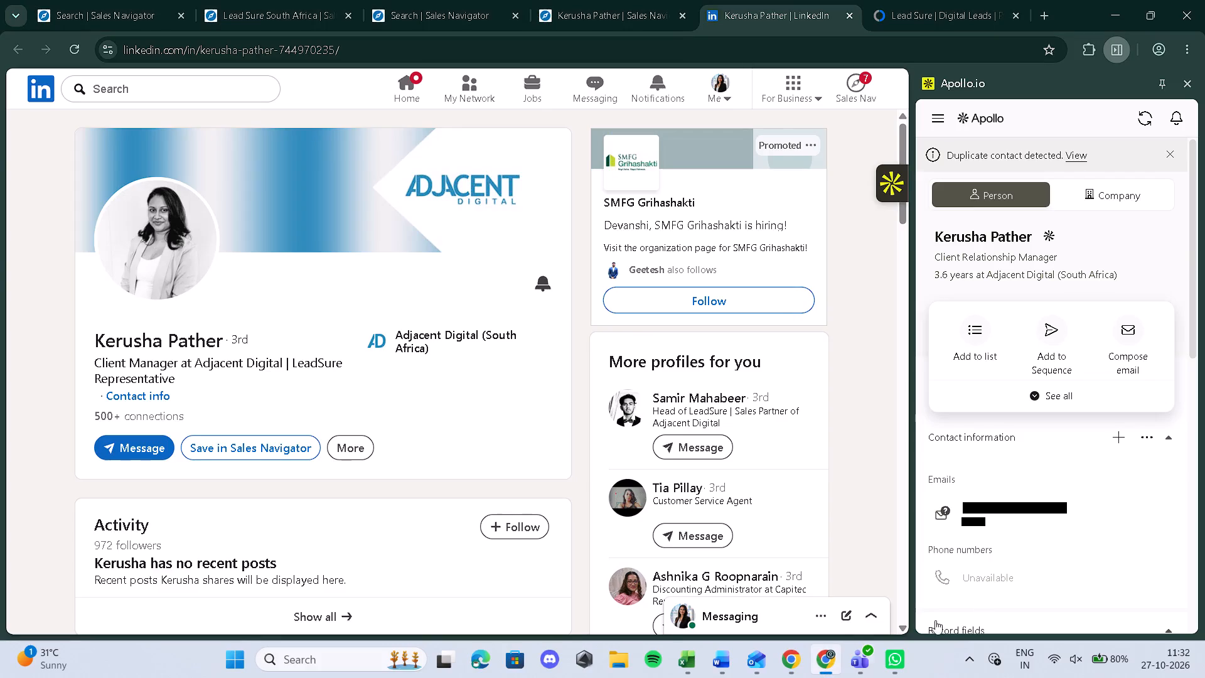
double_click(973, 657)
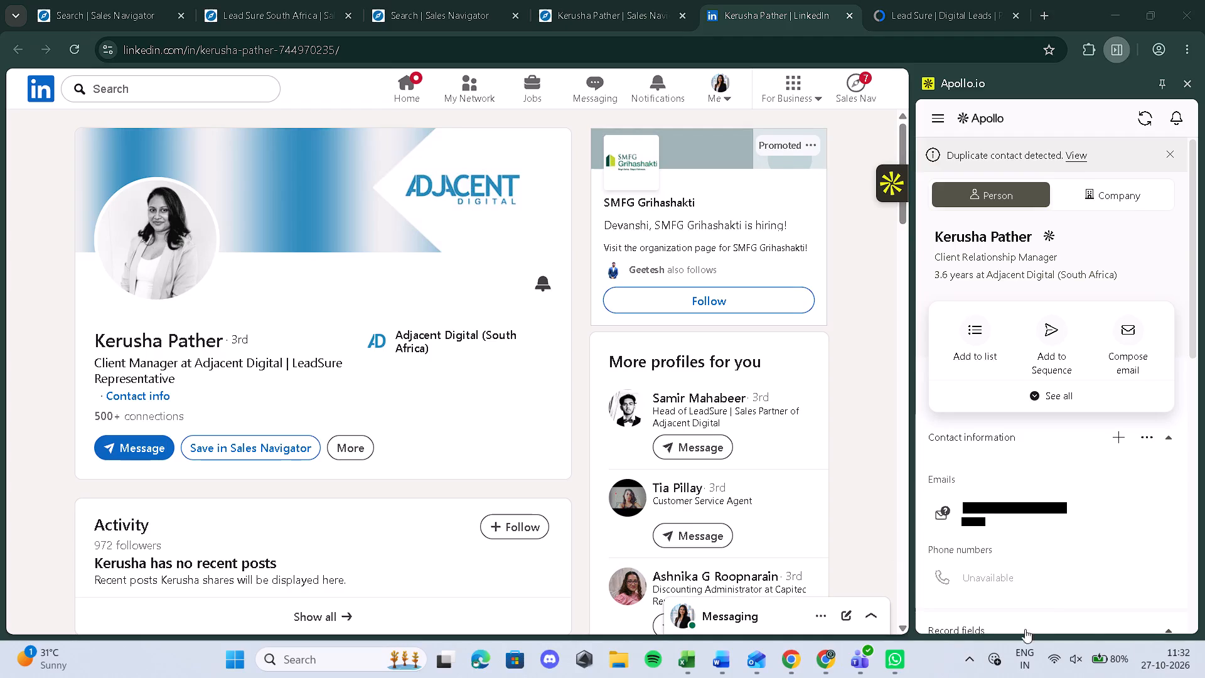
click(686, 661)
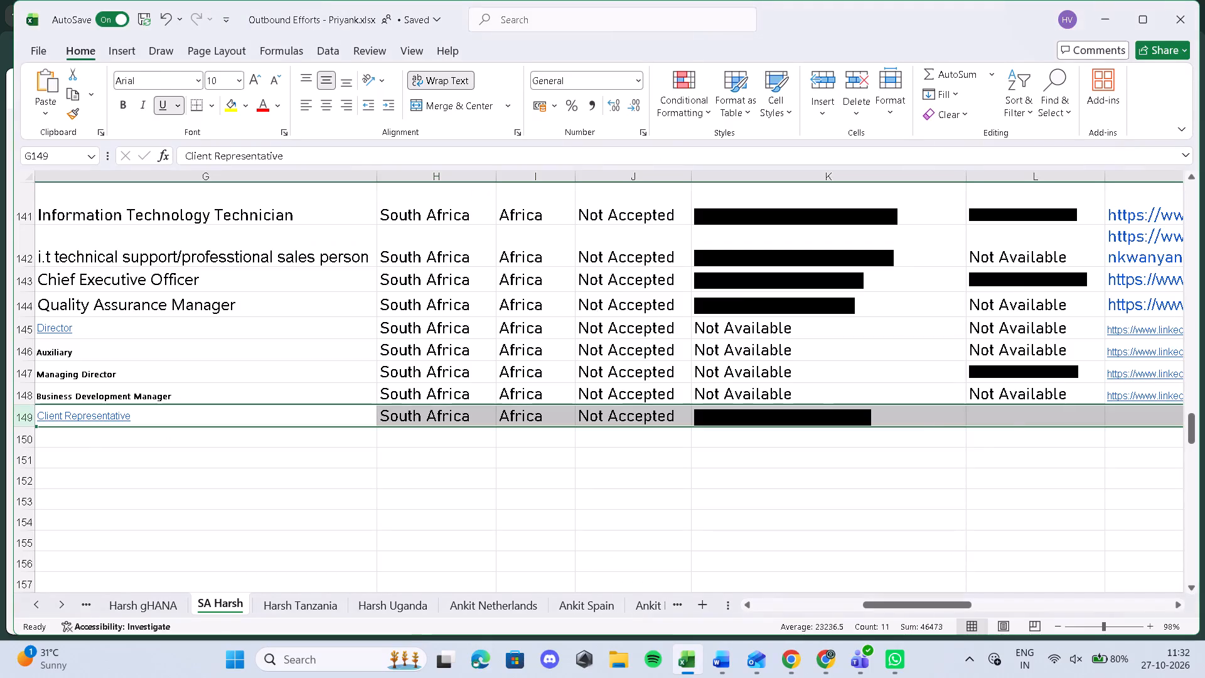
Set the phone cell L149 in the SA Harsh sheet to Not Available.
click(1067, 419)
click(1067, 419)
key(n)
key(n)
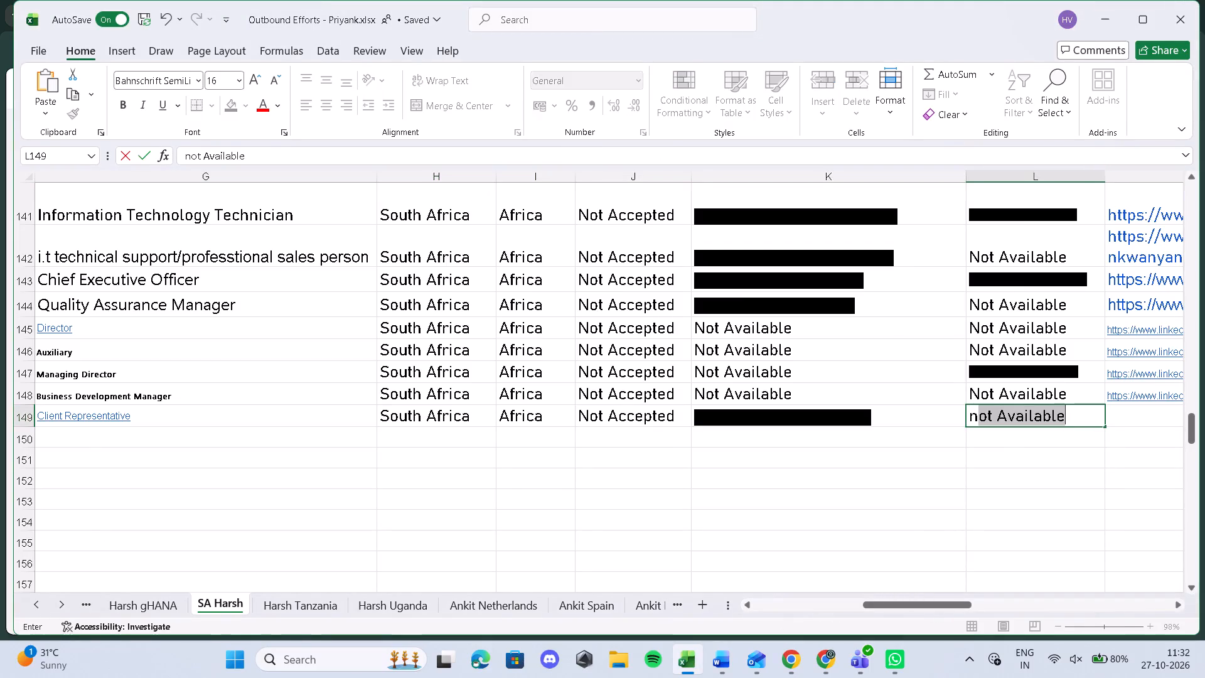
click(1127, 416)
Copy the second Lead Sure contact's LinkedIn.com URL from Sales Navigator into cell M149 of the SA Harsh sheet.
click(827, 660)
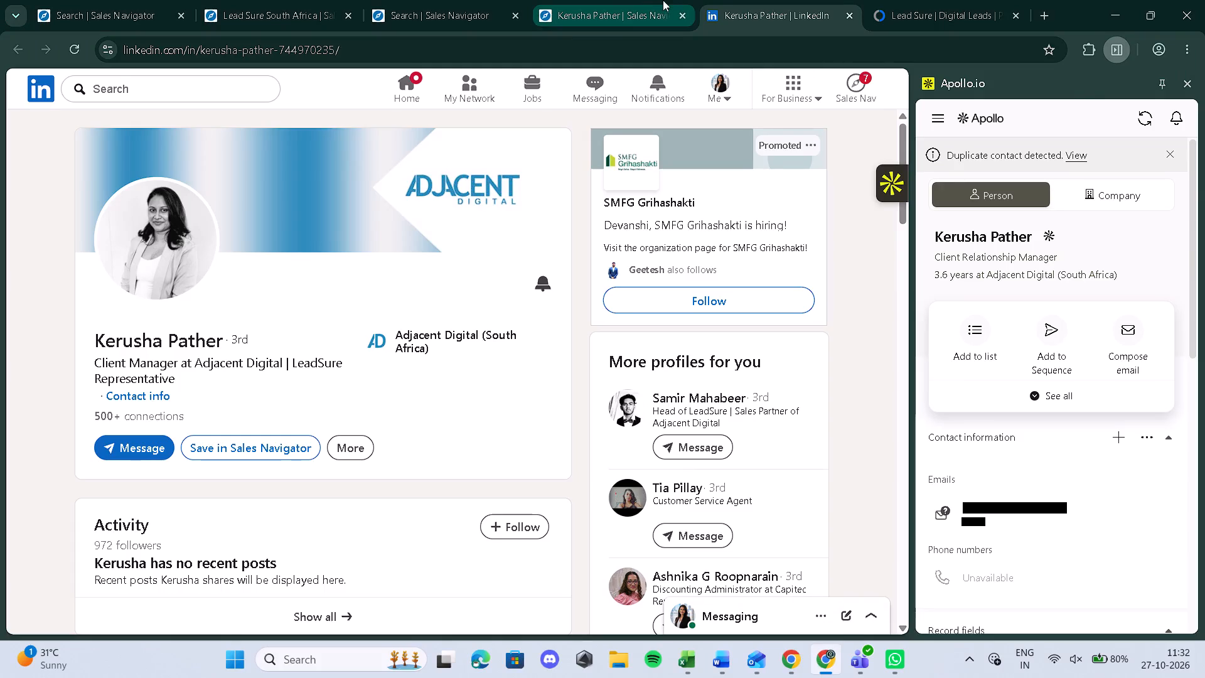
click(640, 0)
click(255, 450)
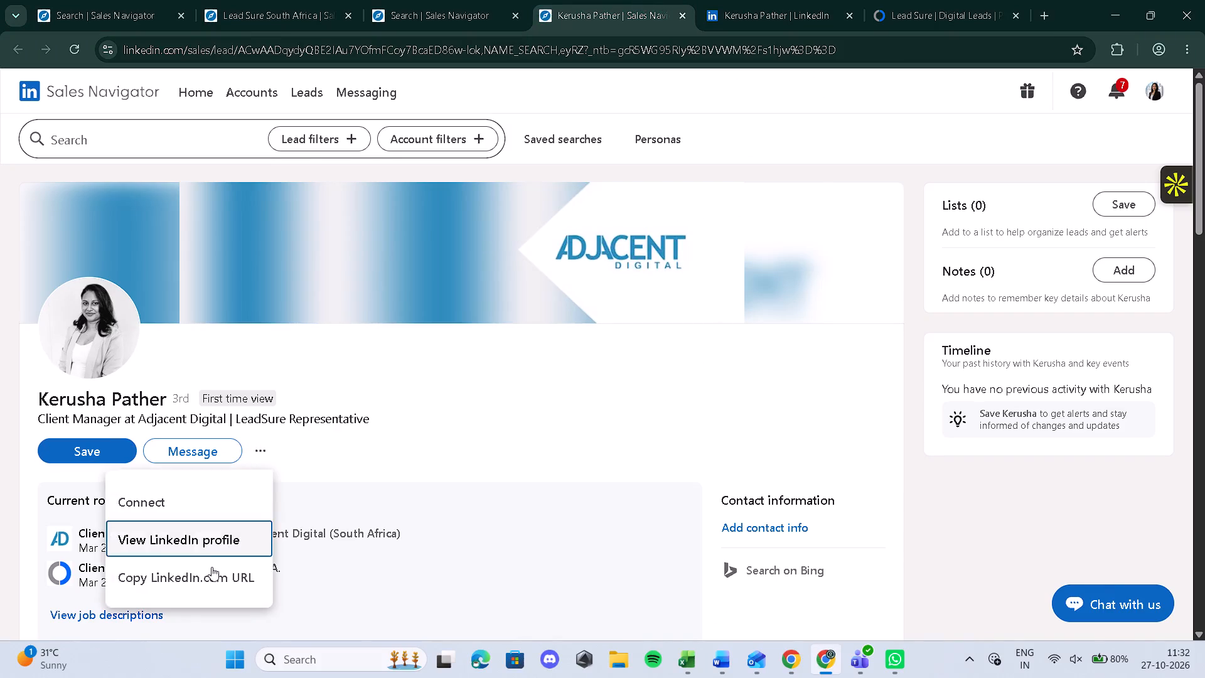
click(212, 568)
click(699, 654)
click(1140, 419)
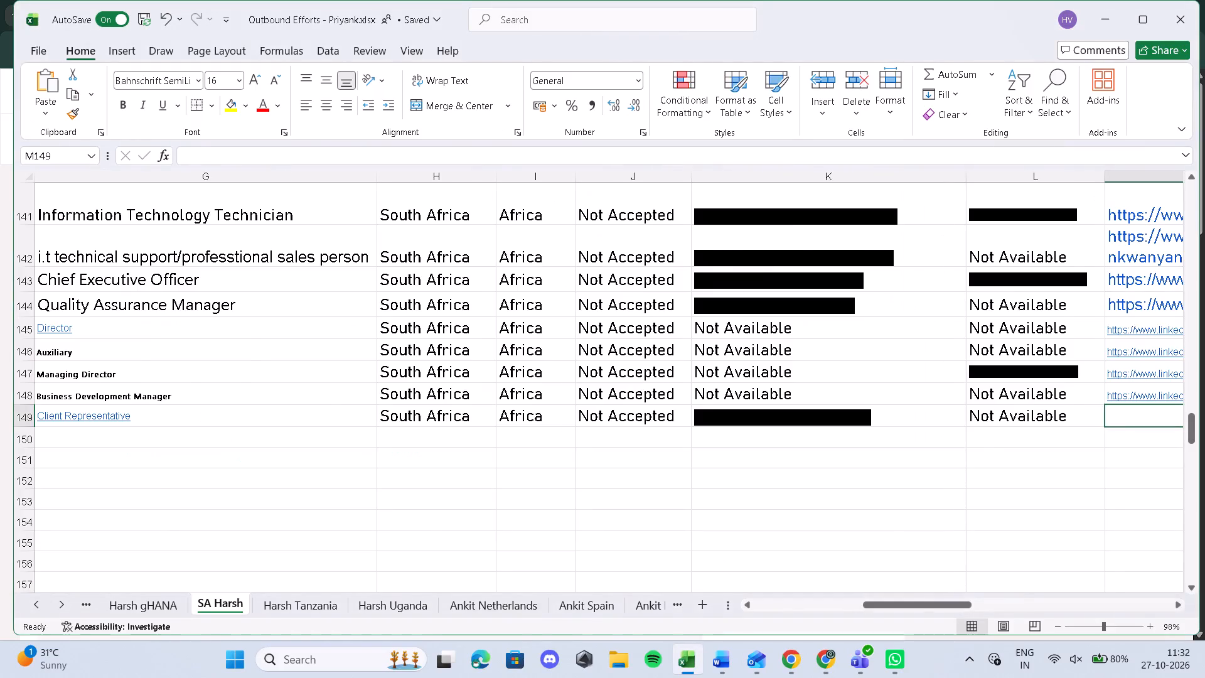
key(ctrl+v)
click(1047, 414)
double_click(938, 418)
click(1002, 419)
click(1080, 415)
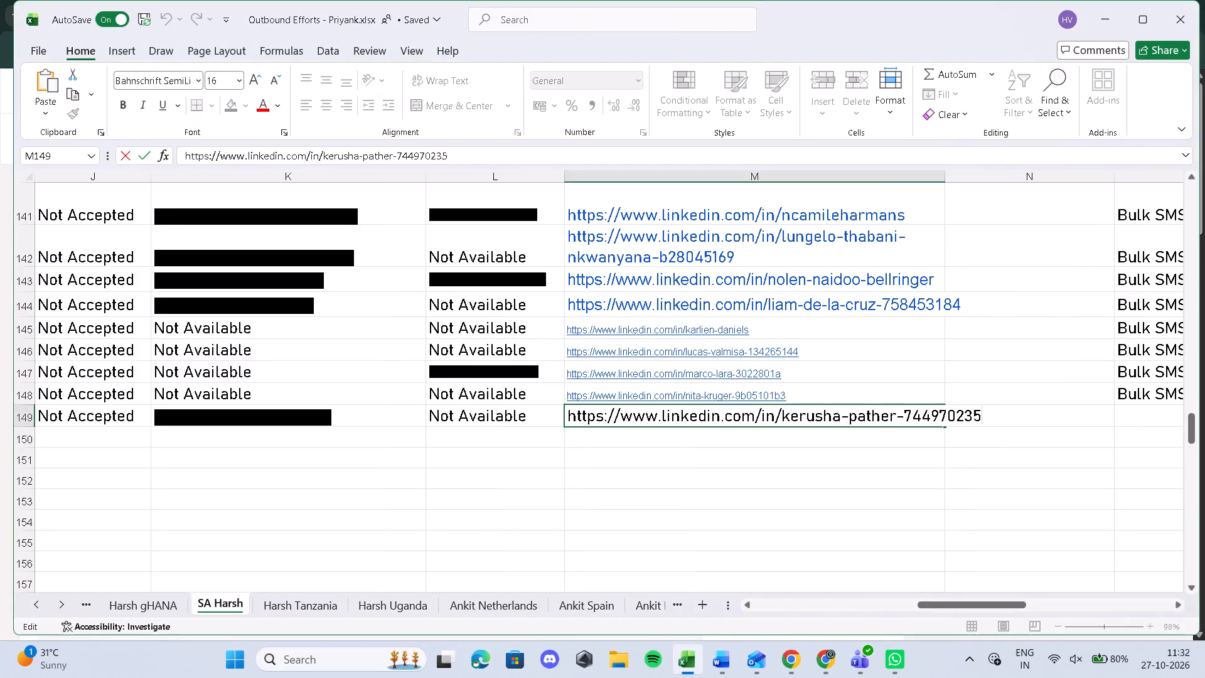
Fill cell O149 with Bulk SMS, copied from row 148.
click(1120, 415)
click(1137, 399)
key(ctrl+c)
click(1139, 418)
key(ctrl+v)
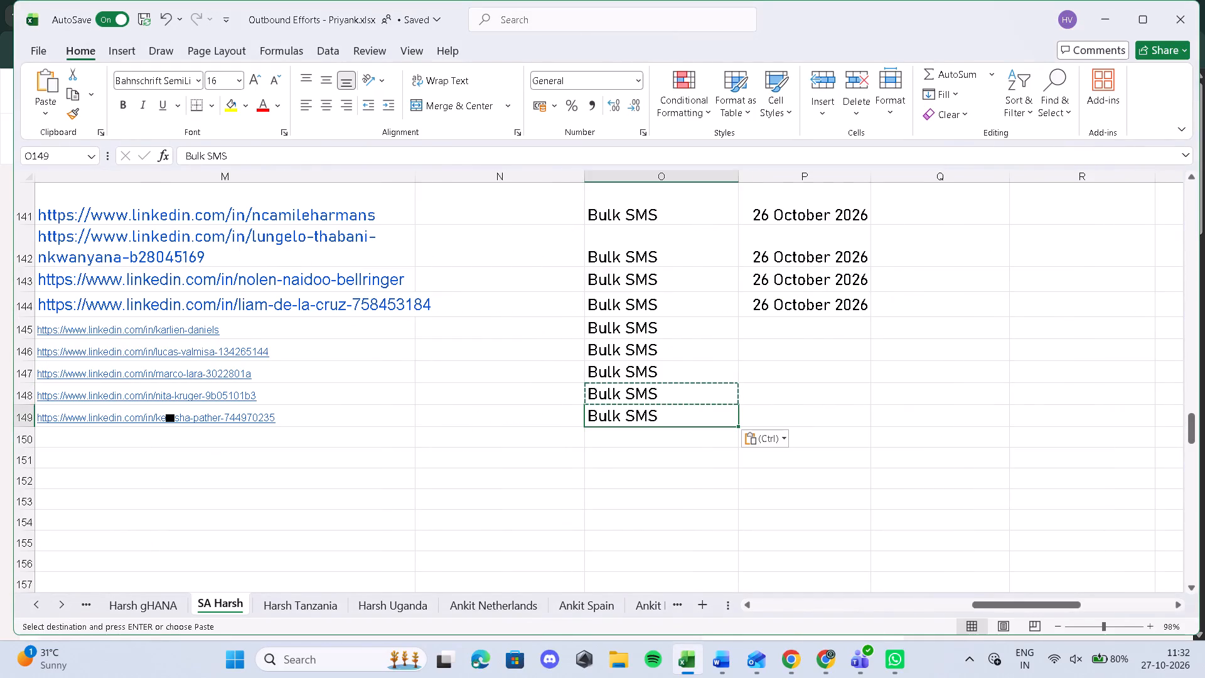
Start row 150 by filling B150 with 27 October 2026 and C150 with Medium, copied from row 149.
drag(1072, 608, 1043, 610)
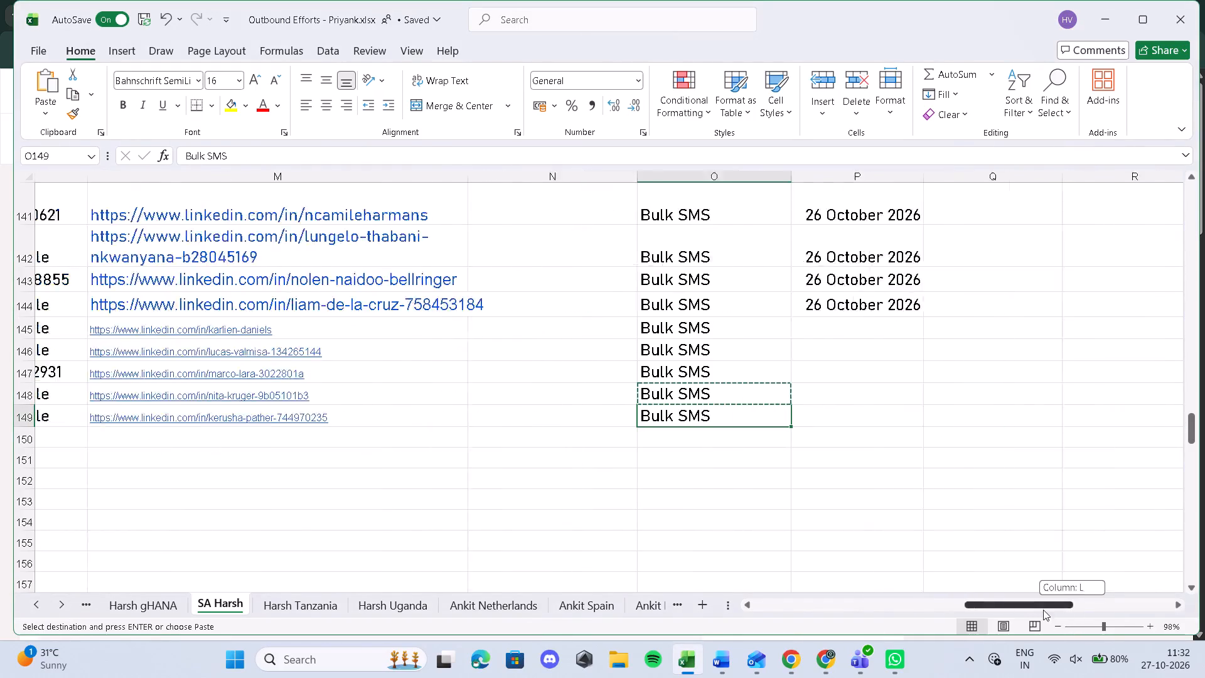
drag(1043, 610, 644, 586)
click(25, 435)
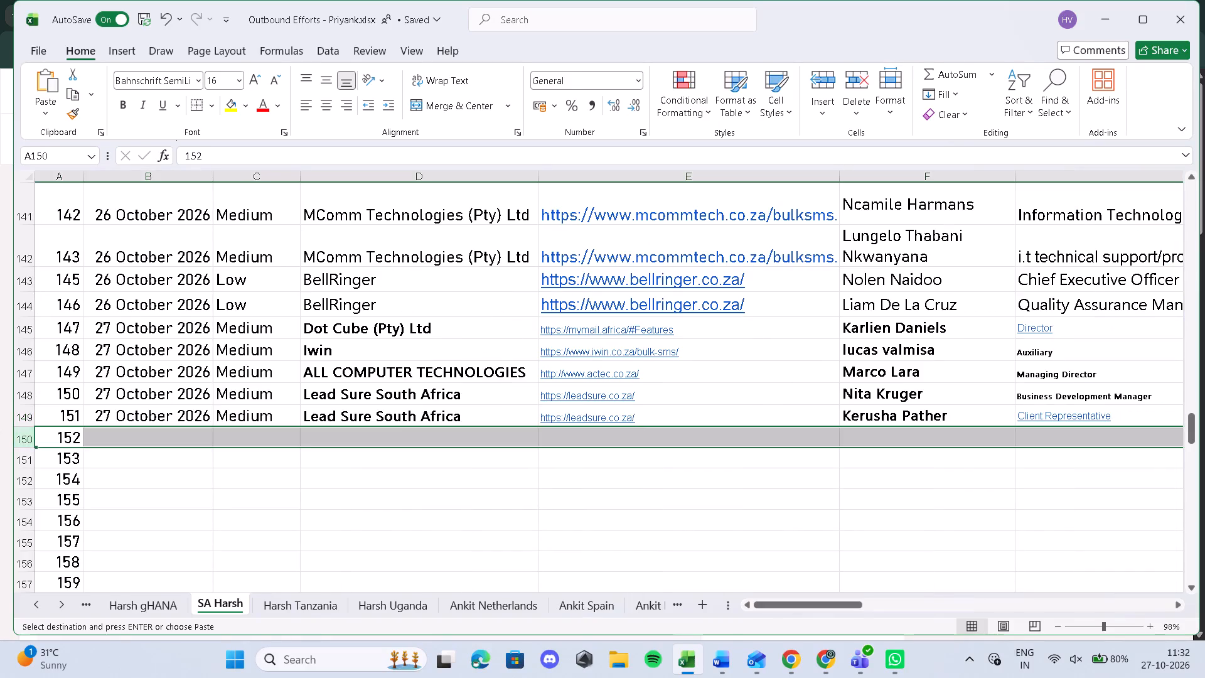
click(153, 415)
key(ctrl+c)
click(152, 437)
key(ctrl+v)
click(262, 415)
key(ctrl+c)
click(262, 439)
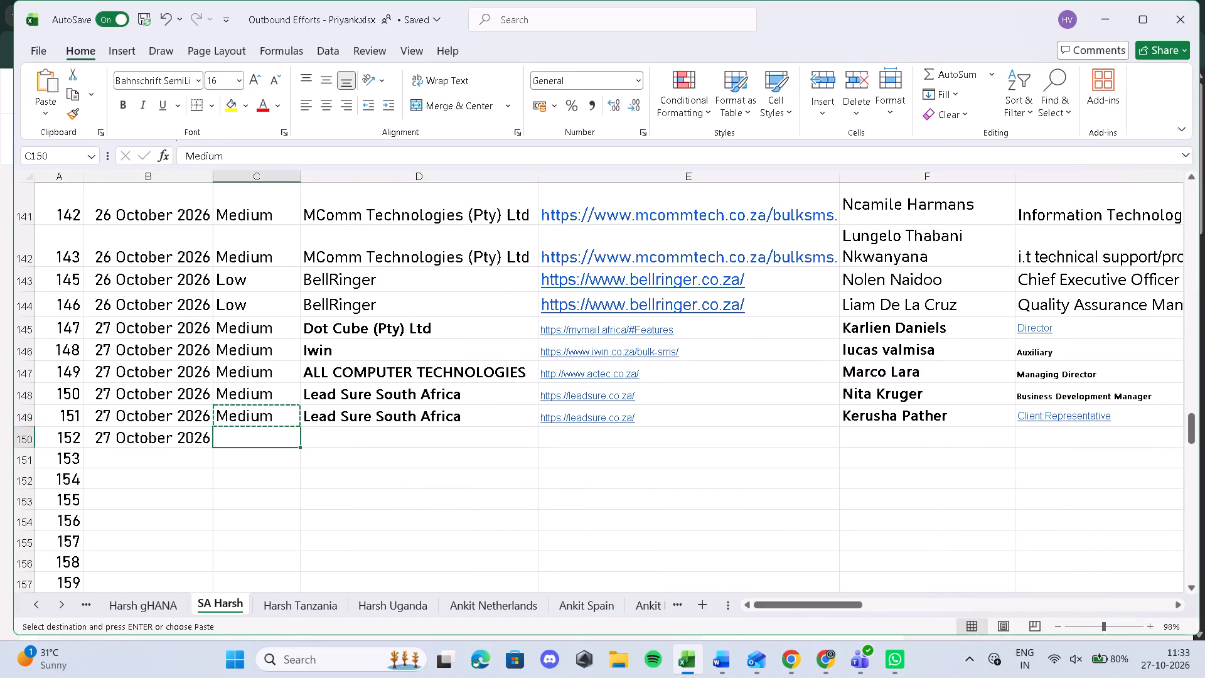
key(ctrl+v)
click(363, 416)
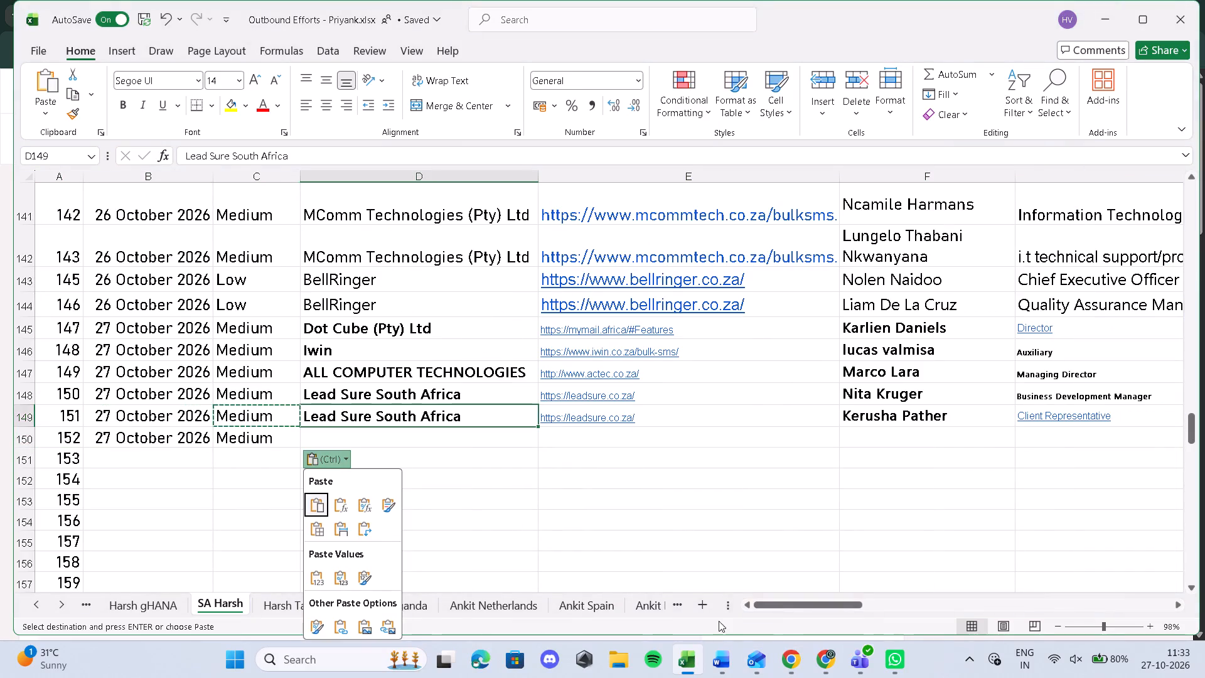
In the browser, close the Lead Sure website and the second contact's LinkedIn and Sales Navigator pages.
click(819, 667)
click(847, 0)
click(941, 0)
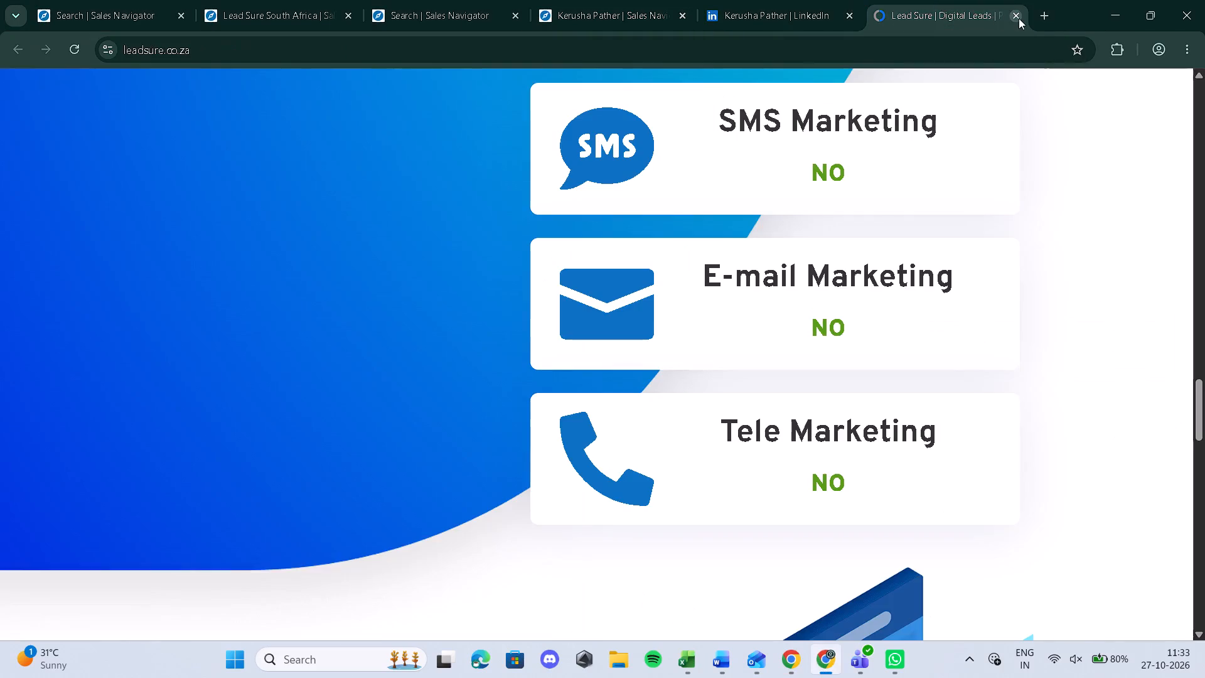
click(1019, 18)
click(947, 19)
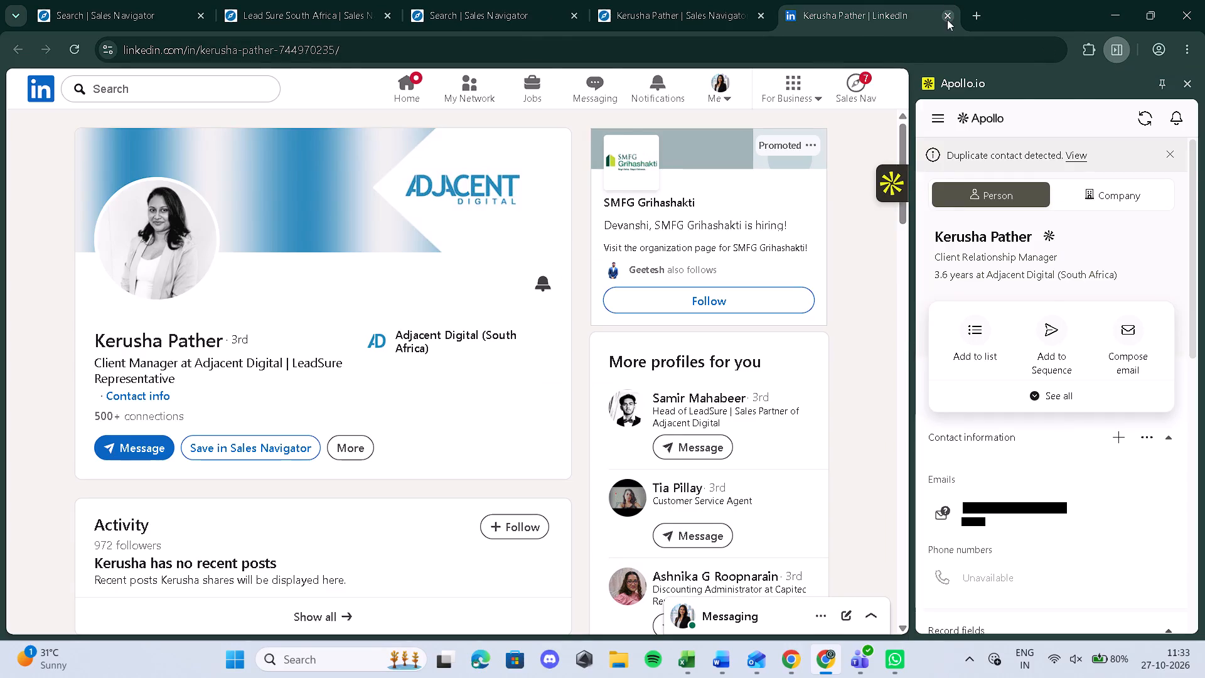
click(760, 18)
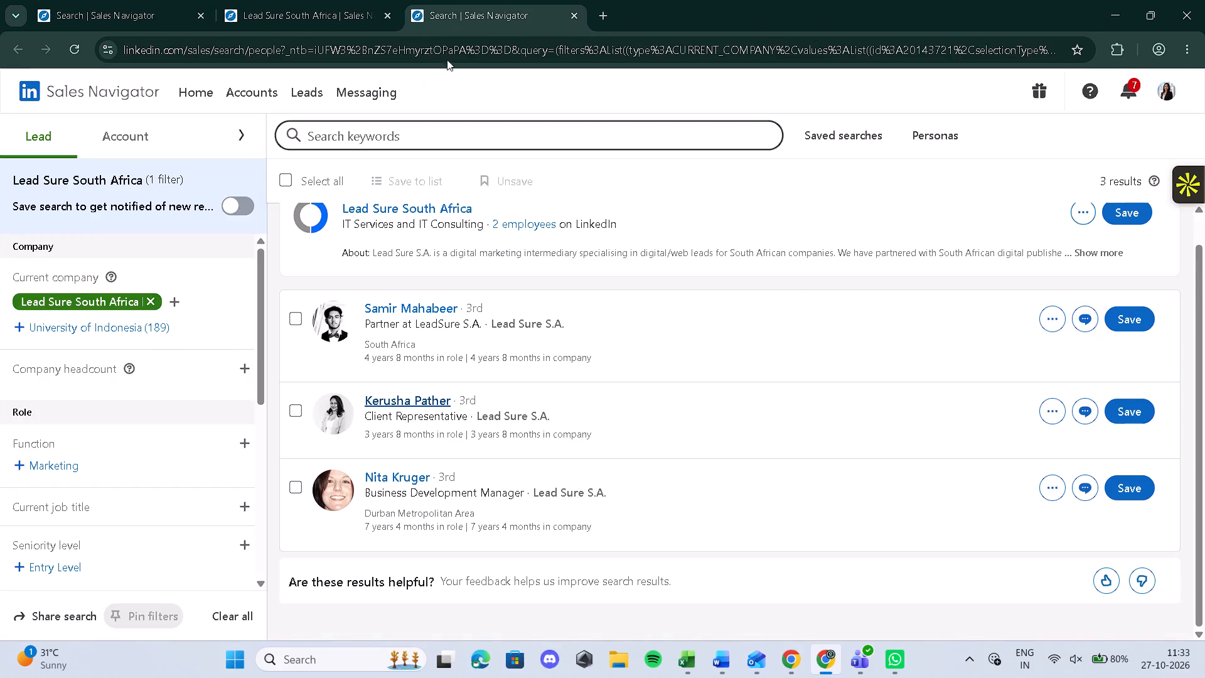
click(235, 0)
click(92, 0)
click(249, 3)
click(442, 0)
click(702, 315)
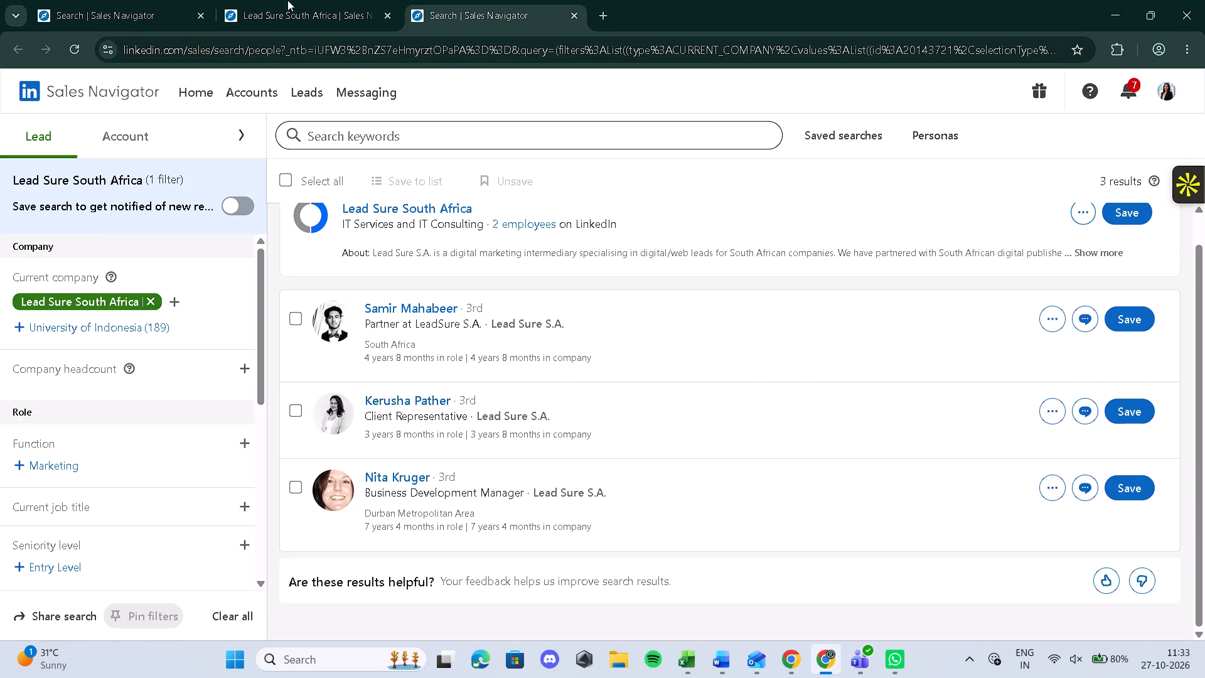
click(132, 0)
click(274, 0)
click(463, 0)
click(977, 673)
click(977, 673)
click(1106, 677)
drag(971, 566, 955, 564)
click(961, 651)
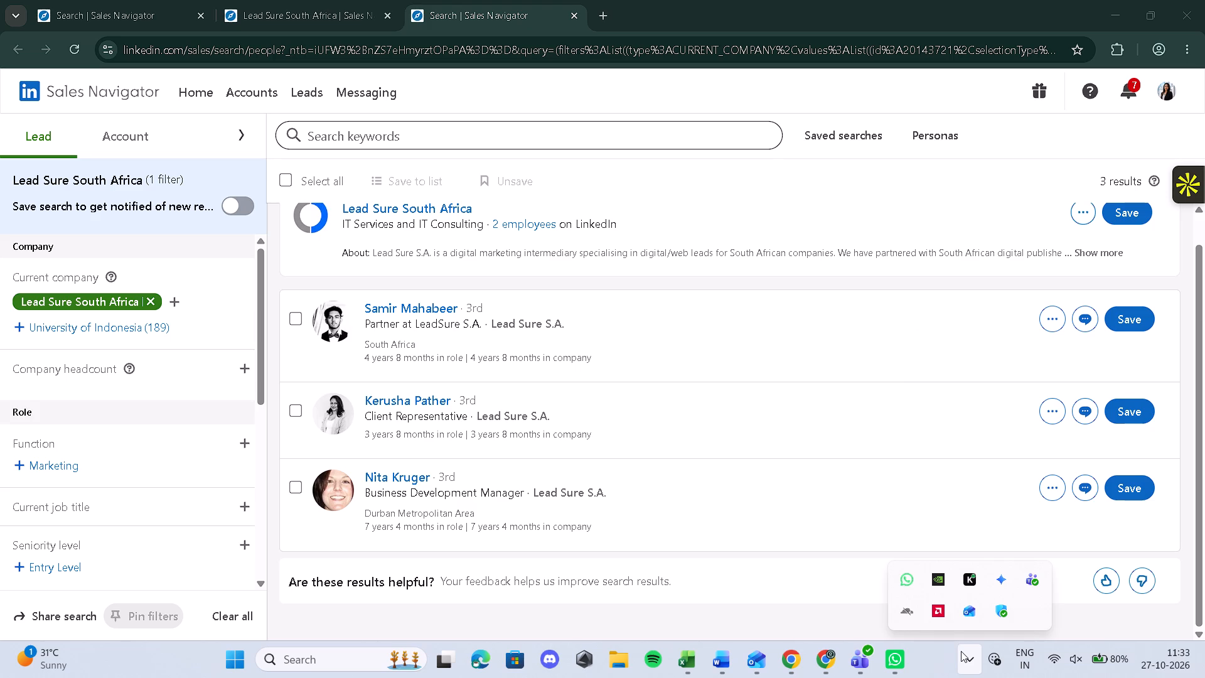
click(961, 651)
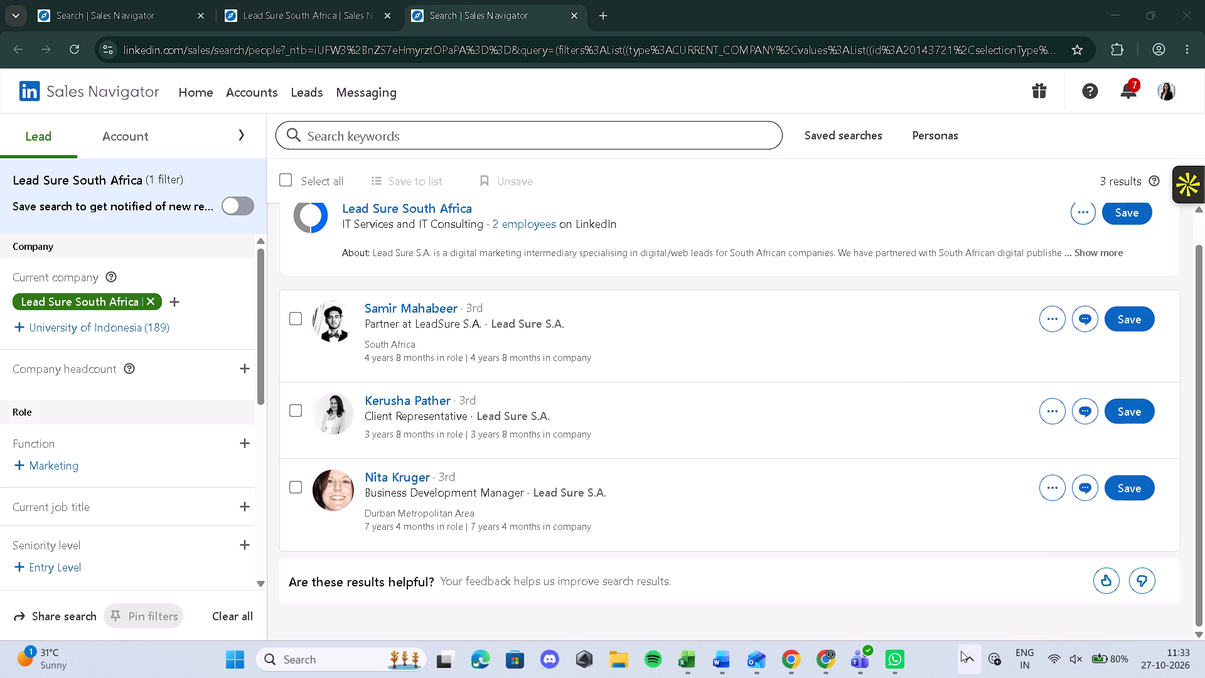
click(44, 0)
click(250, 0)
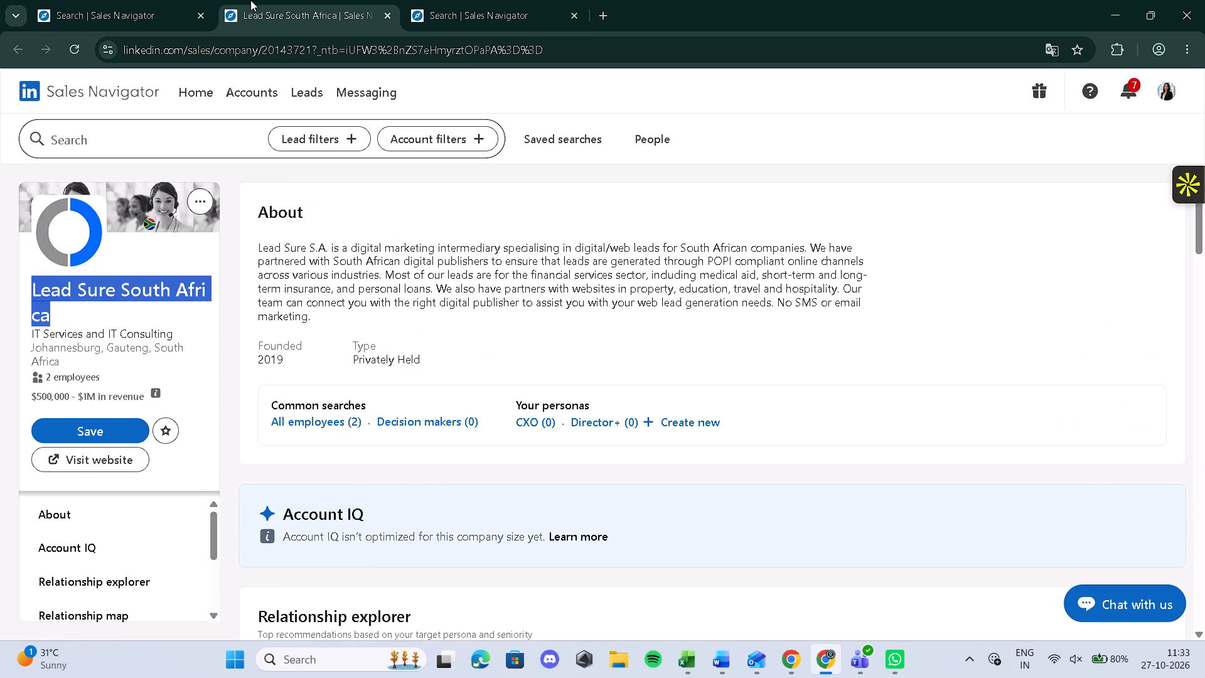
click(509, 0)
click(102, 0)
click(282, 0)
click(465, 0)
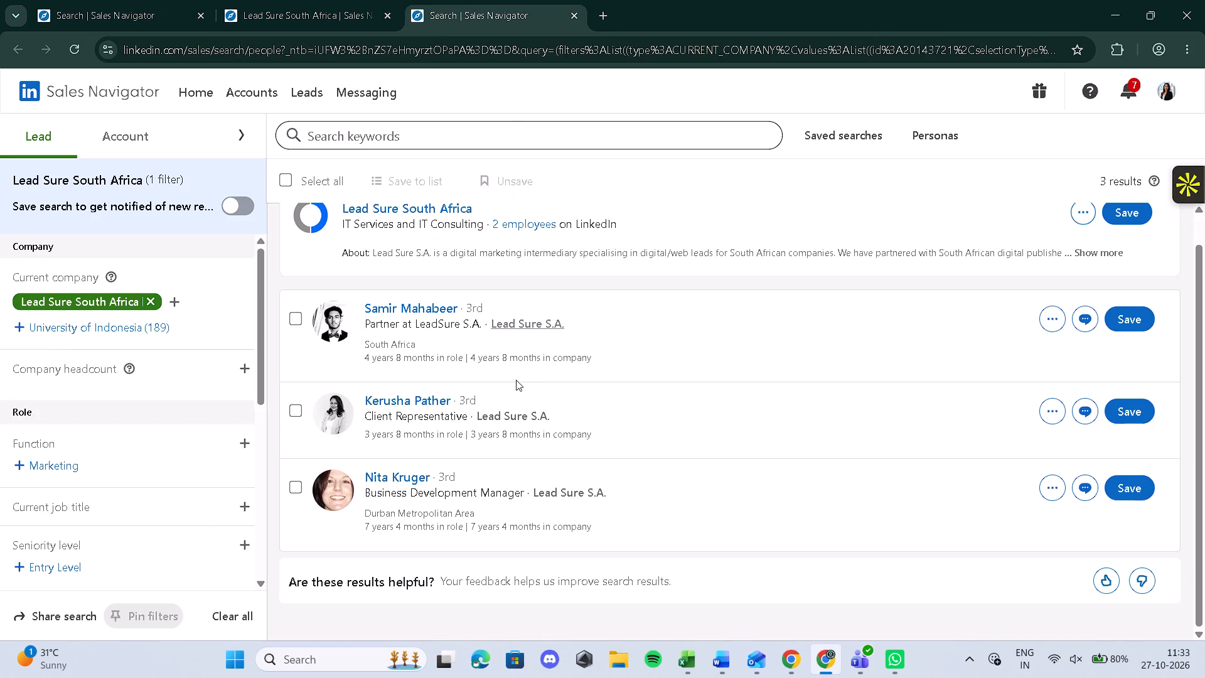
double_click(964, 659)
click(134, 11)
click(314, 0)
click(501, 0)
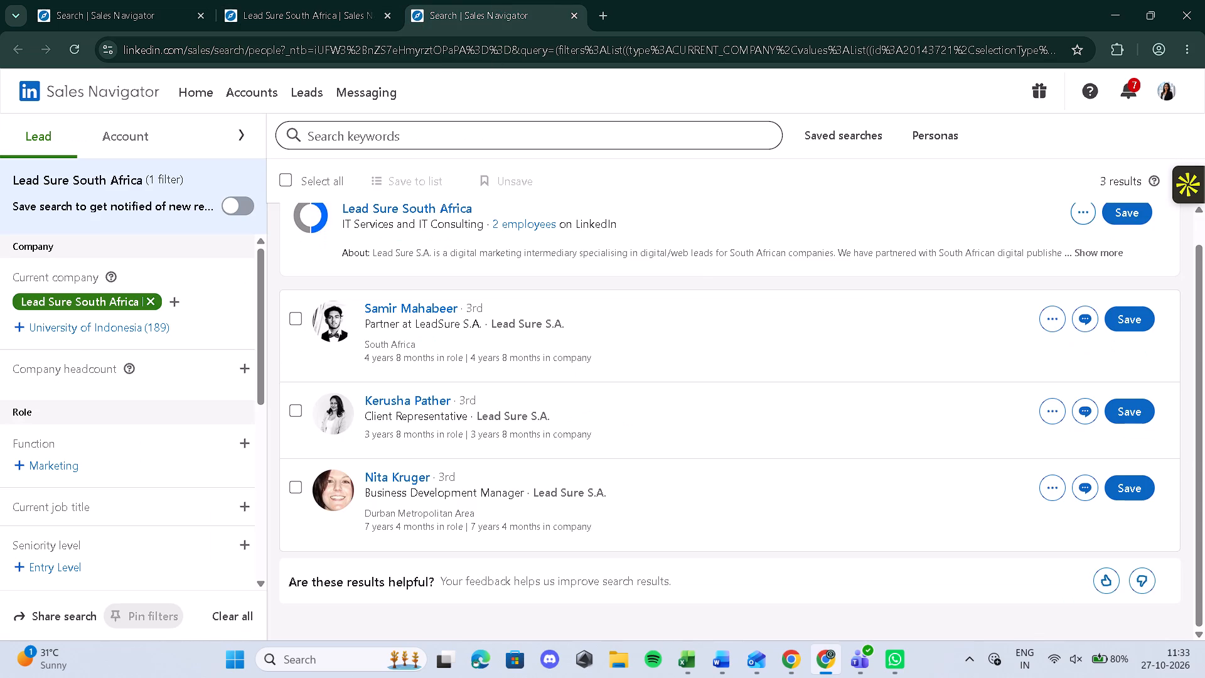
Open the Sales Navigator profile of the contact listed as Partner at LeadSure S.A. in a new tab.
right_click(427, 316)
right_click(391, 308)
click(474, 329)
click(147, 0)
click(301, 0)
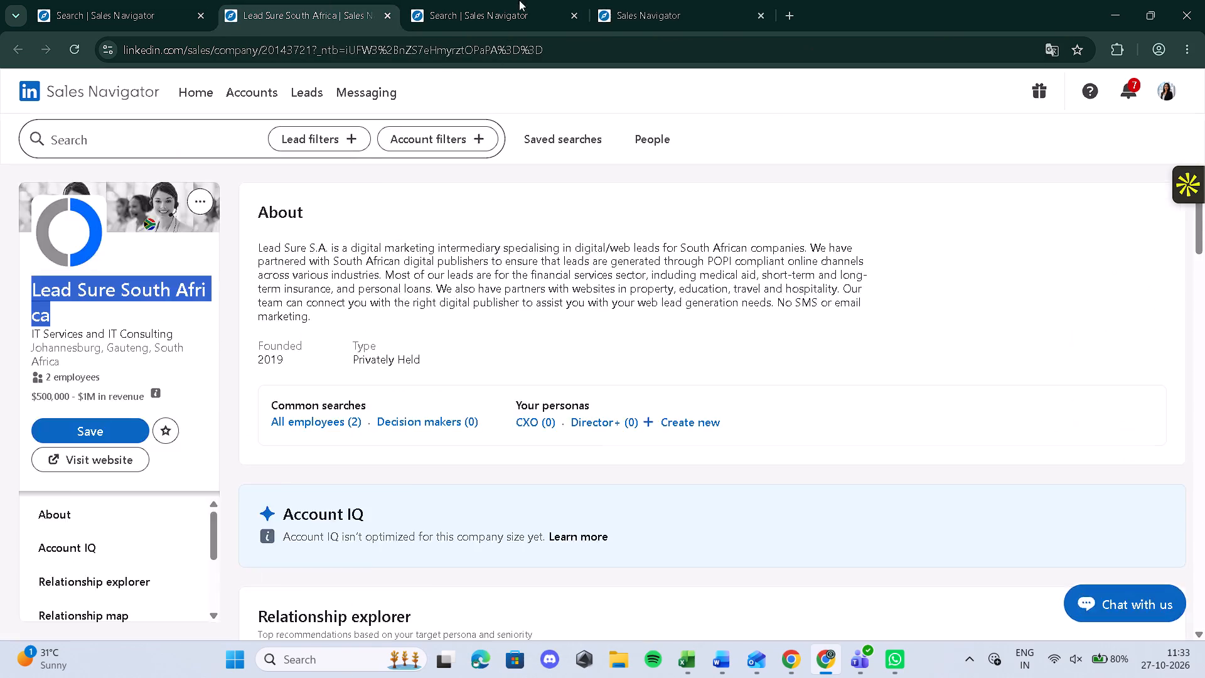
click(519, 0)
click(641, 0)
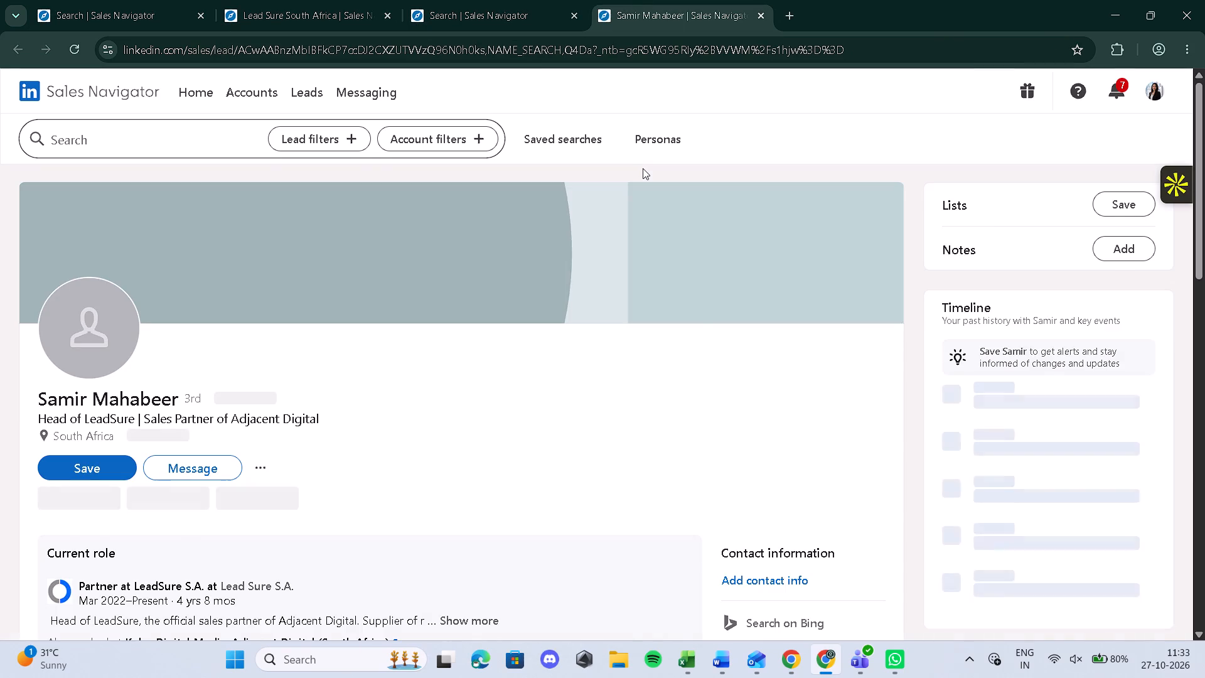
Open this contact's public LinkedIn profile from the Sales Navigator page.
click(263, 473)
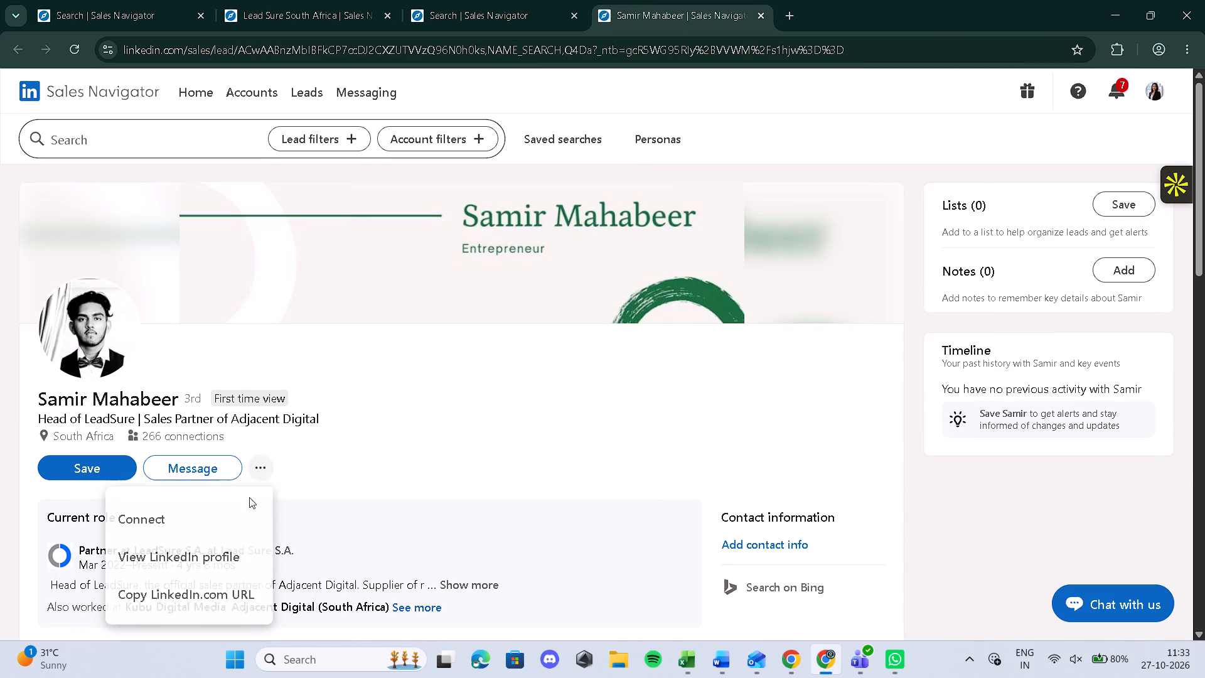
click(235, 558)
click(115, 0)
click(226, 0)
click(249, 0)
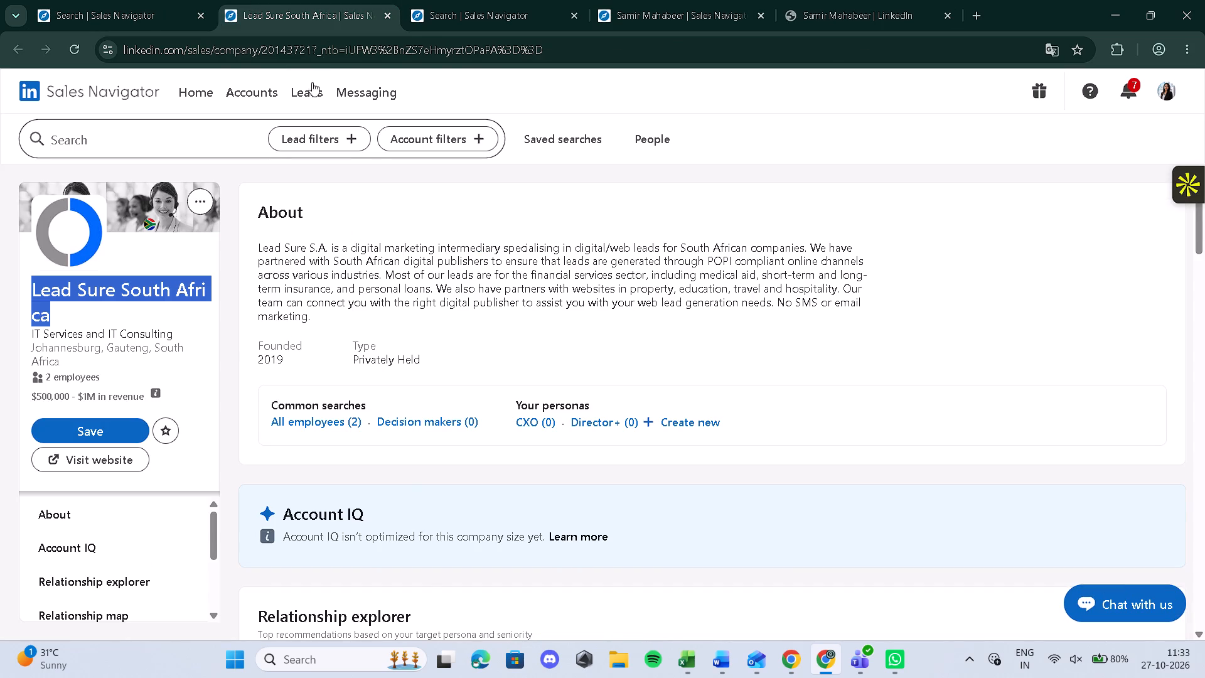
click(468, 0)
click(665, 0)
click(830, 0)
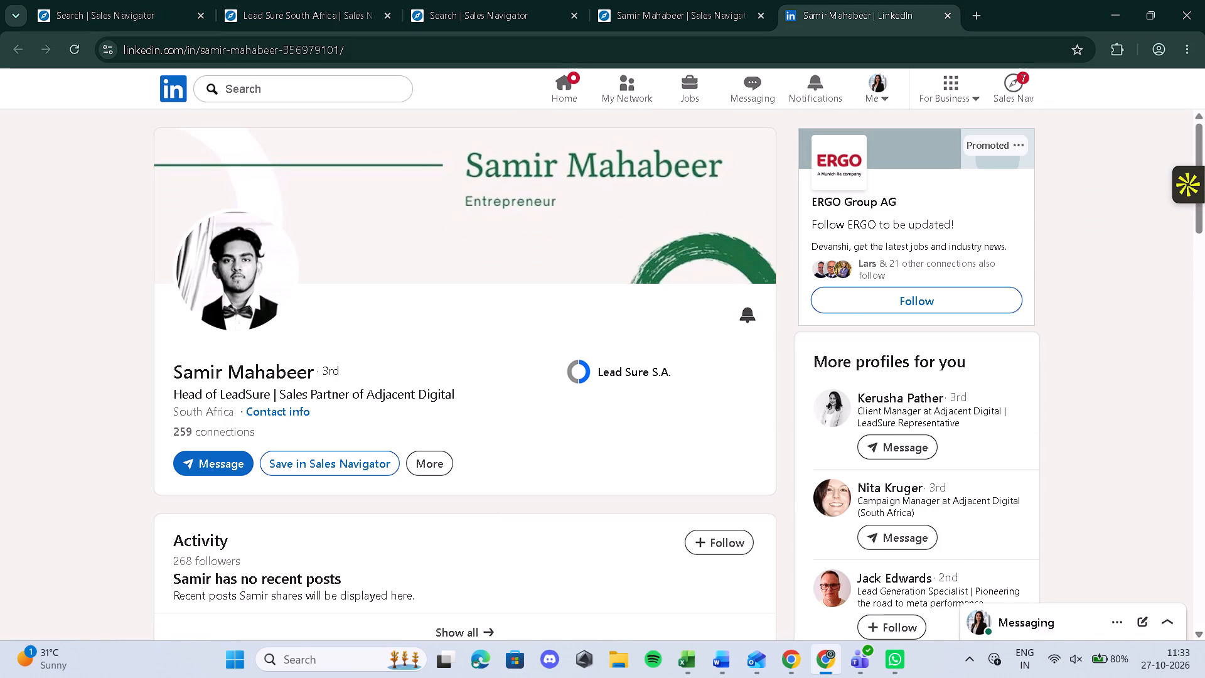
Copy the contact's name from the LinkedIn profile into cell F150 of the SA Harsh sheet.
drag(313, 368, 138, 364)
right_click(225, 372)
click(279, 395)
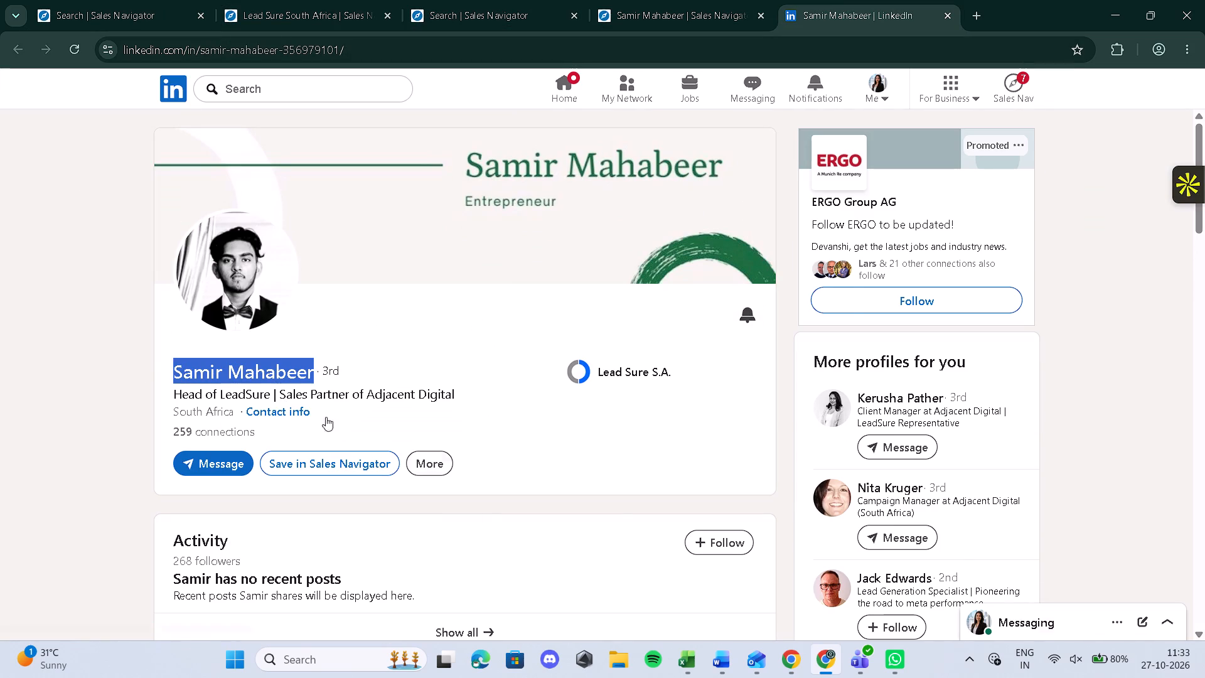
click(691, 666)
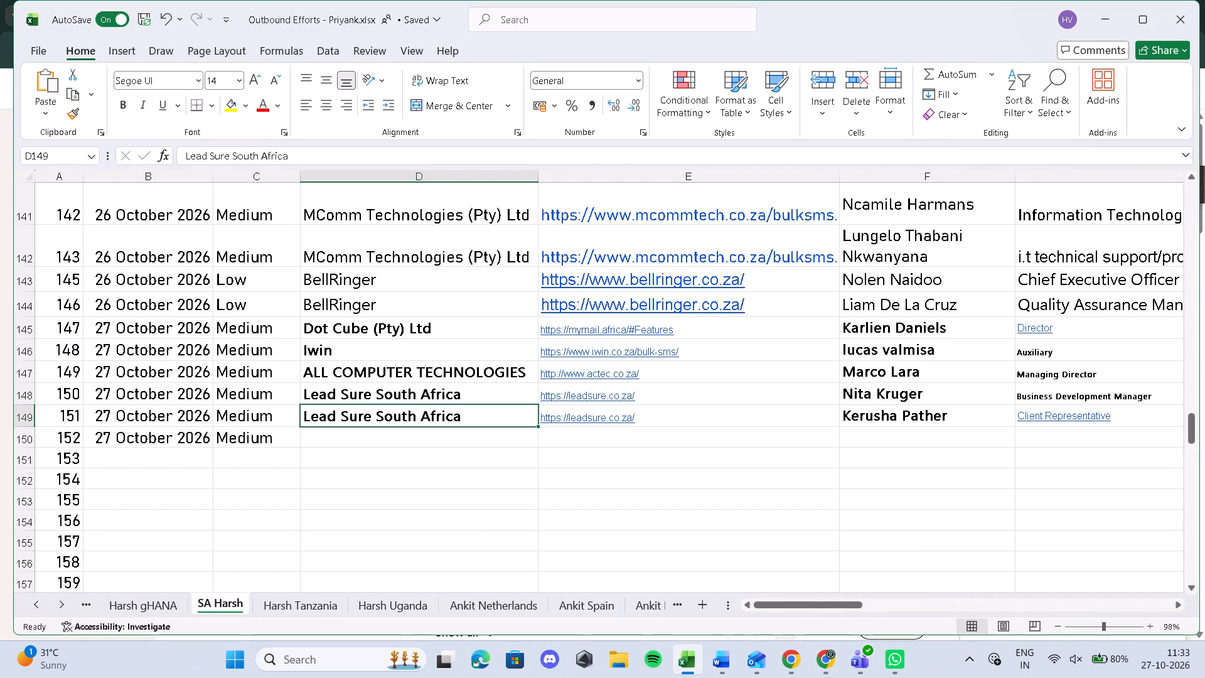
click(903, 442)
key(ctrl+v)
right_click(805, 426)
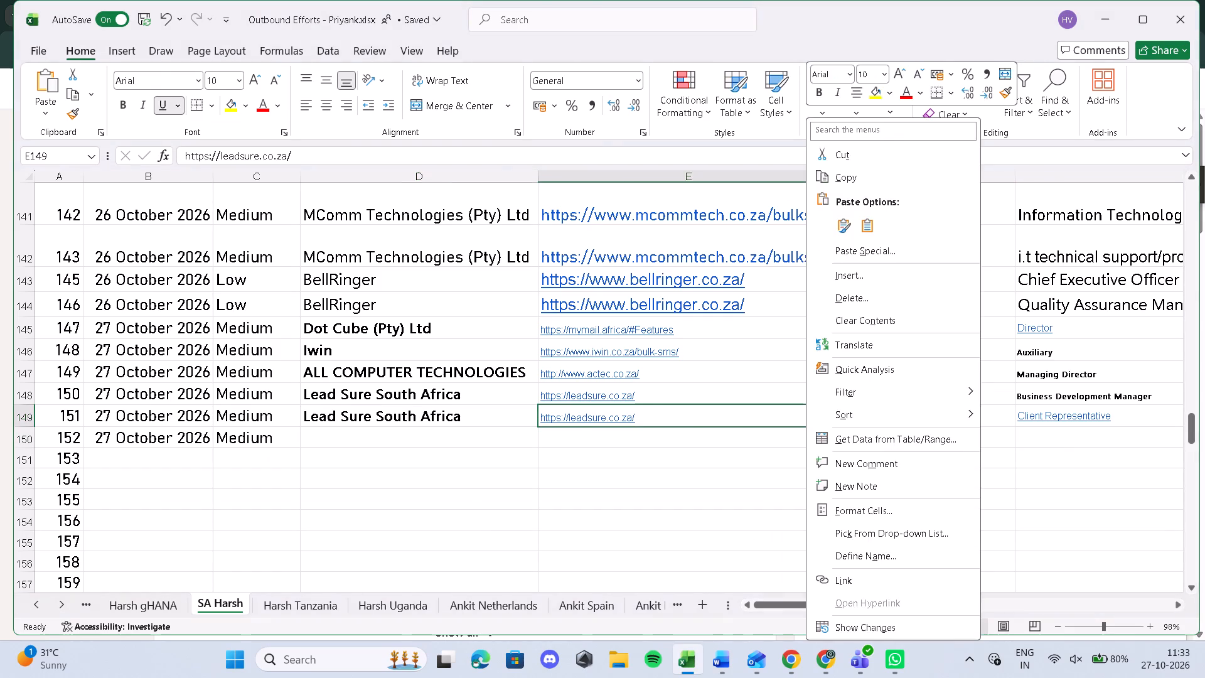
click(703, 483)
key(ctrl+c)
click(714, 449)
key(ctrl+v)
key(ctrl+z)
click(707, 442)
key(ctrl+v)
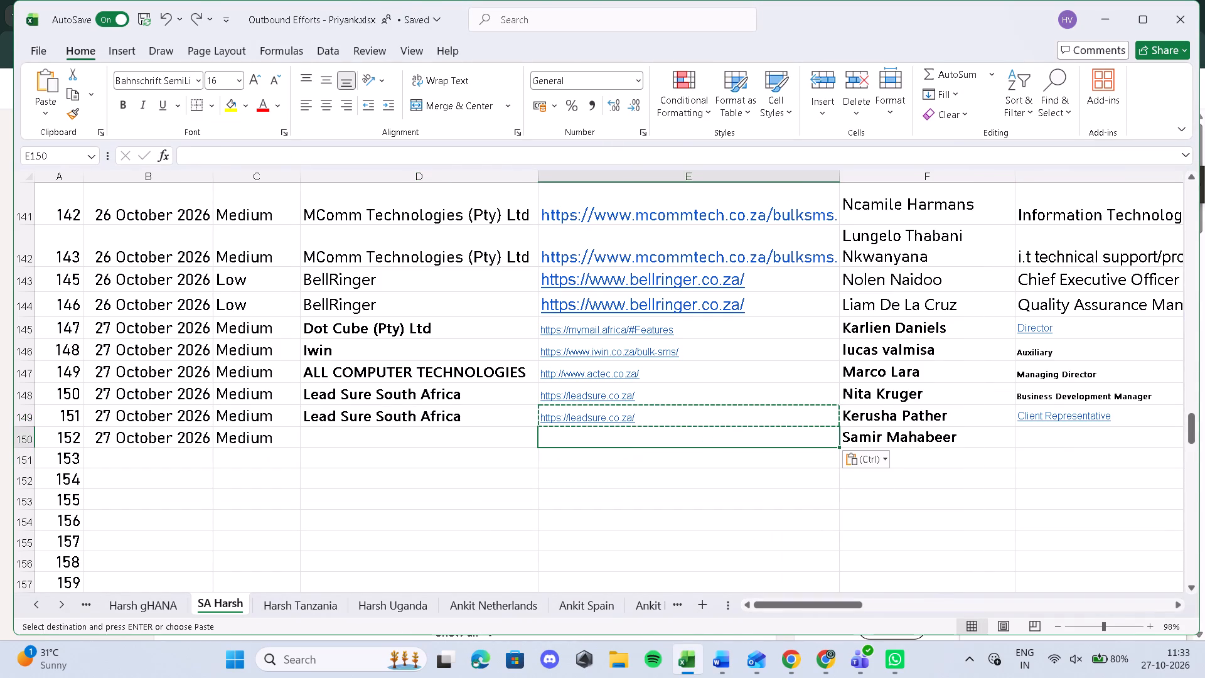
right_click(506, 426)
click(462, 466)
key(ctrl+c)
click(473, 439)
key(ctrl+v)
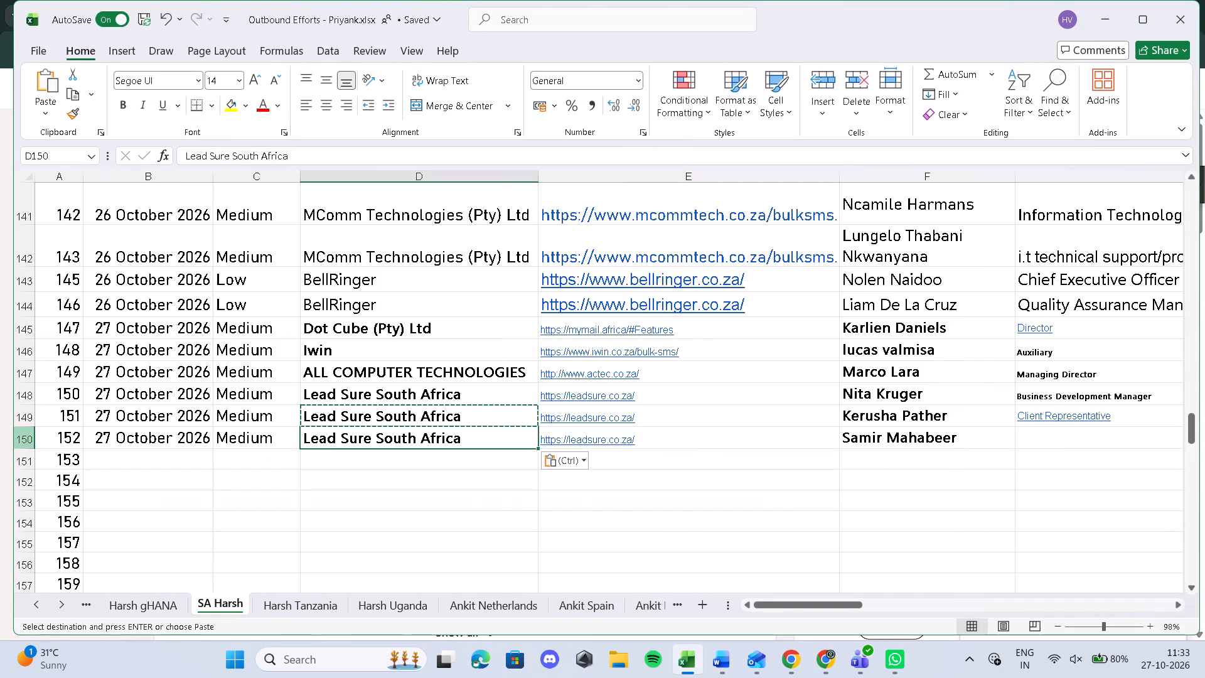
click(25, 438)
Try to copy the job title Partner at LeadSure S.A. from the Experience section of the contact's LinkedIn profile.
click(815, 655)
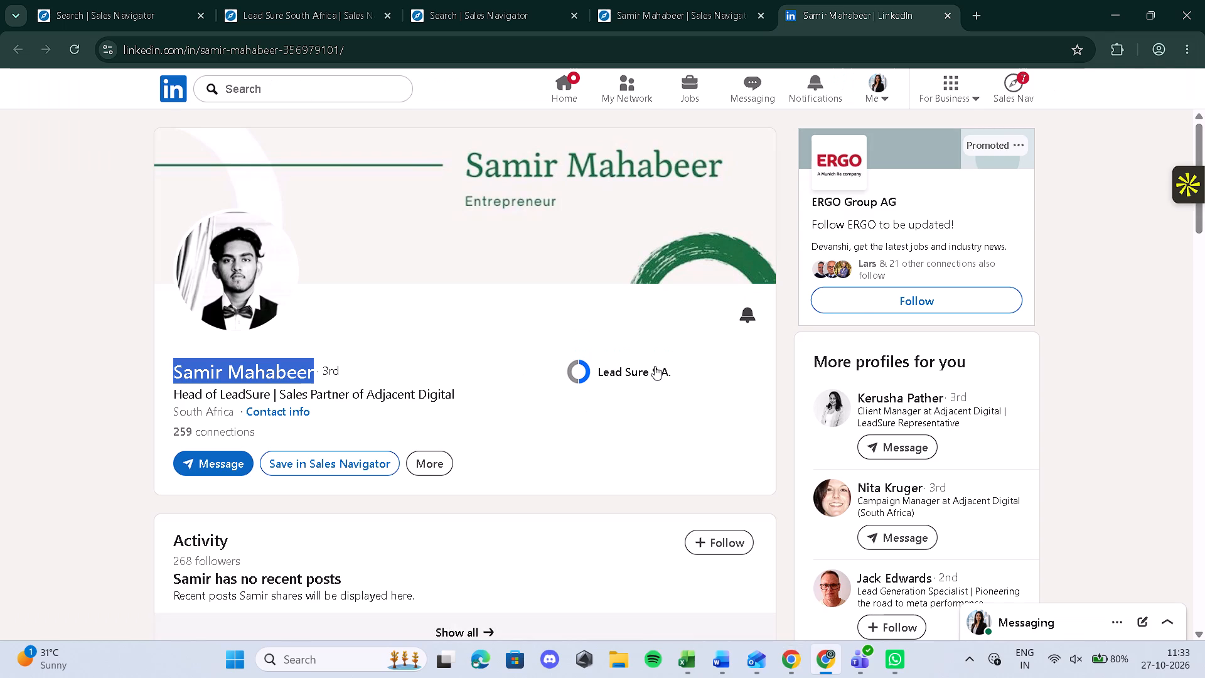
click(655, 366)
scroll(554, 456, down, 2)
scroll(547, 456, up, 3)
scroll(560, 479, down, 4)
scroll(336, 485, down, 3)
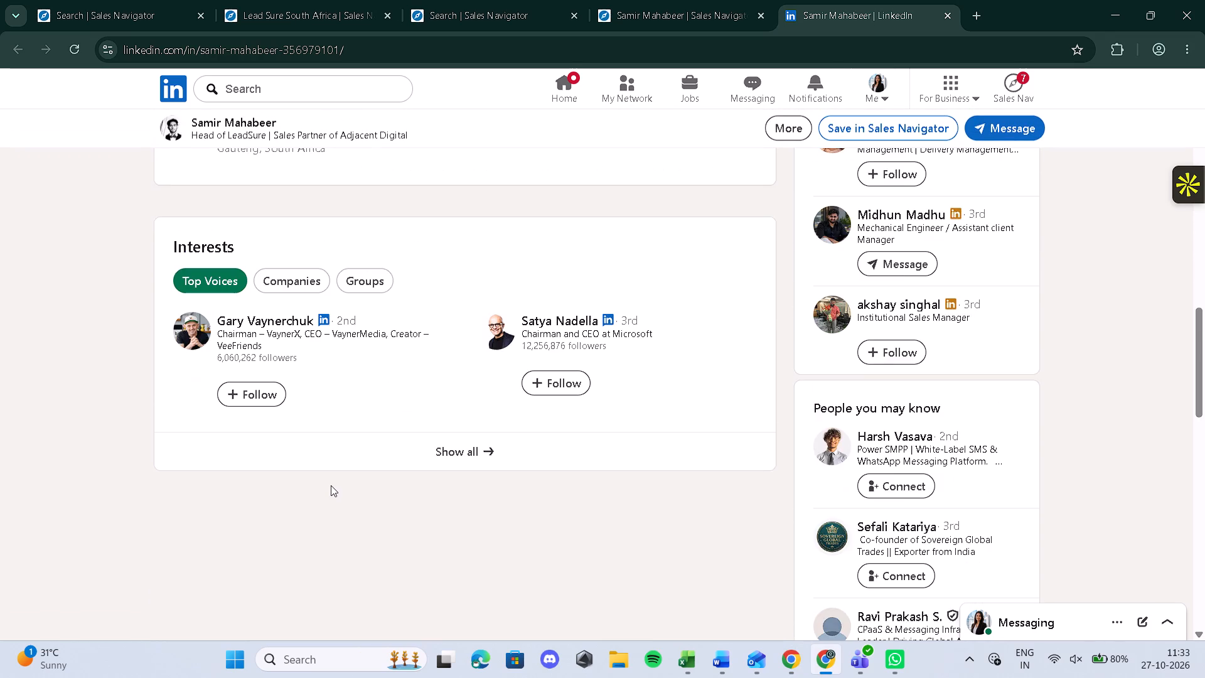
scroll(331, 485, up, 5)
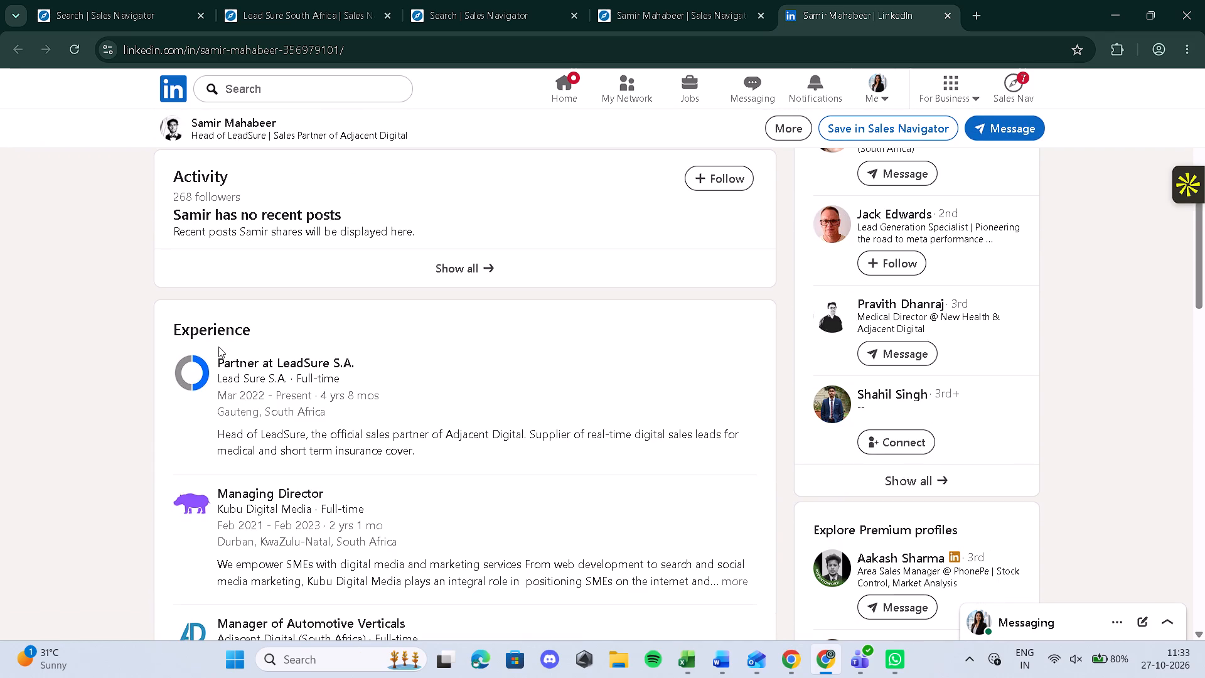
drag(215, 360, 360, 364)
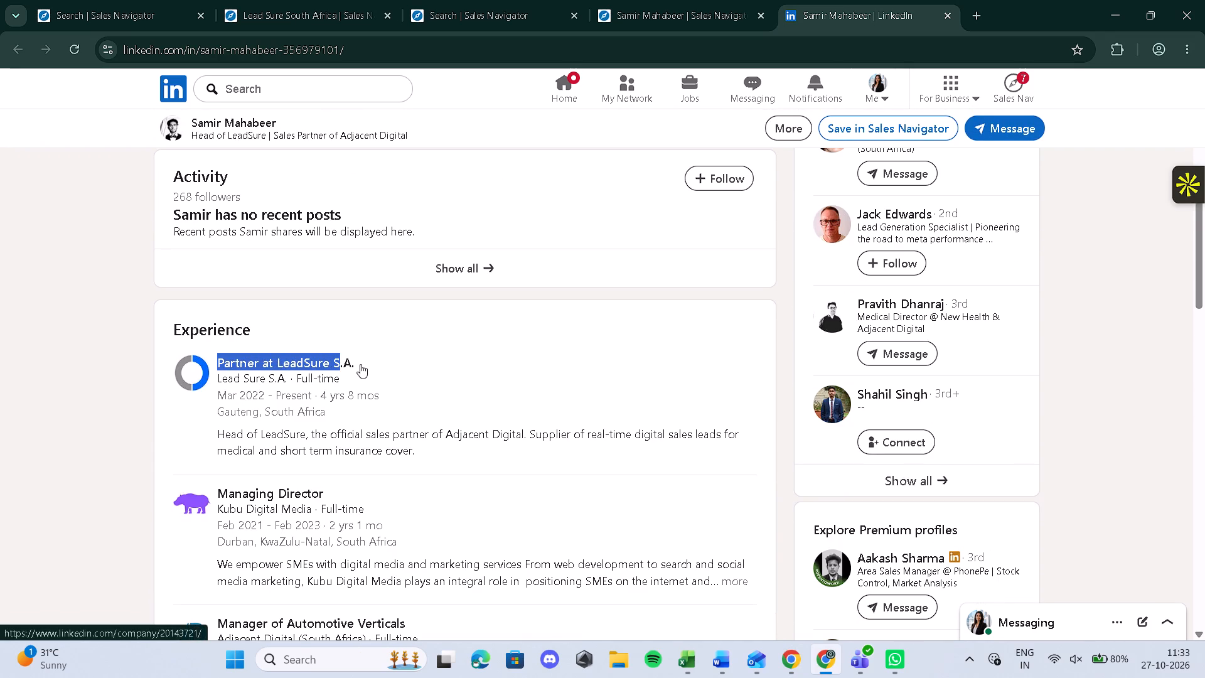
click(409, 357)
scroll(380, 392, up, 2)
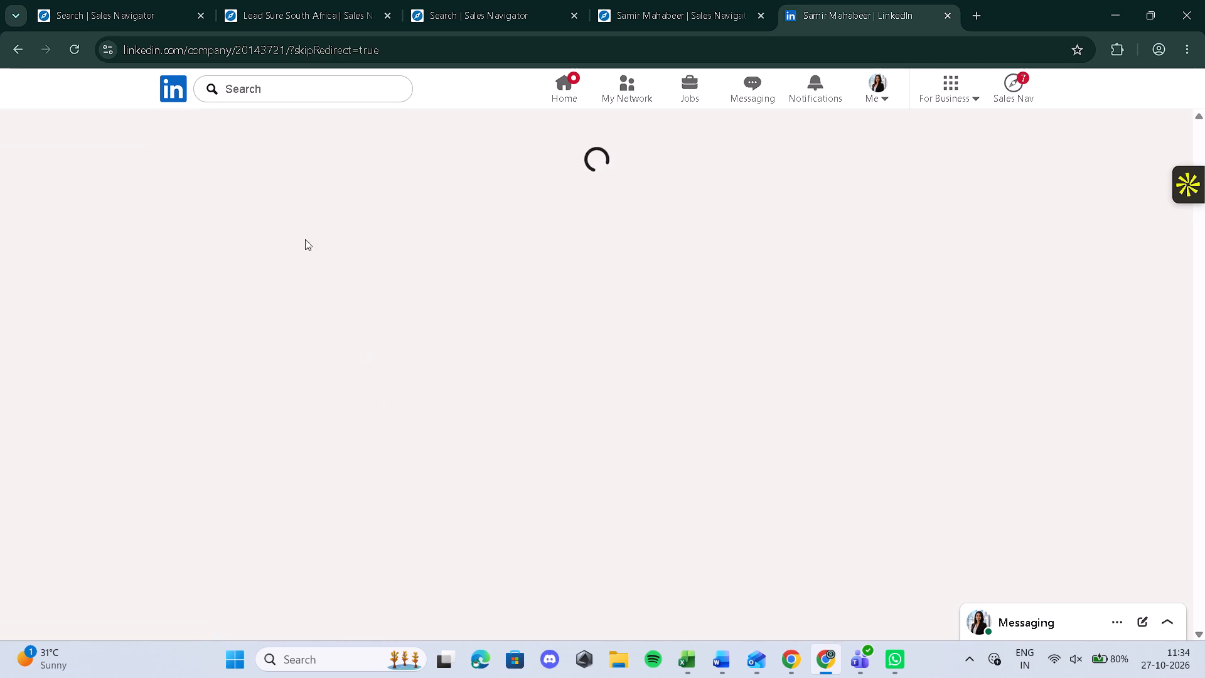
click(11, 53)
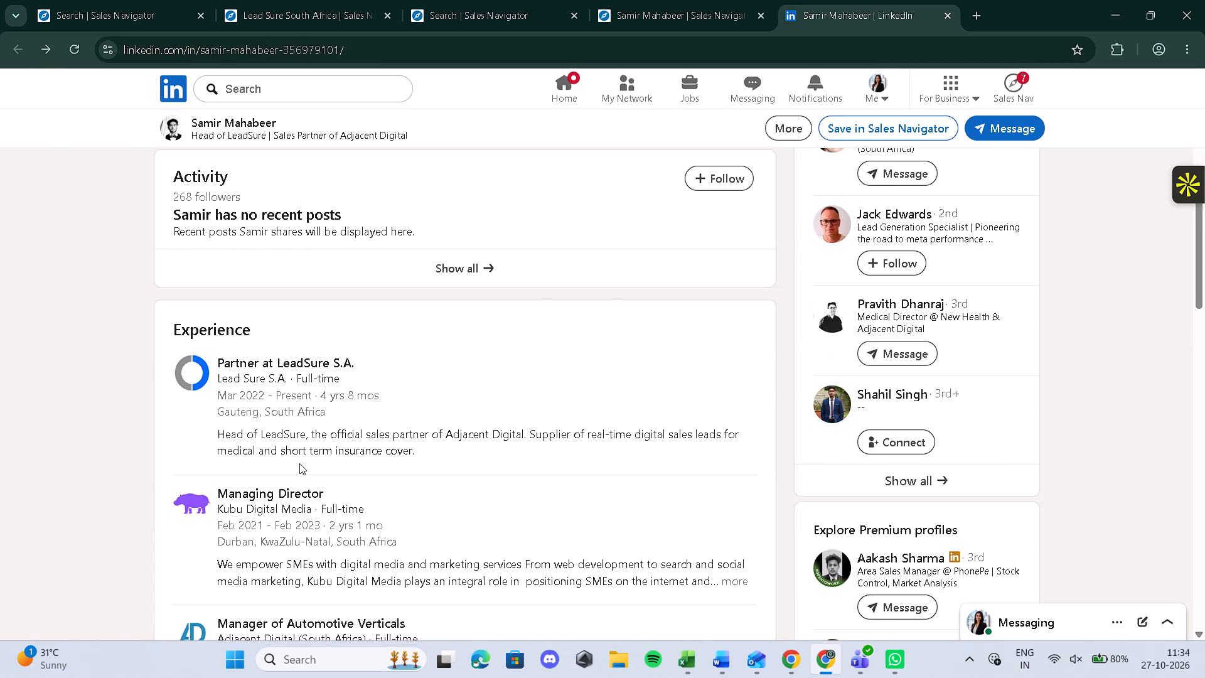
Copy Head of LeadSure from the contact's LinkedIn headline into cell G150 of the SA Harsh sheet.
scroll(299, 463, down, 2)
scroll(299, 463, up, 7)
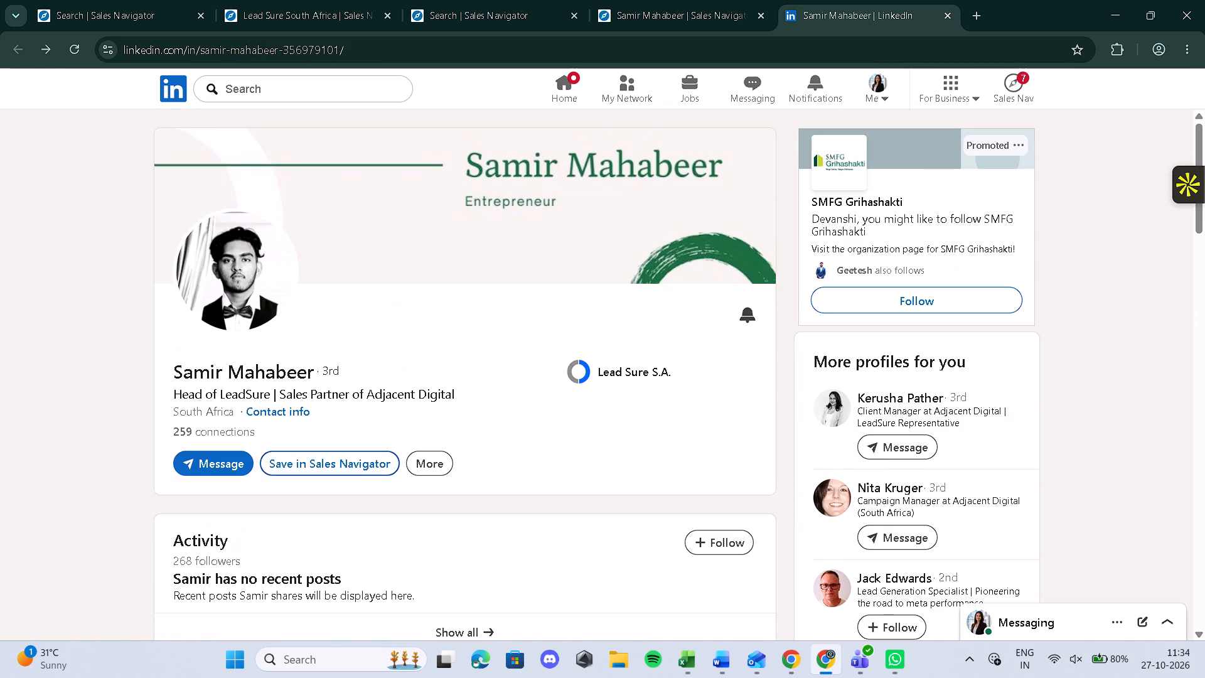
drag(175, 394, 187, 394)
drag(187, 394, 271, 397)
key(ctrl+c)
click(701, 657)
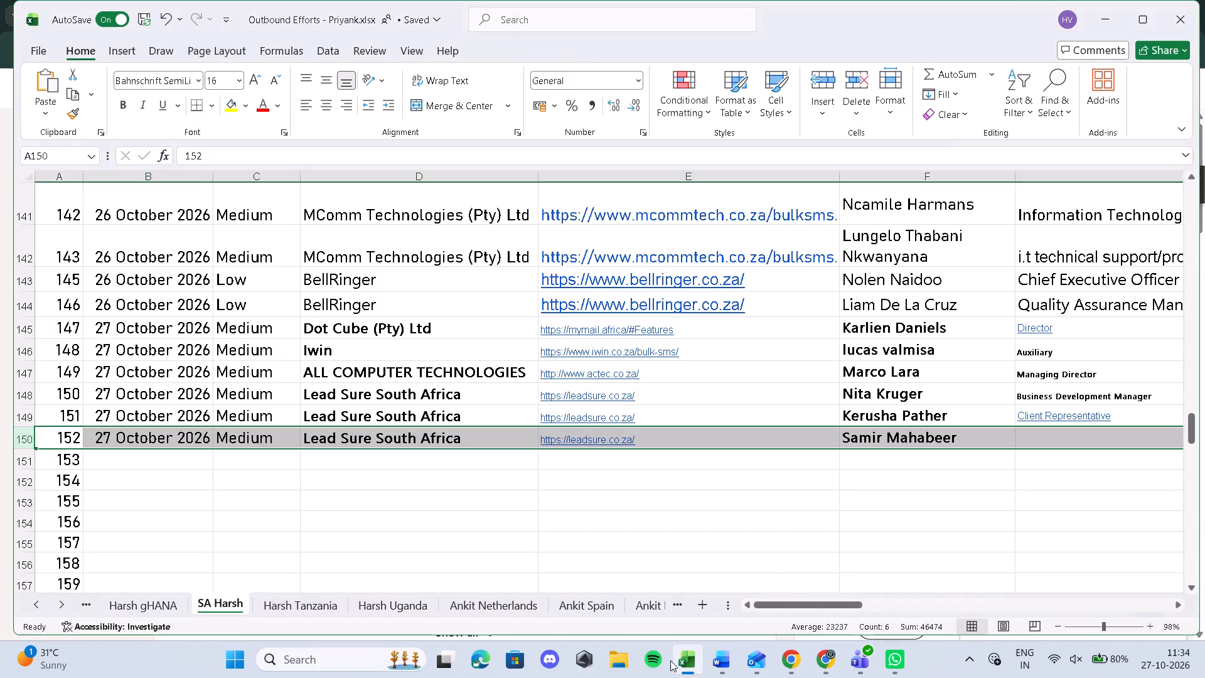
click(1042, 444)
key(ctrl+v)
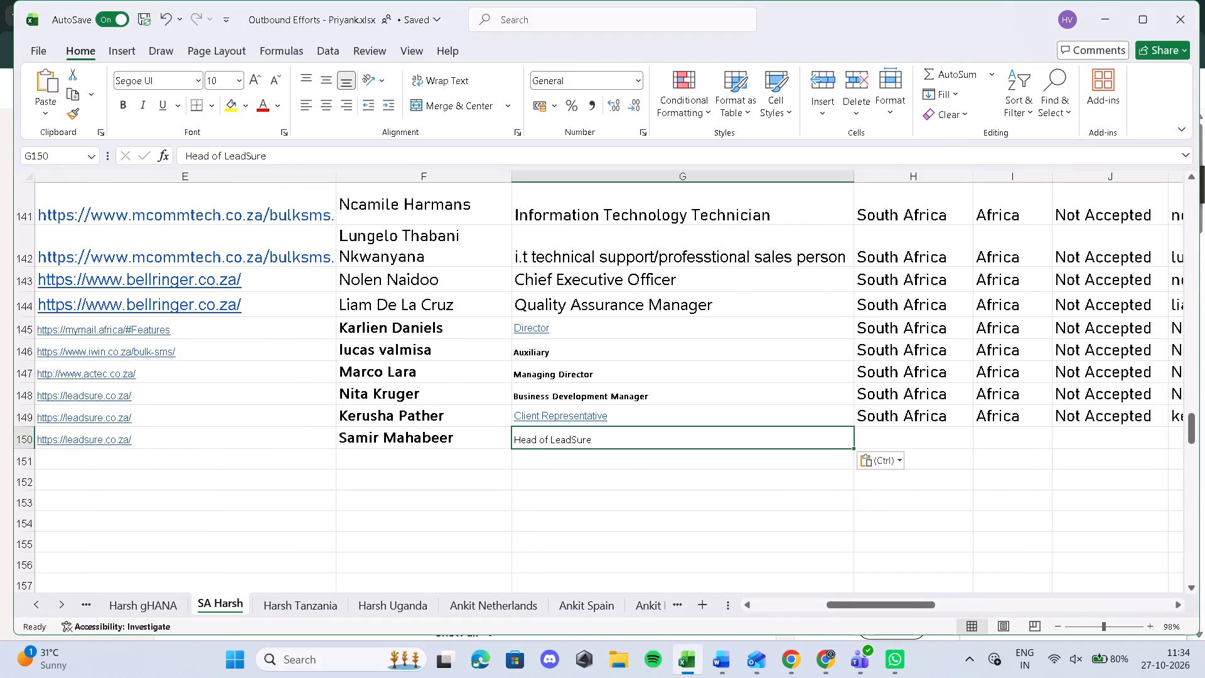
Fill H150, I150 and J150 with South Africa, Africa and Not Accepted, copied from row 149.
click(925, 413)
key(ctrl+c)
click(923, 435)
key(ctrl+v)
click(995, 423)
key(ctrl+c)
click(998, 436)
key(ctrl+v)
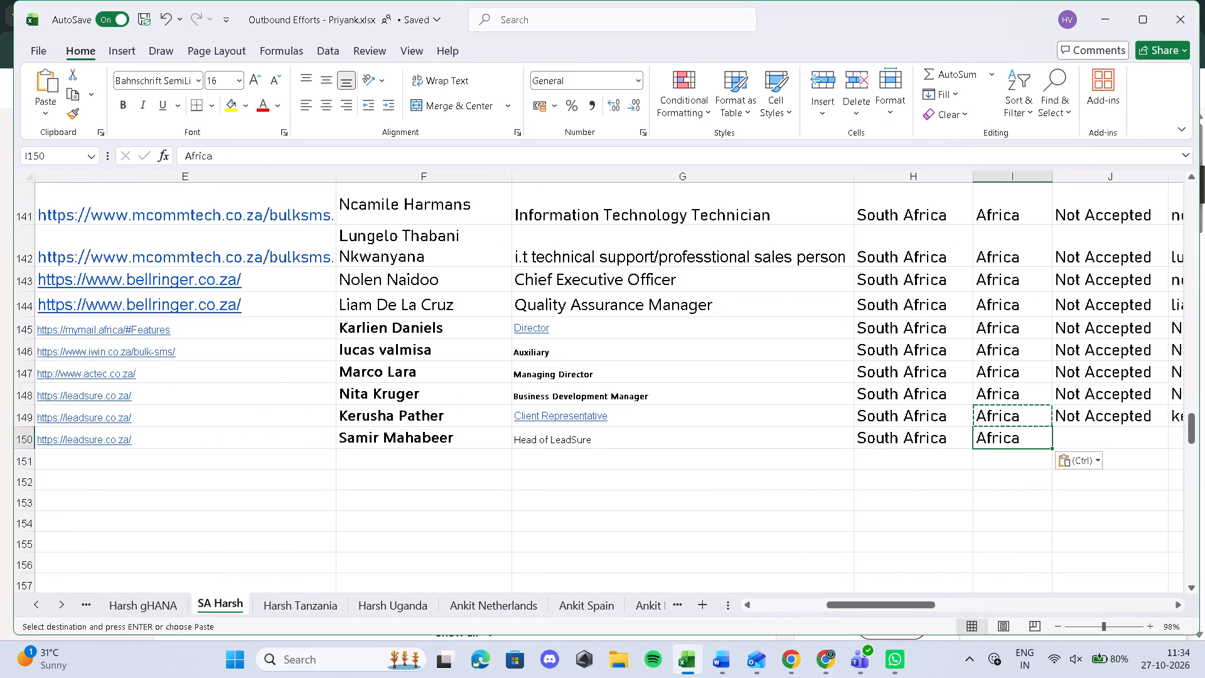
click(1096, 416)
key(ctrl+c)
click(1091, 442)
key(ctrl+v)
Open the contact's Apollo record from the LinkedIn profile and access the e-mail and phone details.
drag(901, 603, 923, 598)
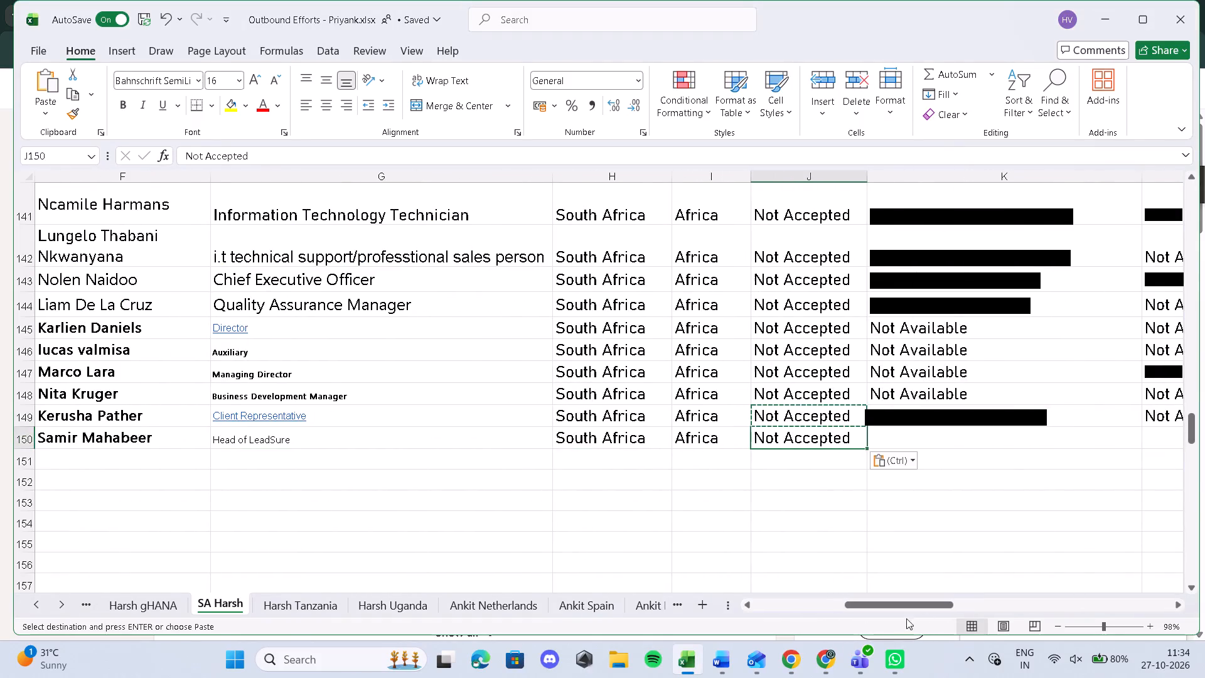
click(788, 659)
click(812, 658)
click(533, 472)
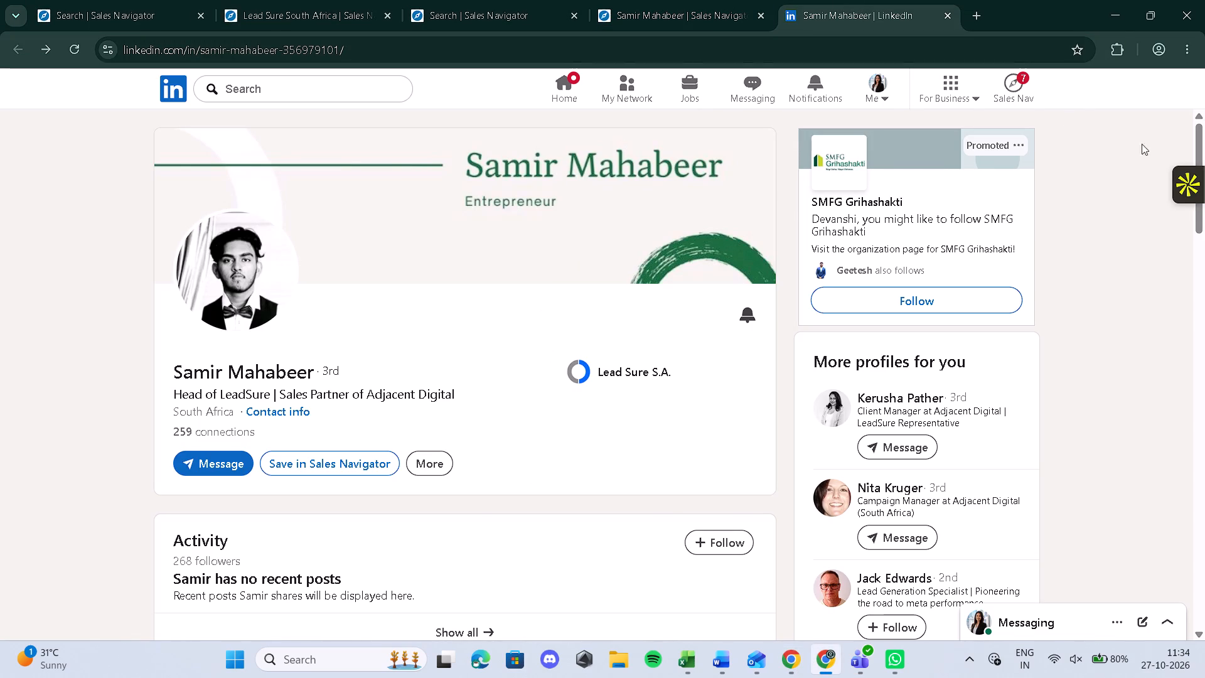
click(1178, 181)
click(737, 0)
click(834, 9)
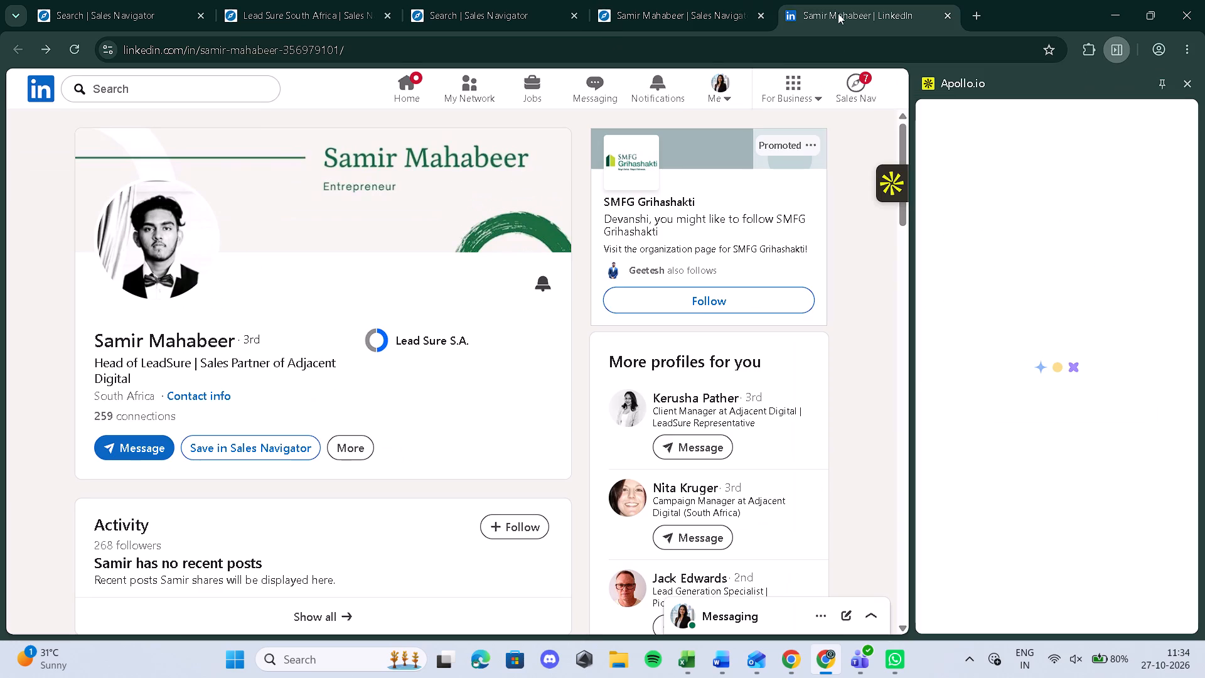
click(982, 480)
click(1003, 526)
drag(796, 0, 781, 0)
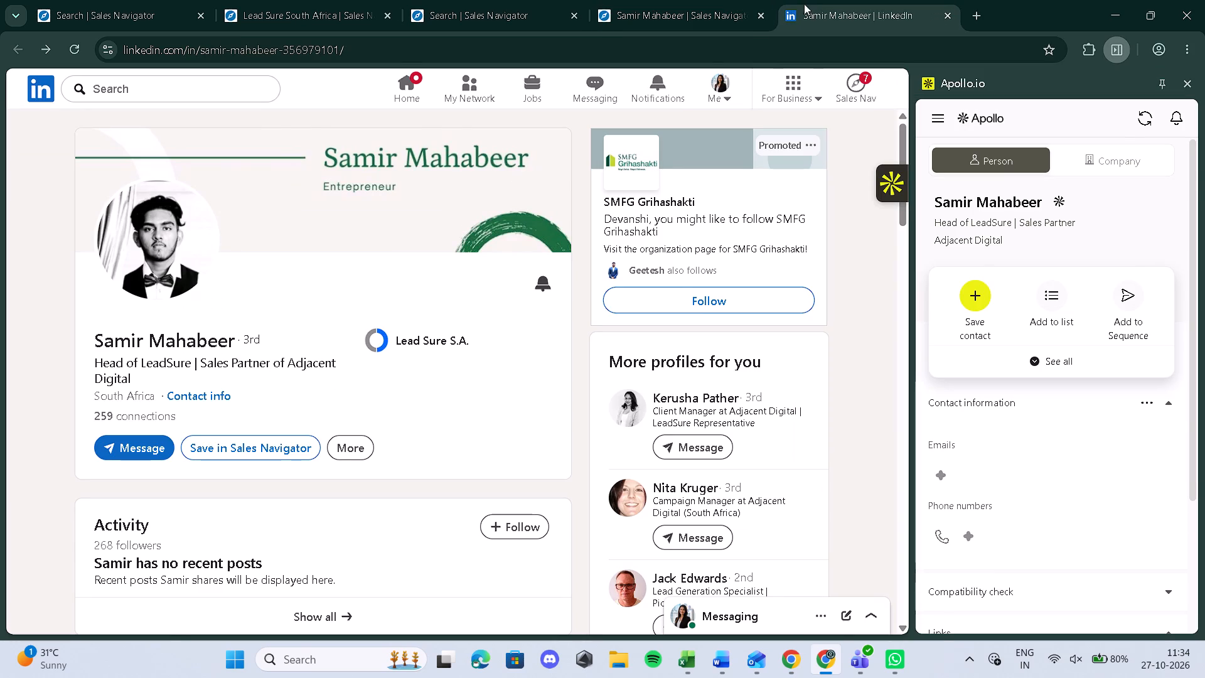
click(705, 6)
click(910, 0)
Copy the contact's work e-mail from Apollo into cell K150 of SA Harsh.
click(1066, 482)
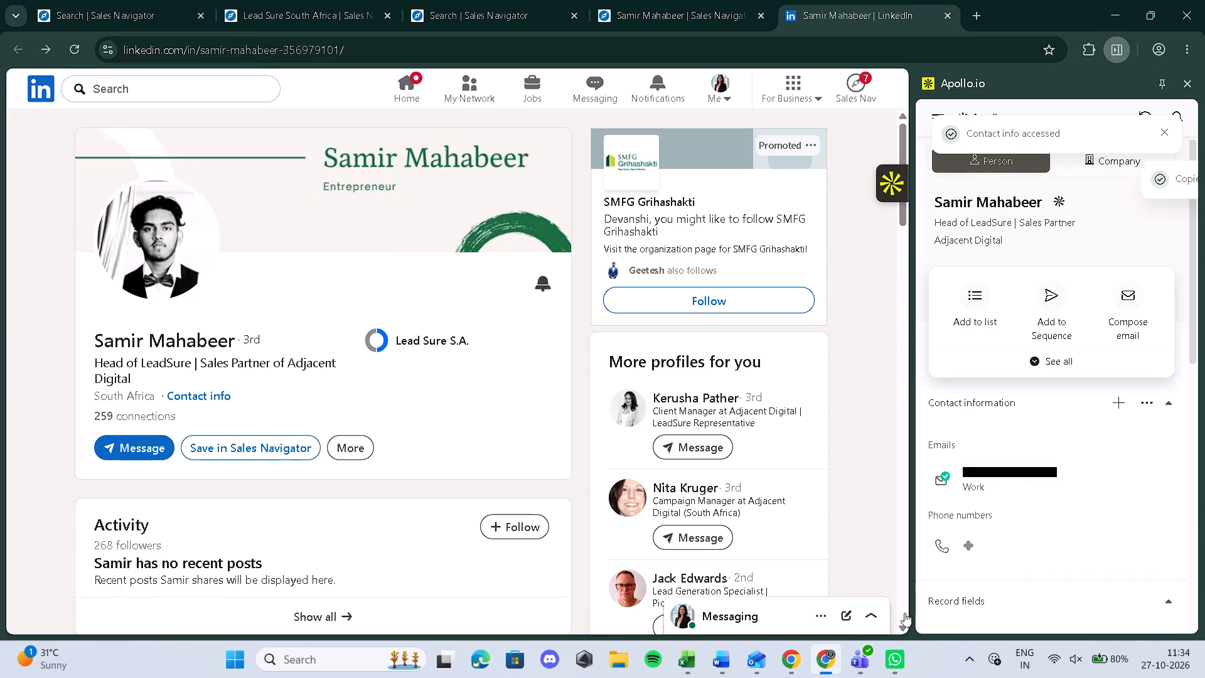
click(707, 665)
click(696, 666)
click(949, 438)
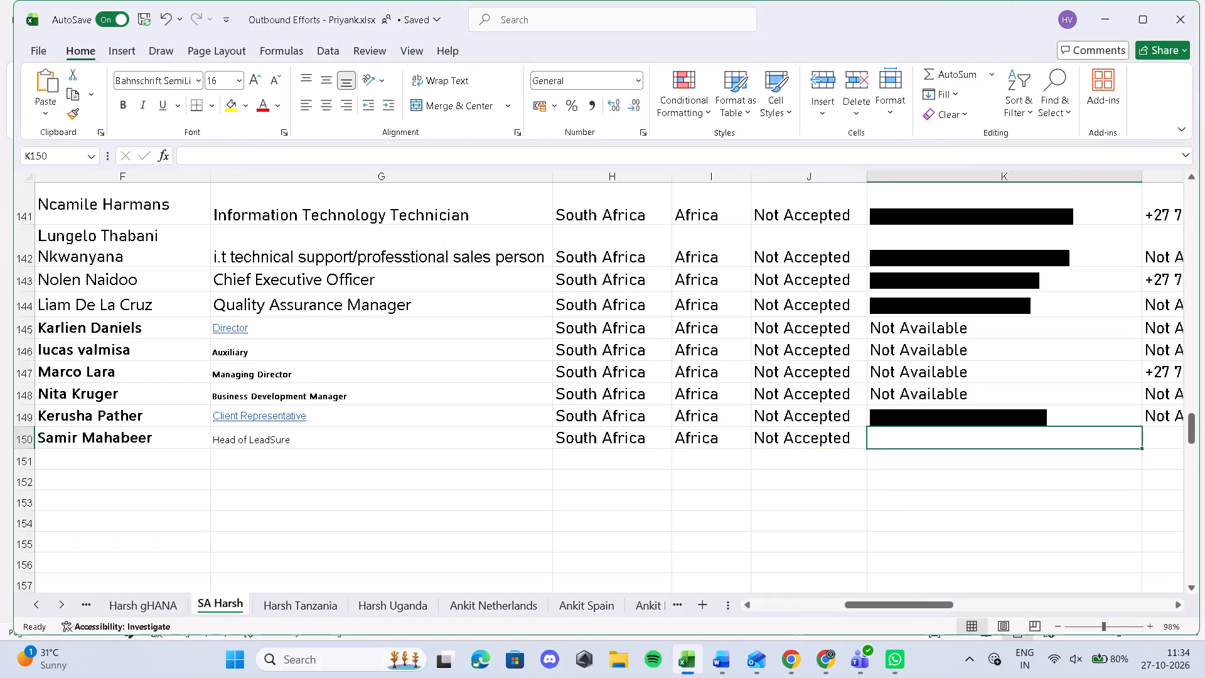
key(ctrl+v)
Copy the contact's mobile number from Apollo into cell L150.
click(817, 677)
click(785, 675)
click(785, 675)
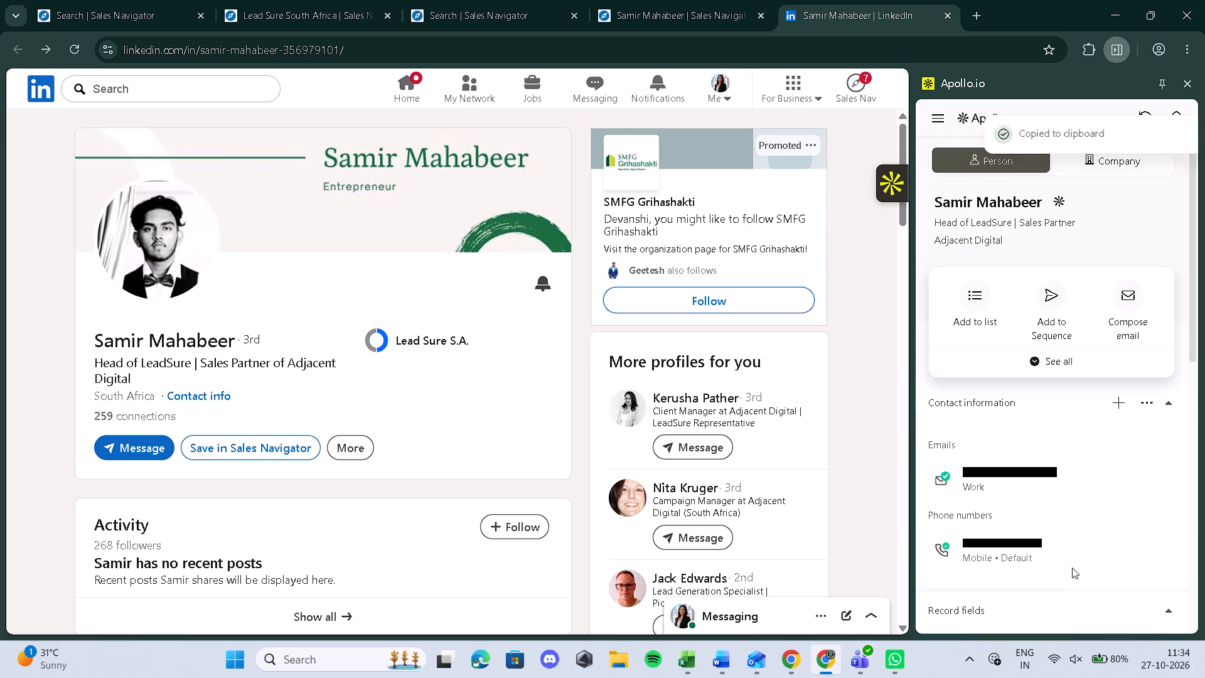
click(1069, 552)
click(694, 655)
drag(940, 607, 966, 599)
click(1013, 438)
key(ctrl+v)
Copy the contact's LinkedIn.com URL from the Sales Navigator profile into cell M150.
click(1146, 439)
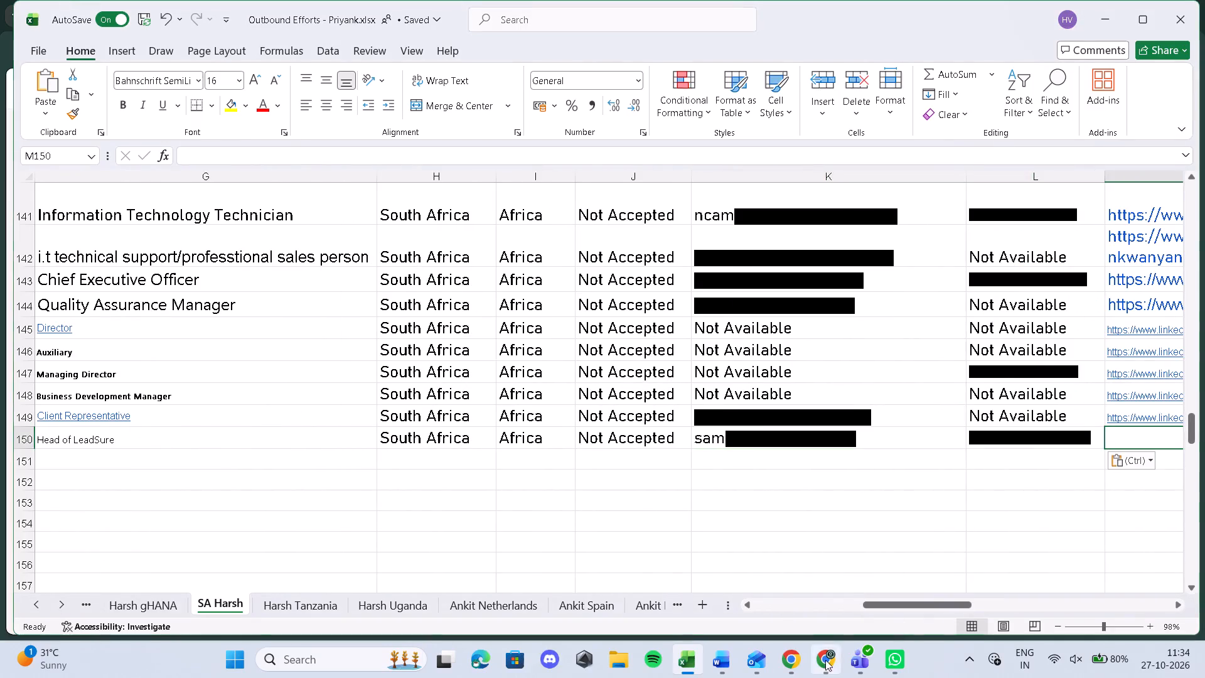
click(825, 660)
click(722, 0)
click(250, 477)
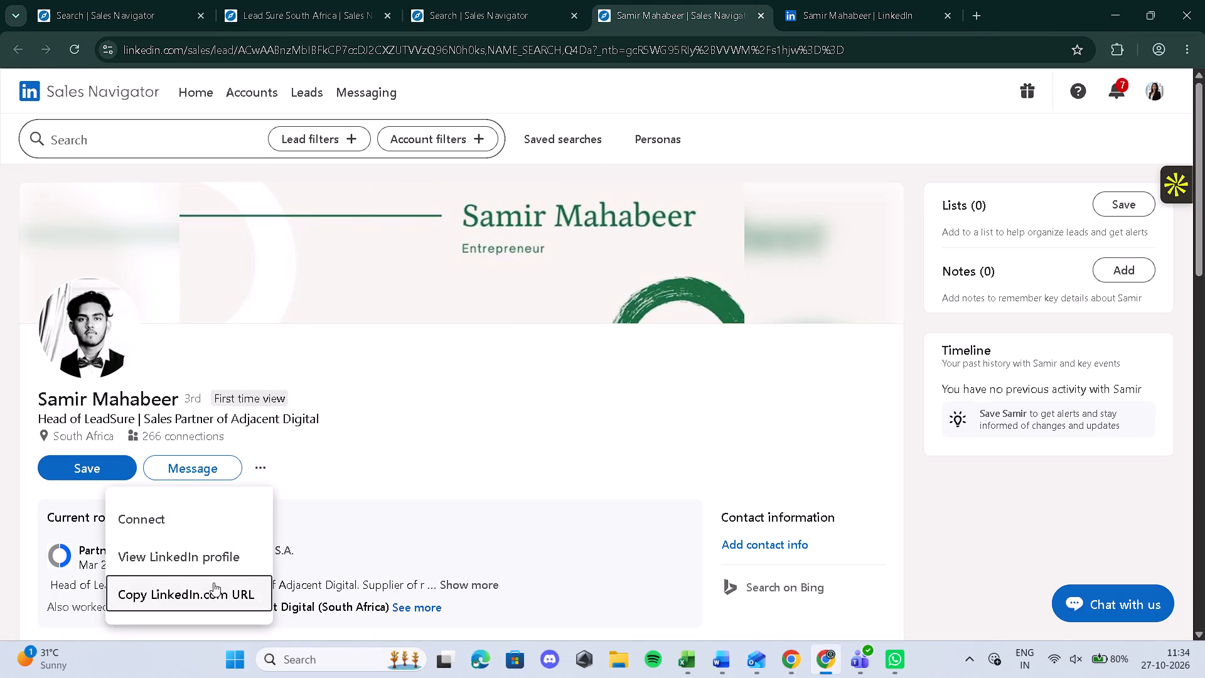
click(213, 583)
click(693, 663)
drag(892, 612, 926, 606)
drag(925, 606, 961, 603)
click(885, 438)
key(ctrl+v)
Turn the LinkedIn URL in cell M150 into a hyperlink by re-entering the cell.
click(1082, 426)
click(1084, 438)
double_click(991, 438)
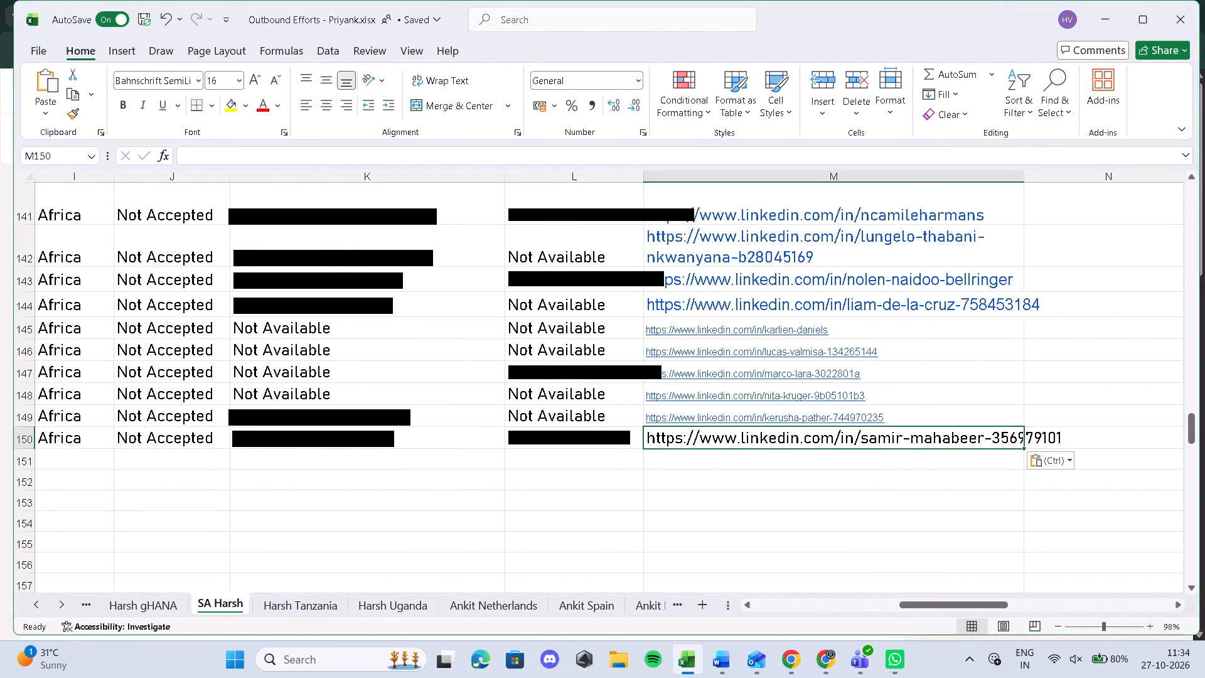
click(1081, 443)
click(1129, 443)
click(1160, 433)
click(1154, 412)
click(1149, 436)
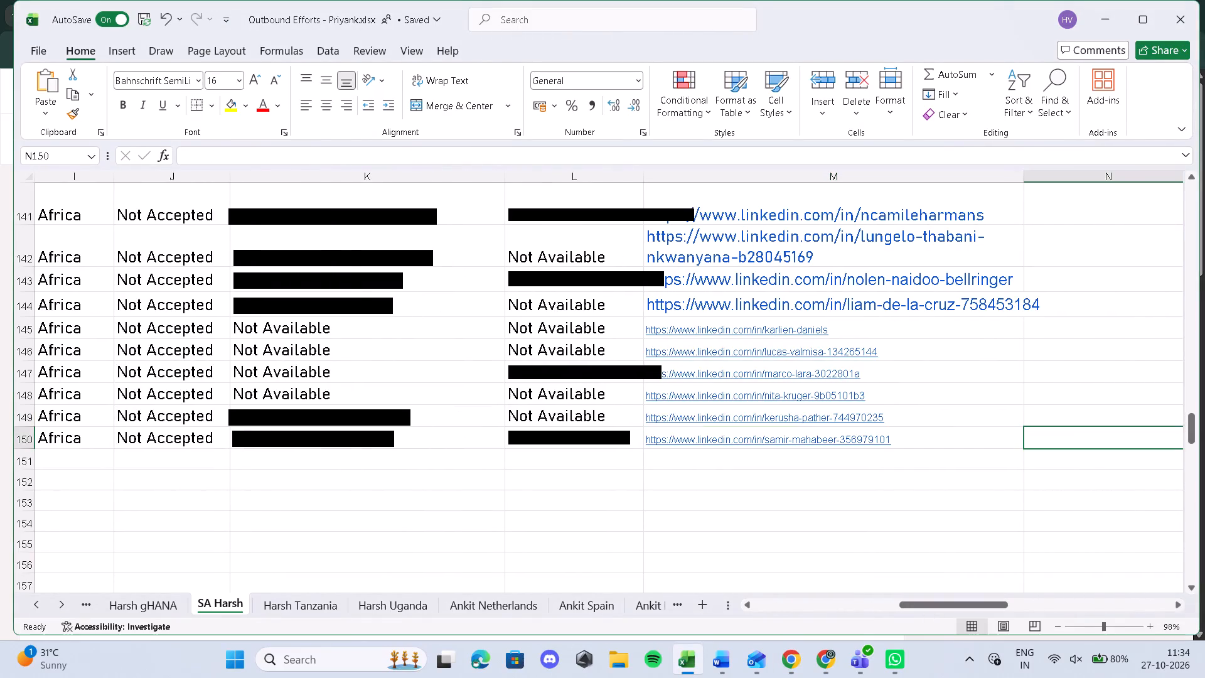
click(999, 441)
Fill O150 with Bulk SMS, copied from row 149.
click(18, 438)
drag(920, 610, 968, 603)
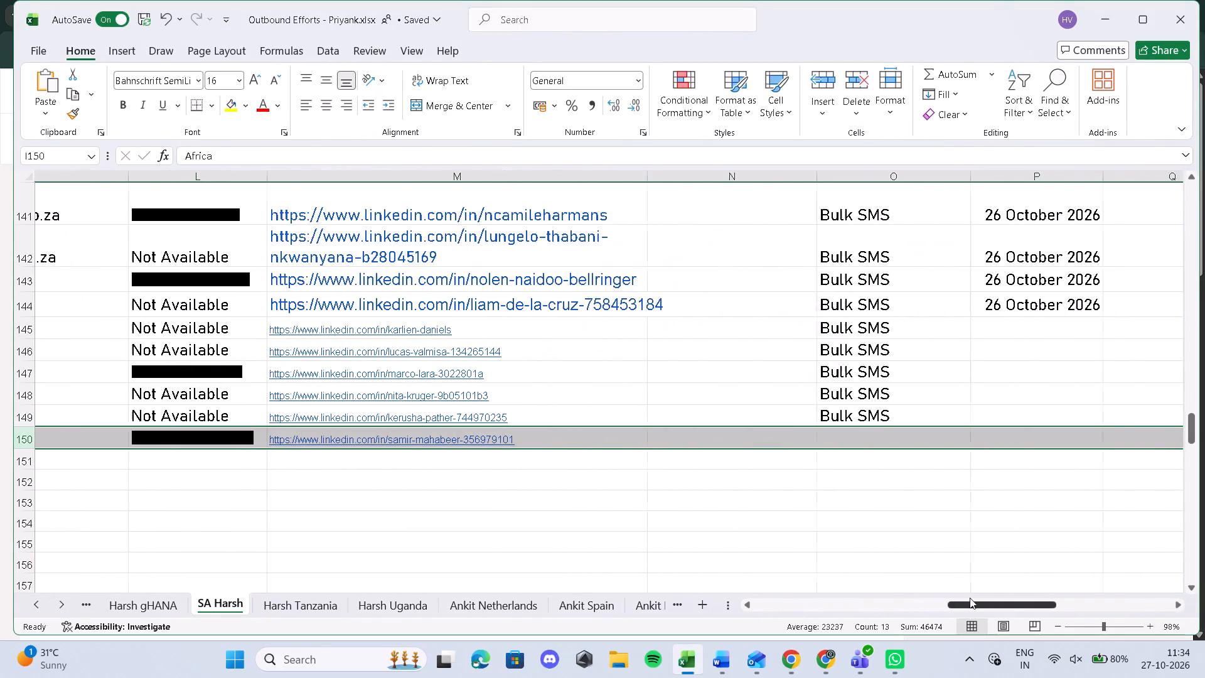
click(843, 412)
key(ctrl+c)
click(835, 447)
key(ctrl+v)
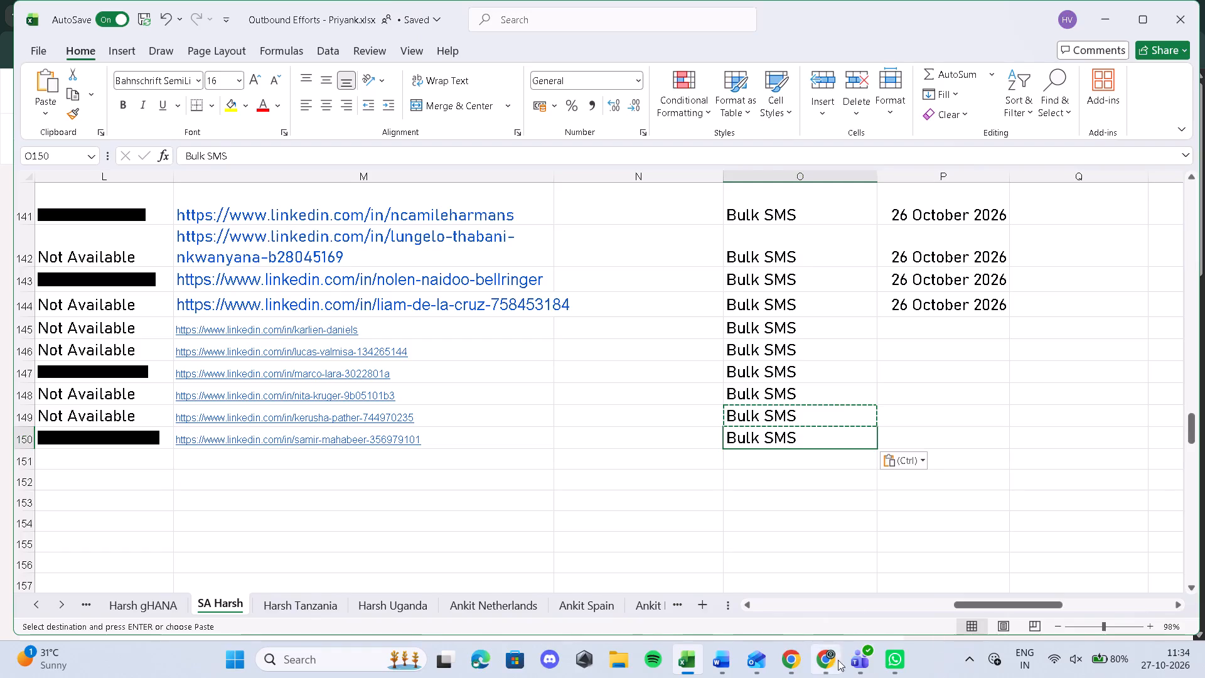
Return to the first columns of SA Harsh and select row 151, the next empty lead row.
click(825, 660)
click(798, 660)
click(833, 662)
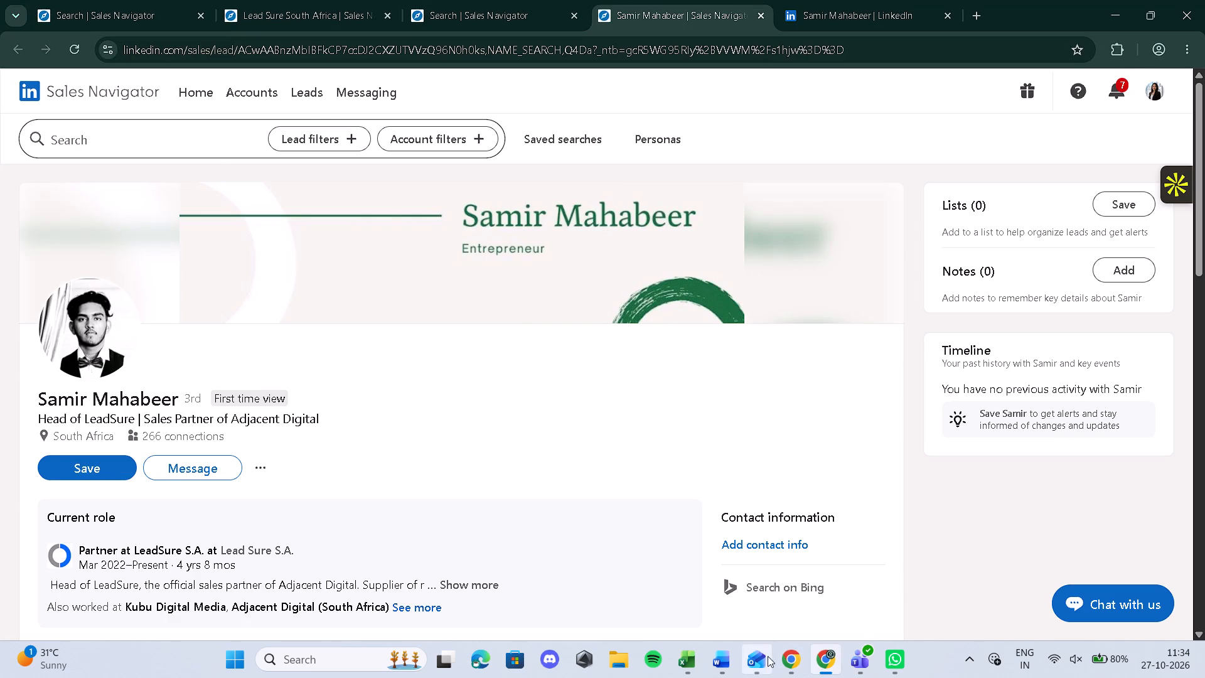
click(690, 662)
drag(985, 603, 503, 568)
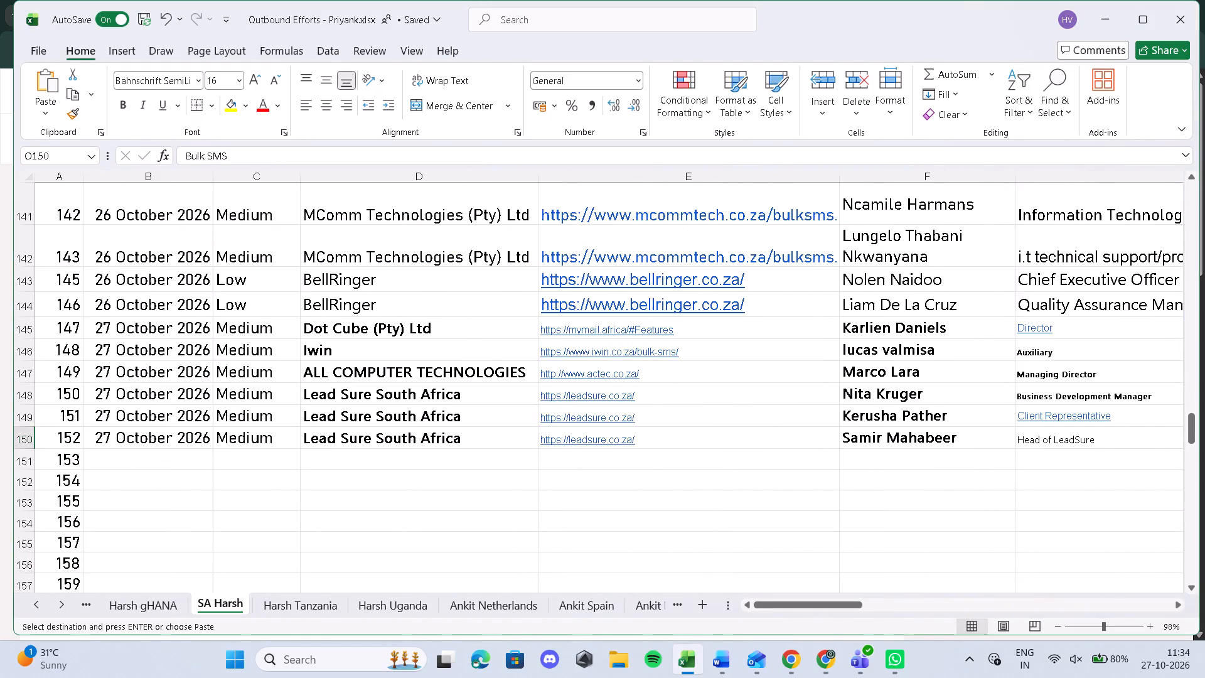
click(21, 461)
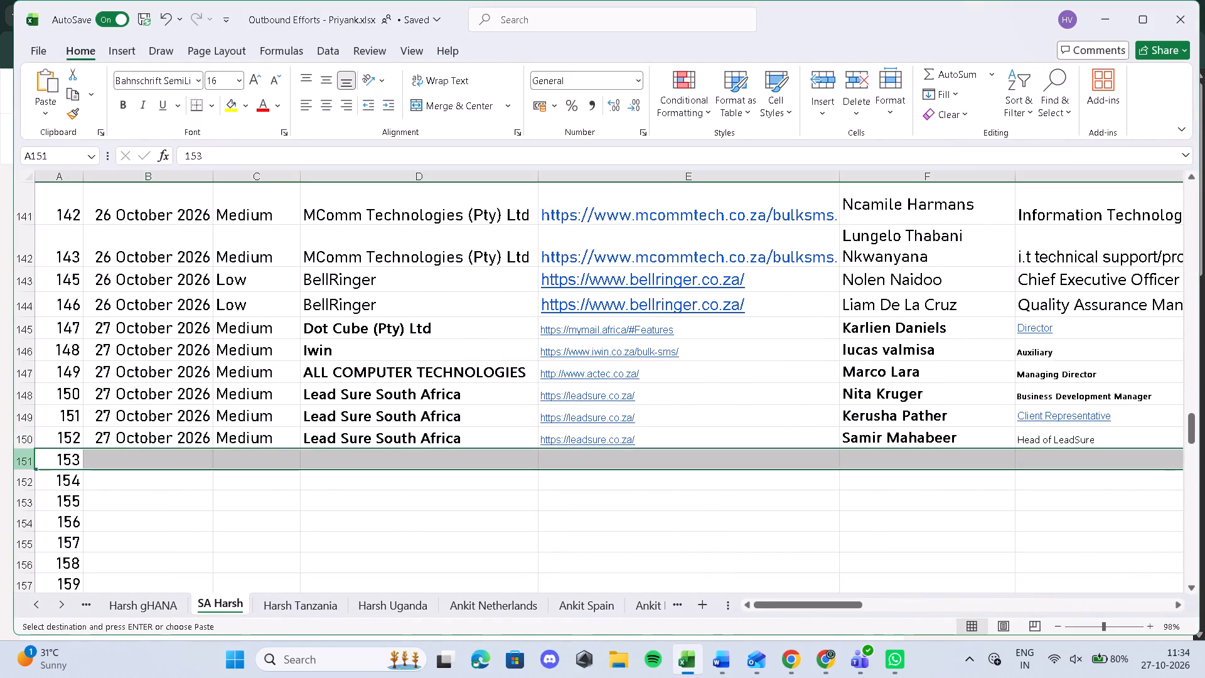
Close the contact profile, Lead Sure lead search and Lead Sure account tabs, leaving the sms account search.
click(827, 655)
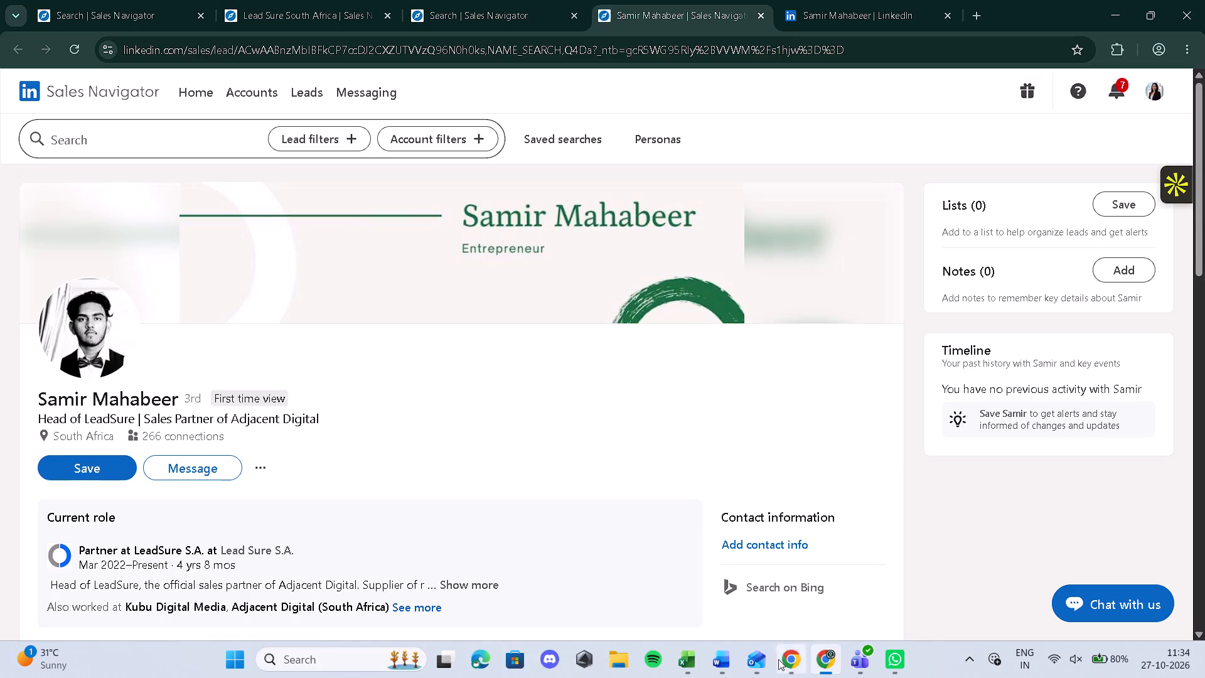
click(852, 0)
click(948, 14)
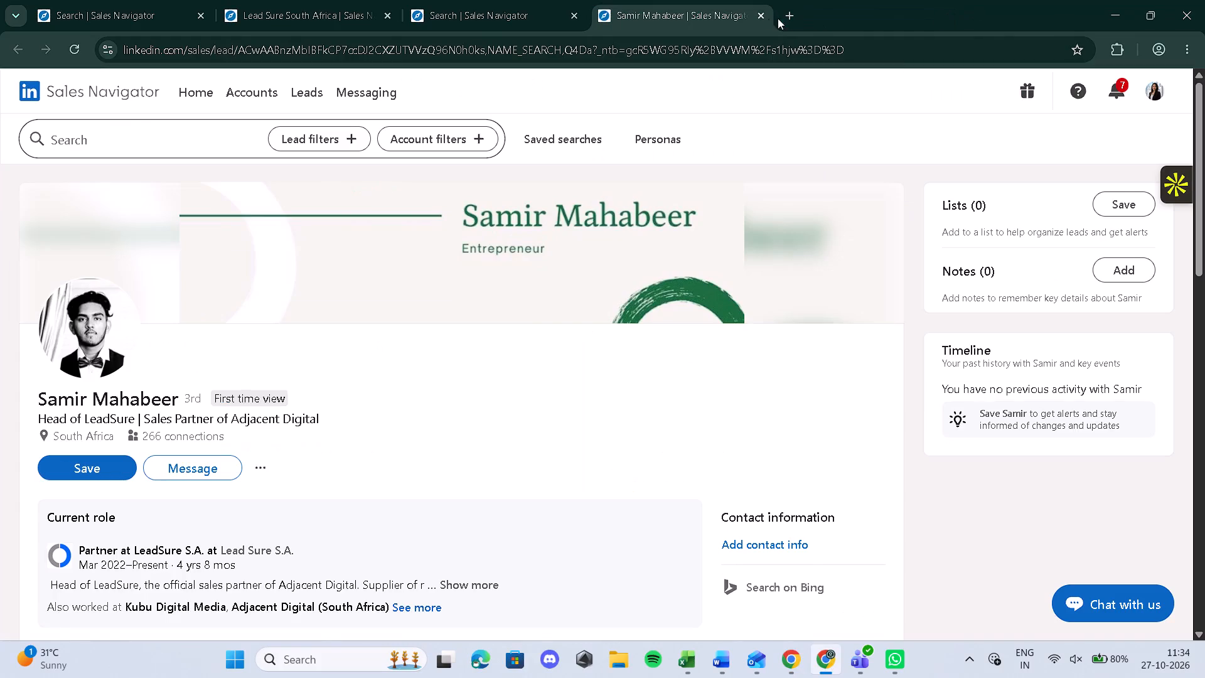
click(763, 19)
click(572, 14)
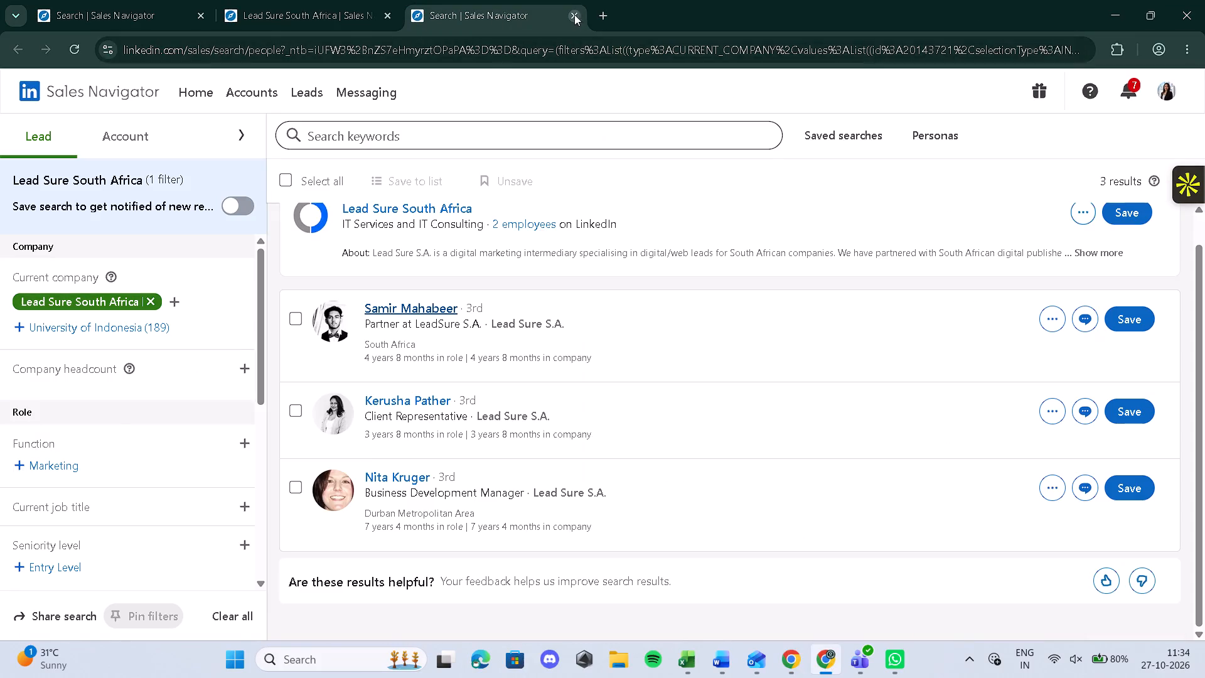
click(394, 18)
Open the Boian Digital account from the sms search results in a new tab.
click(785, 229)
scroll(787, 232, down, 1)
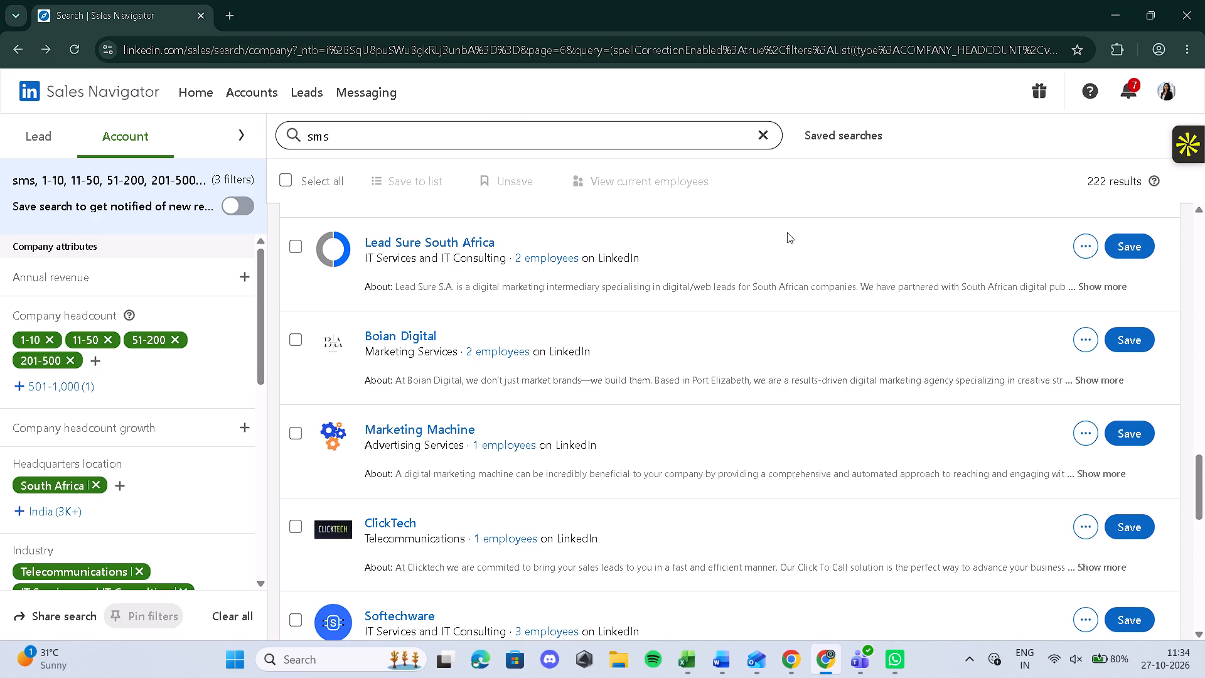
right_click(390, 208)
click(429, 228)
click(277, 0)
drag(151, 0, 160, 0)
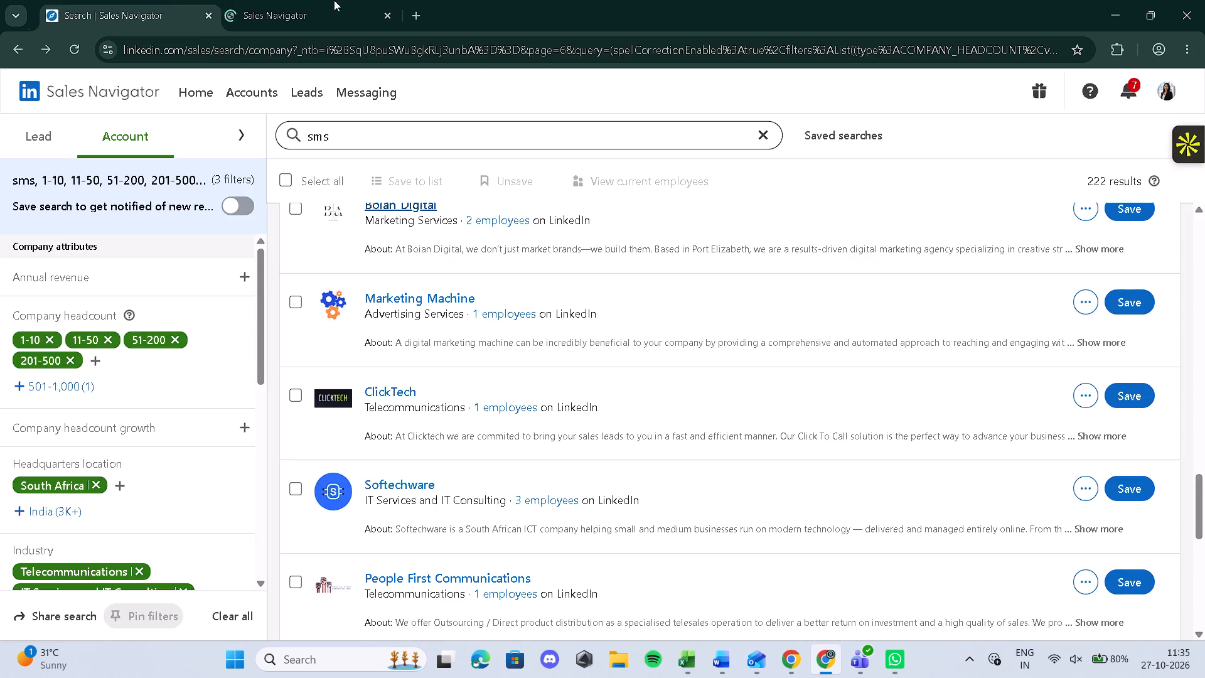
click(369, 0)
In the other browser window, send the suggested "Yes, interested..." reply to the recruiter's Sales Development Representative InMail and close the chat.
click(786, 655)
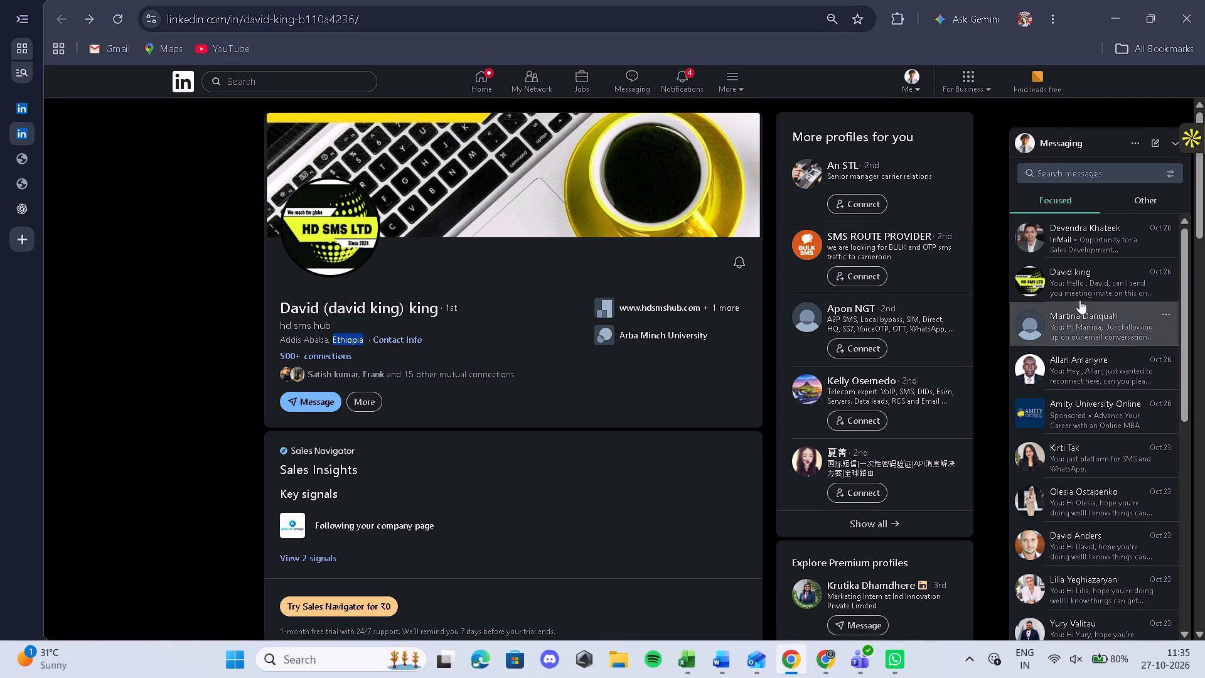
scroll(1066, 315, up, 3)
click(1104, 245)
scroll(842, 434, down, 3)
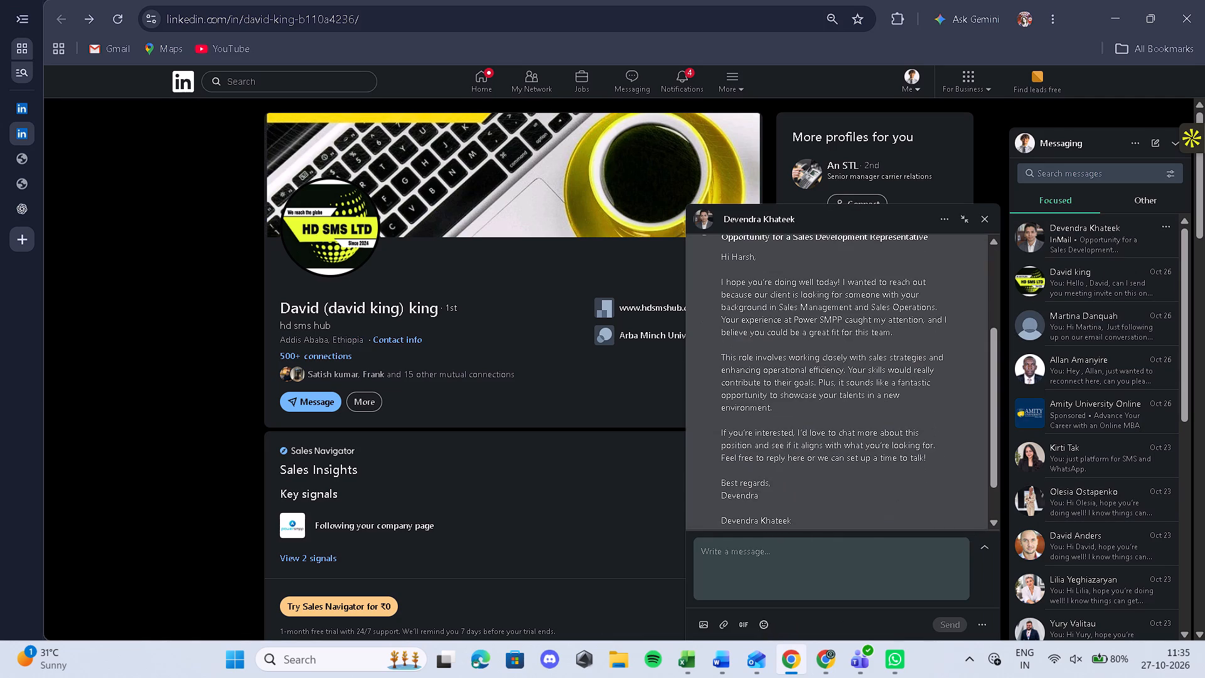
scroll(842, 458, down, 4)
click(805, 519)
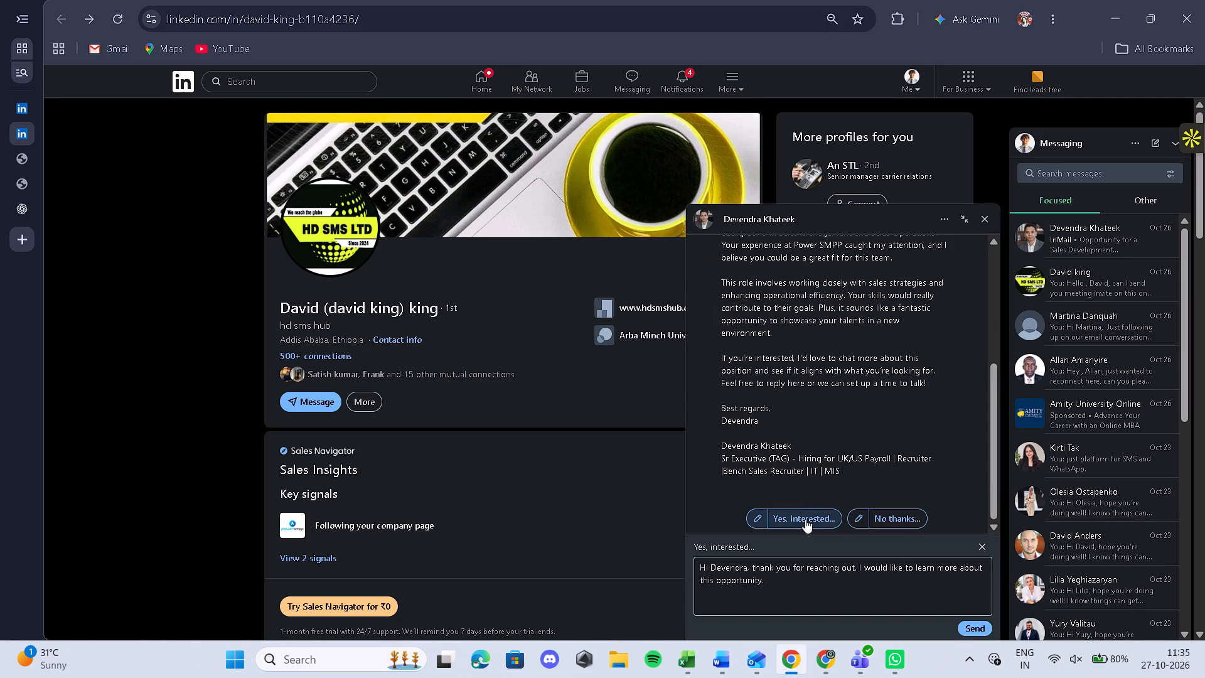
click(970, 629)
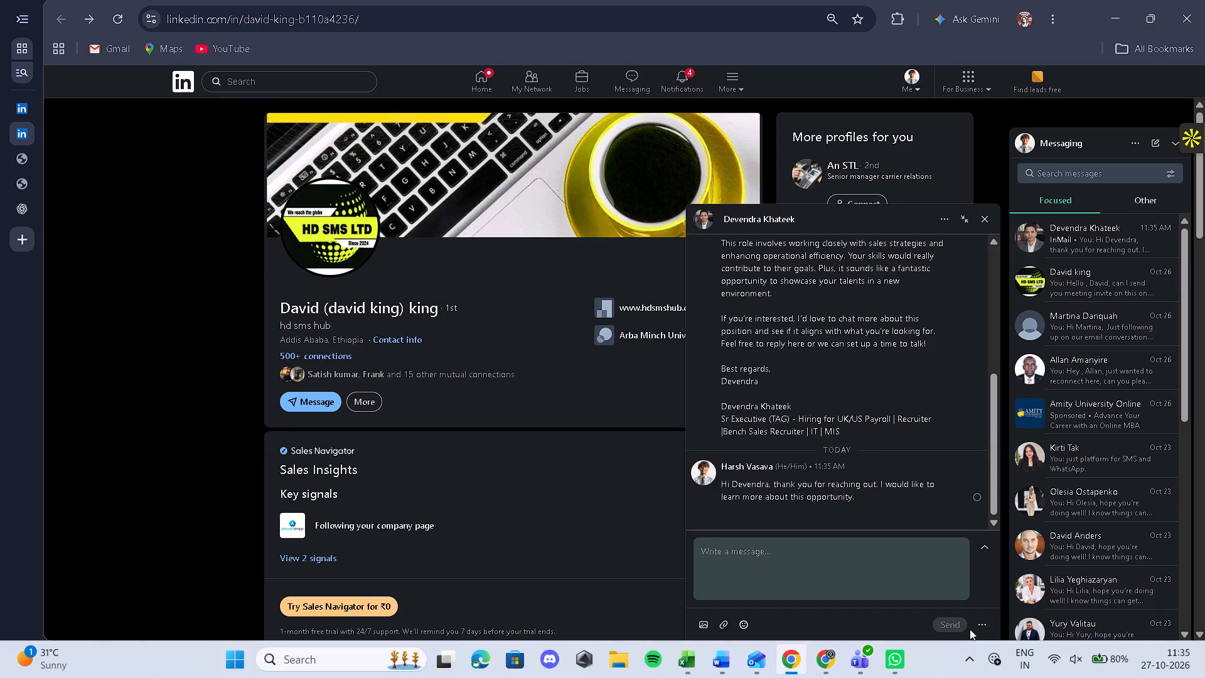
click(979, 223)
Check the HD SMS contact's LinkedIn conversation about the meeting invite, and close the chat.
click(1105, 298)
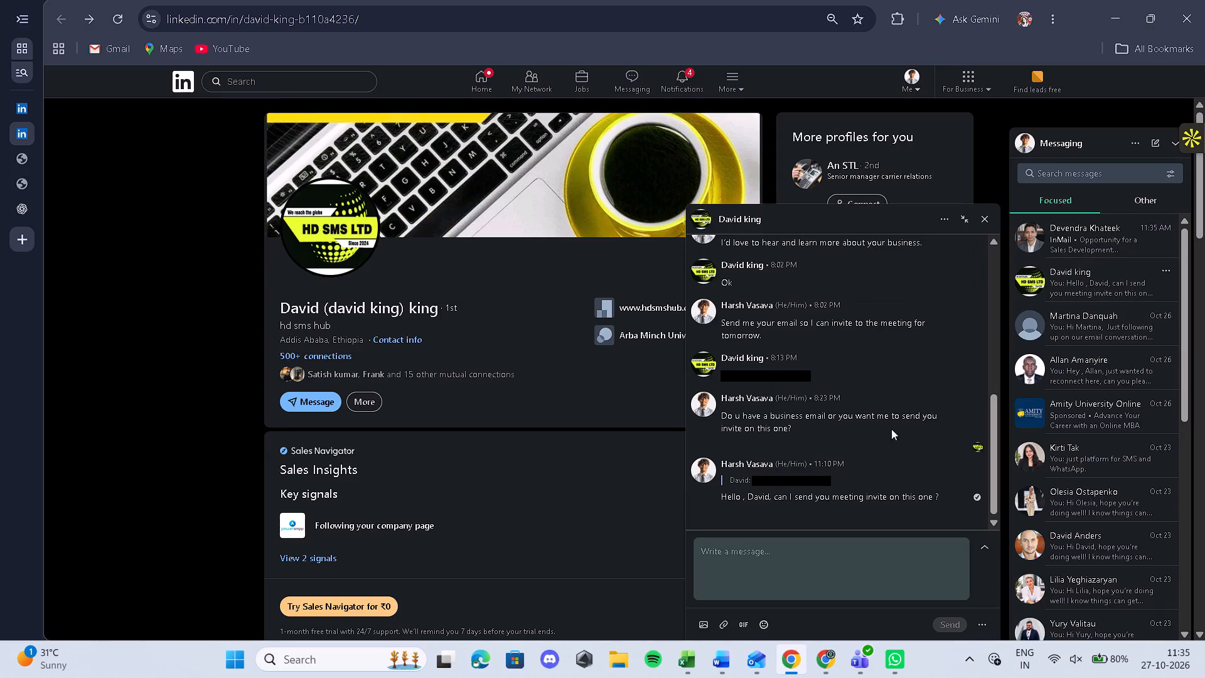
scroll(840, 439, down, 4)
click(981, 677)
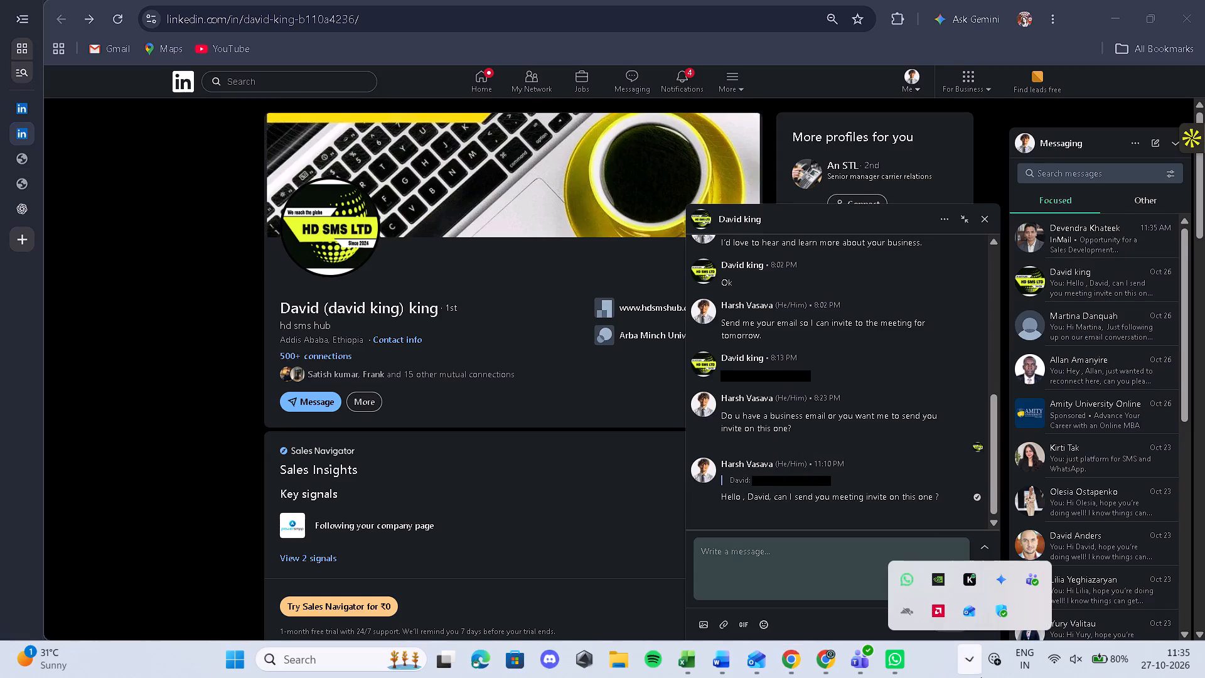
click(982, 677)
click(983, 219)
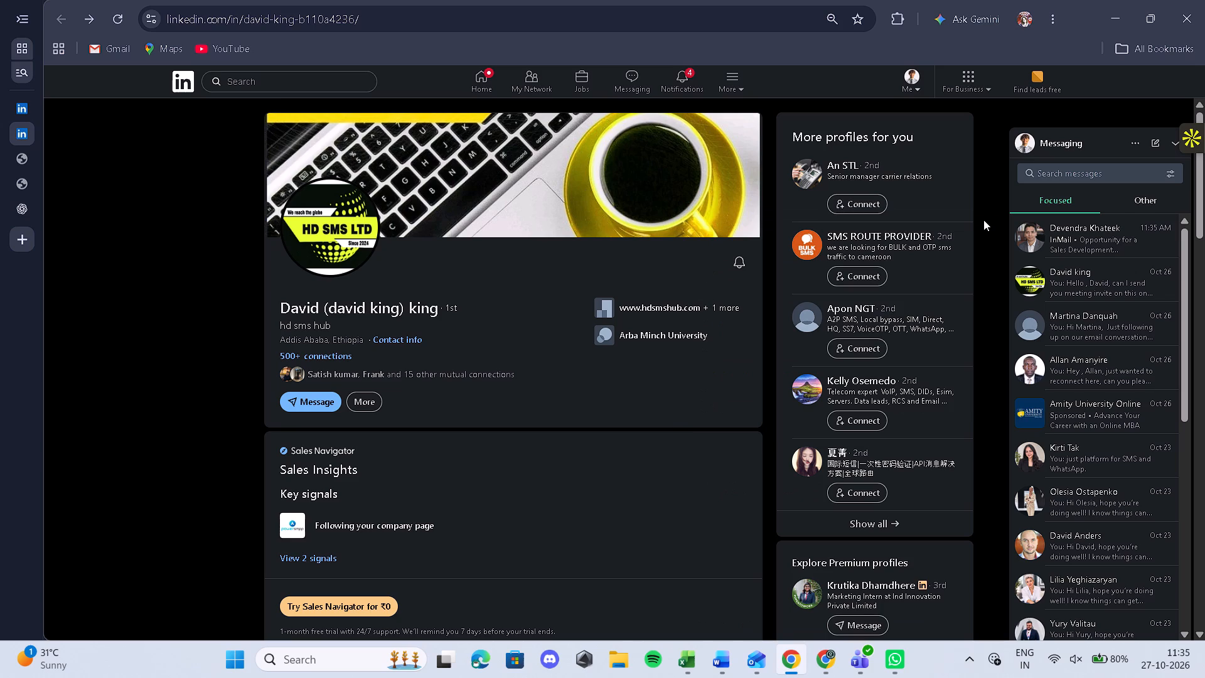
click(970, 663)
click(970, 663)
Return to the LinkedIn home feed and look through the older conversations in the Focused messaging list.
click(480, 91)
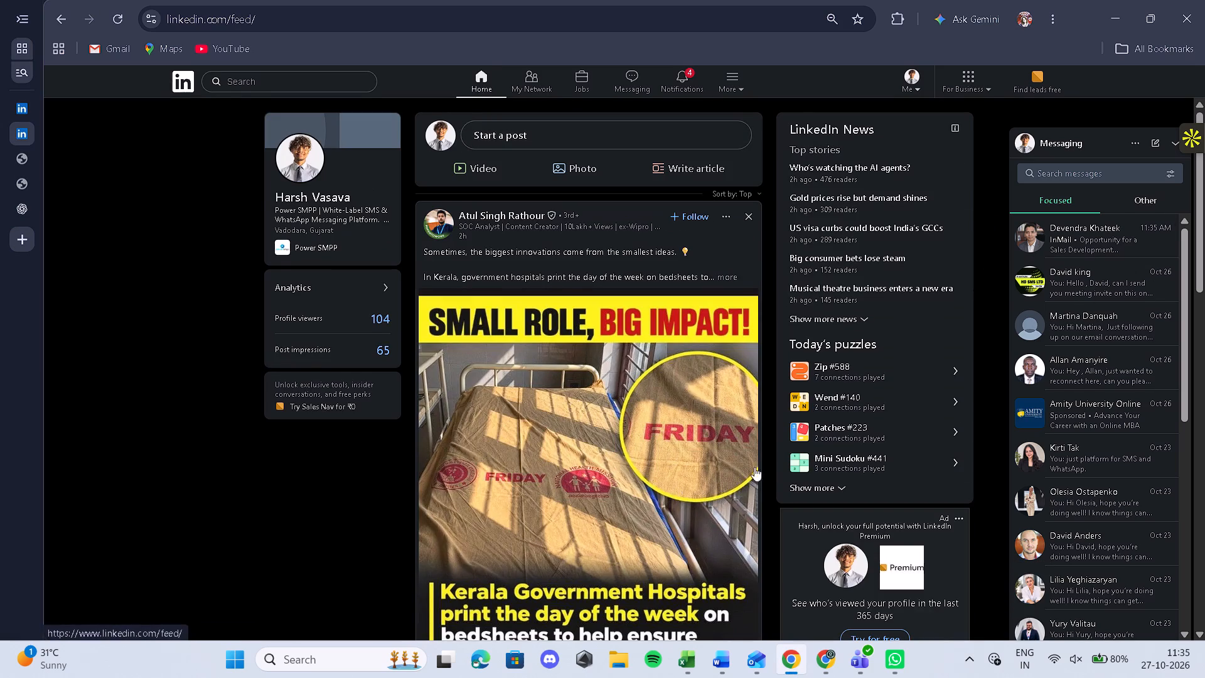
scroll(1081, 511, down, 1)
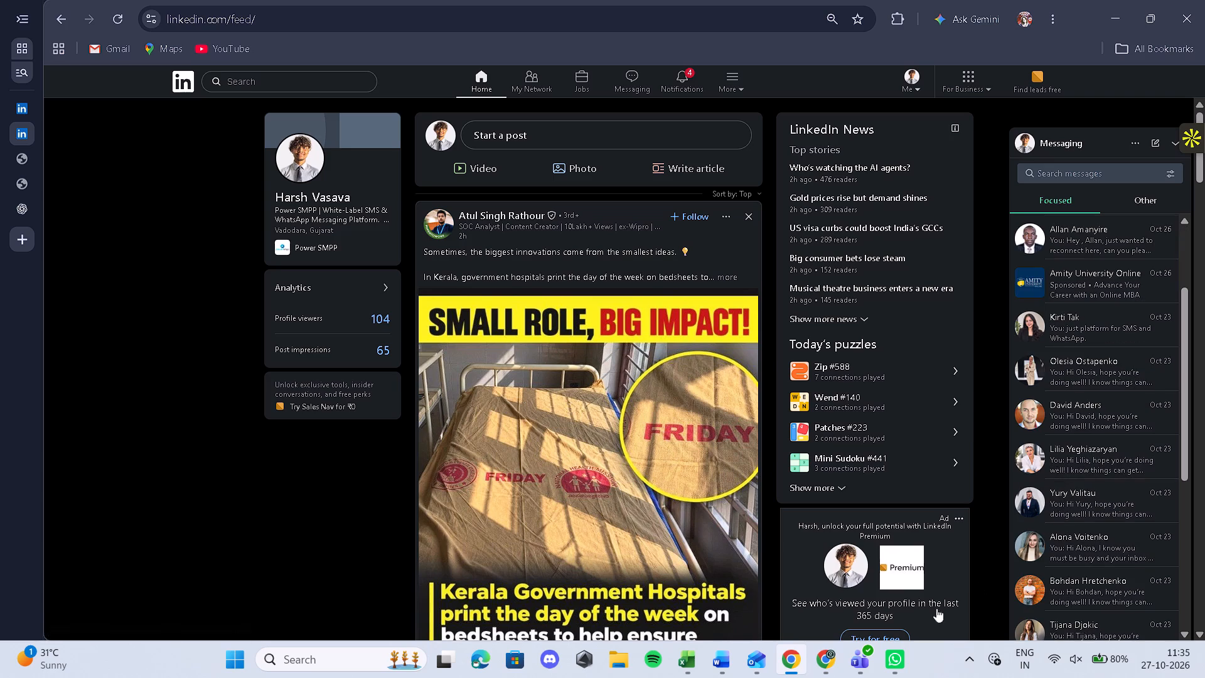
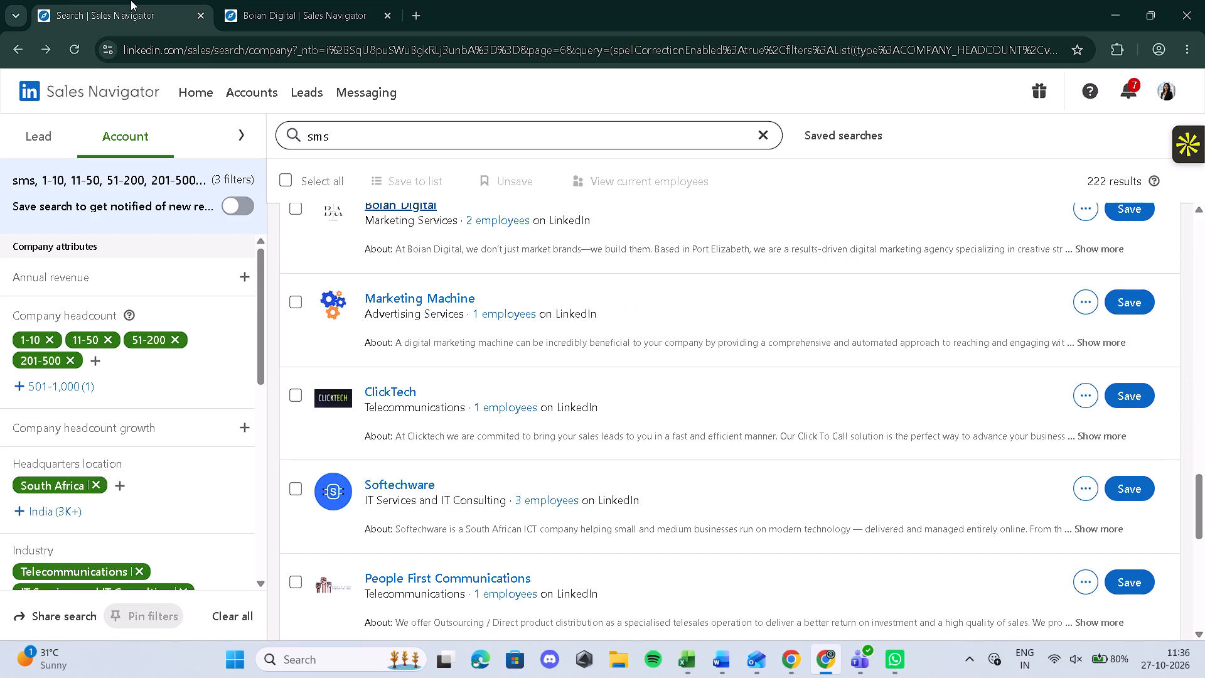
Open Boian Digital's website in a new tab from its Sales Navigator account page and bring up the homepage.
click(279, 0)
right_click(132, 416)
click(217, 429)
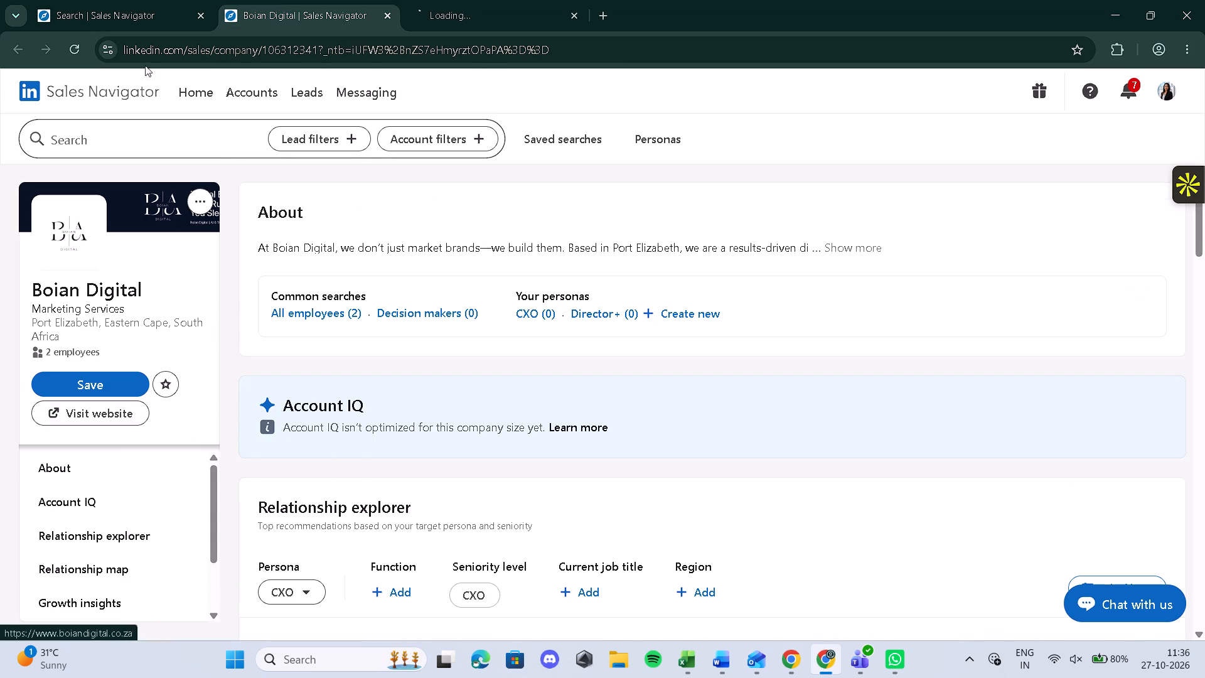
click(156, 0)
click(313, 0)
click(514, 0)
click(133, 9)
click(324, 0)
click(500, 0)
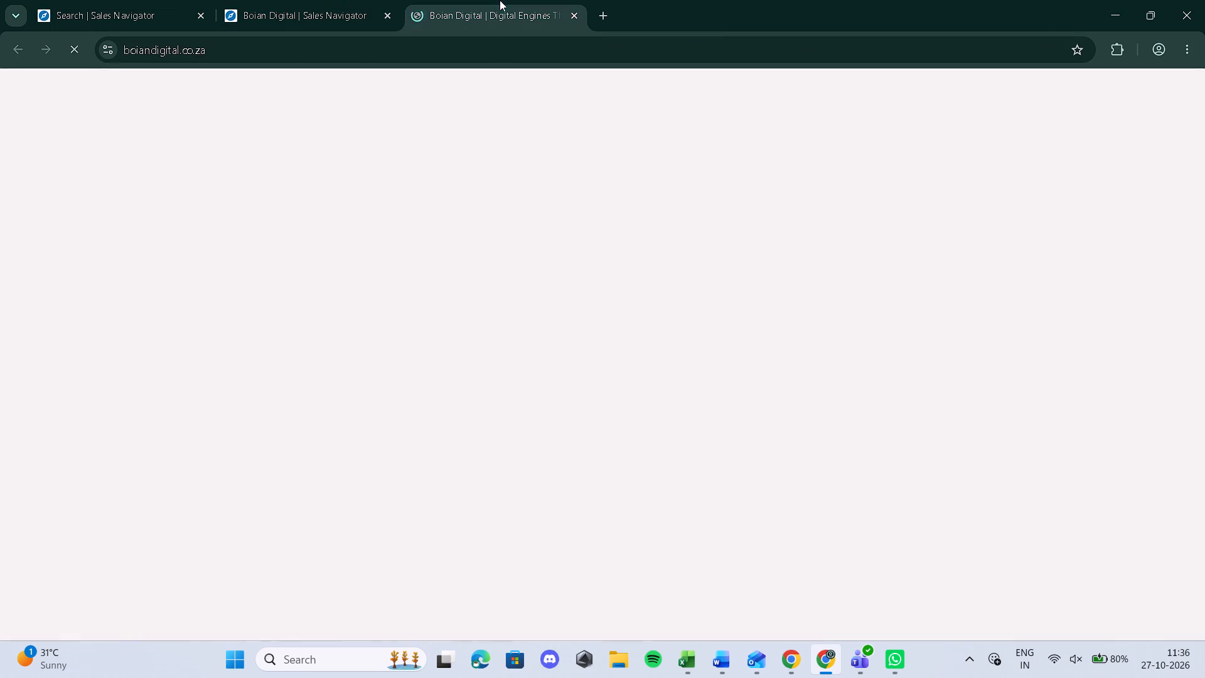
drag(149, 0, 157, 0)
click(326, 0)
click(531, 0)
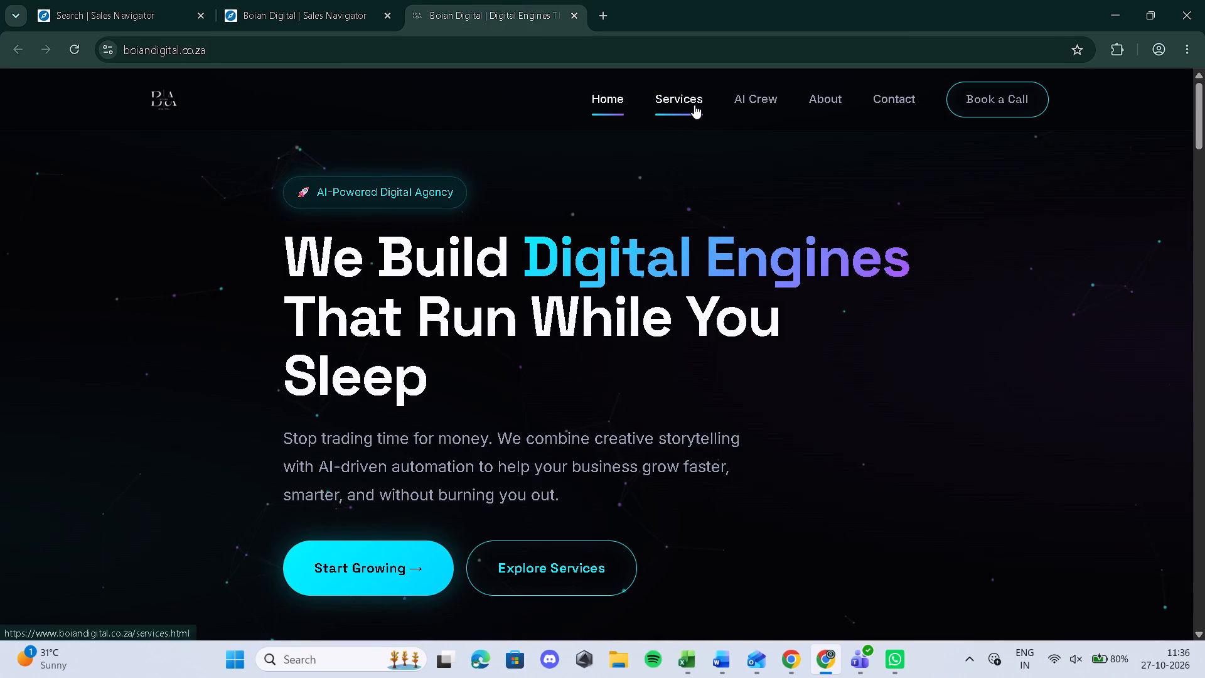
Examine the service offerings on Boian Digital's Services page down to the footer, reloading it through the All Services link.
click(694, 105)
scroll(667, 342, down, 2)
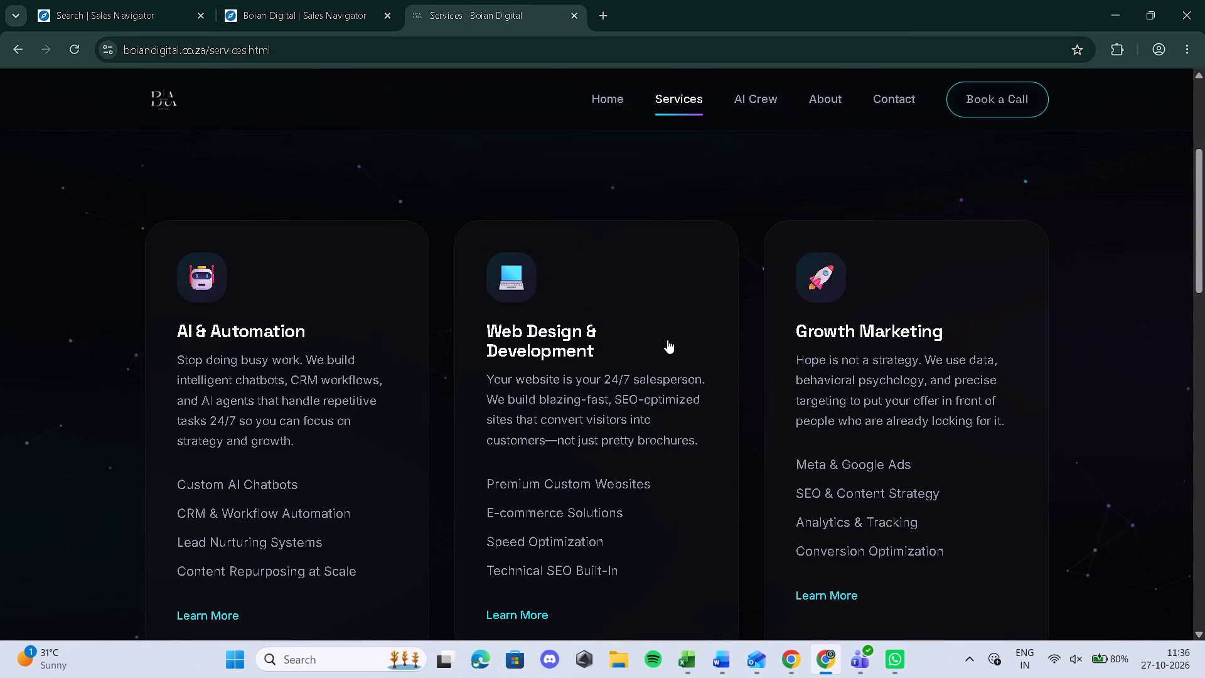
scroll(667, 327, down, 4)
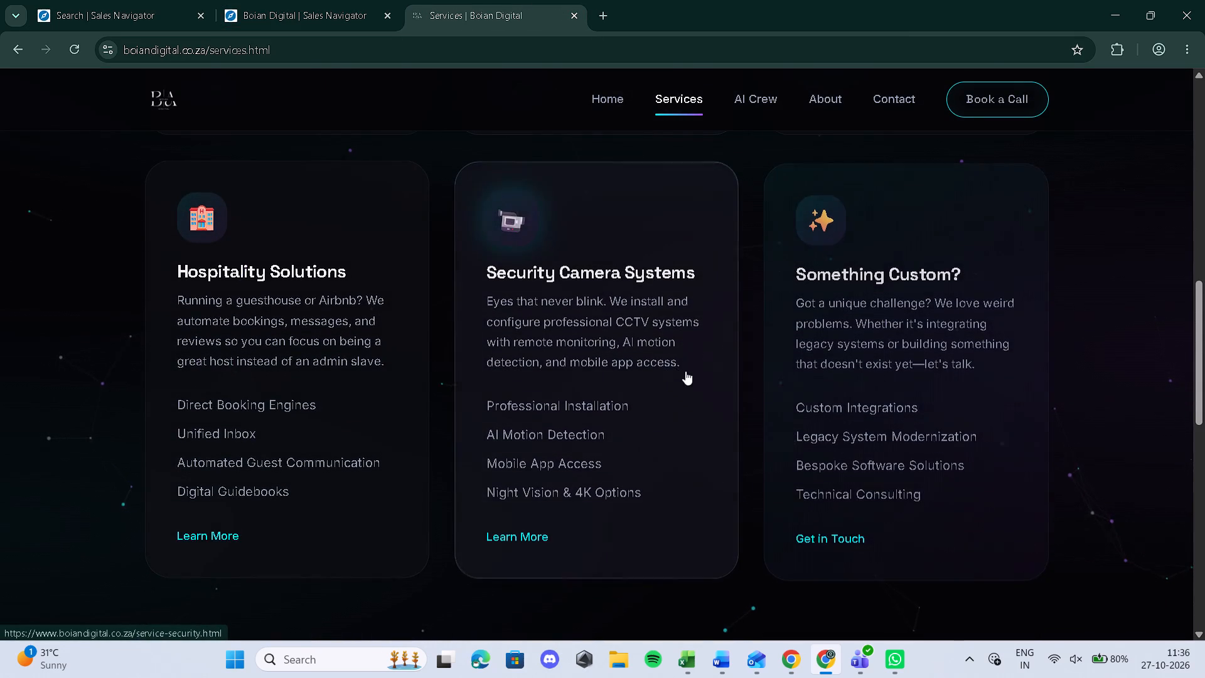
scroll(691, 356, down, 5)
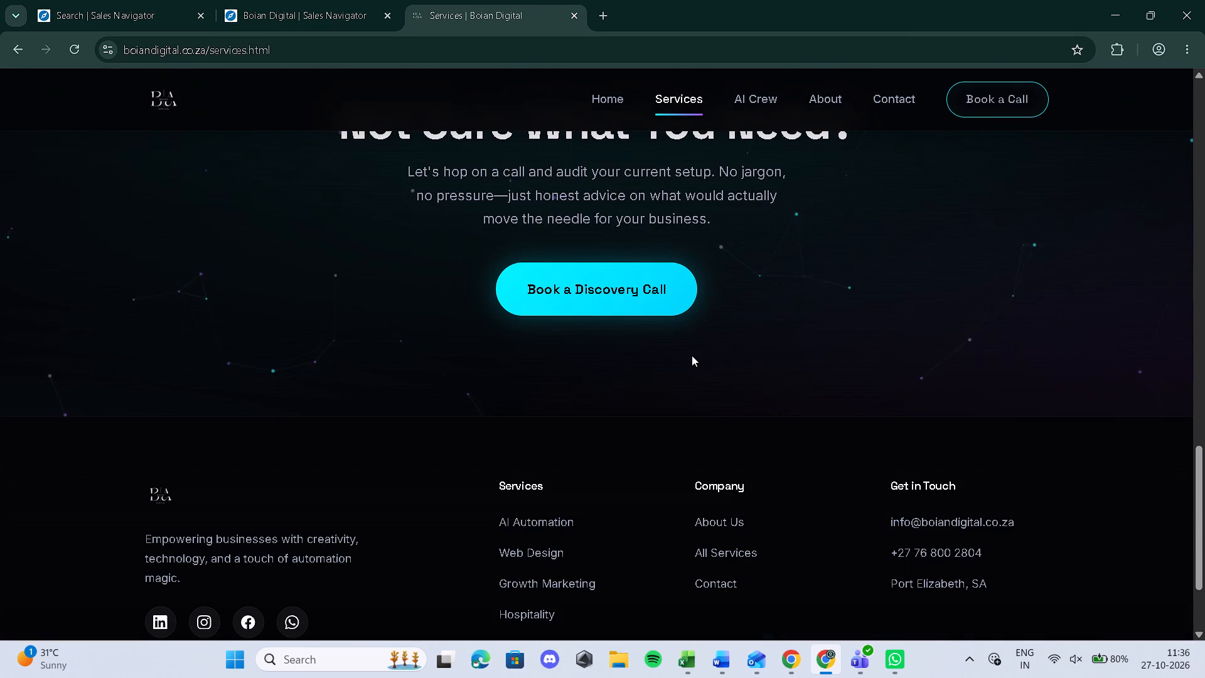
scroll(692, 355, down, 5)
scroll(728, 393, up, 5)
scroll(729, 392, down, 4)
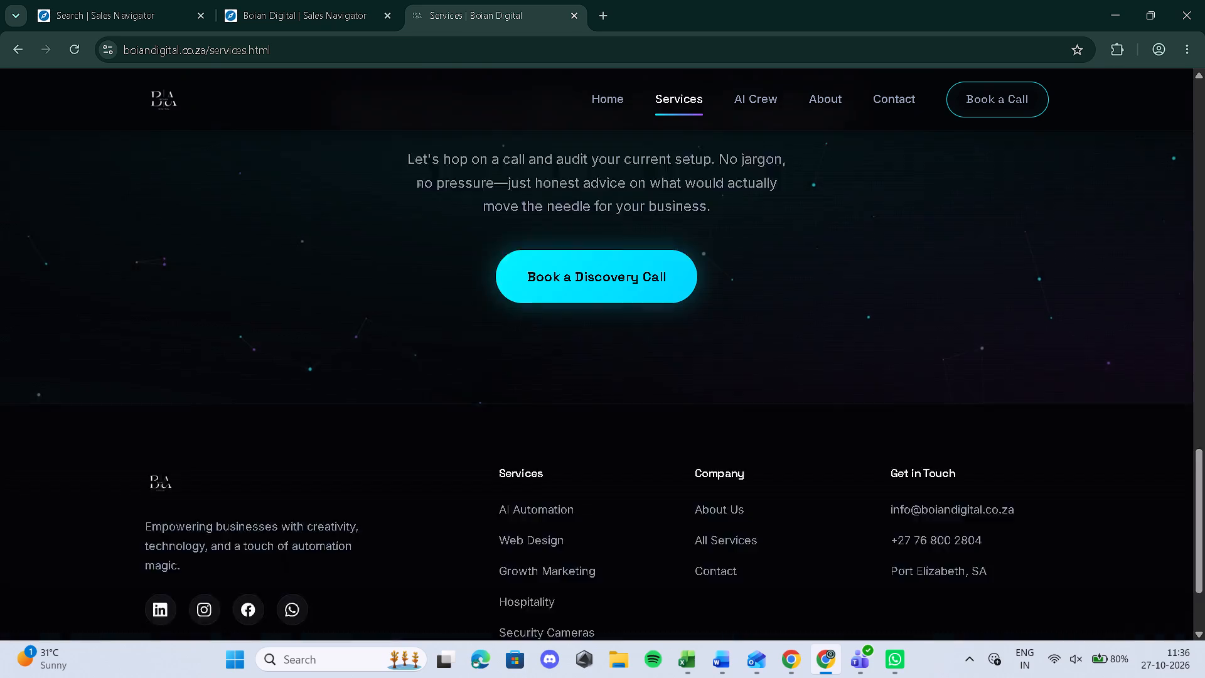
scroll(729, 392, down, 1)
click(727, 409)
click(139, 0)
click(293, 0)
click(454, 0)
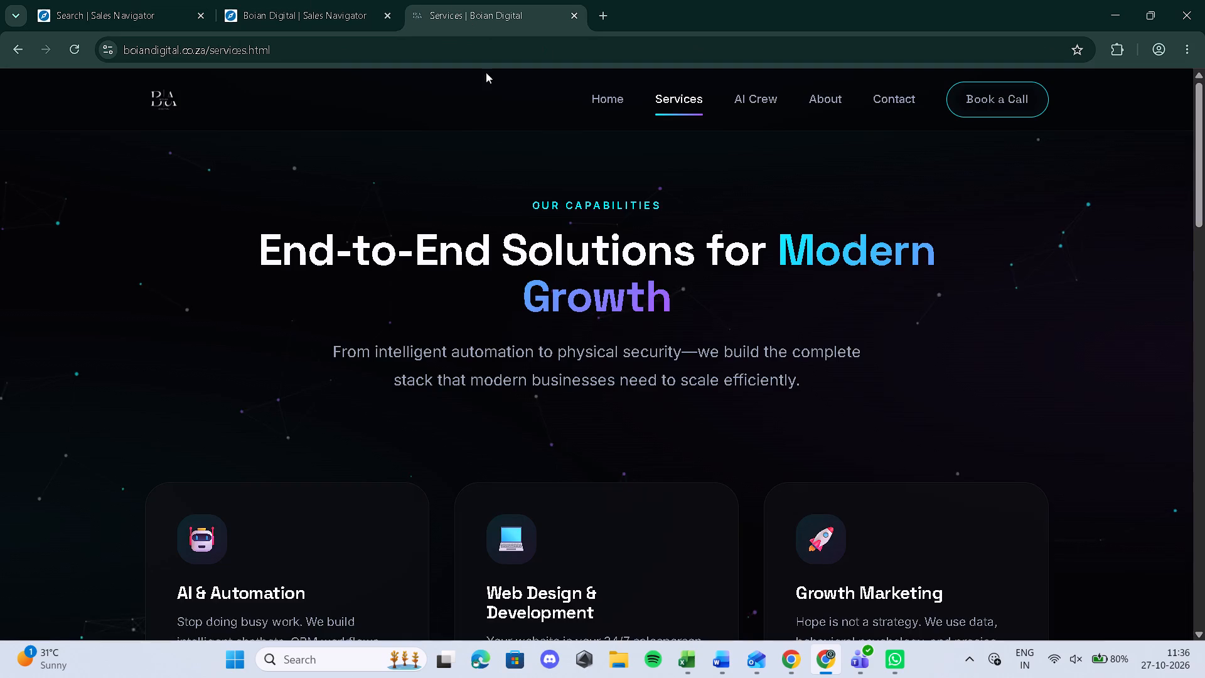
scroll(614, 441, down, 4)
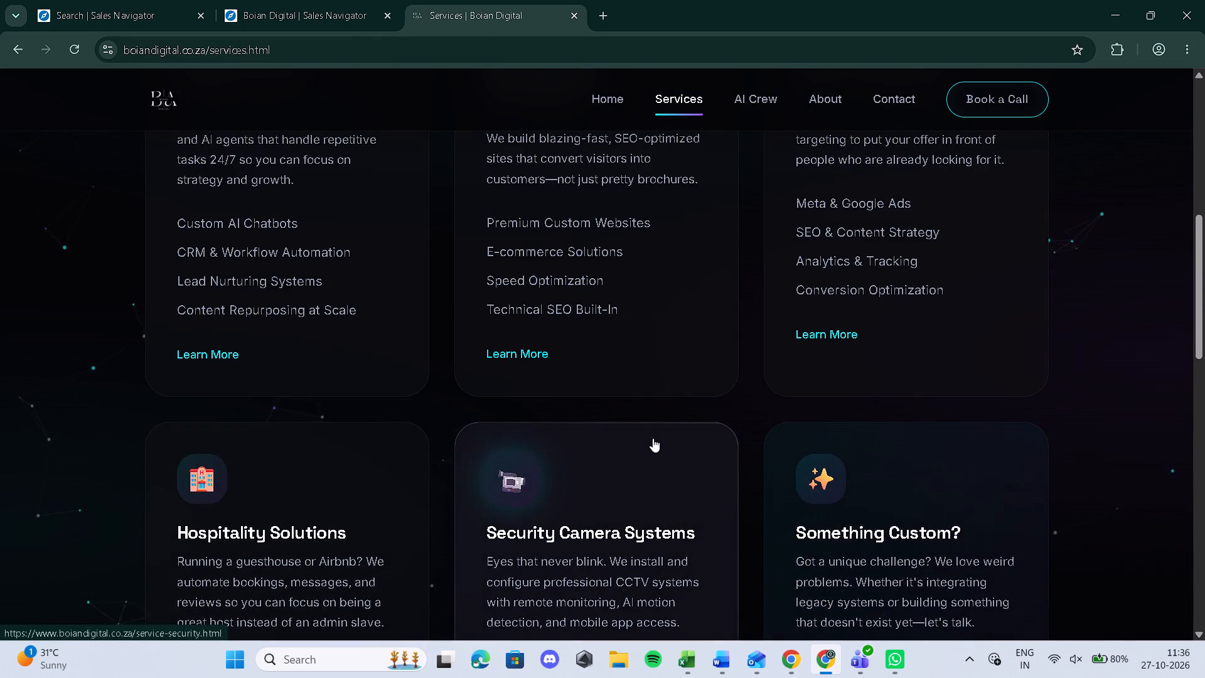
scroll(653, 438, down, 10)
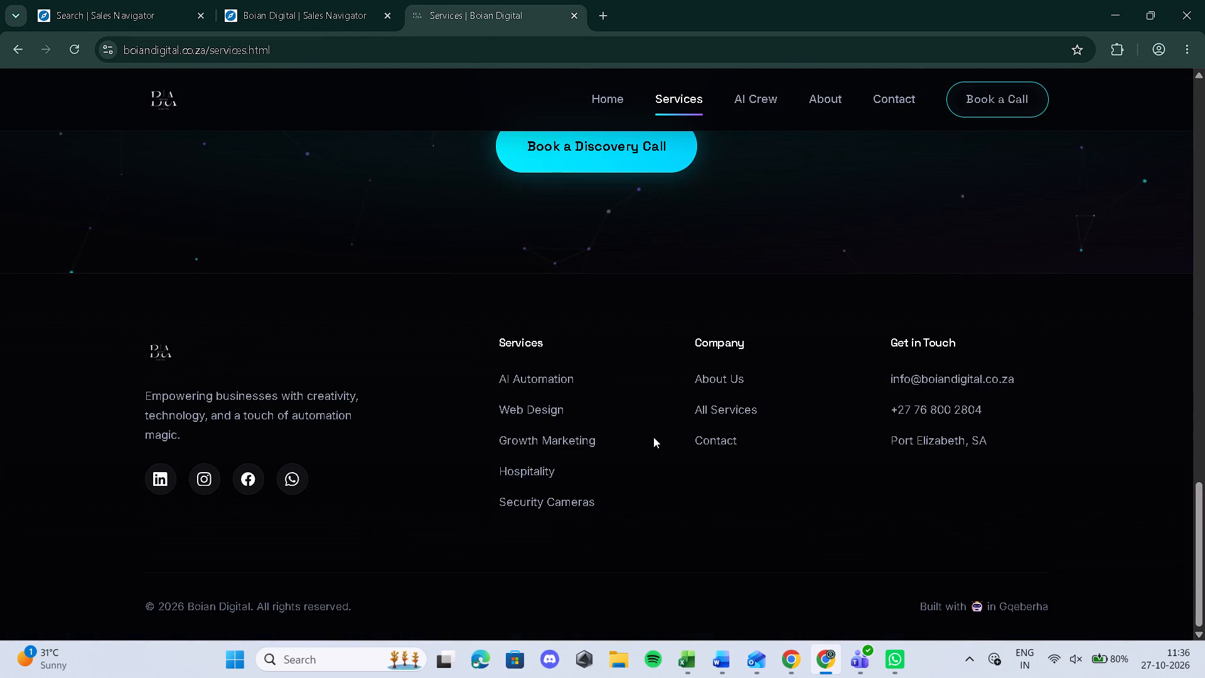
scroll(653, 437, up, 19)
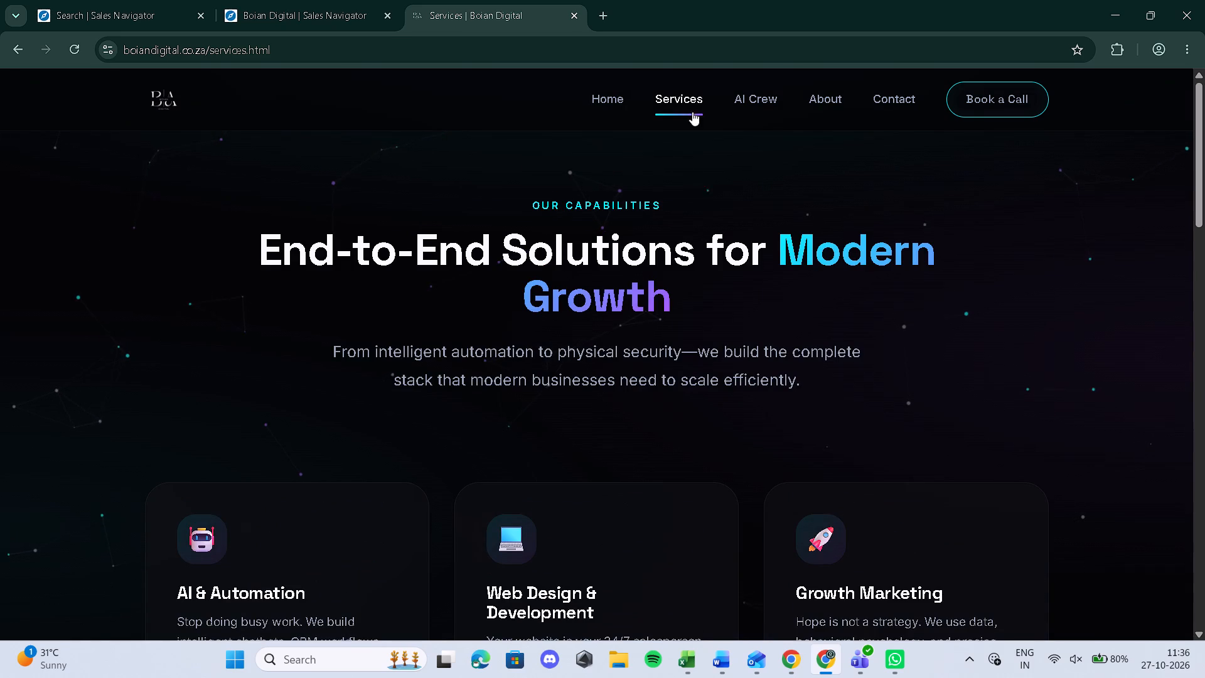
Skim the Boian Digital home page down to the client testimonials, and close the website tab.
click(608, 93)
click(83, 0)
click(296, 0)
click(471, 0)
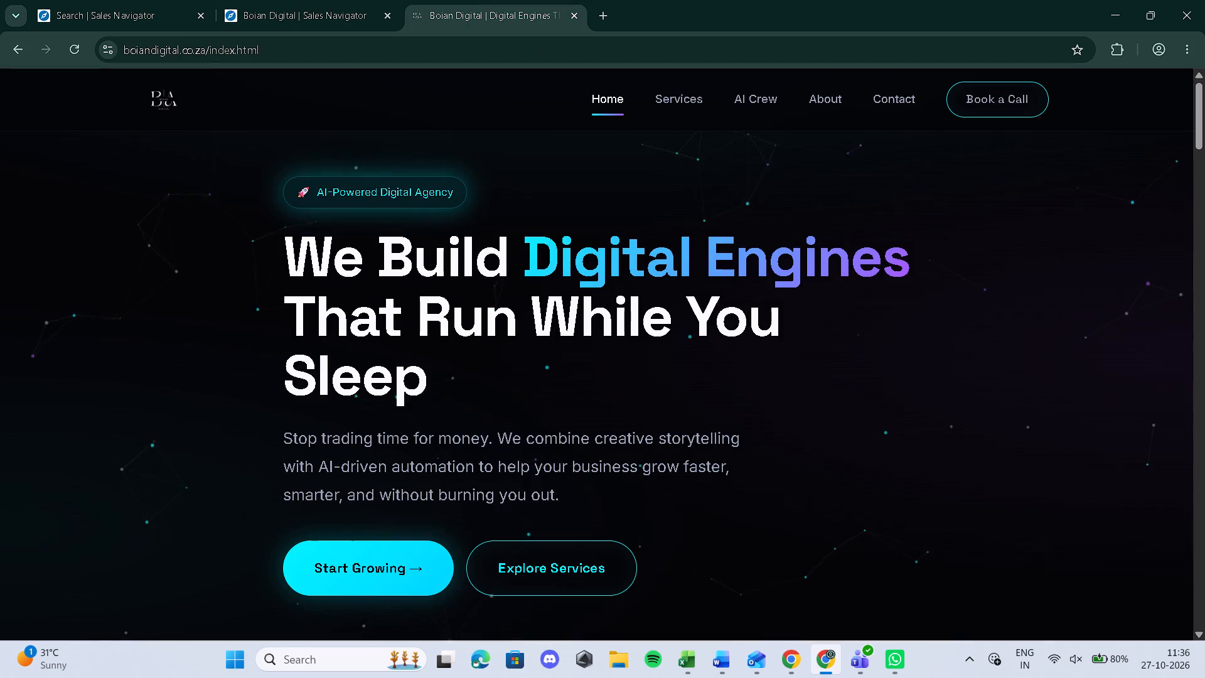
scroll(689, 460, down, 15)
click(84, 0)
click(249, 0)
click(406, 0)
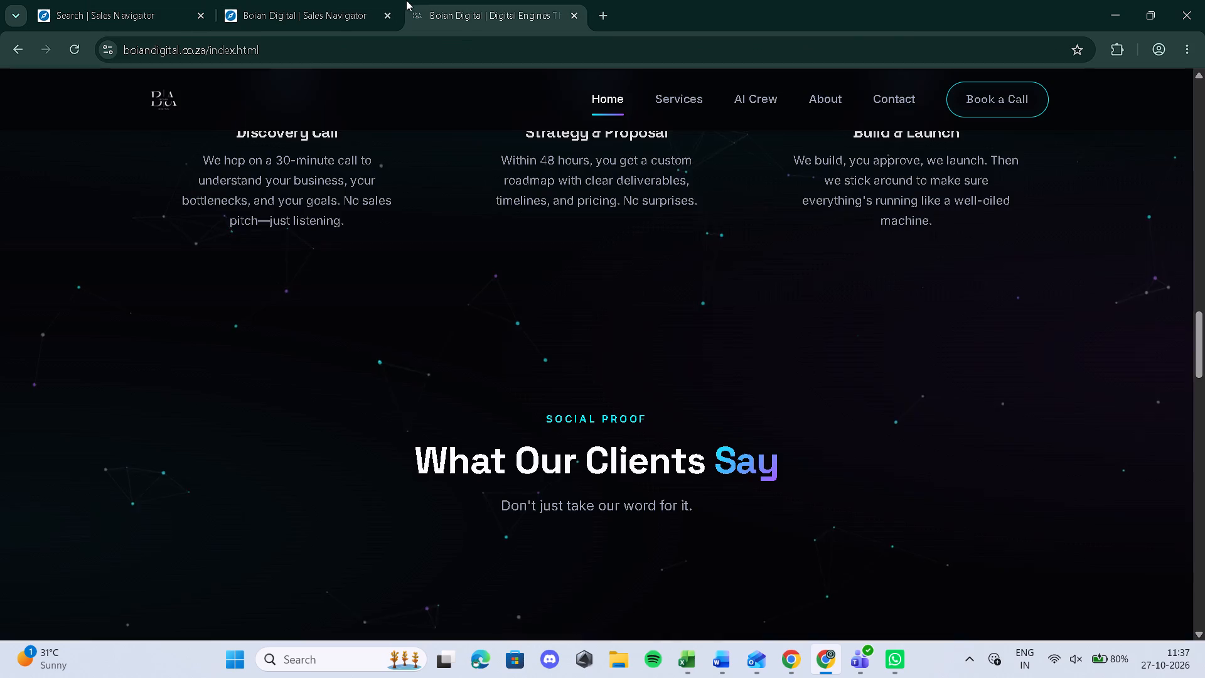
click(567, 13)
click(577, 8)
click(572, 13)
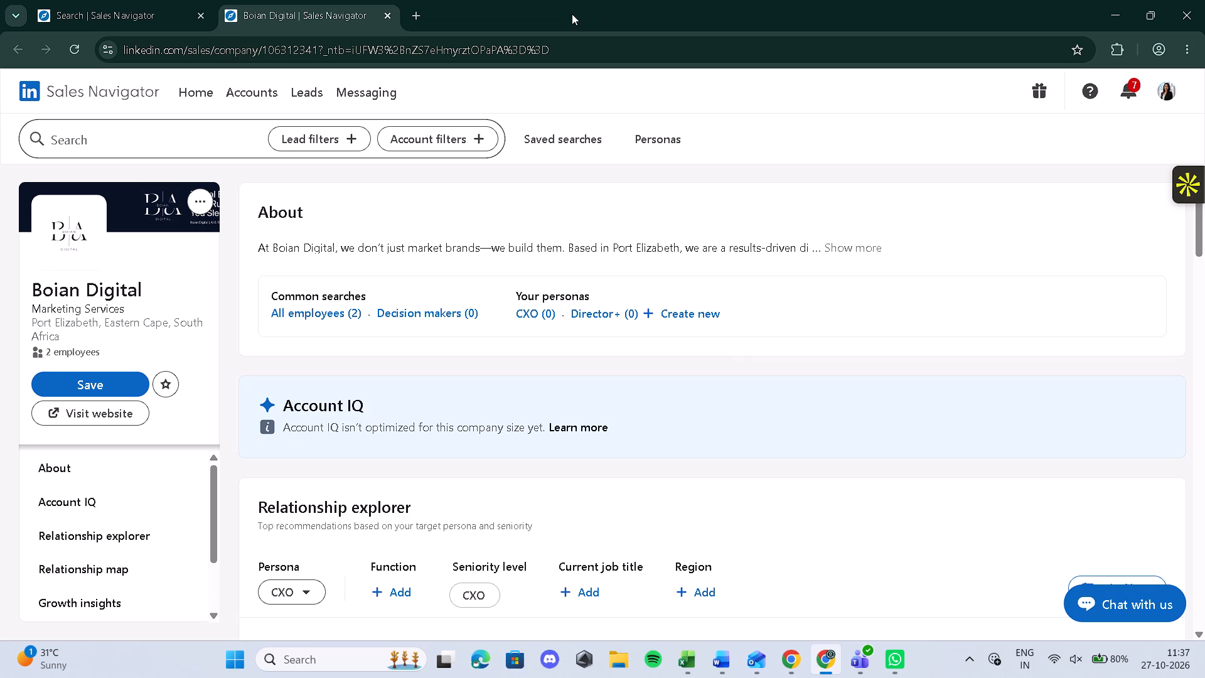
Expand the full About description on the Boian Digital account page and translate the page.
click(855, 248)
right_click(854, 248)
click(1002, 524)
click(1079, 83)
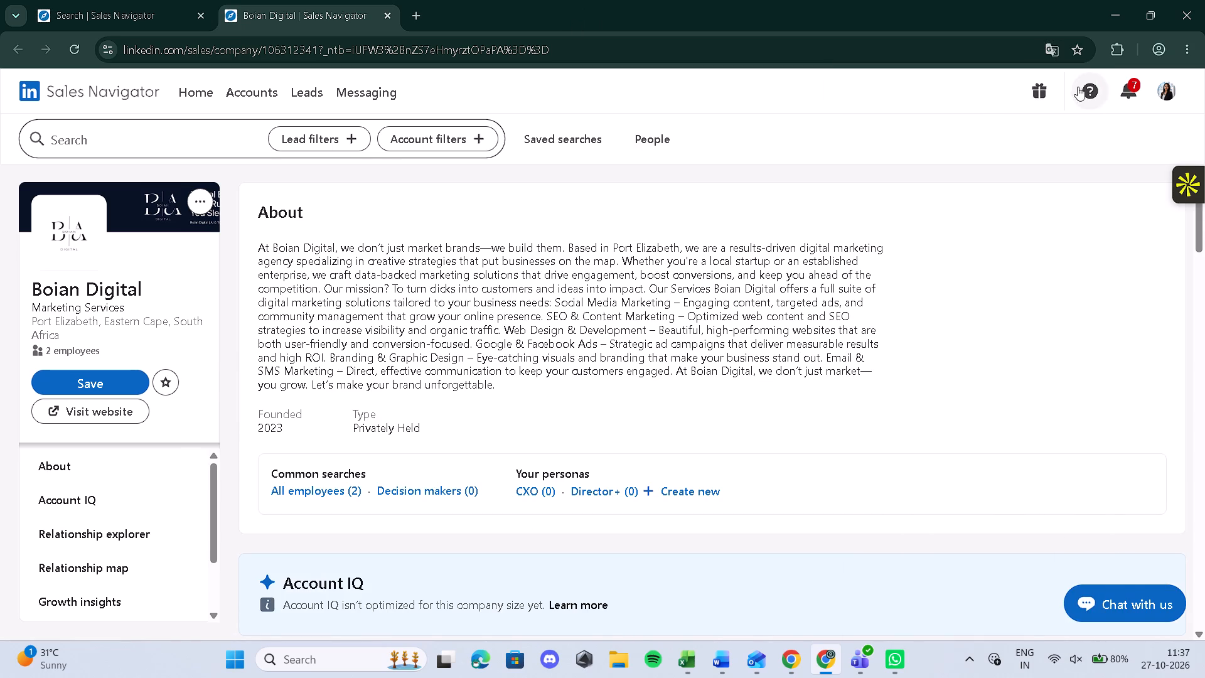
click(110, 0)
click(258, 0)
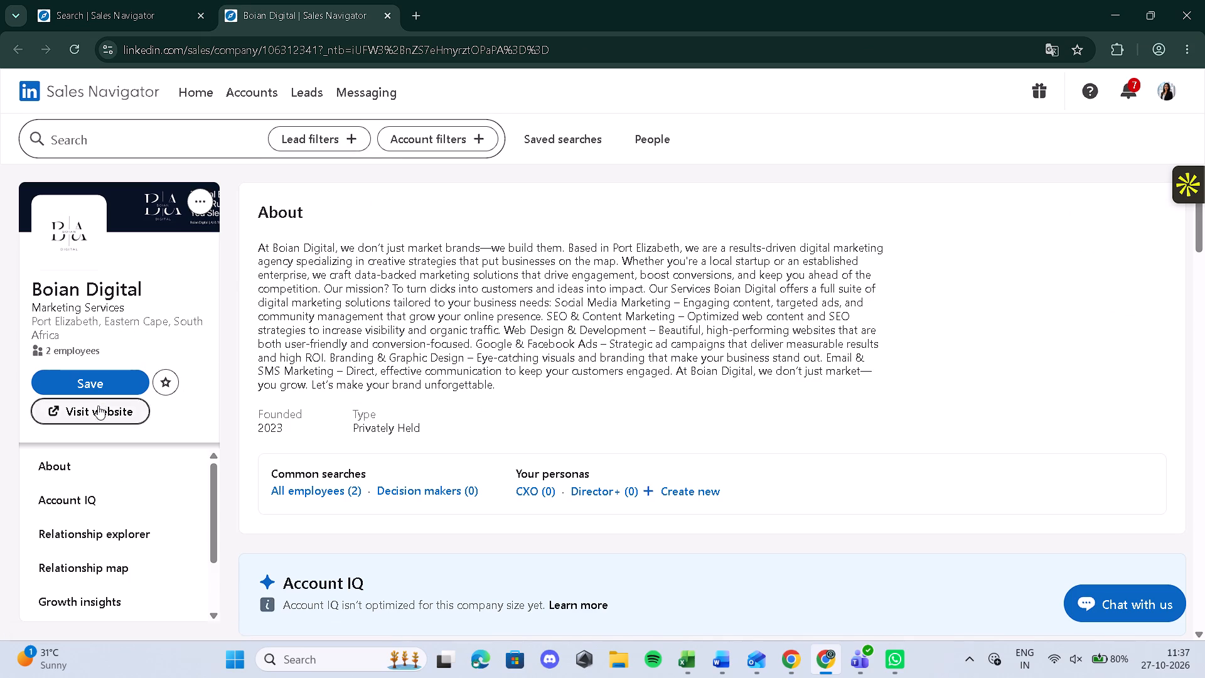
Open Boian Digital's website from its account page in a new tab.
right_click(94, 419)
click(153, 439)
click(82, 19)
click(252, 0)
click(388, 0)
click(442, 0)
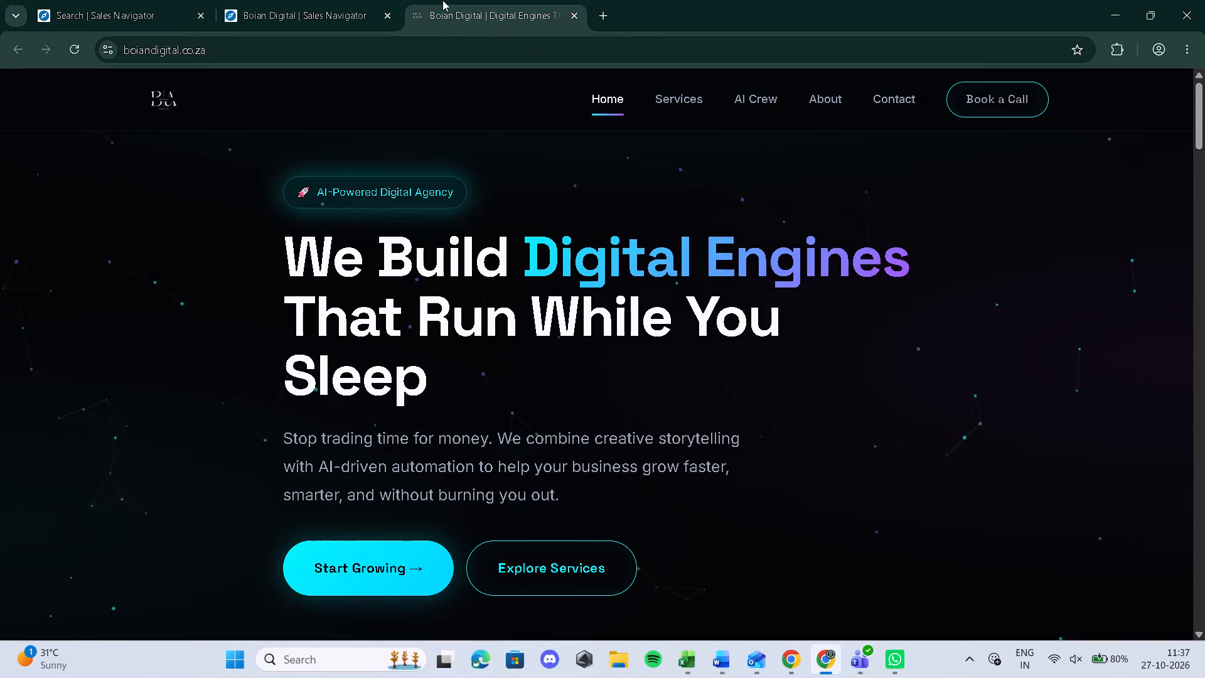
Examine Boian Digital's home page, covering its service cards, work process, client testimonials and FAQ.
scroll(648, 345, down, 3)
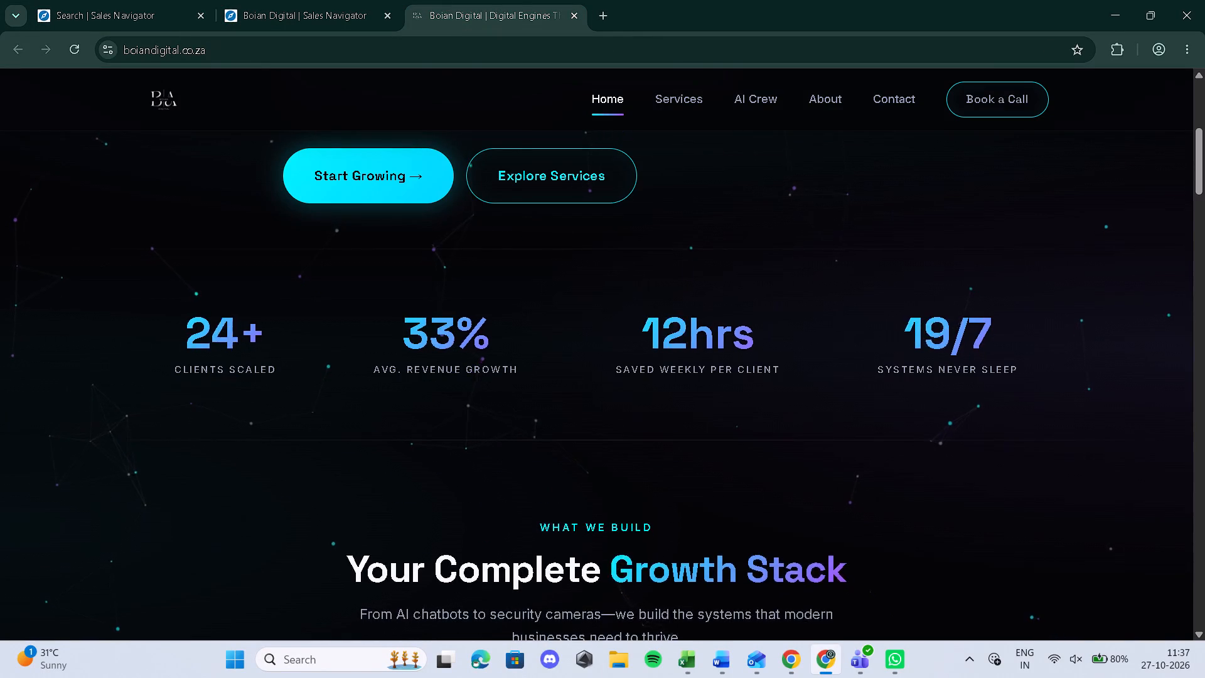
scroll(647, 347, down, 4)
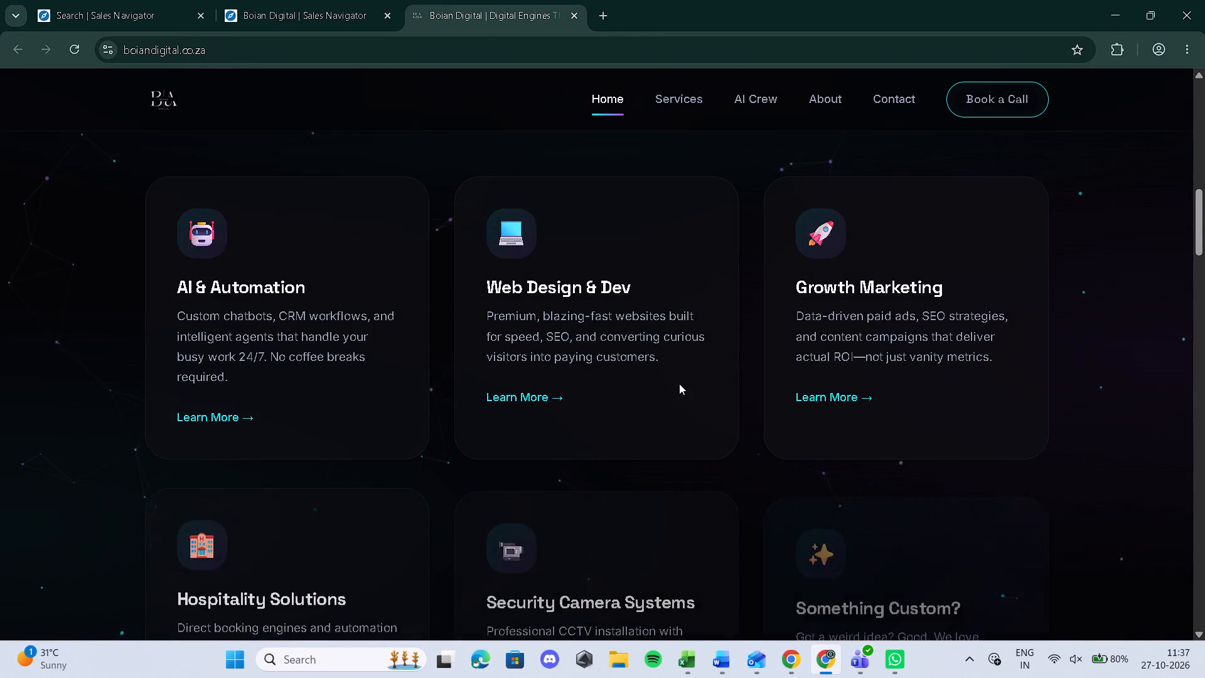
scroll(679, 384, down, 3)
click(282, 0)
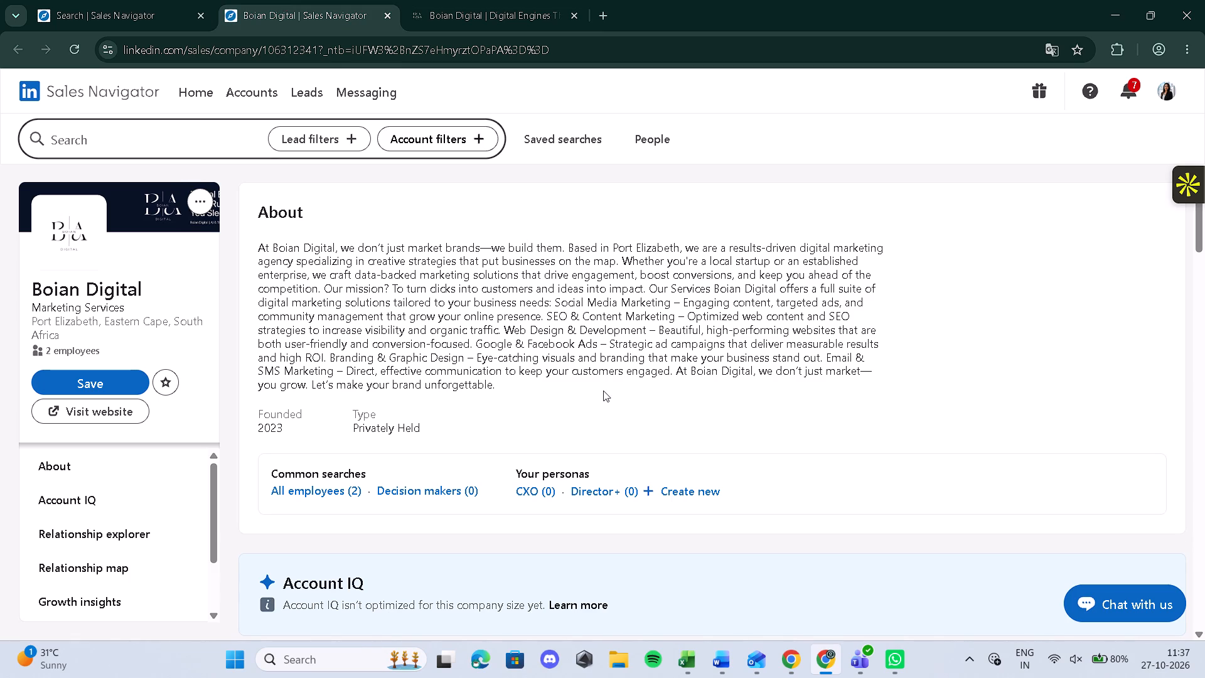
click(466, 0)
scroll(670, 394, down, 3)
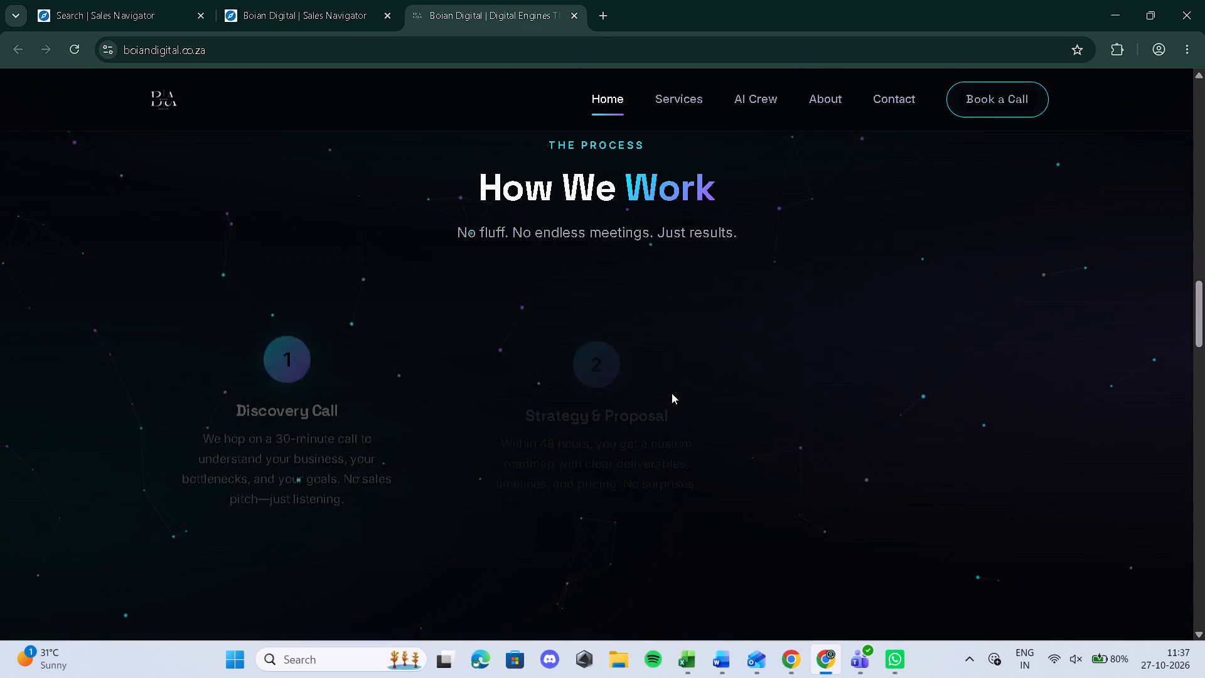
scroll(675, 395, down, 6)
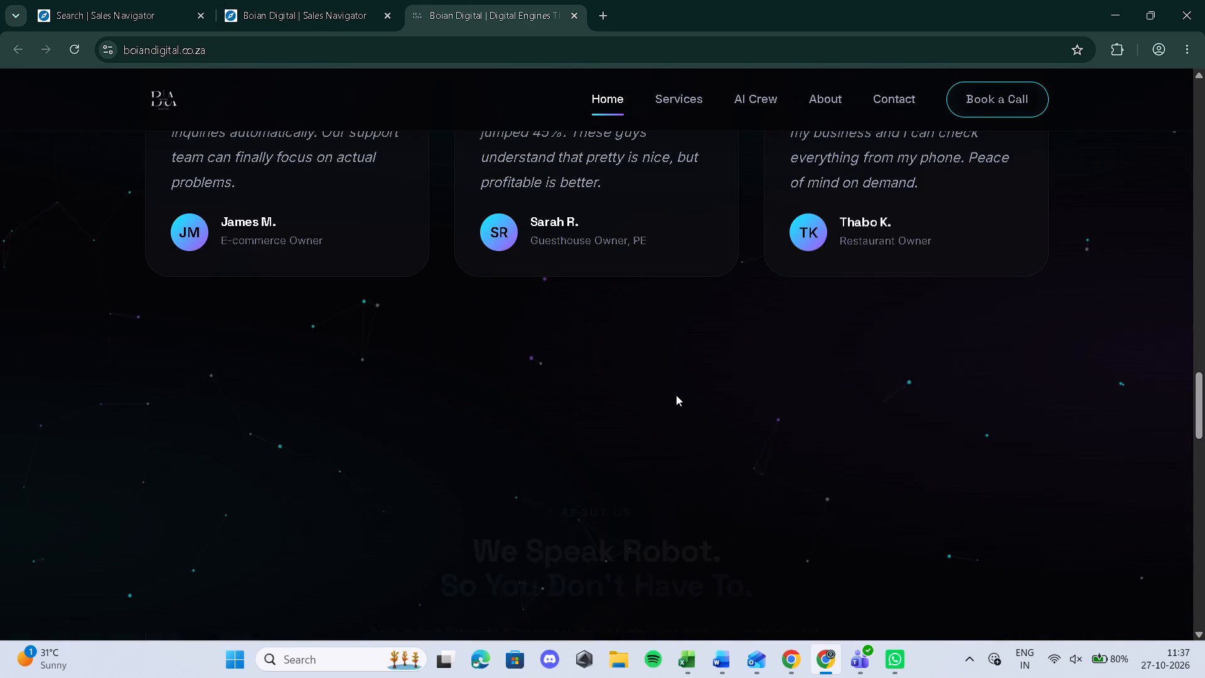
scroll(676, 395, down, 9)
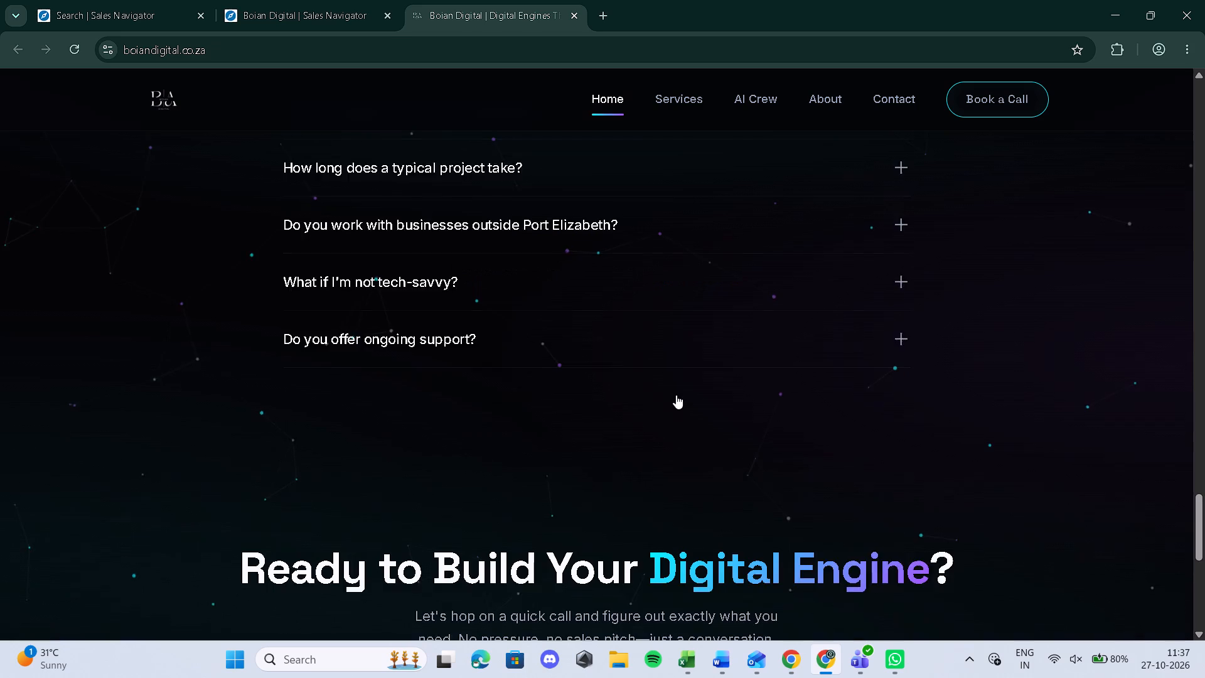
scroll(676, 391, up, 12)
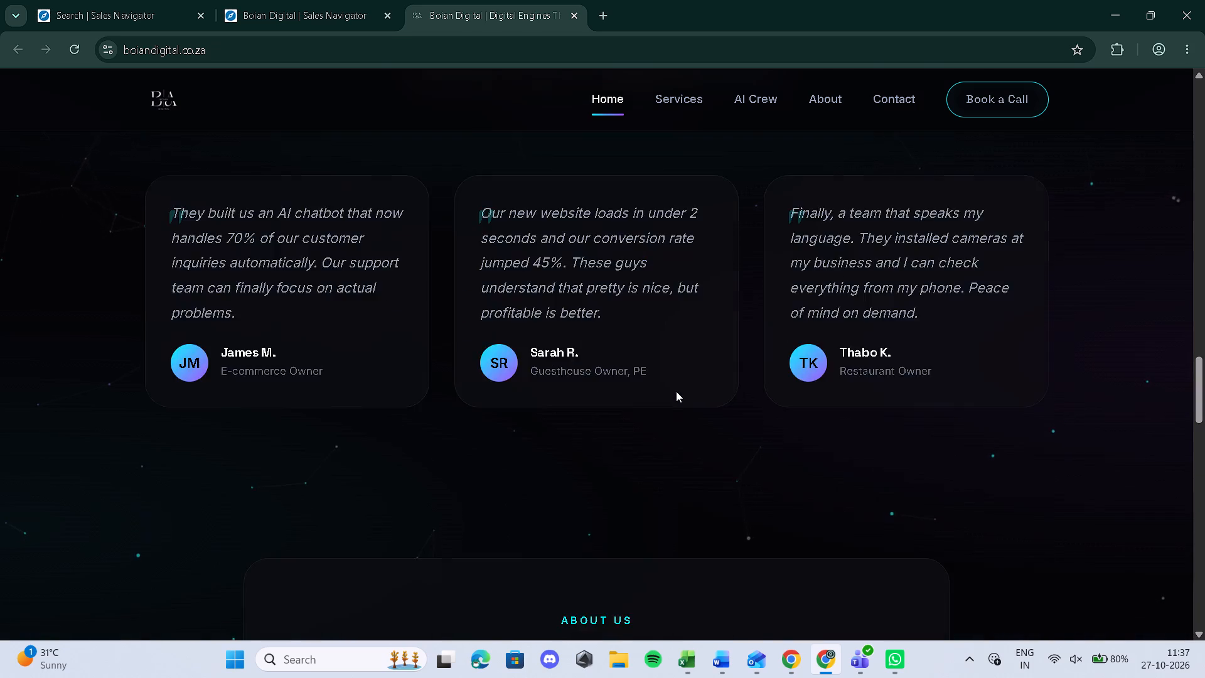
scroll(676, 391, up, 12)
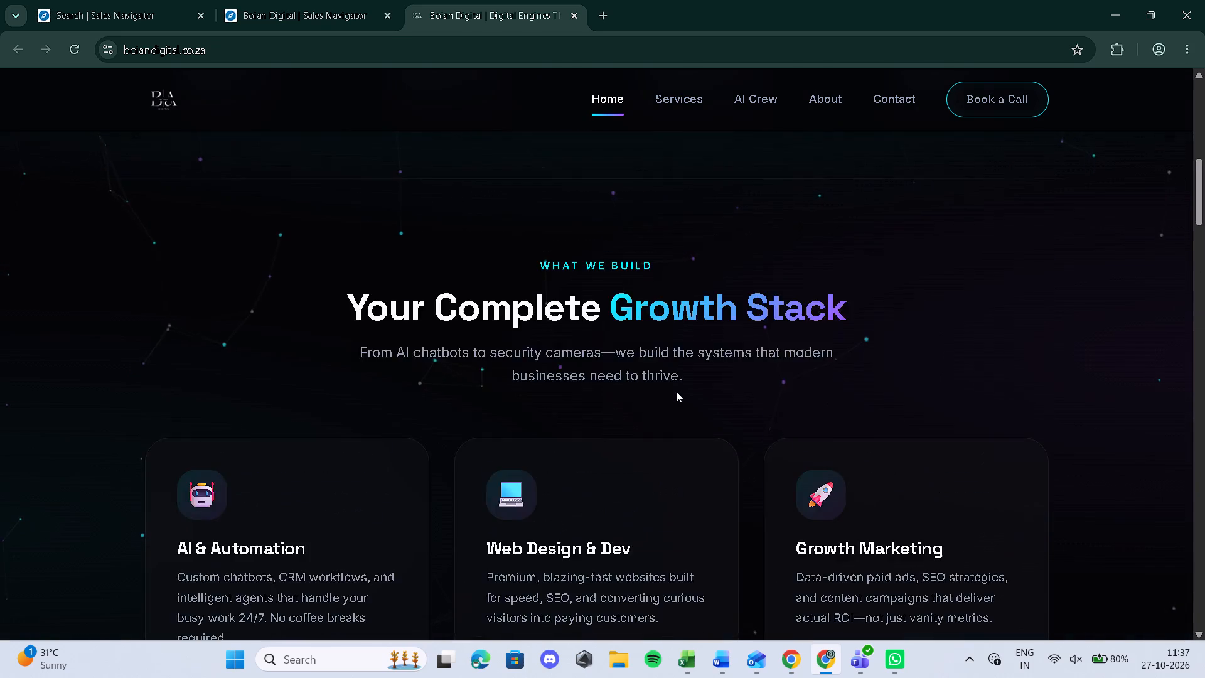
scroll(676, 391, up, 9)
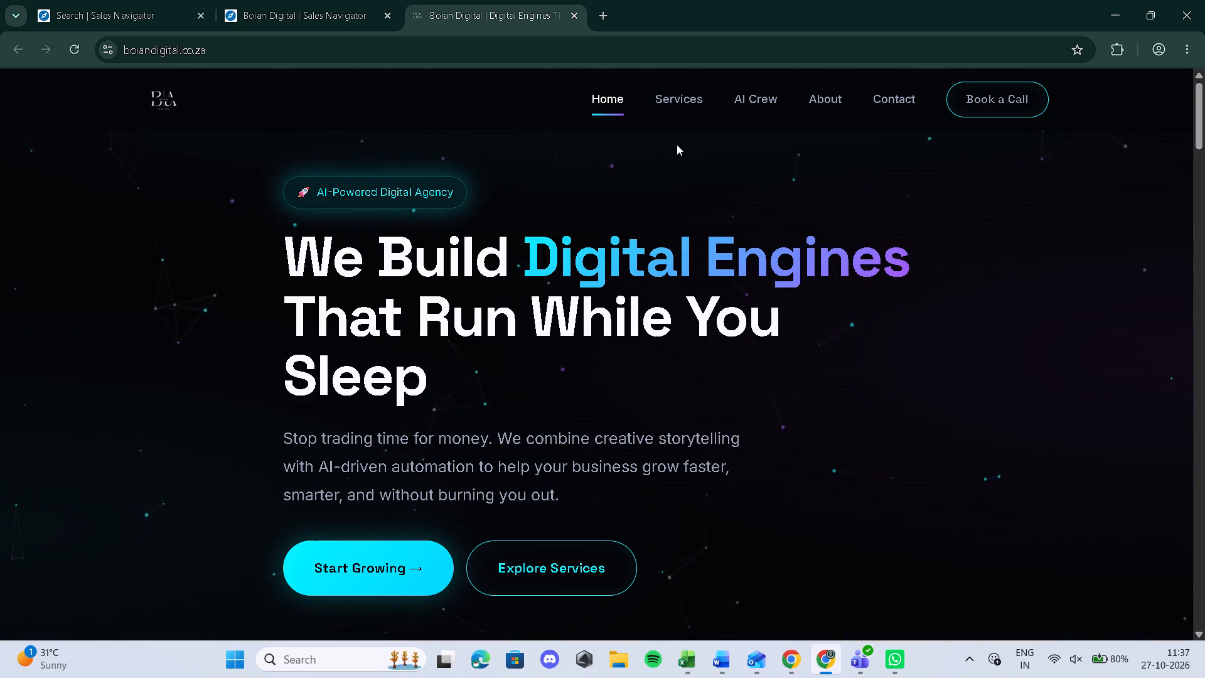
Check Boian Digital's Services page down to the footer, and reload it through the All Services link.
click(668, 107)
scroll(621, 377, down, 3)
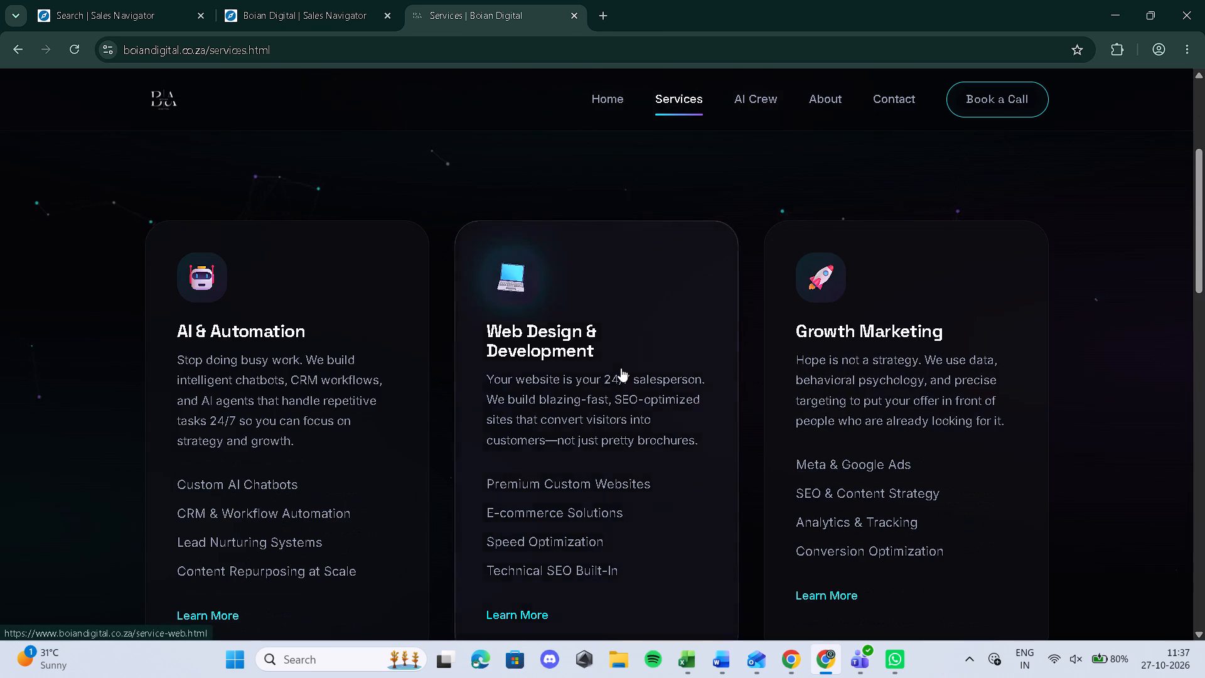
scroll(621, 368, down, 1)
scroll(790, 452, down, 1)
scroll(886, 458, down, 3)
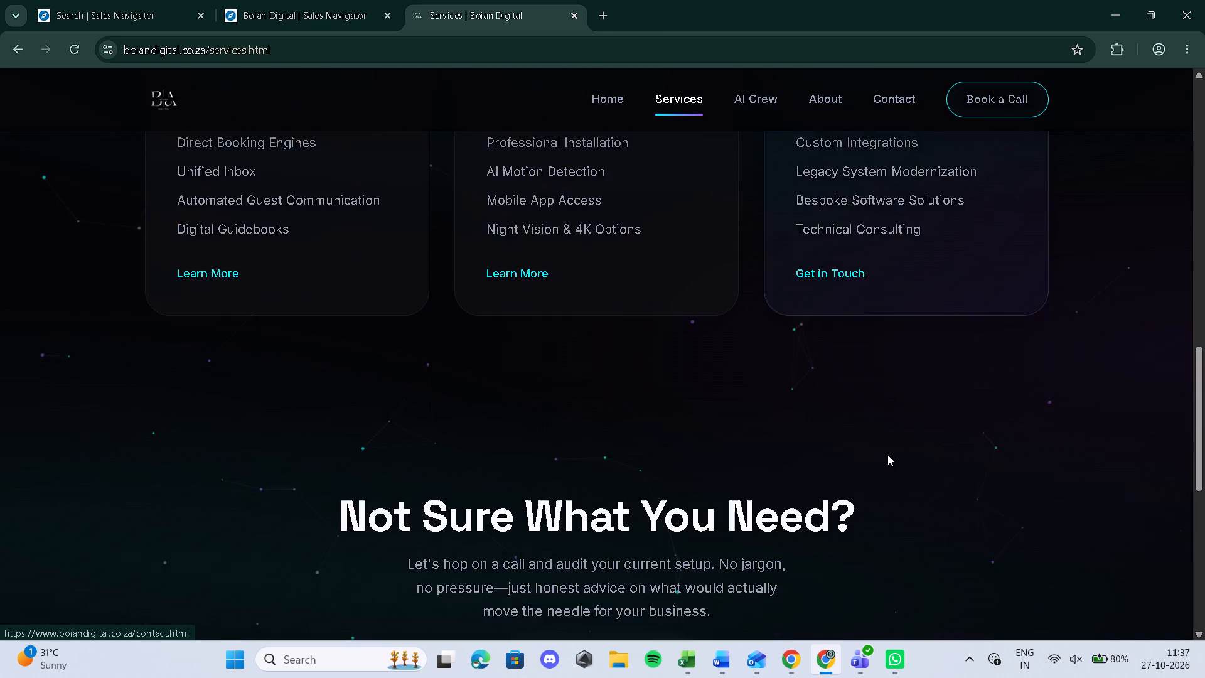
scroll(887, 455, down, 8)
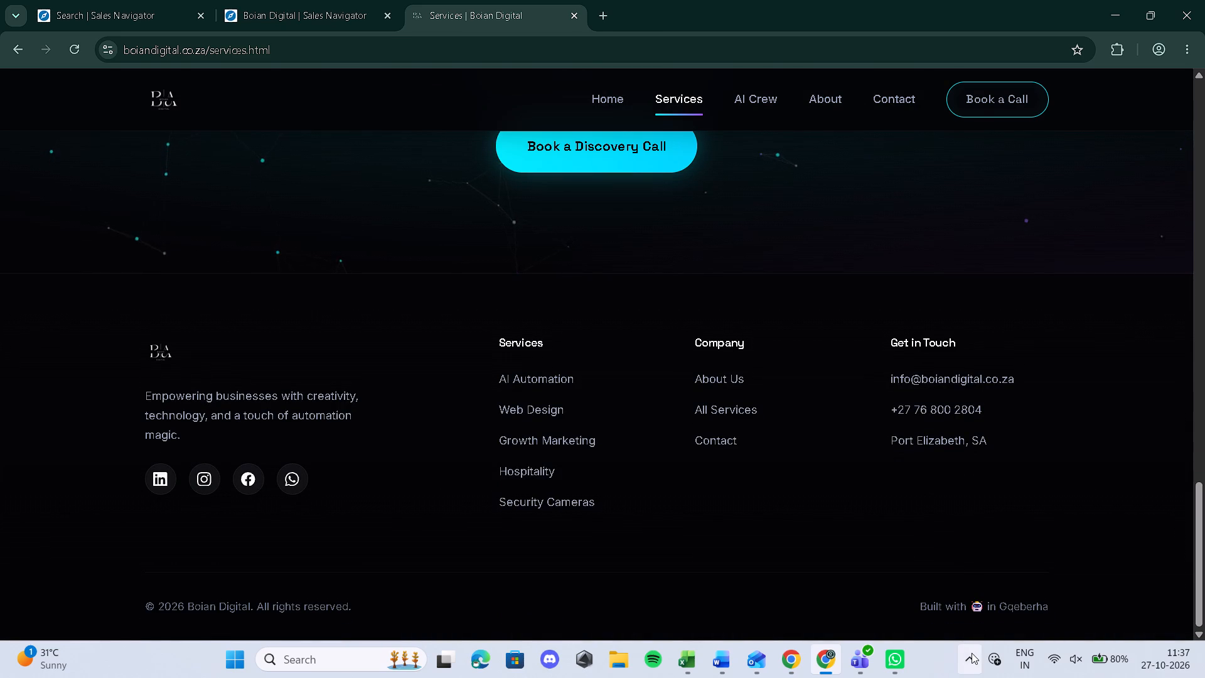
double_click(972, 654)
click(729, 411)
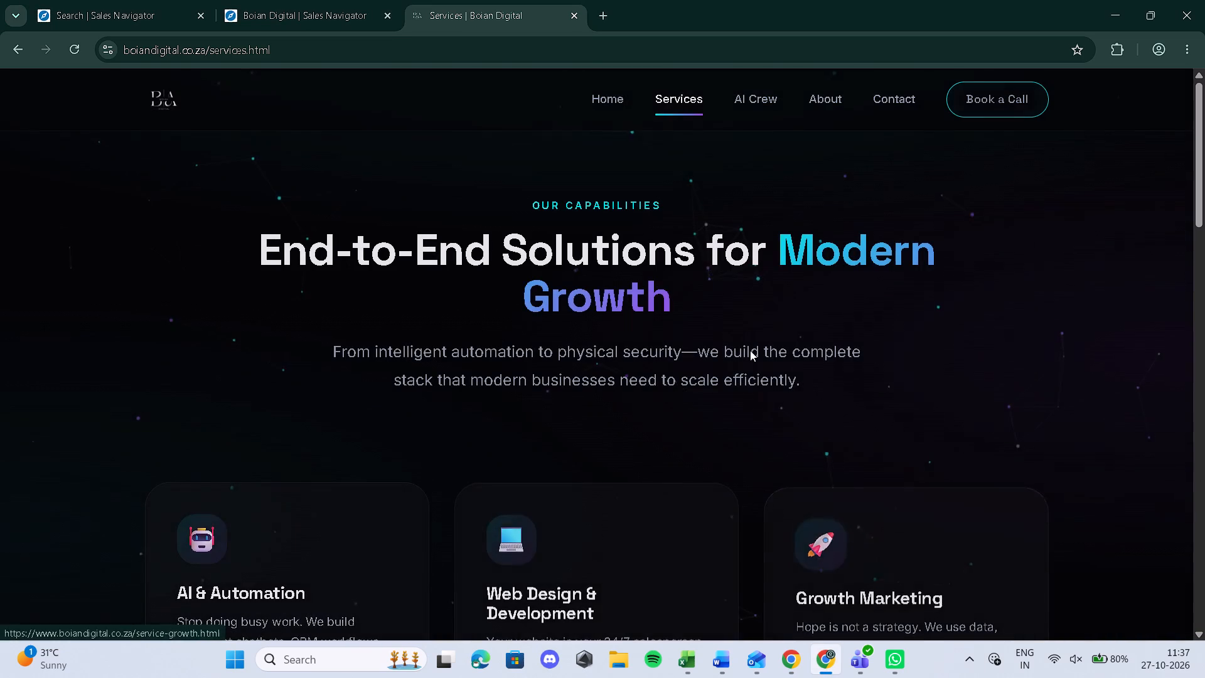
Review all the service cards and the footer contact section on Boian Digital's Services page again.
click(171, 0)
click(281, 0)
click(450, 0)
scroll(601, 409, down, 11)
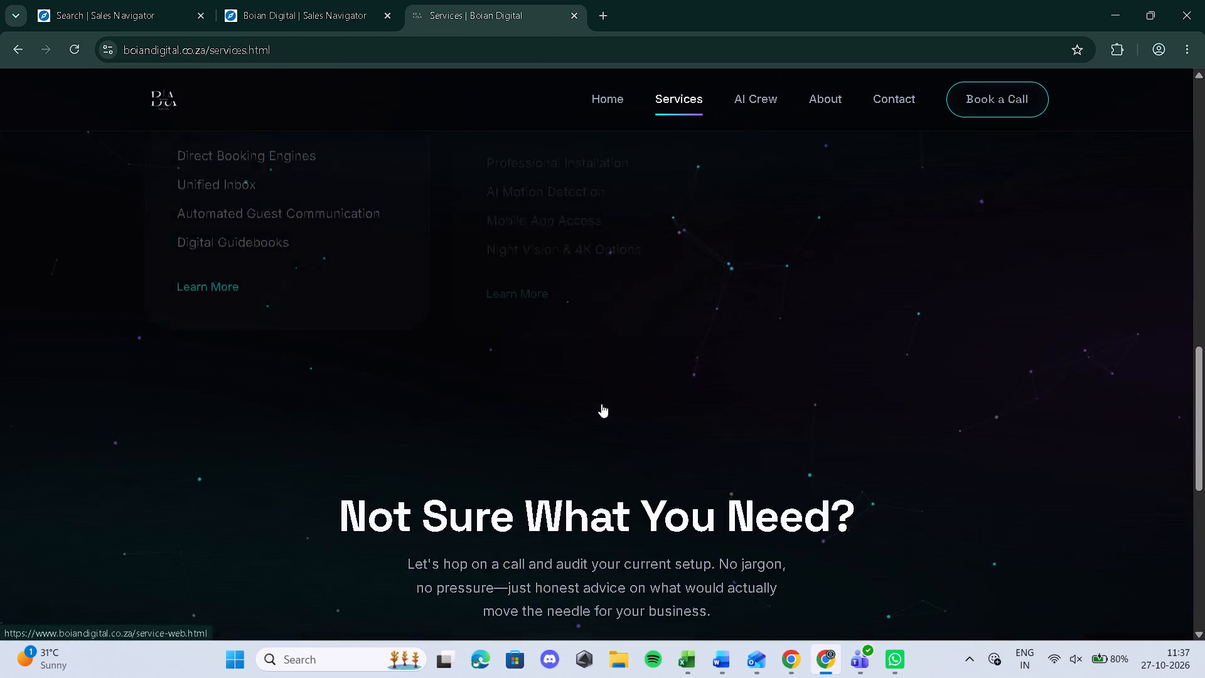
scroll(601, 404, down, 7)
scroll(596, 475, up, 5)
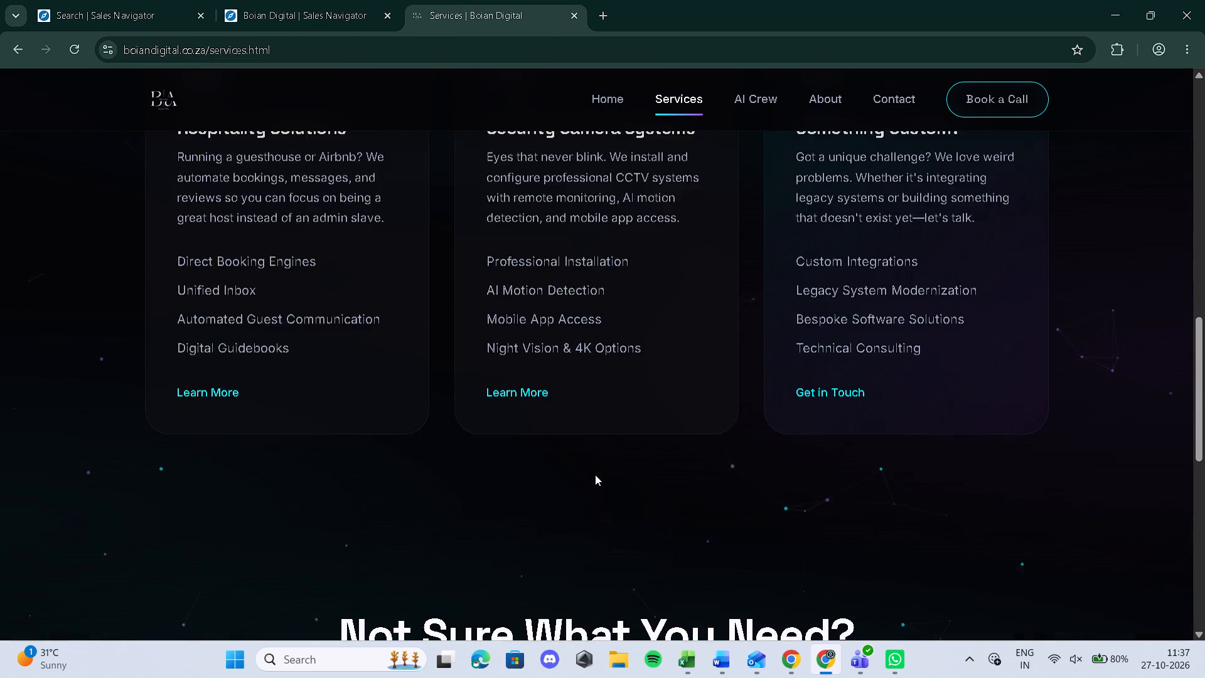
scroll(595, 474, up, 13)
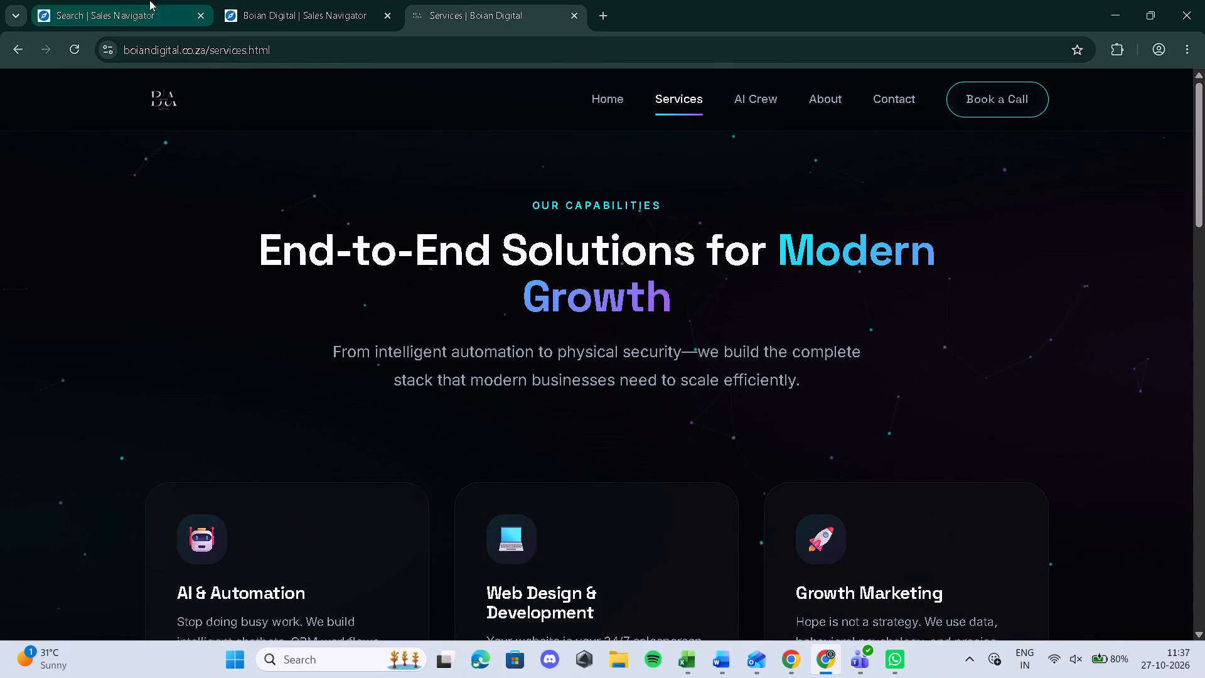
click(132, 0)
click(319, 0)
click(505, 0)
scroll(711, 480, down, 3)
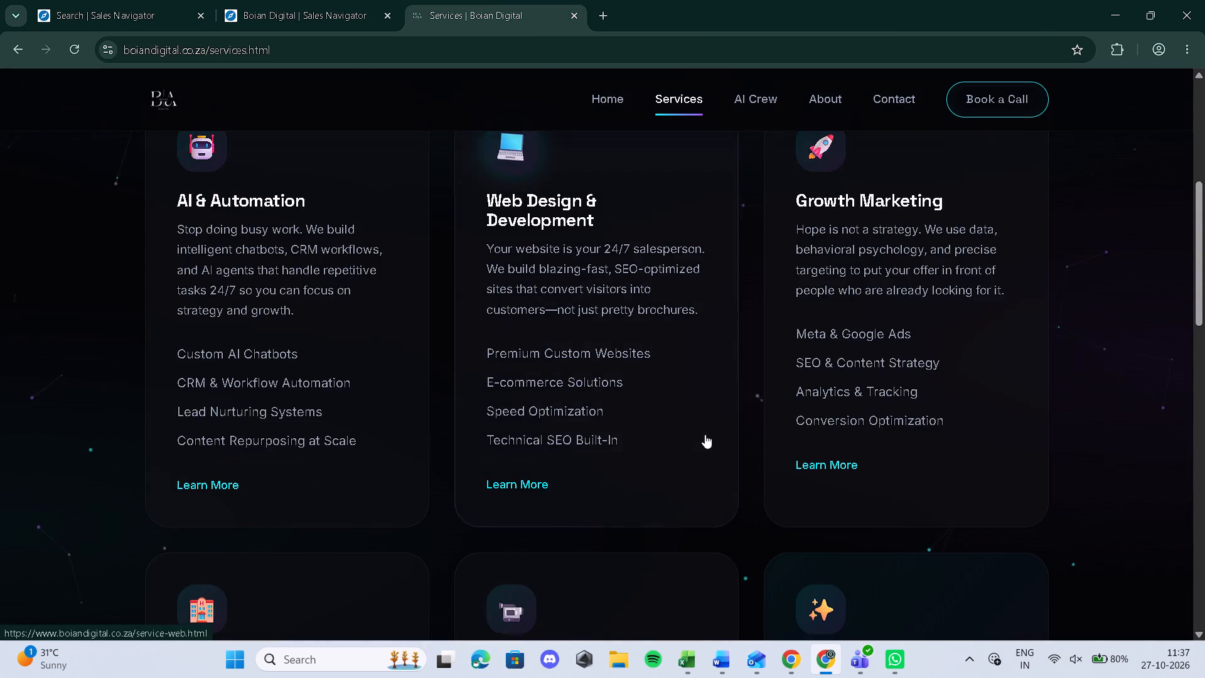
scroll(705, 434, down, 10)
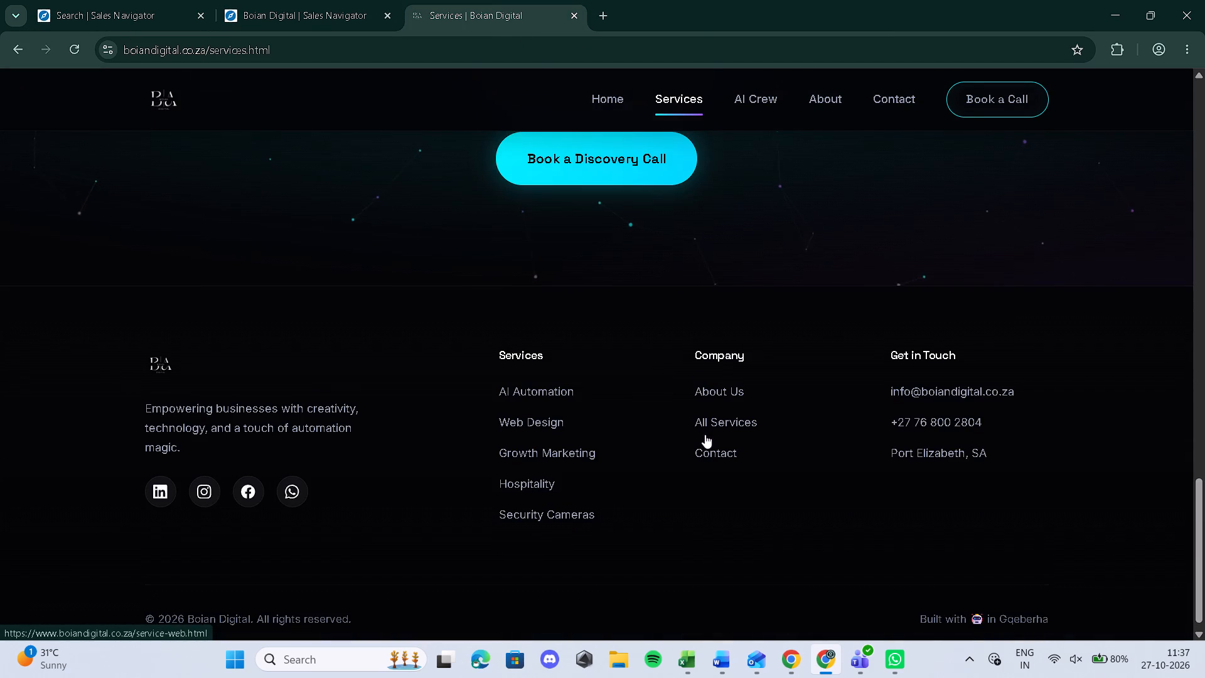
scroll(705, 434, down, 2)
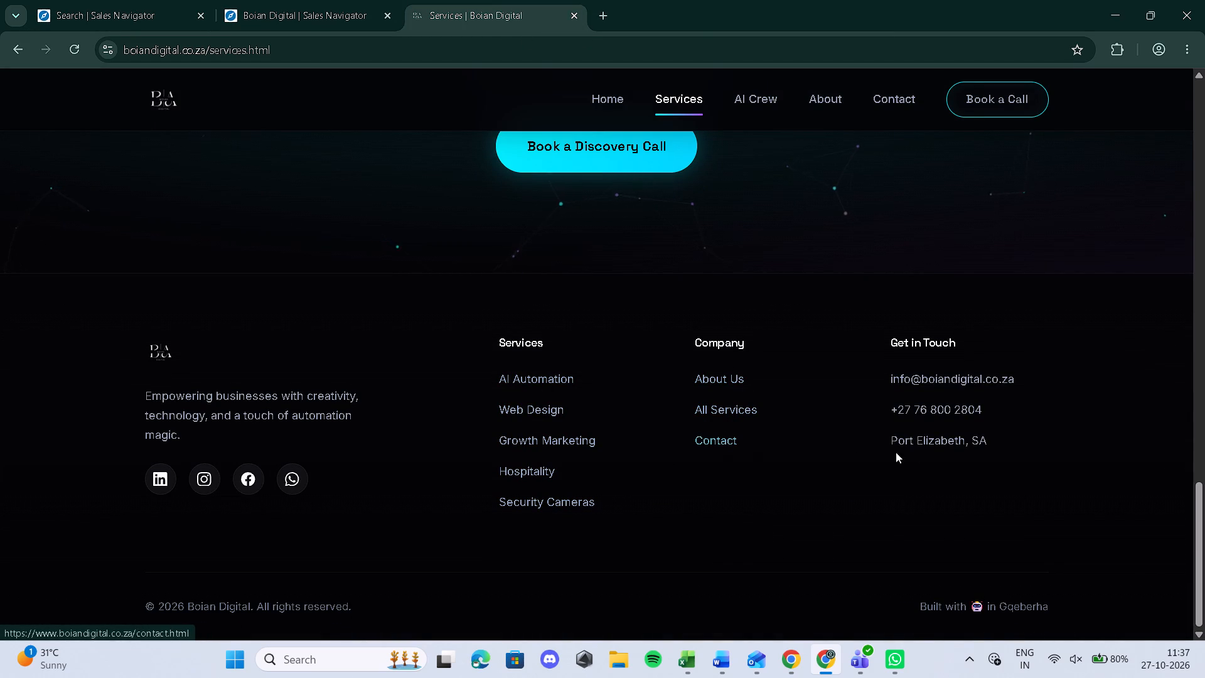
scroll(788, 476, up, 3)
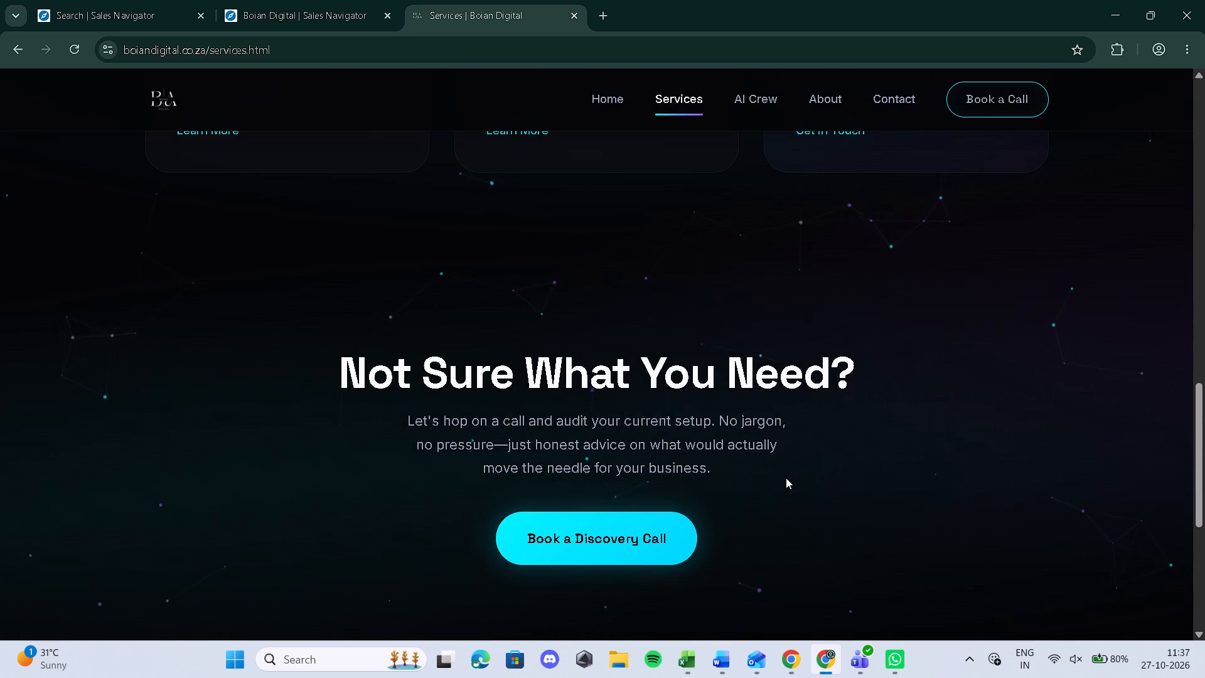
scroll(786, 478, up, 3)
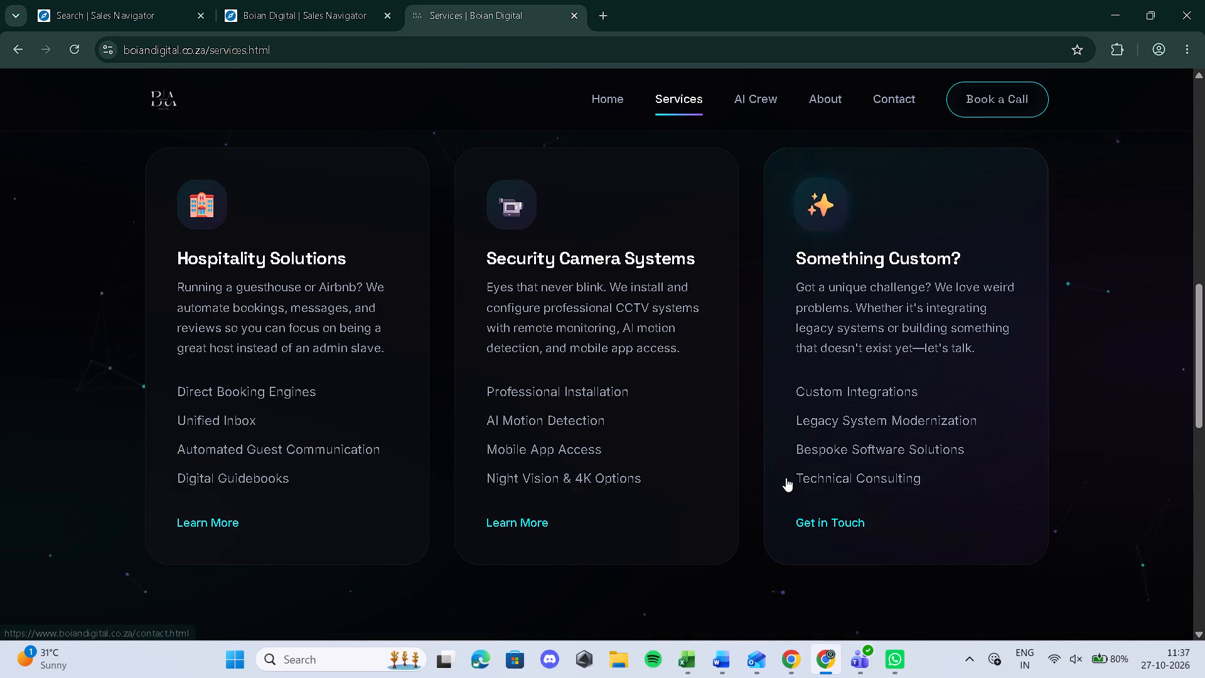
Recheck the service cards on Boian Digital's Services page, working back up to the page heading.
scroll(786, 478, up, 1)
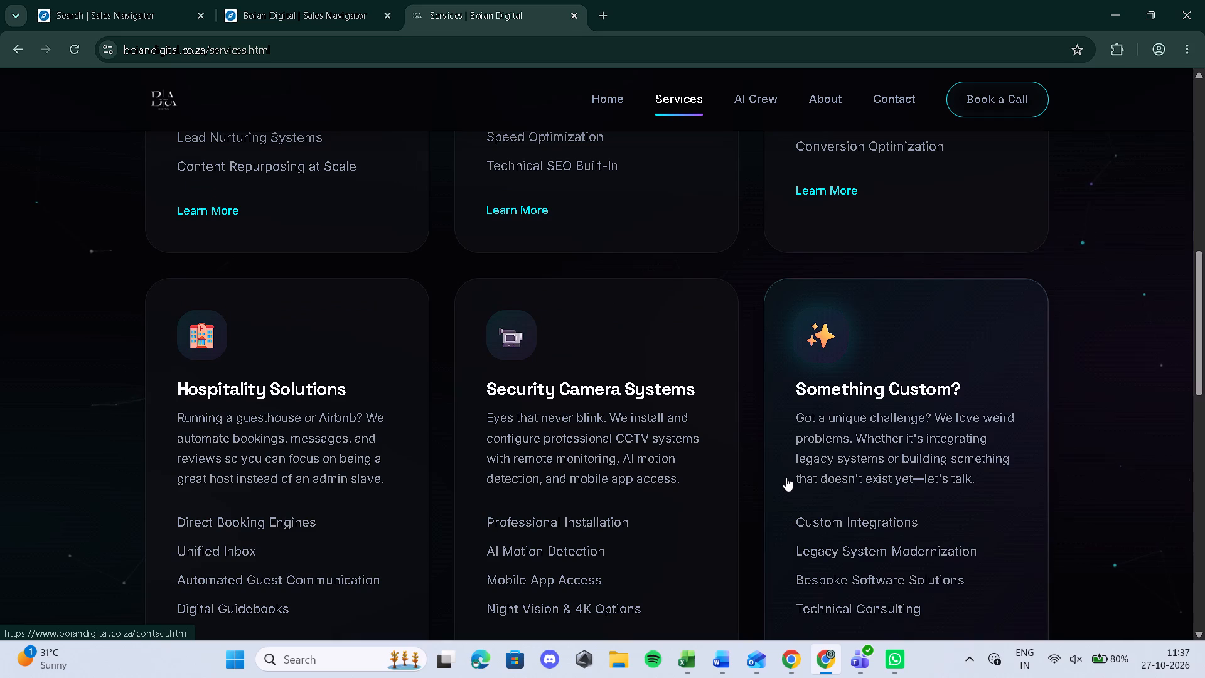
scroll(786, 475, up, 1)
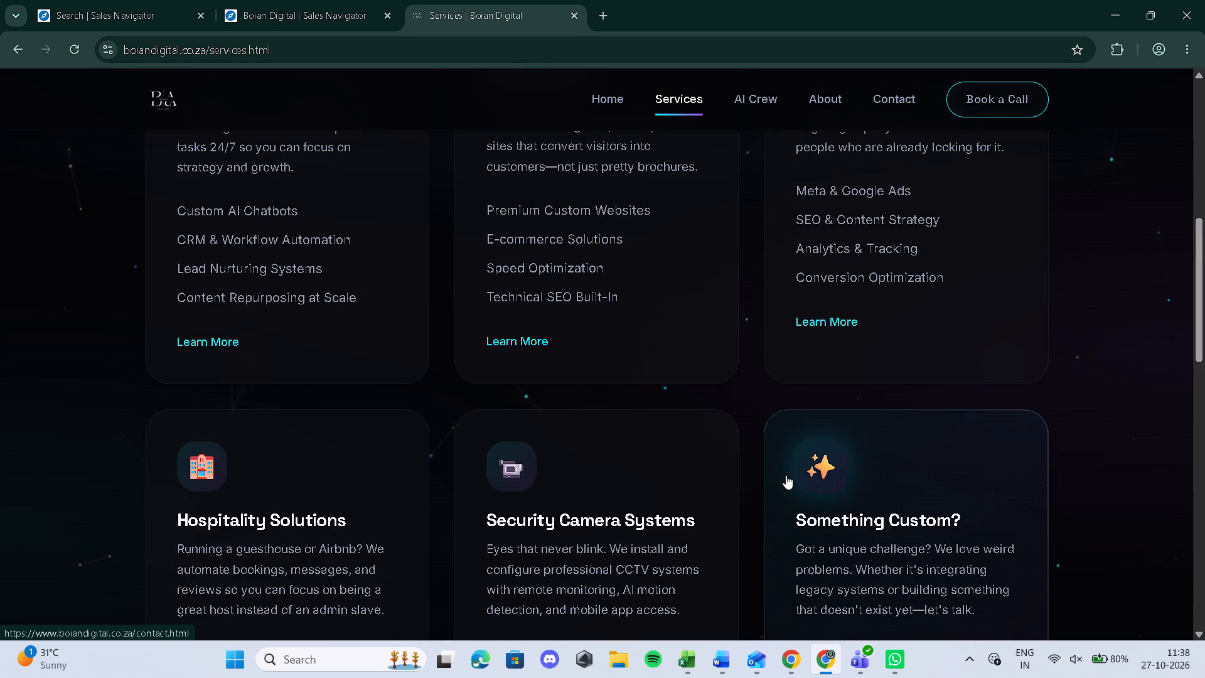
scroll(785, 469, up, 4)
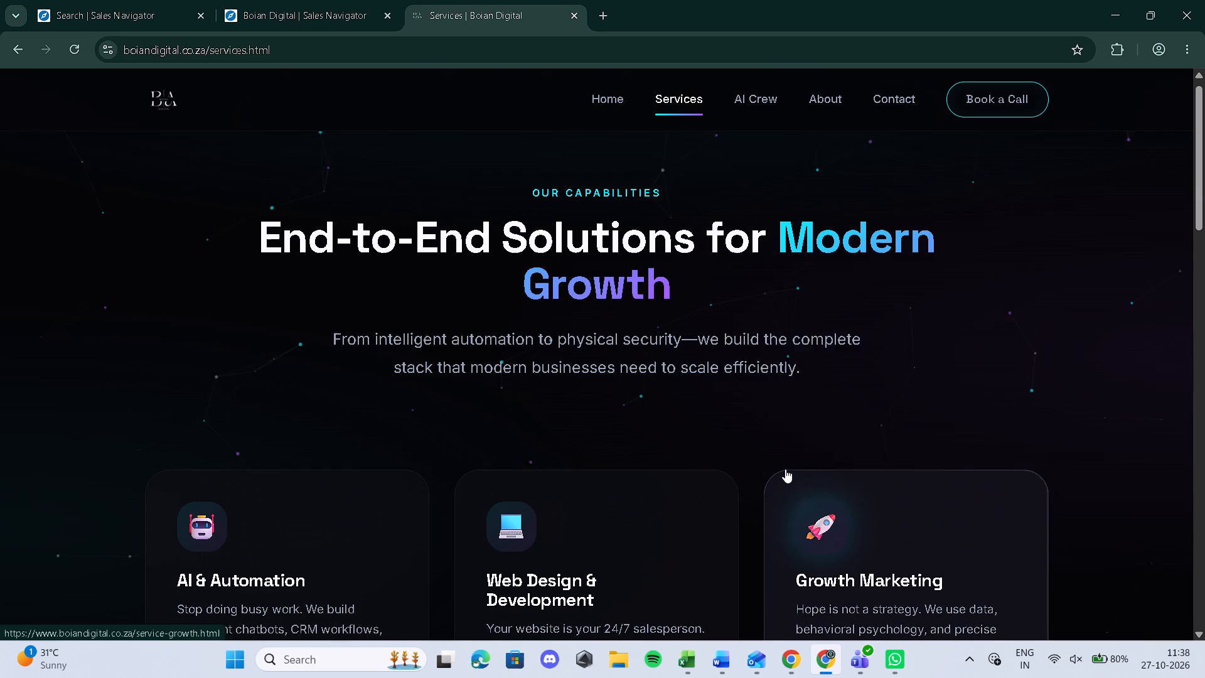
scroll(785, 469, up, 1)
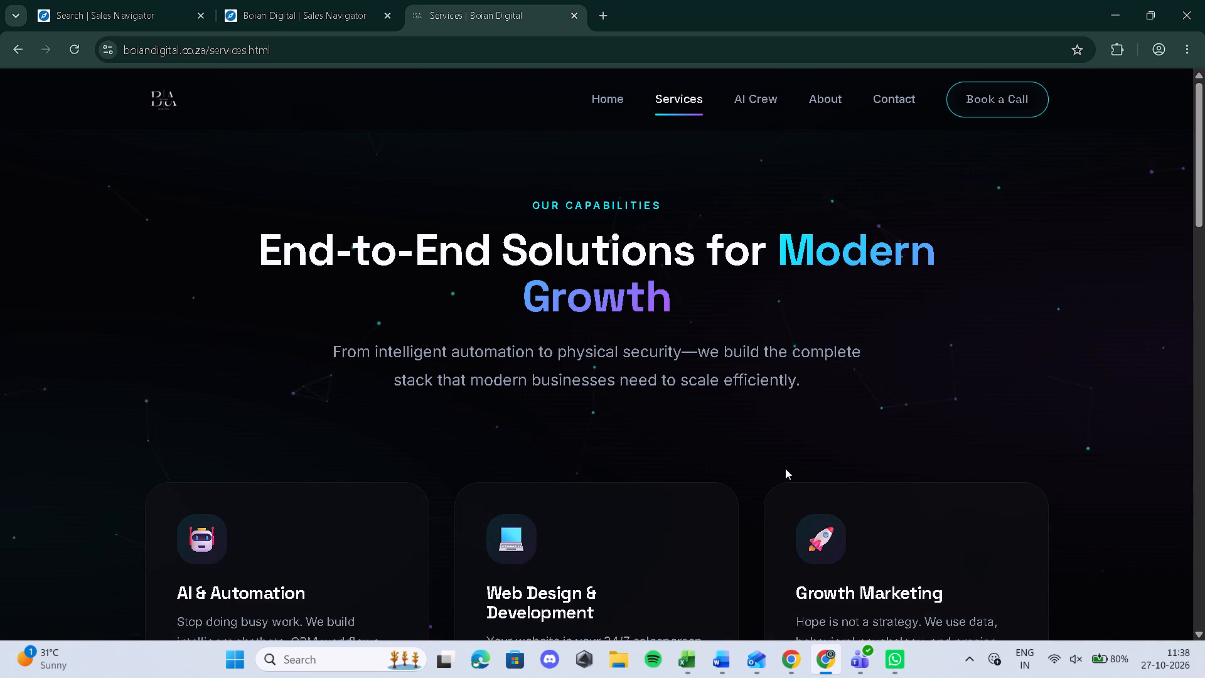
click(88, 0)
click(347, 0)
click(510, 0)
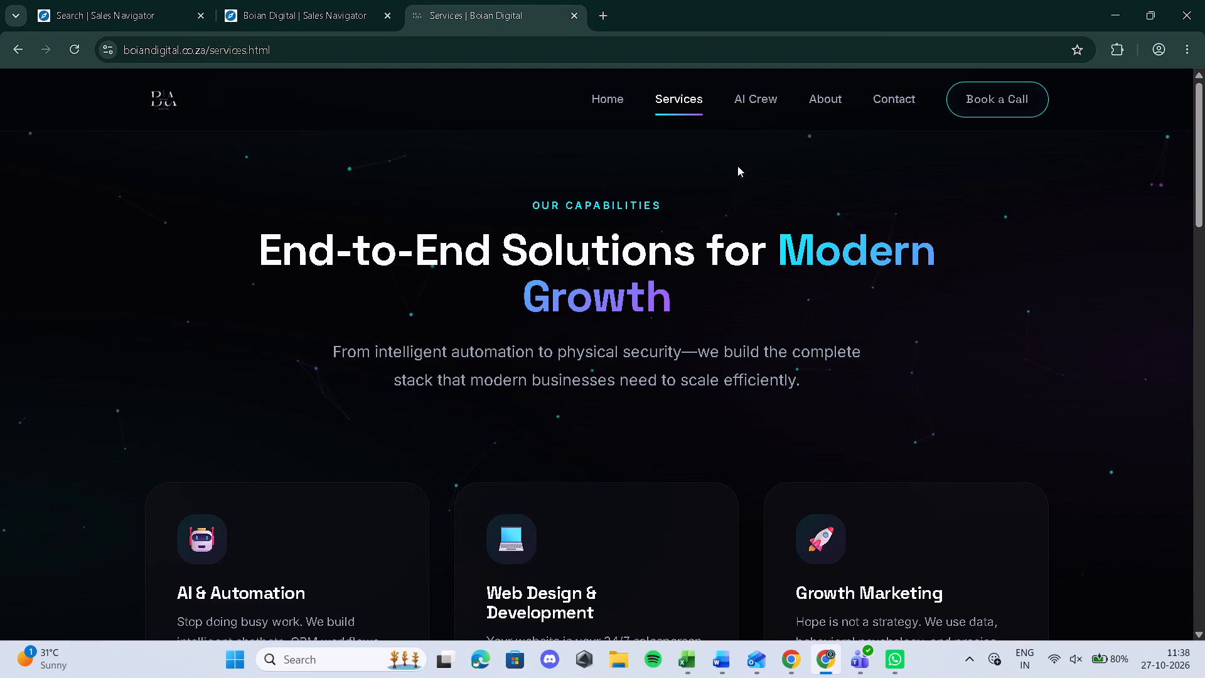
Return to the home page of Boian Digital's website.
click(594, 96)
click(151, 0)
click(308, 0)
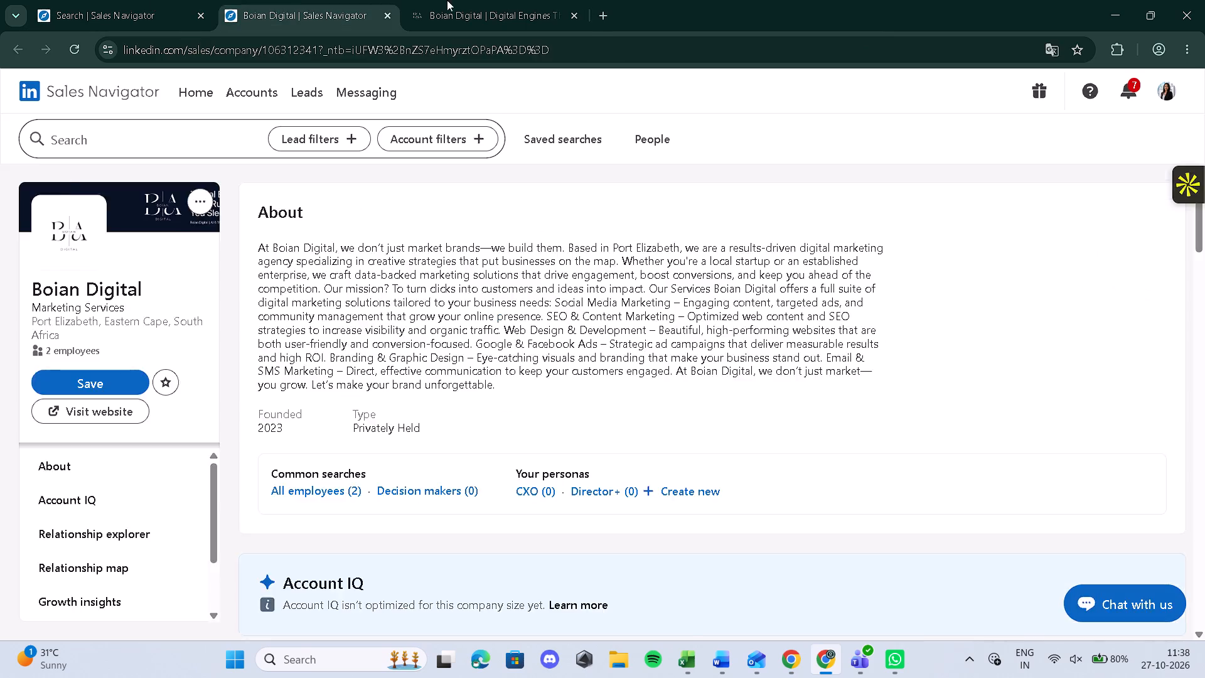
click(477, 0)
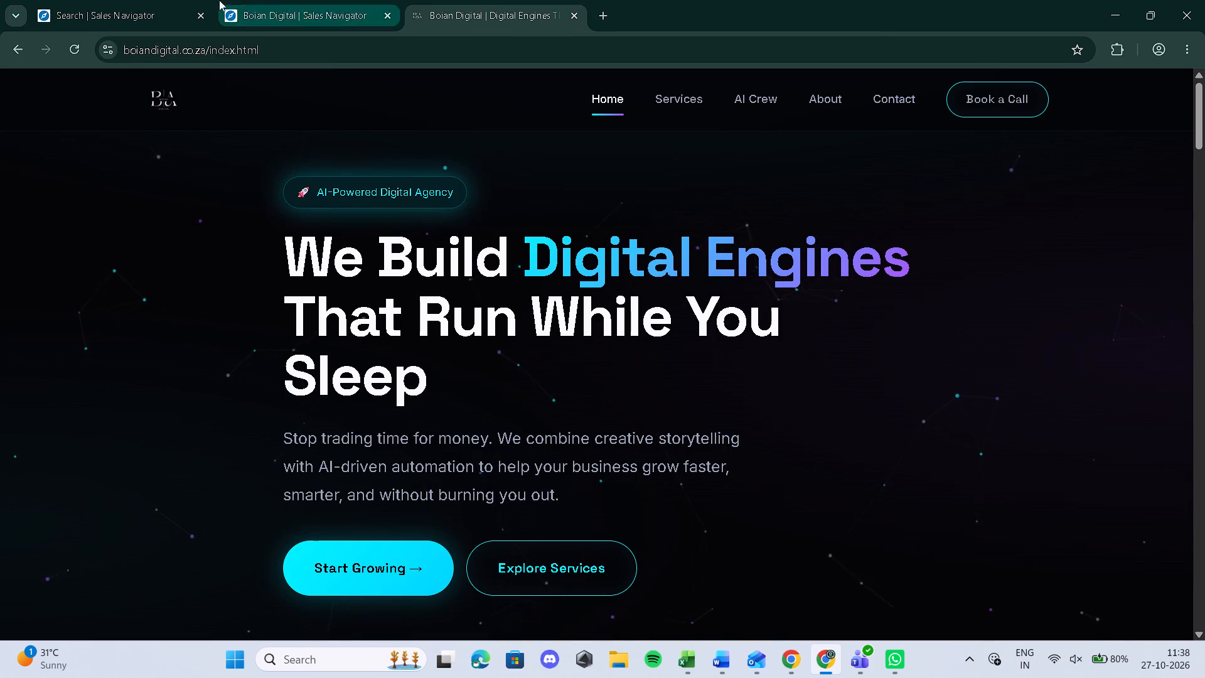
click(176, 0)
click(282, 0)
click(482, 0)
Skim Boian Digital's home page again, covering its statistics, service cards, work process, About section and FAQ.
scroll(677, 362, up, 2)
scroll(677, 361, down, 3)
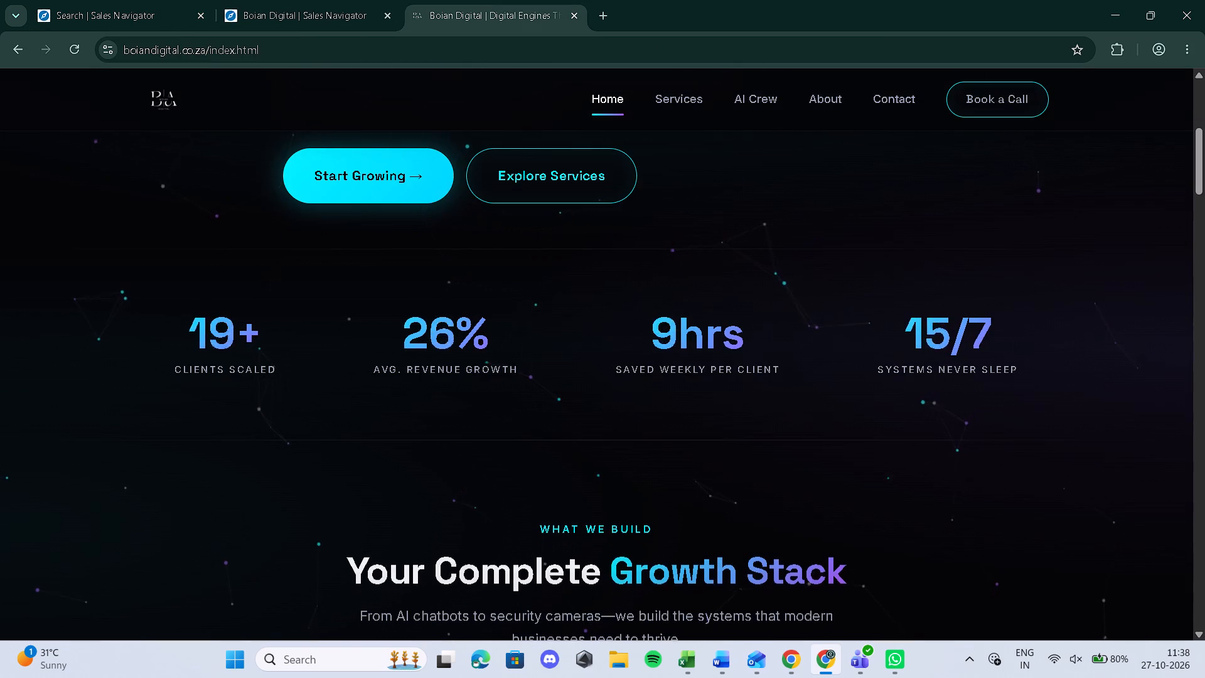
scroll(680, 363, down, 4)
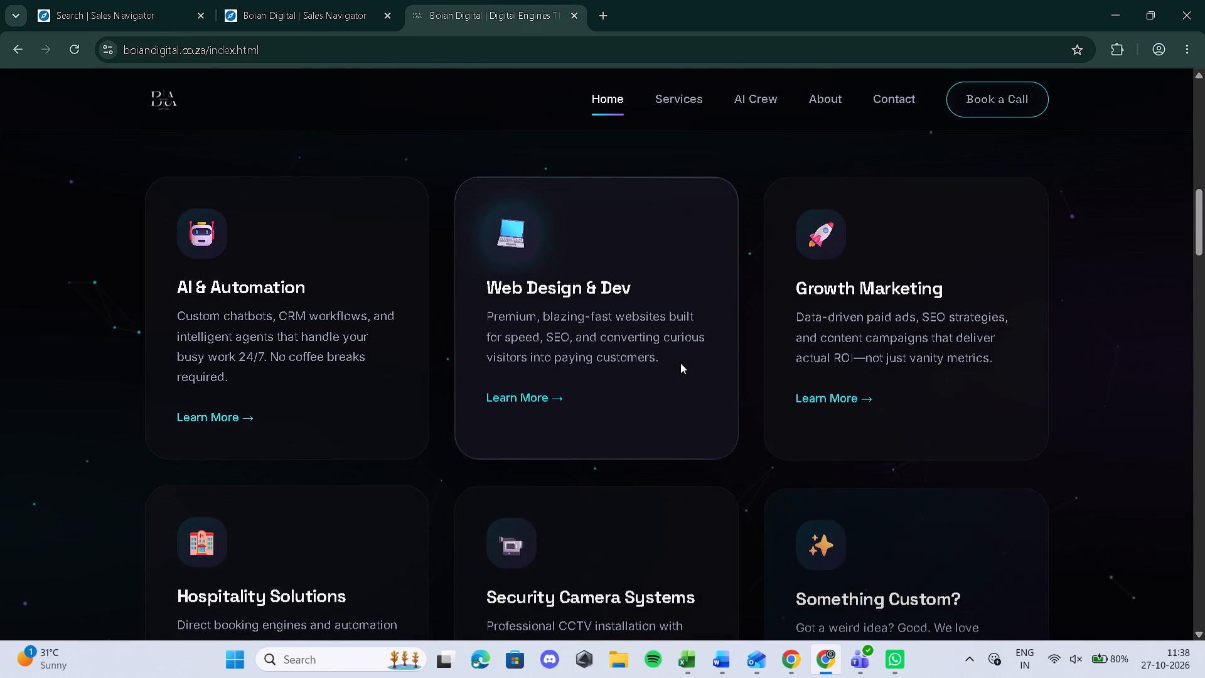
scroll(680, 363, down, 8)
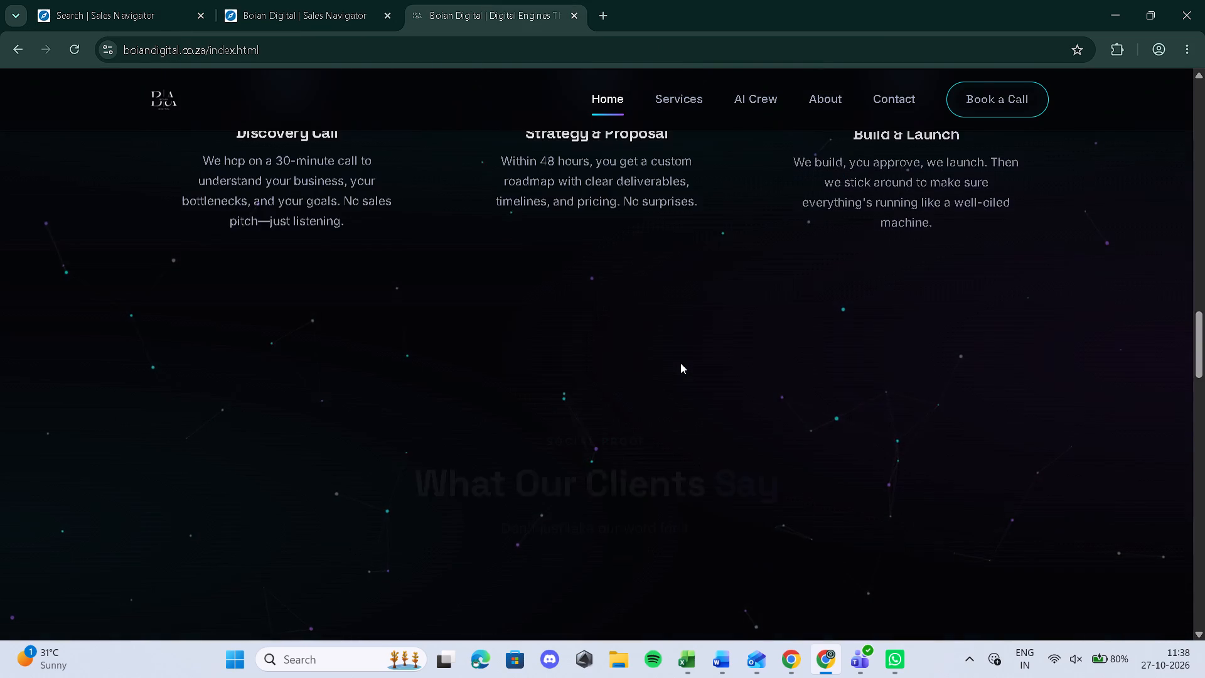
scroll(681, 362, down, 6)
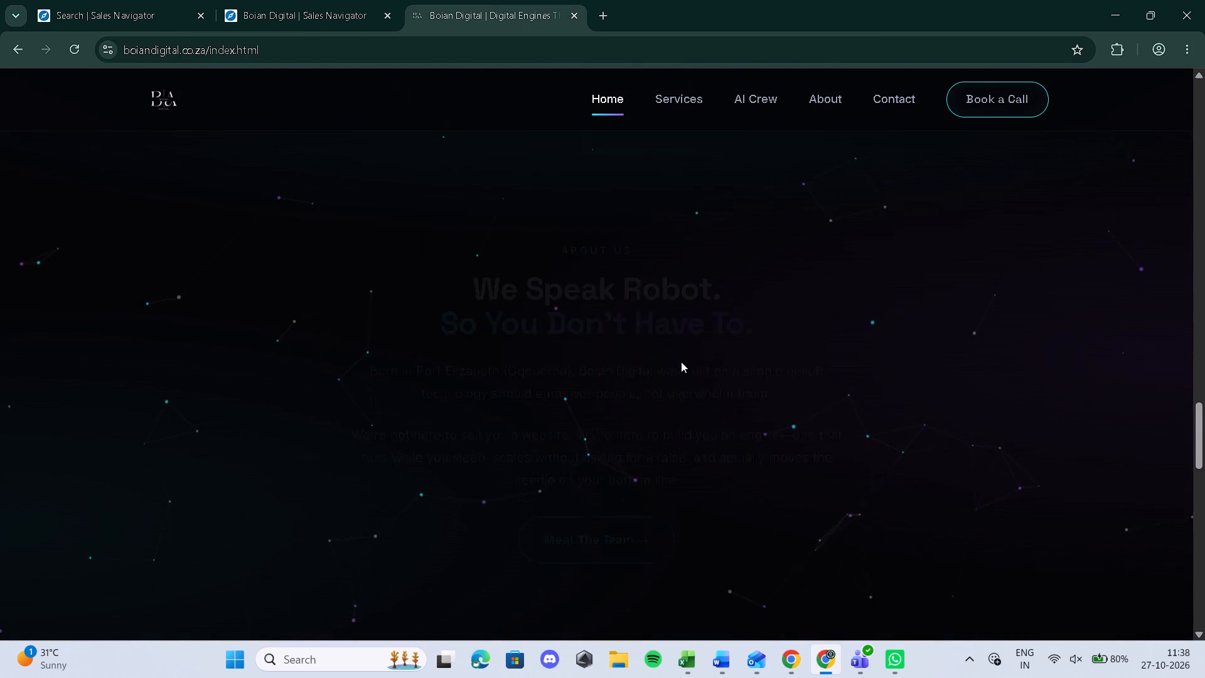
scroll(681, 362, down, 7)
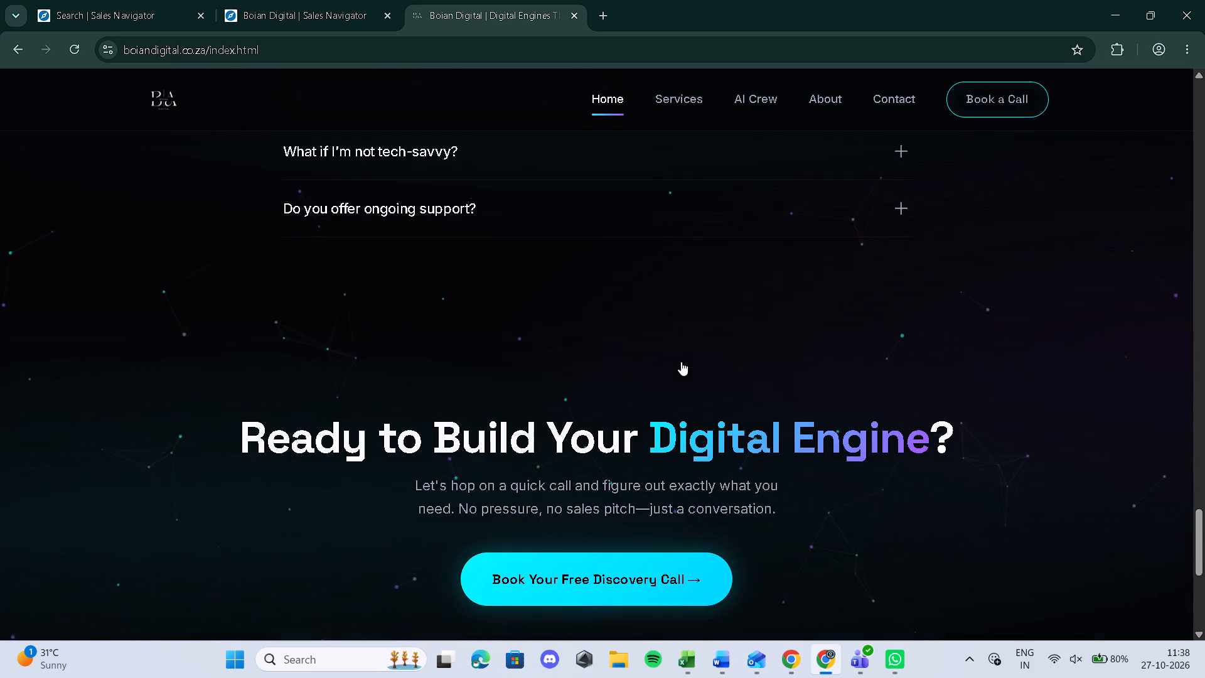
scroll(681, 362, down, 8)
Close Boian Digital's website and account page to return to the sms search results.
click(574, 15)
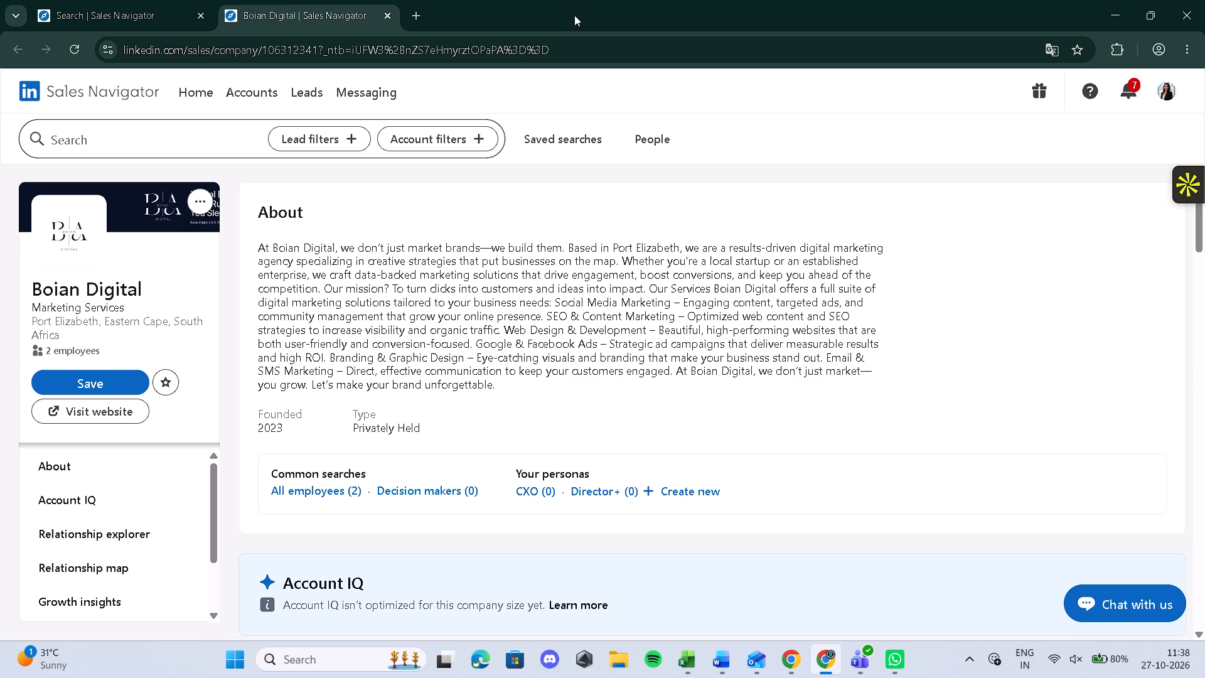
click(390, 15)
Open the Marketing Machine account from the sms search results in a new tab and switch to it.
right_click(407, 302)
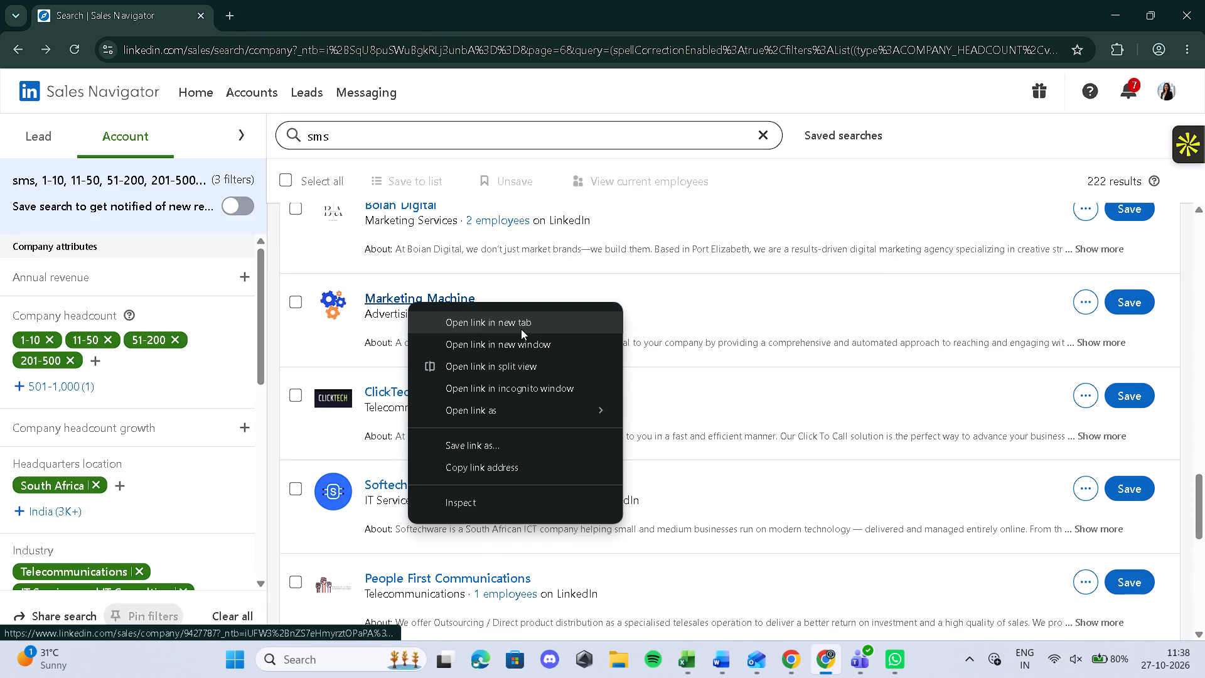
click(521, 329)
click(233, 0)
click(127, 0)
click(274, 0)
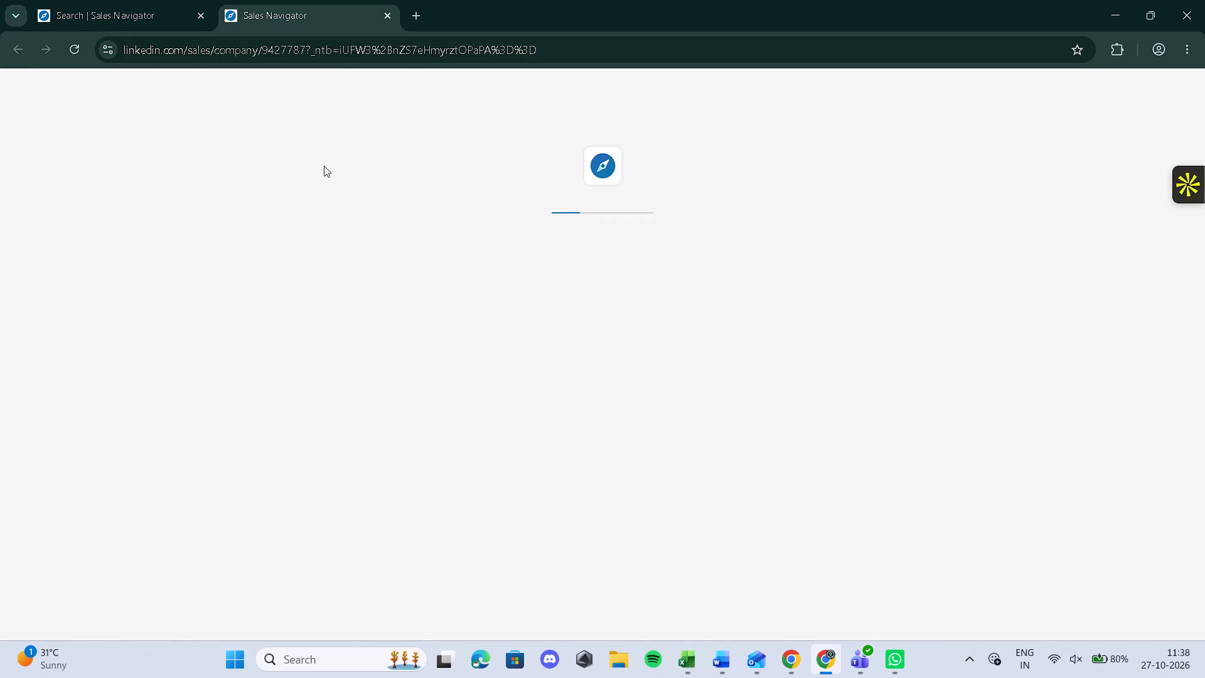
click(112, 34)
click(127, 12)
click(255, 0)
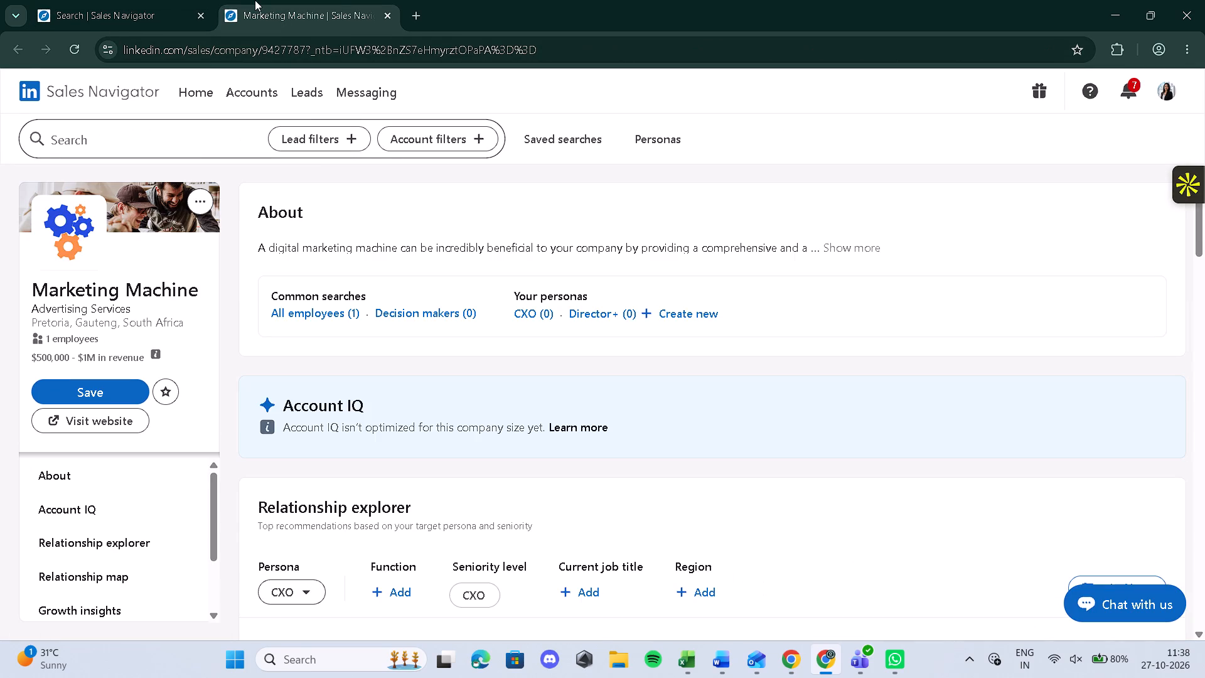
Open Marketing Machine's website from its account page in a new tab and switch to it.
click(164, 0)
click(303, 0)
click(122, 0)
click(324, 0)
right_click(131, 418)
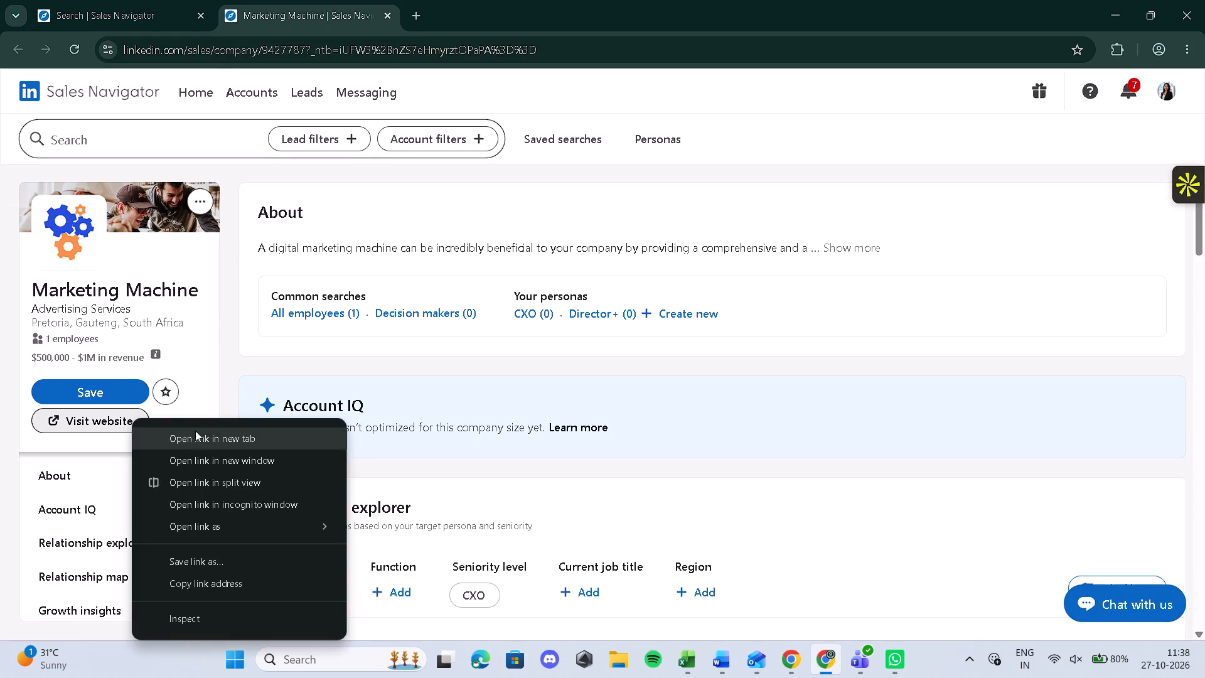
click(214, 438)
click(117, 0)
click(309, 0)
click(456, 0)
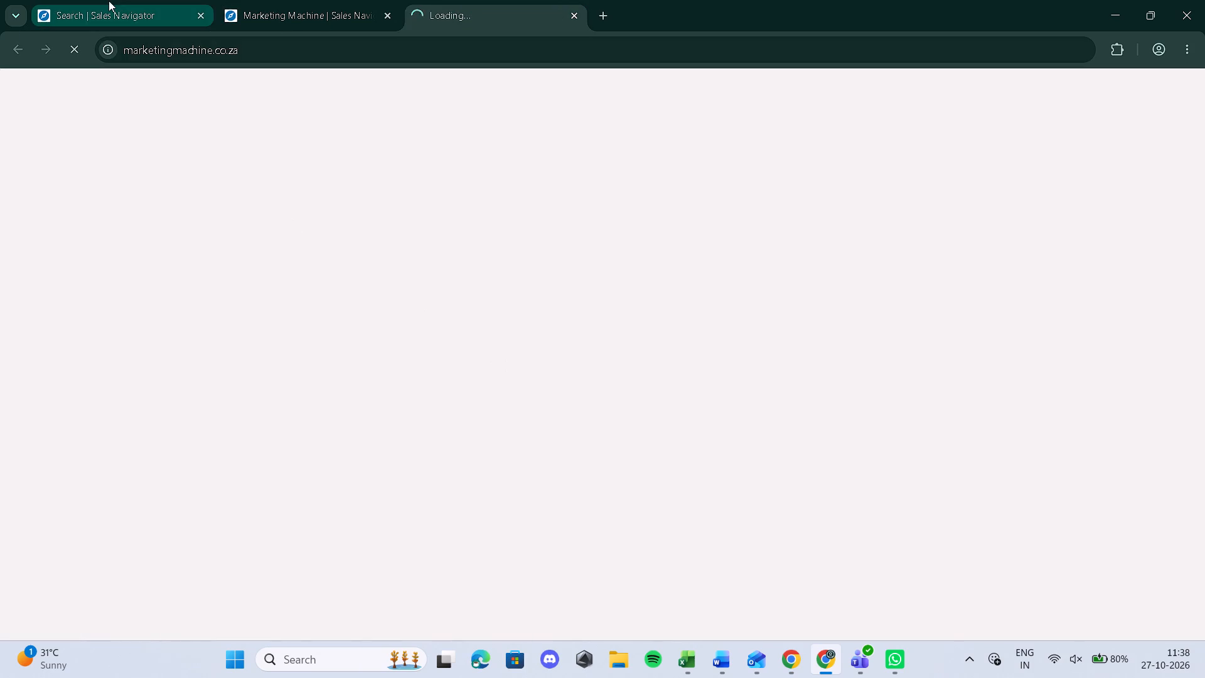
click(107, 0)
click(305, 0)
click(444, 0)
click(147, 23)
drag(308, 0, 314, 0)
click(459, 0)
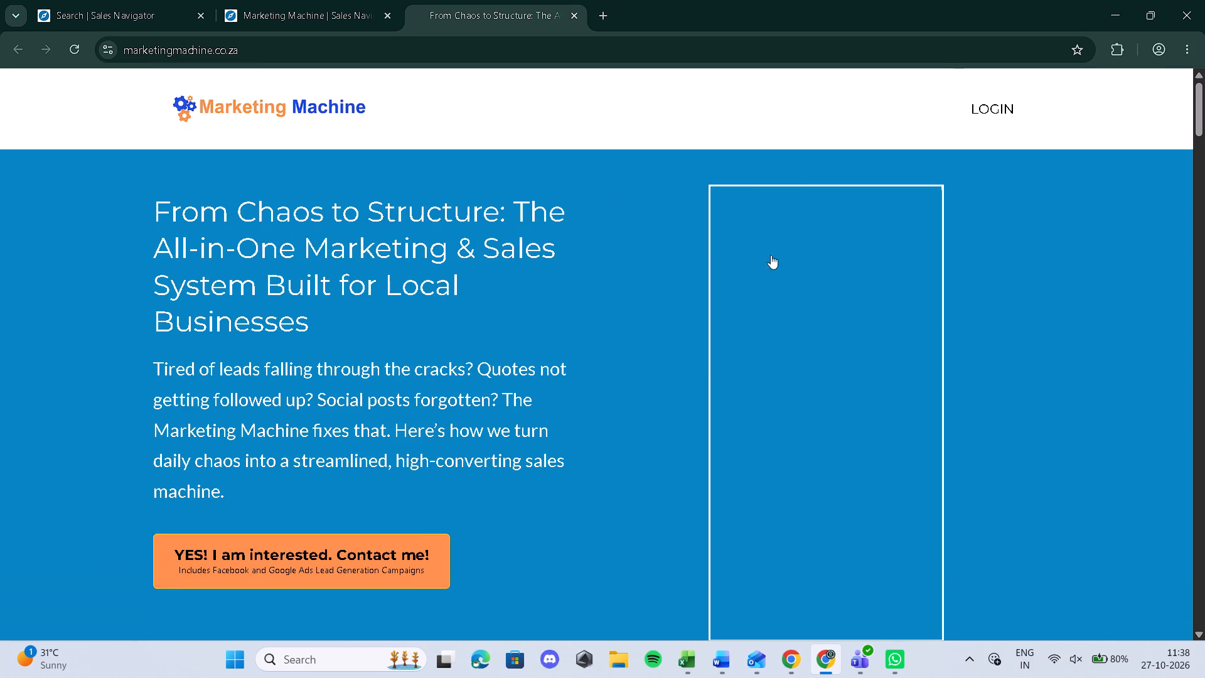
Examine Marketing Machine's home page, covering the parts of its marketing system, client testimonials and campaign results.
scroll(658, 370, down, 9)
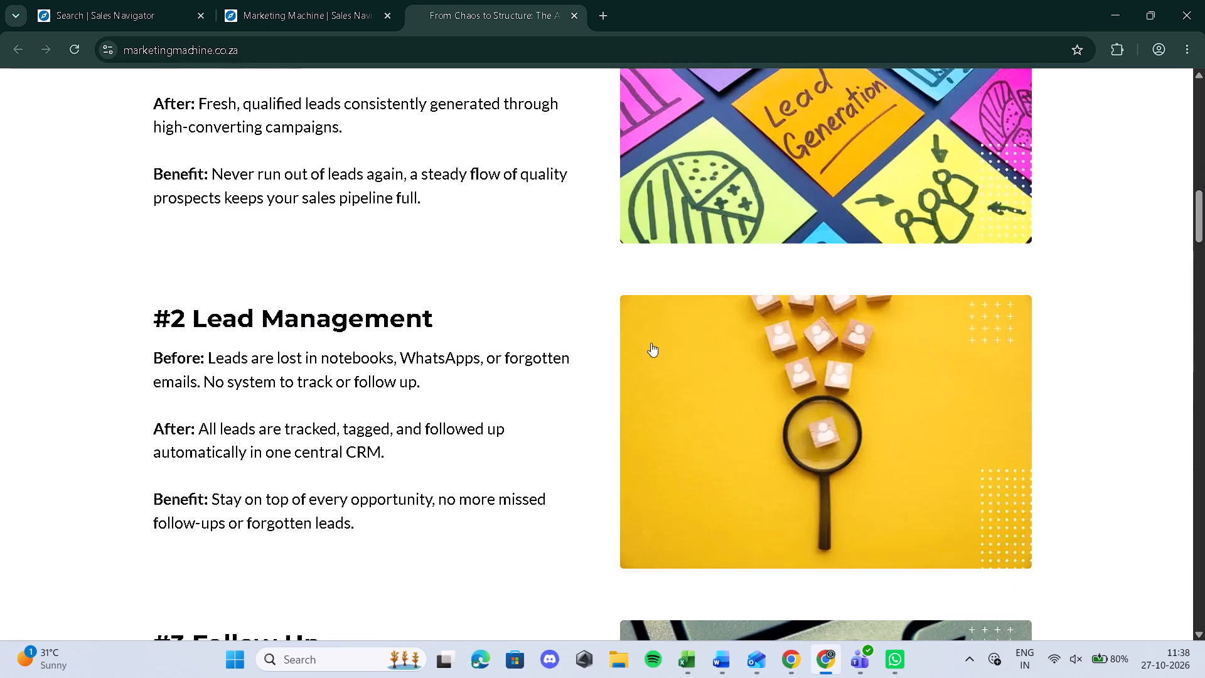
scroll(651, 343, down, 16)
scroll(653, 336, up, 10)
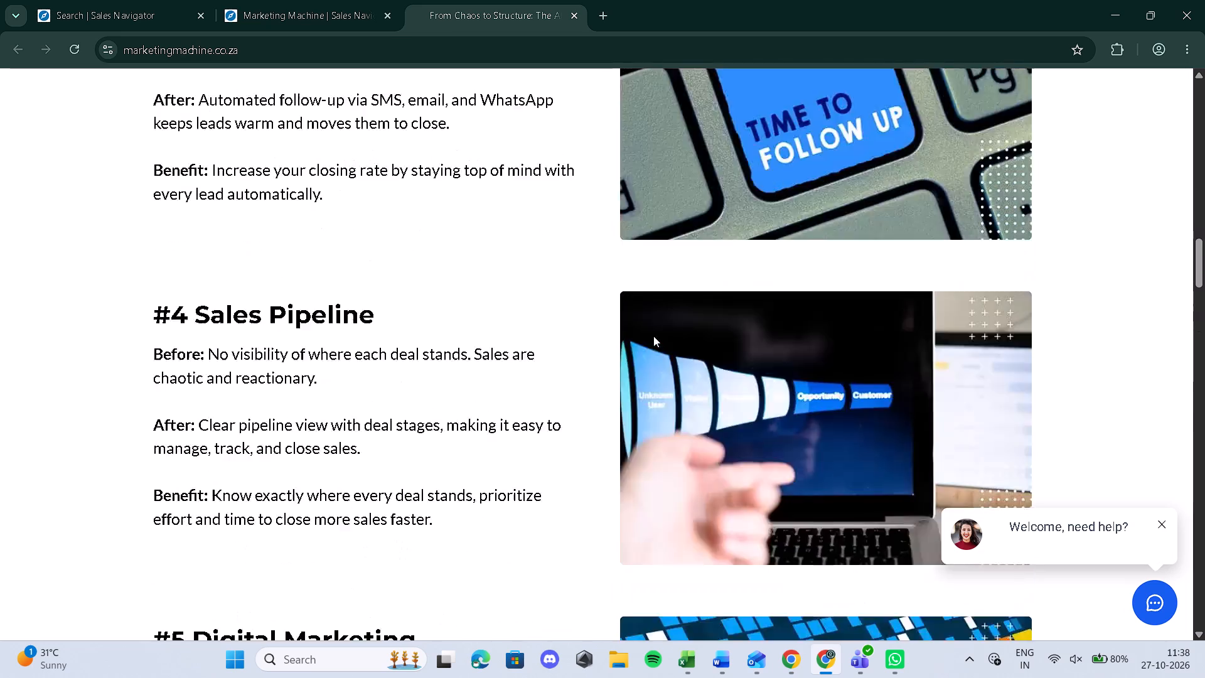
scroll(653, 336, up, 11)
scroll(653, 335, down, 5)
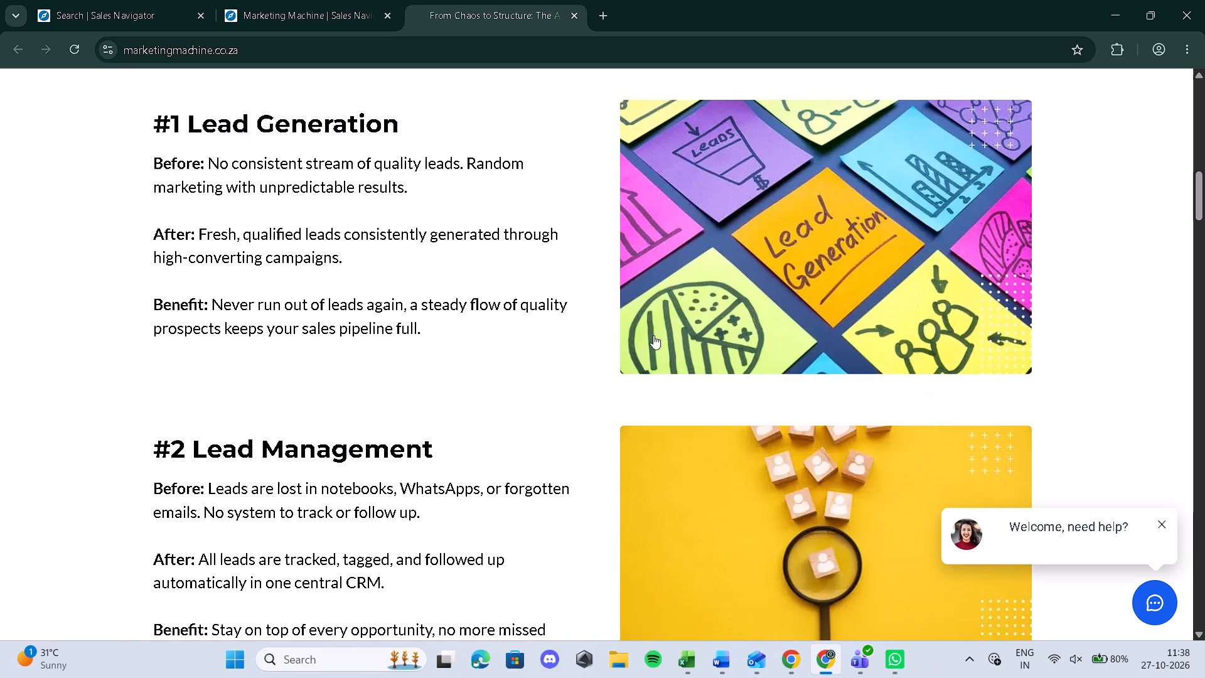
scroll(653, 335, down, 19)
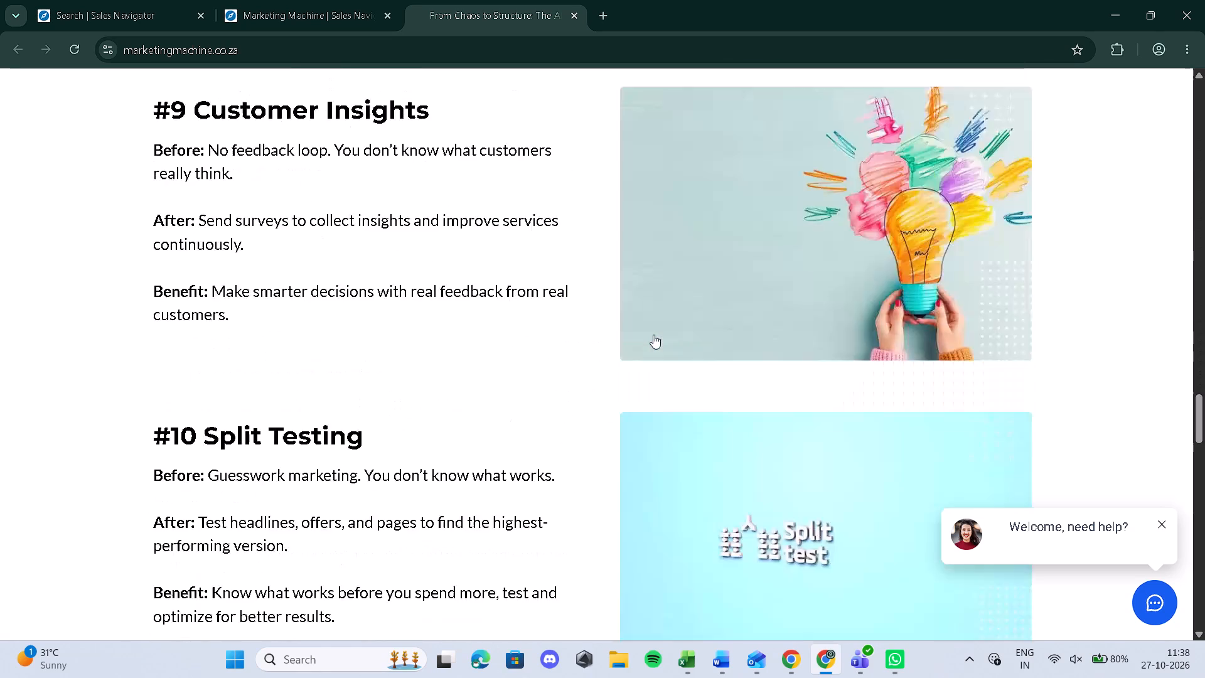
scroll(653, 335, down, 17)
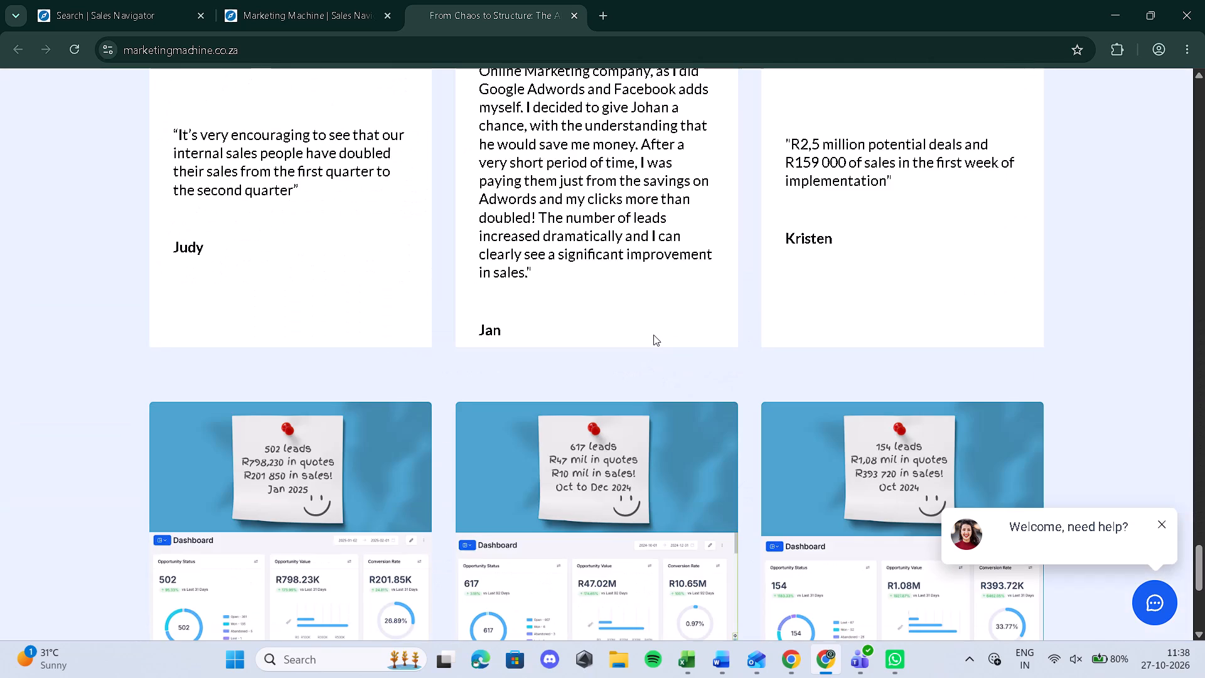
scroll(653, 335, down, 5)
Review the parts of Marketing Machine's system again, from Training and Support back up to Lead Generation.
scroll(653, 334, up, 9)
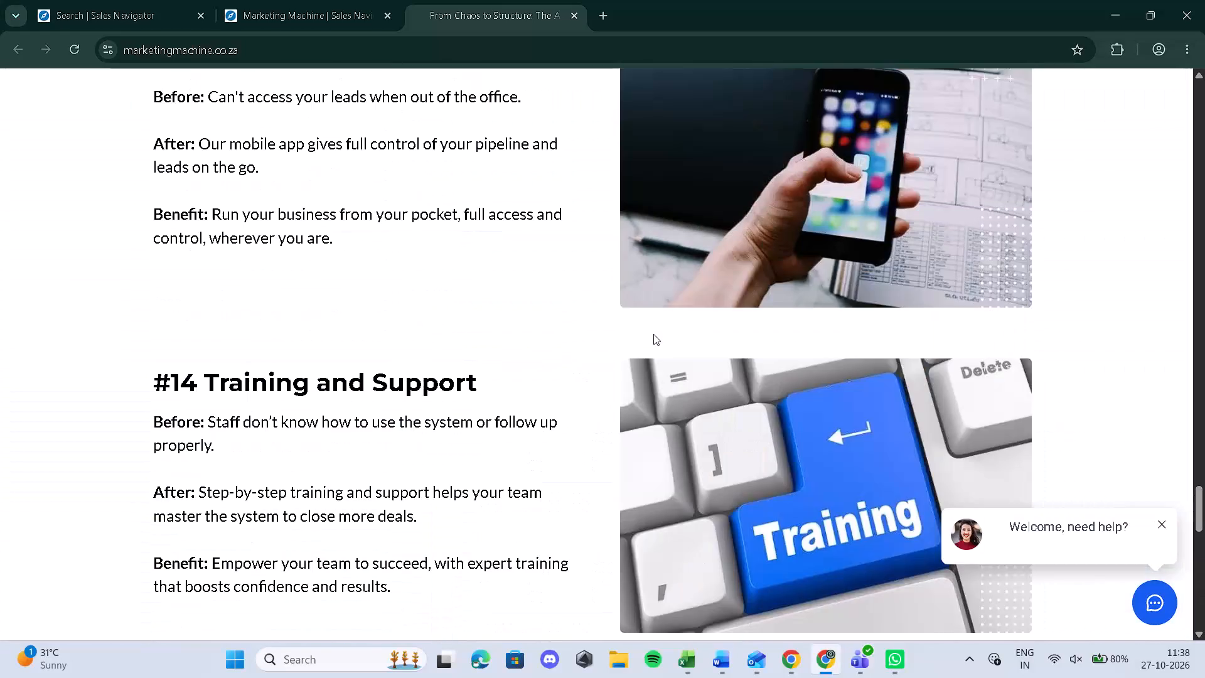
scroll(654, 333, up, 8)
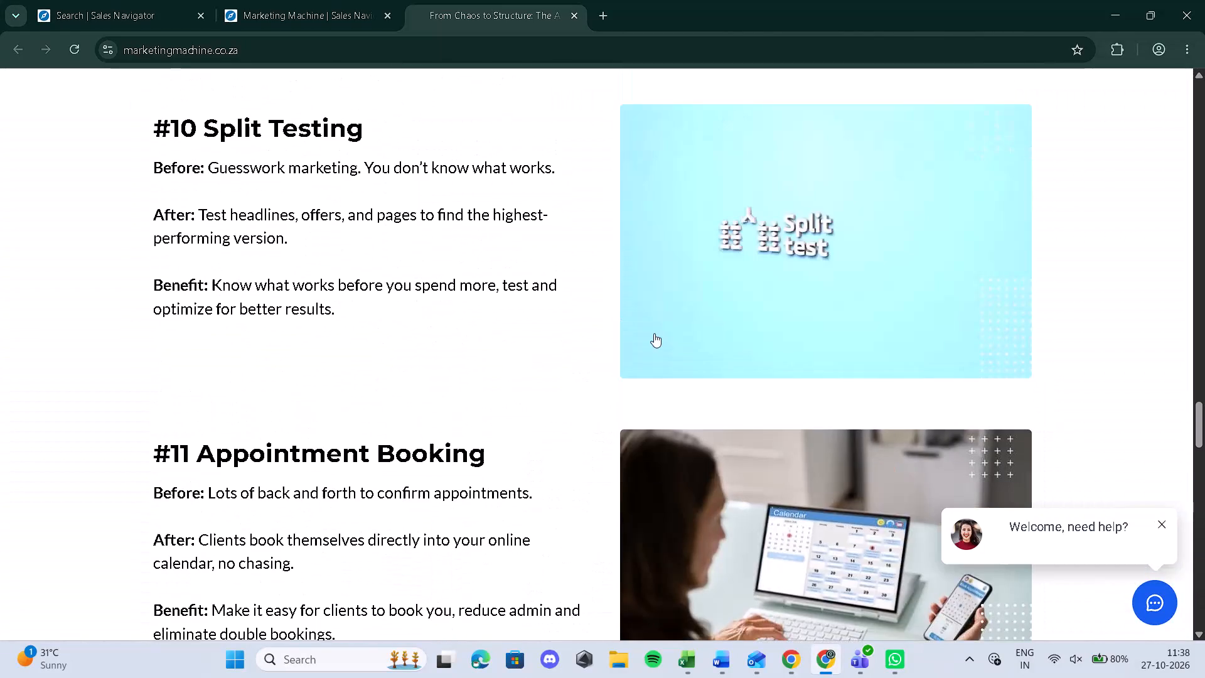
scroll(654, 333, up, 1)
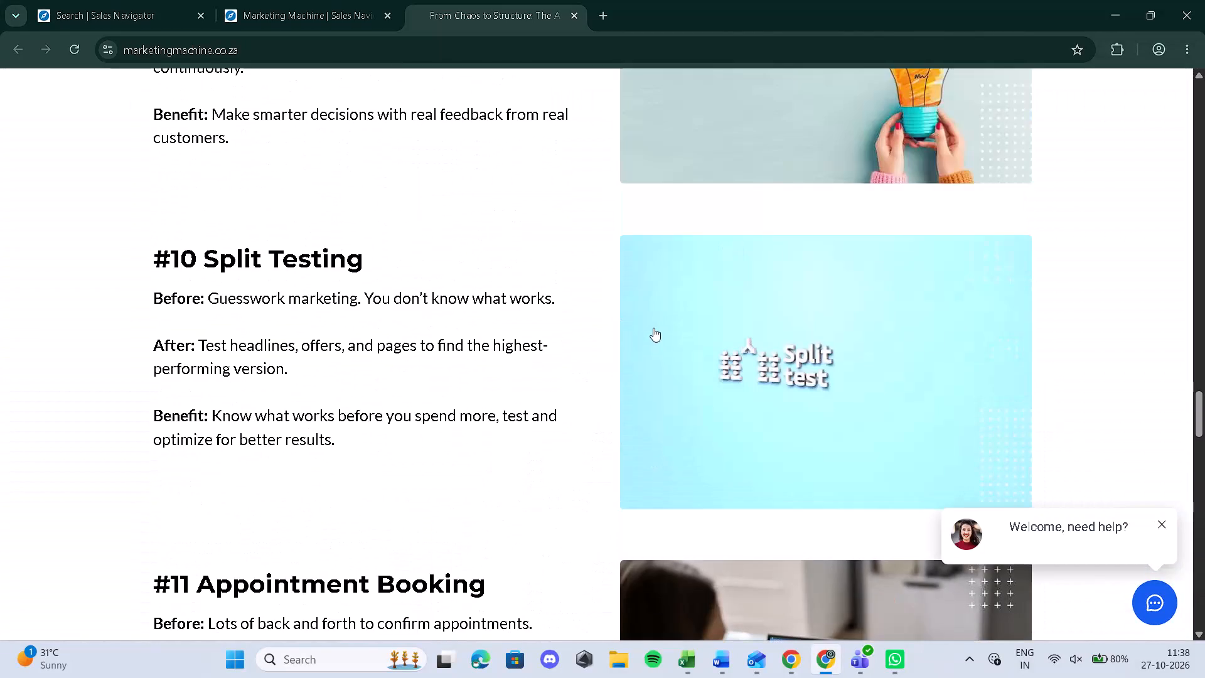
scroll(653, 328, up, 2)
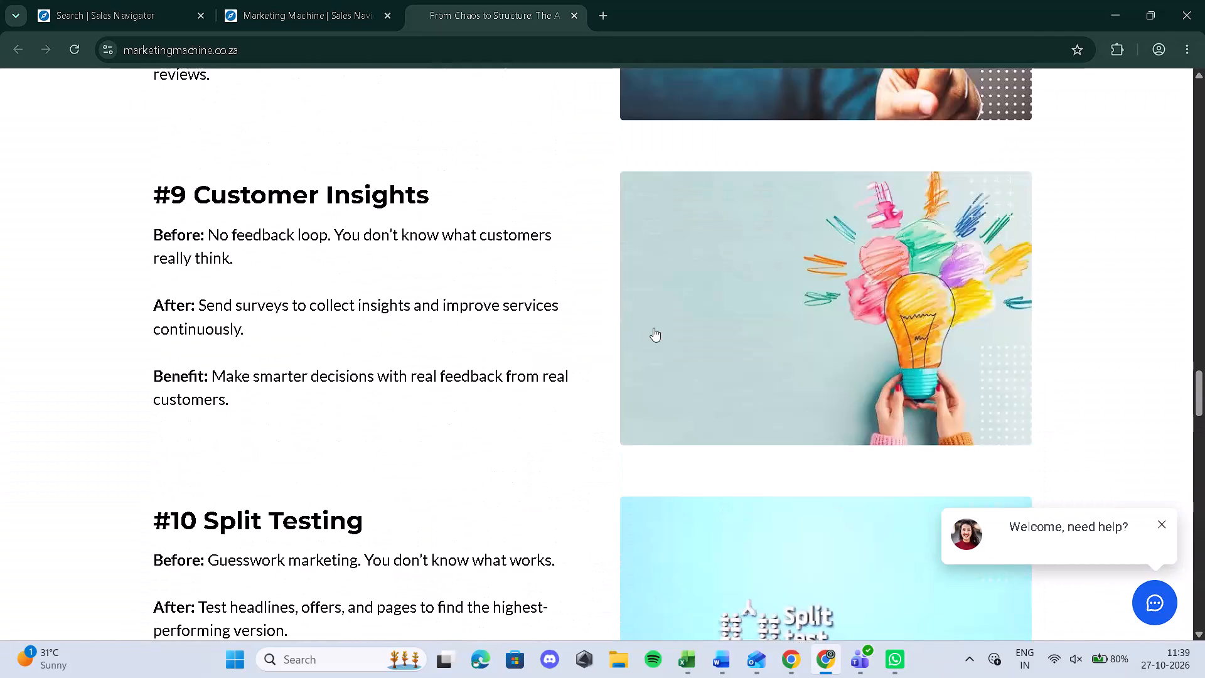
scroll(653, 328, up, 11)
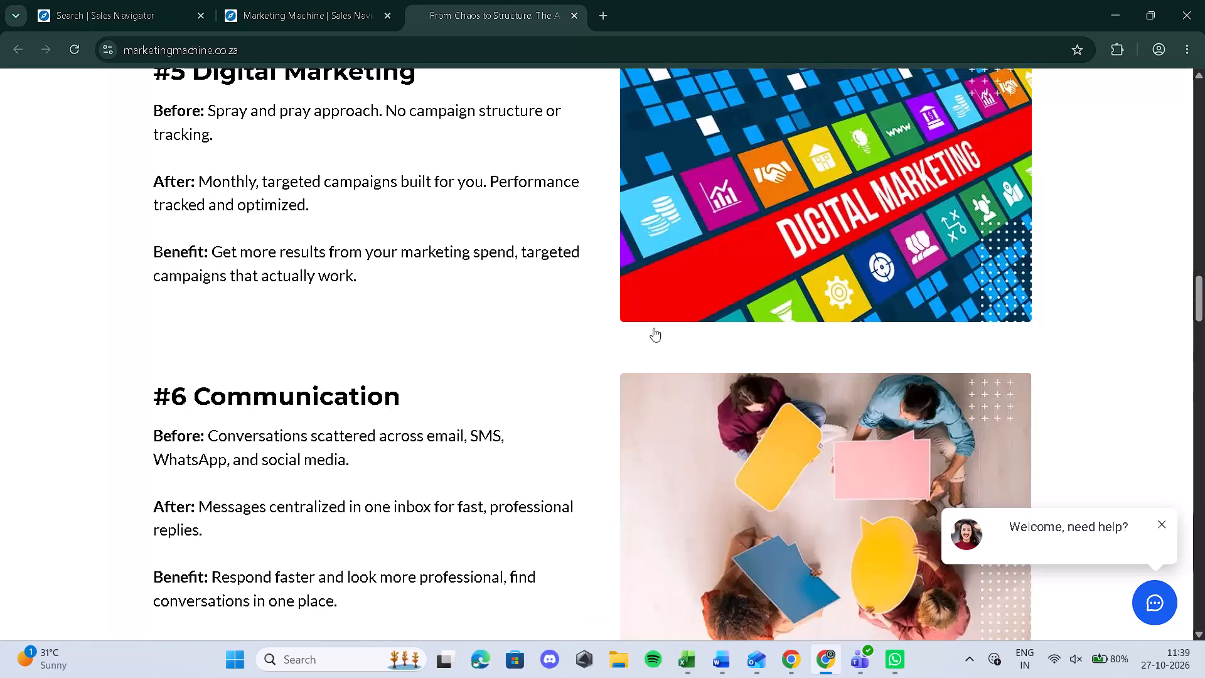
scroll(653, 328, up, 8)
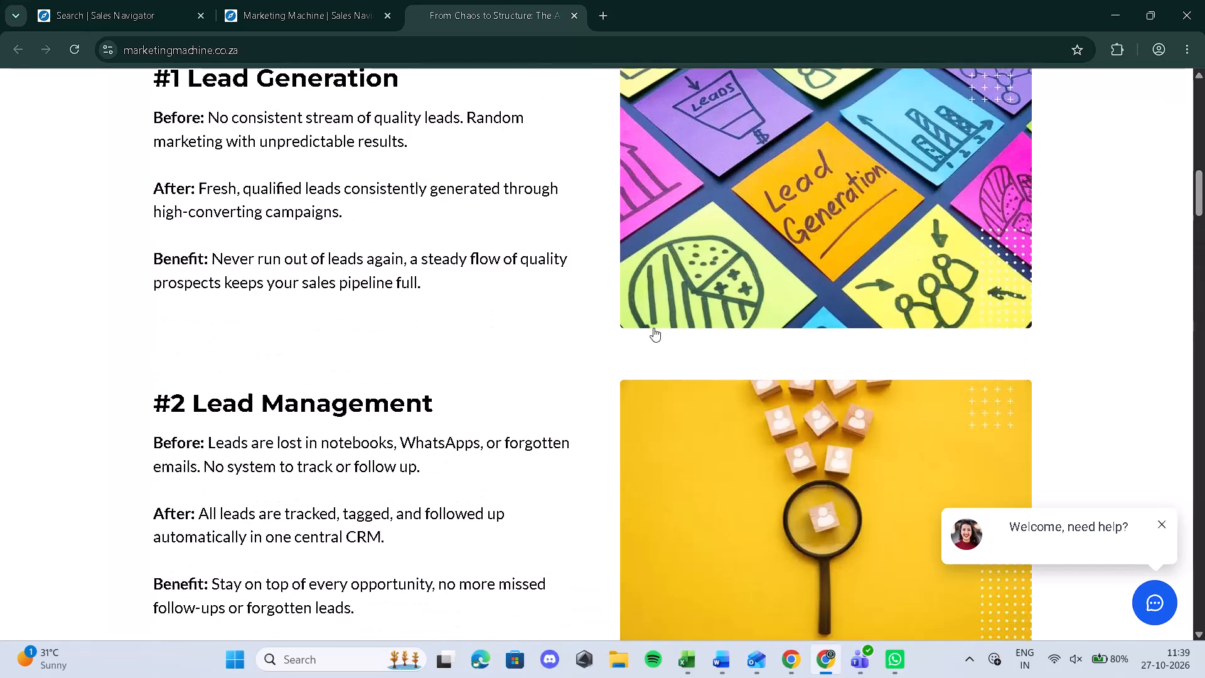
scroll(653, 328, up, 3)
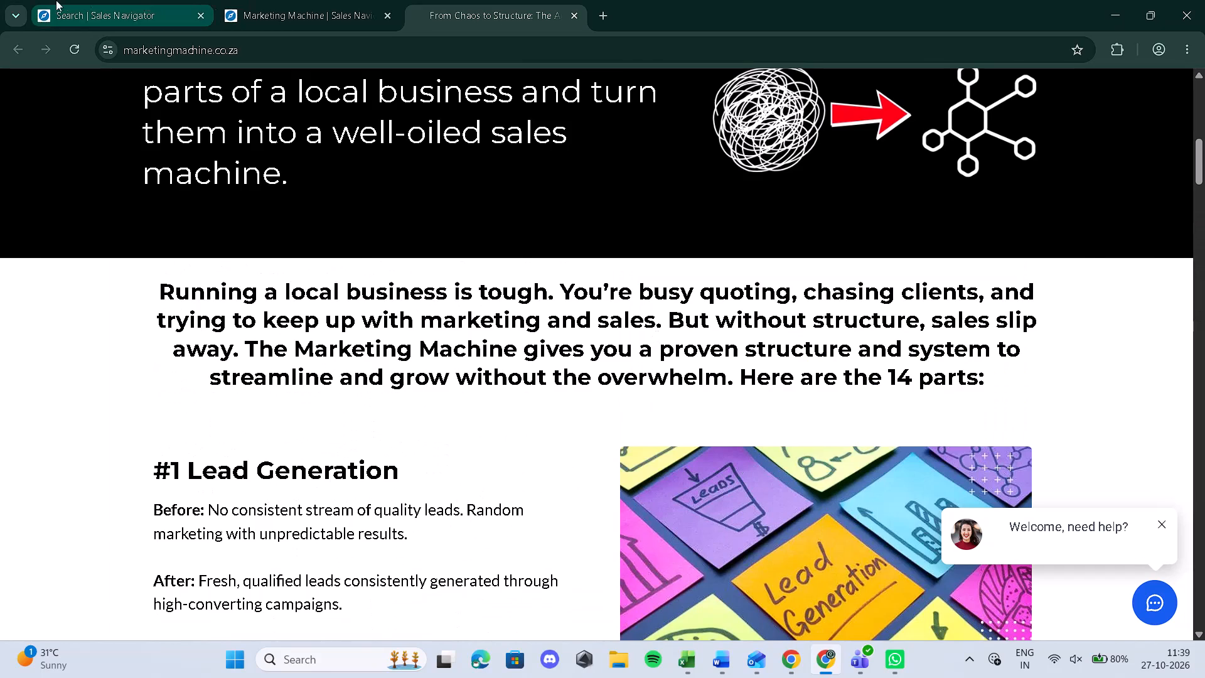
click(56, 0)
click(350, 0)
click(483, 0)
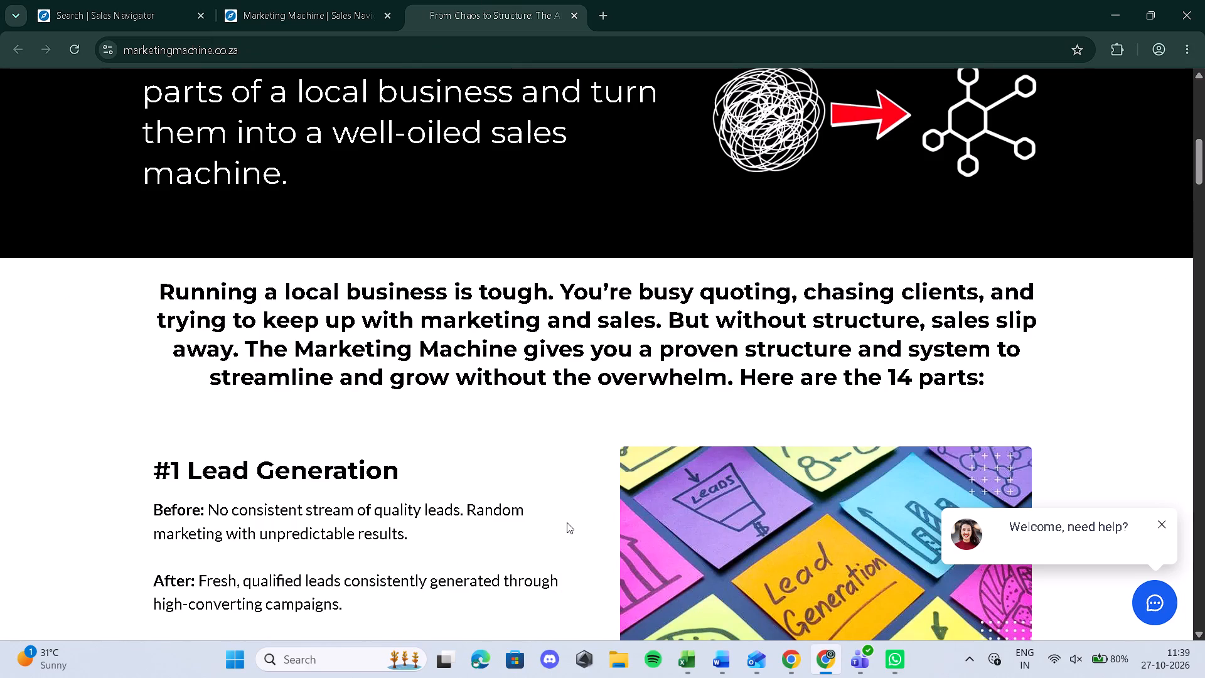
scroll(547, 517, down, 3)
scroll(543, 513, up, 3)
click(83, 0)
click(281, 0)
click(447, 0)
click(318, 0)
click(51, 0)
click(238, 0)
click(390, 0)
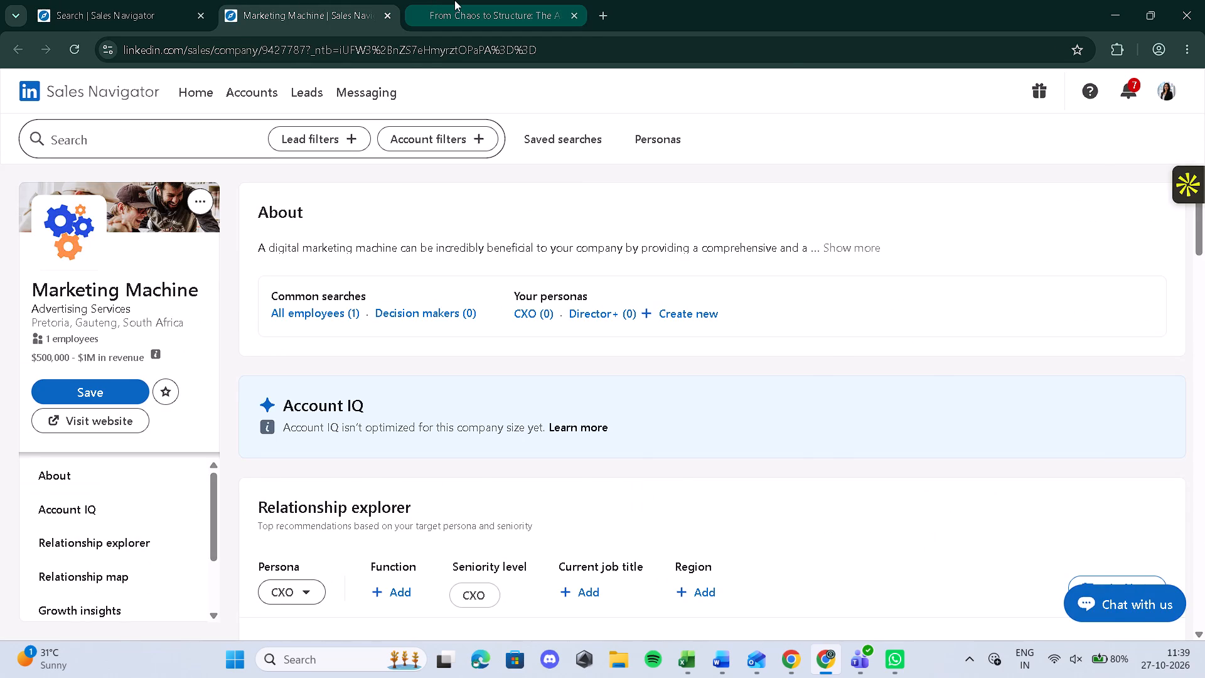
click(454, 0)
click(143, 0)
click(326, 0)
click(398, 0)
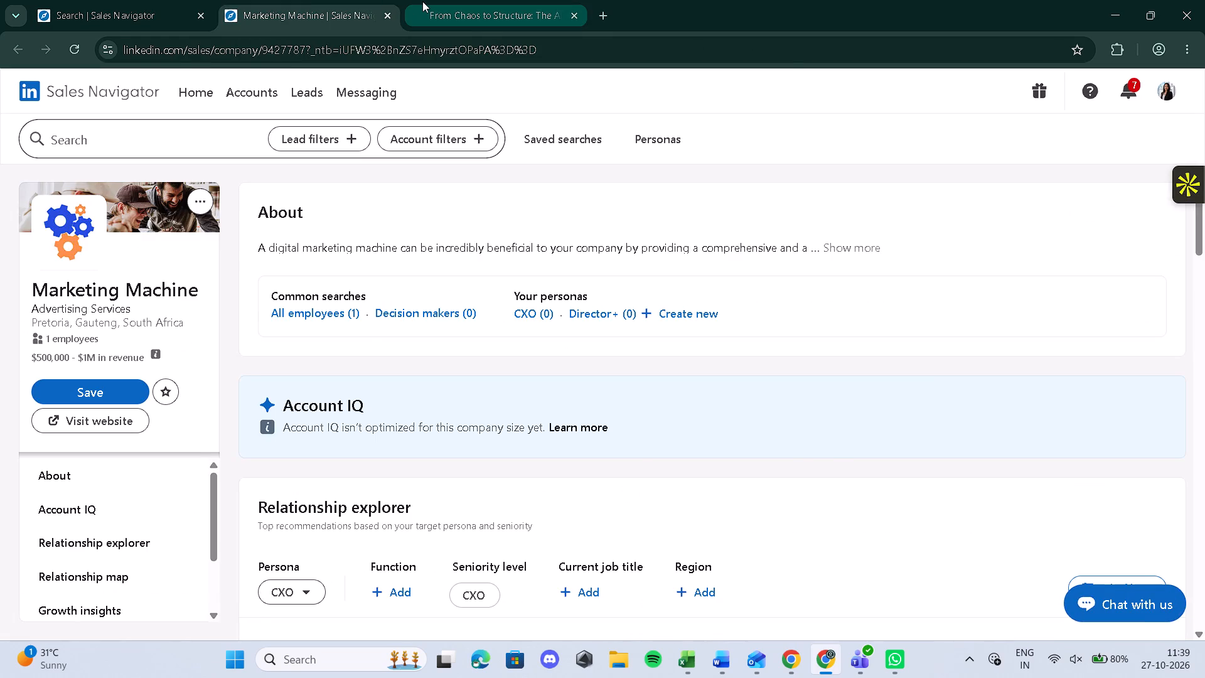
Return to Marketing Machine's website and dismiss its chat greeting.
click(422, 1)
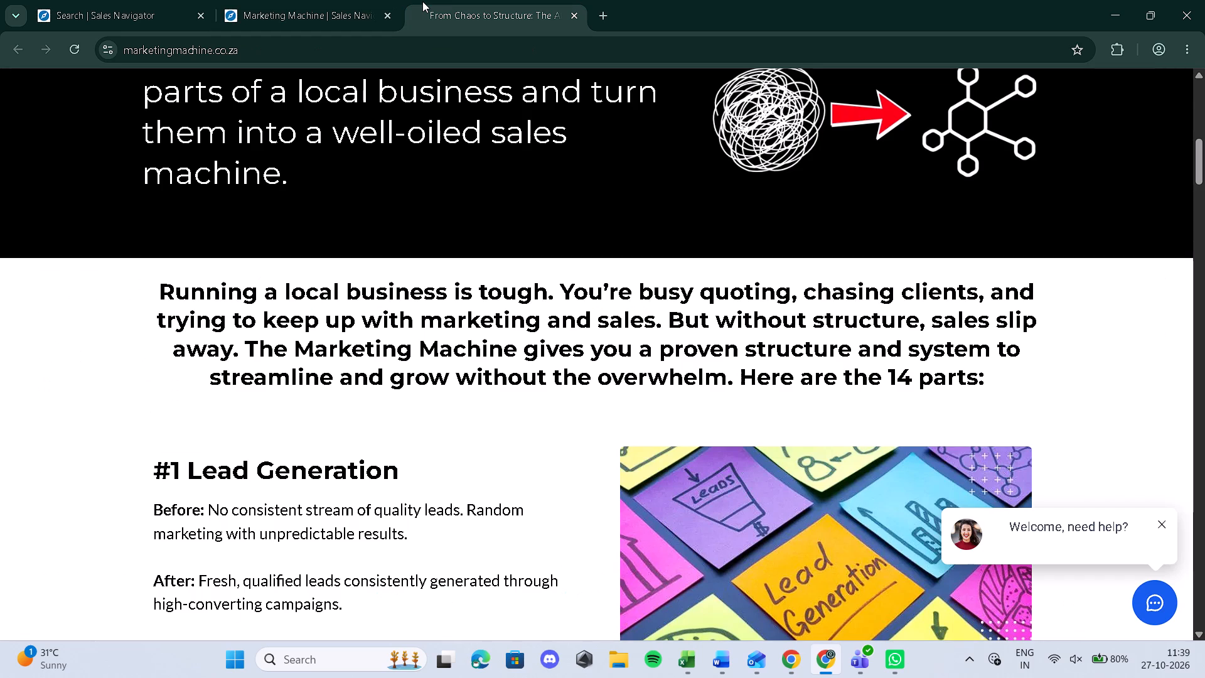
drag(115, 0, 107, 0)
click(301, 0)
click(538, 0)
click(1167, 521)
click(971, 662)
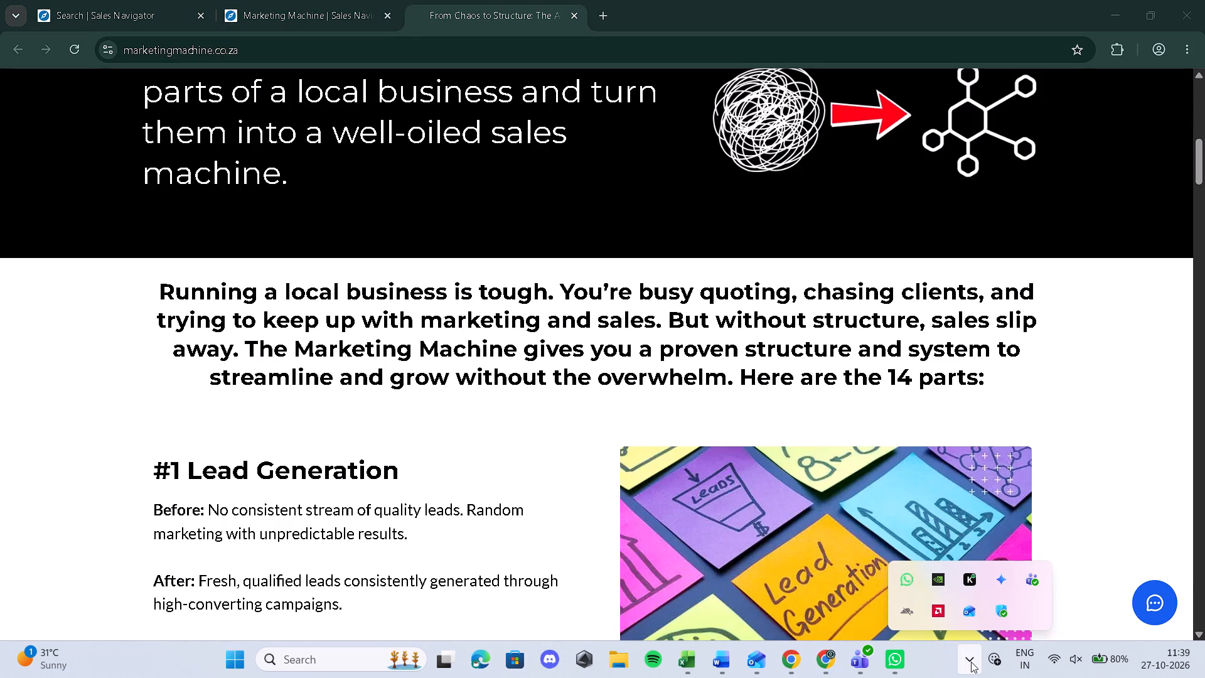
click(972, 660)
Go over Marketing Machine's home page again, from the system parts down to the closing contact section and back to the introduction.
scroll(789, 498, down, 3)
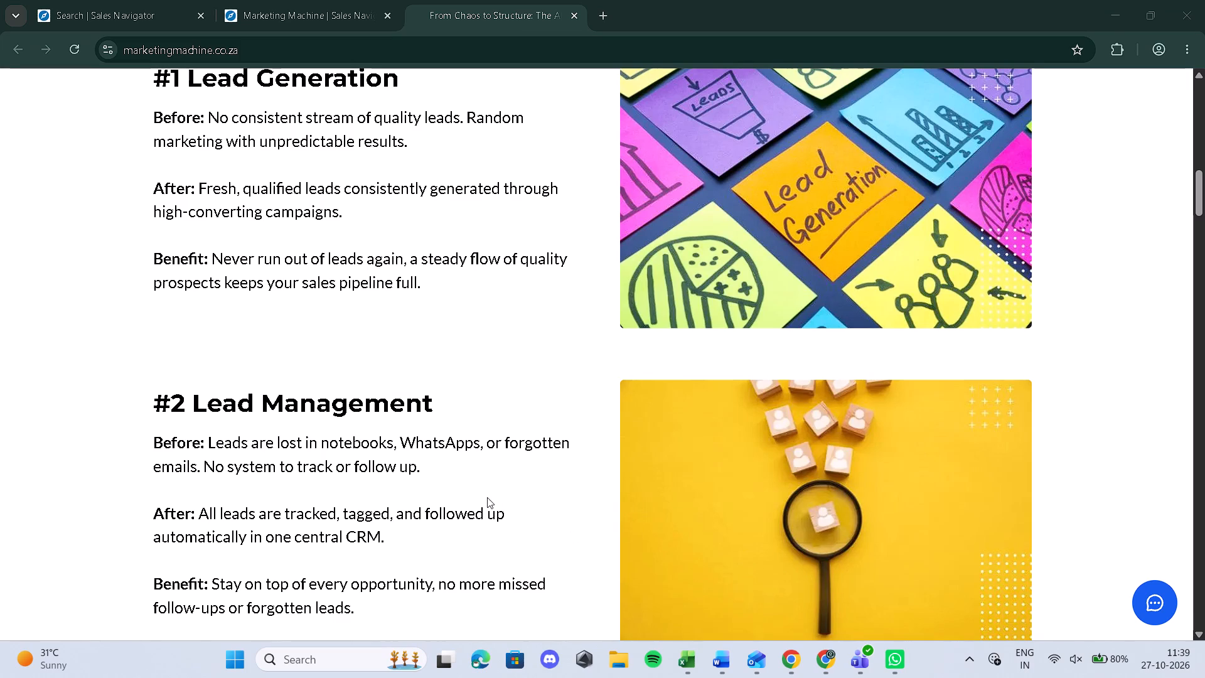
scroll(488, 494, down, 6)
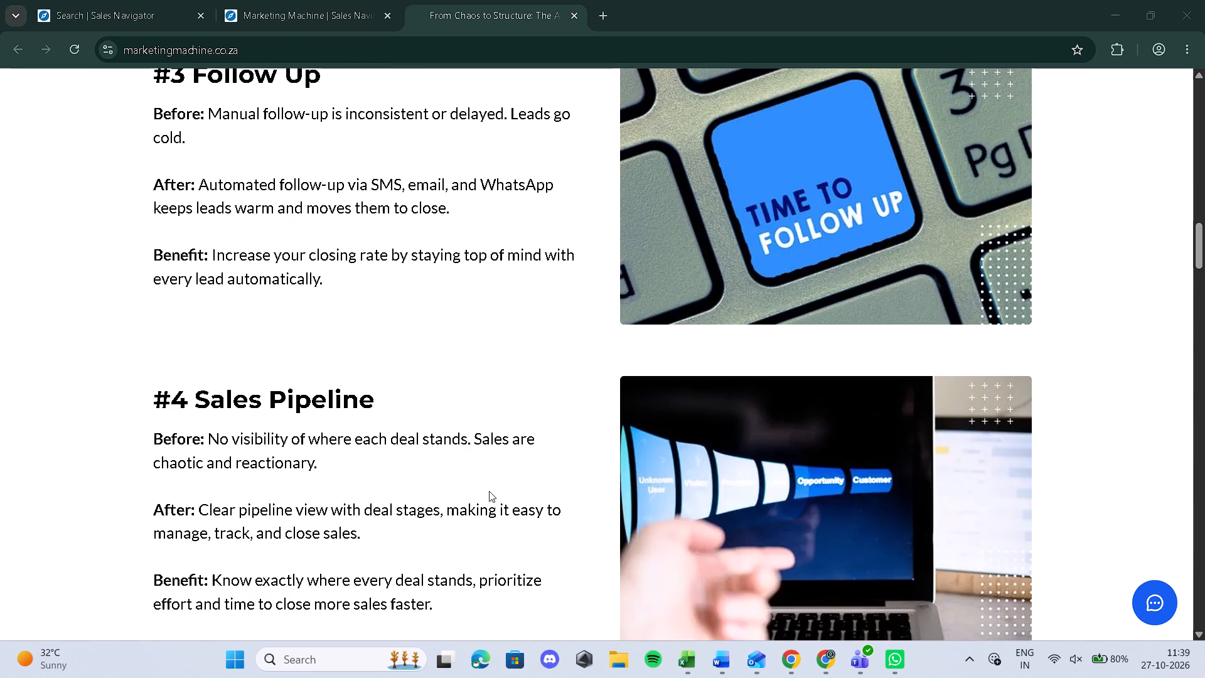
scroll(489, 491, down, 4)
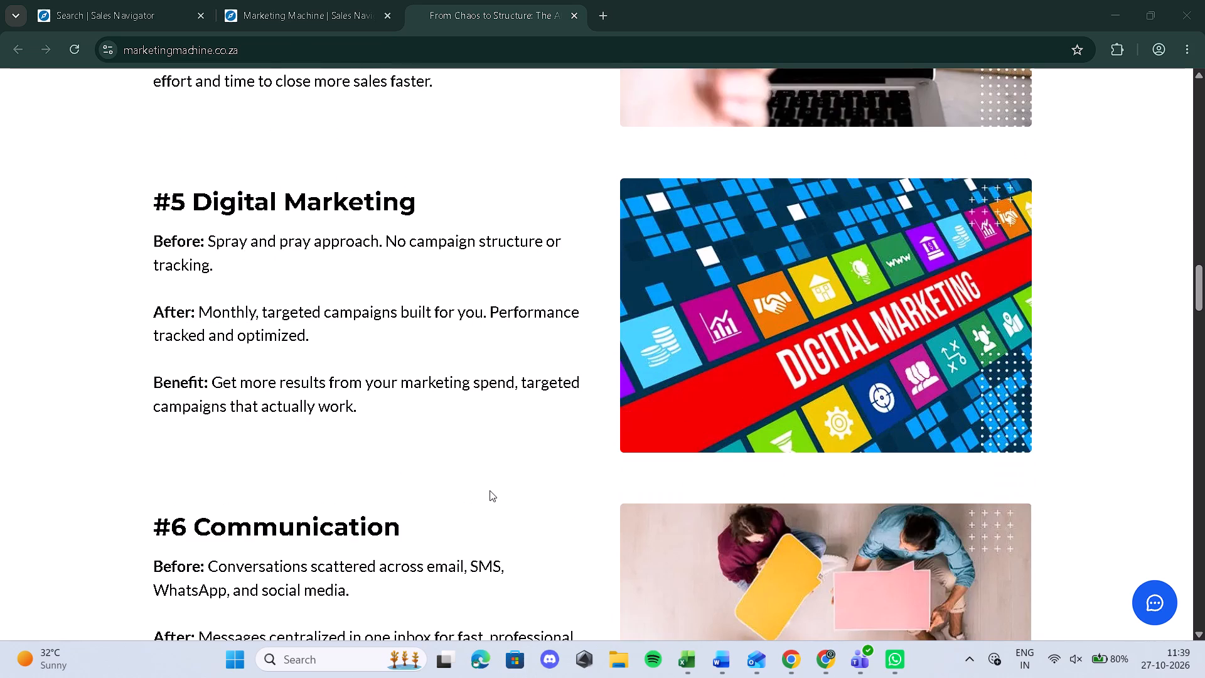
scroll(473, 492, down, 4)
scroll(406, 477, down, 15)
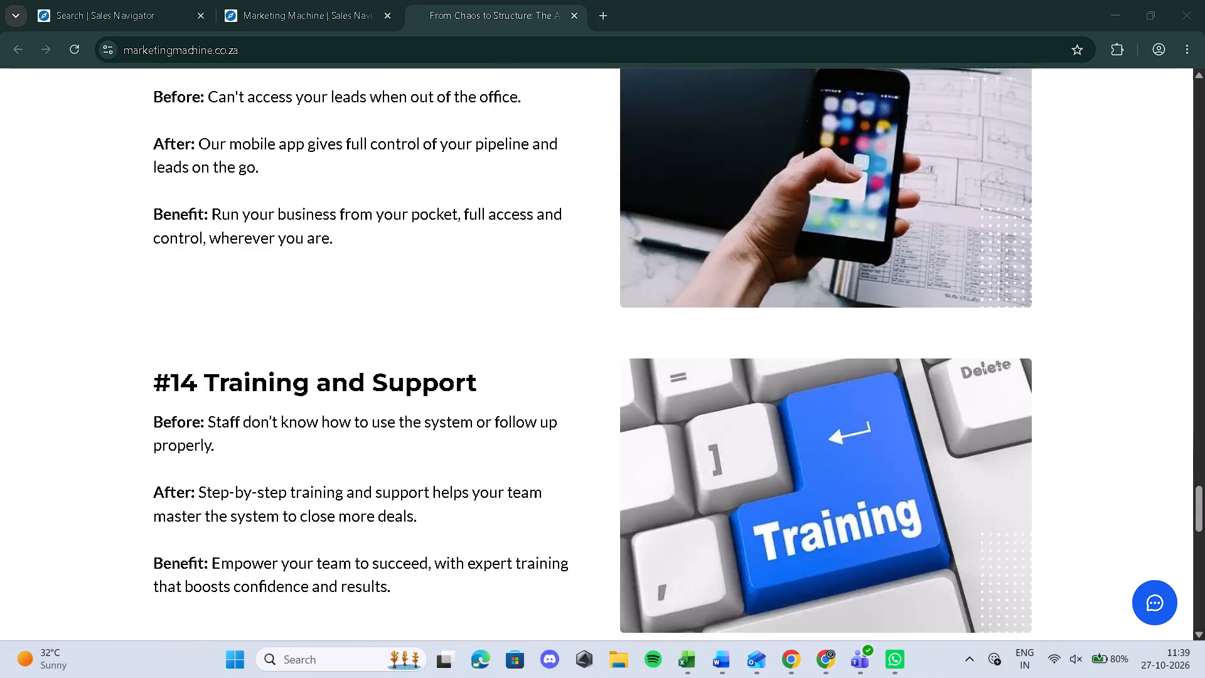
scroll(406, 476, down, 17)
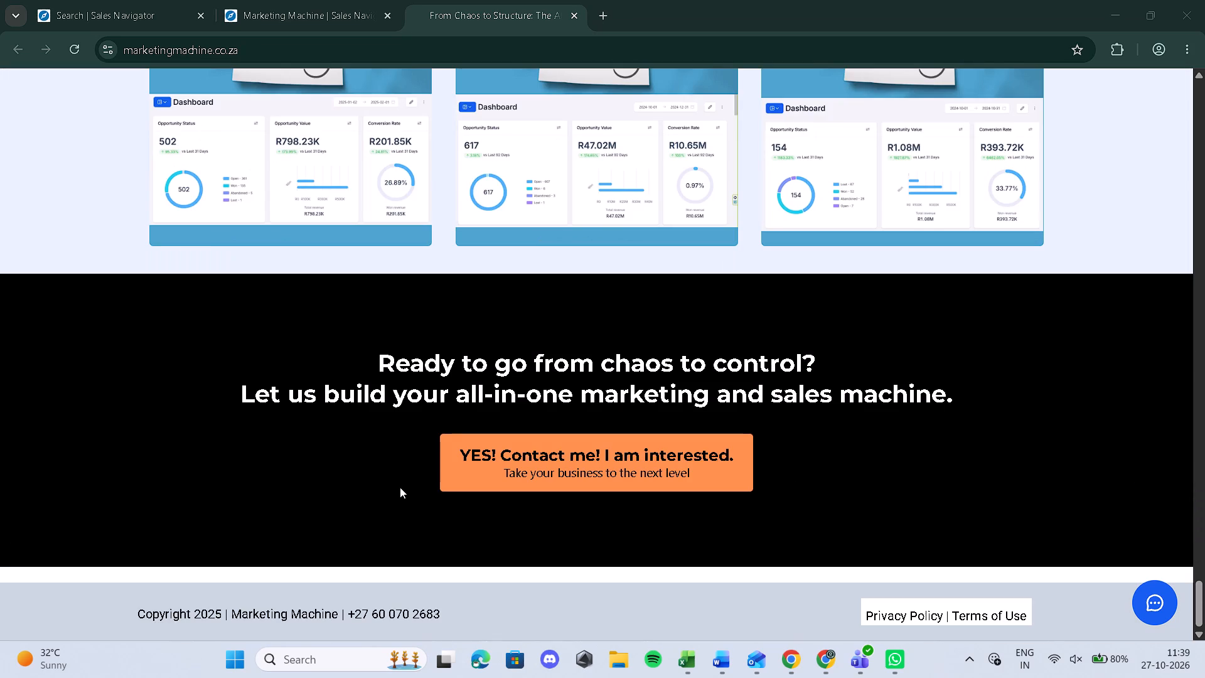
scroll(400, 487, up, 20)
scroll(400, 487, up, 20)
scroll(400, 487, up, 5)
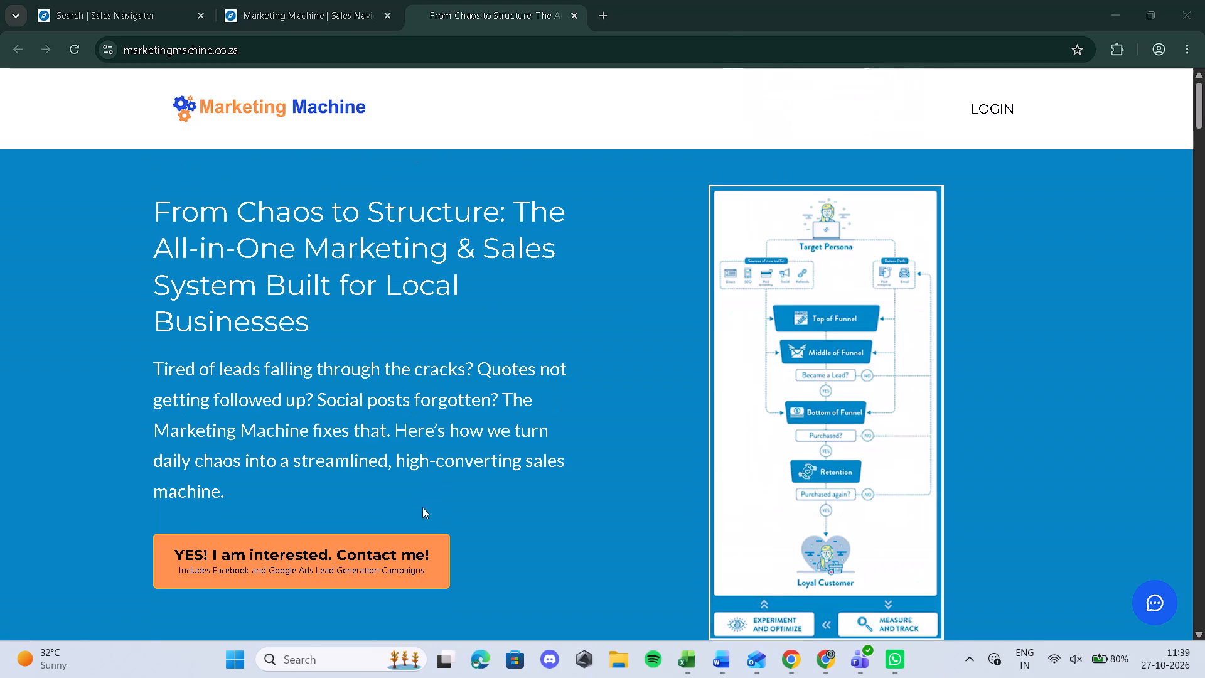
scroll(422, 507, up, 14)
scroll(533, 487, down, 2)
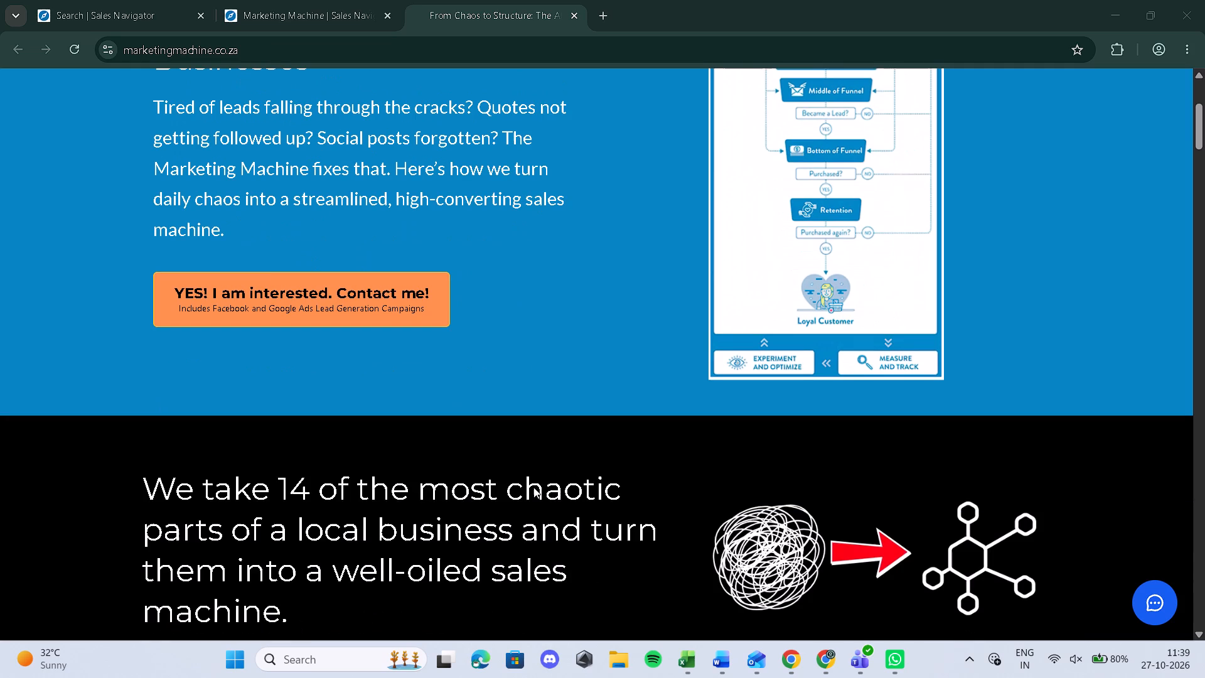
click(356, 0)
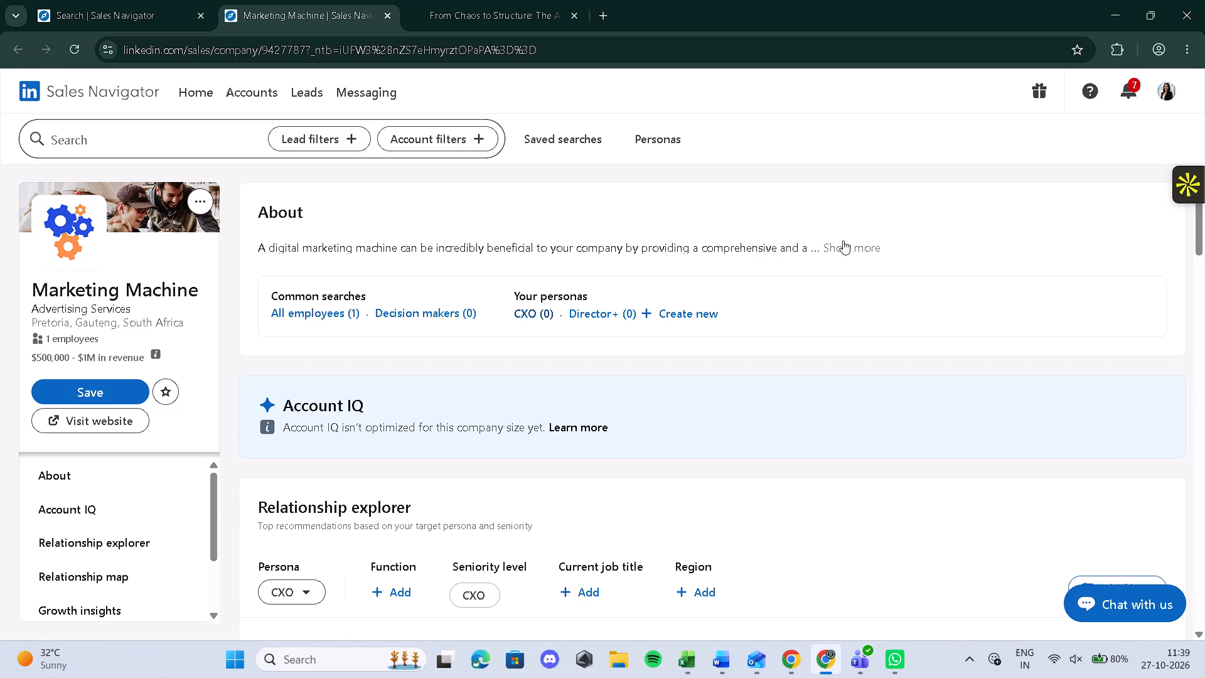
click(843, 241)
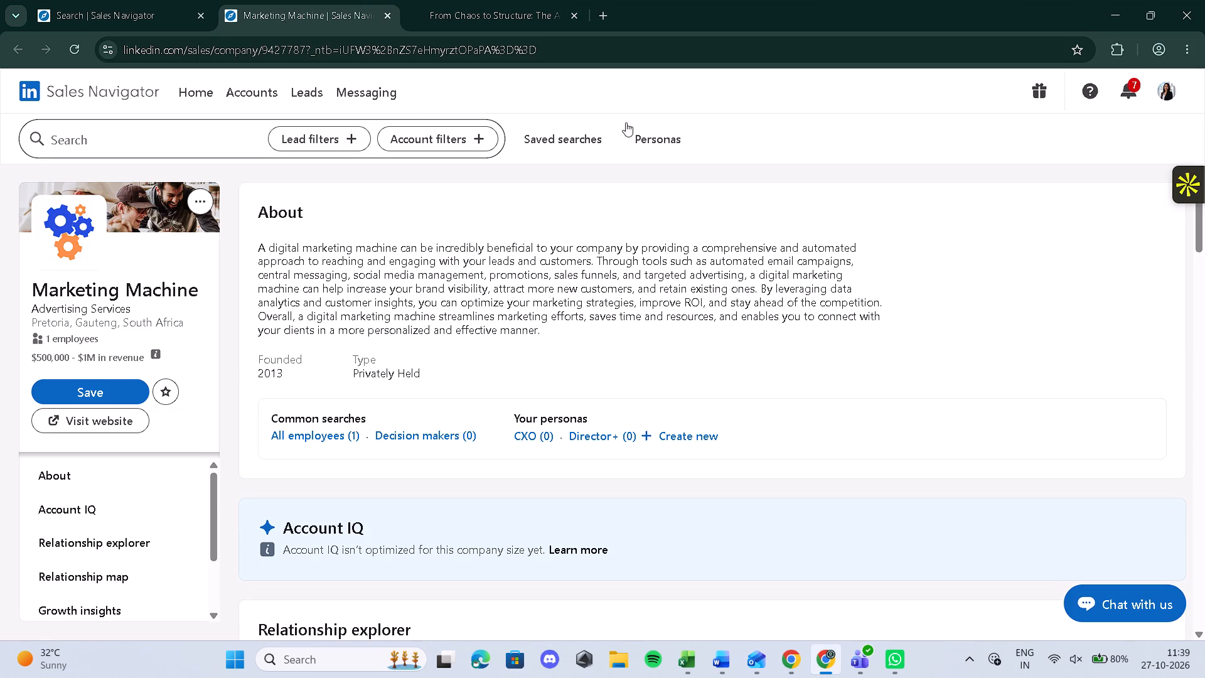
Close Marketing Machine's website and account pages and return to the sms search results.
click(572, 14)
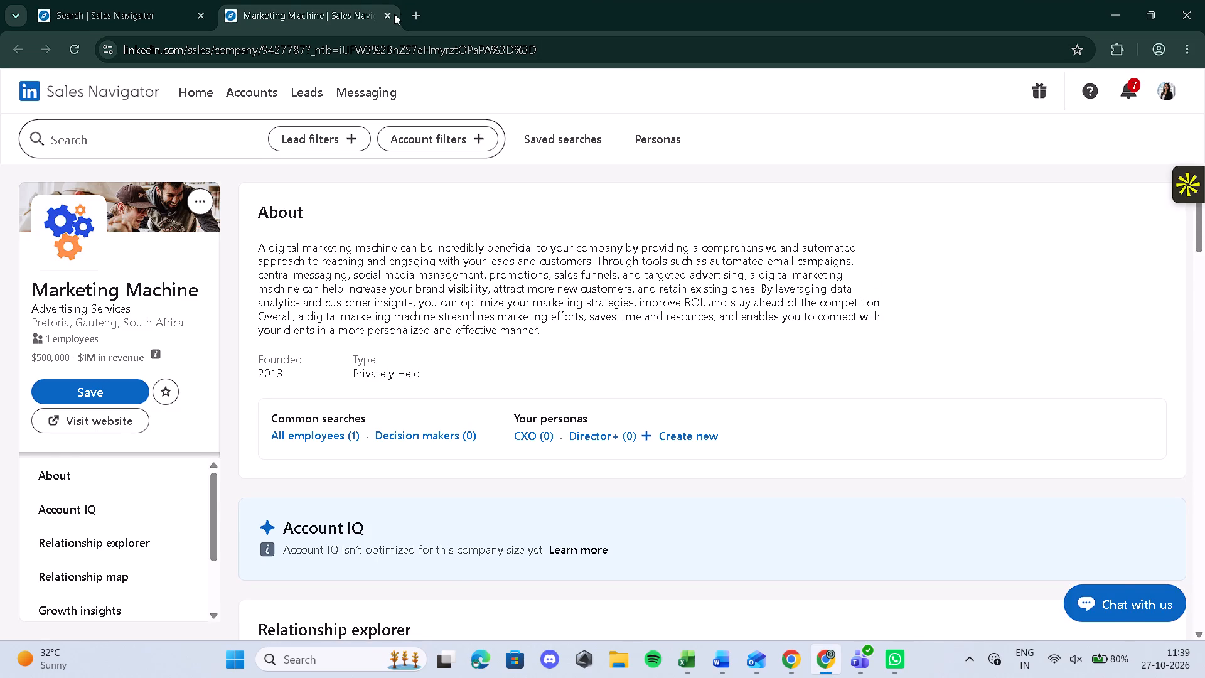
click(394, 14)
click(382, 16)
click(710, 374)
Open the ClickTech account from the sms search results in a new tab and switch to it.
scroll(710, 374, down, 1)
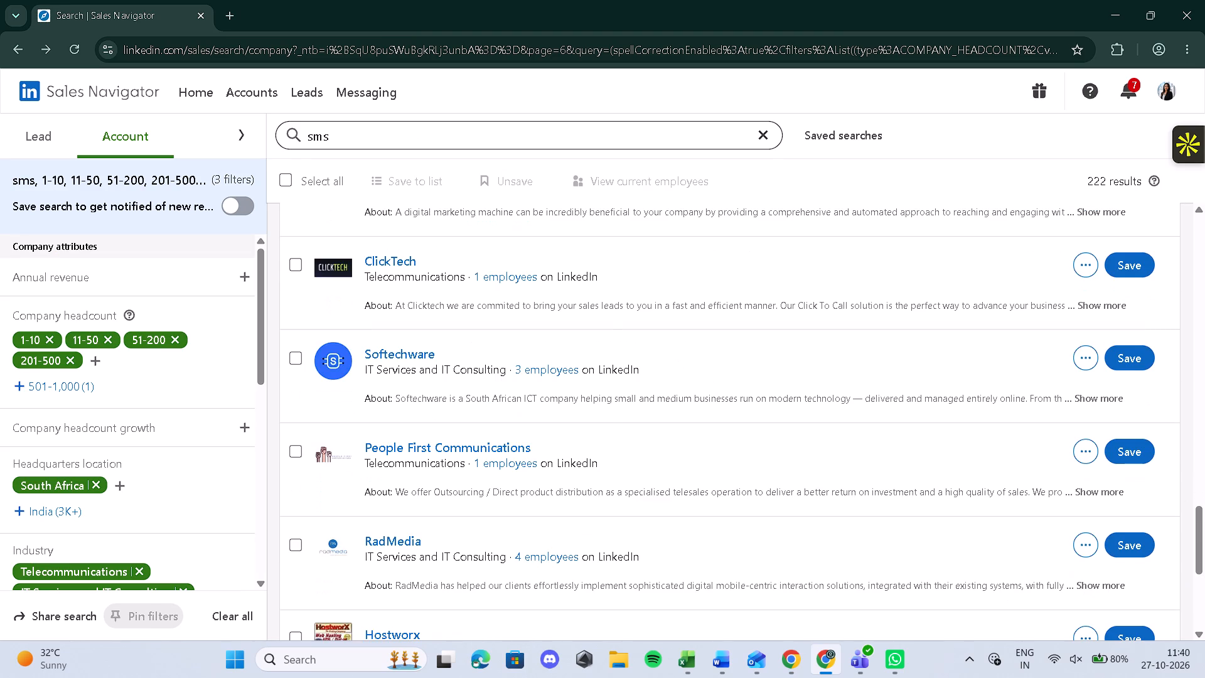
right_click(390, 265)
click(458, 289)
click(303, 0)
click(101, 0)
click(272, 0)
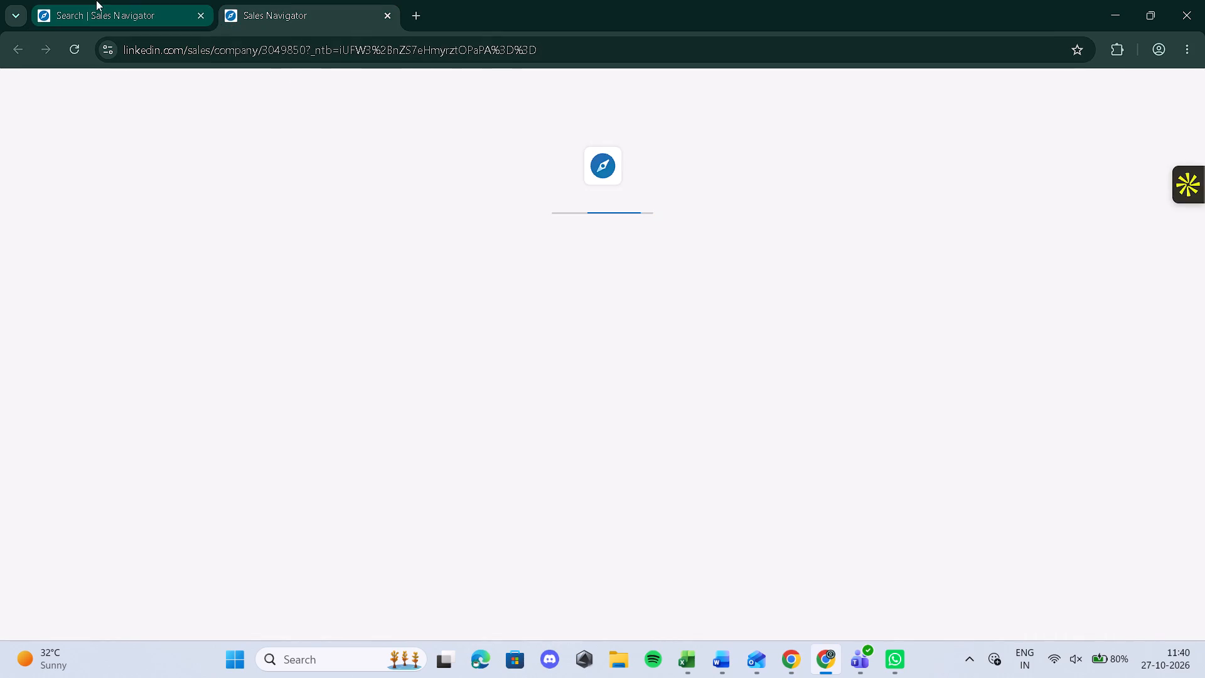
click(96, 0)
click(308, 0)
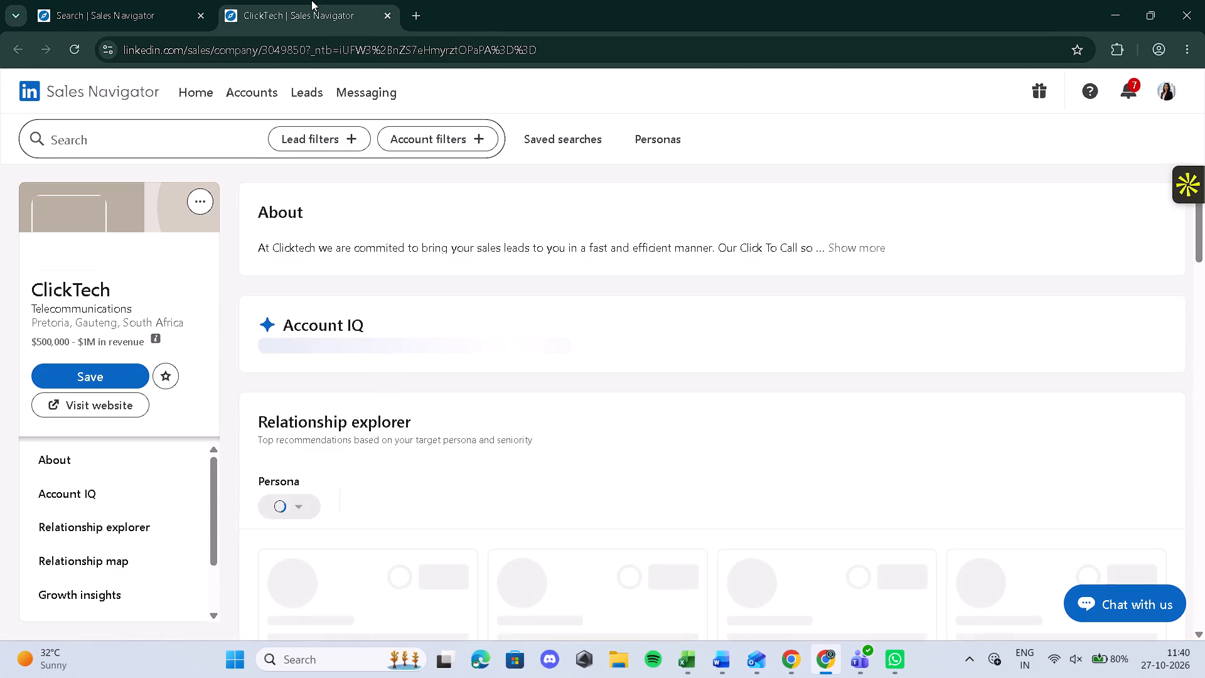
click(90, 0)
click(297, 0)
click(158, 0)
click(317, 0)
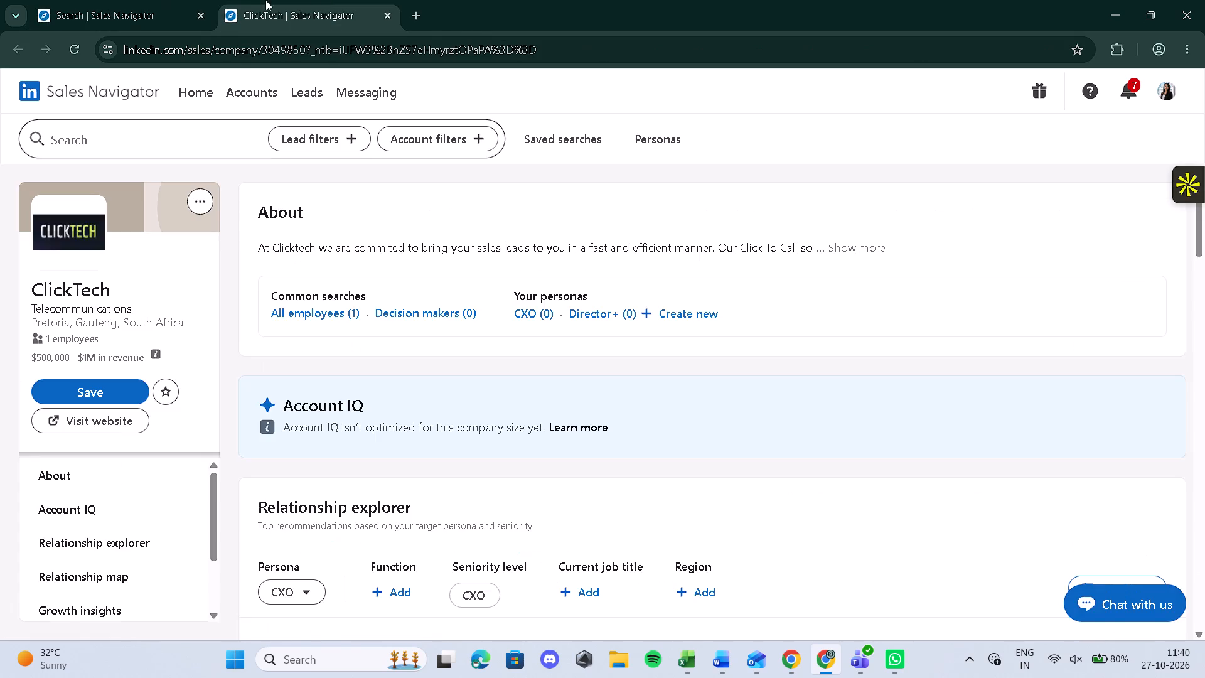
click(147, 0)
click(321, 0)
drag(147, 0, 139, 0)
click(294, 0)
Open ClickTech's website from its account page in a new tab and switch to it.
right_click(124, 422)
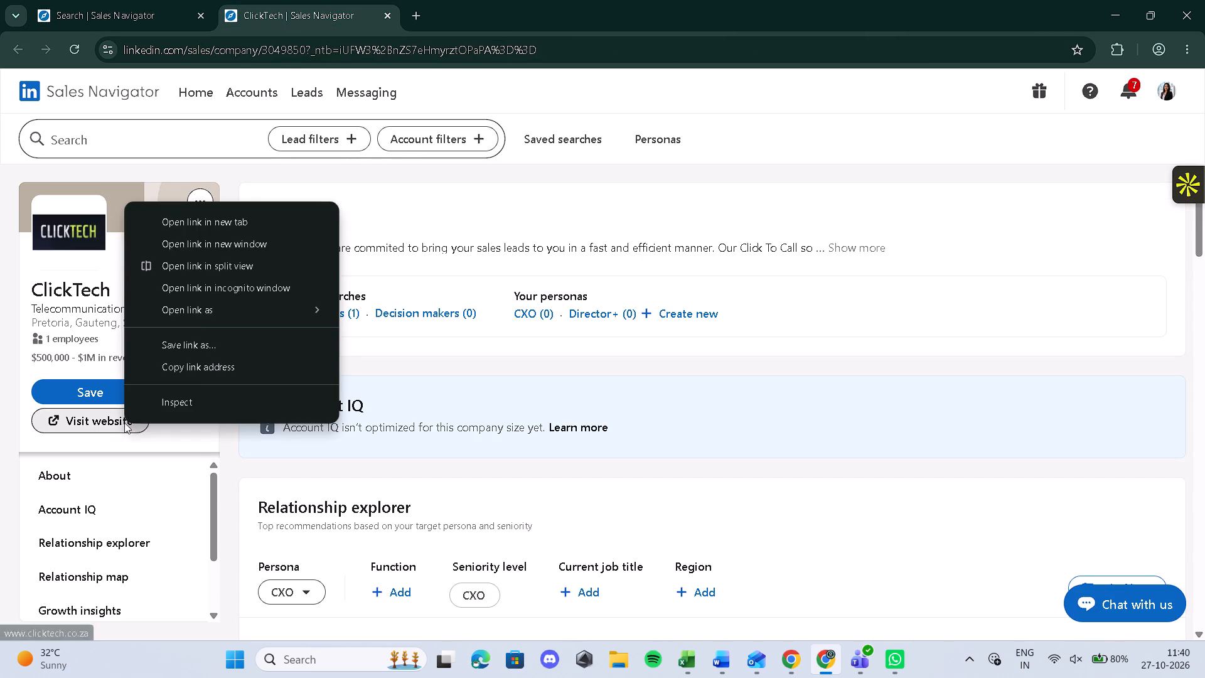
click(216, 229)
click(138, 21)
click(281, 4)
click(453, 0)
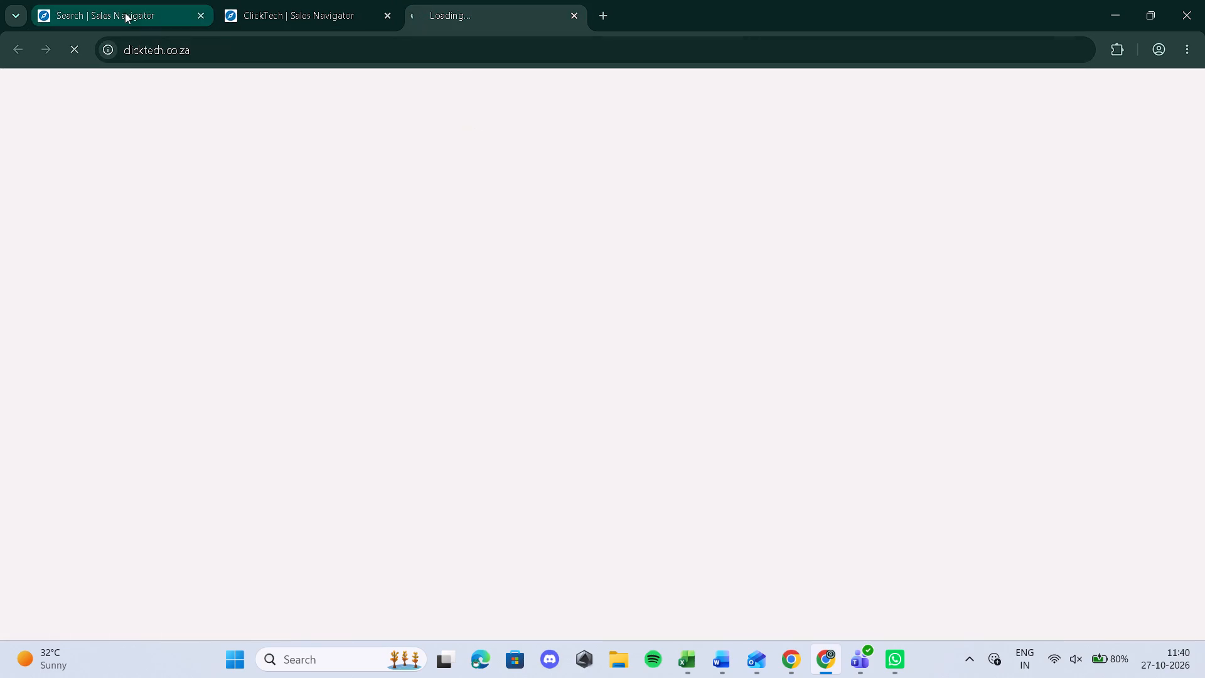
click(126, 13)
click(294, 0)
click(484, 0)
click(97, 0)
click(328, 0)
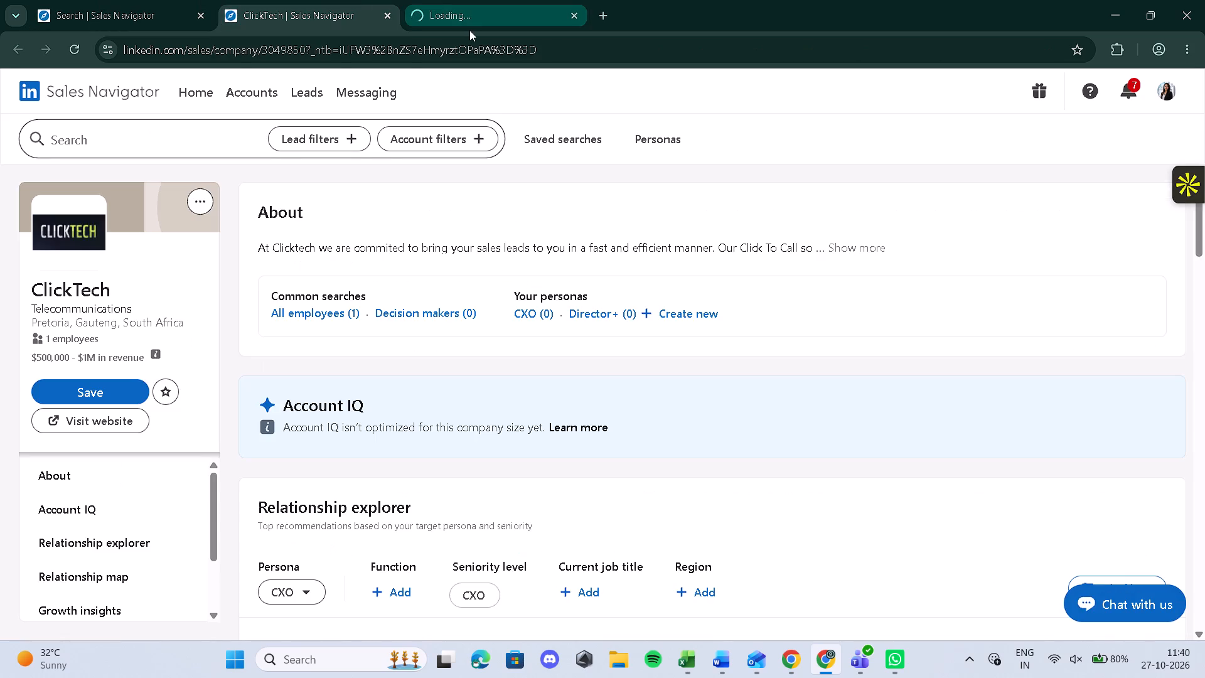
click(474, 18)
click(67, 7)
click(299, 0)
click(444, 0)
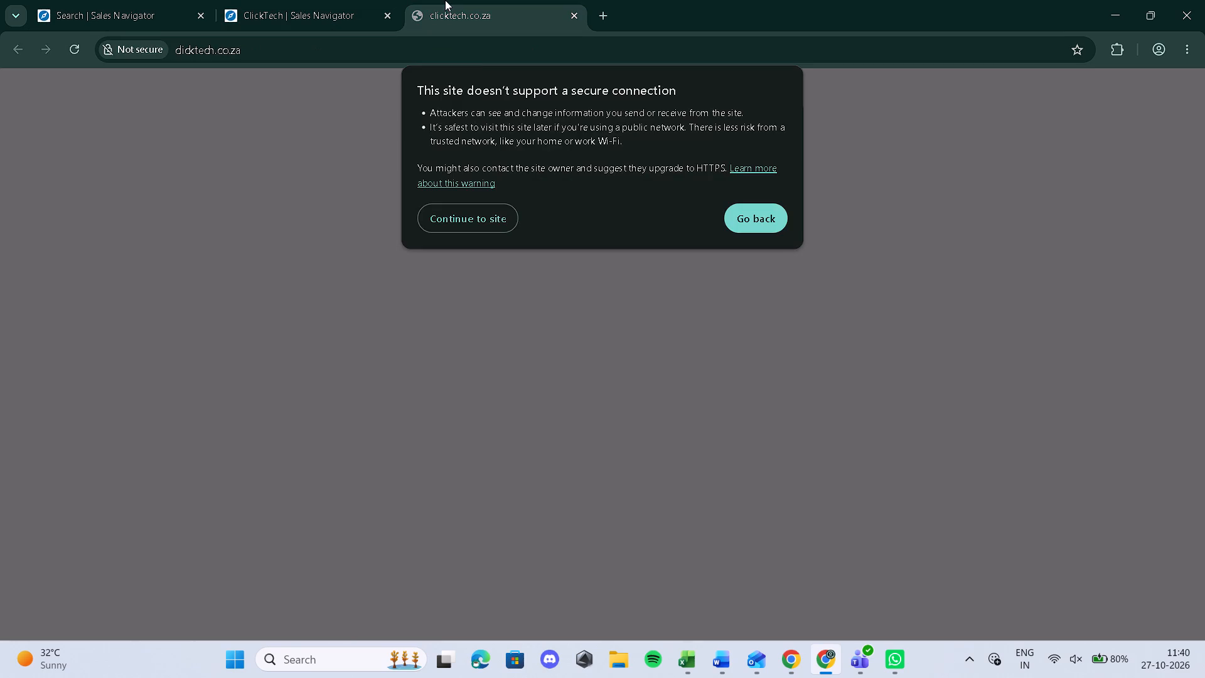
Proceed to ClickTech's website over the insecure connection.
click(472, 229)
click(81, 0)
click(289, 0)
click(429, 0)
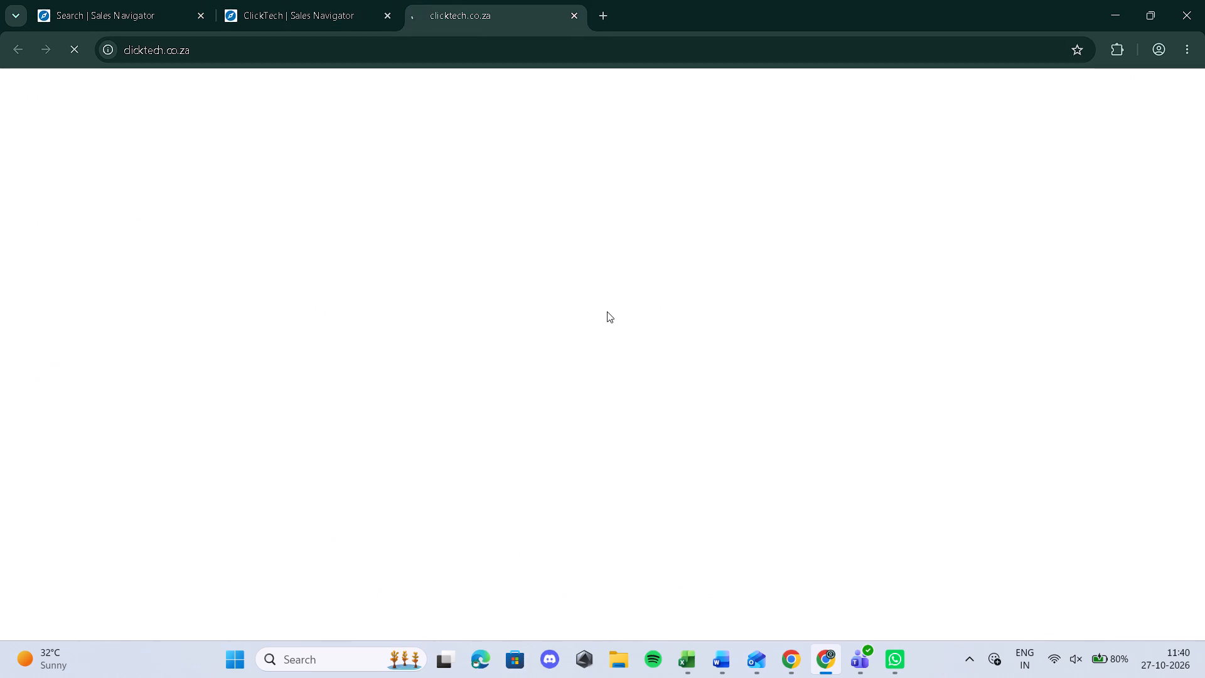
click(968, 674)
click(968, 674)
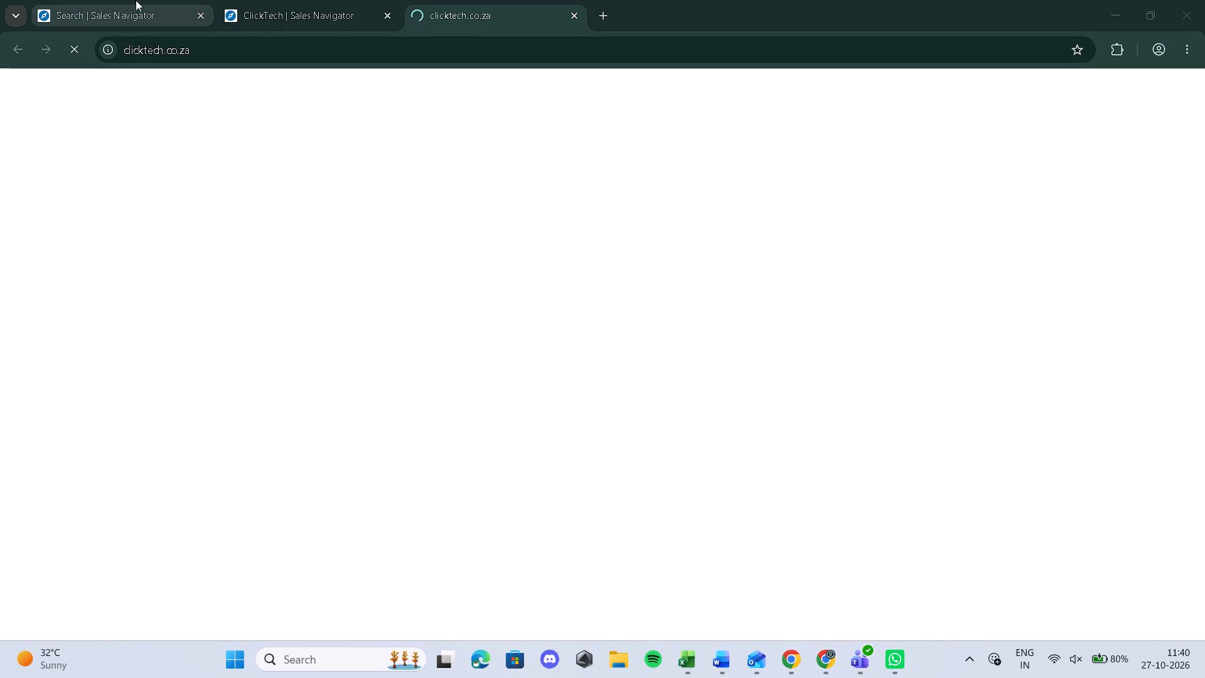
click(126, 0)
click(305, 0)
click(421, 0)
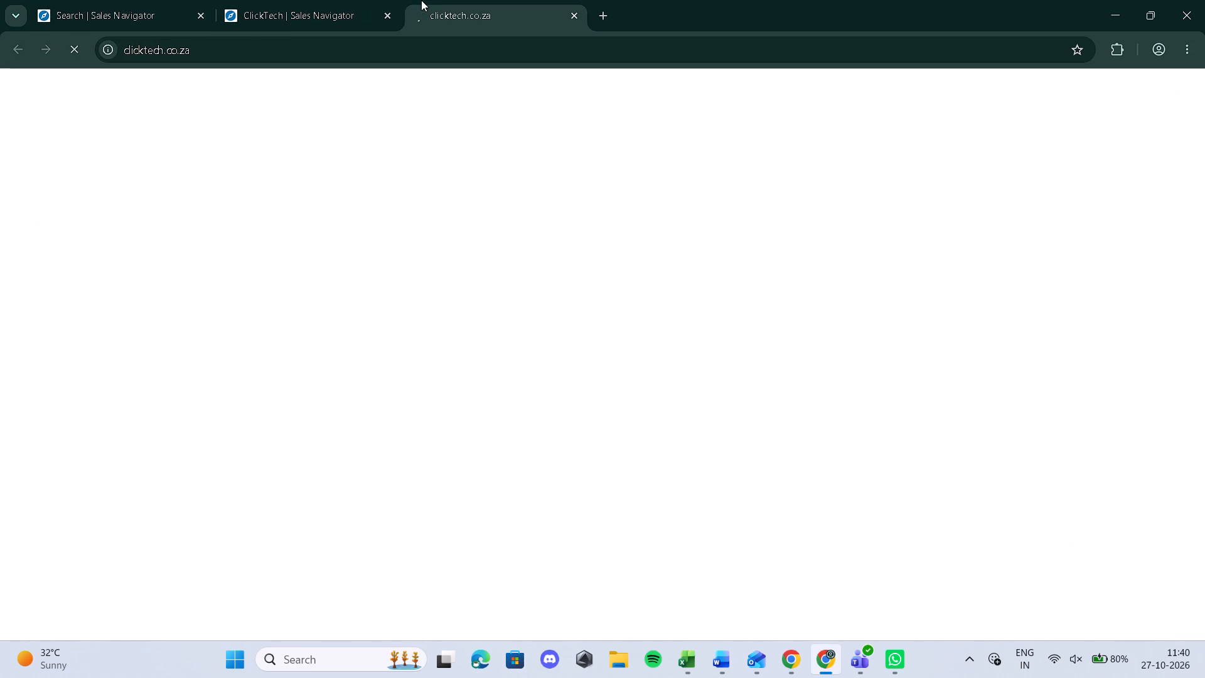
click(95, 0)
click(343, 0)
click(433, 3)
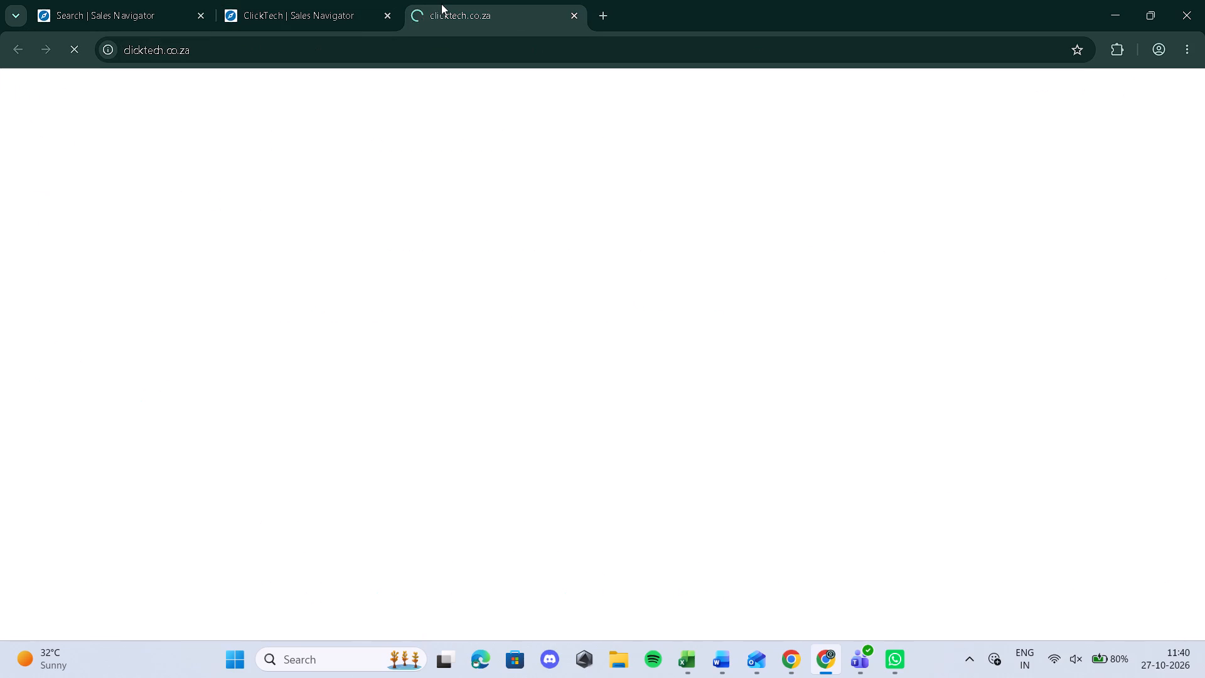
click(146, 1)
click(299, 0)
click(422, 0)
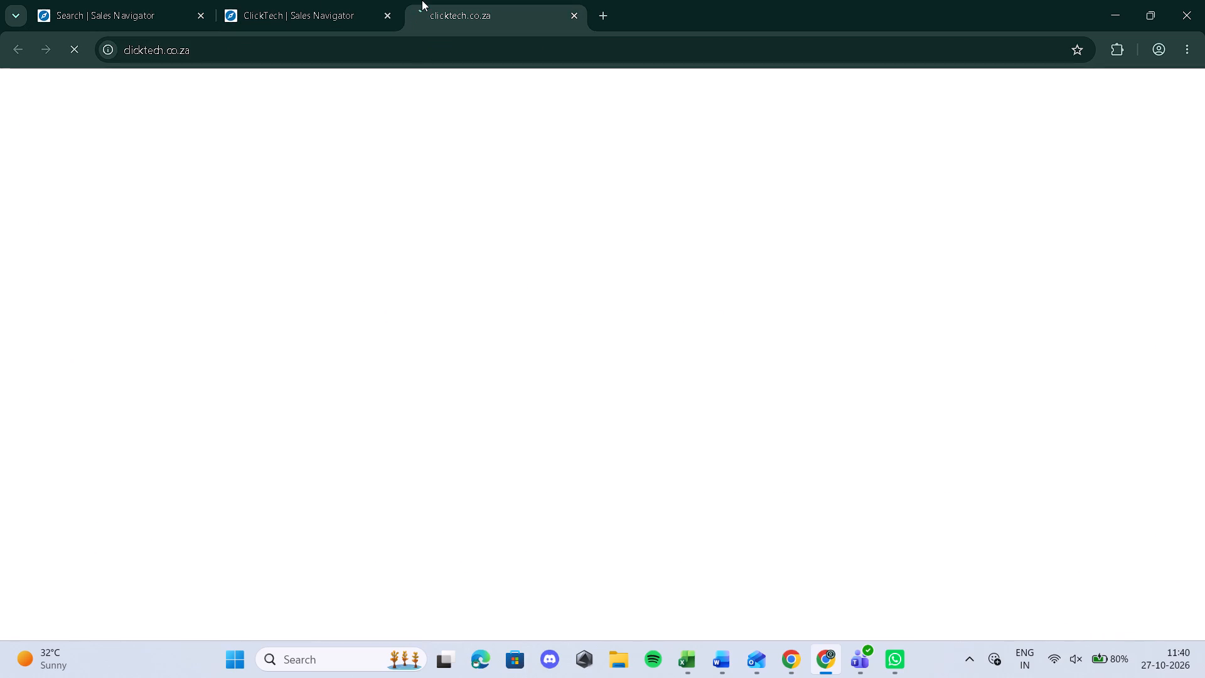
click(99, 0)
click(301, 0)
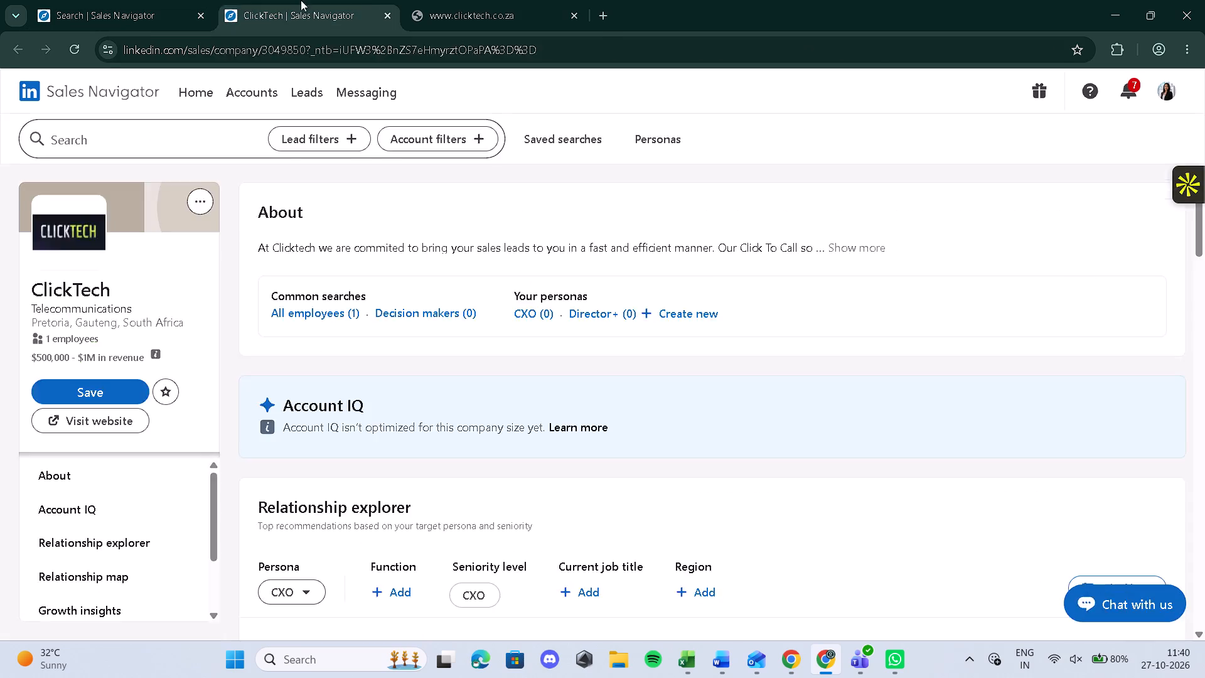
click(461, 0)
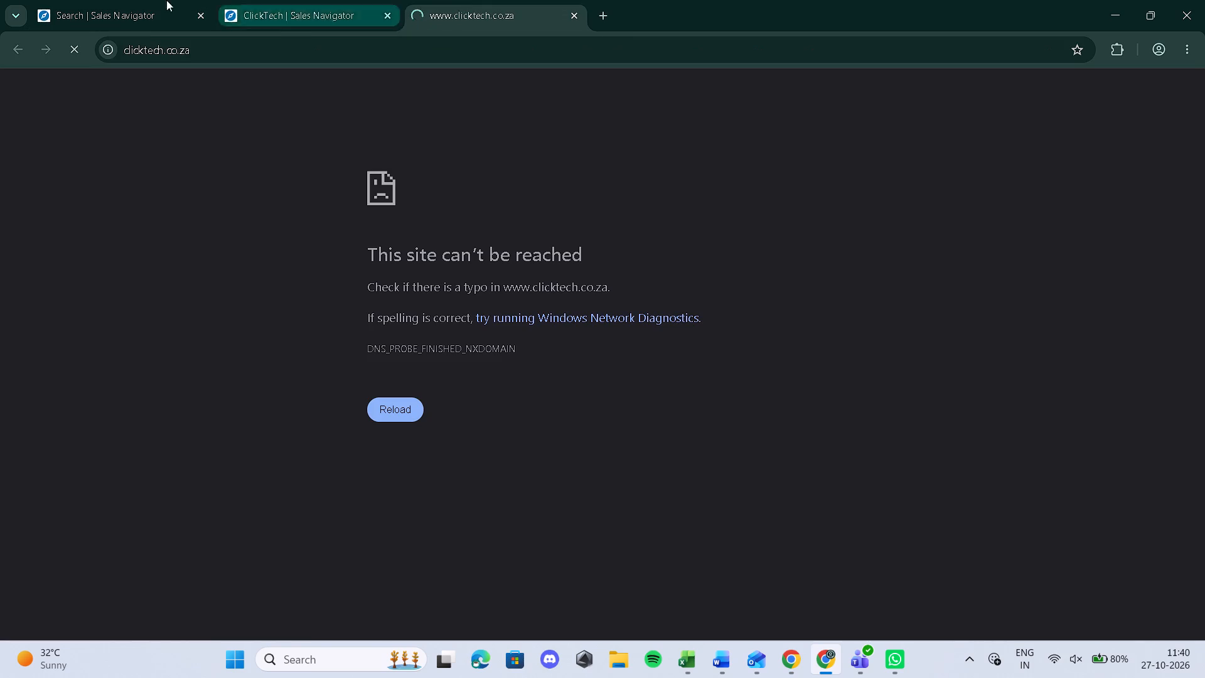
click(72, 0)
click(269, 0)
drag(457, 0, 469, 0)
Try reloading ClickTech's website.
click(399, 412)
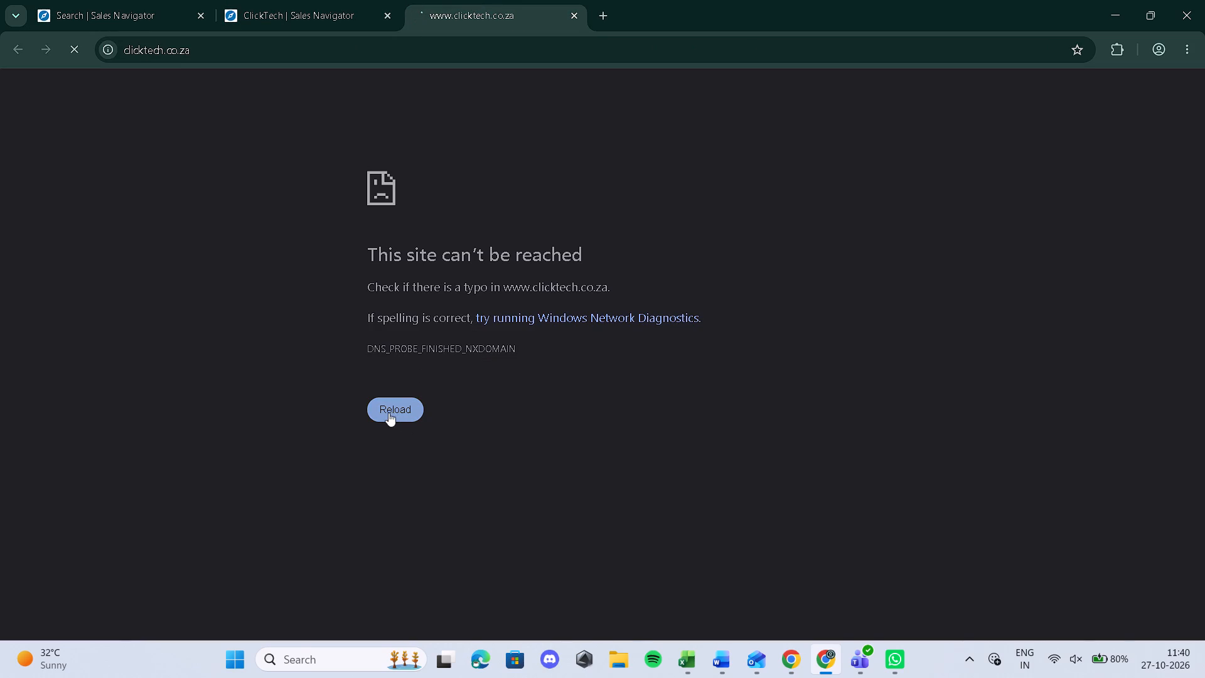
Close ClickTech's website and account pages and return to the sms search results.
click(570, 16)
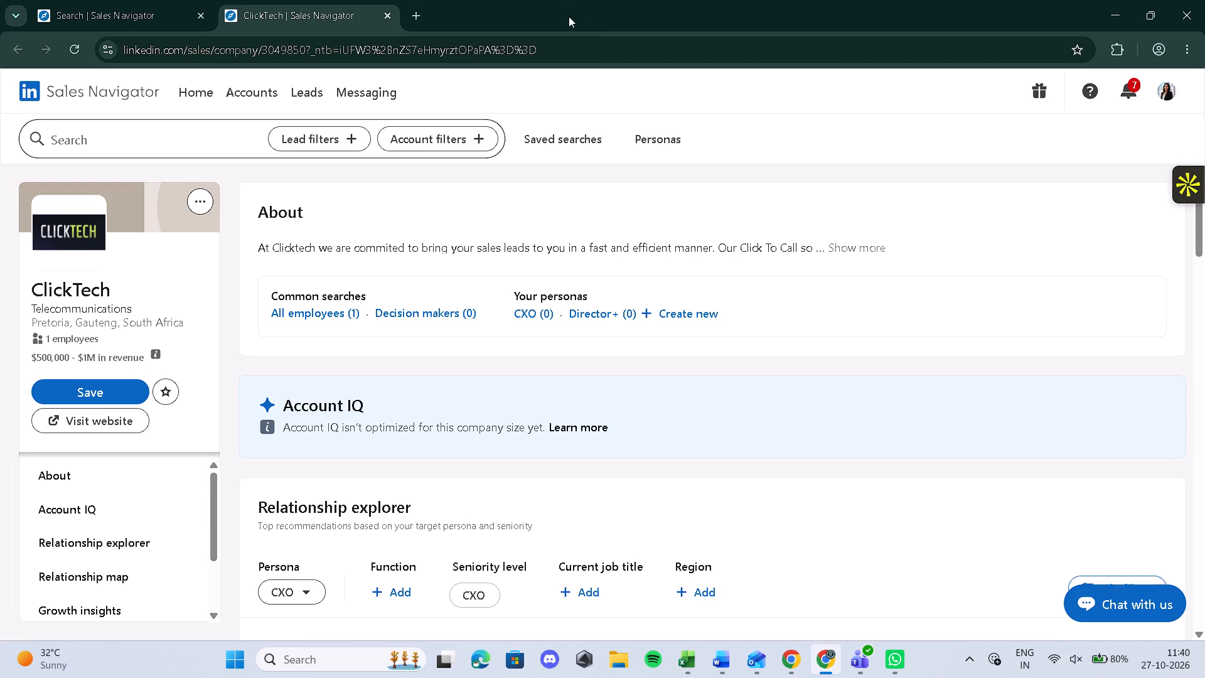
click(382, 11)
click(675, 271)
Open the Softechware account from the sms search results in a new tab and switch to it.
scroll(675, 271, down, 1)
right_click(404, 218)
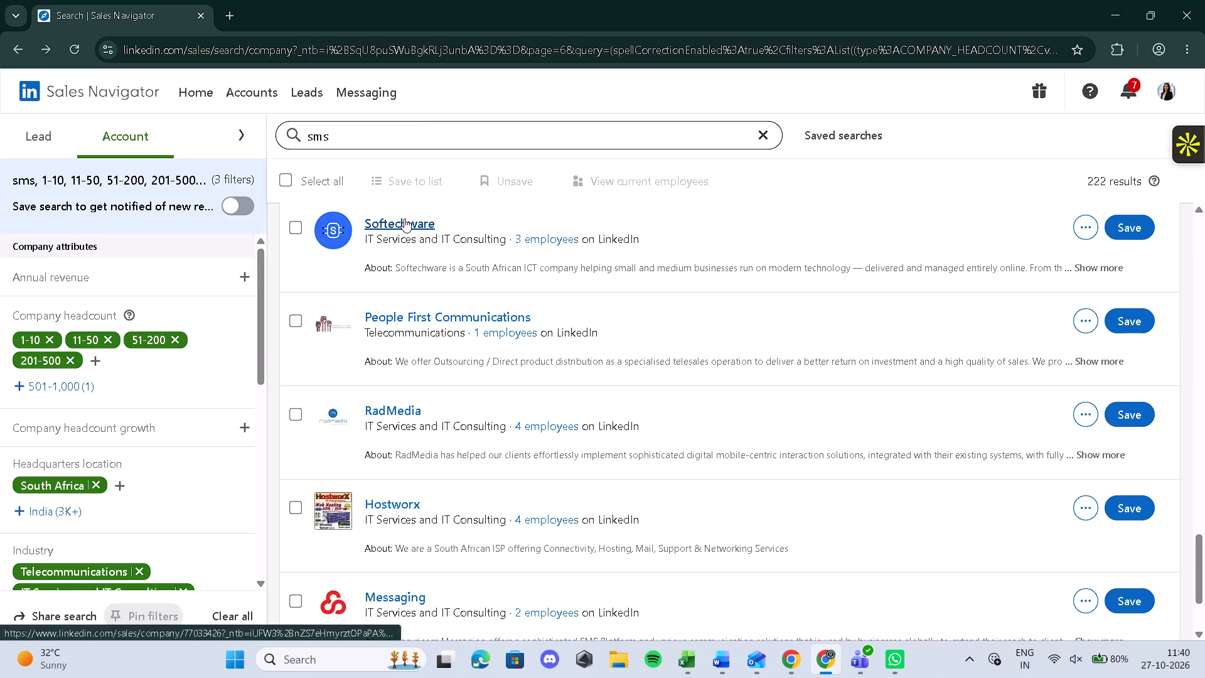
click(447, 237)
click(227, 0)
click(122, 0)
click(318, 4)
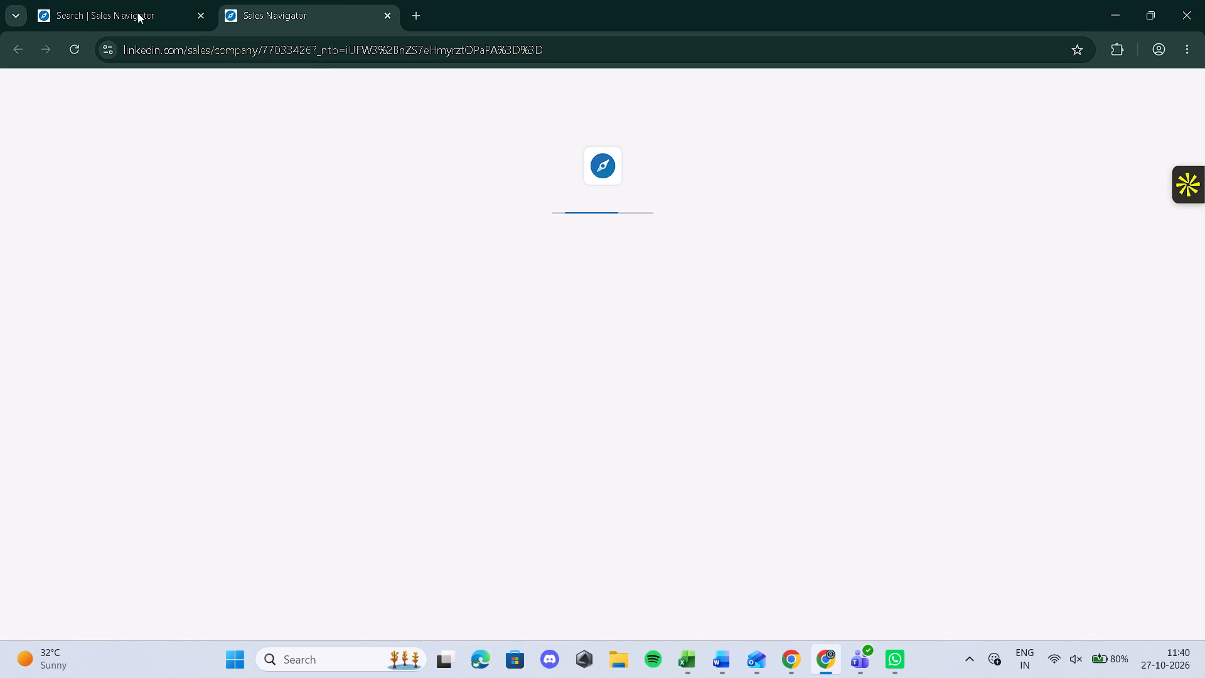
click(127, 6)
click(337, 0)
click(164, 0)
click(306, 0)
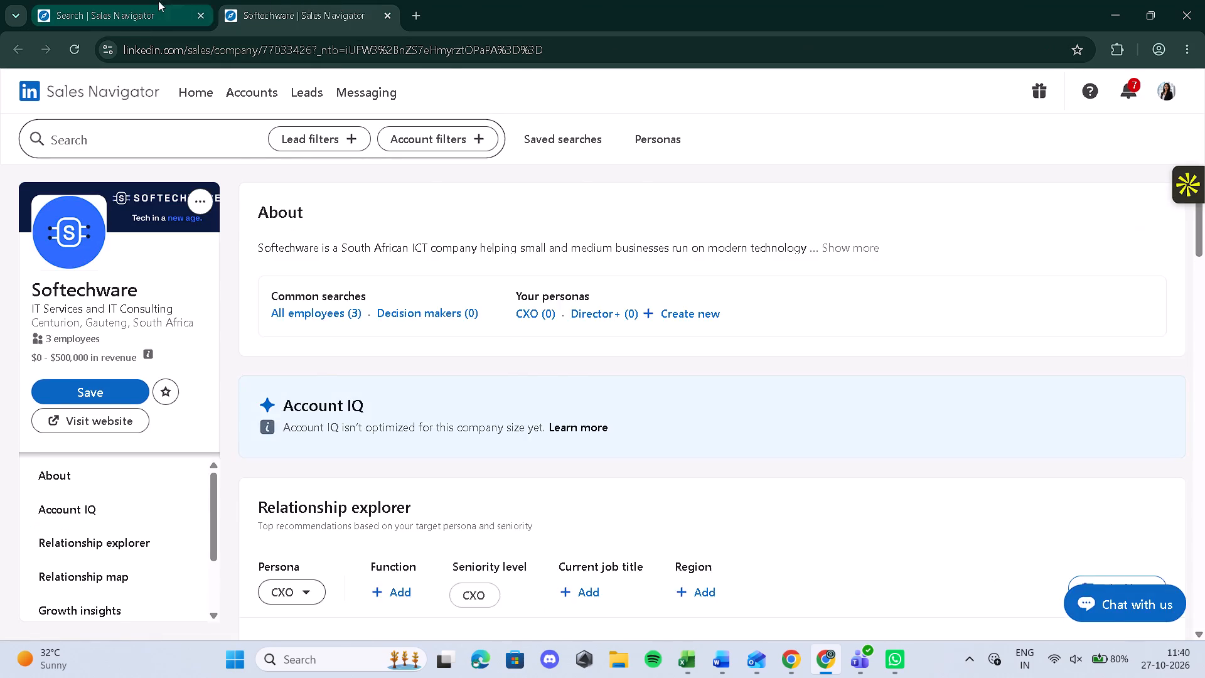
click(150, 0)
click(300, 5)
Open Softechware's website from its account page in a new tab.
right_click(141, 429)
click(234, 237)
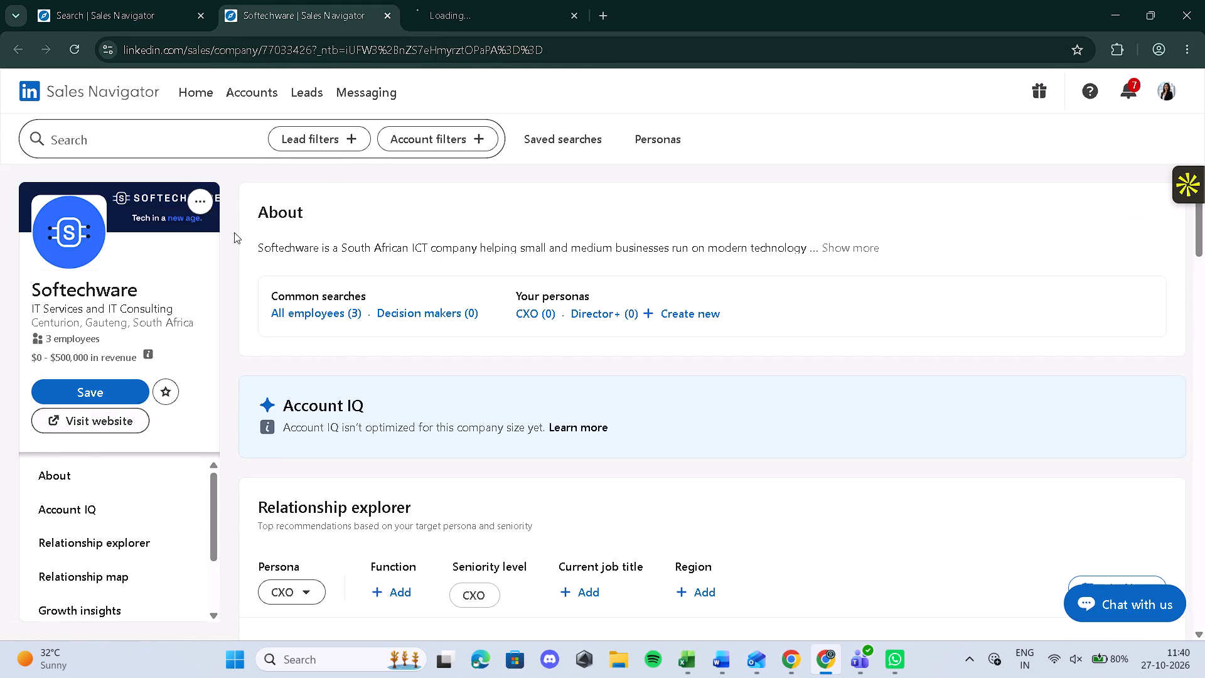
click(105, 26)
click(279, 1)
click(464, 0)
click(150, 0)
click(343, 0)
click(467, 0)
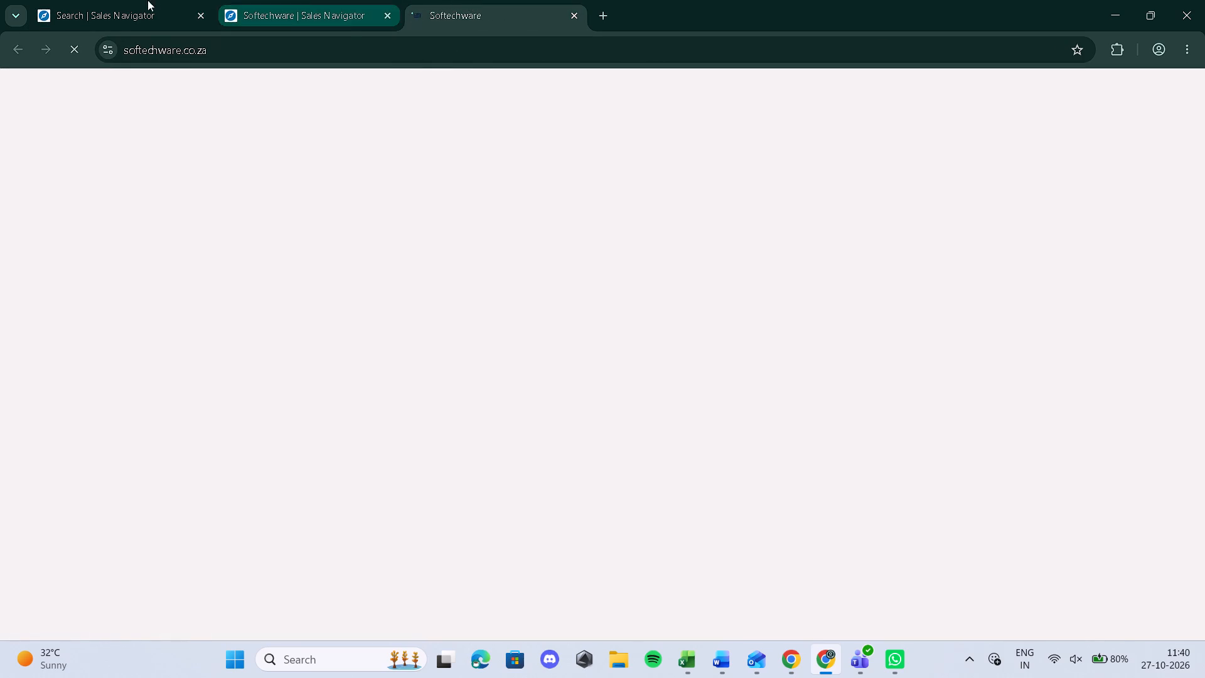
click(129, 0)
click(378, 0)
Open the Services page of Softechware's website and review its service offerings and SaaS products.
click(518, 0)
click(506, 99)
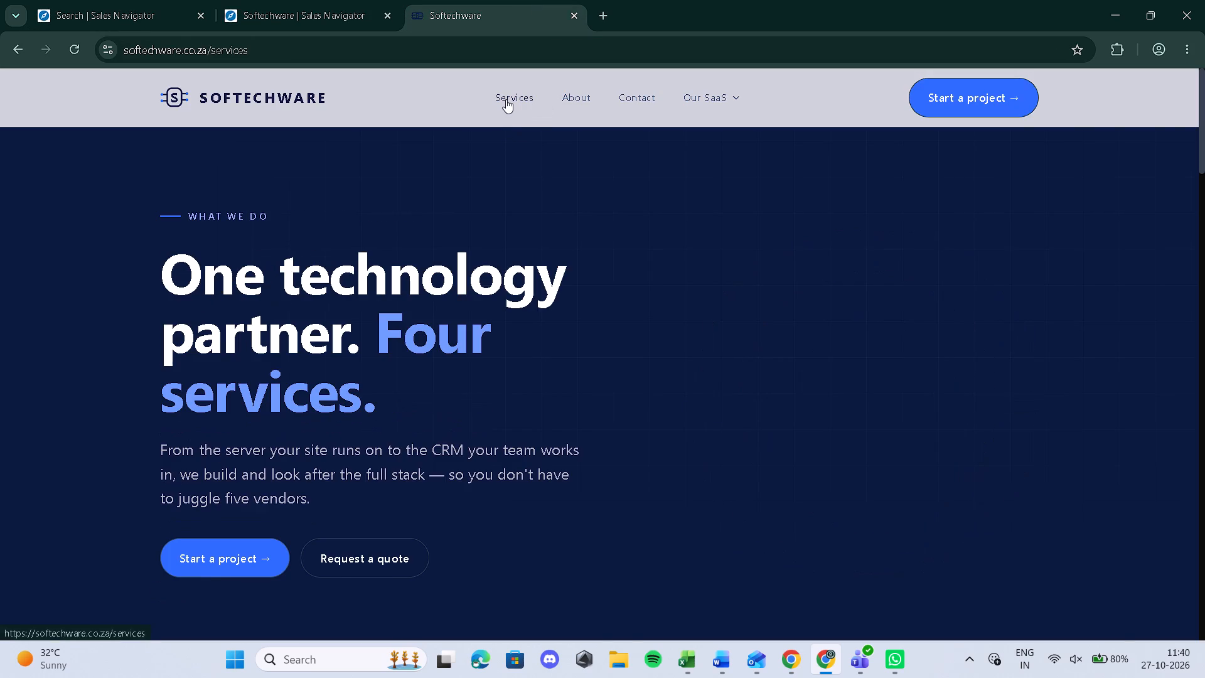
click(160, 0)
click(294, 0)
click(485, 0)
scroll(576, 313, down, 4)
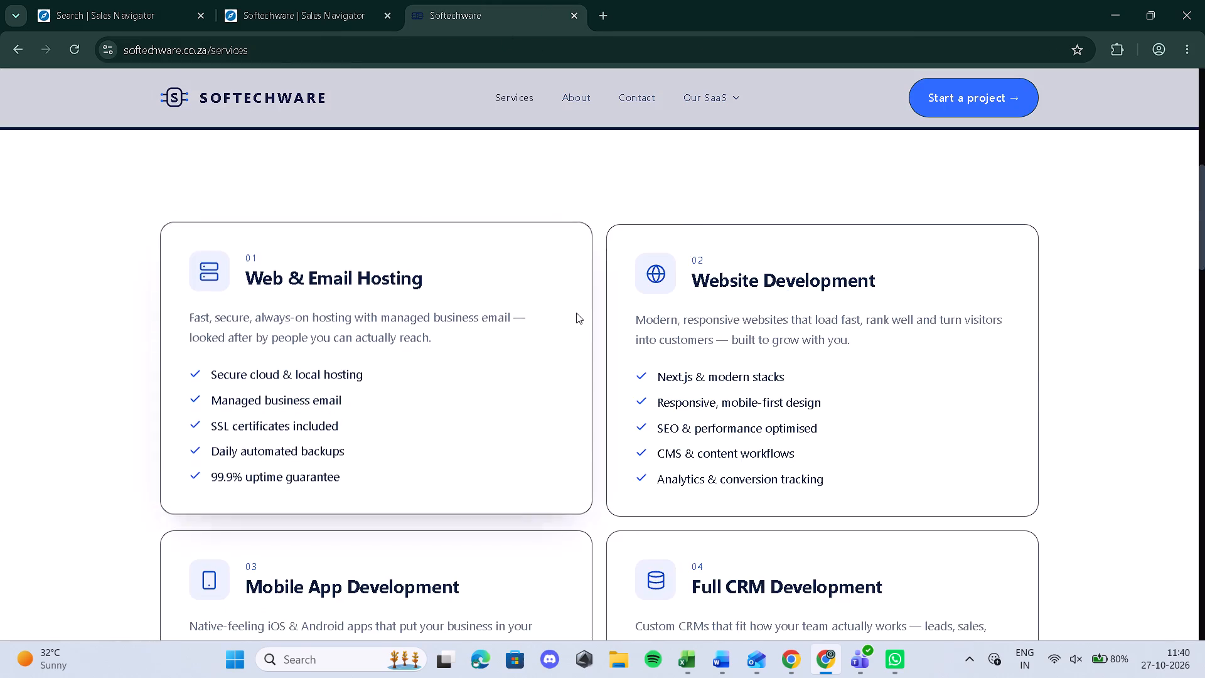
scroll(576, 313, down, 7)
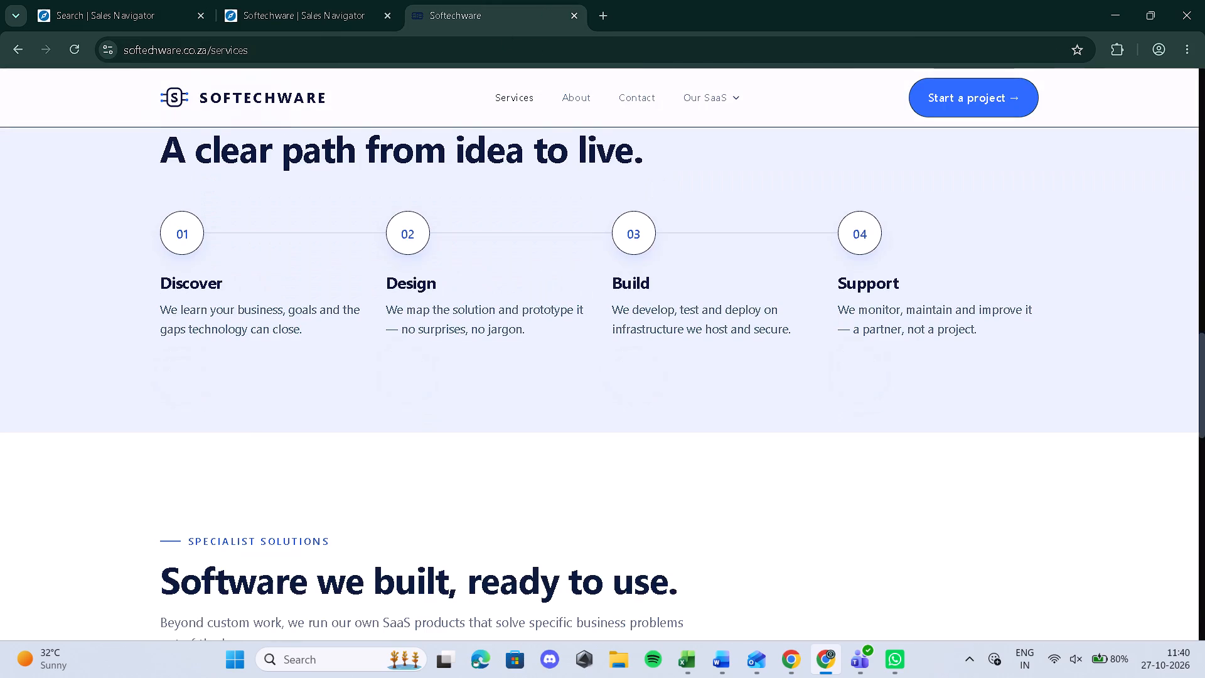
scroll(576, 313, down, 4)
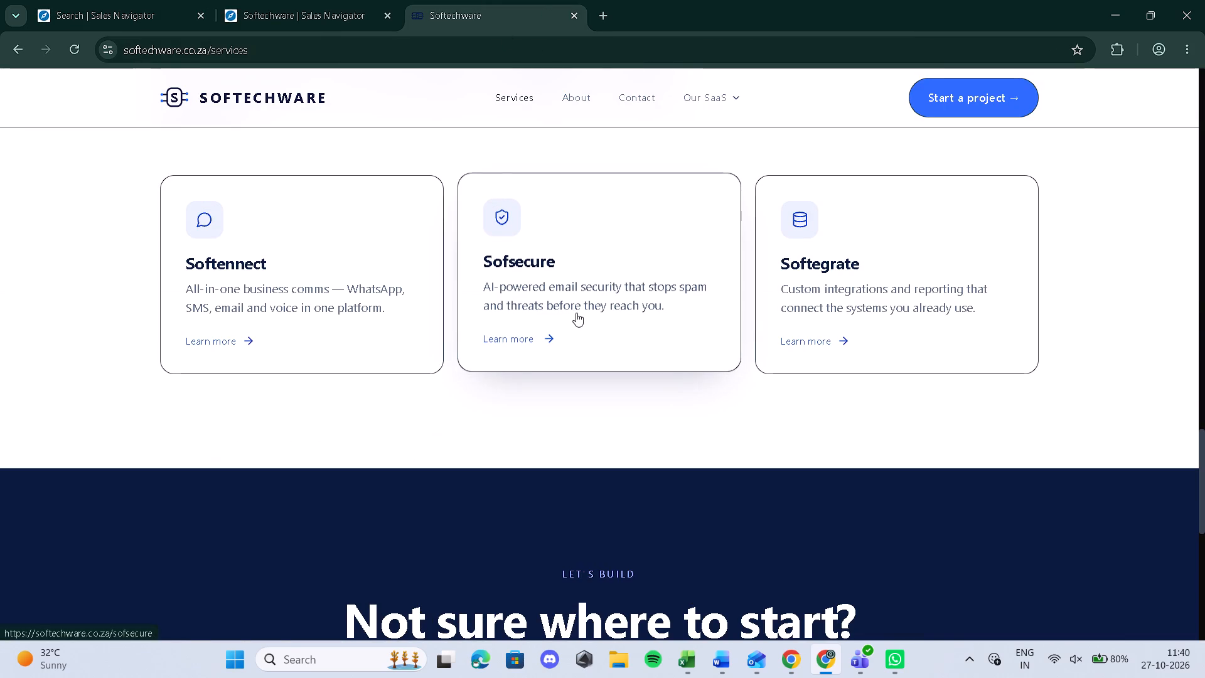
Expand and read Softechware's full About description on its Sales Navigator account page.
click(161, 0)
click(360, 0)
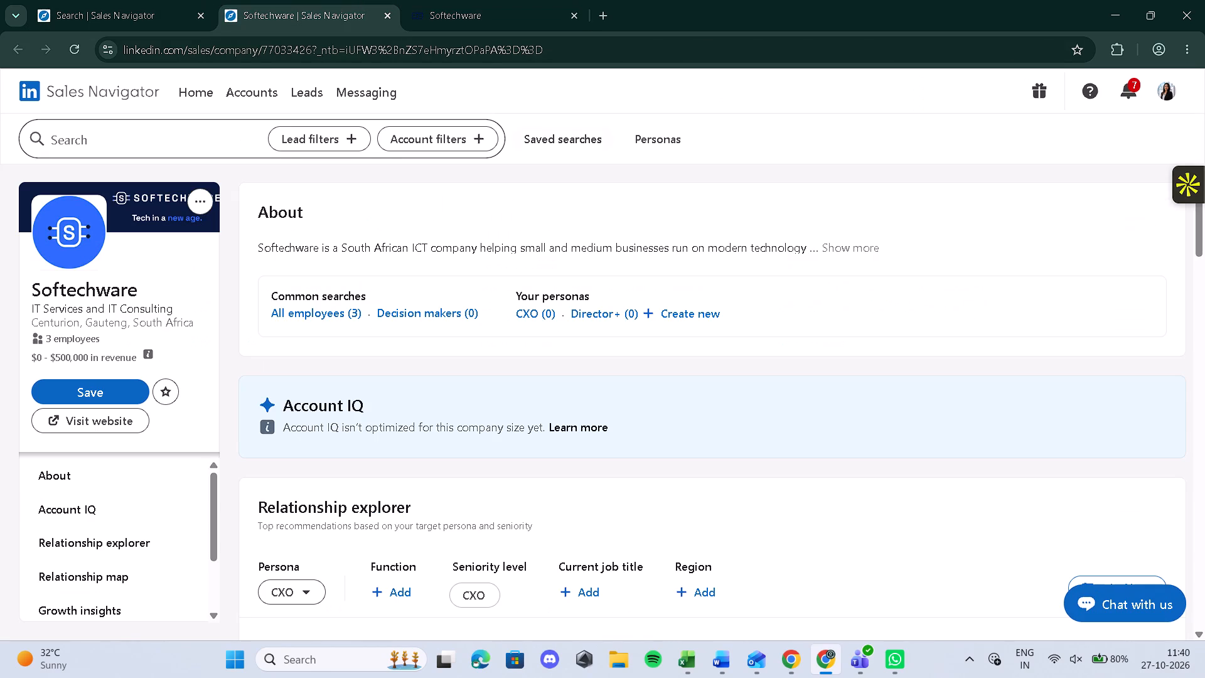
click(849, 249)
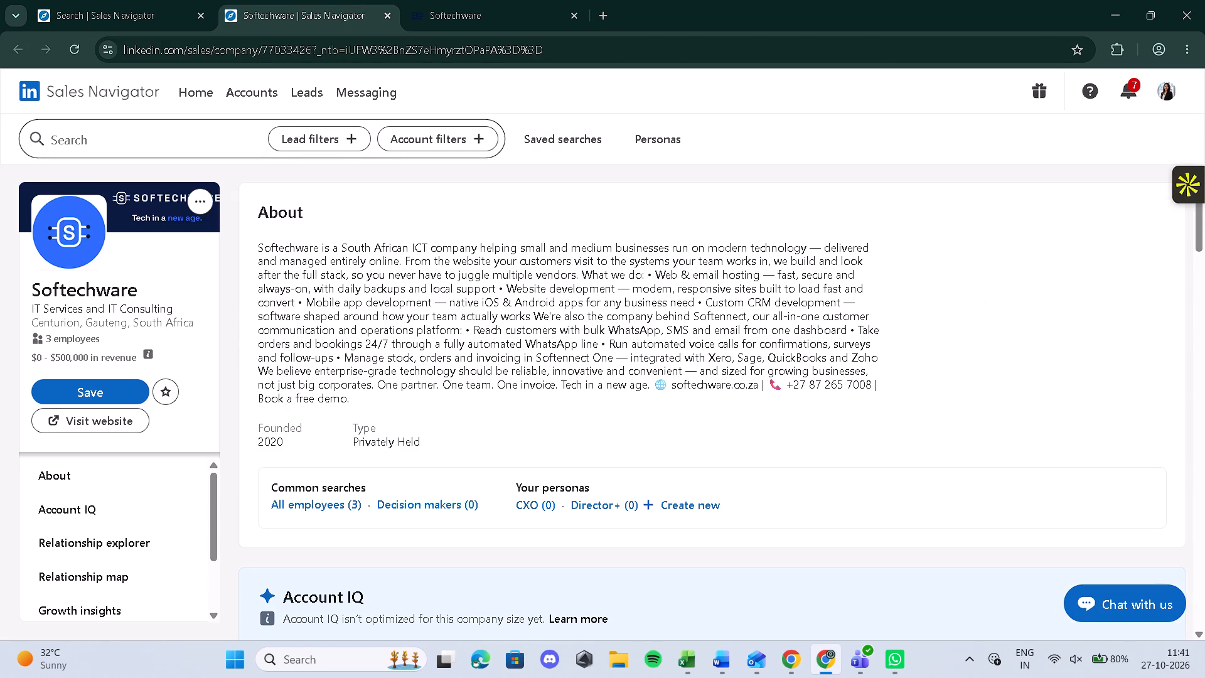
Close Softechware's website and account pages and return to the sms search results.
click(144, 0)
click(309, 0)
click(494, 0)
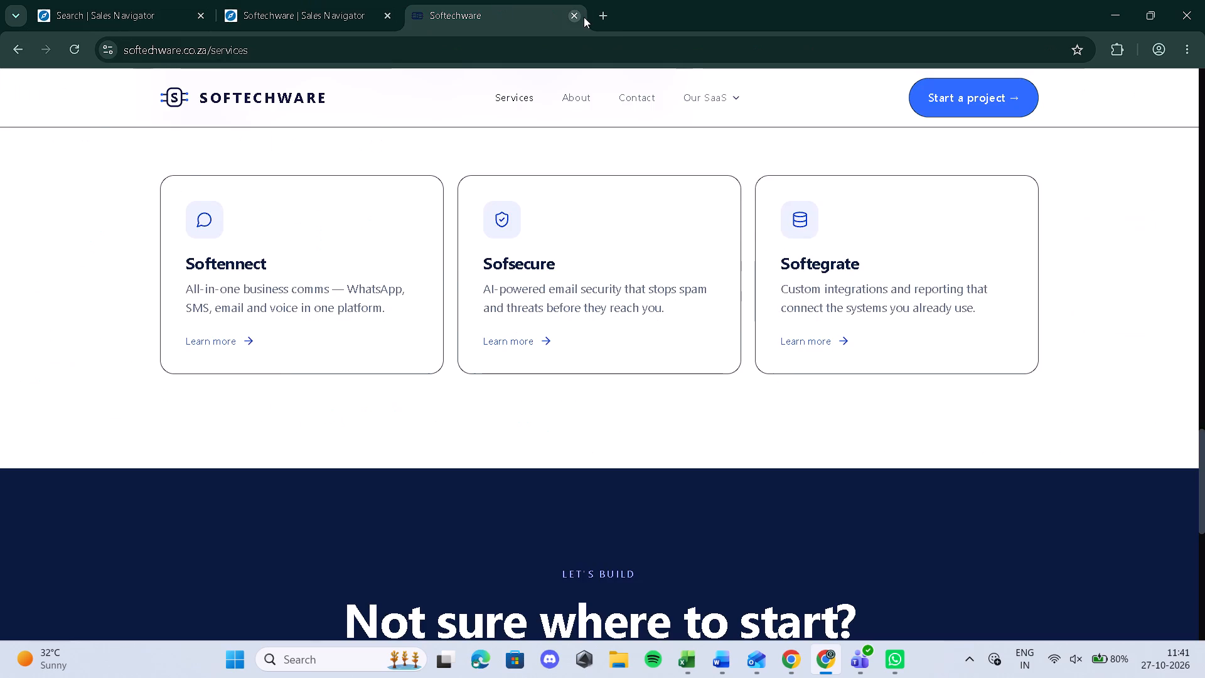
click(574, 18)
click(386, 16)
drag(623, 279, 626, 283)
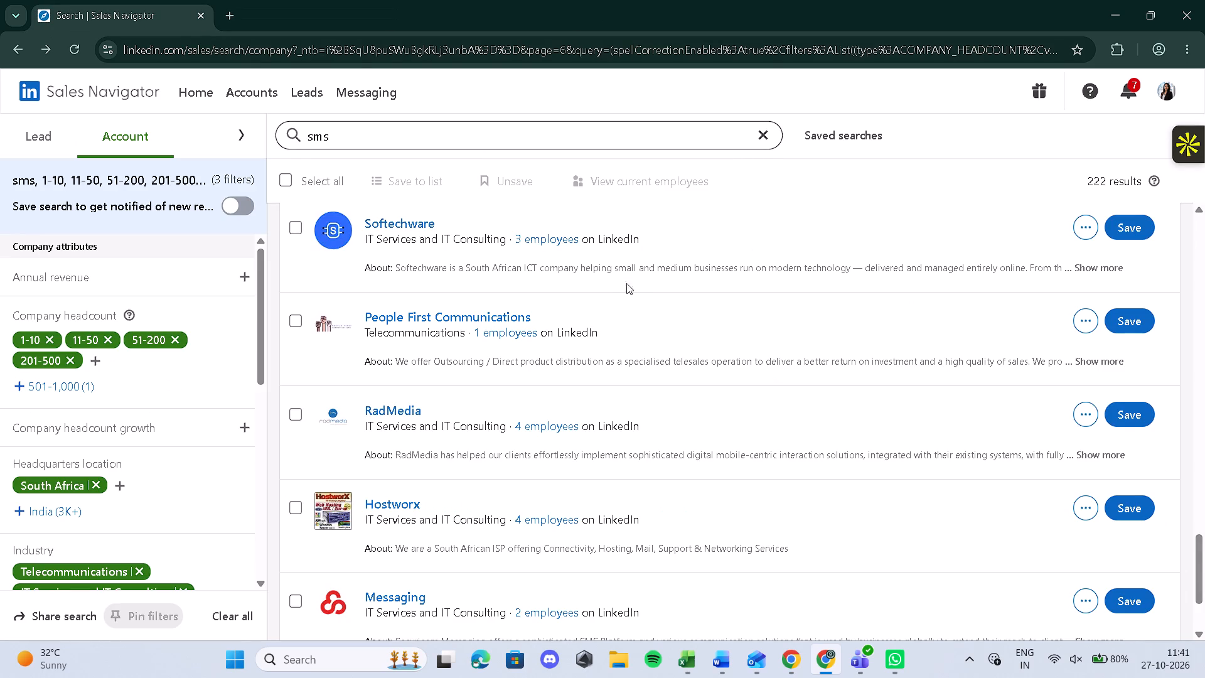
drag(626, 283, 628, 285)
Open the People First Communications account from the sms search results in a new tab and switch to it.
scroll(629, 287, down, 1)
scroll(427, 248, up, 1)
right_click(442, 307)
click(508, 327)
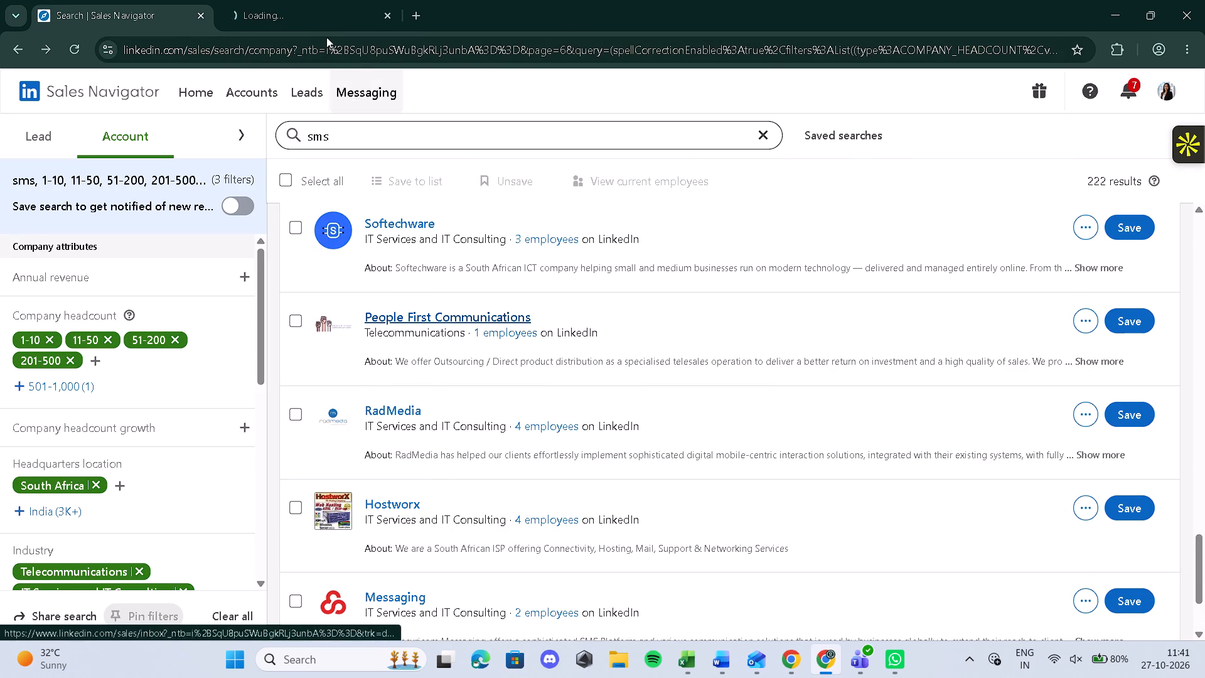
click(305, 13)
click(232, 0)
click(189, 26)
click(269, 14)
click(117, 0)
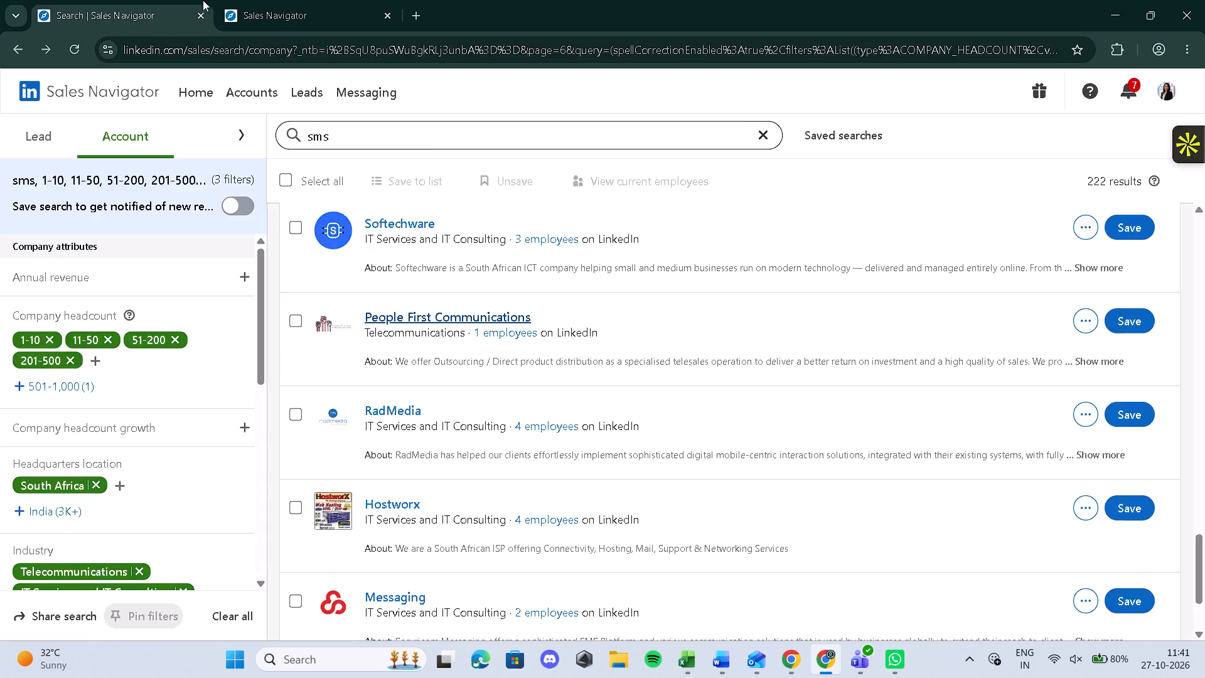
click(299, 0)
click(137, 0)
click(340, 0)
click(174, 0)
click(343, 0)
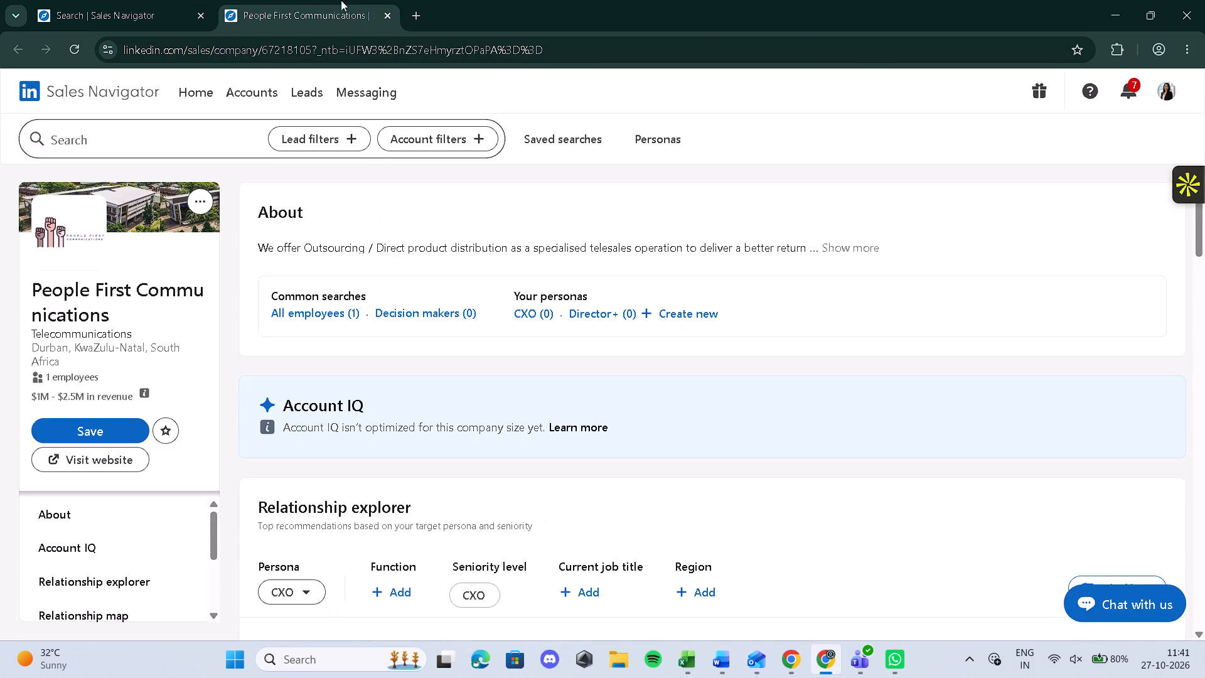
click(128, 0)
Open People First Communications' website from its account page in a new tab and switch to it.
click(309, 1)
right_click(114, 458)
click(189, 265)
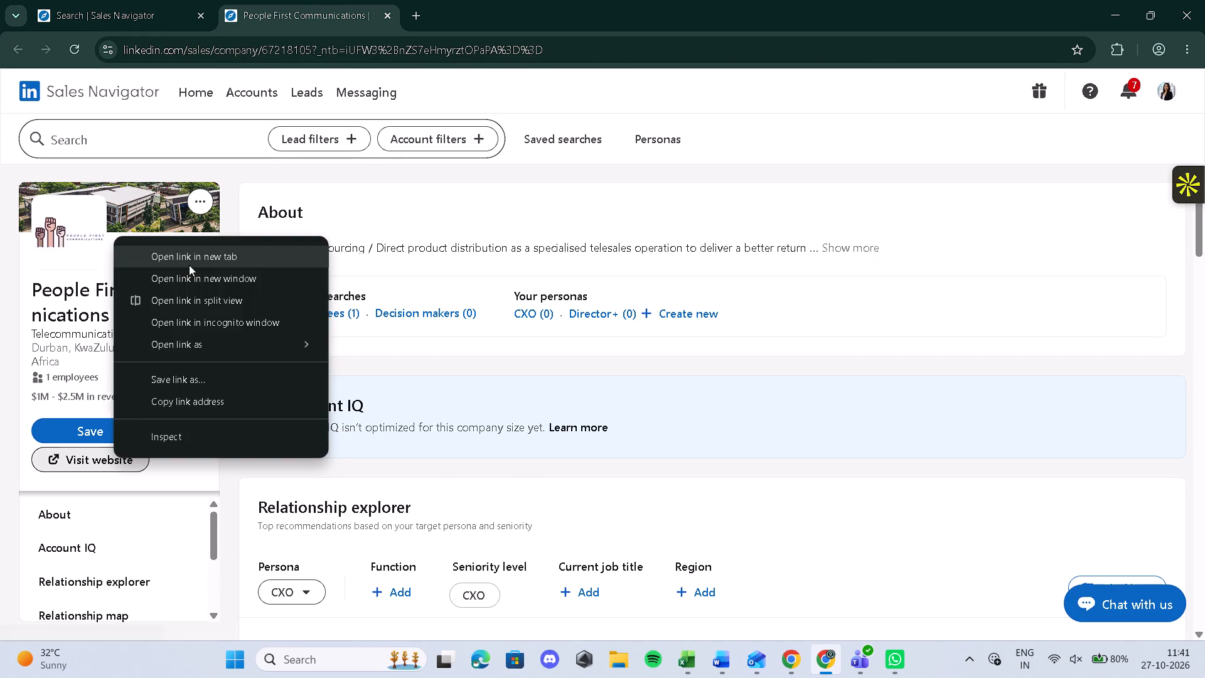
click(106, 0)
click(250, 0)
click(434, 0)
click(153, 11)
click(314, 0)
click(407, 0)
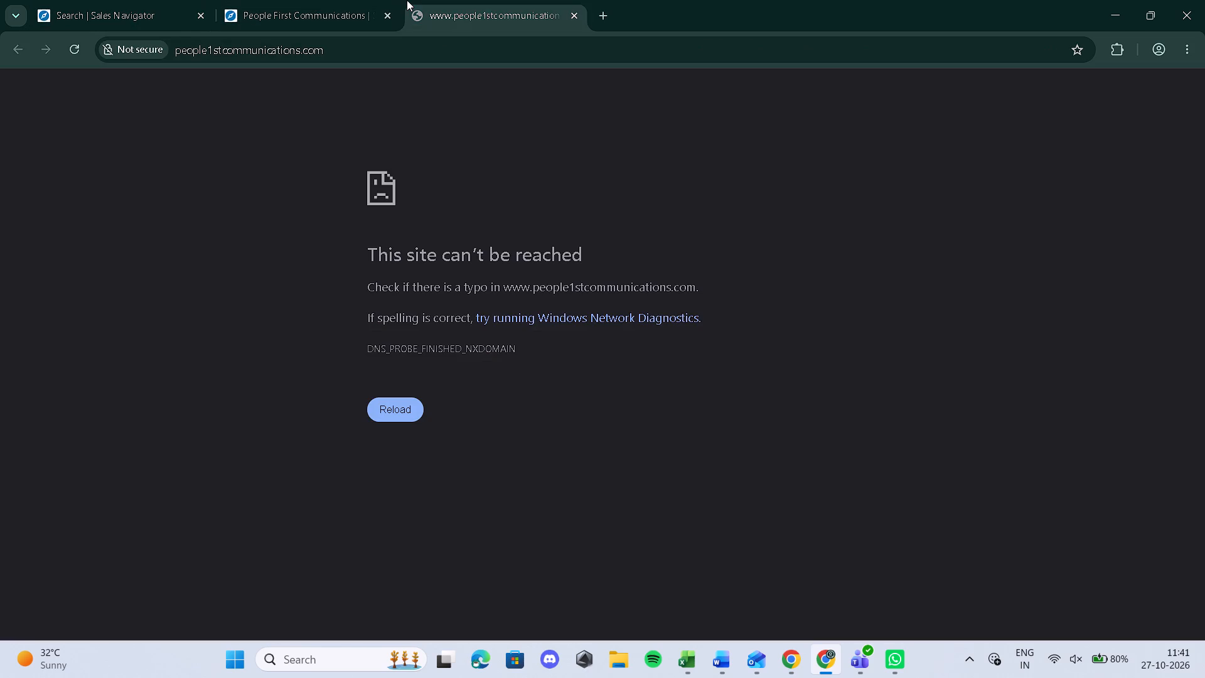
Close People First Communications' website and read the full About description on its account page.
click(580, 13)
click(865, 252)
right_click(865, 252)
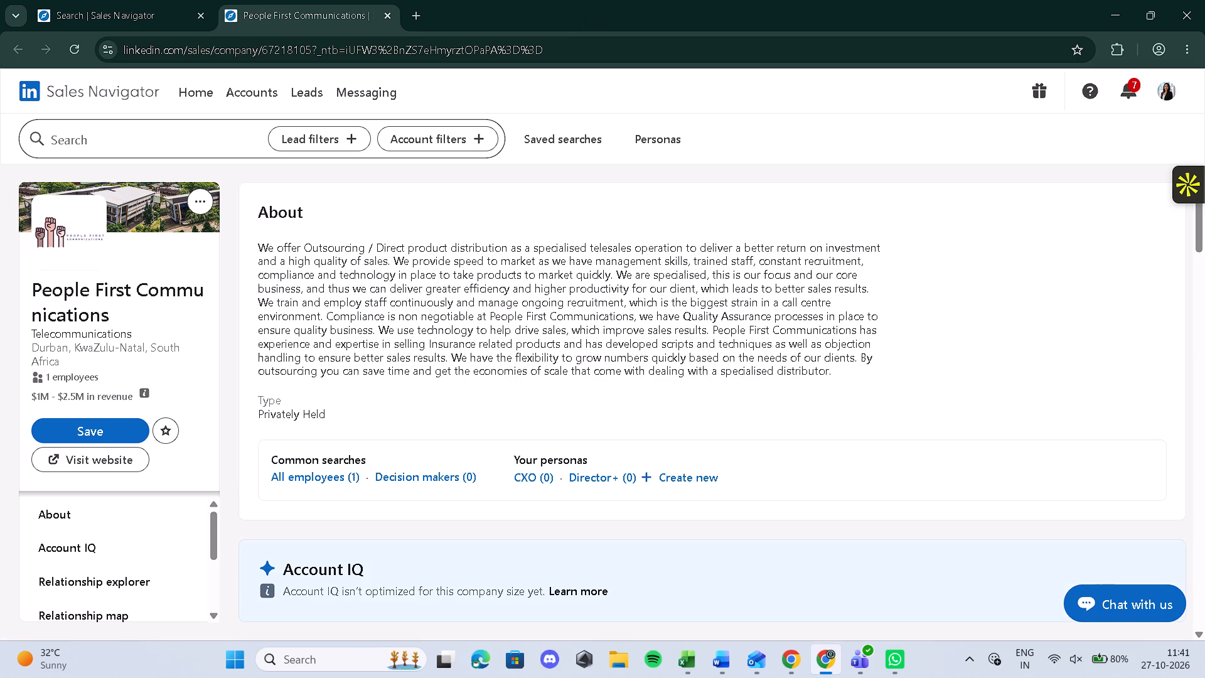
click(1000, 534)
click(1066, 83)
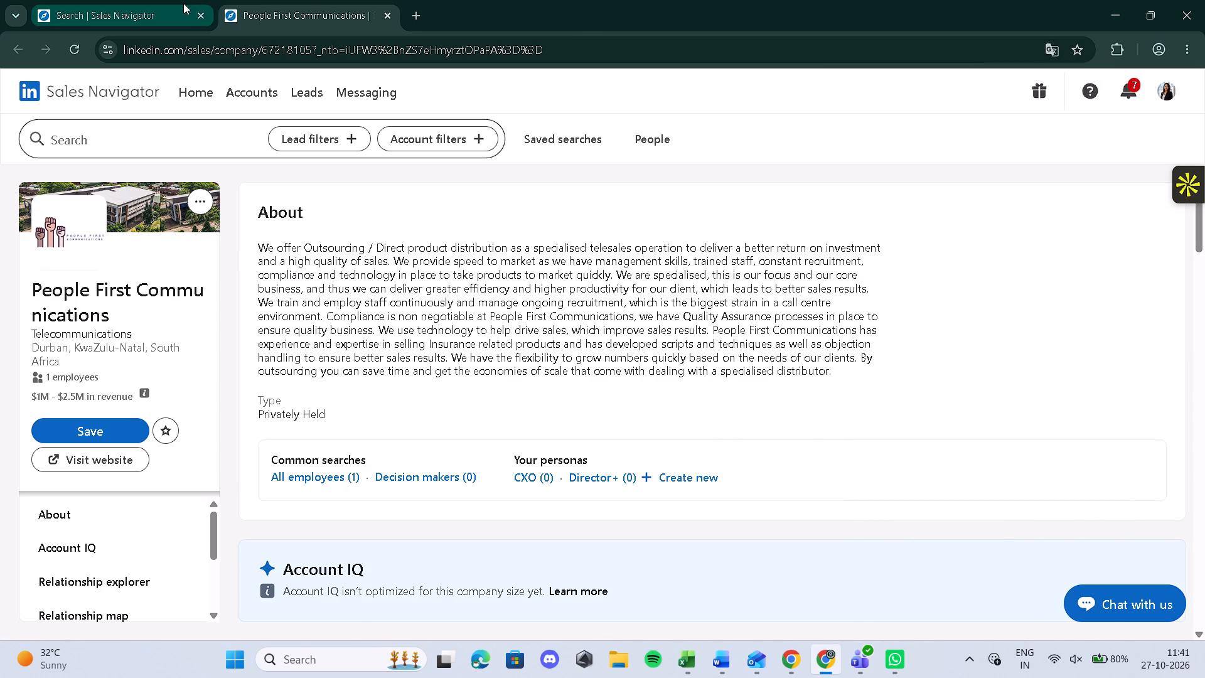
Close the People First Communications account page and return to the sms search results.
click(151, 3)
click(294, 0)
click(384, 18)
click(714, 324)
Open the RadMedia account from the sms search results in a new tab and switch to it.
scroll(715, 324, down, 1)
right_click(388, 277)
click(451, 299)
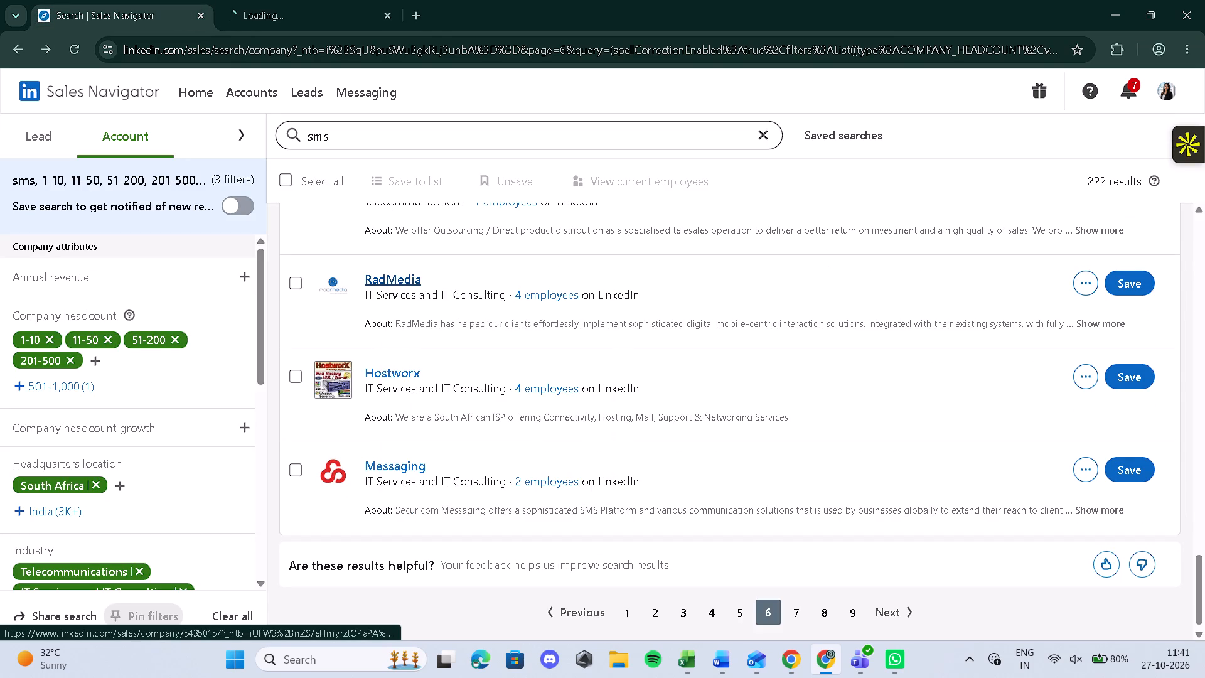
click(276, 15)
click(115, 3)
click(309, 0)
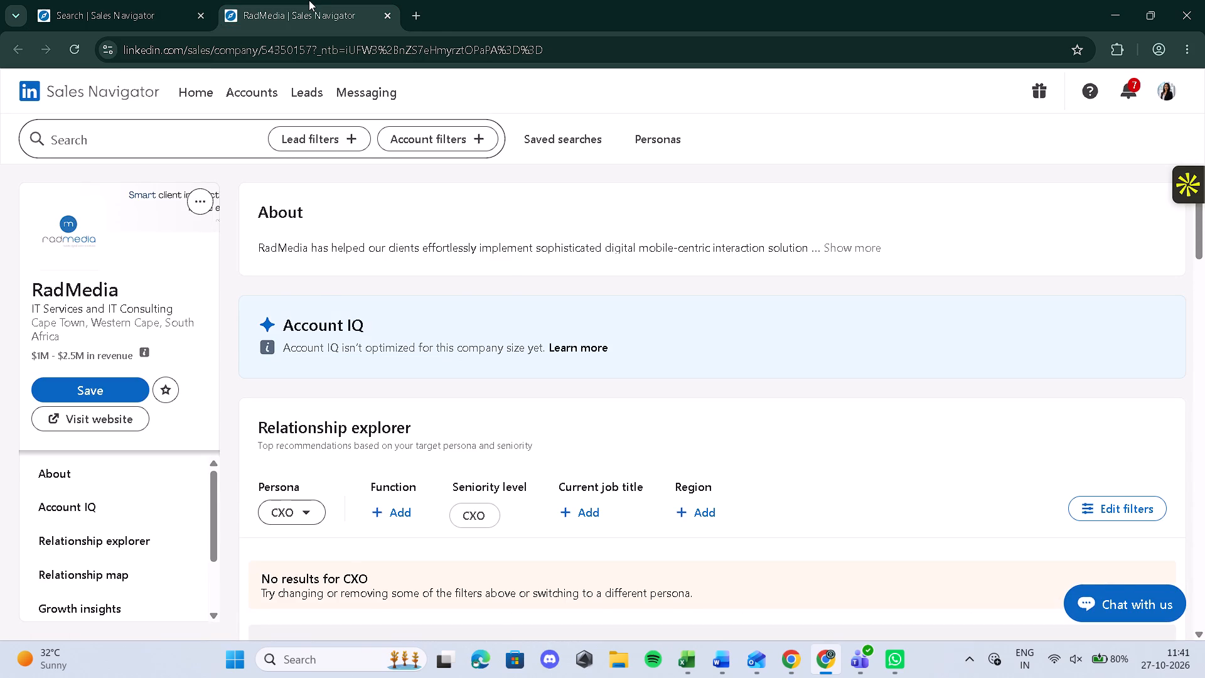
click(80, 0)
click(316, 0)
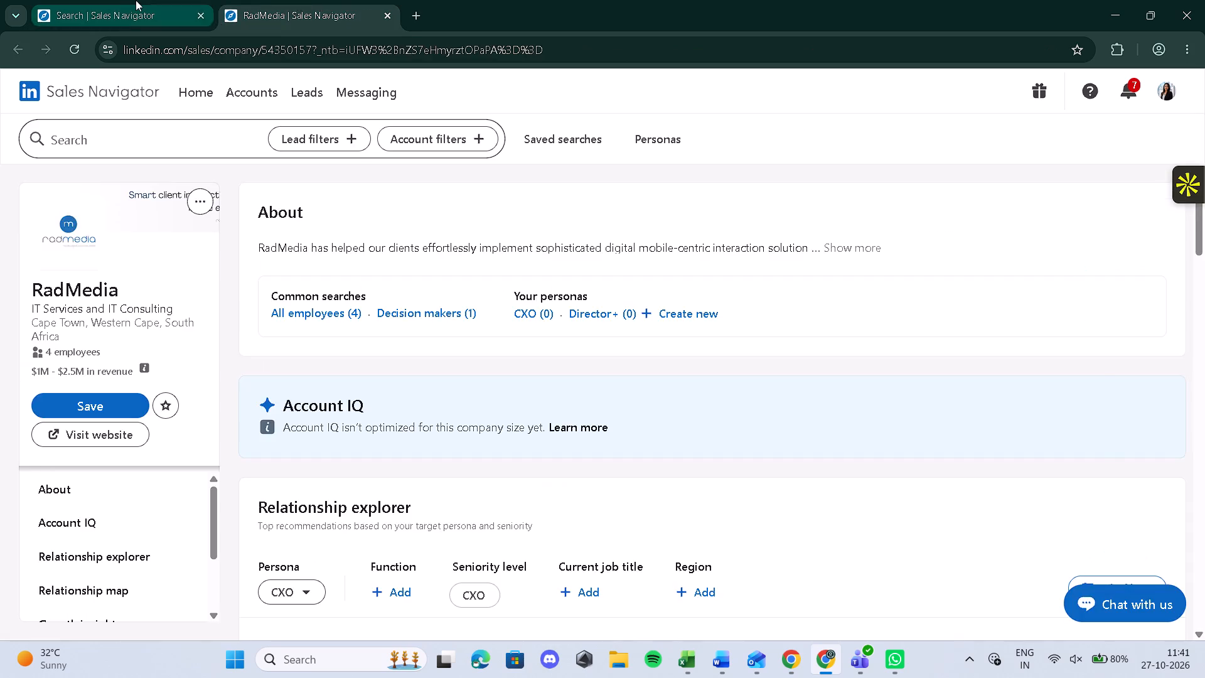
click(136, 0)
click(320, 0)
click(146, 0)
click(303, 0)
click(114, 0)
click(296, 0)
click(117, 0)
Open RadMedia's website from its account page in a new tab and switch to it.
drag(264, 0, 269, 0)
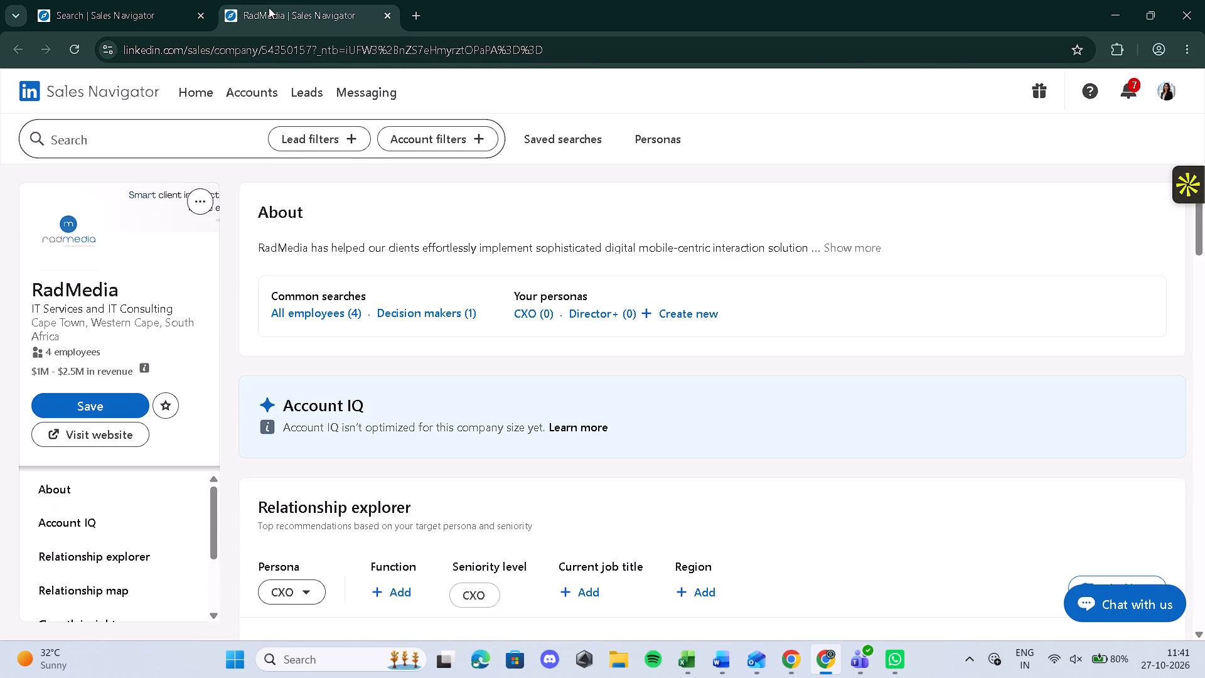
right_click(92, 429)
click(173, 232)
click(147, 10)
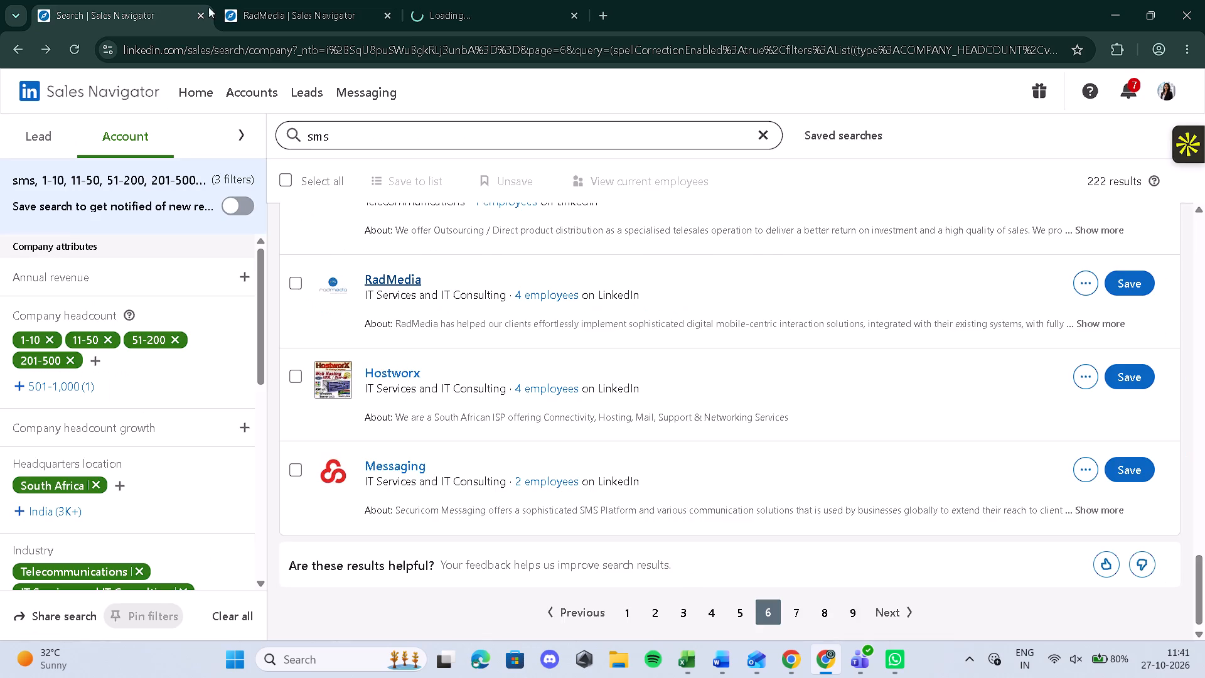
click(272, 0)
click(437, 0)
click(163, 0)
click(368, 0)
click(503, 0)
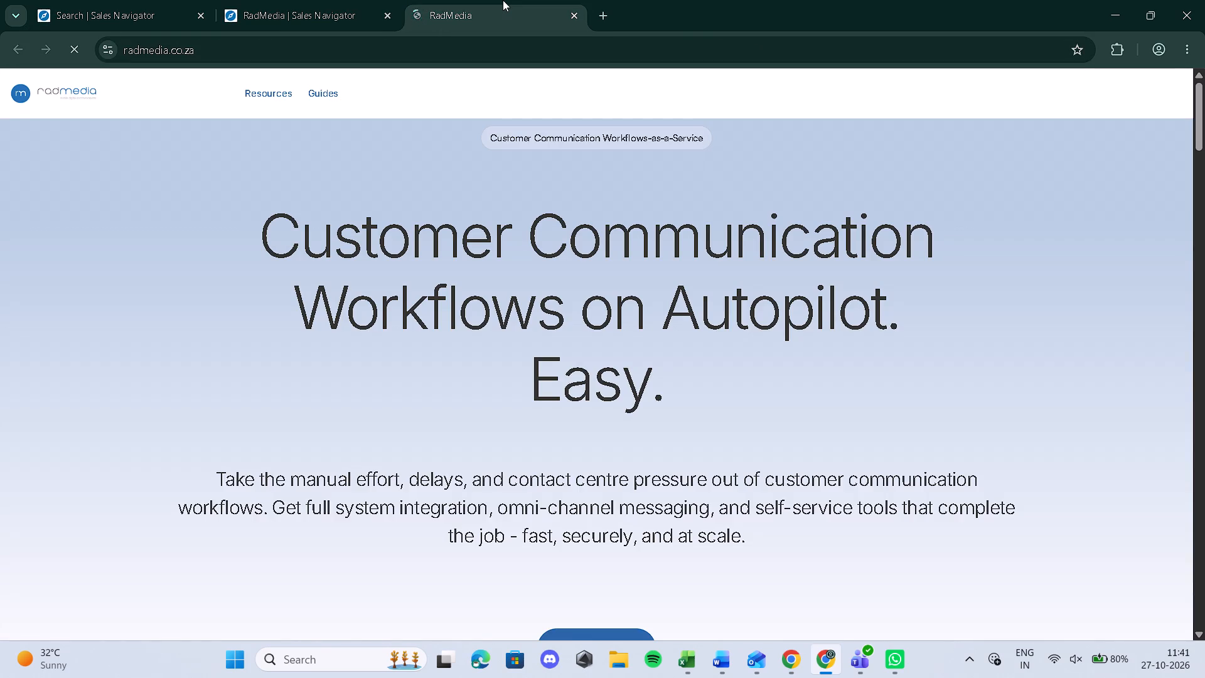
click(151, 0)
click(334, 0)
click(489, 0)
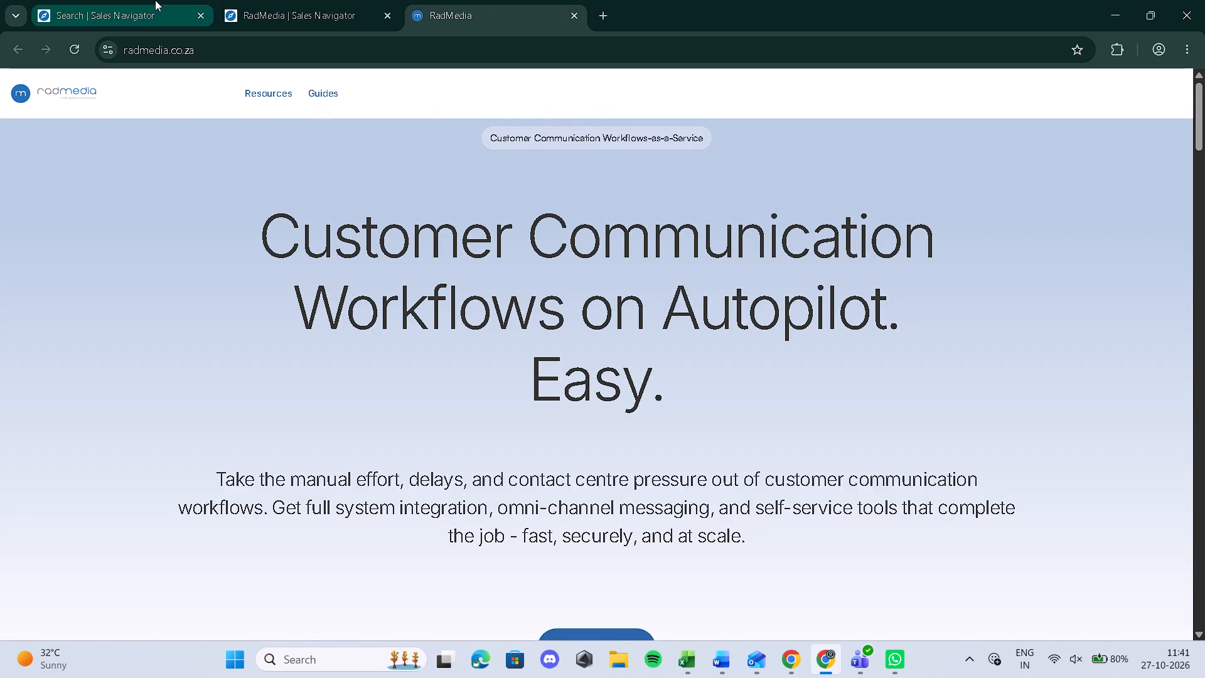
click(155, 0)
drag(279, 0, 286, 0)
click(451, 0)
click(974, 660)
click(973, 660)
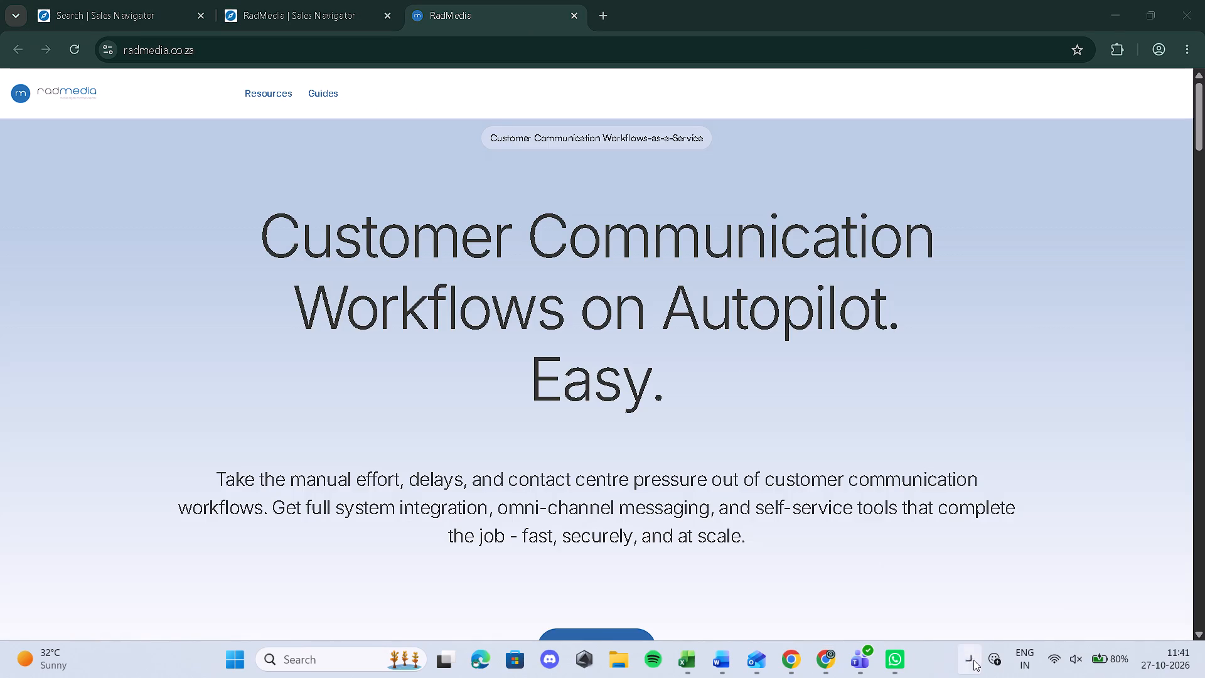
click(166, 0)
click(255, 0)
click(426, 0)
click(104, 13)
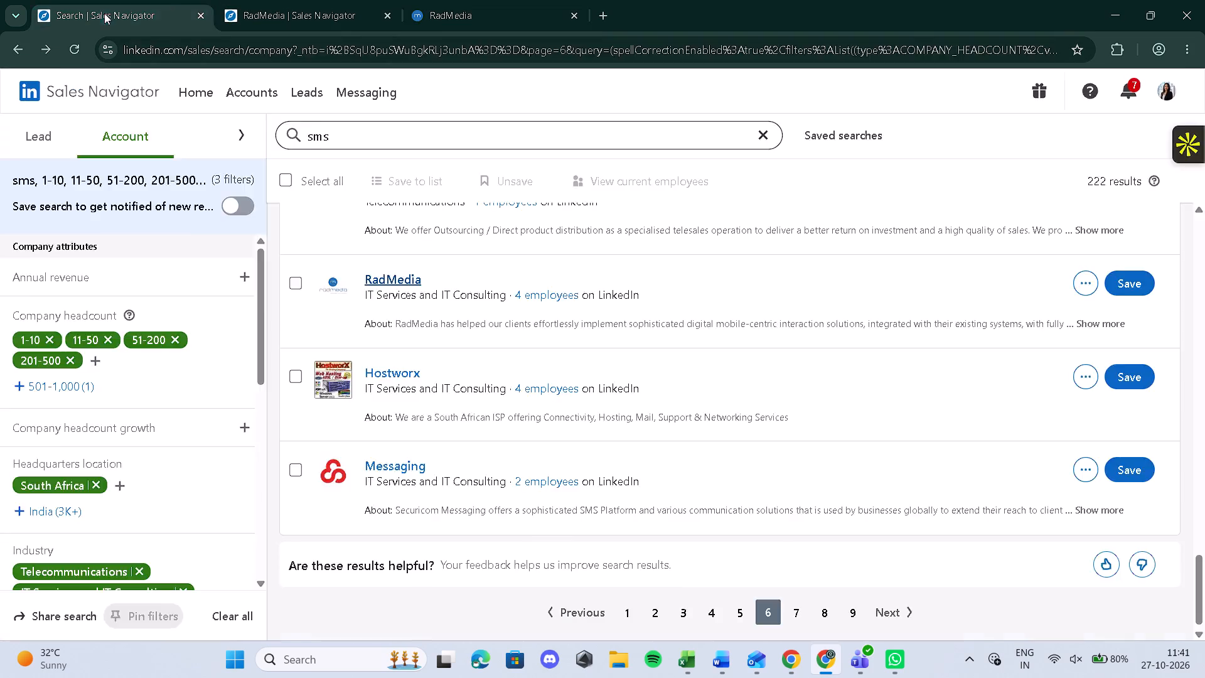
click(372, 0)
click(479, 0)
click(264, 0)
Review RadMedia's website homepage for the messaging channels and services it offers.
click(474, 0)
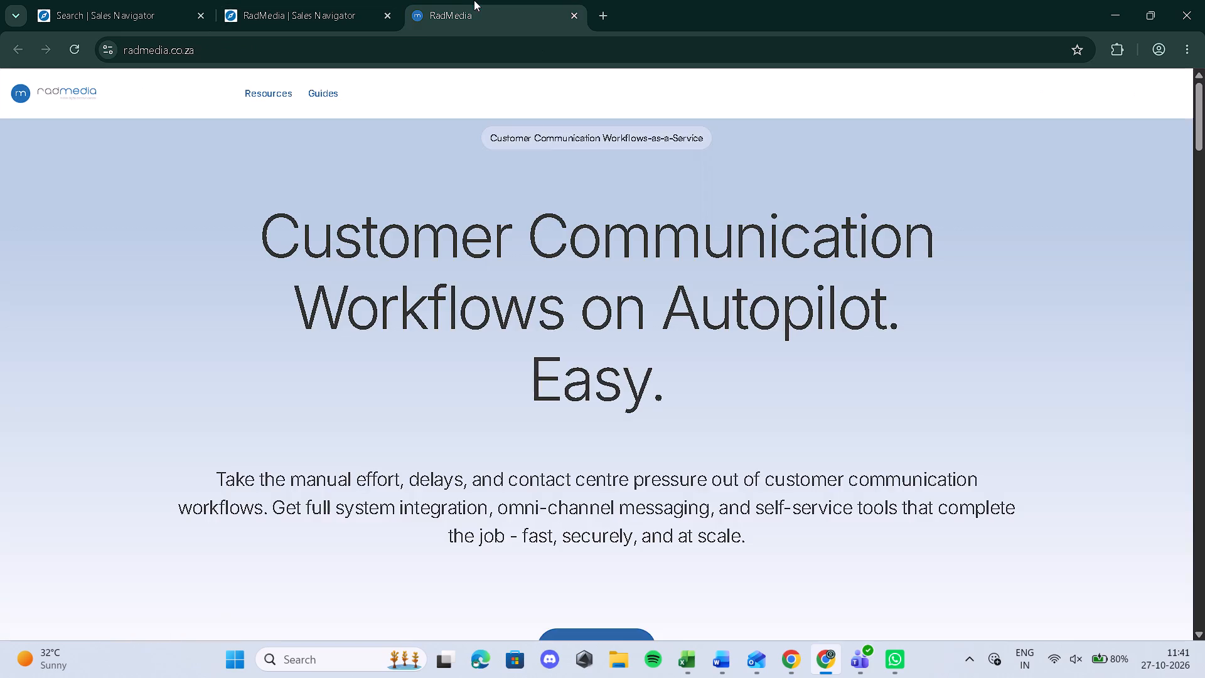
scroll(522, 363, down, 10)
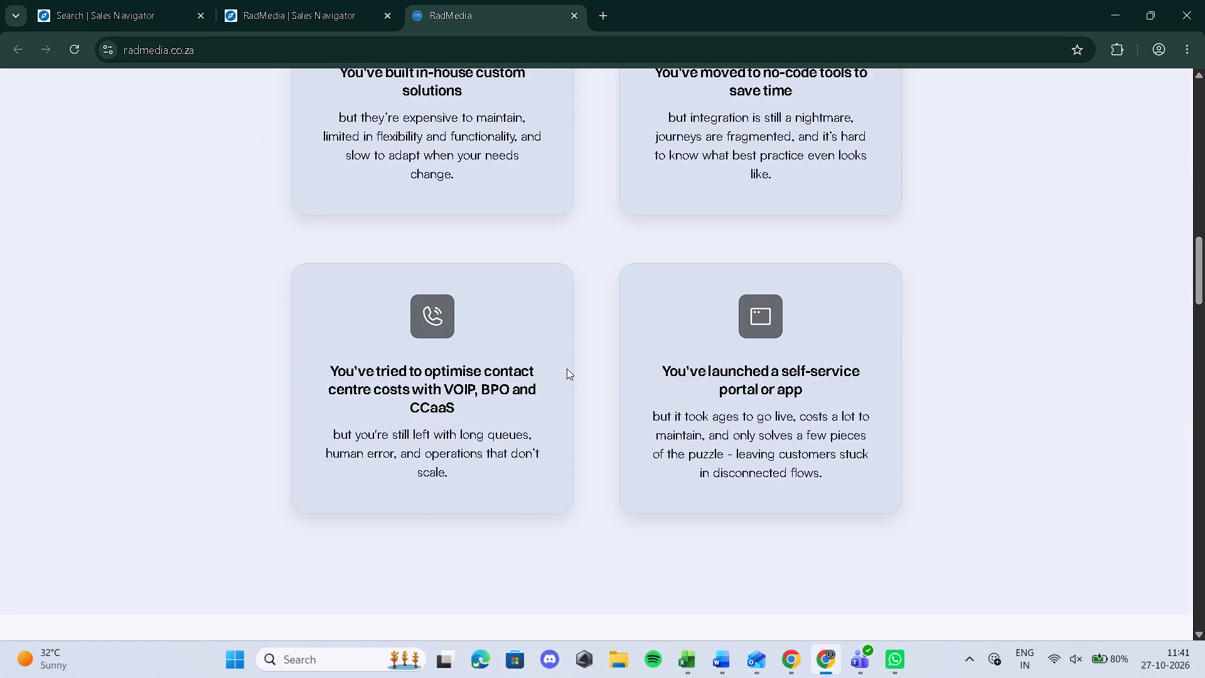
scroll(567, 369, down, 10)
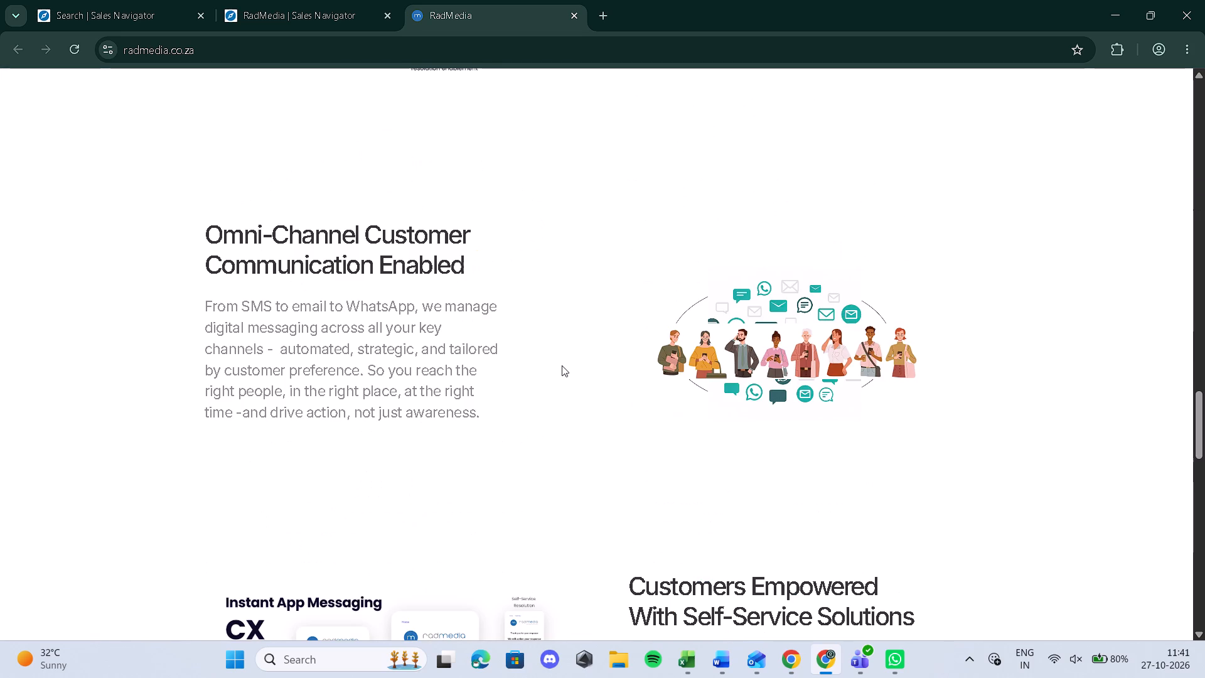
scroll(562, 365, down, 5)
Expand and read RadMedia's full About description on its Sales Navigator account page.
click(331, 0)
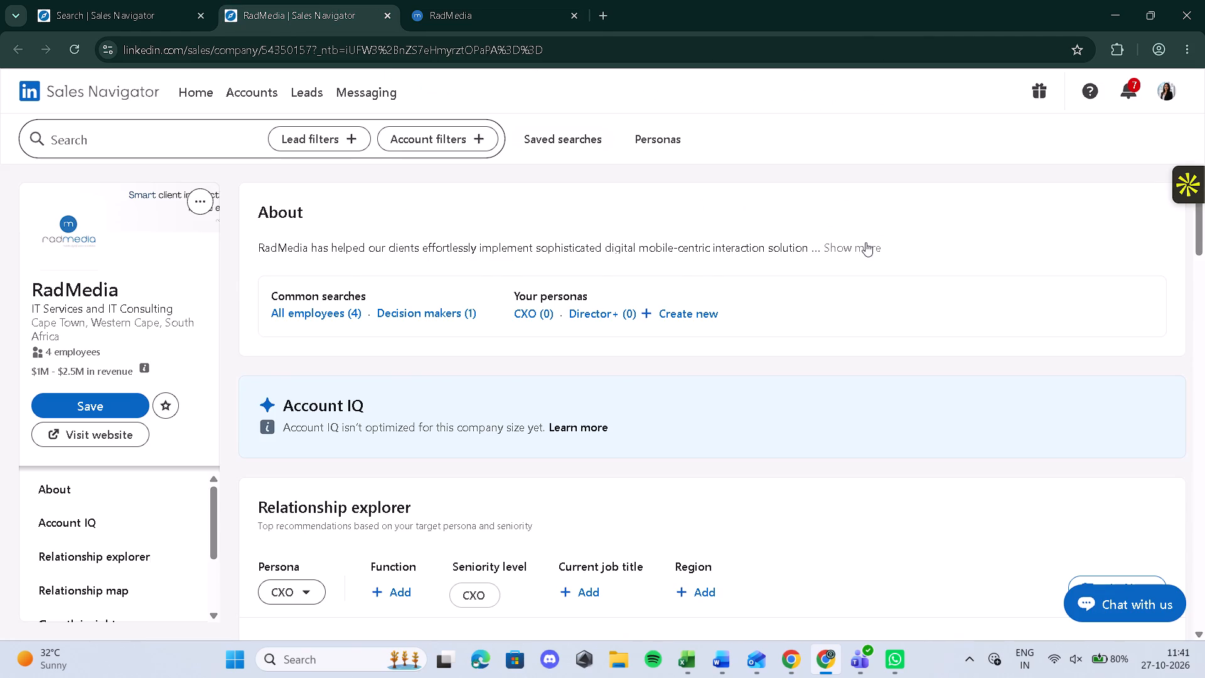
click(865, 244)
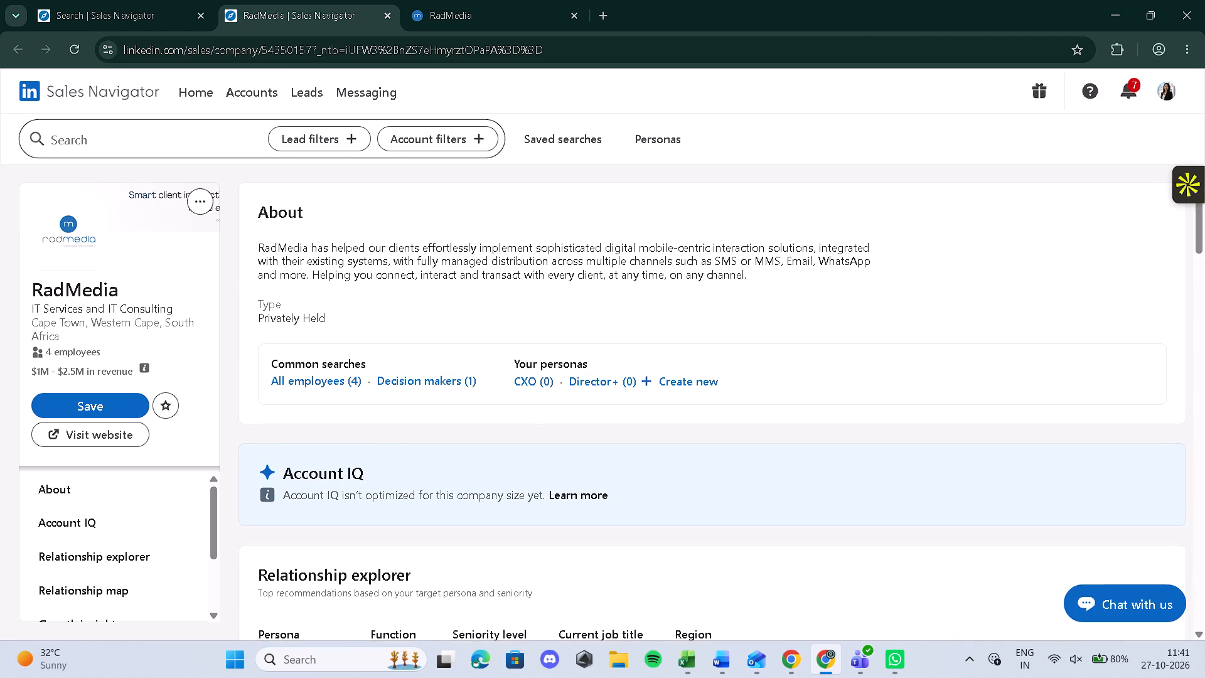
Examine RadMedia's website homepage for its clients, system integration and customer messaging channels.
click(506, 0)
scroll(601, 356, down, 8)
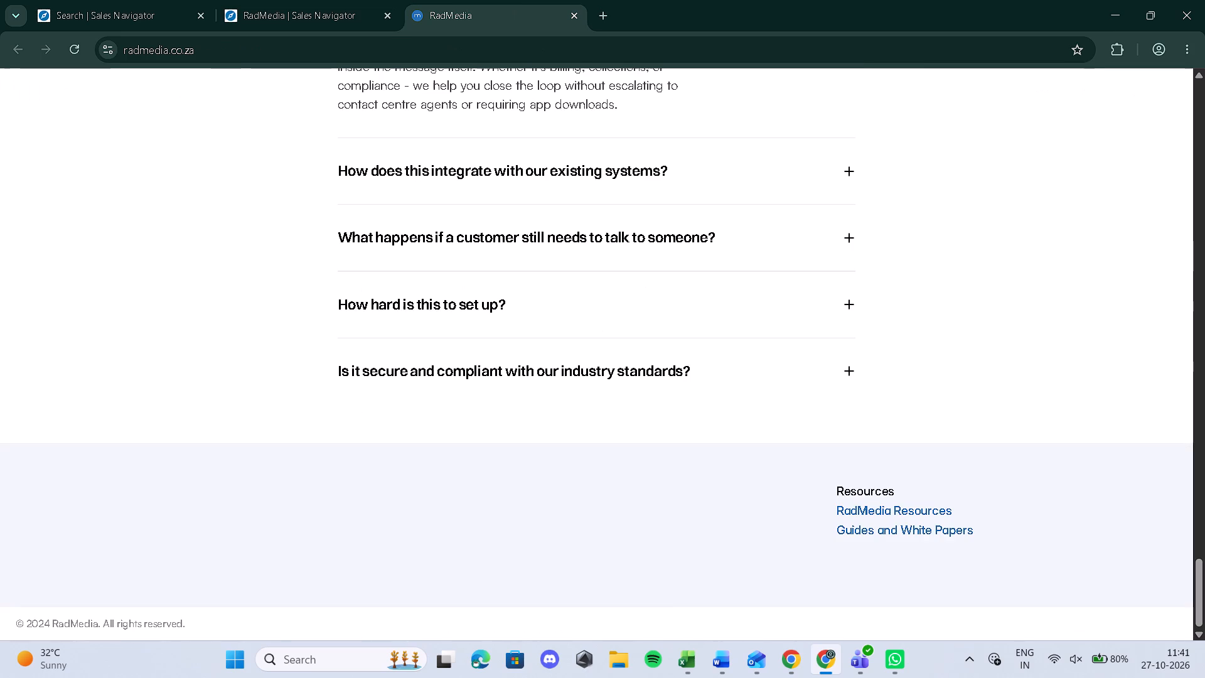
scroll(601, 356, down, 4)
scroll(629, 414, up, 20)
scroll(629, 414, up, 10)
scroll(632, 417, down, 2)
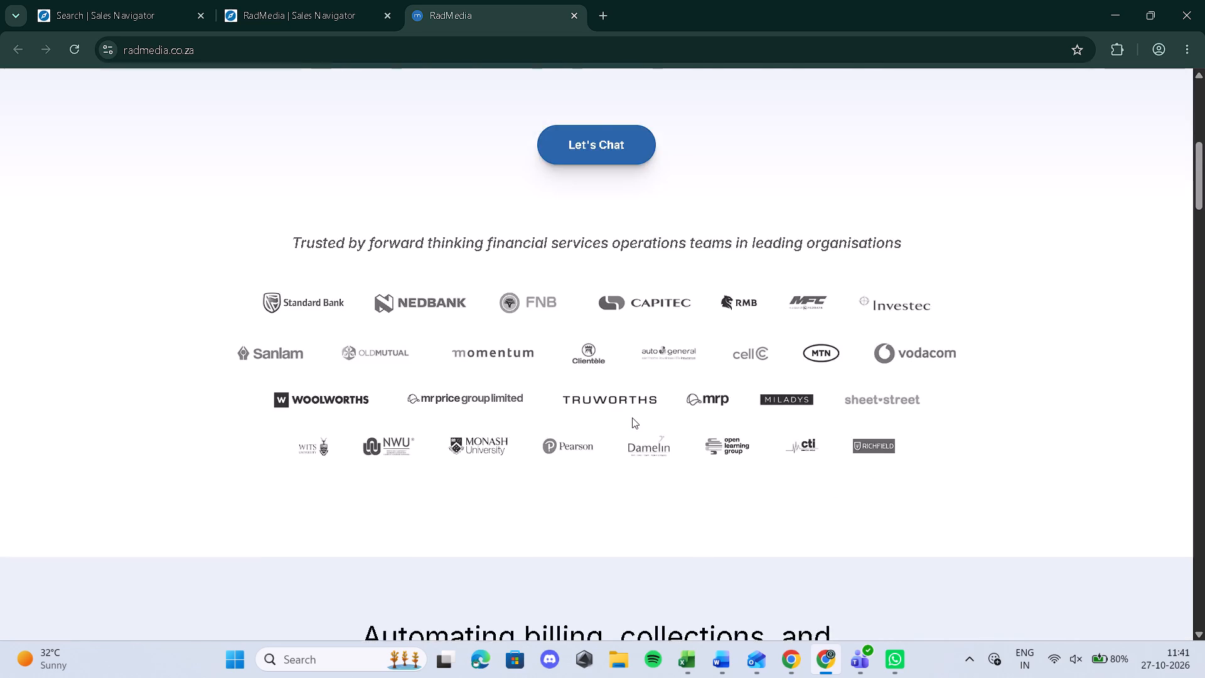
scroll(632, 417, down, 6)
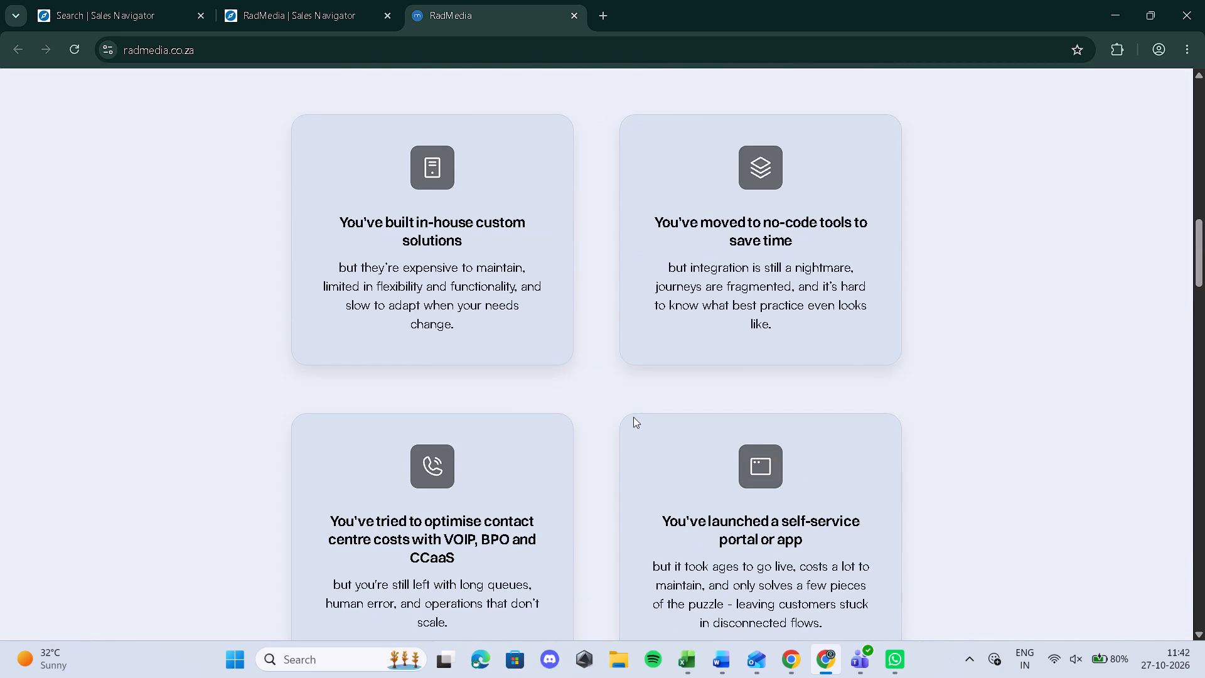
scroll(633, 417, down, 3)
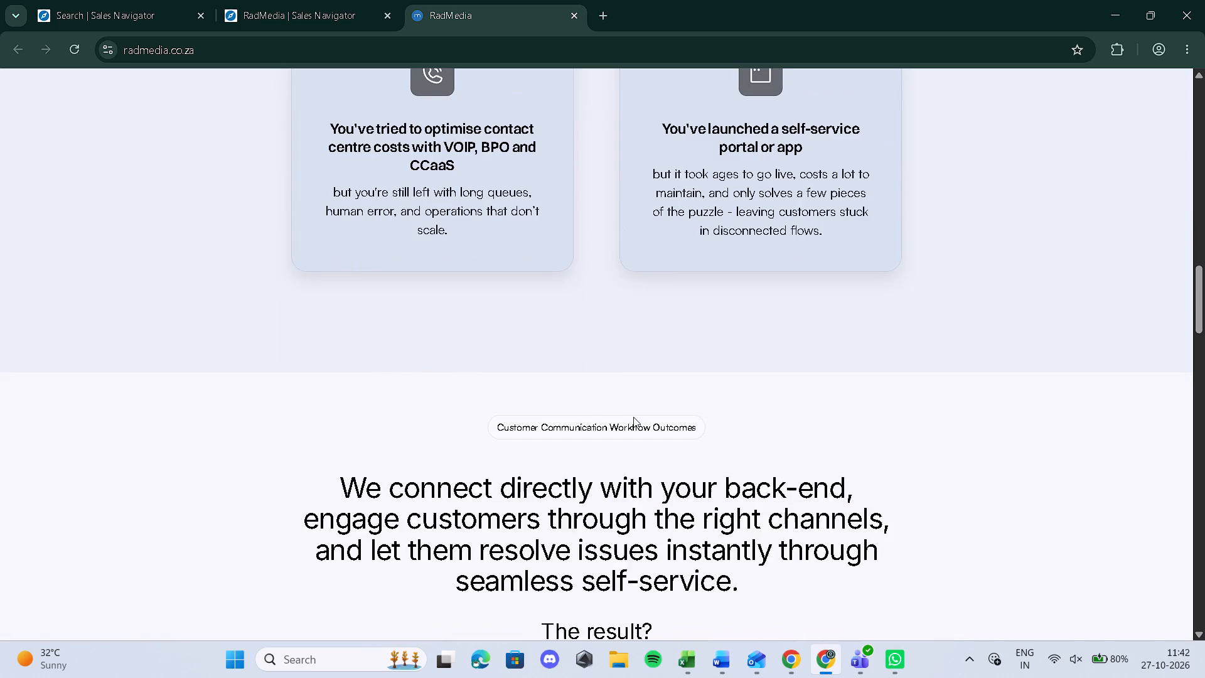
scroll(633, 417, down, 5)
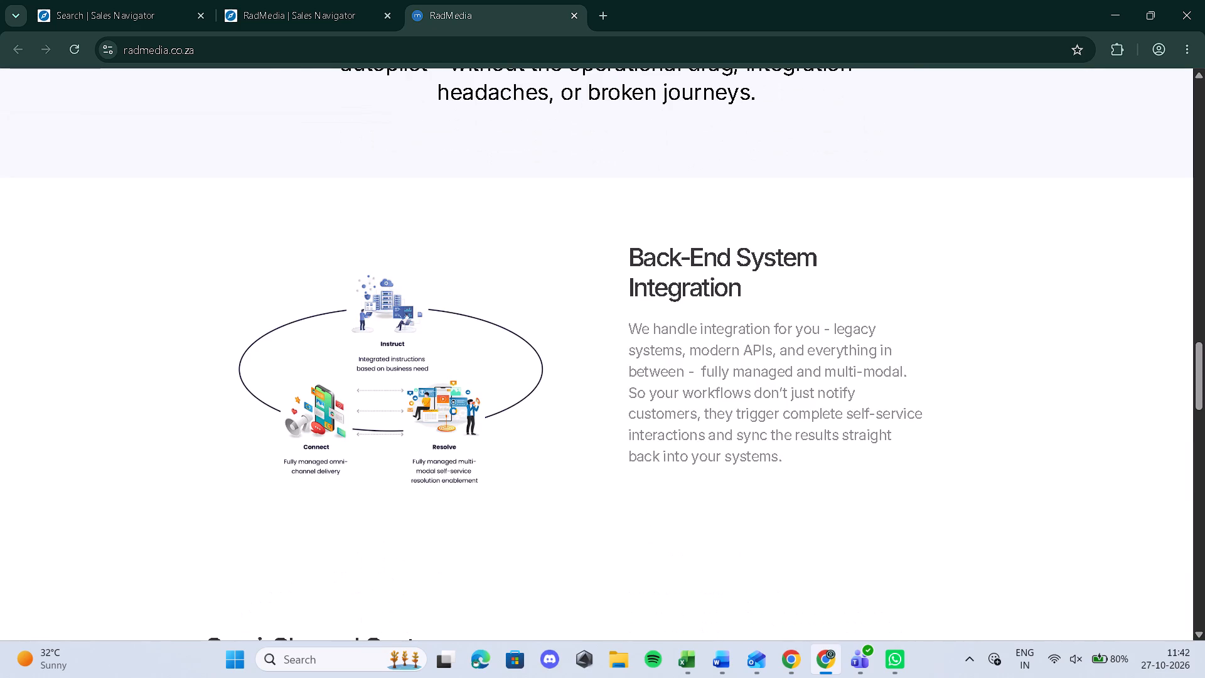
scroll(633, 417, down, 3)
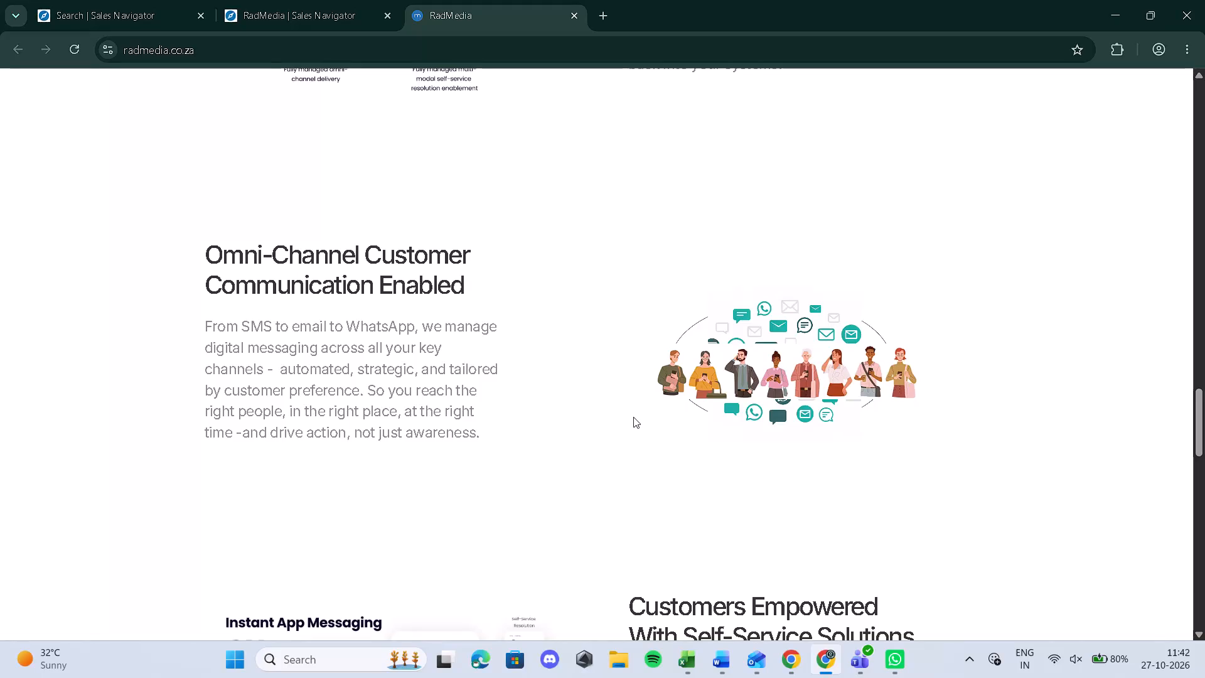
Copy the company name RadMedia from its Sales Navigator account page into cell D151 of the SA Harsh sheet in Excel.
click(308, 0)
drag(156, 281, 0, 267)
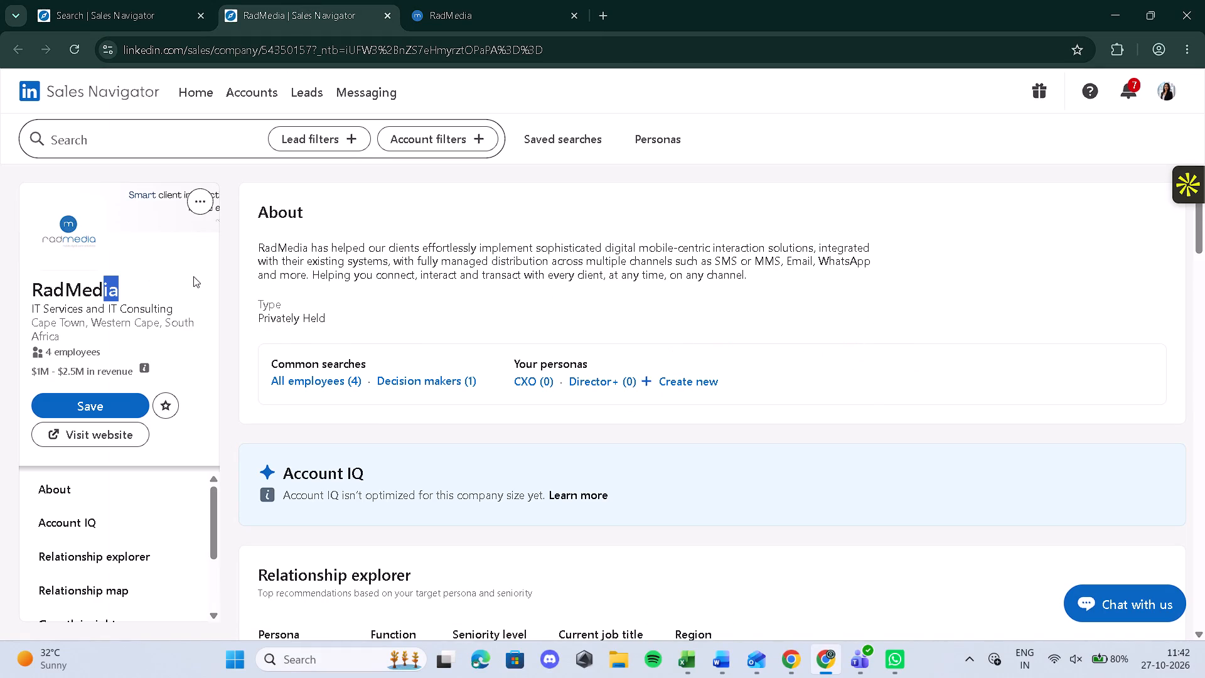
click(193, 276)
drag(125, 284, 36, 286)
right_click(101, 284)
click(143, 300)
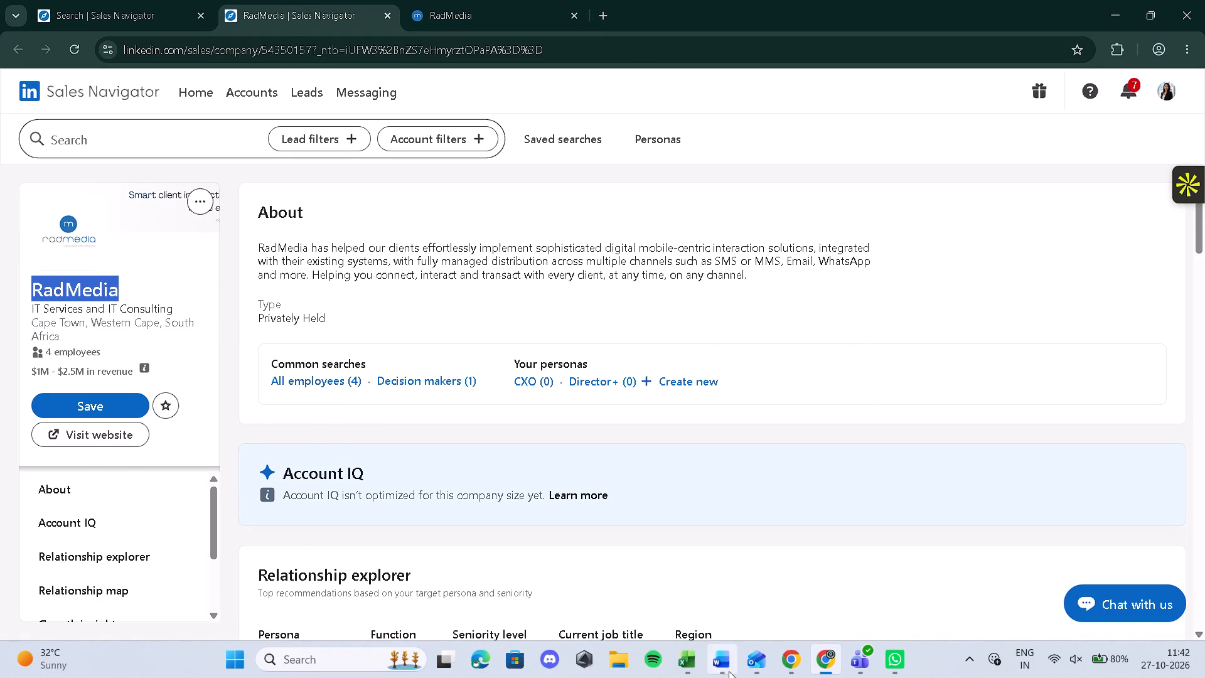
click(698, 669)
click(419, 456)
key(ctrl+v)
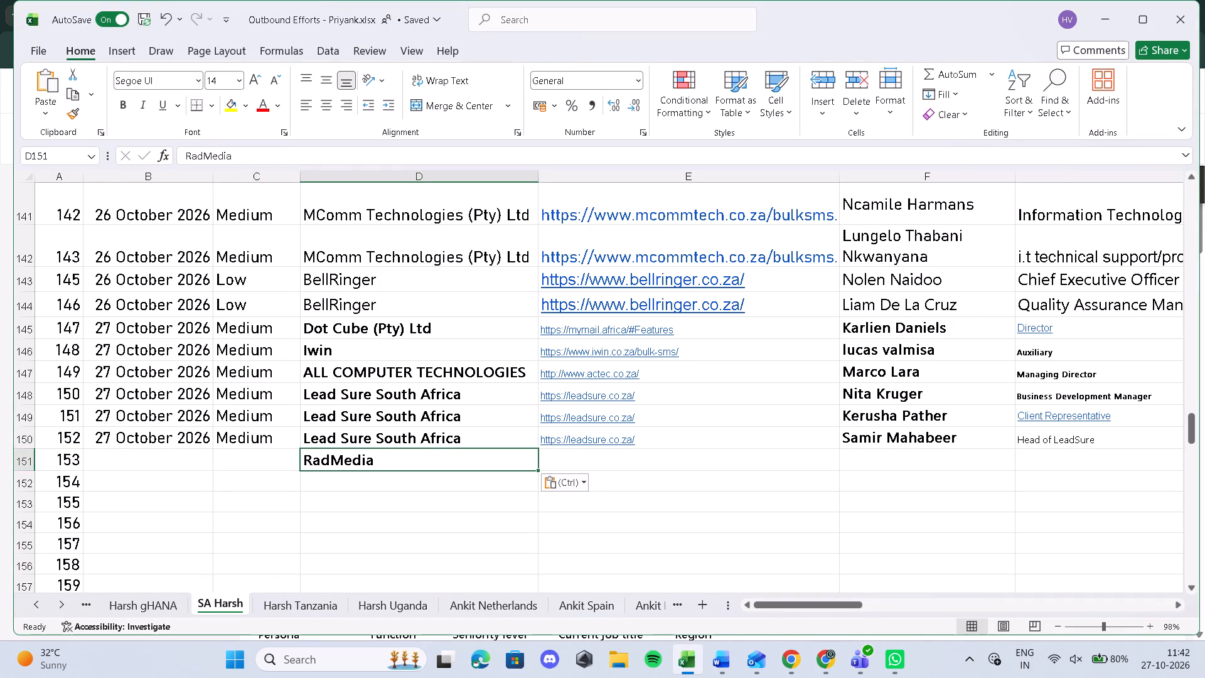
Fill RadMedia's row with the rating Medium and date 27 October 2026, copied from the Lead Sure South Africa row above.
click(268, 444)
key(ctrl+c)
click(272, 461)
key(ctrl+v)
click(168, 439)
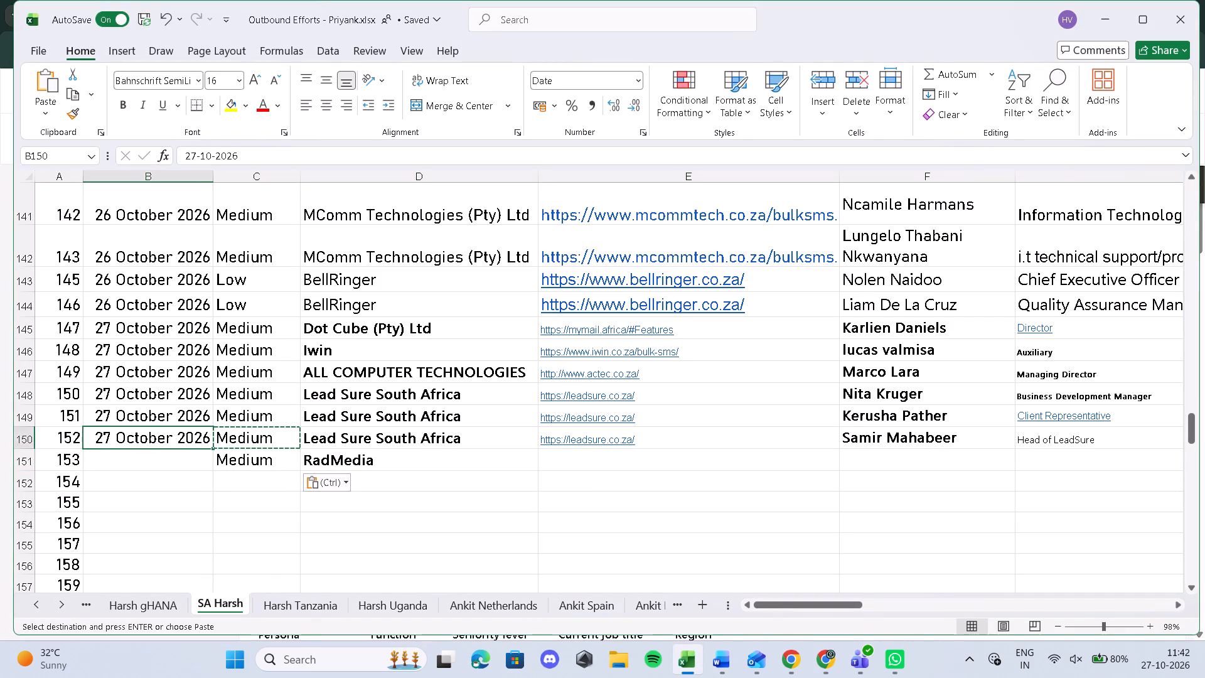
key(ctrl+c)
click(164, 453)
key(ctrl+v)
click(15, 459)
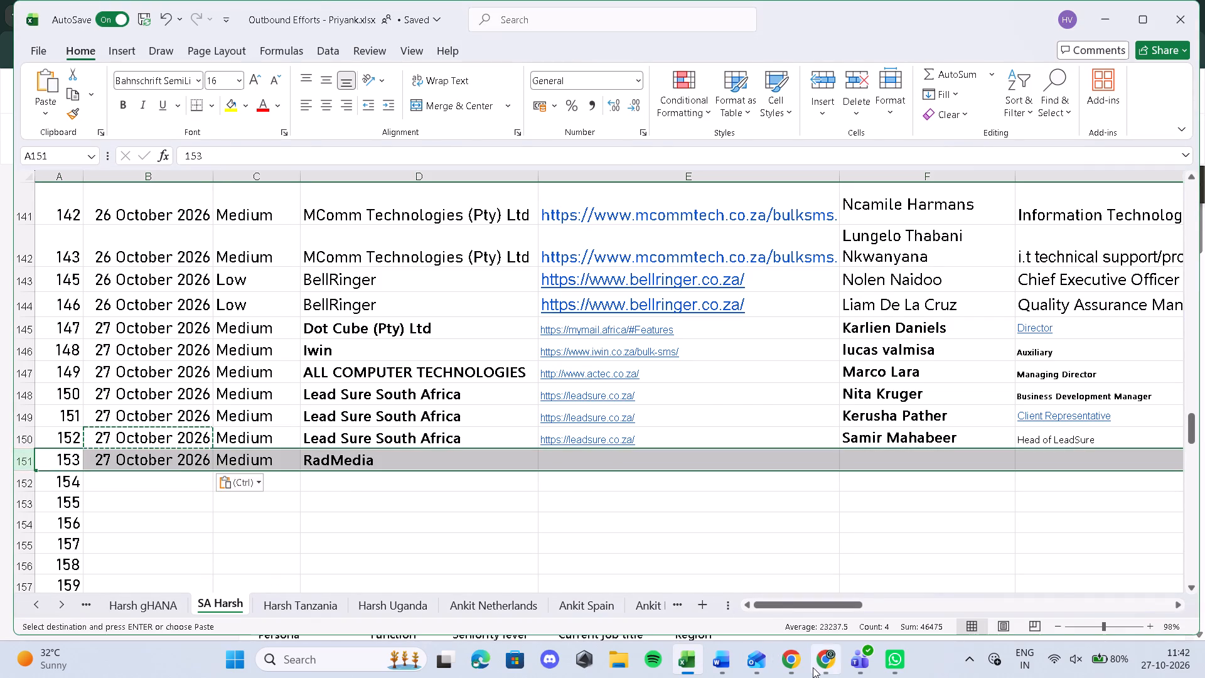
click(813, 667)
click(506, 1)
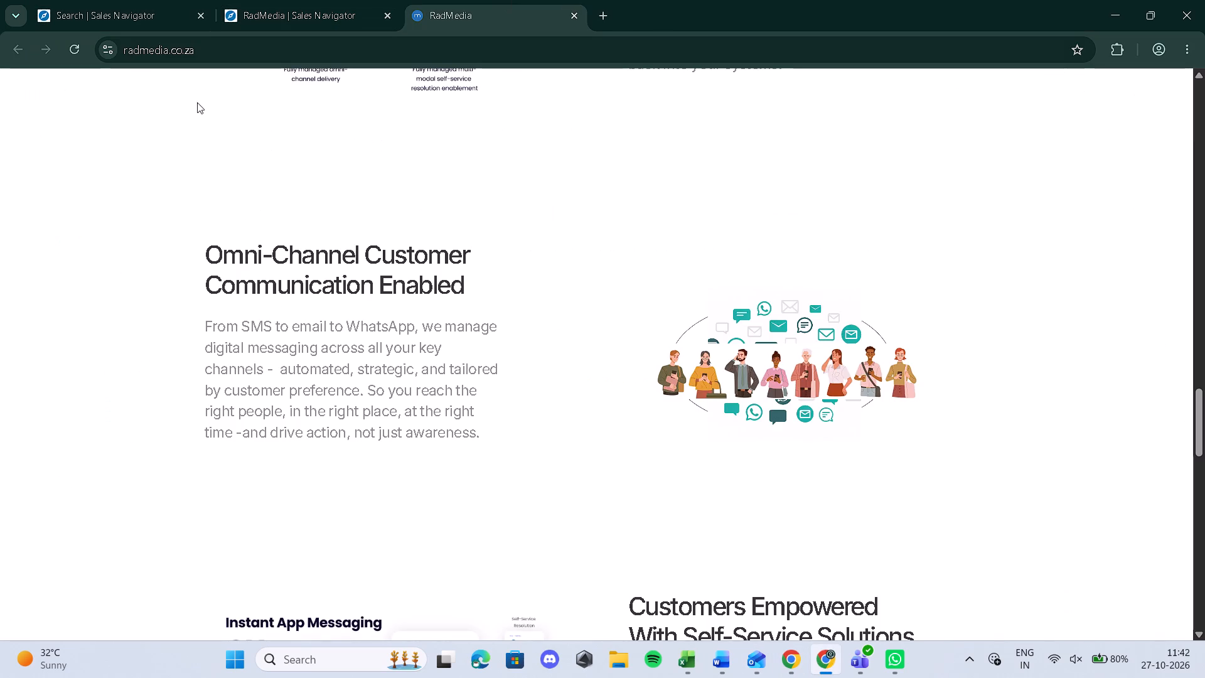
click(261, 62)
key(ctrl+c)
click(687, 665)
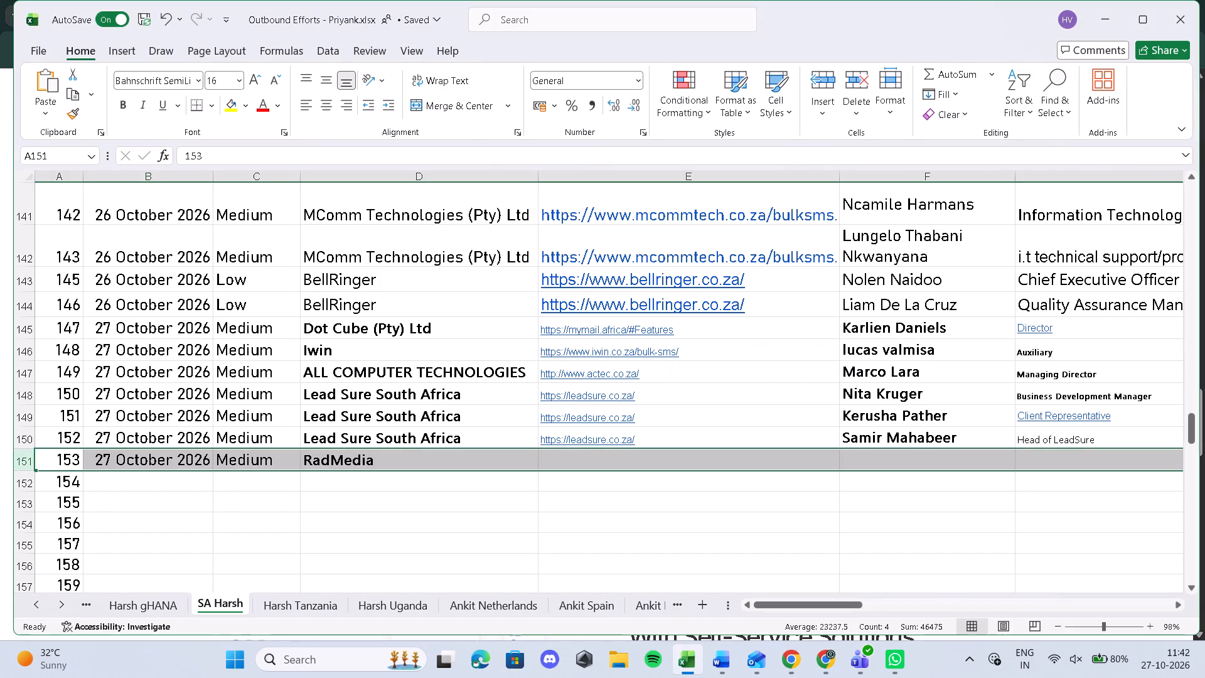
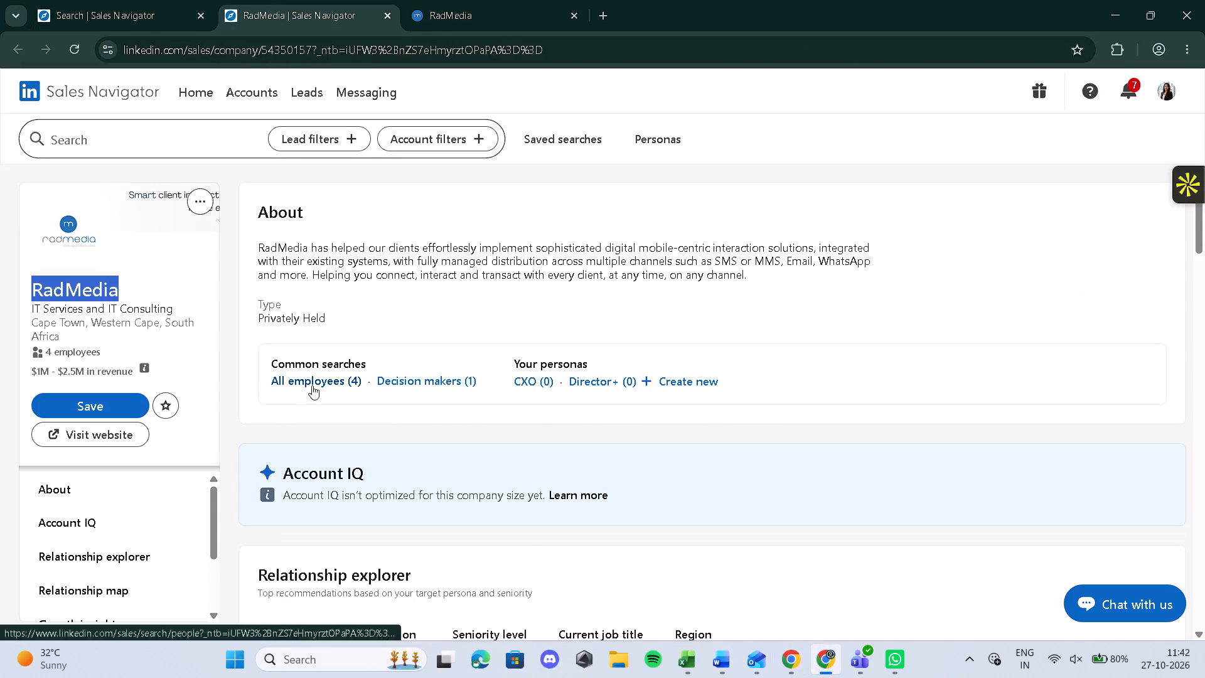
Open the list of all RadMedia employees in a separate tab from its Sales Navigator account page and switch to it.
click(376, 402)
click(92, 0)
click(274, 0)
click(556, 0)
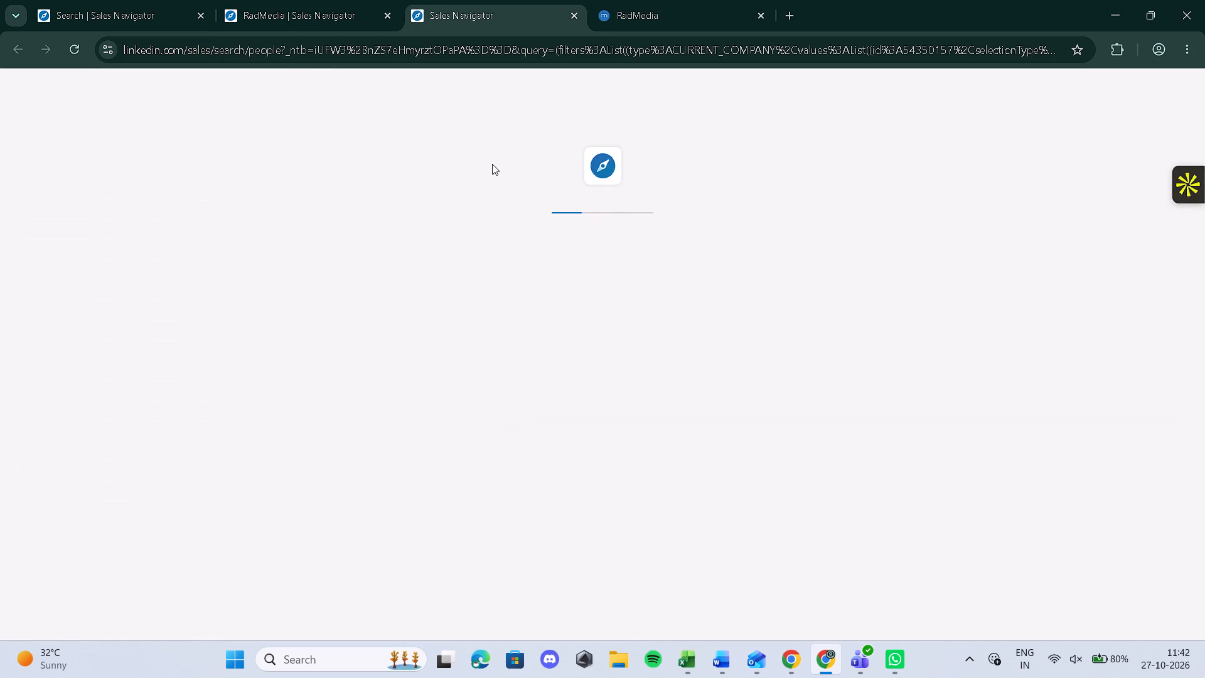
click(127, 0)
click(285, 0)
click(419, 0)
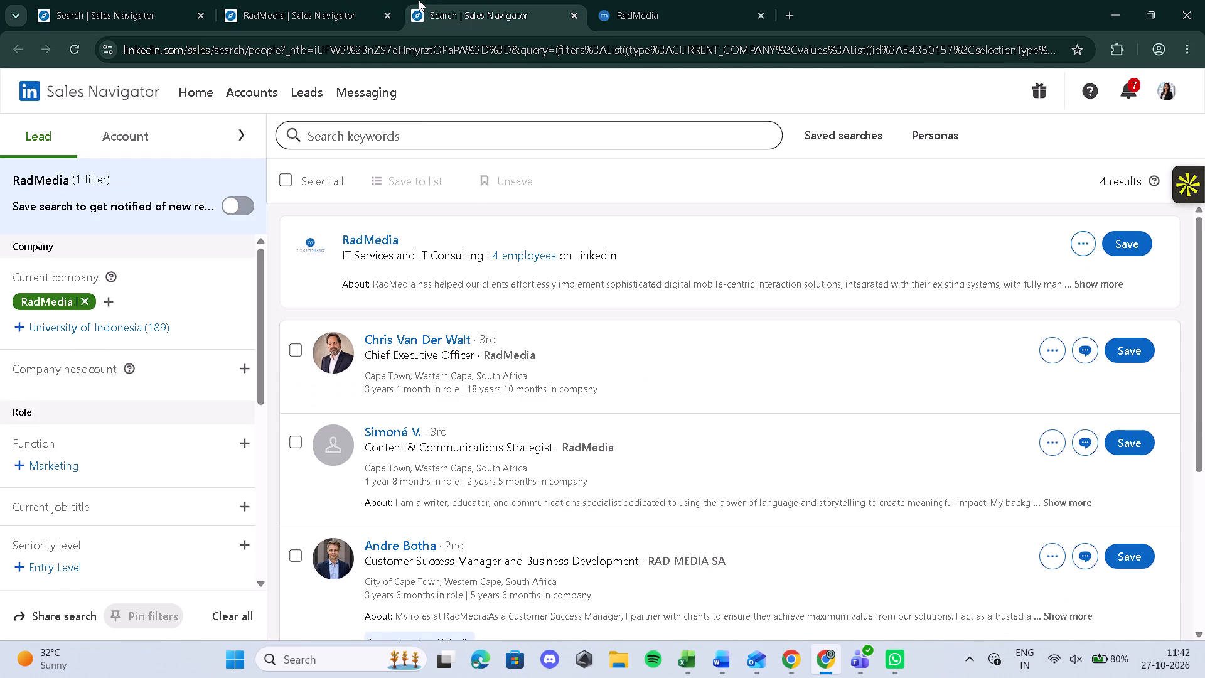
Translate the RadMedia employee results page into English.
right_click(663, 308)
click(828, 522)
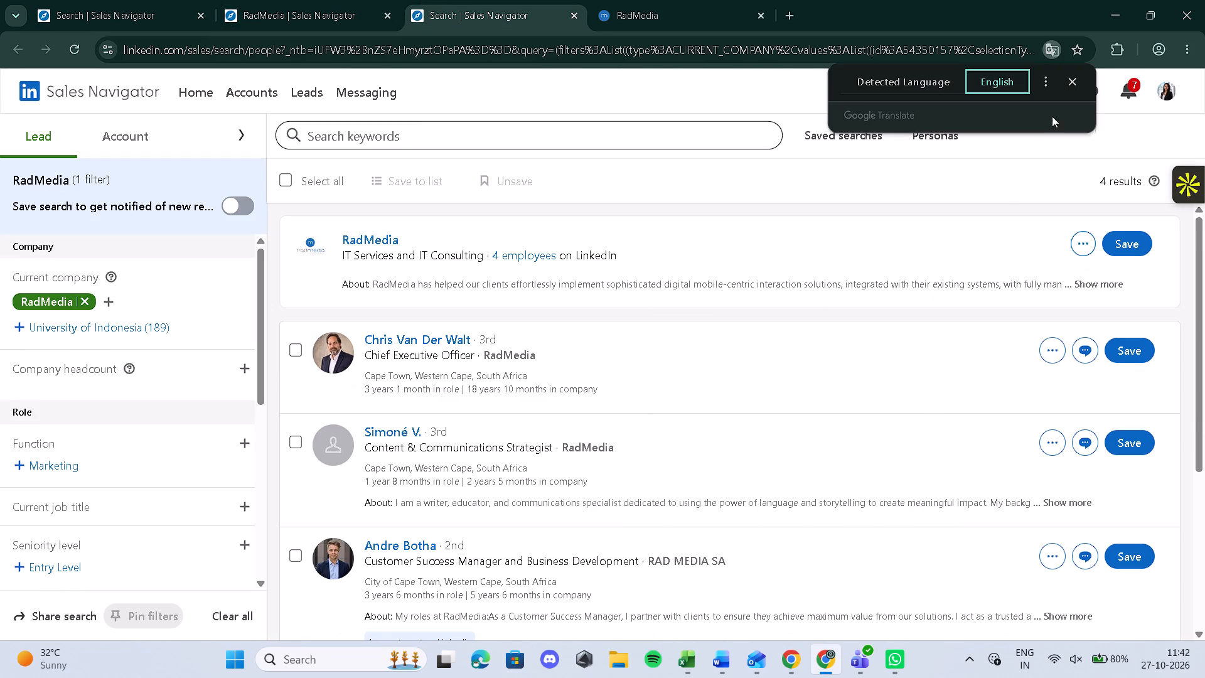
Dismiss the translation prompt and open the Sales Navigator profile of RadMedia's Chief Executive Officer in a new tab.
click(1071, 77)
click(111, 0)
click(311, 0)
click(526, 0)
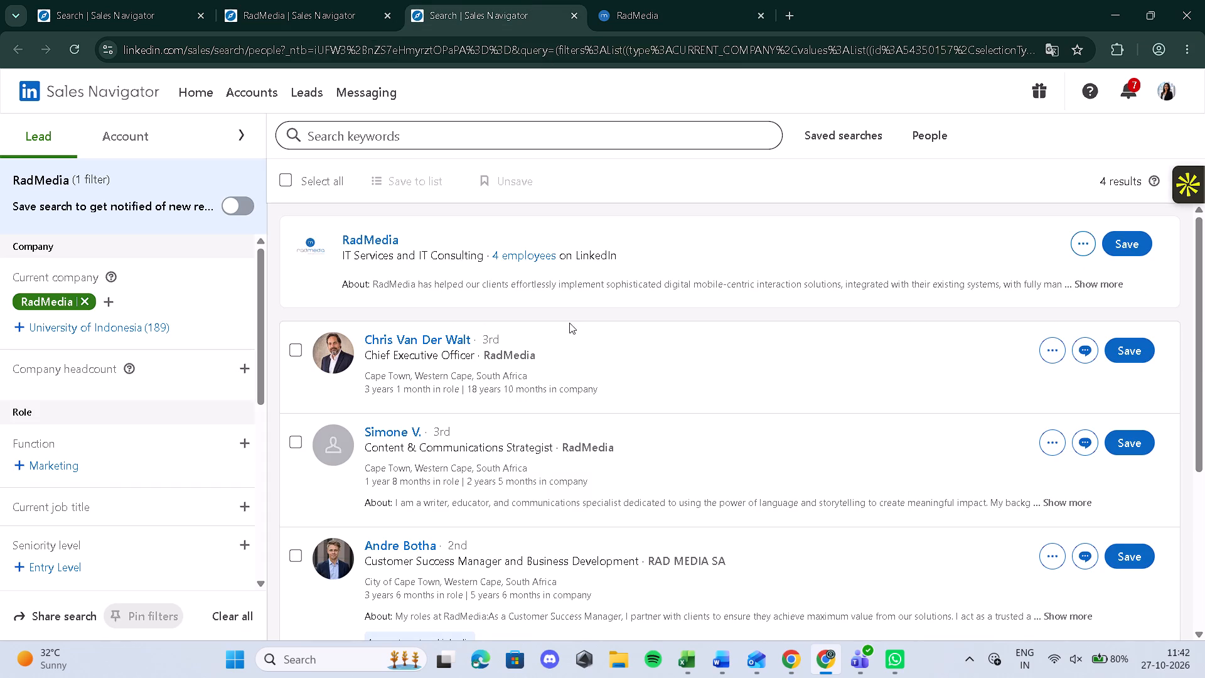
scroll(633, 348, down, 2)
scroll(638, 438, up, 2)
right_click(424, 338)
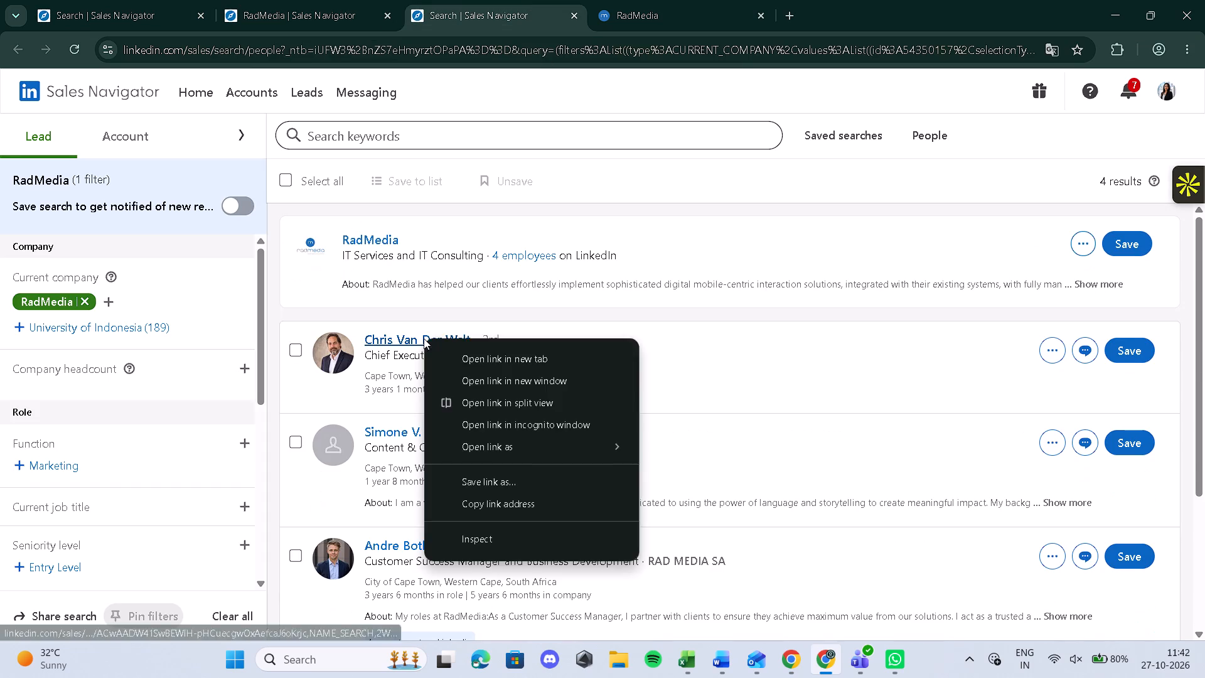
click(502, 350)
click(127, 0)
click(253, 0)
click(448, 0)
click(649, 0)
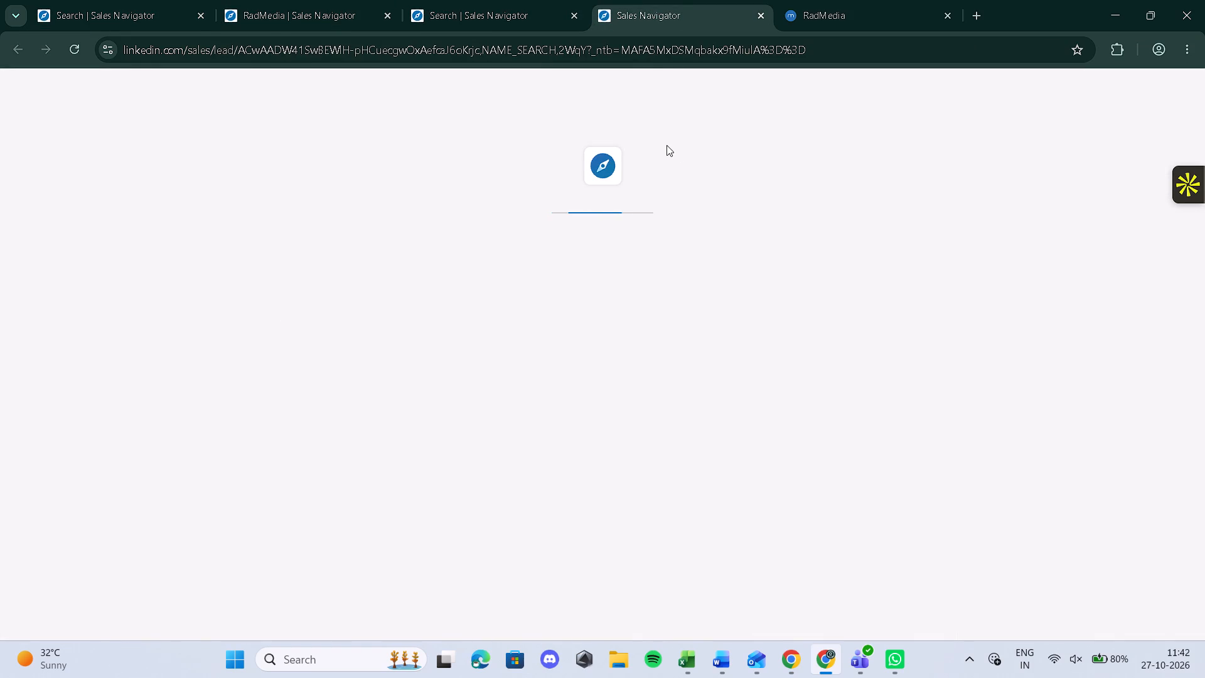
click(488, 0)
click(658, 0)
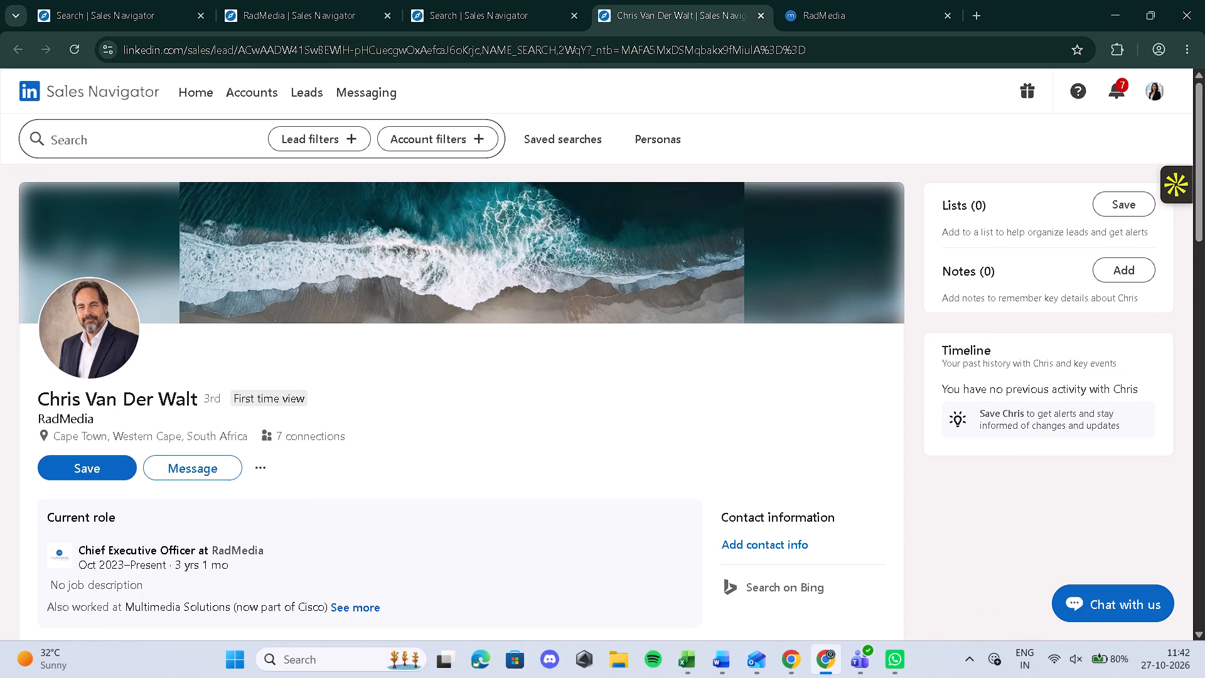
Copy the RadMedia CEO's name from the profile into cell F151 of the SA Harsh sheet in Excel.
drag(196, 399, 11, 382)
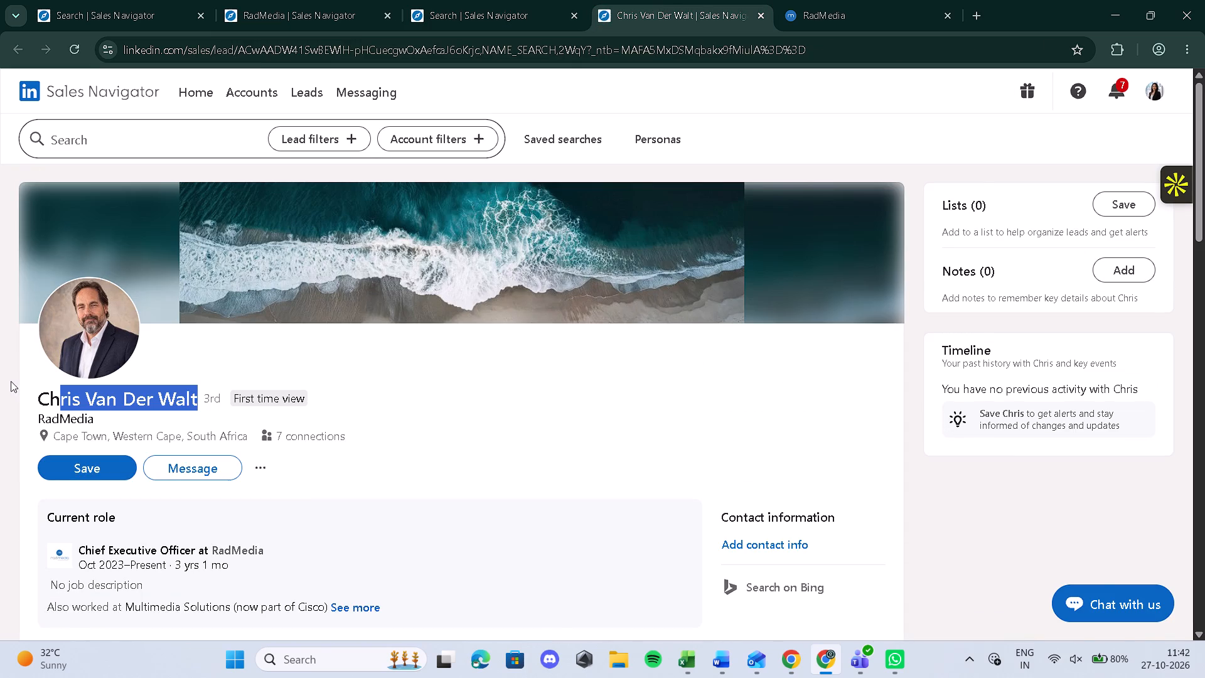
key(ctrl+c)
click(683, 669)
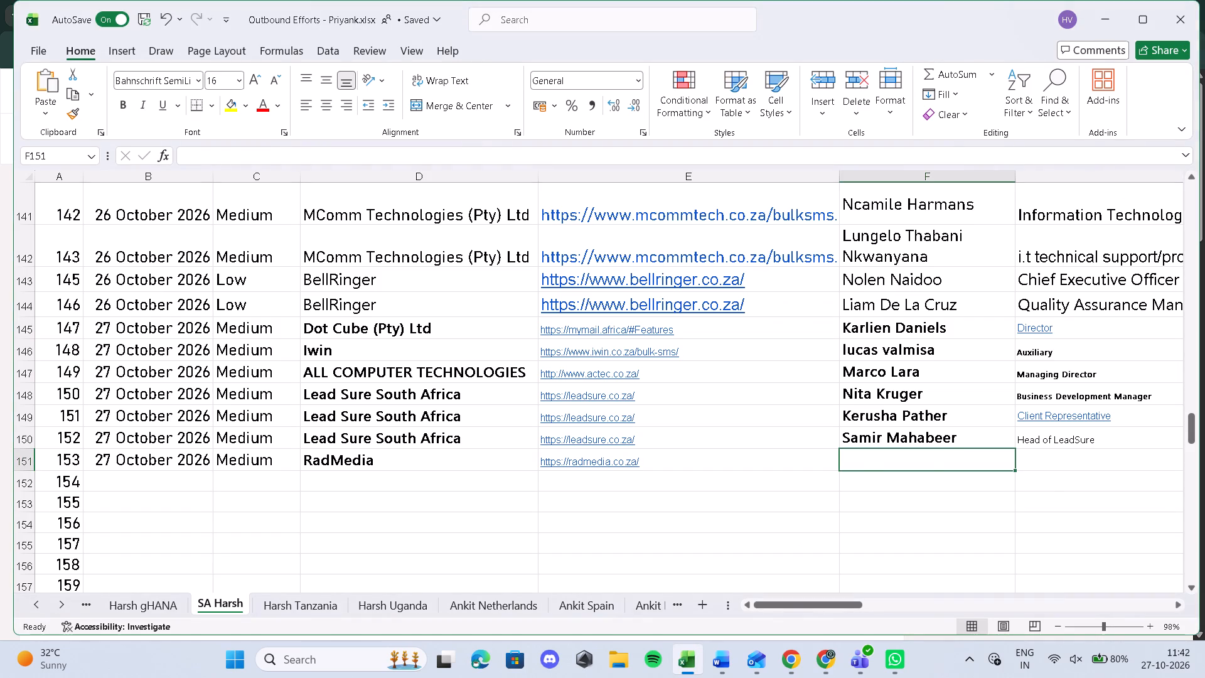
click(907, 465)
key(ctrl+v)
click(40, 453)
click(36, 456)
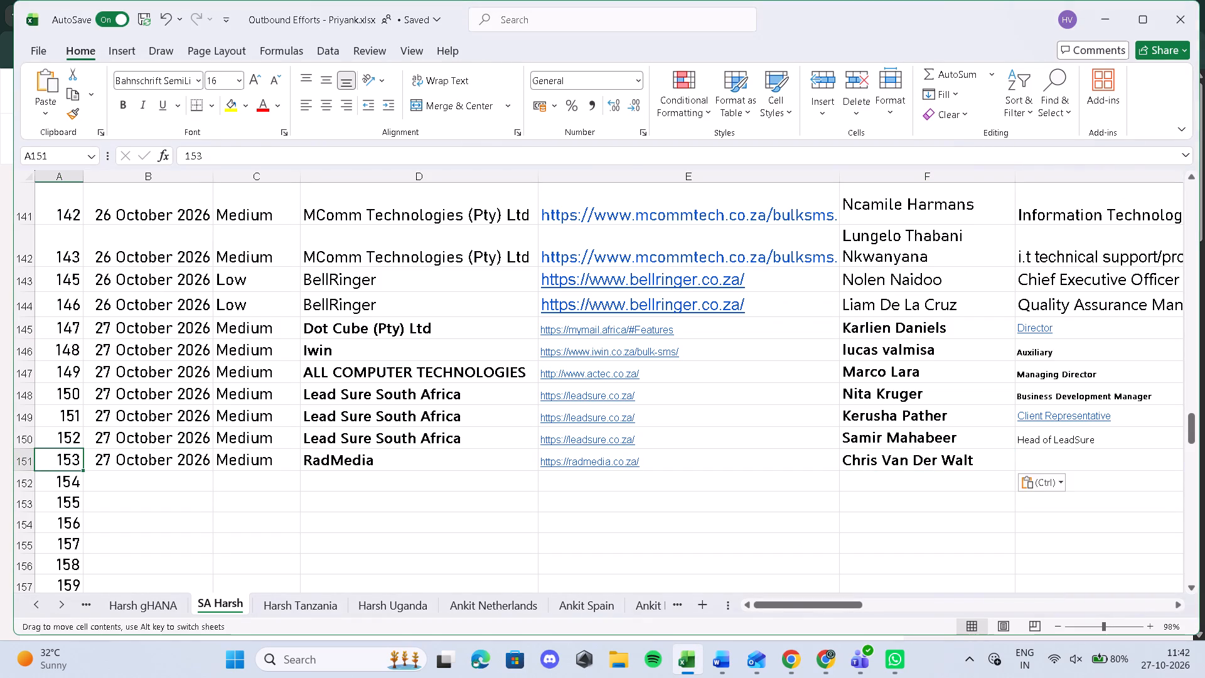
Back in Chrome, open the RadMedia CEO's regular LinkedIn profile from the Sales Navigator lead page.
click(787, 670)
click(817, 670)
click(450, 449)
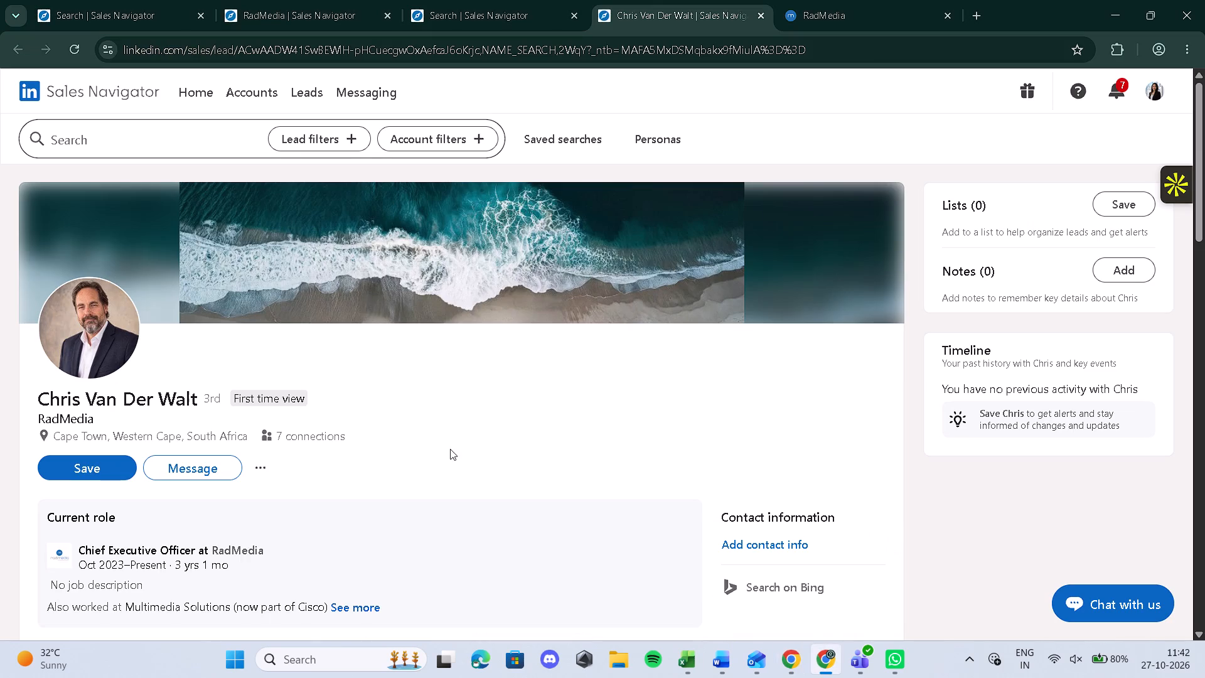
click(253, 463)
click(252, 551)
click(464, 0)
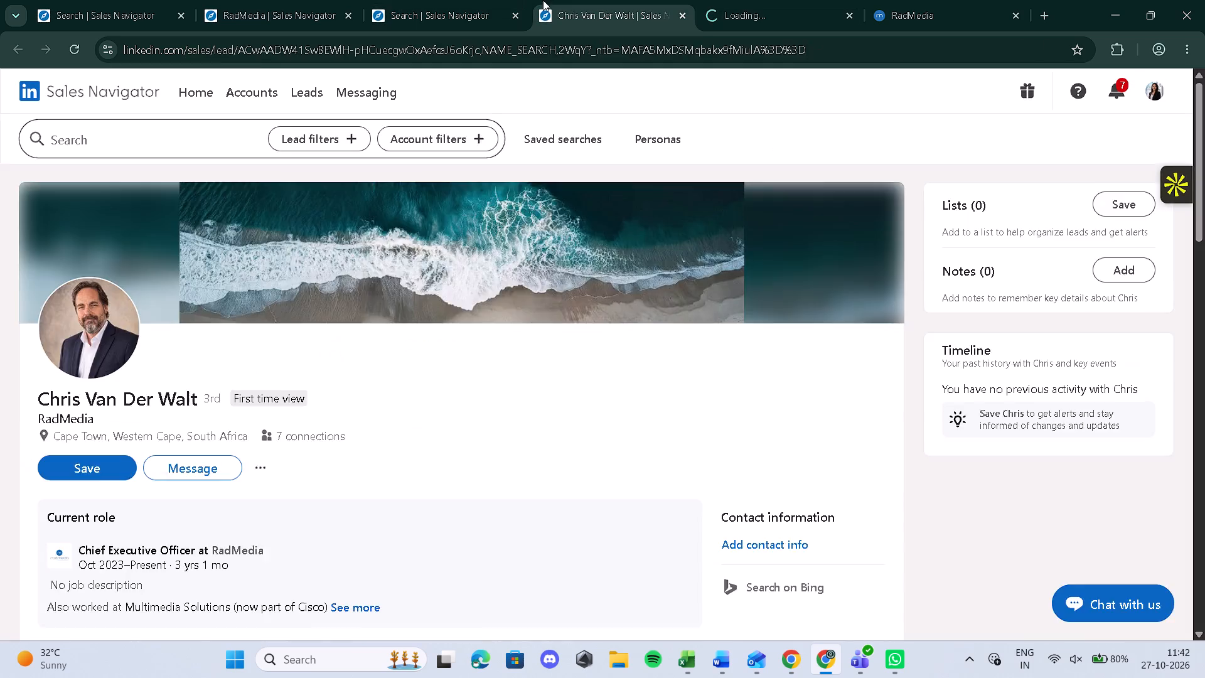
click(543, 0)
click(704, 0)
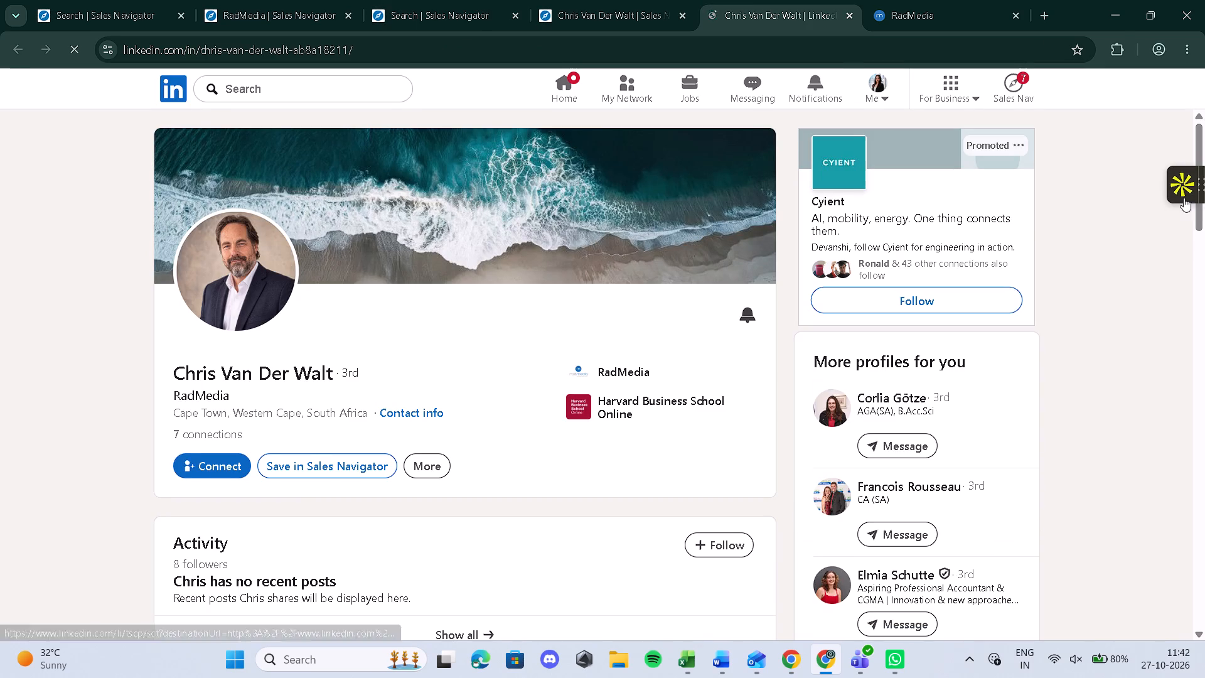
Open Apollo on the CEO's LinkedIn profile and reveal his contact information.
click(1177, 193)
click(492, 0)
click(592, 0)
click(694, 0)
click(736, 0)
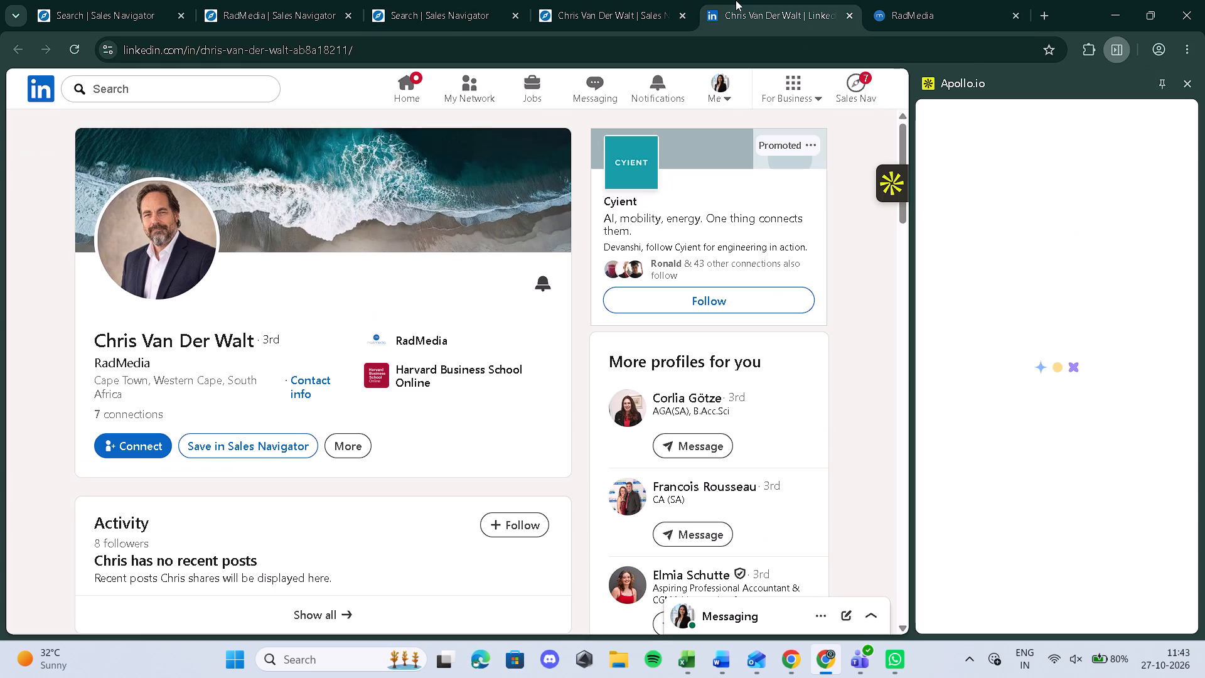
click(1009, 542)
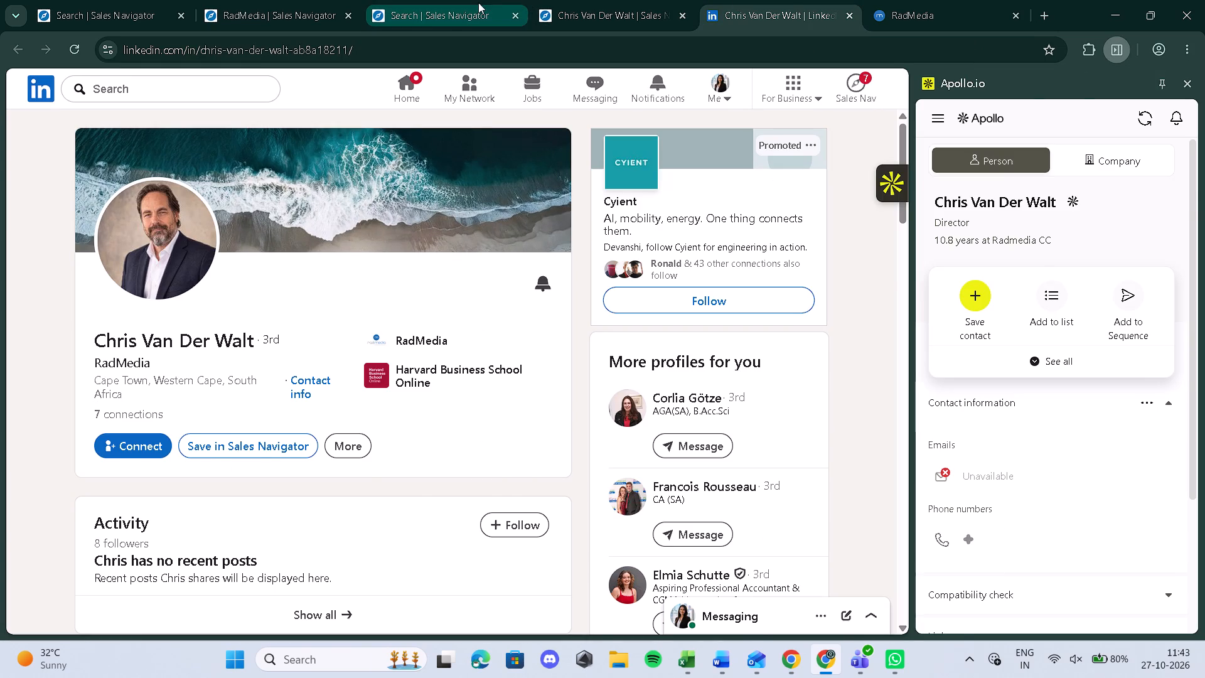
click(478, 3)
click(644, 0)
click(747, 0)
click(1157, 136)
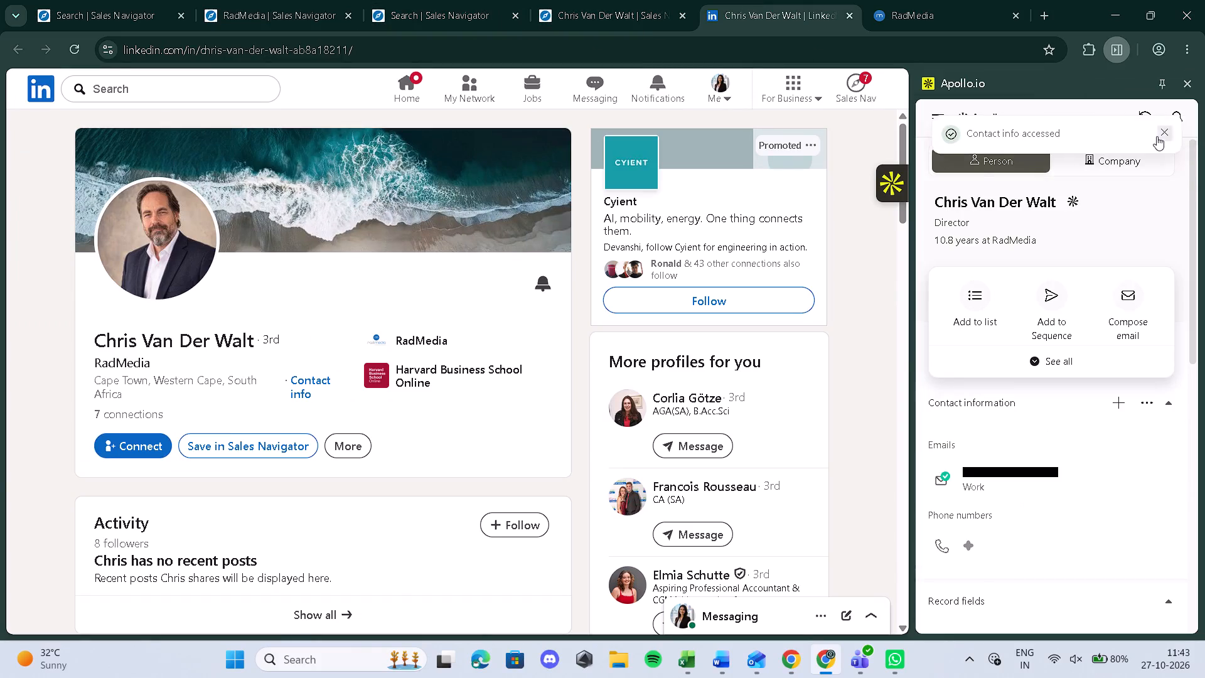
click(437, 0)
click(638, 0)
click(737, 0)
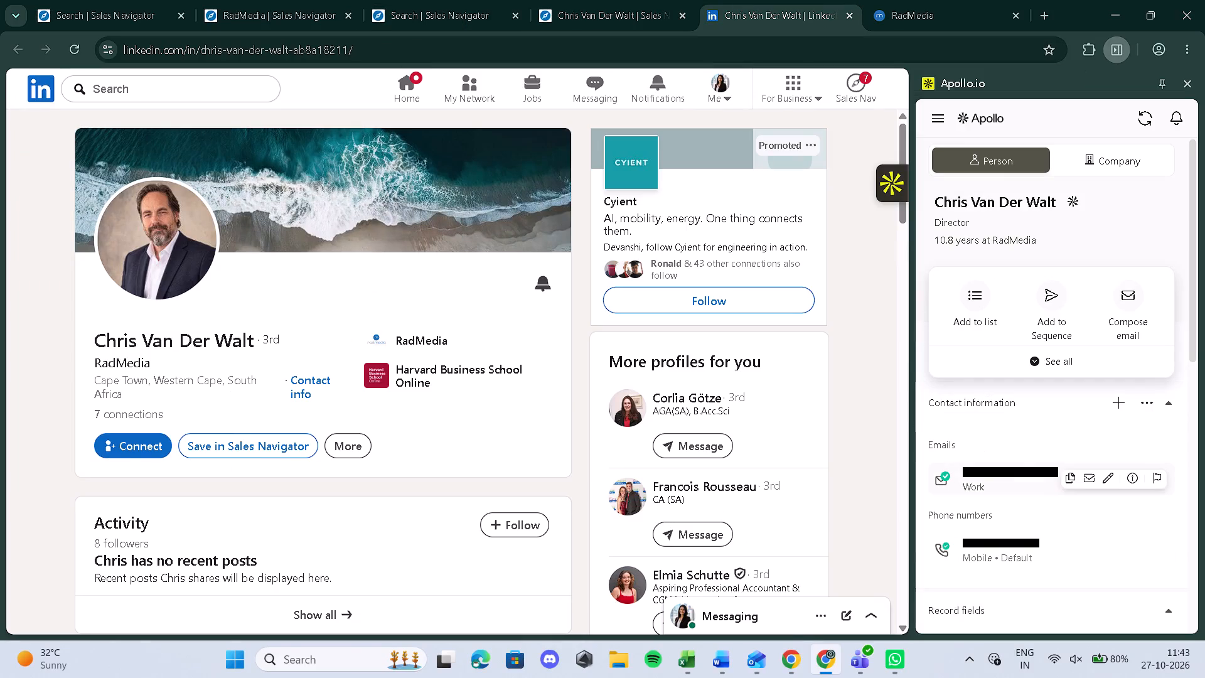
Copy the CEO's work email from Apollo and switch to the outbound workbook in Excel.
click(1068, 483)
click(700, 665)
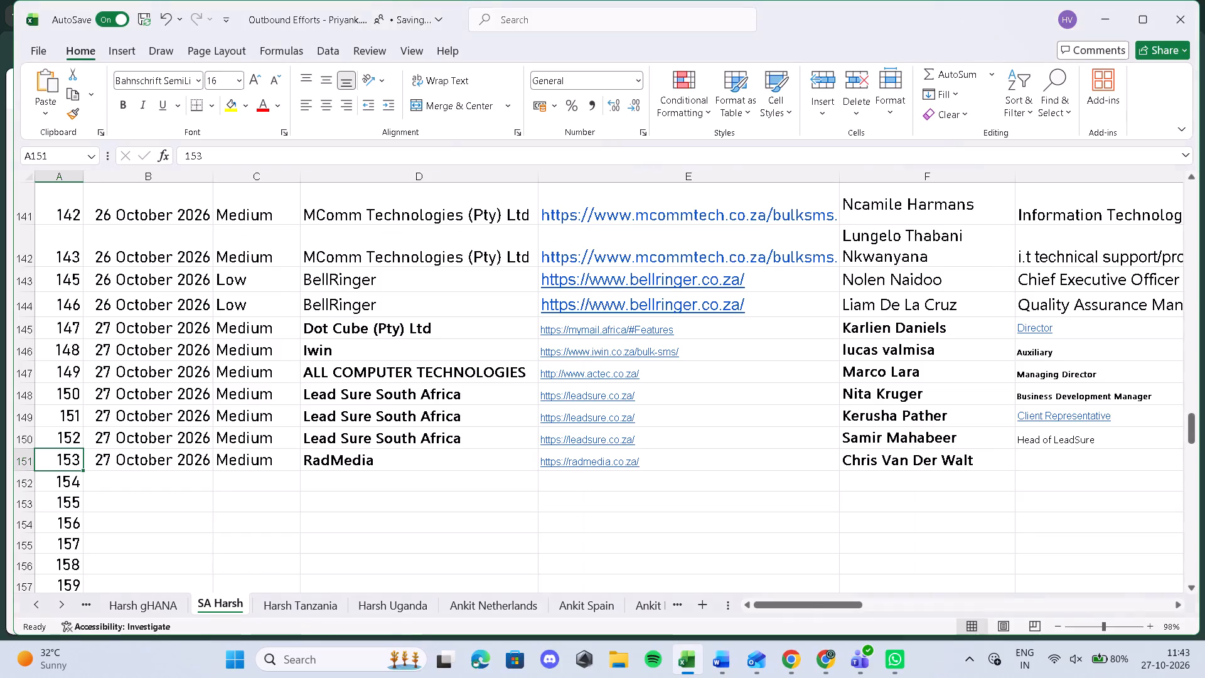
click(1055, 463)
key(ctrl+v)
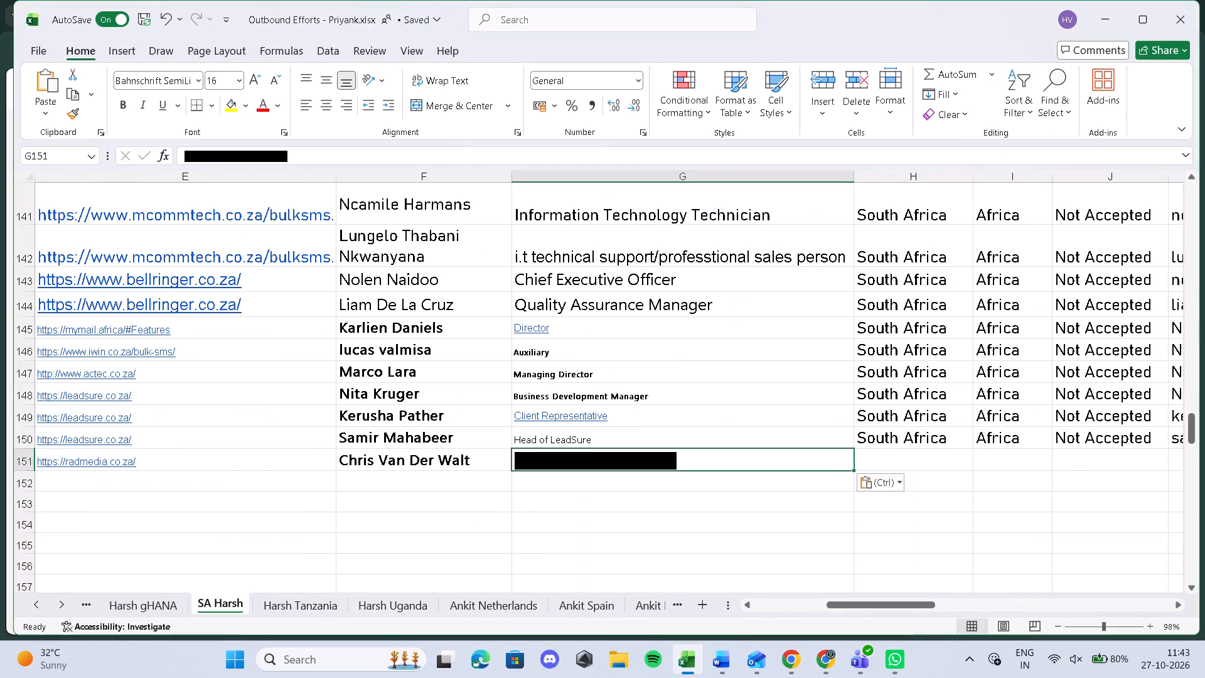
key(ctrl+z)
Paste the CEO's work email into cell K151.
drag(891, 606, 919, 596)
click(785, 455)
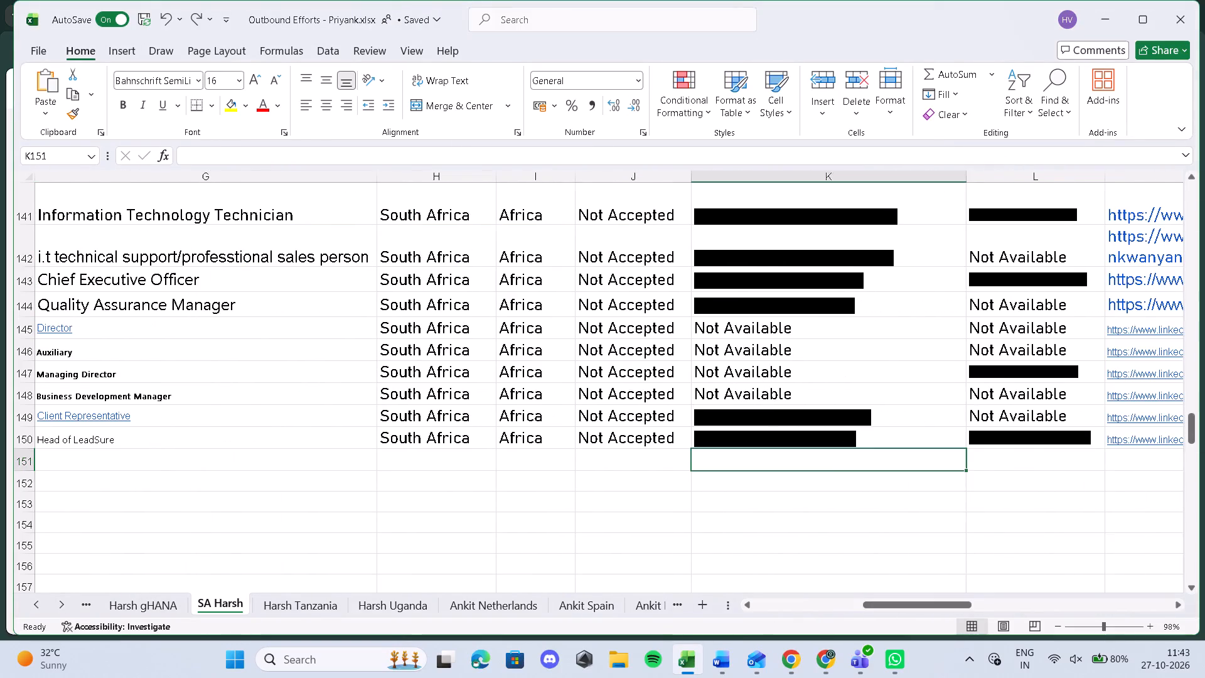
key(ctrl+v)
Copy the current job title "Chief Executive Officer" from the LinkedIn profile's Experience section in Chrome into cell G151 in Excel.
click(789, 652)
click(823, 655)
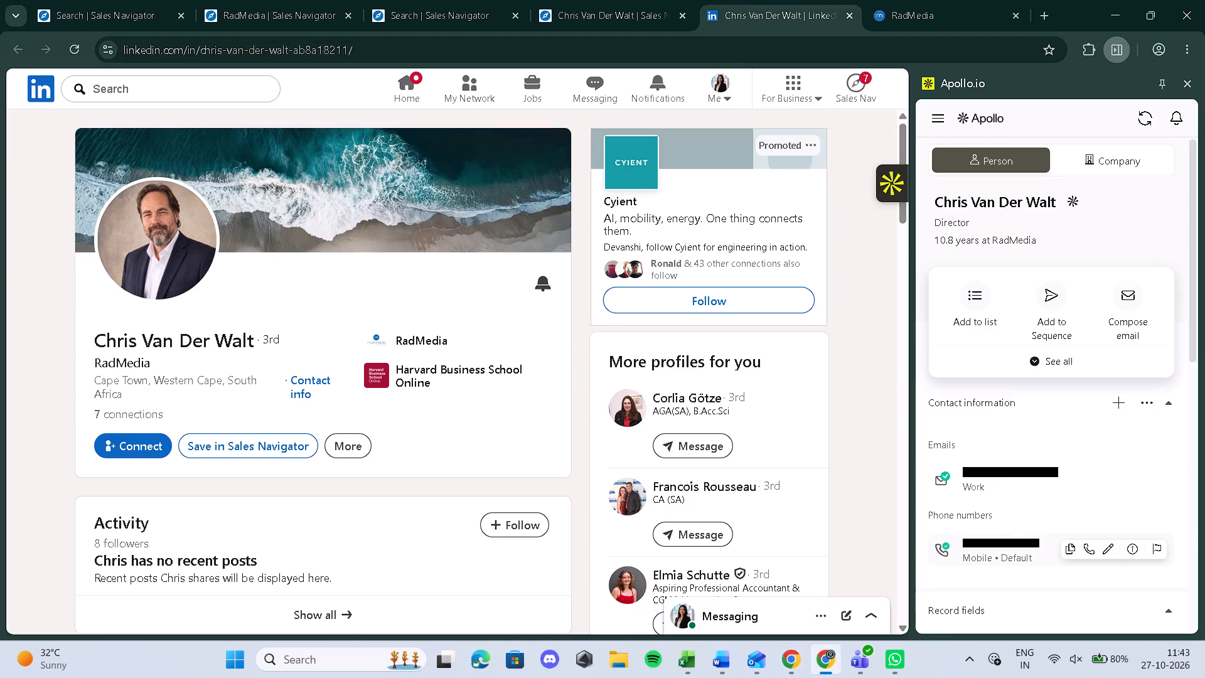
click(698, 663)
drag(906, 610, 823, 611)
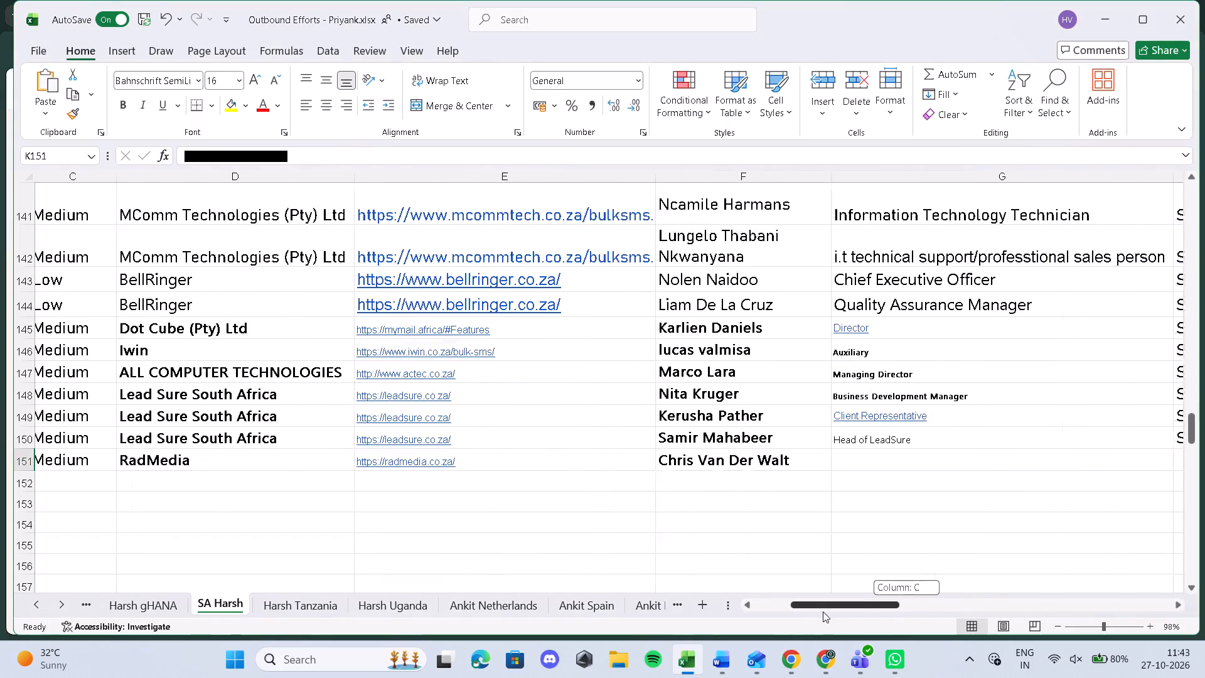
drag(823, 611, 827, 609)
click(786, 657)
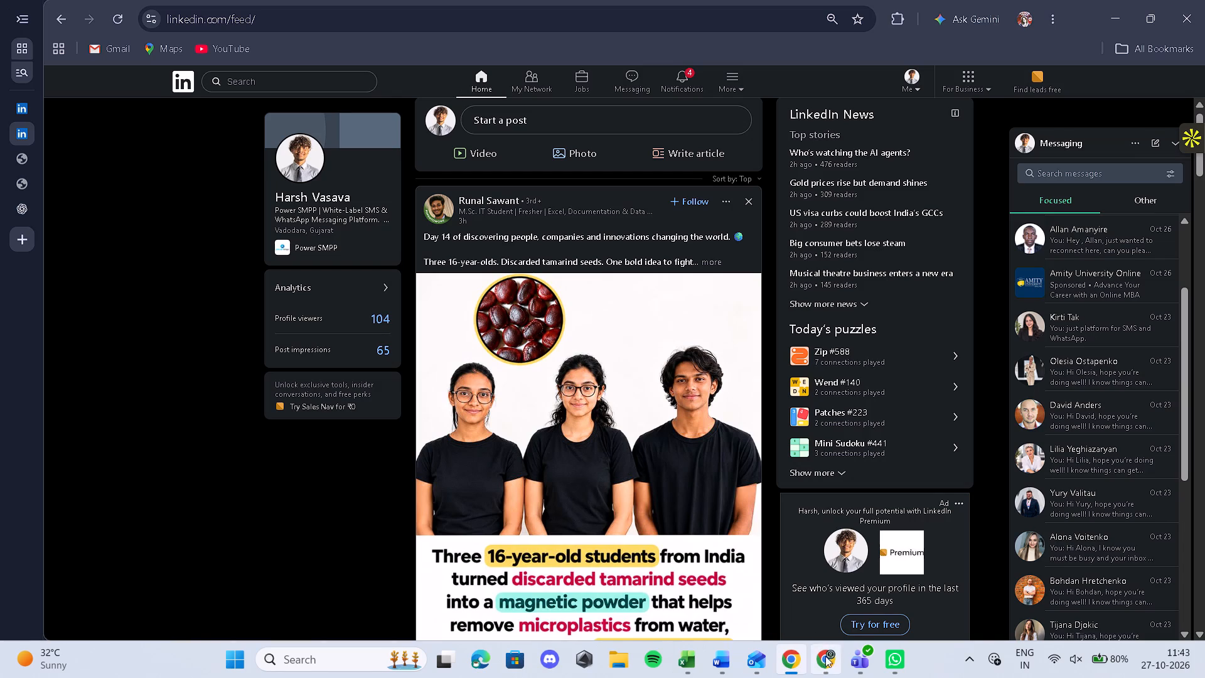
click(829, 667)
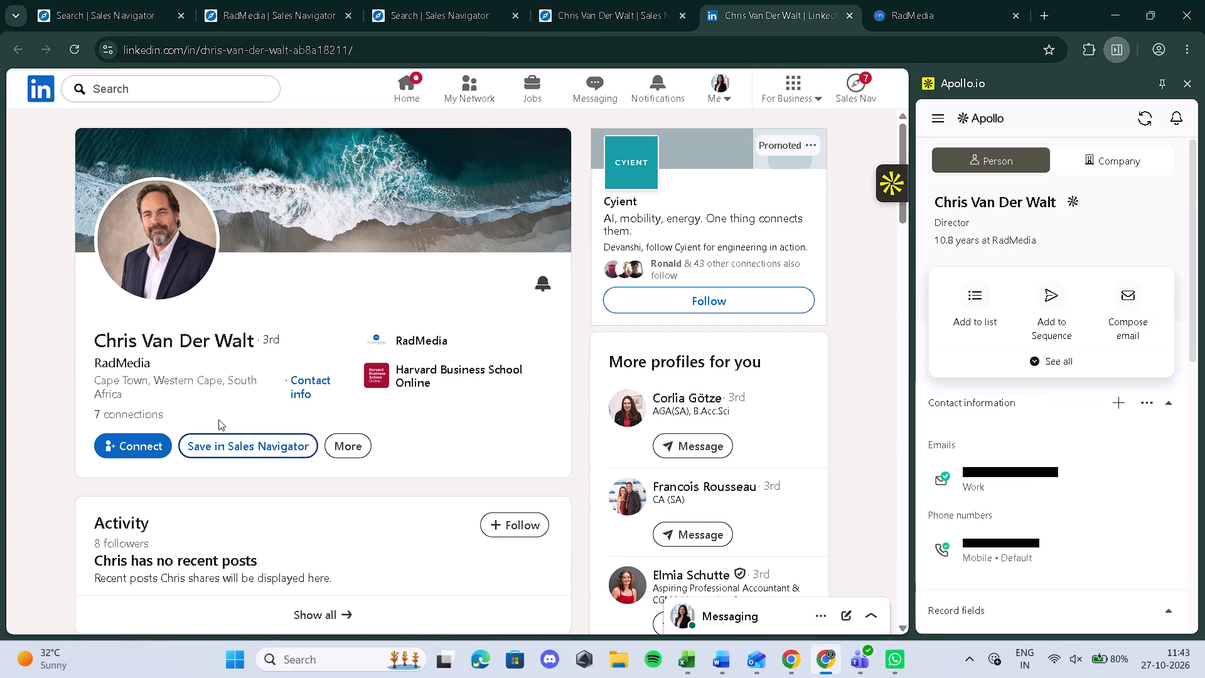
scroll(218, 419, down, 5)
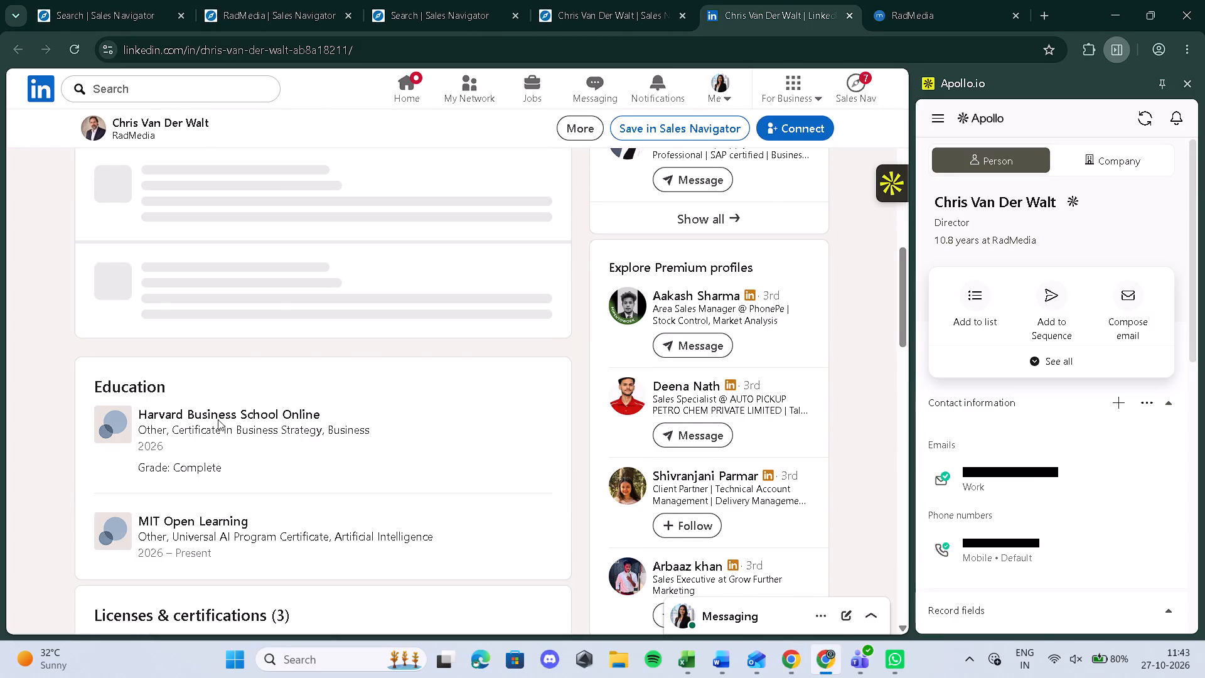
scroll(222, 438, up, 1)
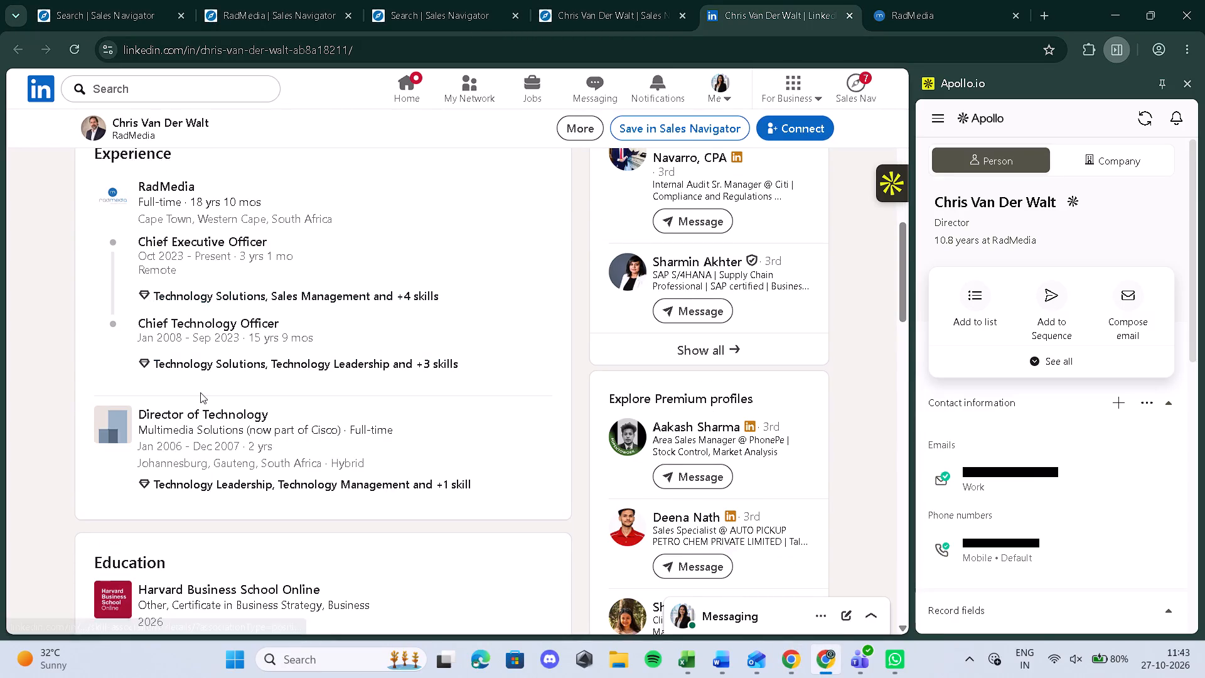
scroll(200, 392, up, 1)
drag(133, 370, 232, 373)
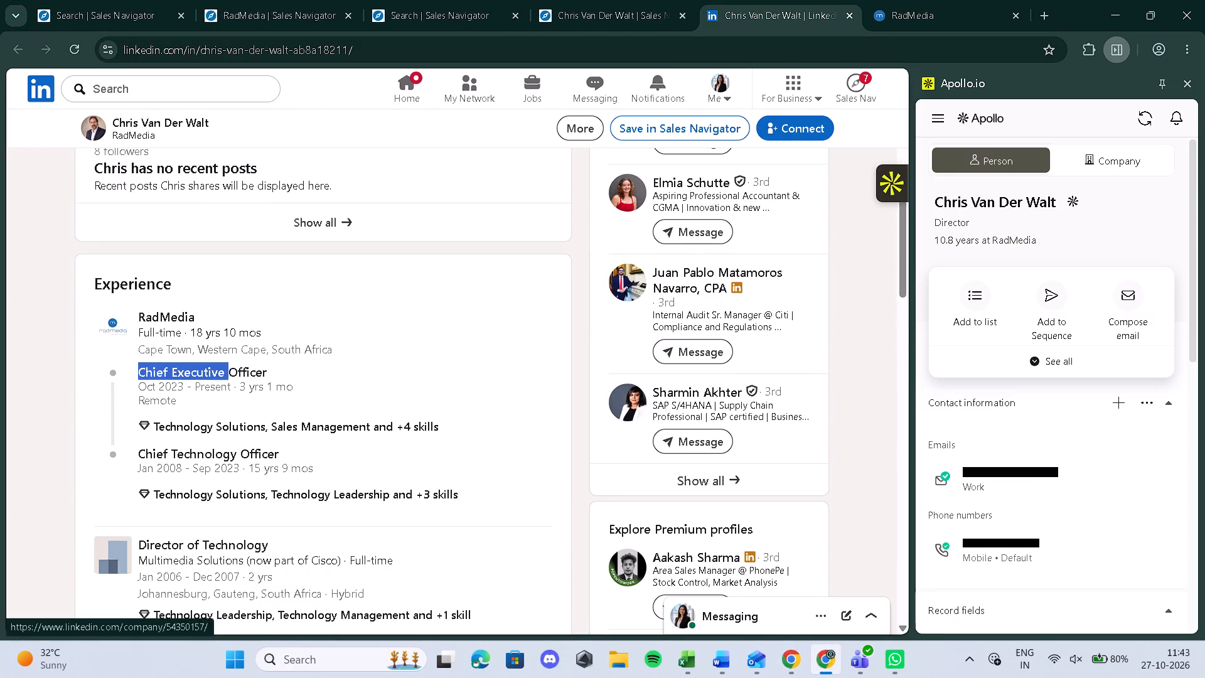
drag(232, 373, 274, 374)
key(ctrl+c)
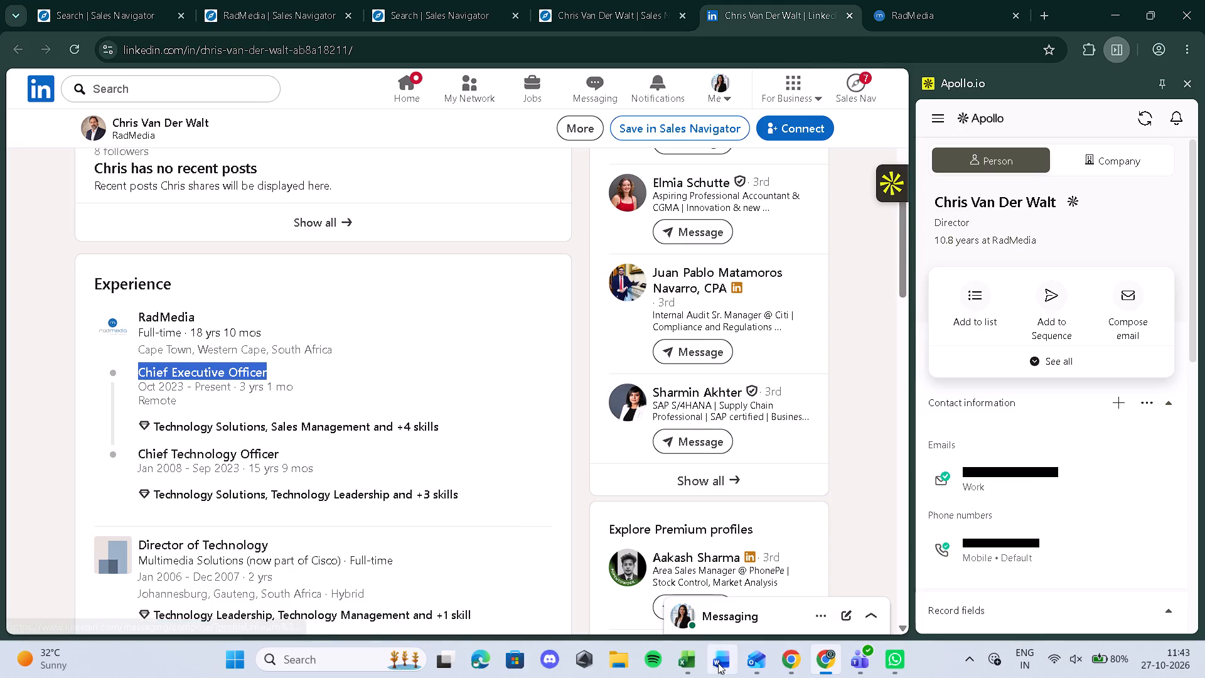
click(699, 664)
click(896, 464)
key(ctrl+v)
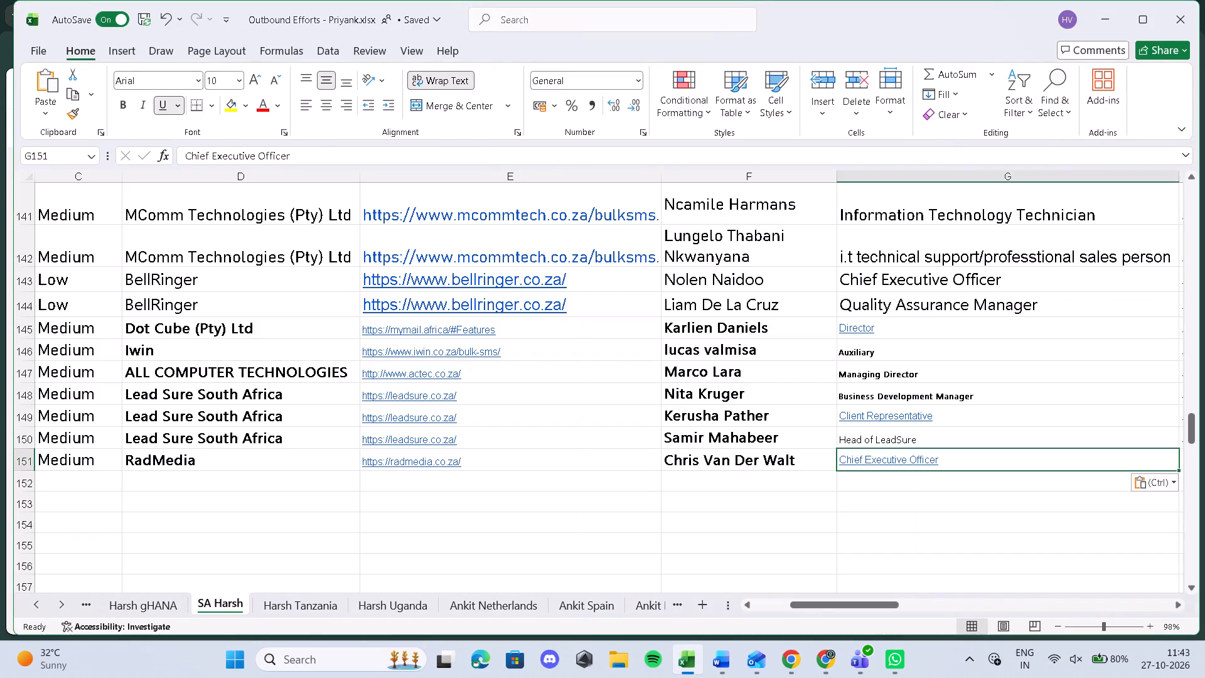
Fill H151, I151 and J151 with South Africa, Africa and Not Accepted by copying each cell from row 150.
click(31, 462)
drag(825, 608, 889, 599)
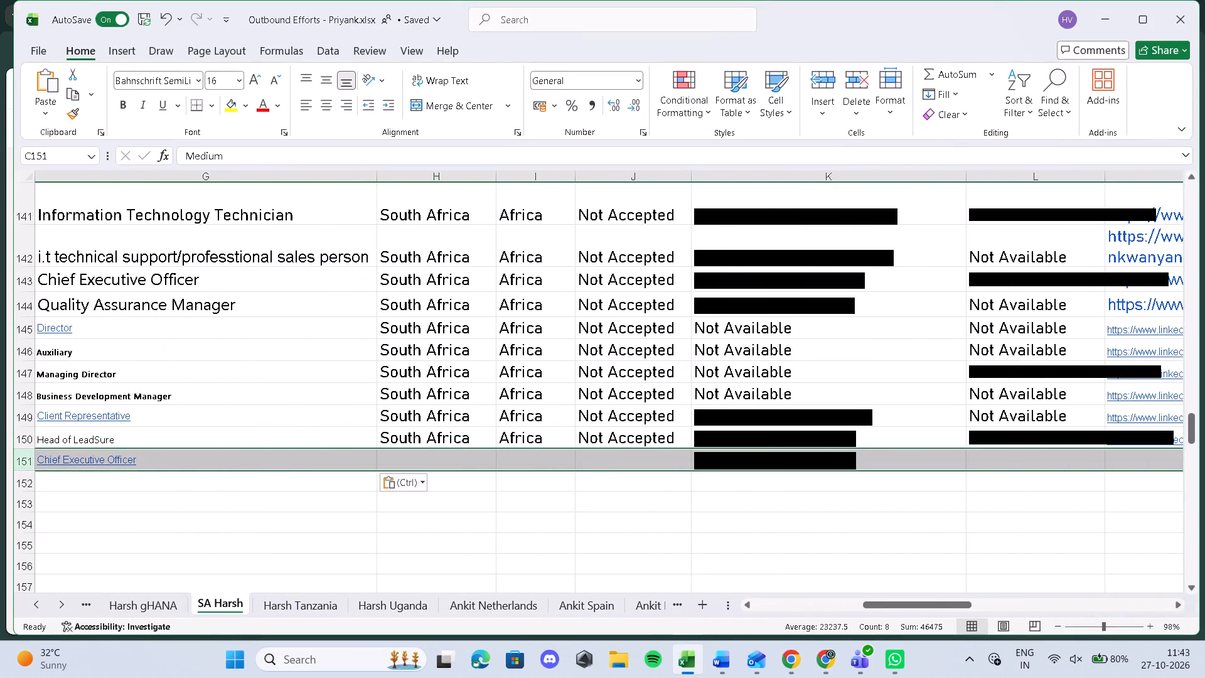
click(437, 436)
key(ctrl+c)
click(442, 460)
key(ctrl+v)
click(561, 434)
key(ctrl+c)
click(538, 458)
key(ctrl+v)
click(621, 443)
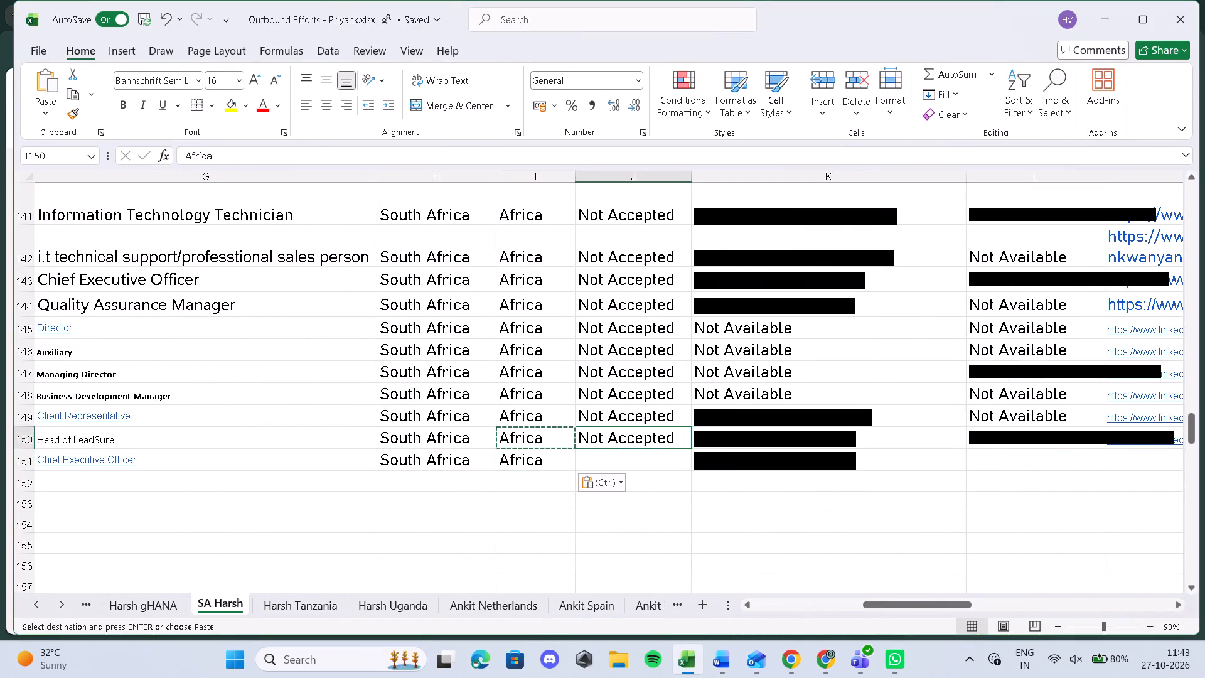
key(ctrl+c)
click(626, 452)
key(ctrl+v)
click(21, 456)
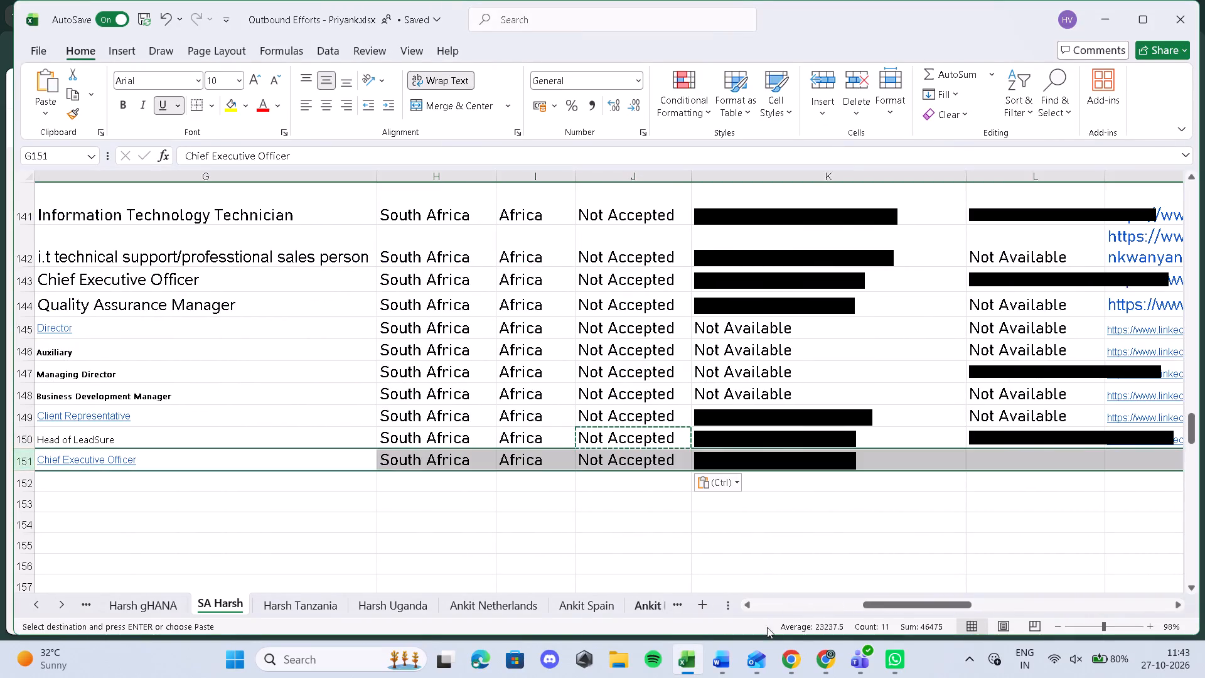
Copy the CEO's mobile number from Apollo in Chrome into cell L151 in Excel.
click(826, 661)
click(1066, 480)
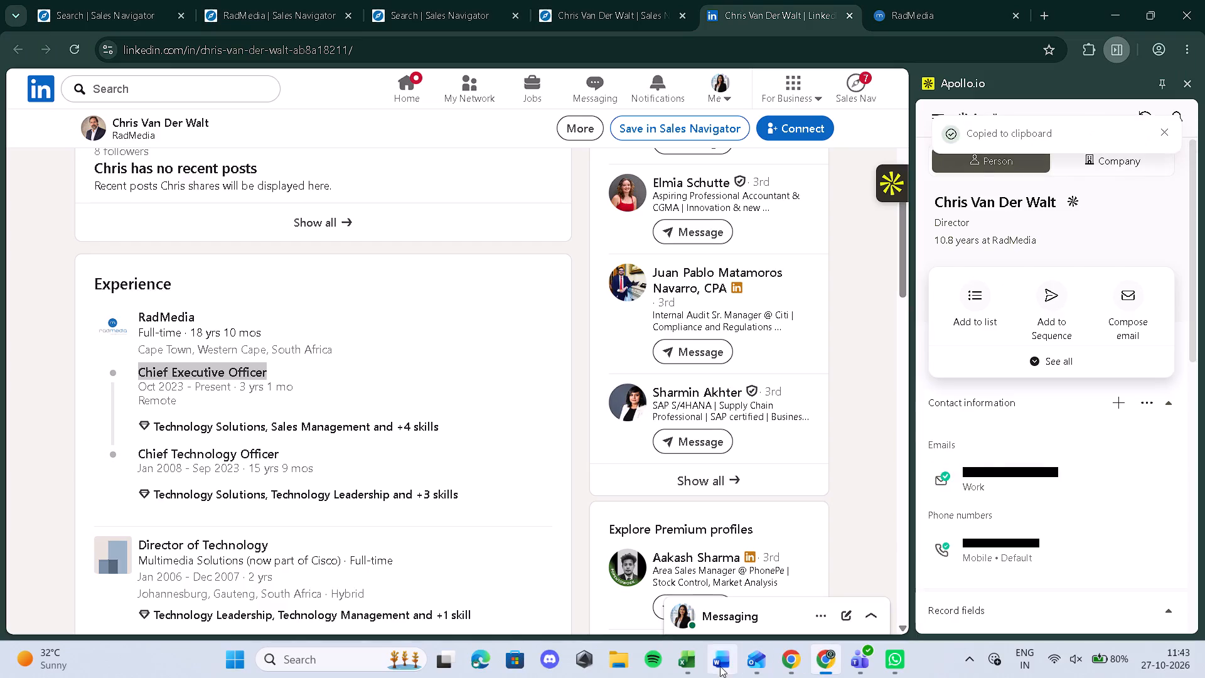
click(699, 667)
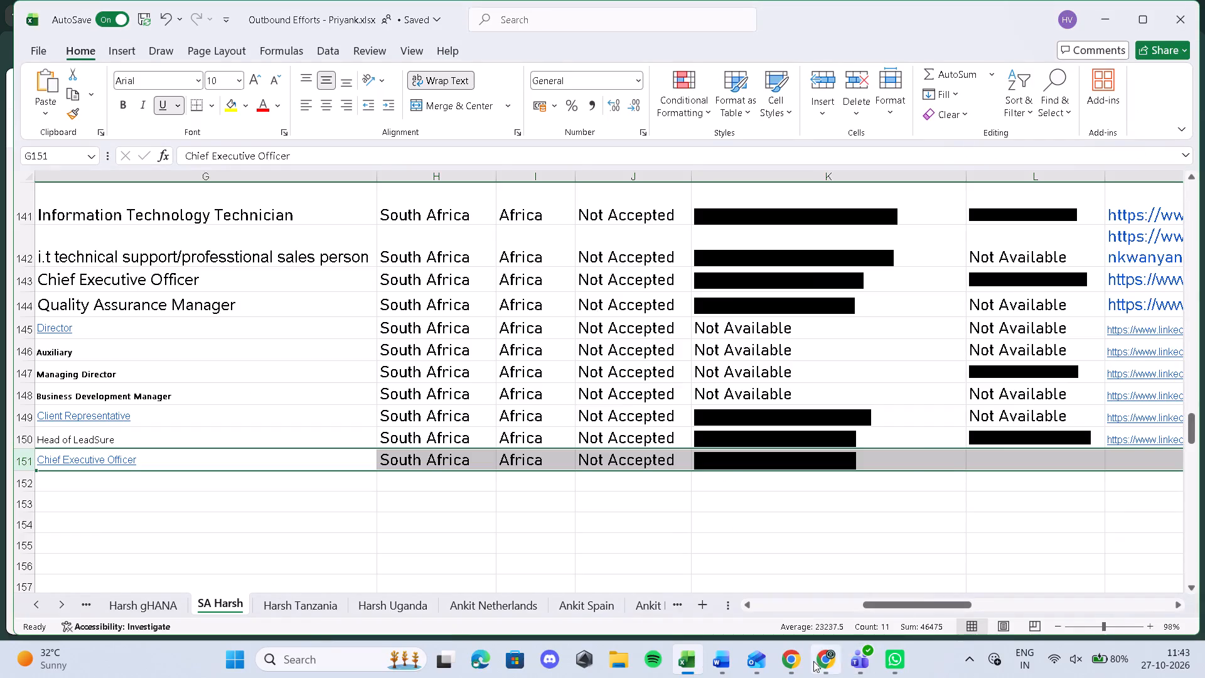
click(811, 662)
click(1073, 549)
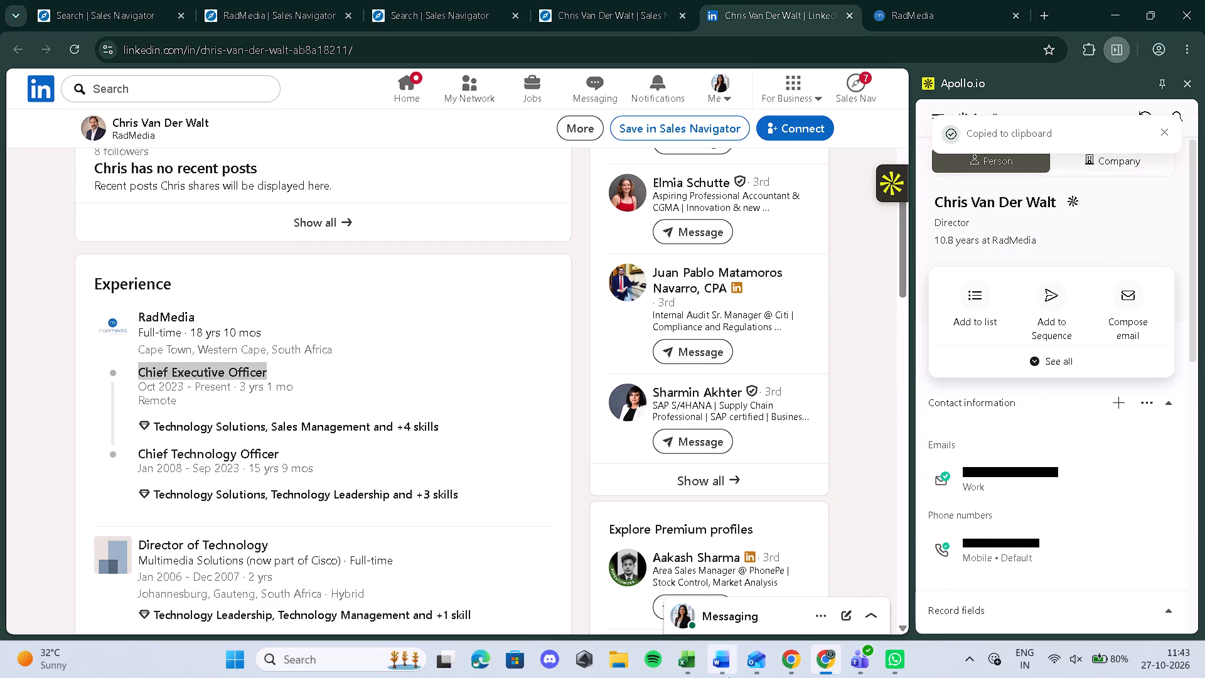
click(696, 674)
click(1024, 463)
key(ctrl+v)
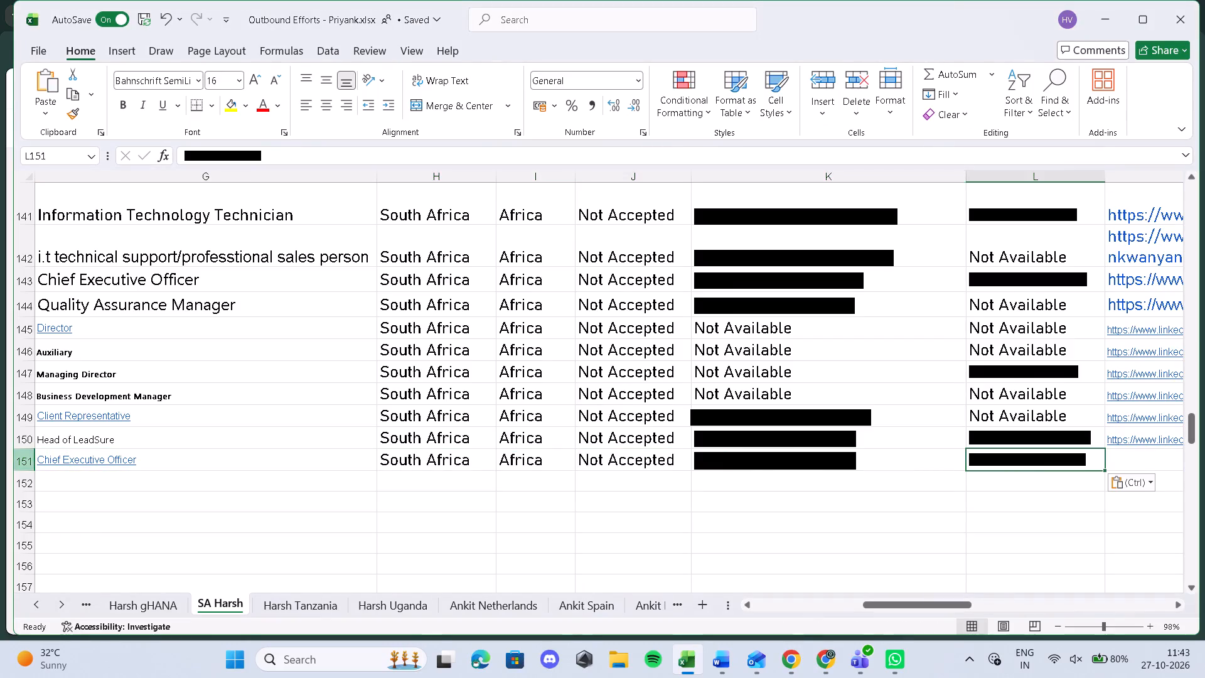
Copy the CEO's LinkedIn profile URL from their Sales Navigator page in Chrome into cell M151 in Excel.
click(23, 463)
drag(892, 610, 925, 599)
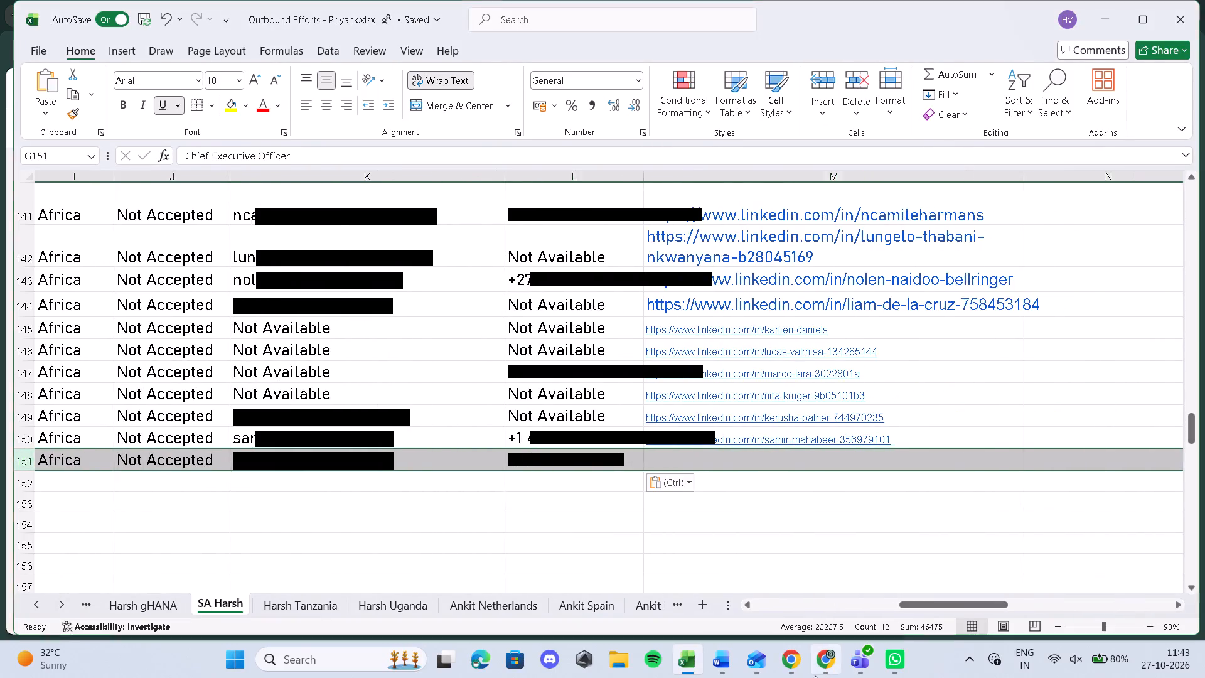
click(815, 675)
click(809, 676)
click(828, 674)
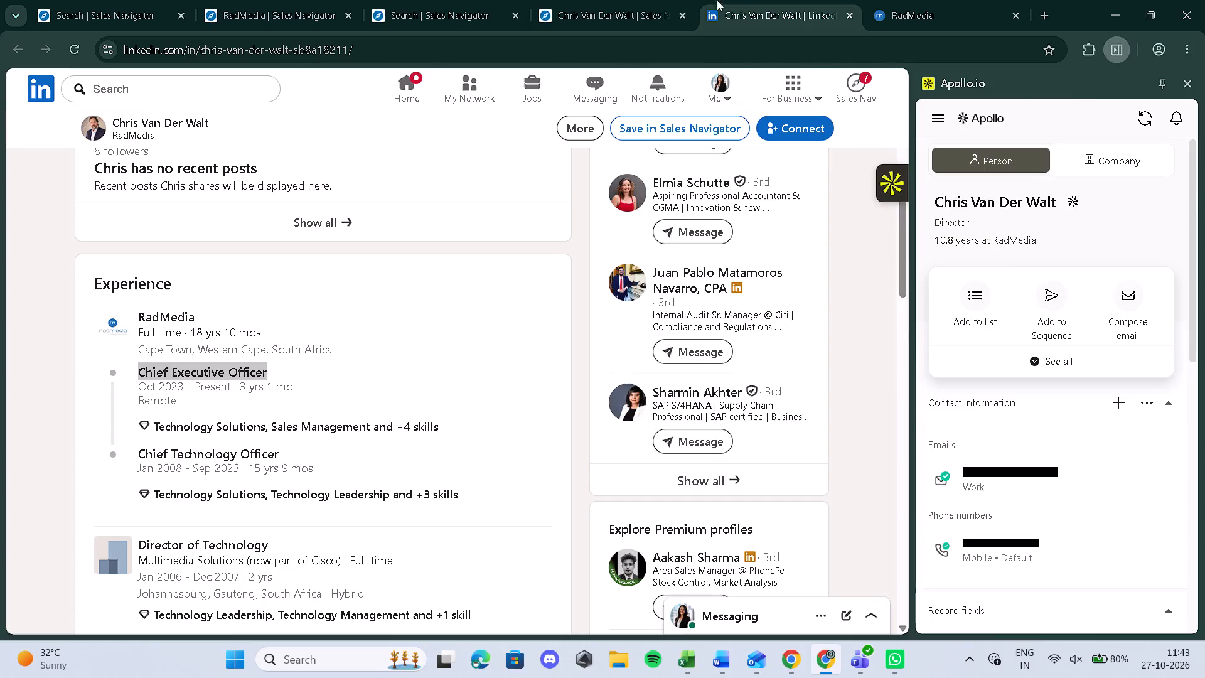
click(633, 2)
click(263, 457)
click(223, 580)
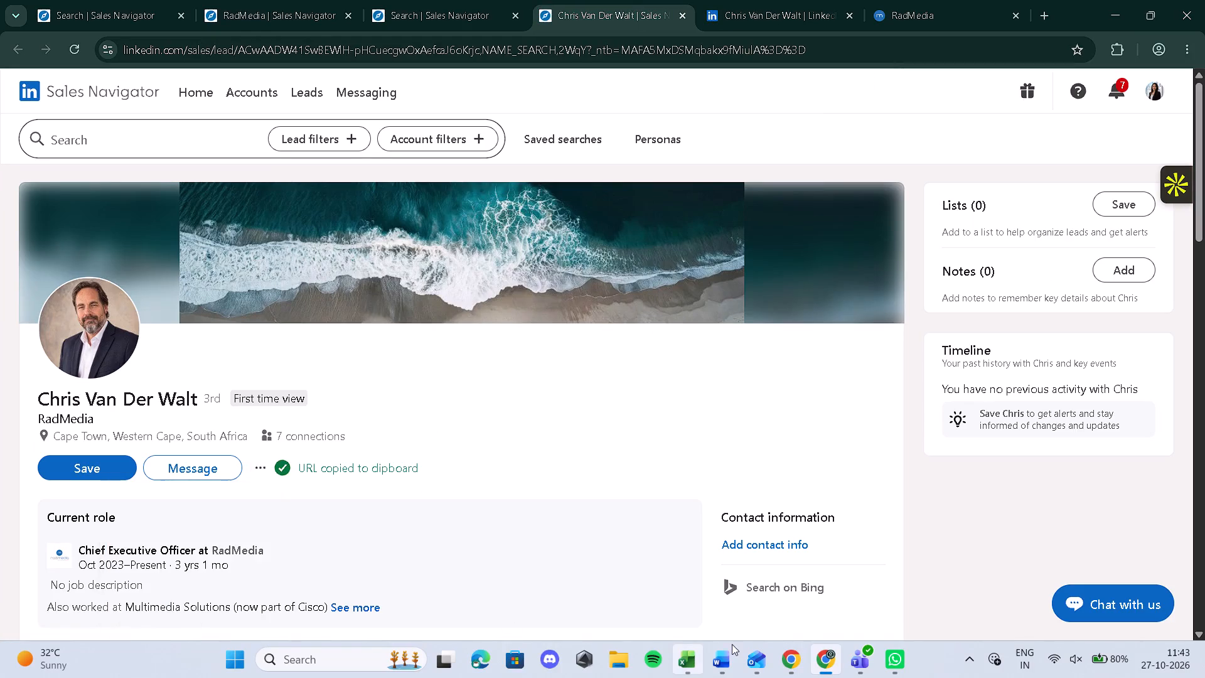
click(723, 656)
click(689, 674)
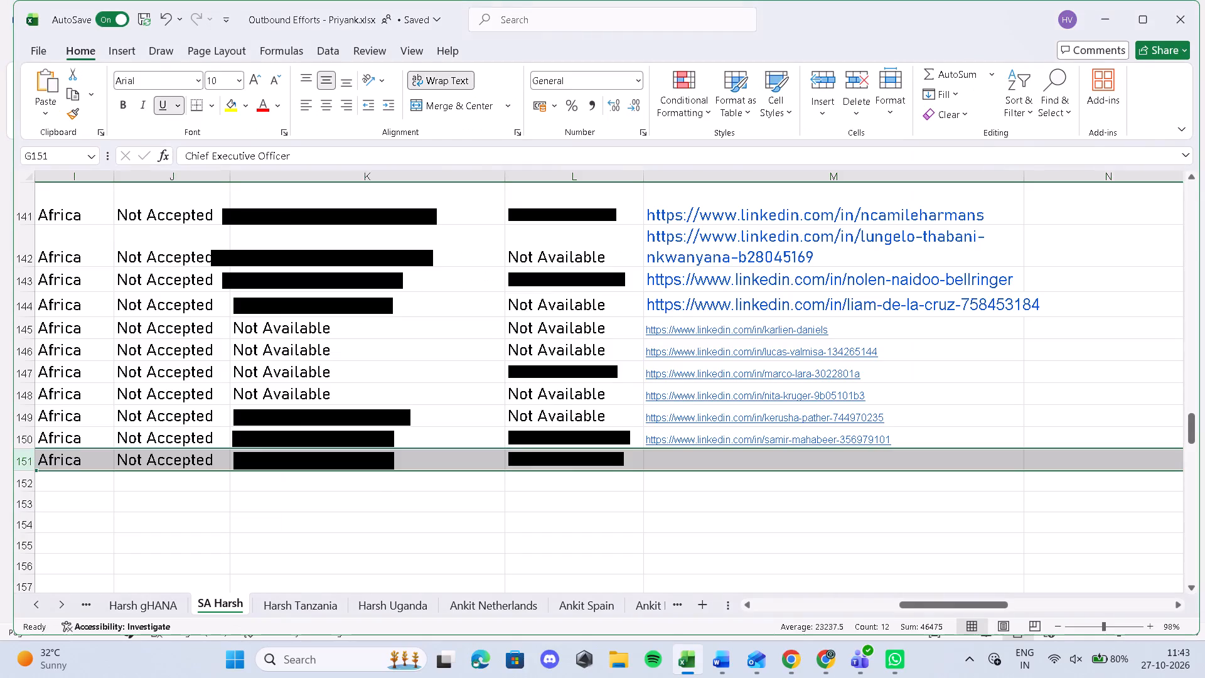
click(945, 458)
key(ctrl+v)
Fill O151 with Bulk SMS by copying cell O150.
drag(954, 604, 996, 600)
click(1053, 428)
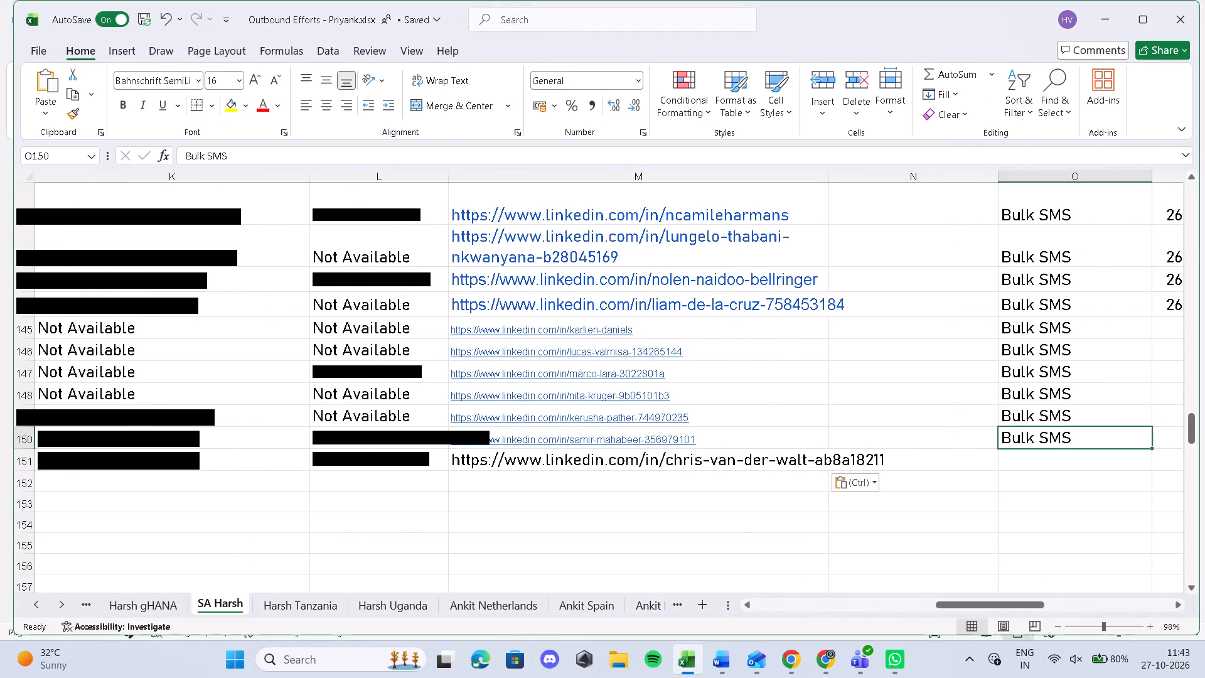
key(ctrl+c)
click(1058, 460)
key(ctrl+v)
Turn the LinkedIn URL in M151 into a hyperlink by re-entering the cell.
click(787, 464)
click(898, 460)
triple_click(824, 456)
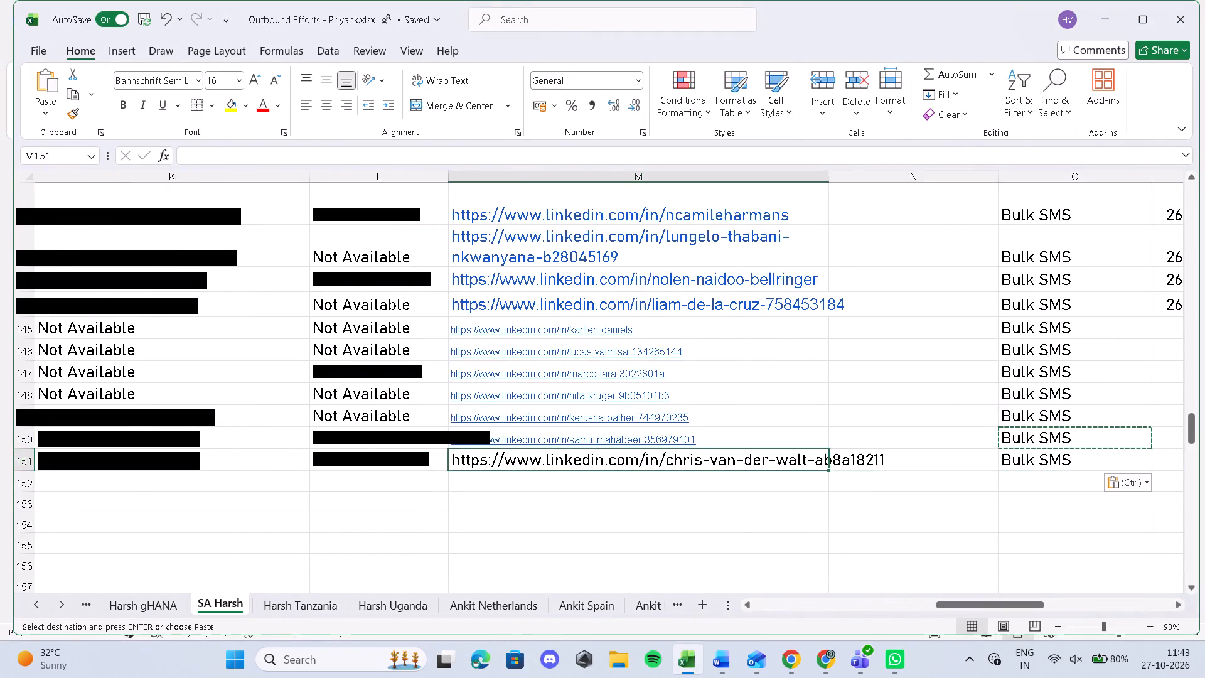
click(910, 455)
click(1030, 465)
Fill D152, C152 and B152 with RadMedia, Medium and 27 October 2026 by copying each cell from row 151.
click(23, 450)
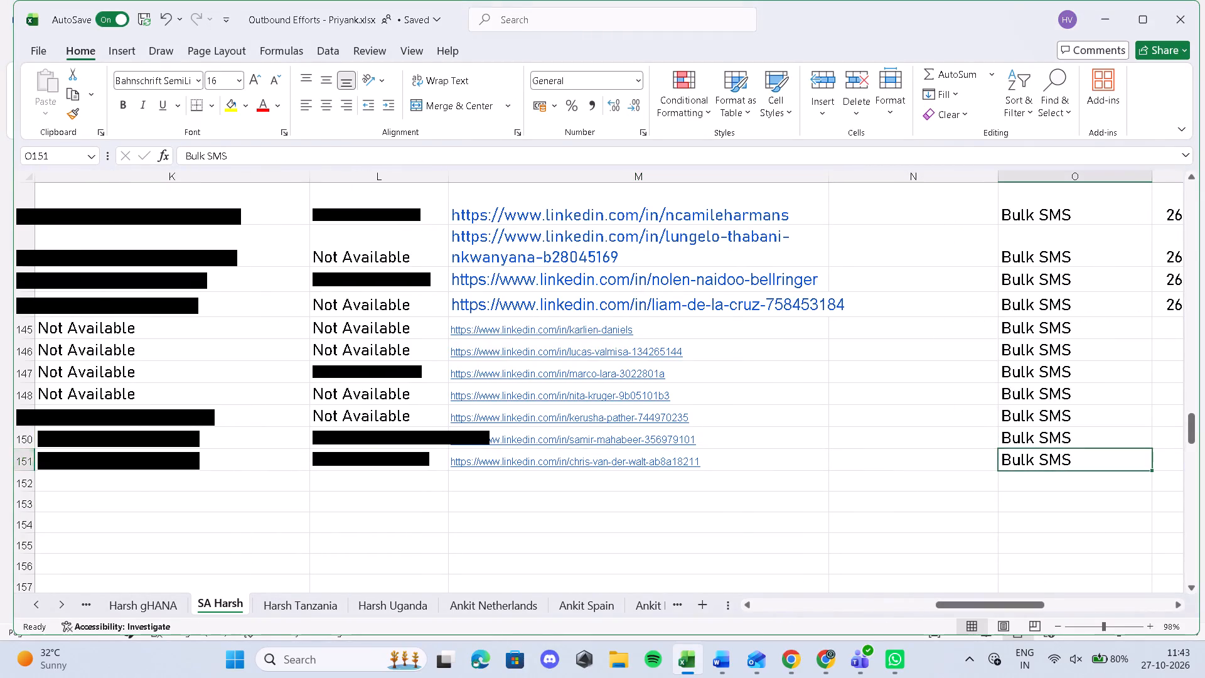
click(16, 458)
drag(1023, 600, 655, 582)
click(409, 463)
key(ctrl+c)
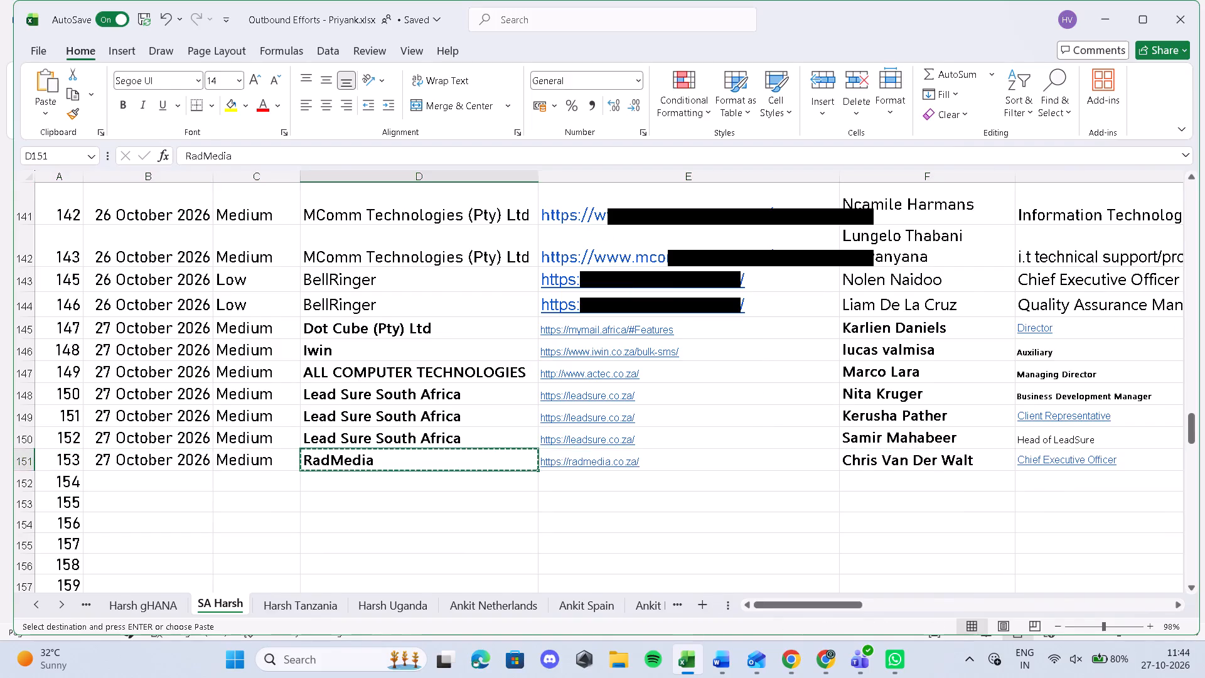
click(392, 483)
key(ctrl+v)
click(270, 461)
key(ctrl+c)
click(255, 483)
key(ctrl+v)
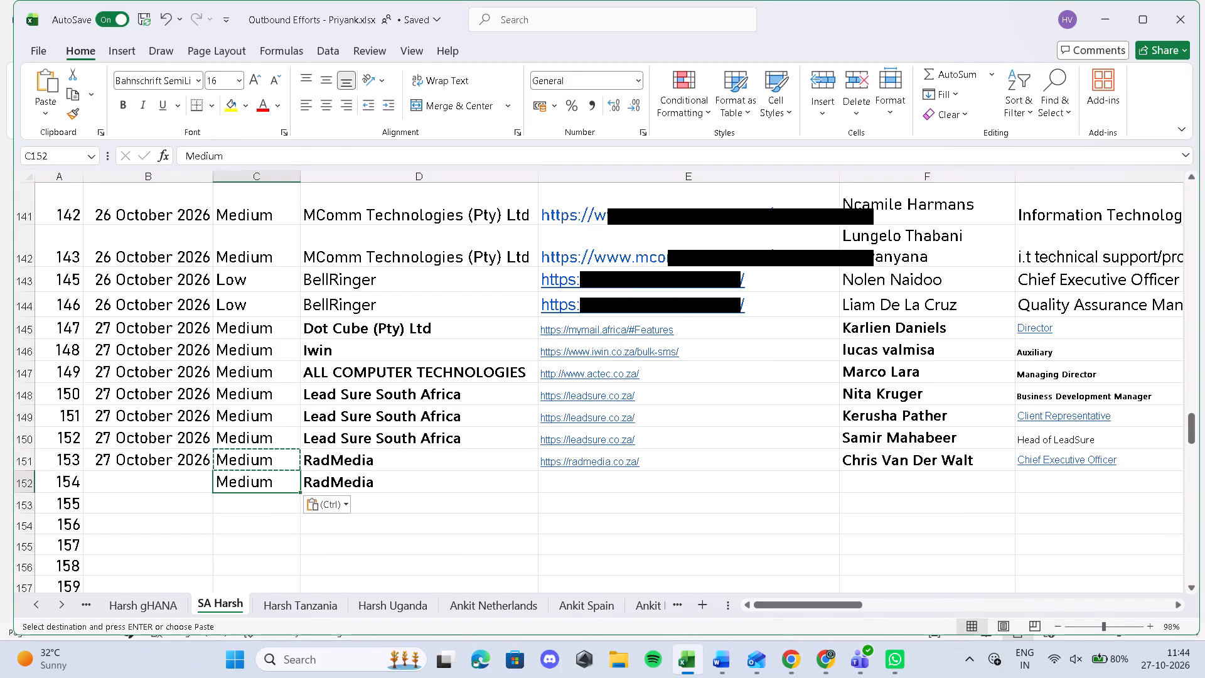
click(159, 463)
key(ctrl+c)
click(155, 478)
key(ctrl+v)
Copy the RadMedia website link from E151 into E152.
click(28, 482)
right_click(757, 462)
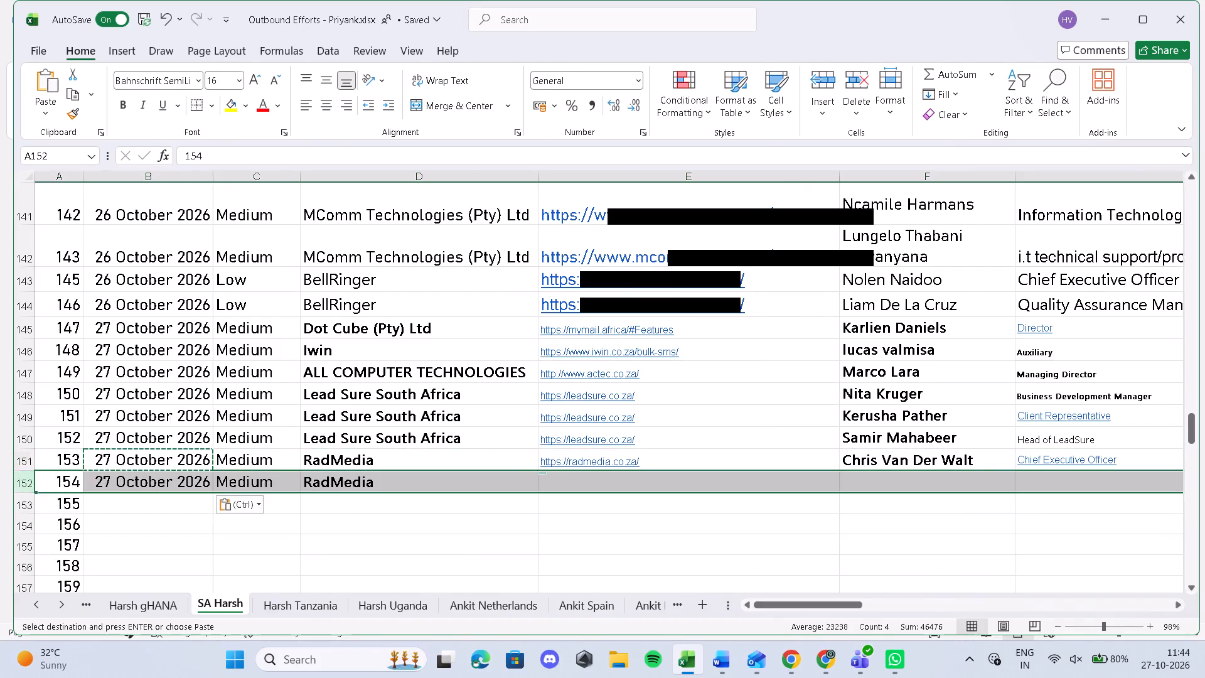
click(602, 561)
key(ctrl+c)
click(660, 486)
key(ctrl+v)
click(25, 484)
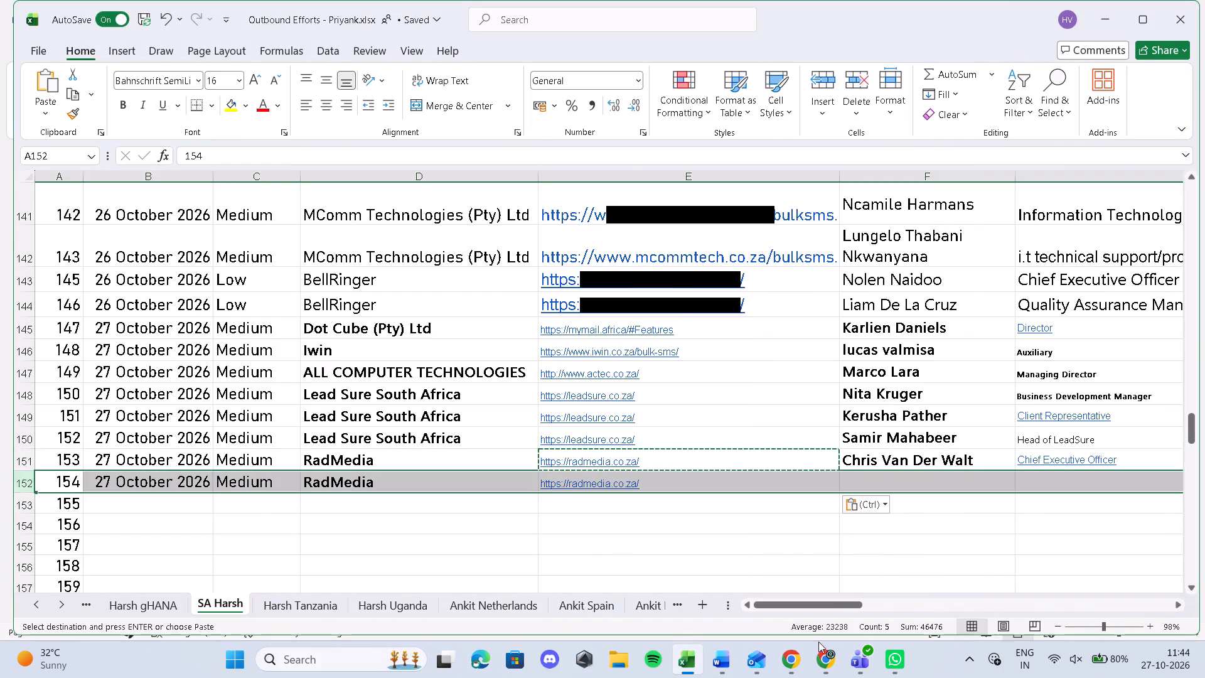
In Chrome, close the RadMedia website and the CEO's LinkedIn and Sales Navigator profile pages.
click(818, 669)
click(746, 0)
click(918, 0)
click(1016, 18)
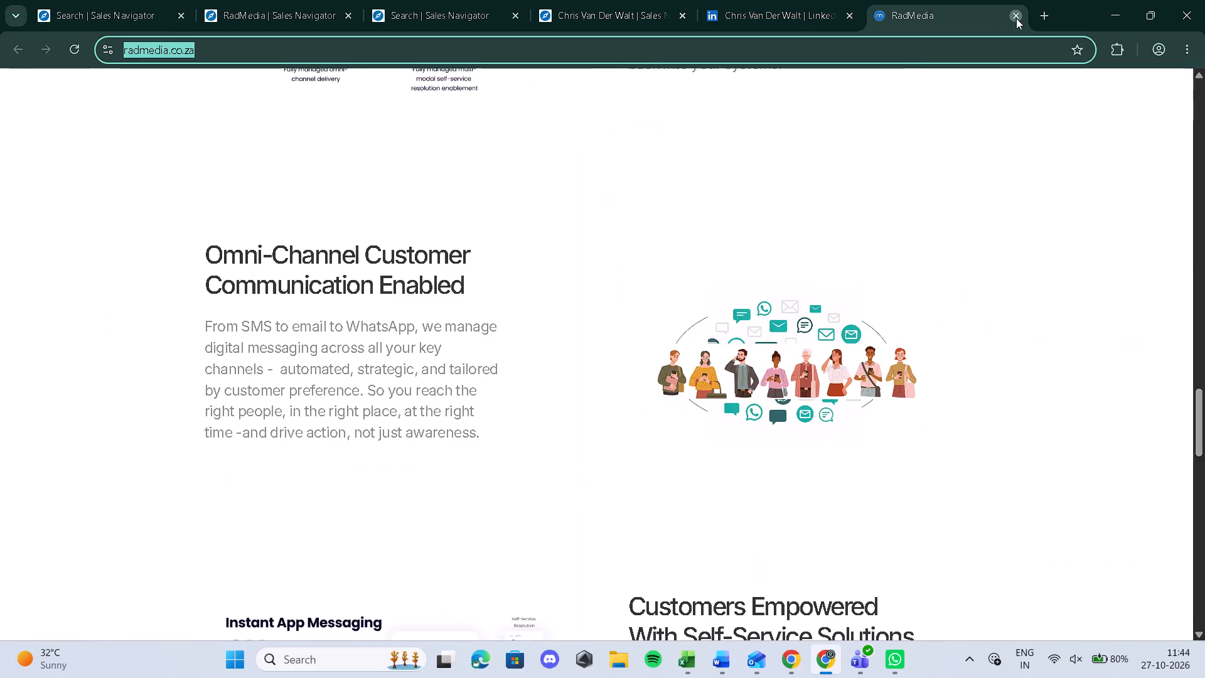
click(946, 16)
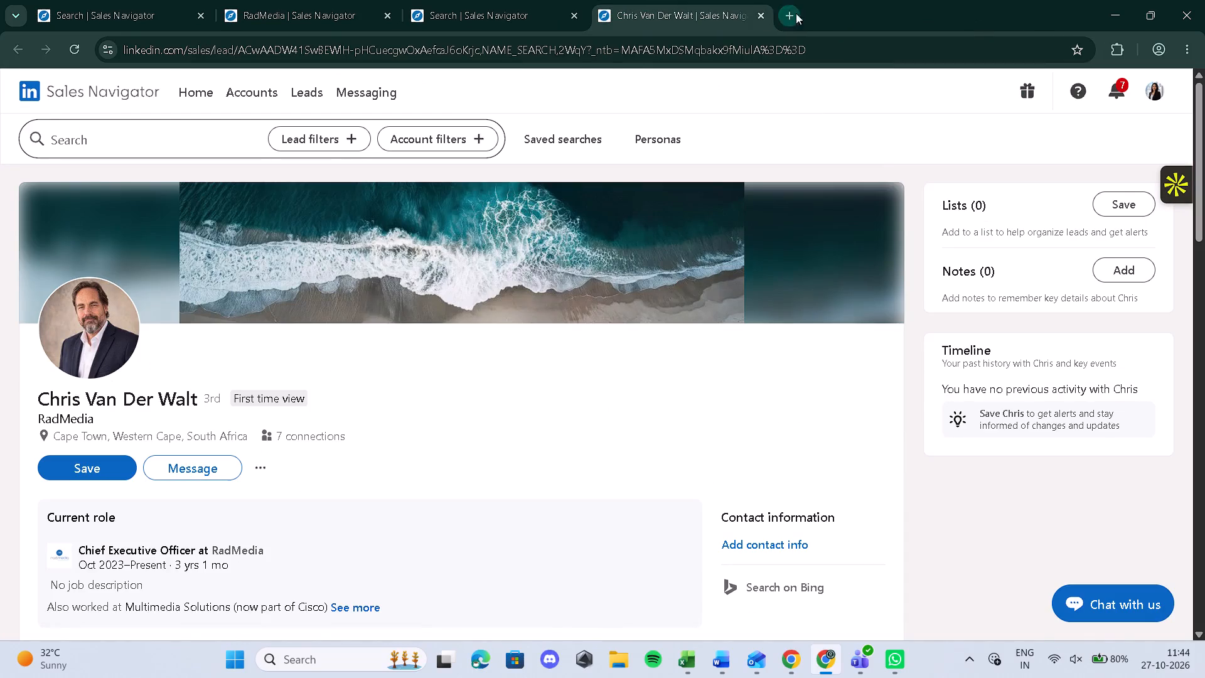
click(761, 14)
Open the Sales Navigator profile of RadMedia's Customer Success Manager and Business Development from the employee results in a new tab.
click(370, 9)
click(107, 0)
click(295, 1)
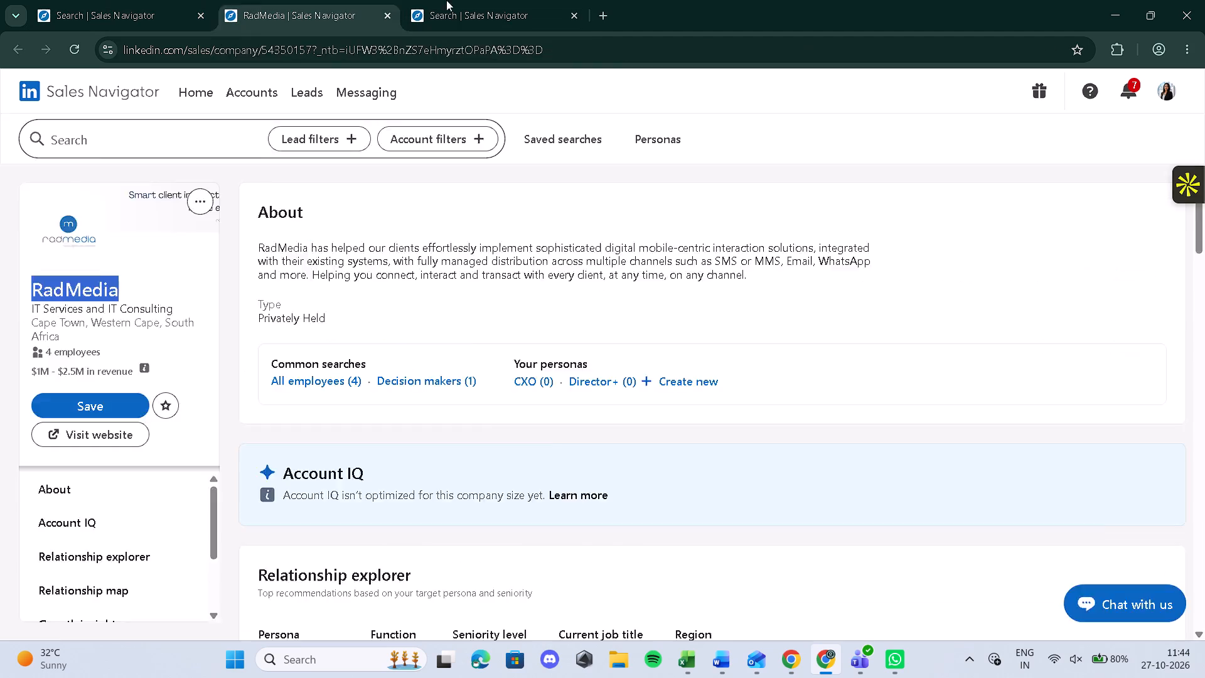
click(486, 0)
click(715, 373)
scroll(715, 373, down, 1)
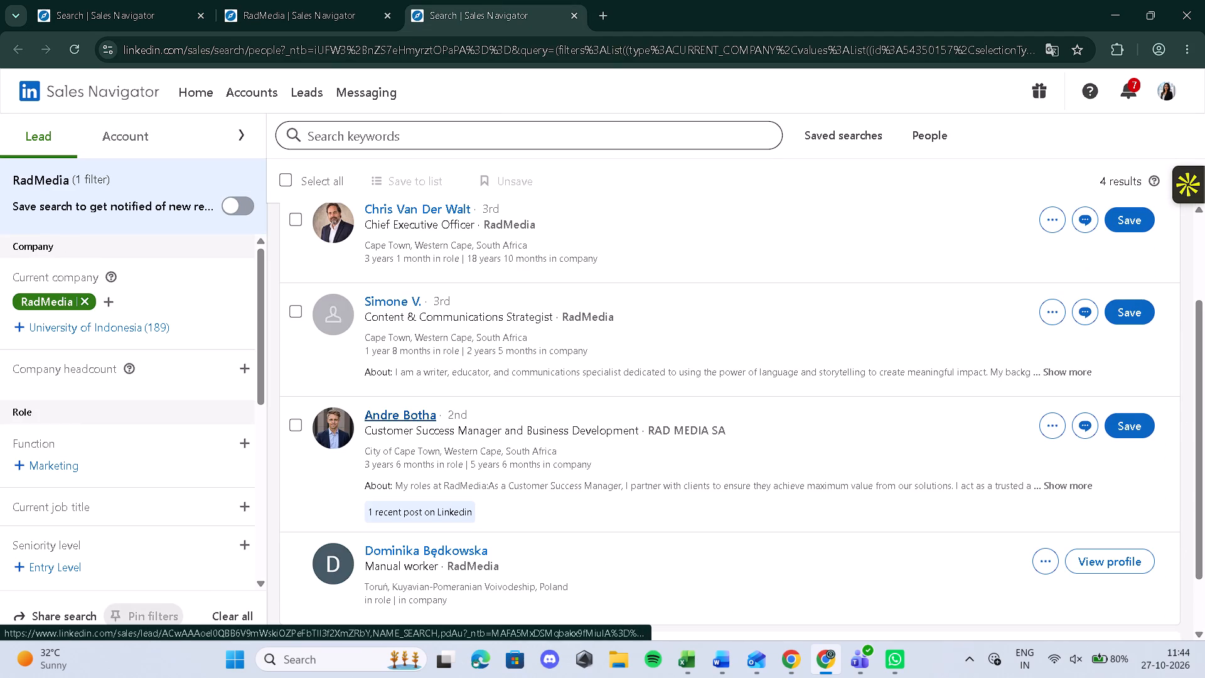
right_click(410, 415)
click(521, 434)
click(88, 13)
click(329, 0)
click(490, 0)
click(653, 0)
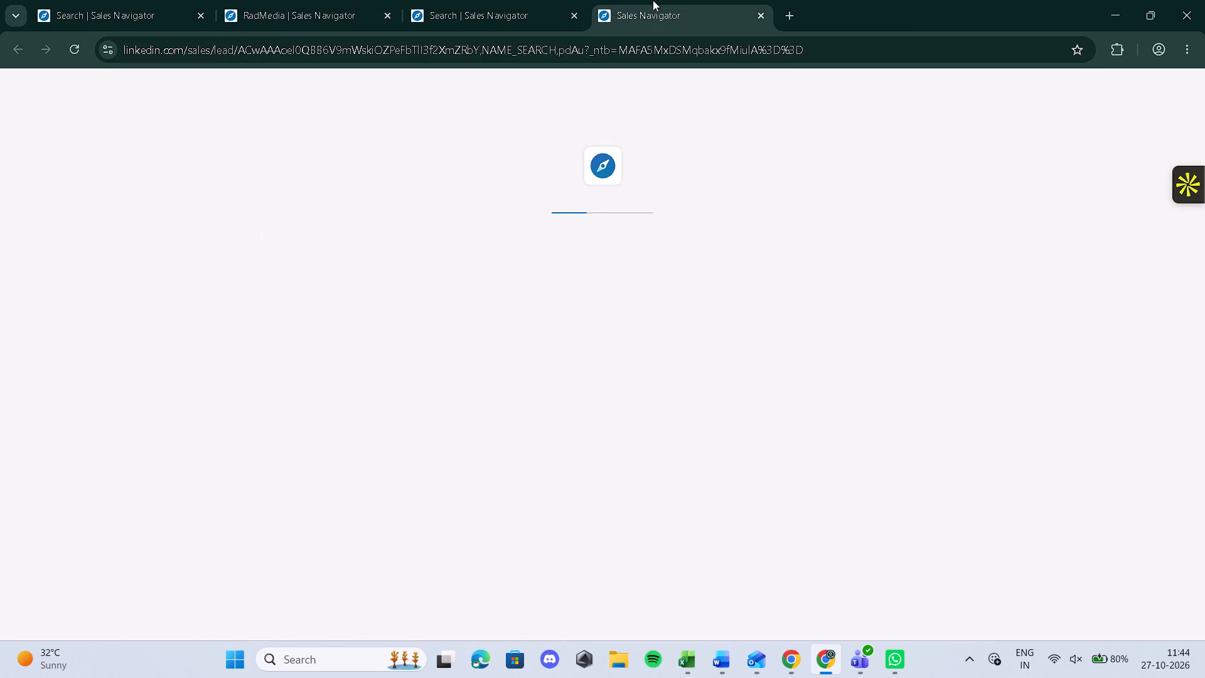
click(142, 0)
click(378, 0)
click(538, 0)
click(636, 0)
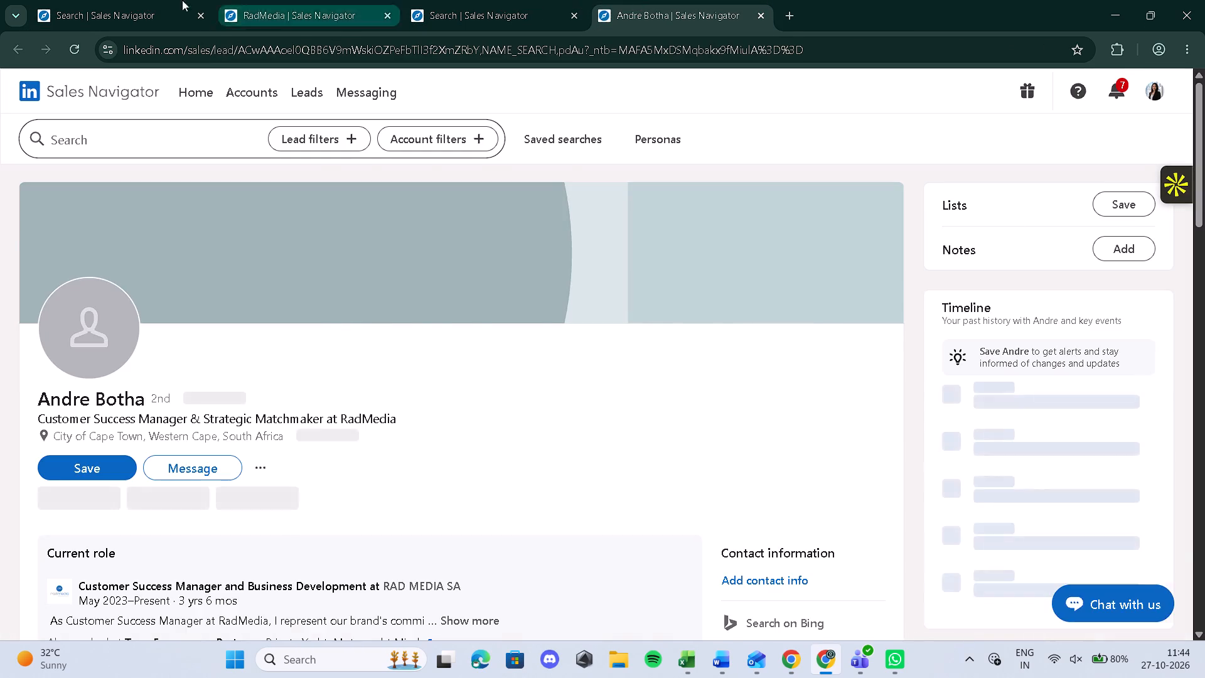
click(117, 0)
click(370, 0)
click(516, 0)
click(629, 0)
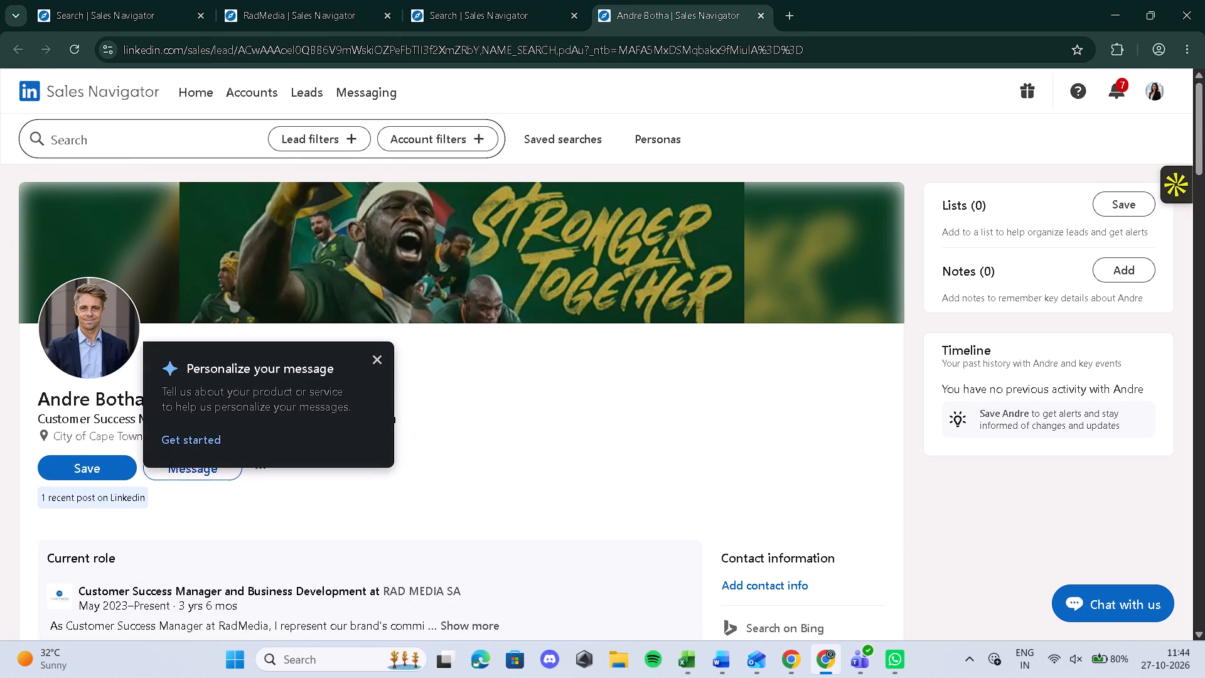
Dismiss the message personalization pop-up and copy the Customer Success Manager's name from Sales Navigator into cell F152 in Excel.
click(377, 361)
drag(147, 397, 11, 397)
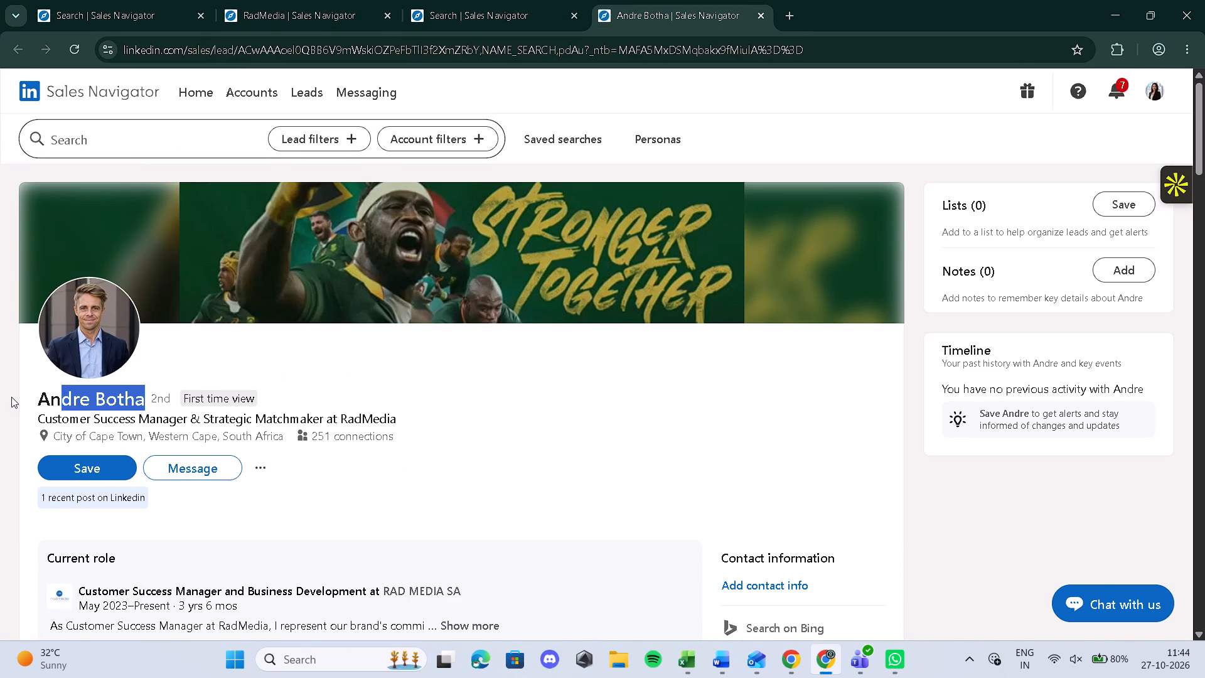
key(ctrl+c)
click(711, 676)
click(697, 669)
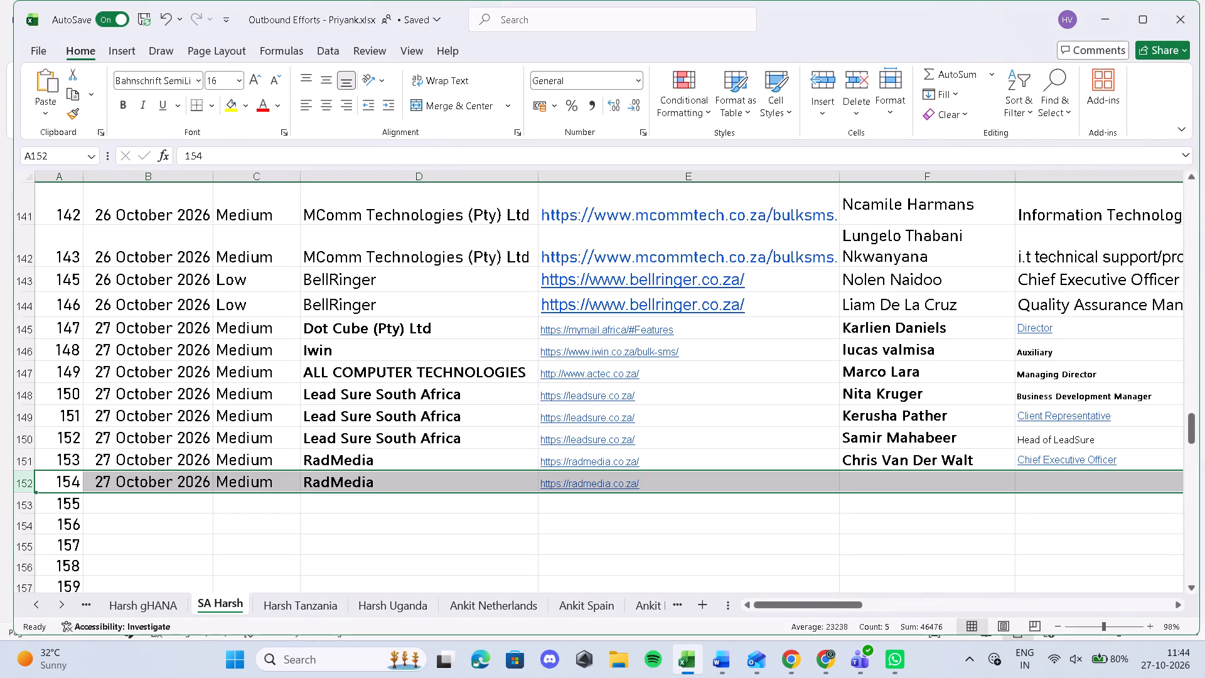
click(896, 480)
key(ctrl+v)
click(1060, 480)
click(931, 482)
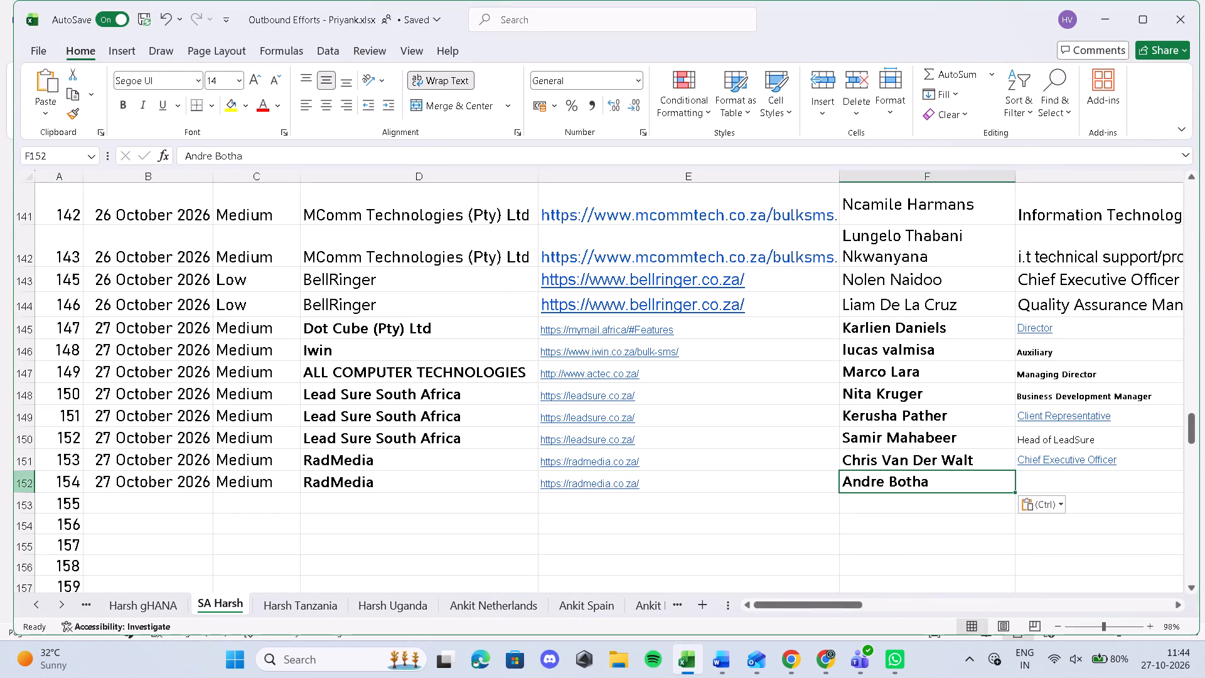
Open the Customer Success Manager's regular LinkedIn profile from Sales Navigator in Chrome and bring up their record in Apollo.
click(22, 485)
drag(786, 603, 832, 608)
click(820, 655)
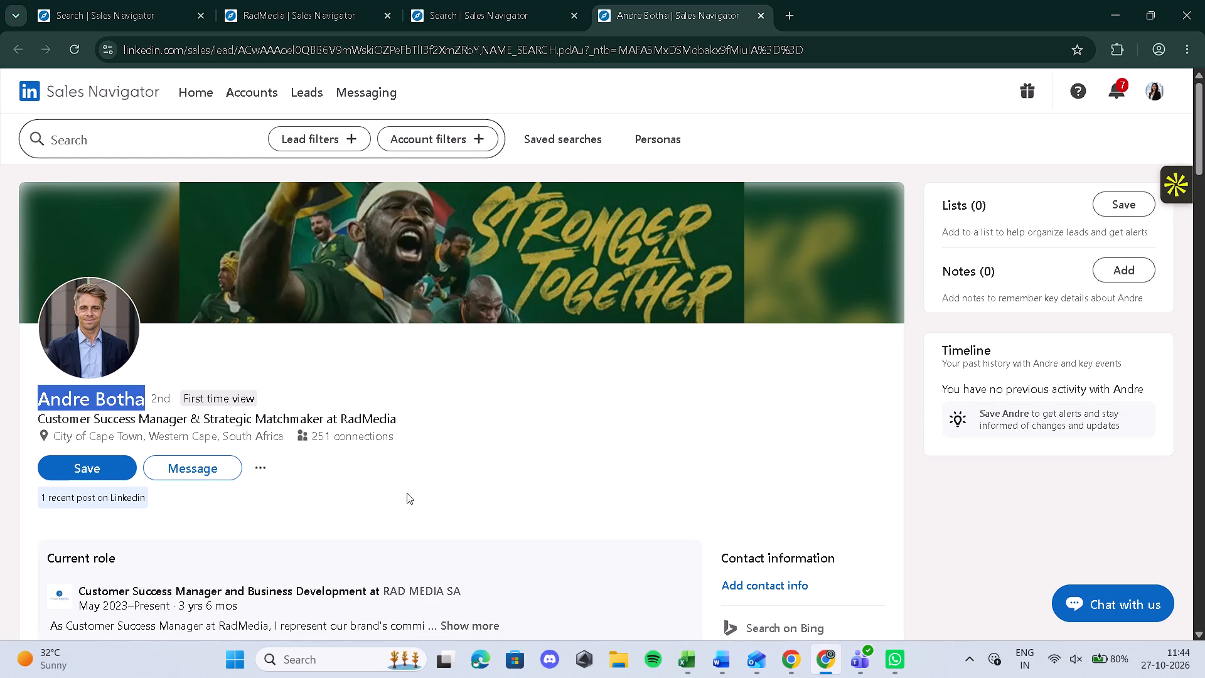
click(256, 470)
click(236, 551)
click(278, 6)
click(505, 4)
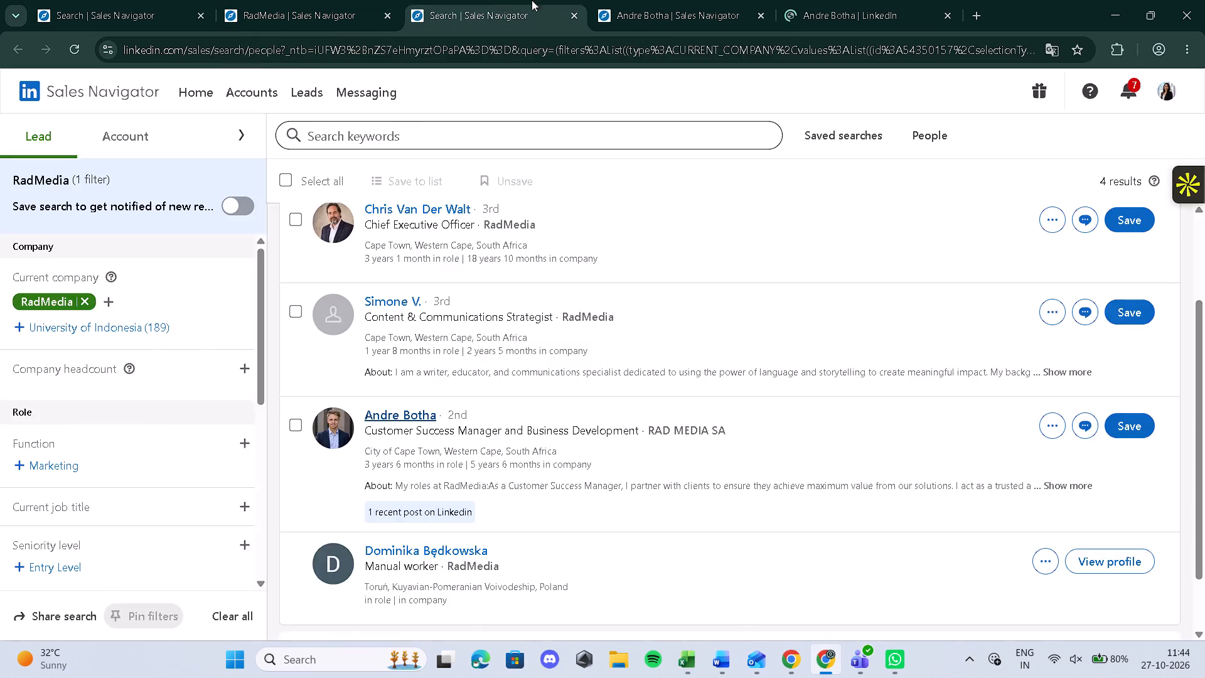
click(666, 0)
click(778, 0)
click(1182, 186)
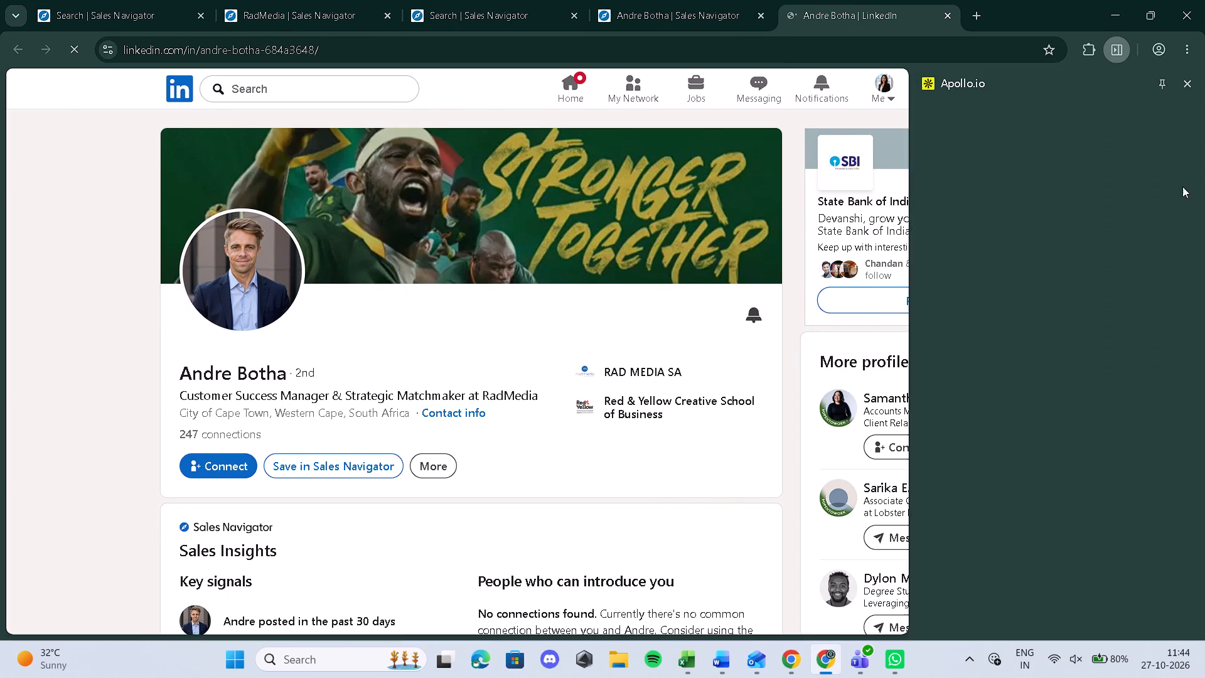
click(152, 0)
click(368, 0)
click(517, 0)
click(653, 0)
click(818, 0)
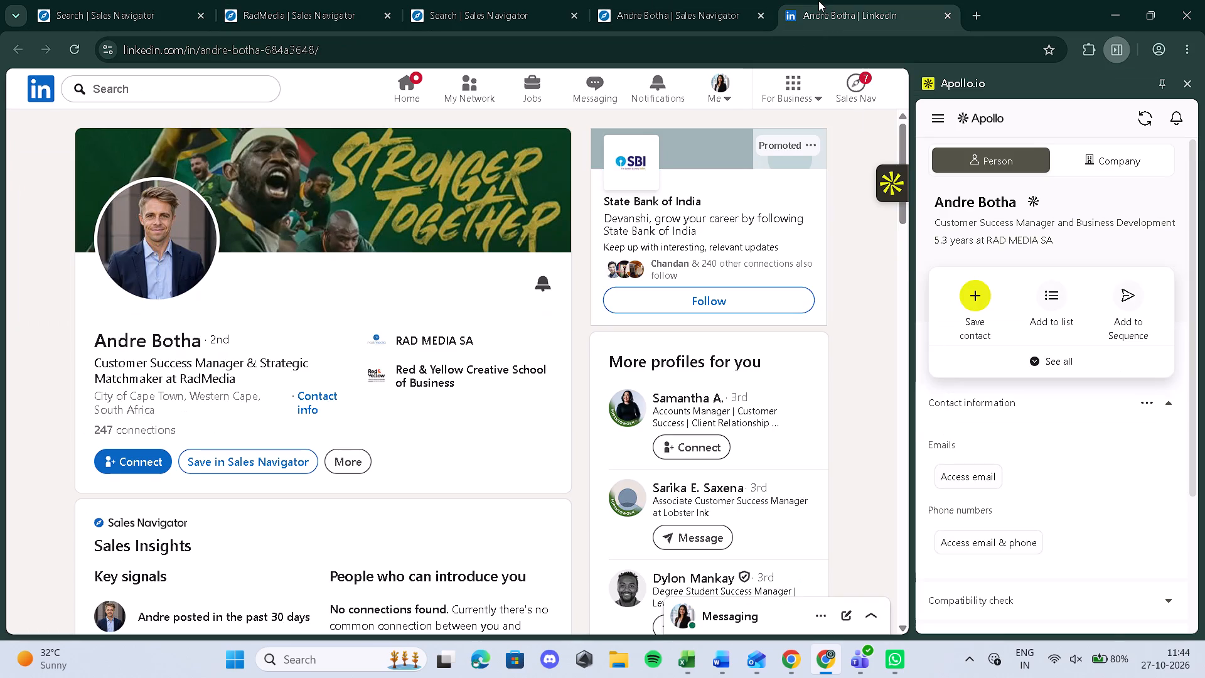
click(976, 474)
click(1016, 534)
click(483, 0)
click(655, 0)
click(823, 0)
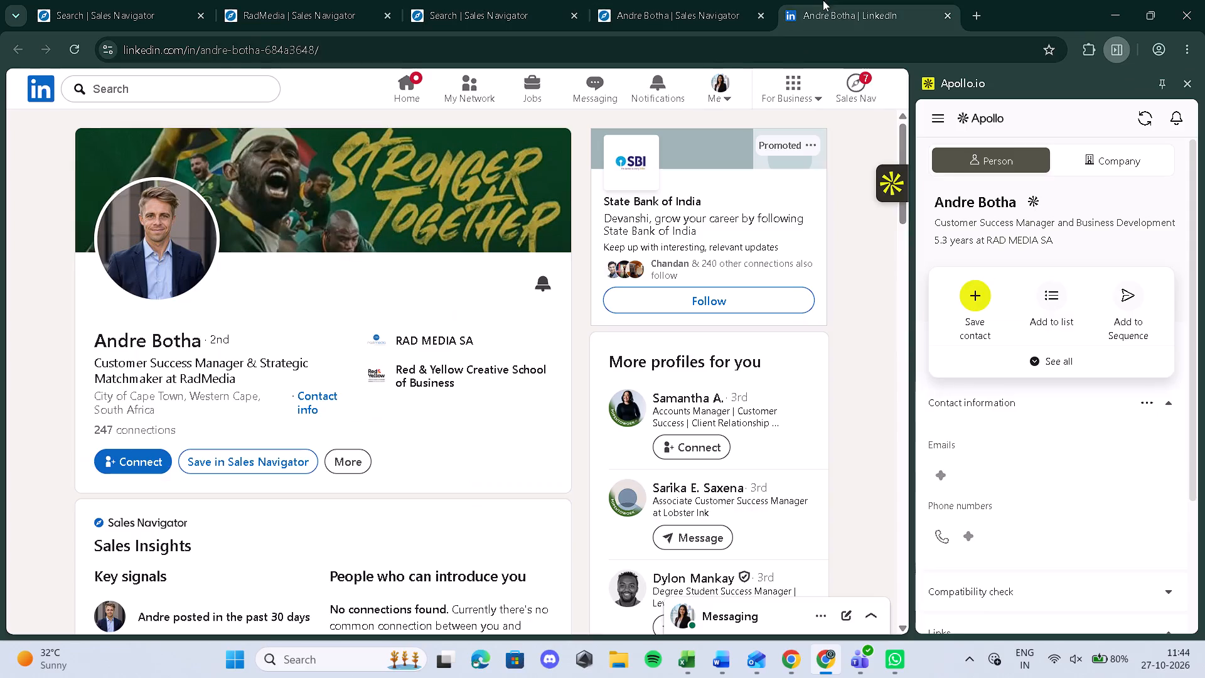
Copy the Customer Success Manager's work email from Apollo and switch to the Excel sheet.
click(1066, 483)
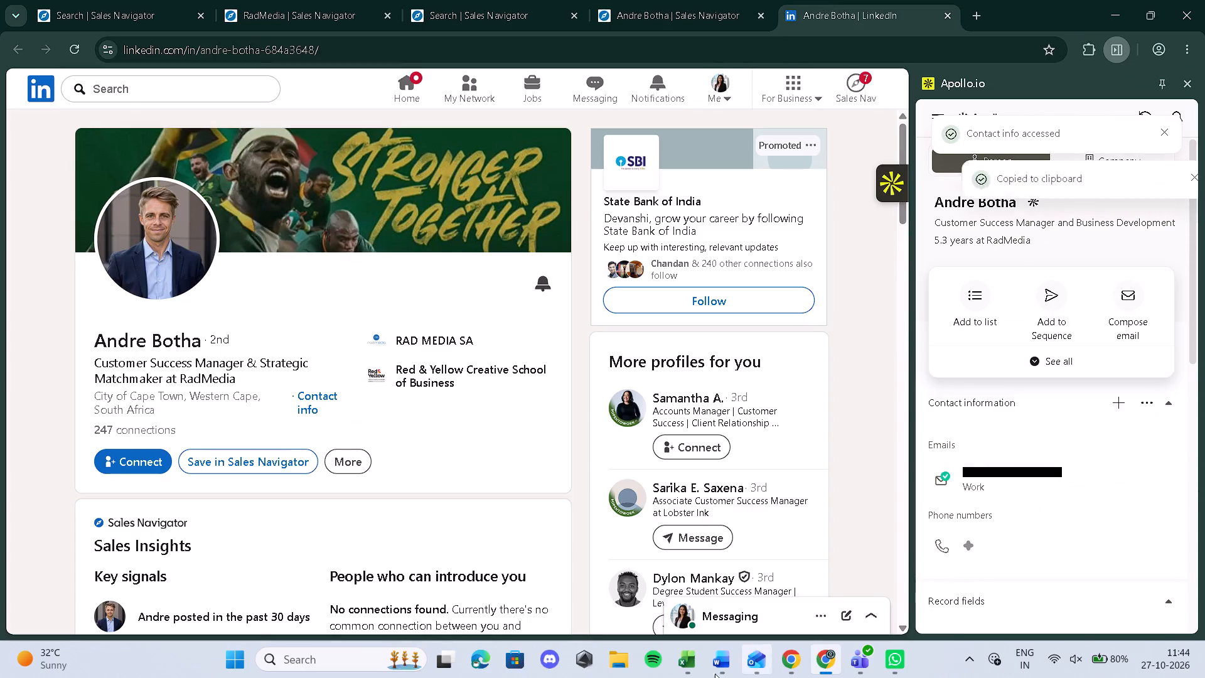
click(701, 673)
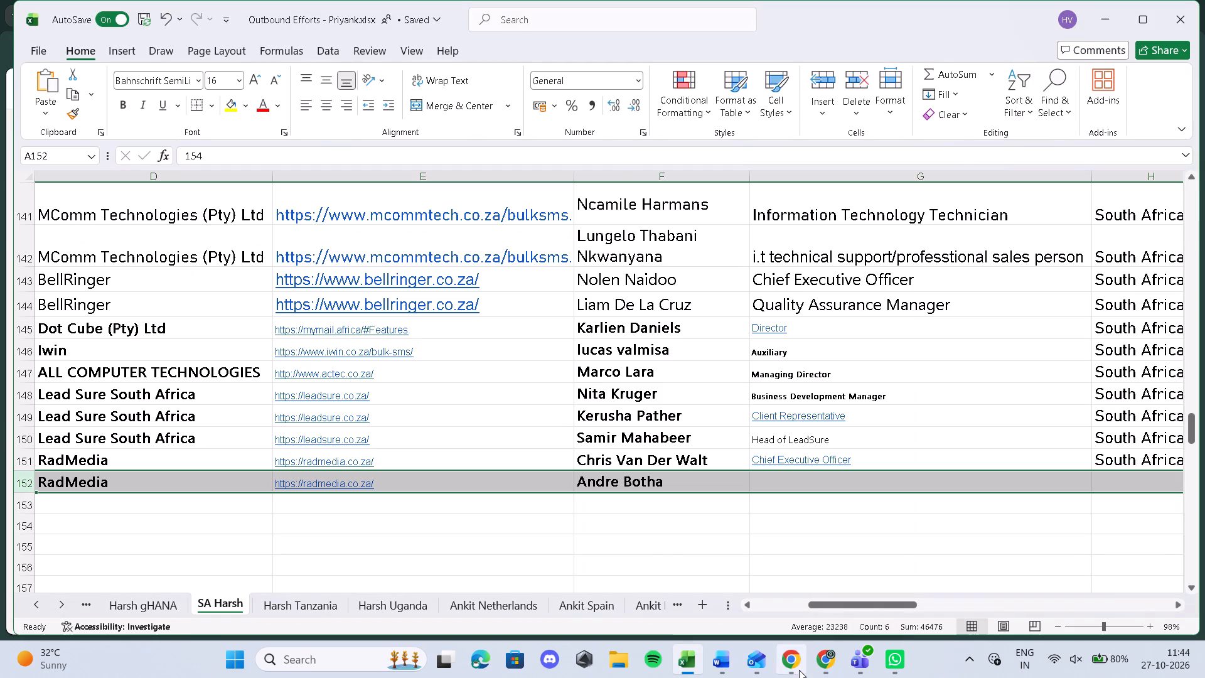
Copy the current job title "Customer Success Manager and Business Development" from the LinkedIn Experience section in Chrome into cell G152 in Excel.
click(798, 670)
click(828, 673)
scroll(253, 442, down, 8)
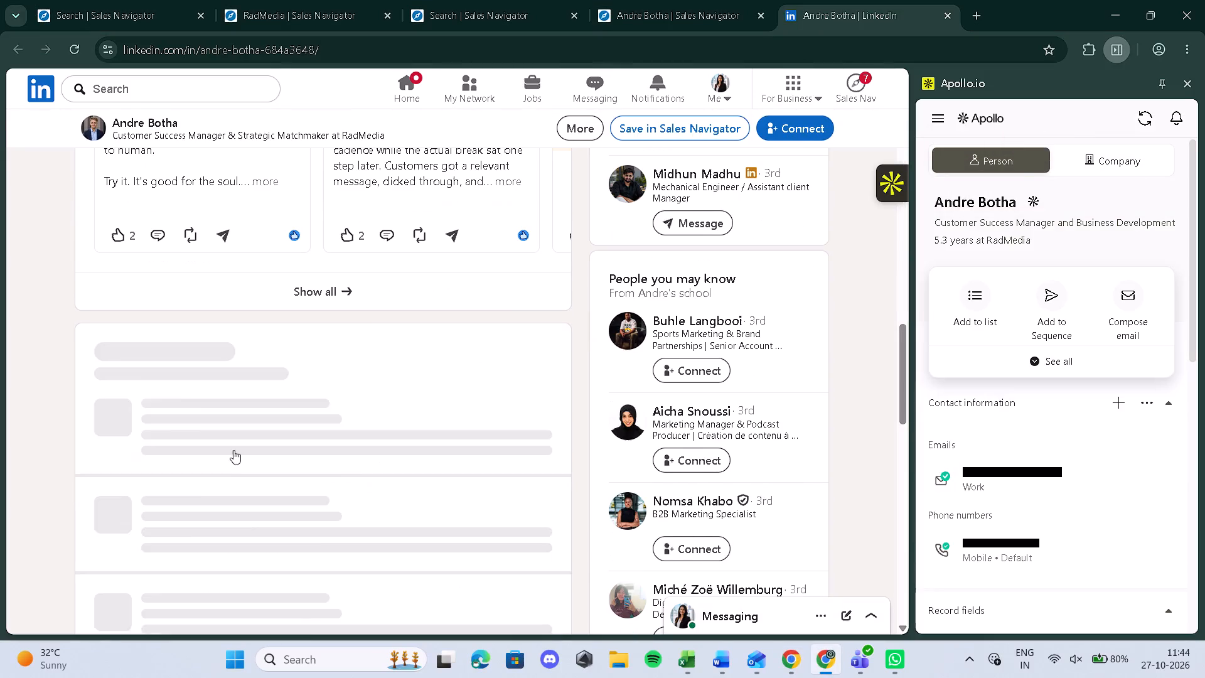
drag(132, 429, 165, 426)
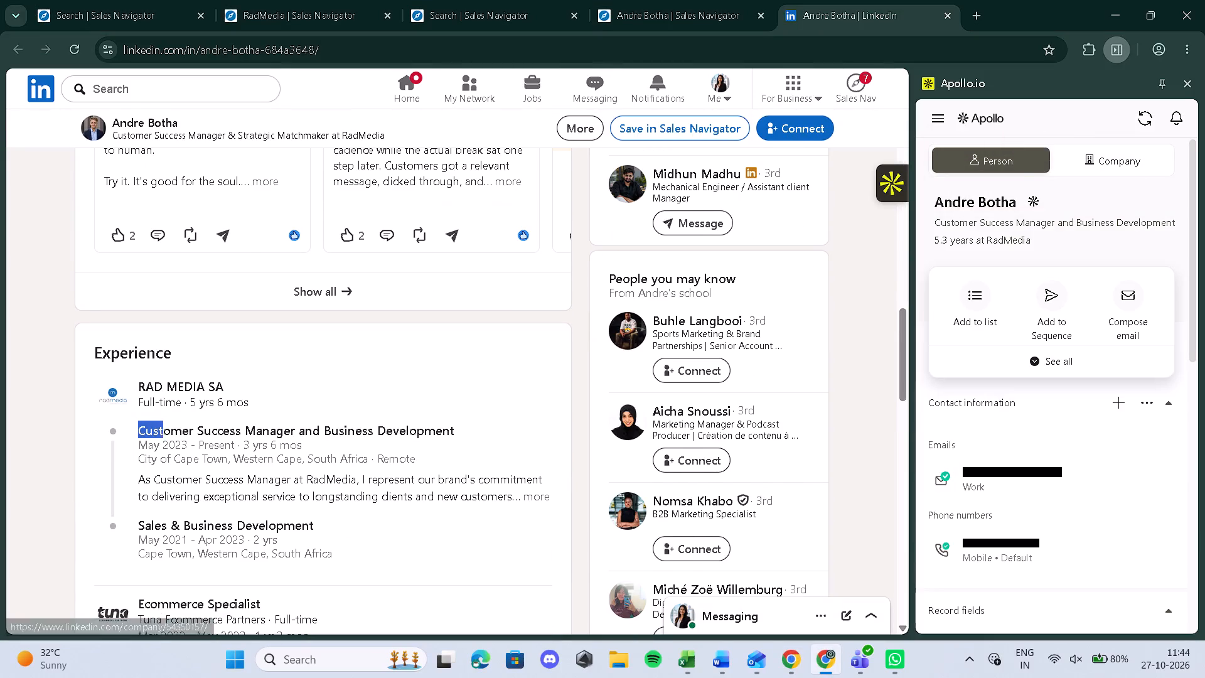
drag(165, 426, 169, 426)
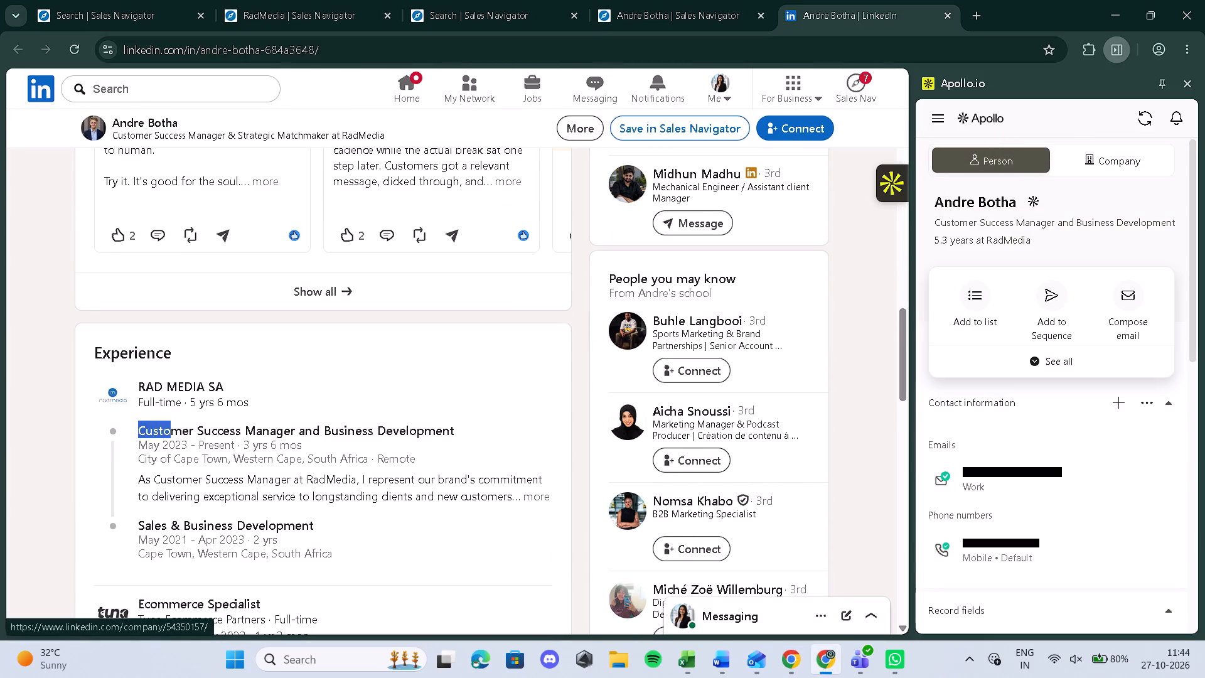
drag(169, 426, 464, 432)
key(ctrl+c)
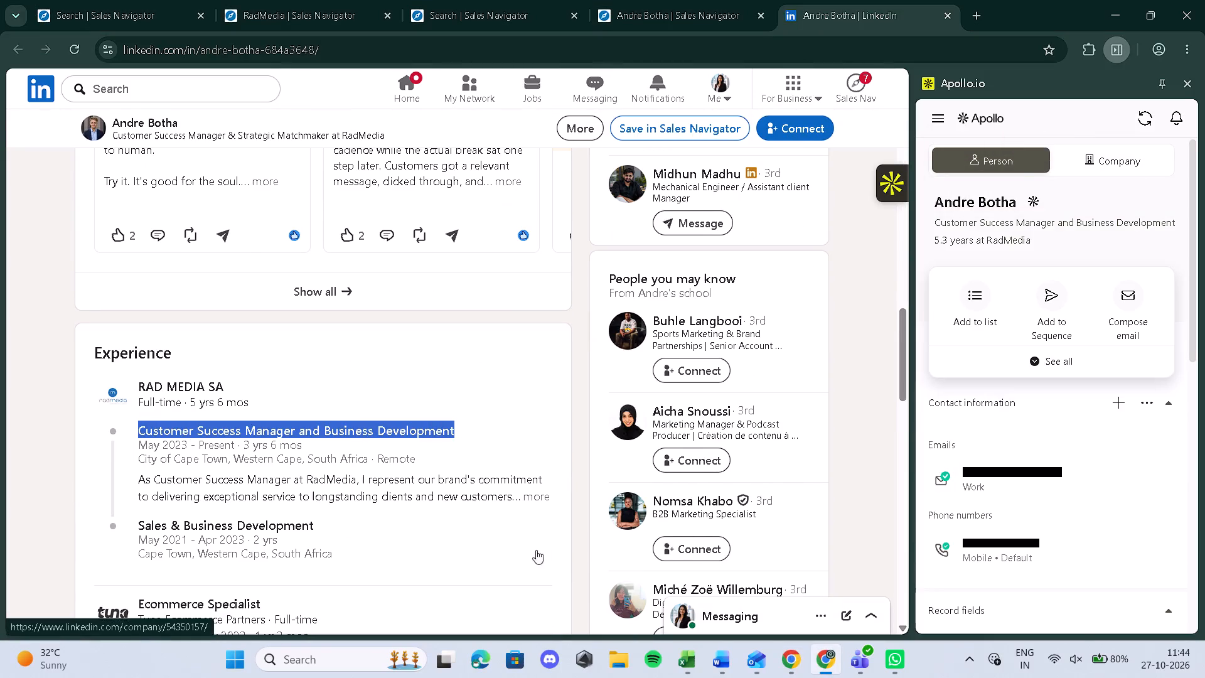
click(717, 654)
click(692, 662)
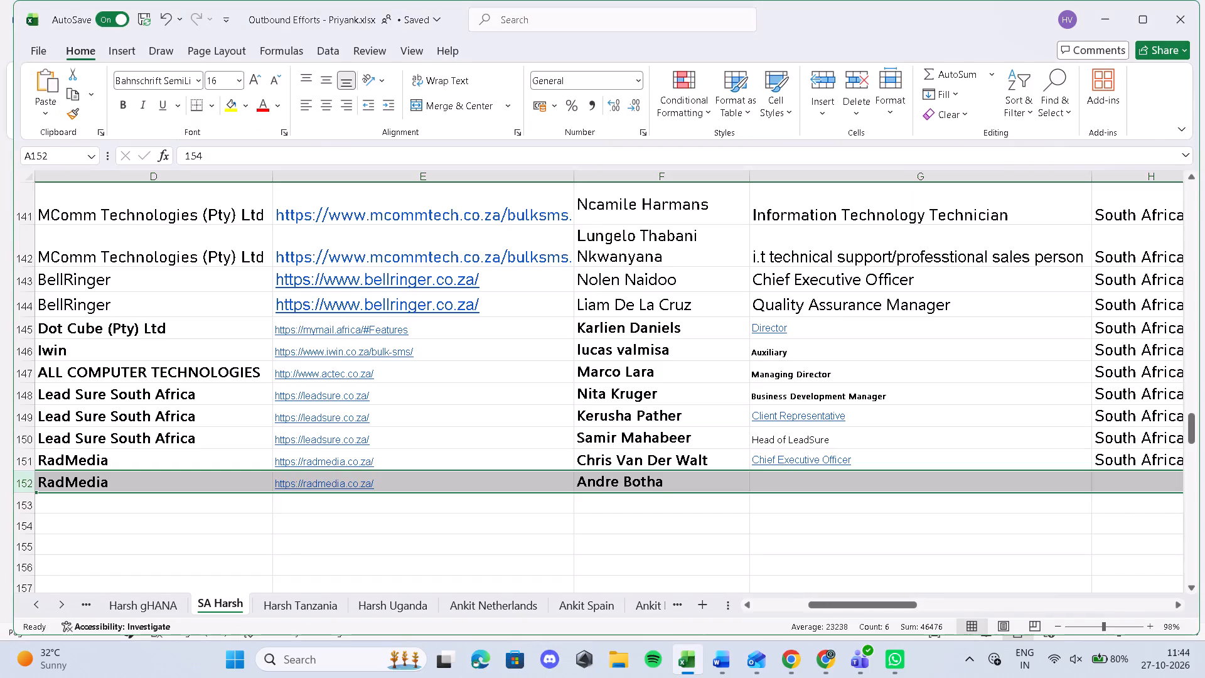
click(847, 481)
key(ctrl+v)
Copy the country "South Africa", region "Africa" and status "Not Accepted" from row 151 into H152, I152 and J152.
click(1151, 463)
key(ctrl+c)
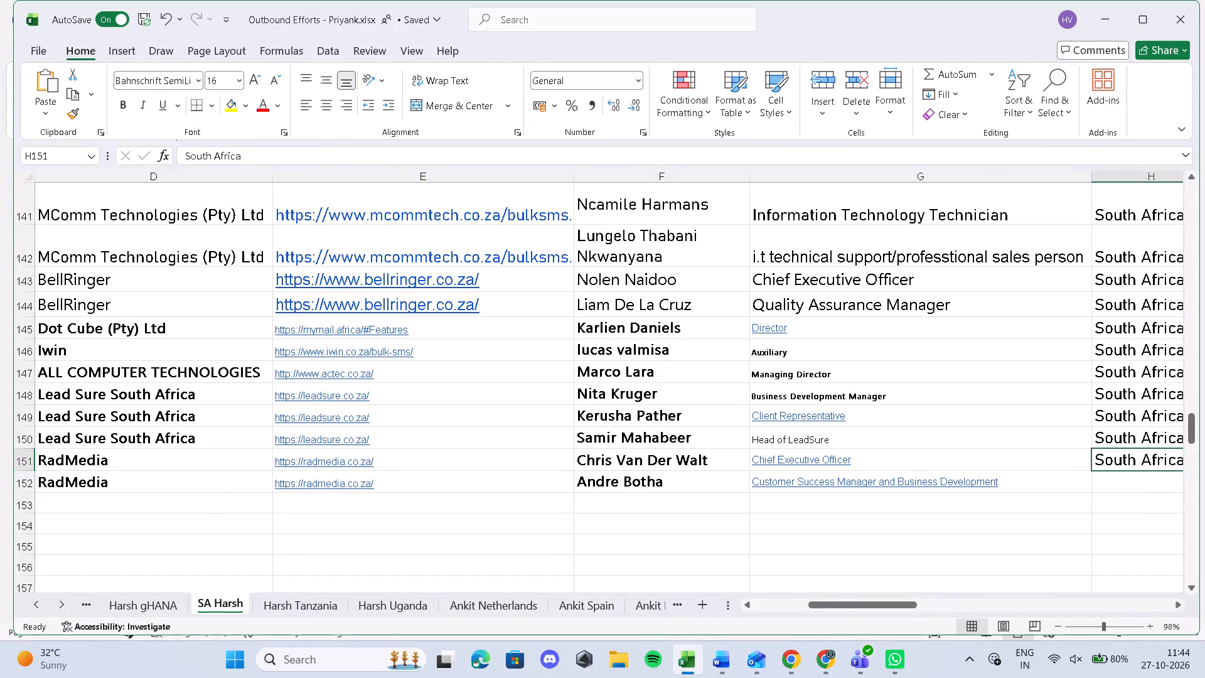
click(1111, 483)
key(ctrl+v)
click(723, 463)
key(ctrl+c)
click(719, 481)
key(ctrl+v)
click(815, 461)
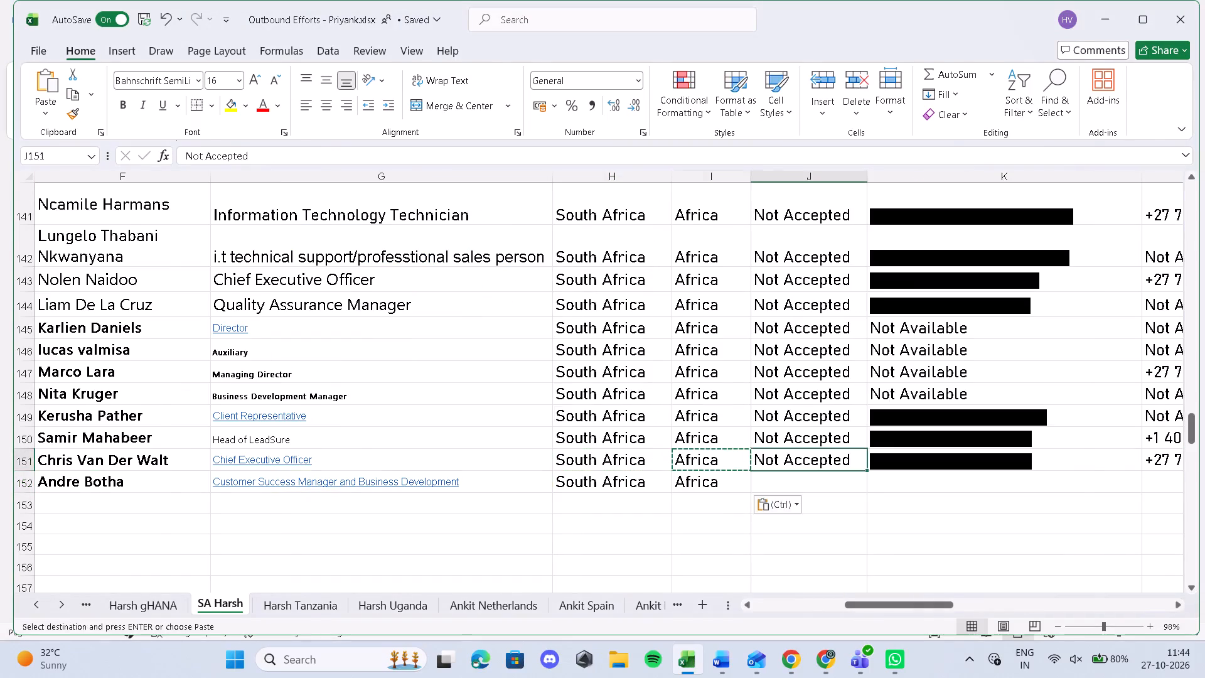
key(ctrl+c)
click(810, 478)
key(ctrl+v)
Copy the Customer Success Manager's work email from Apollo in Chrome into cell K152 of the Excel sheet.
click(829, 669)
click(792, 672)
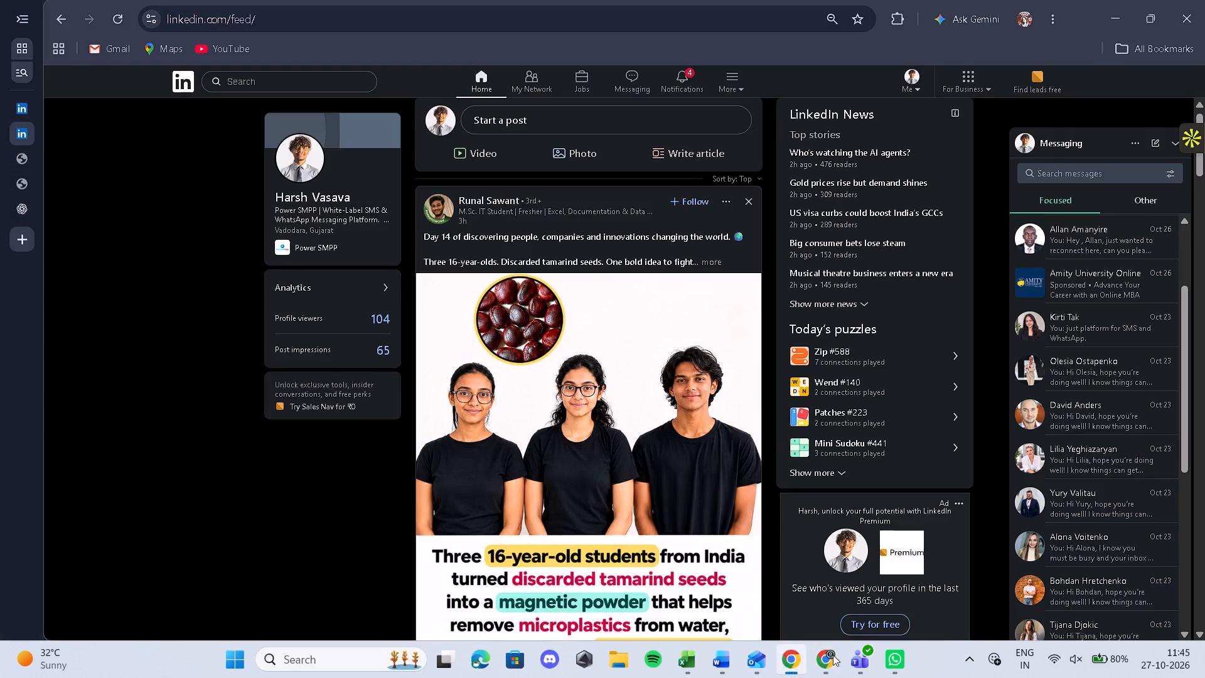
click(833, 655)
click(1072, 485)
scroll(524, 470, up, 11)
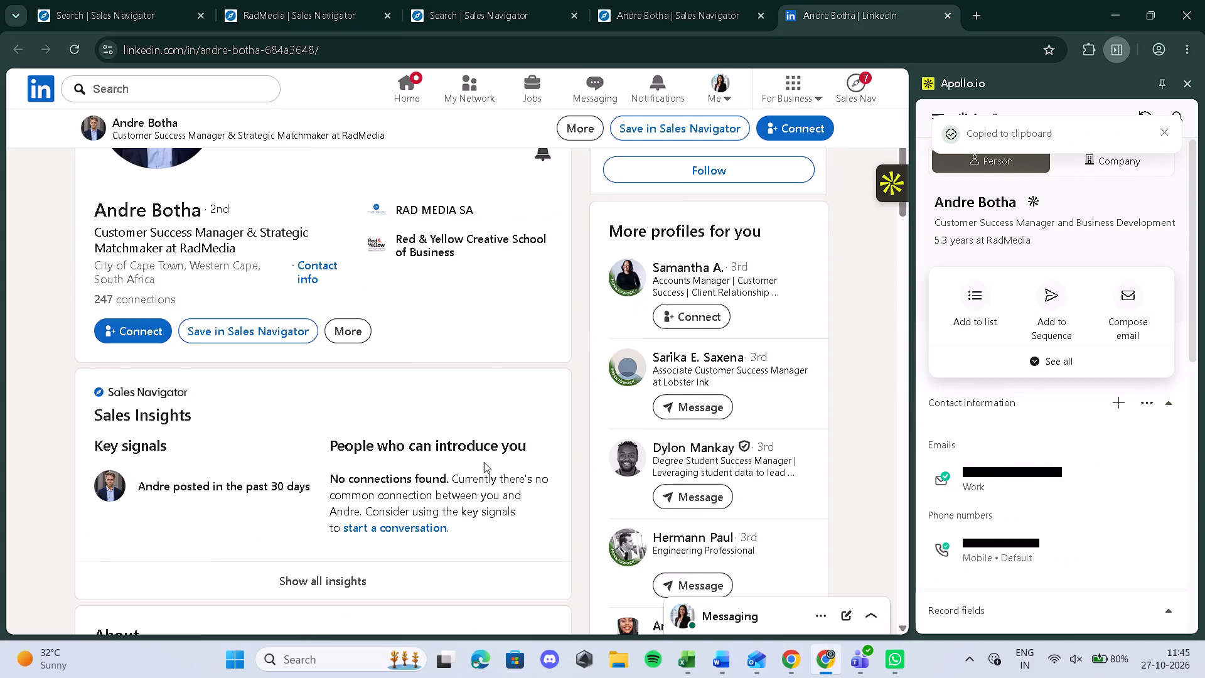
scroll(484, 462, up, 1)
click(687, 669)
click(957, 482)
key(ctrl+v)
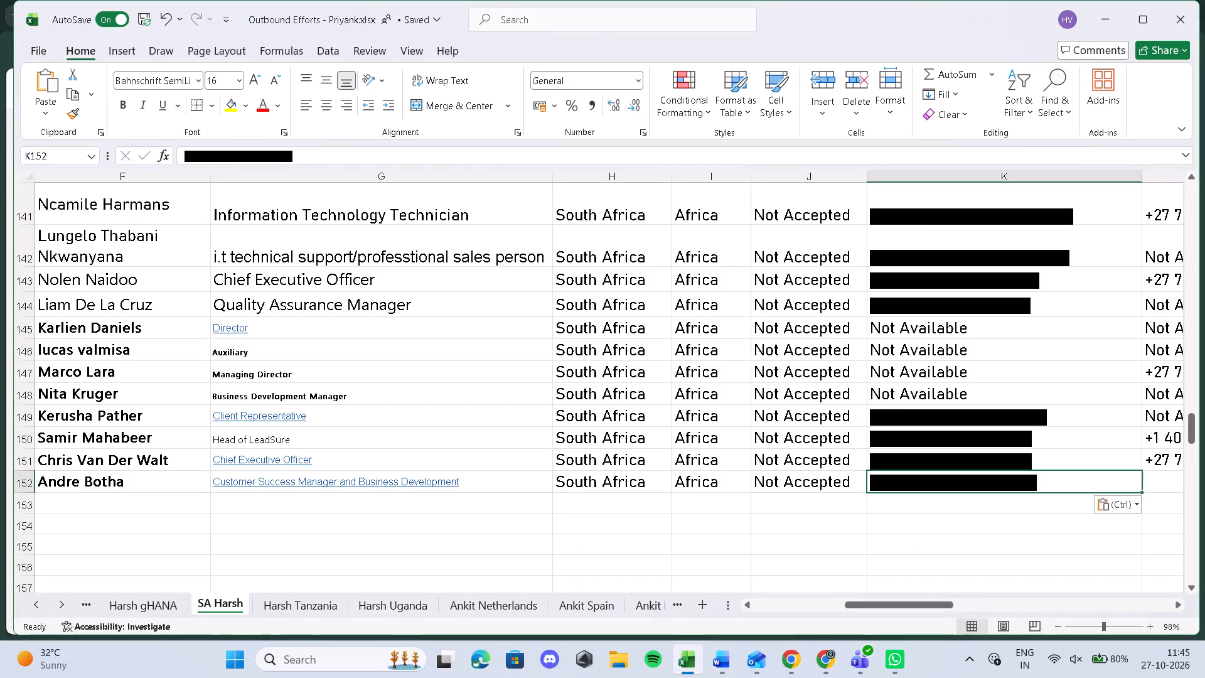
Copy the Customer Success Manager's mobile number from Apollo in Chrome into cell L152 of the Excel sheet.
click(825, 669)
click(1067, 553)
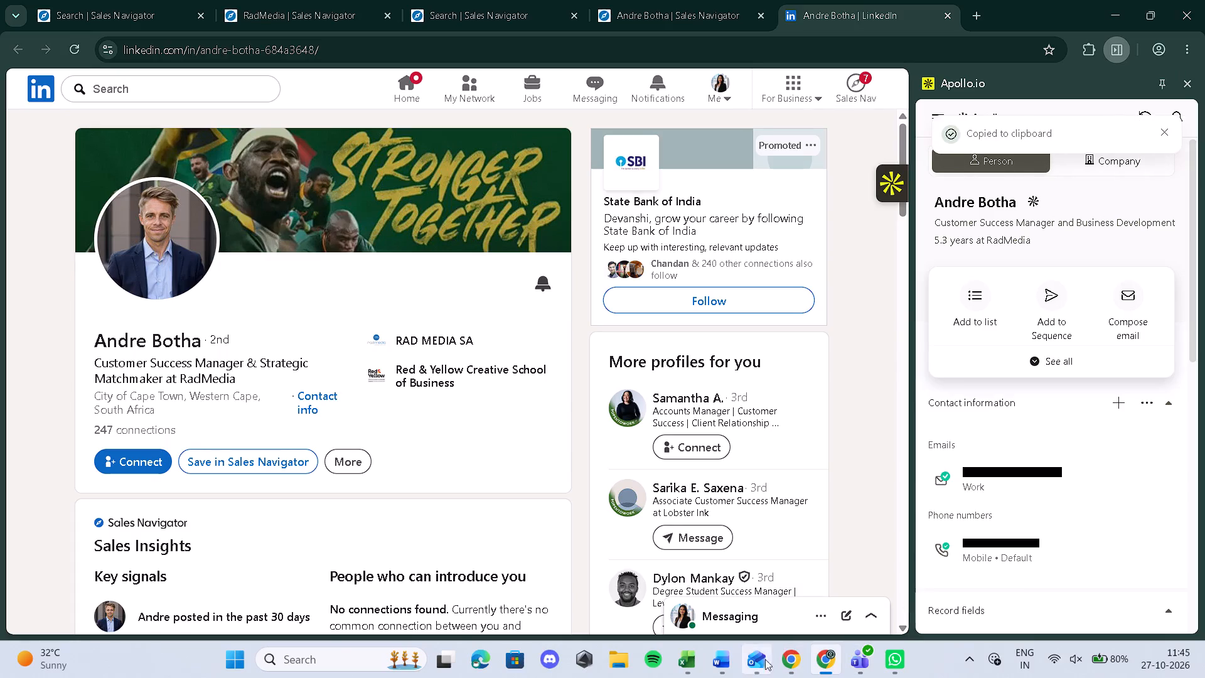
click(688, 662)
click(1164, 482)
key(ctrl+v)
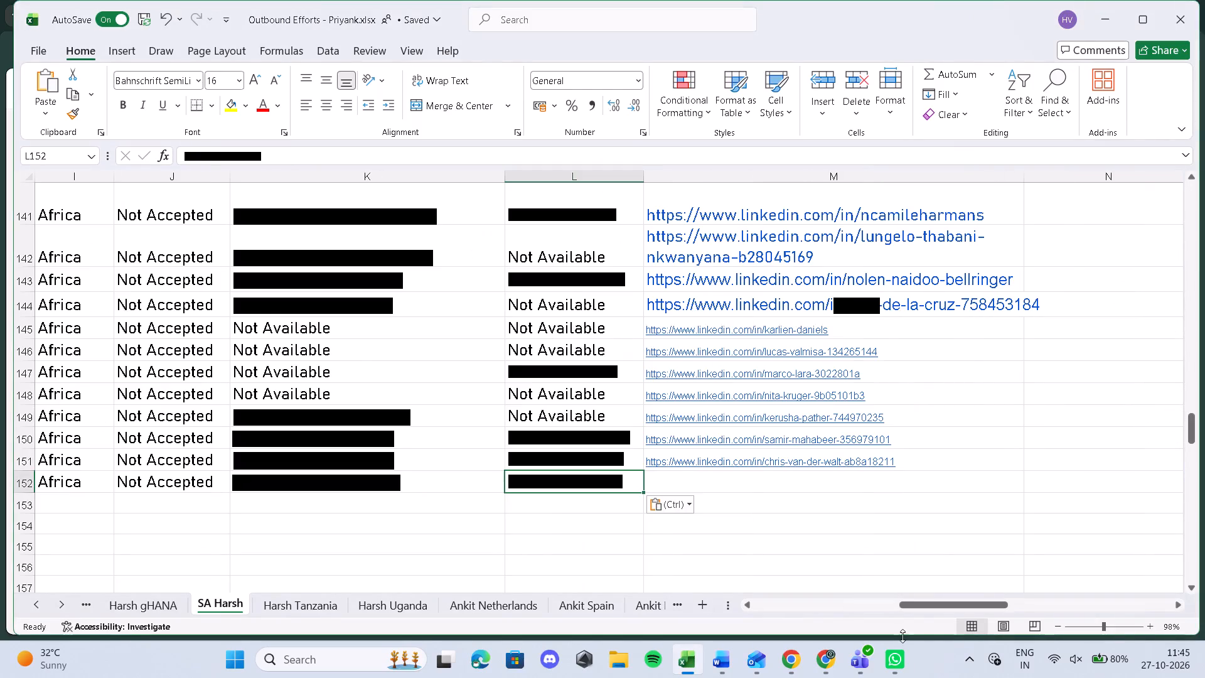
Reorder the taskbar so that the Chrome profile with the lead's LinkedIn page sits directly beside Excel.
drag(824, 659, 717, 657)
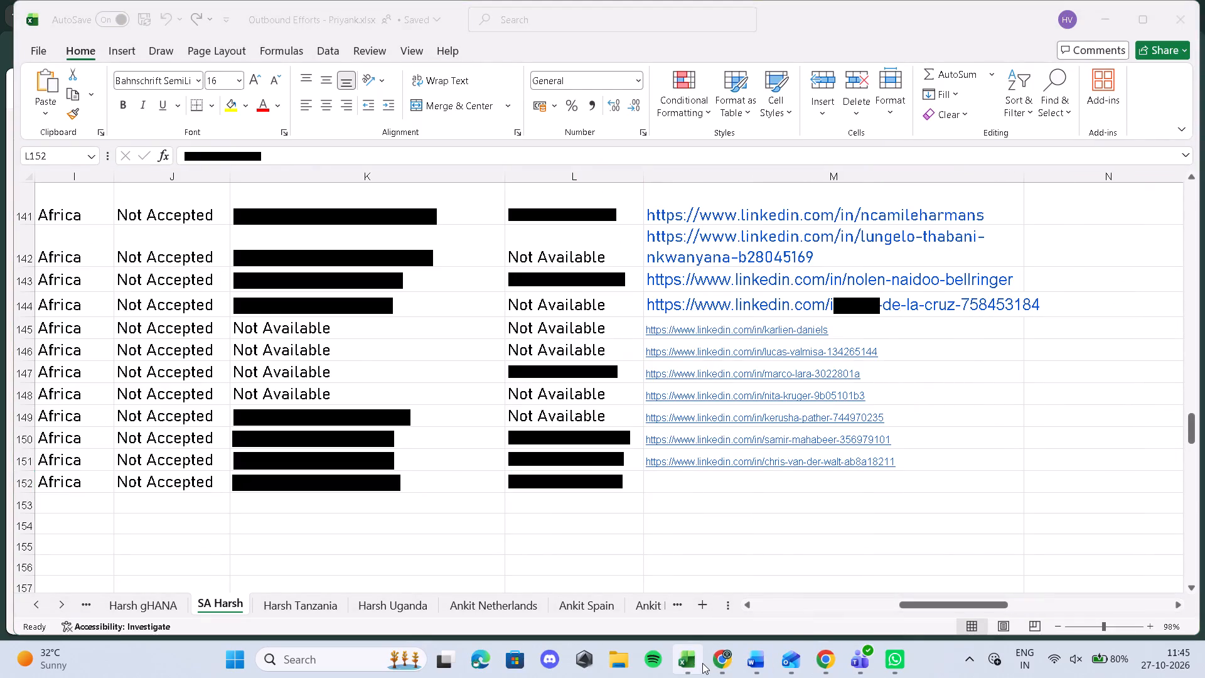
Copy the Customer Success Manager's LinkedIn.com URL from Sales Navigator in Chrome into Excel cell M152 and make it a hyperlink.
click(694, 664)
click(694, 664)
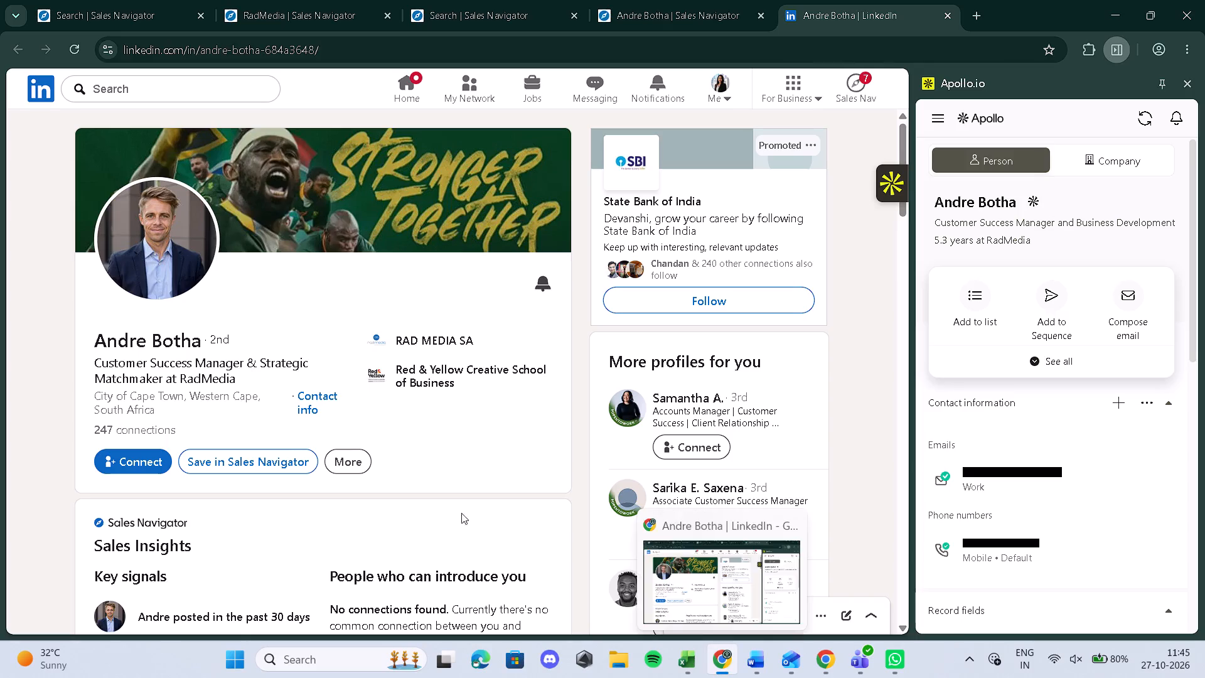
click(660, 22)
click(264, 479)
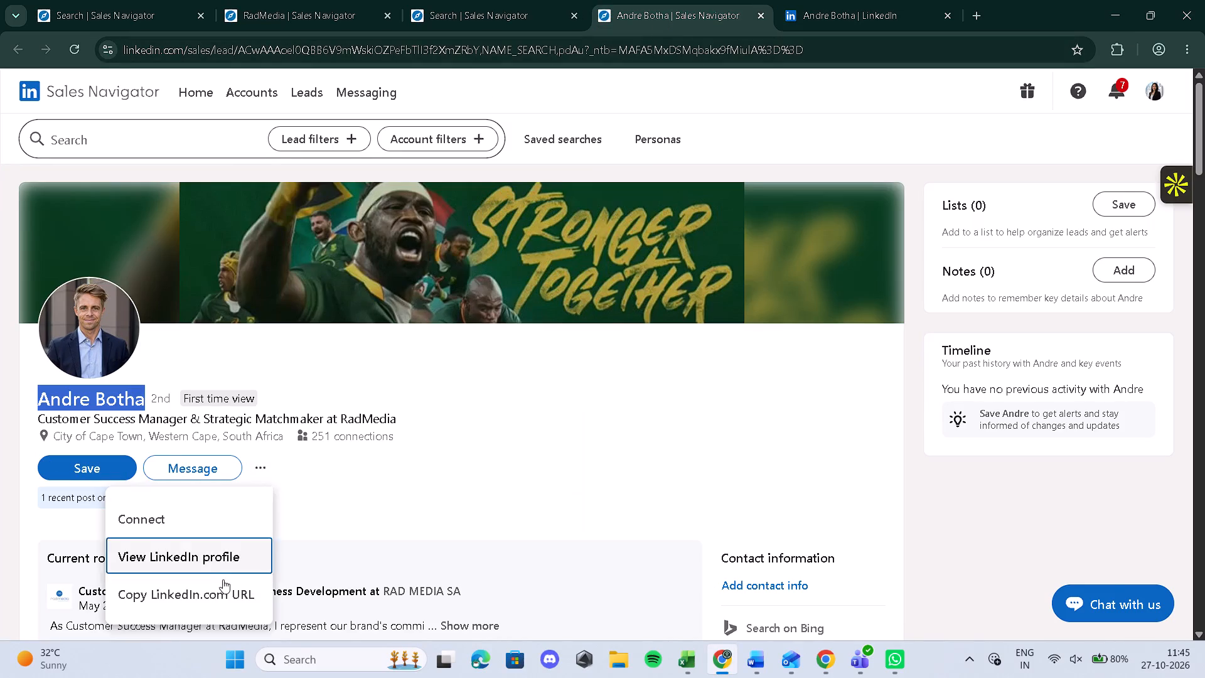
click(222, 582)
click(695, 662)
click(891, 481)
key(ctrl+v)
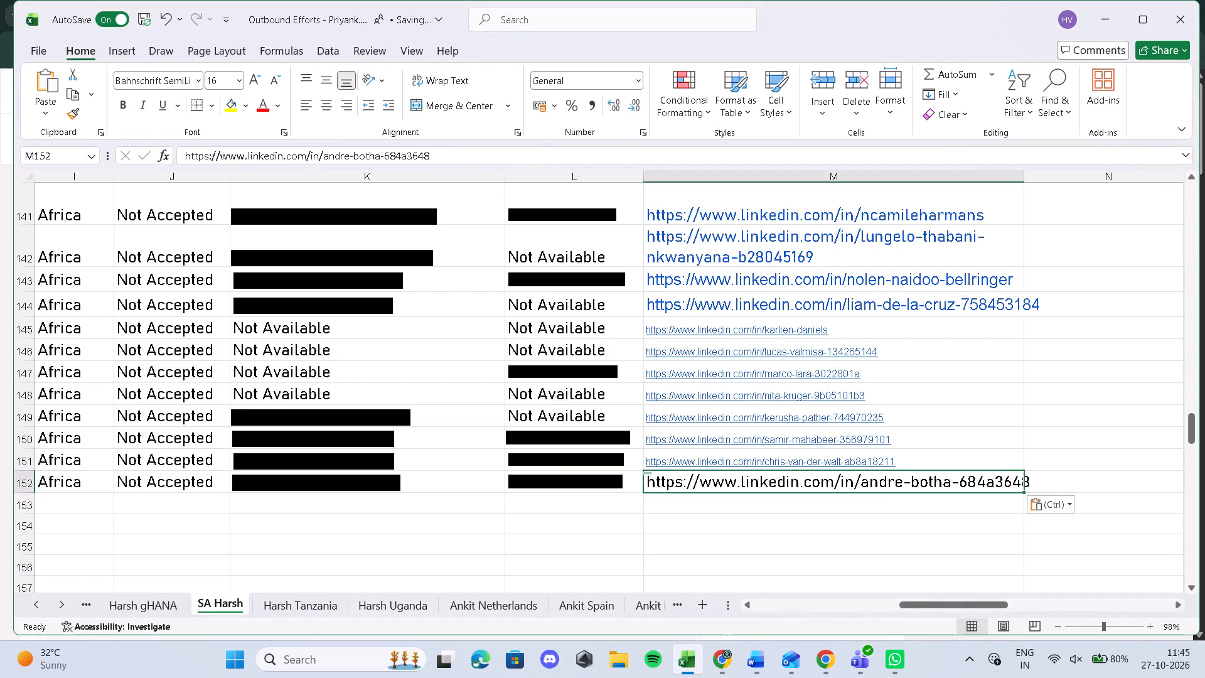
click(1076, 483)
double_click(1010, 485)
click(1095, 485)
Copy the service "Bulk SMS" from O151 into O152 for the Customer Success Manager's record.
drag(975, 598, 997, 601)
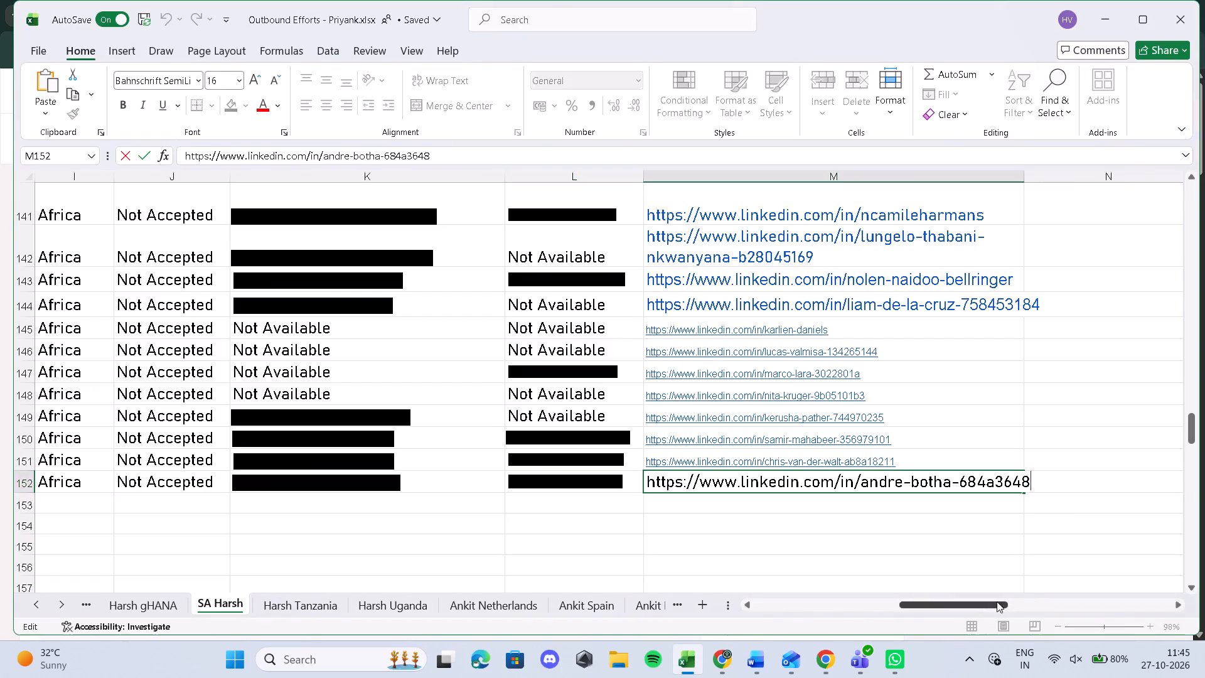
drag(997, 601, 1007, 600)
drag(988, 603, 1010, 604)
click(1146, 456)
click(1131, 481)
key(ctrl+c)
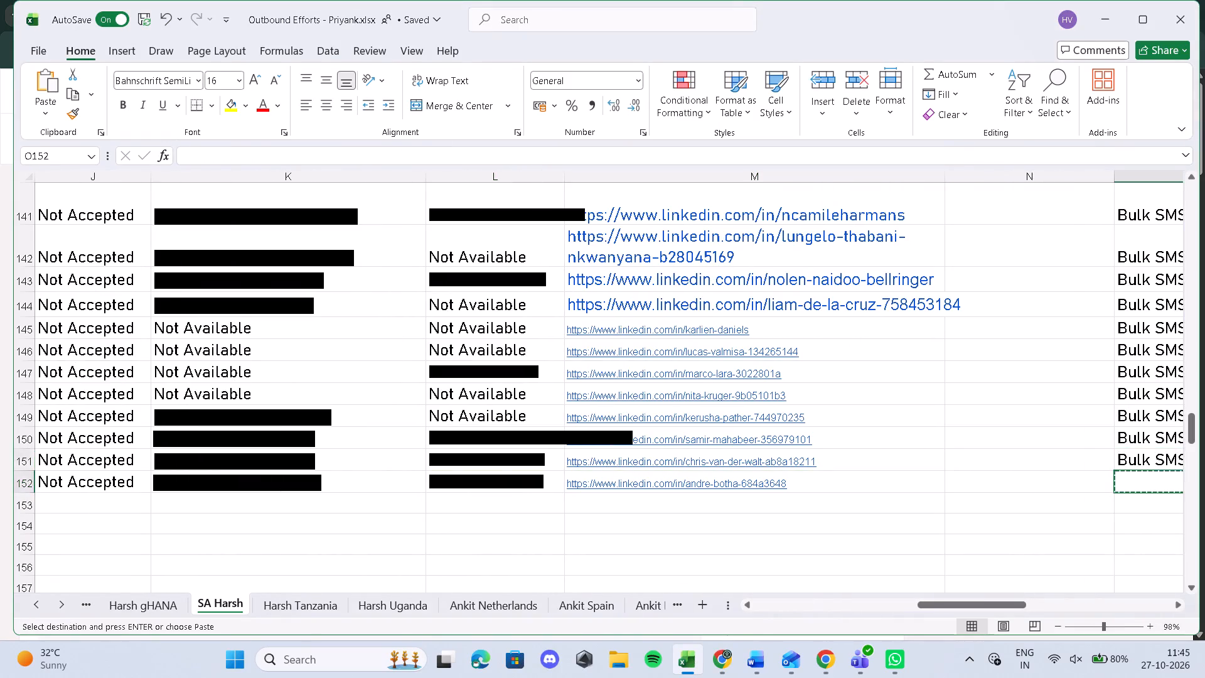
click(1143, 468)
key(ctrl+c)
click(1145, 482)
key(ctrl+v)
Select the Customer Success Manager's entire row 152 in the SA Harsh sheet.
drag(1067, 602, 1051, 606)
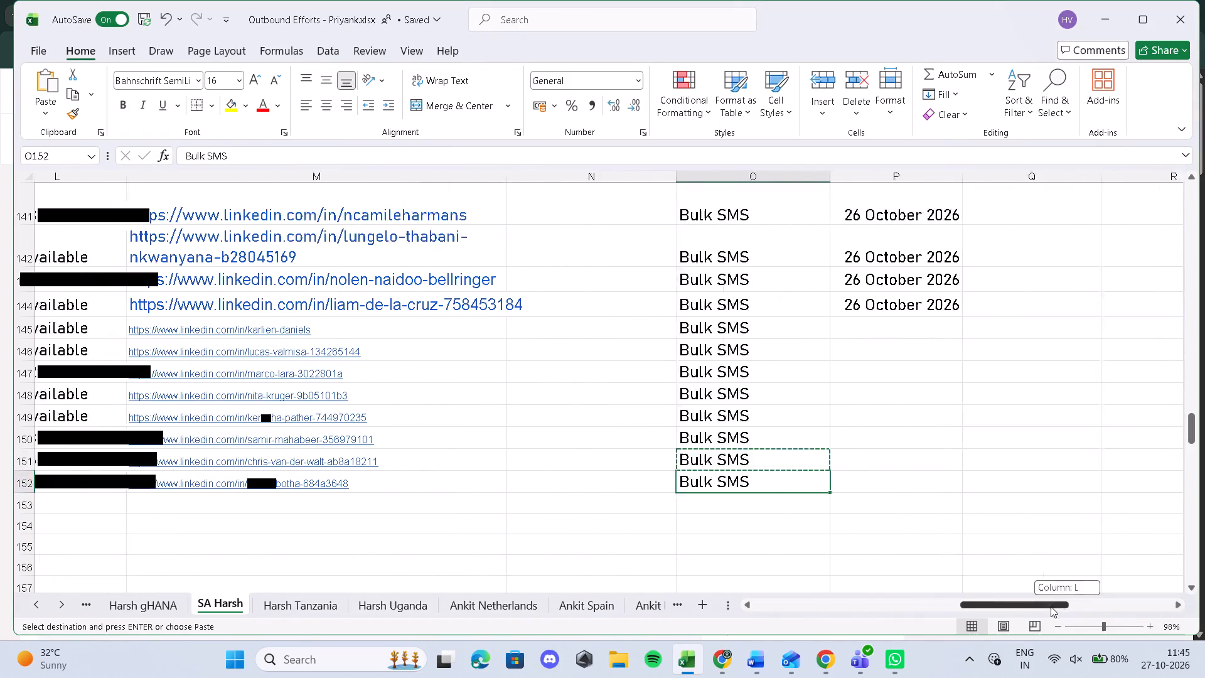
drag(1051, 606, 338, 535)
click(19, 486)
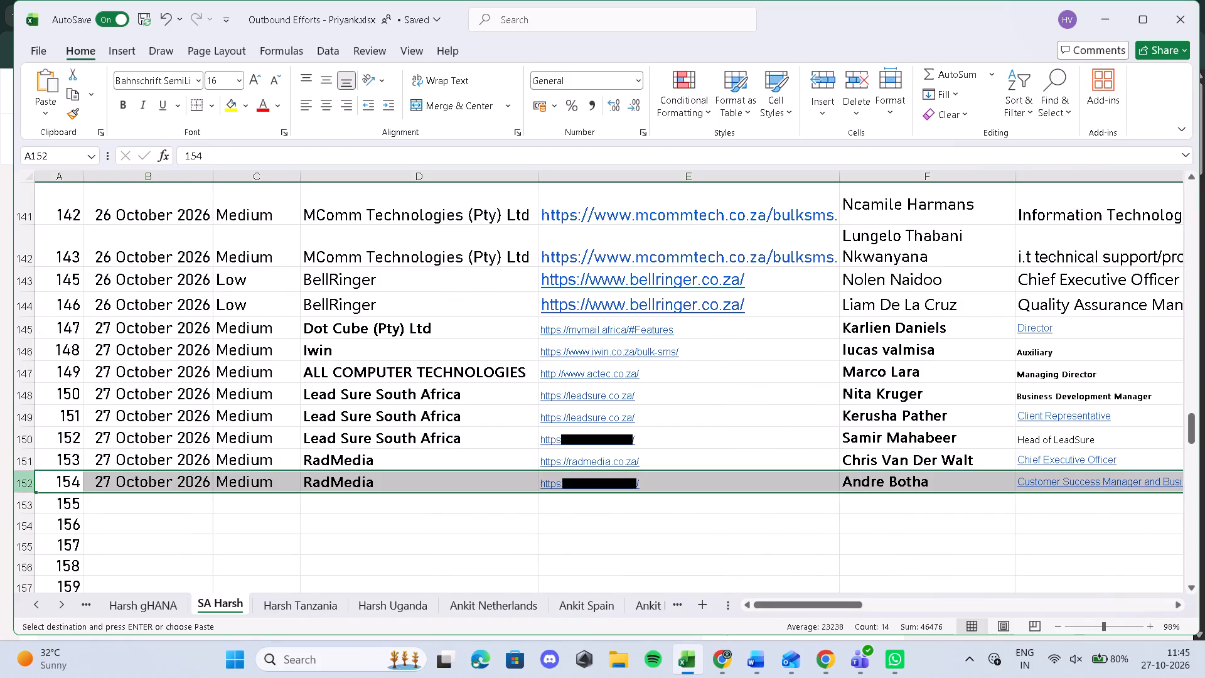
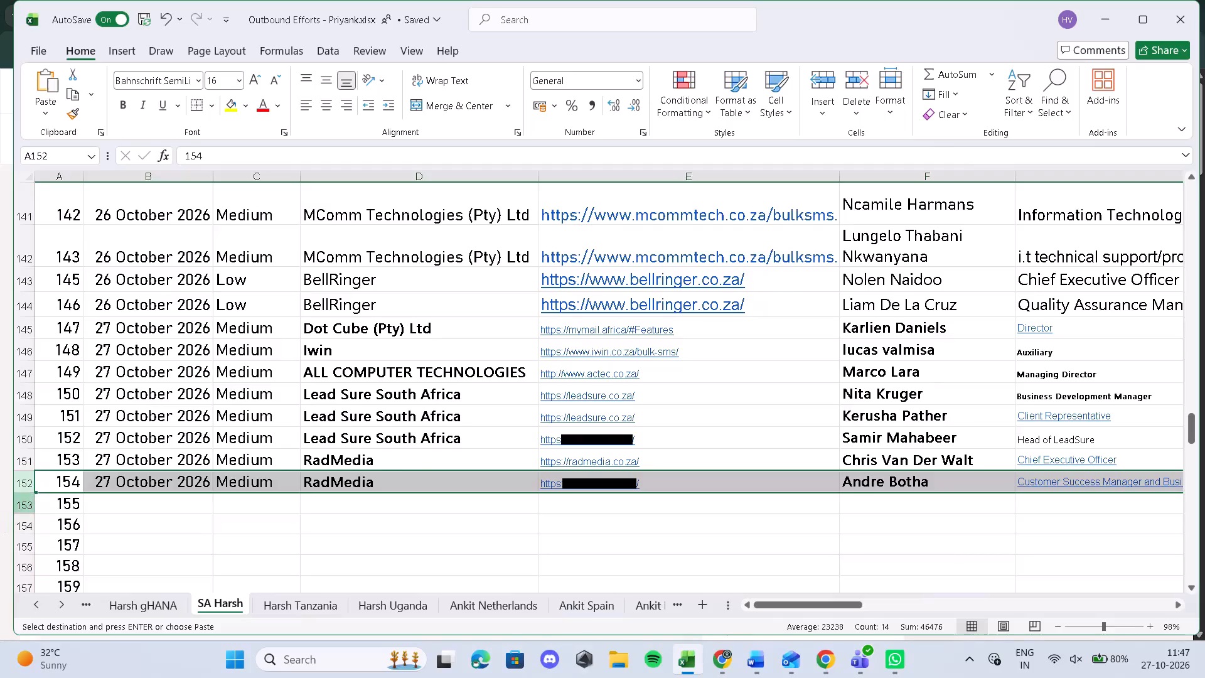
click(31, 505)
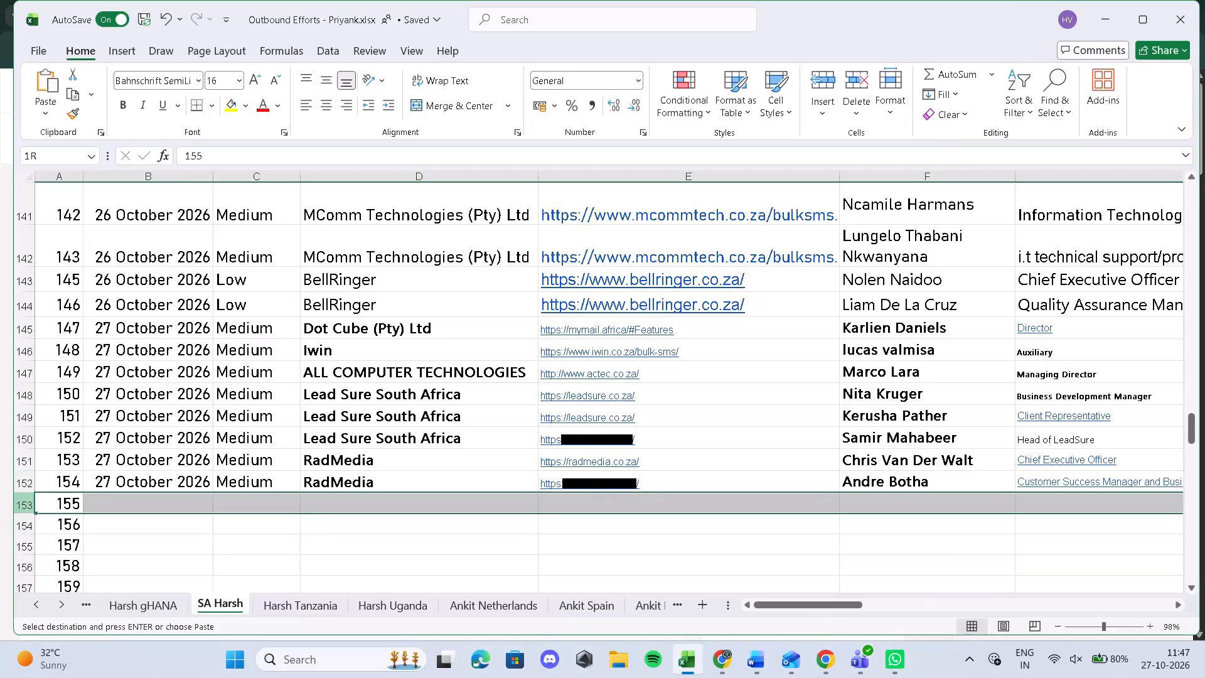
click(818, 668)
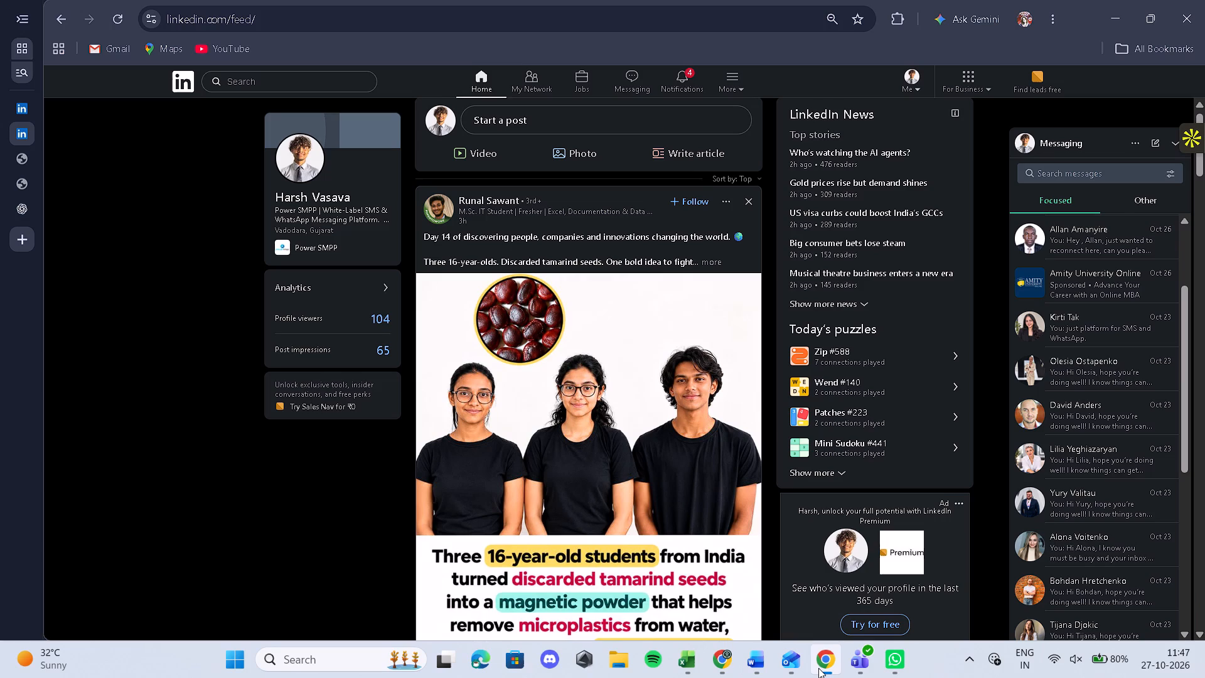
Switch to the Sales Navigator Chrome window and close the Customer Success Manager's LinkedIn profile and Sales Navigator lead tabs.
click(726, 662)
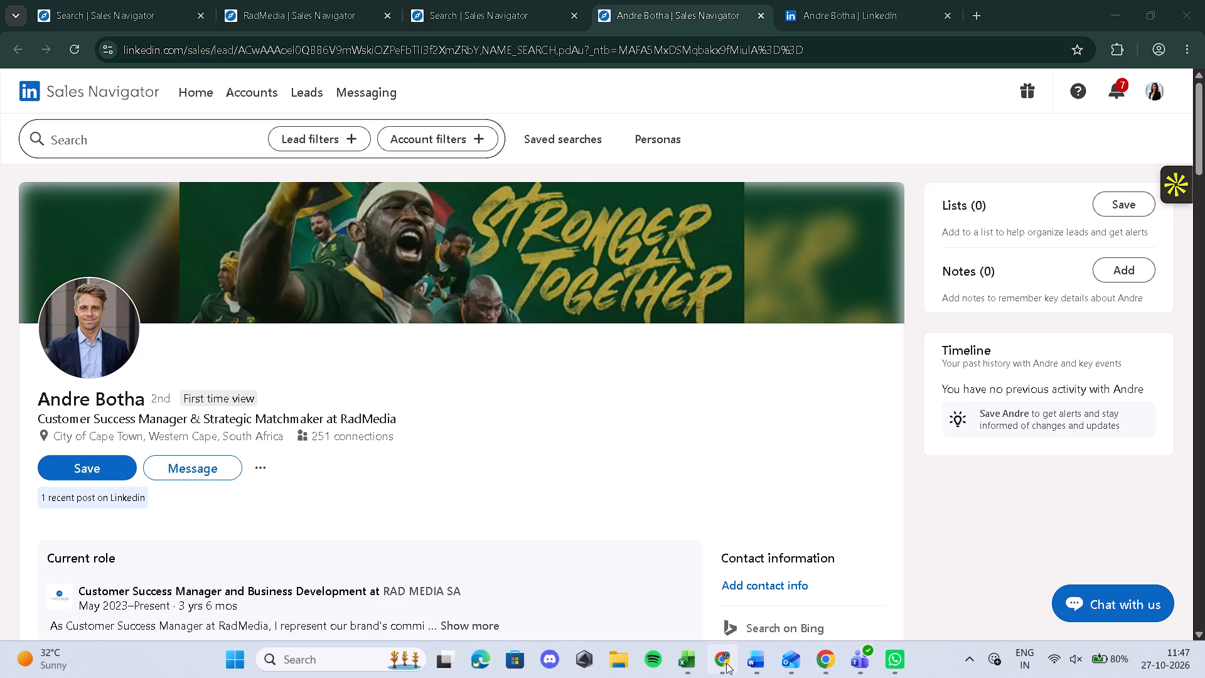
click(528, 0)
click(352, 0)
click(112, 0)
click(324, 0)
click(496, 0)
click(665, 0)
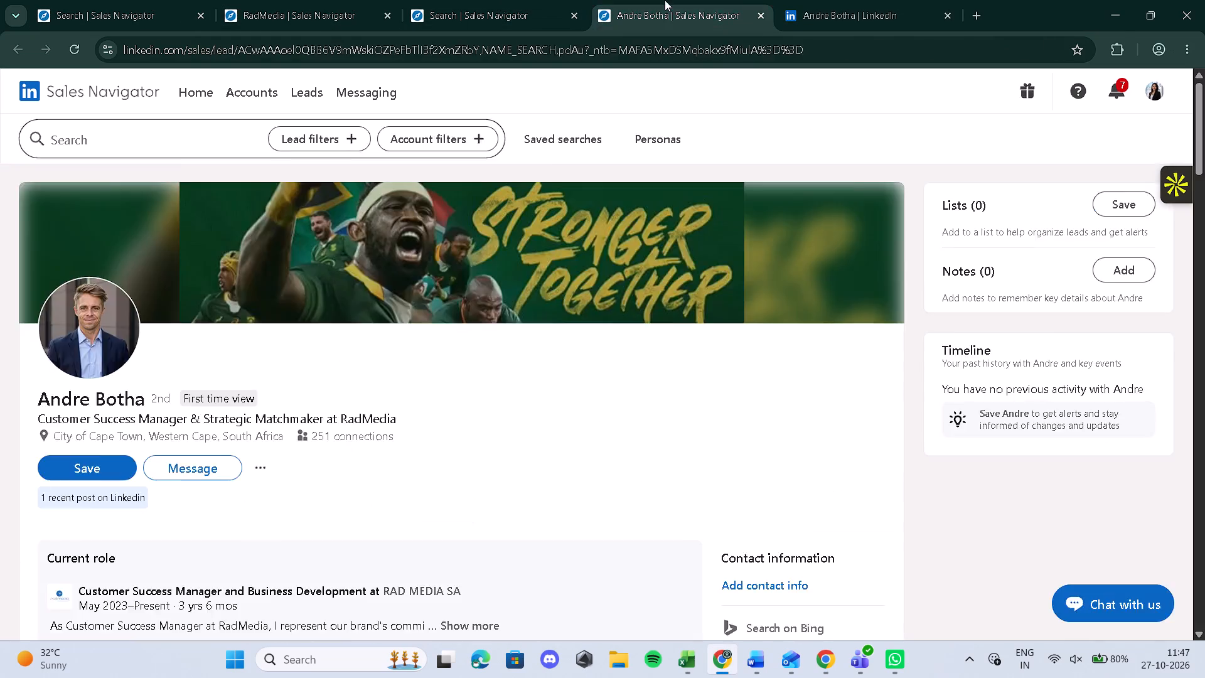
click(818, 0)
click(971, 672)
click(971, 672)
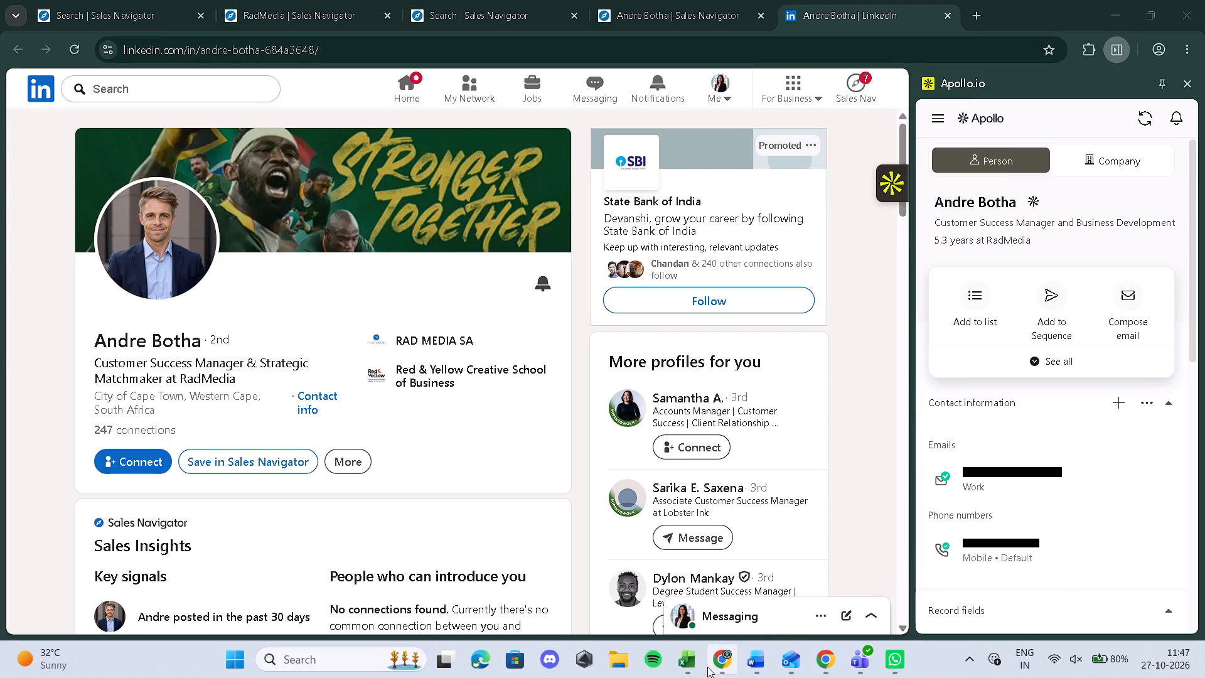
click(953, 19)
click(761, 16)
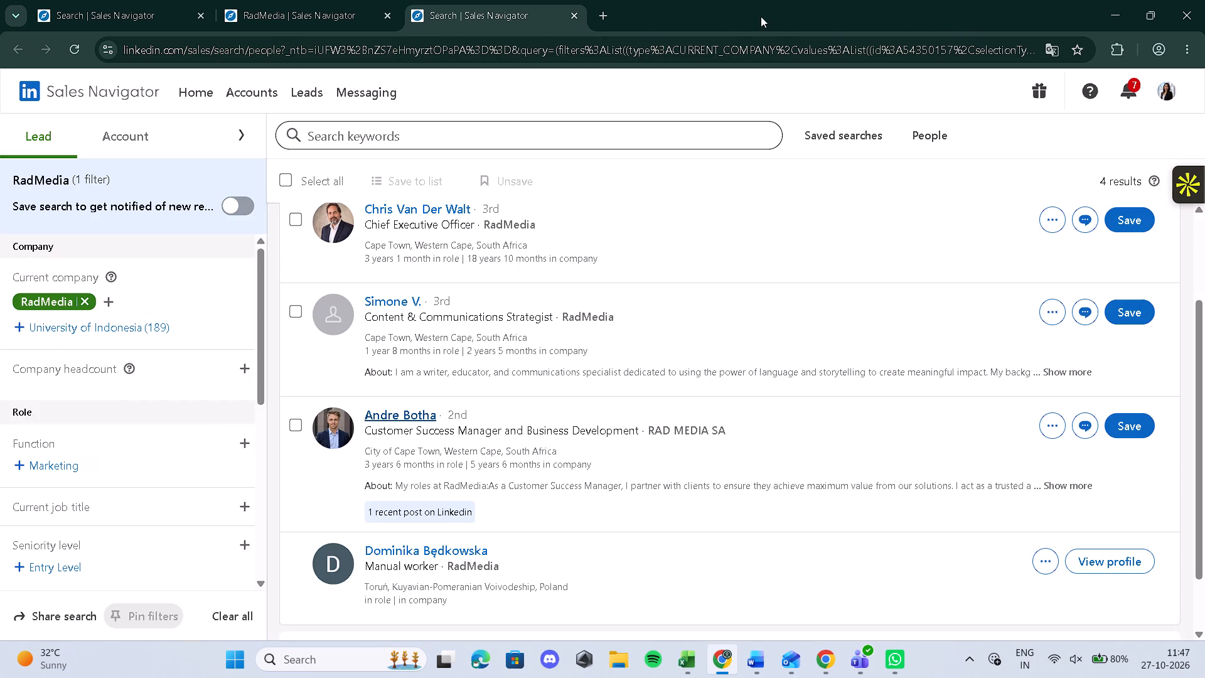
Review the RadMedia employee search results in Sales Navigator and look through the other open Sales Navigator tabs.
click(817, 294)
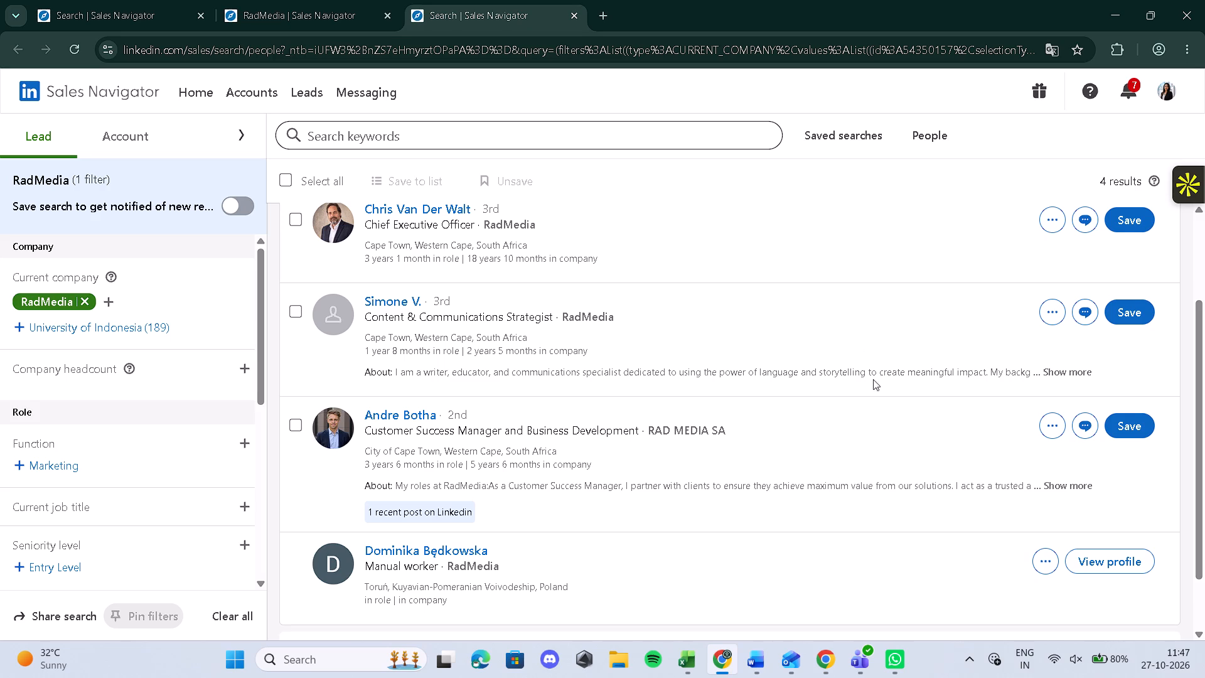
scroll(837, 405, down, 2)
scroll(838, 482, up, 2)
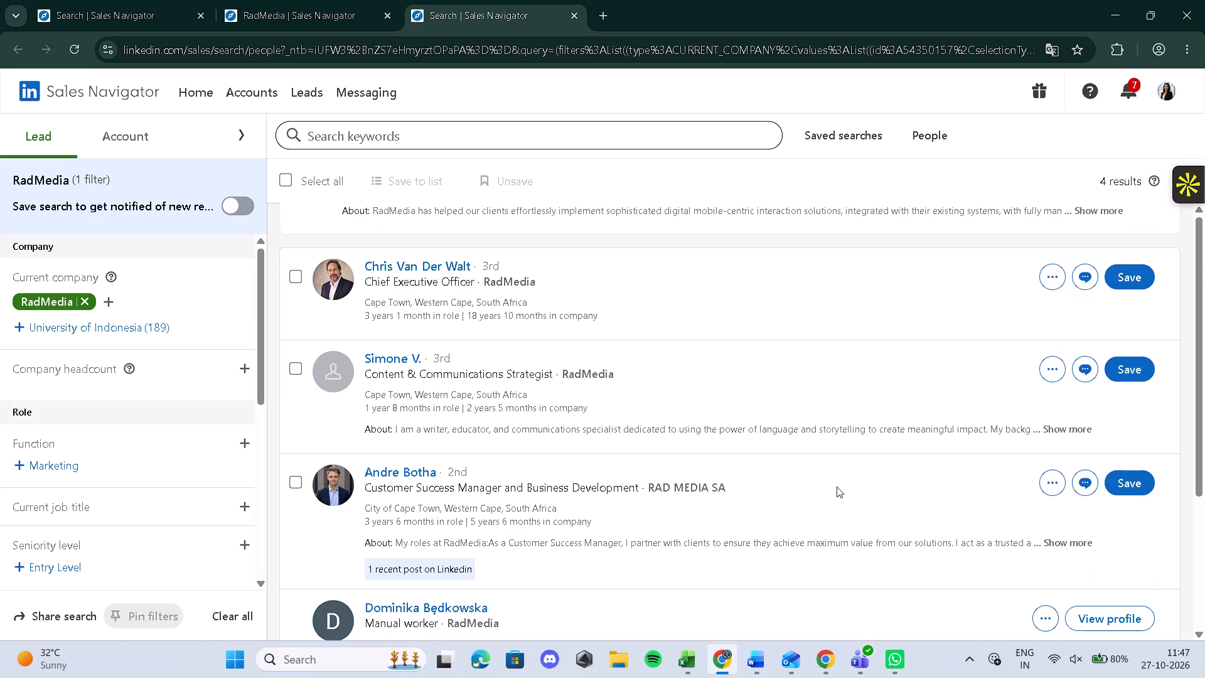
click(158, 0)
drag(391, 0, 408, 0)
click(555, 0)
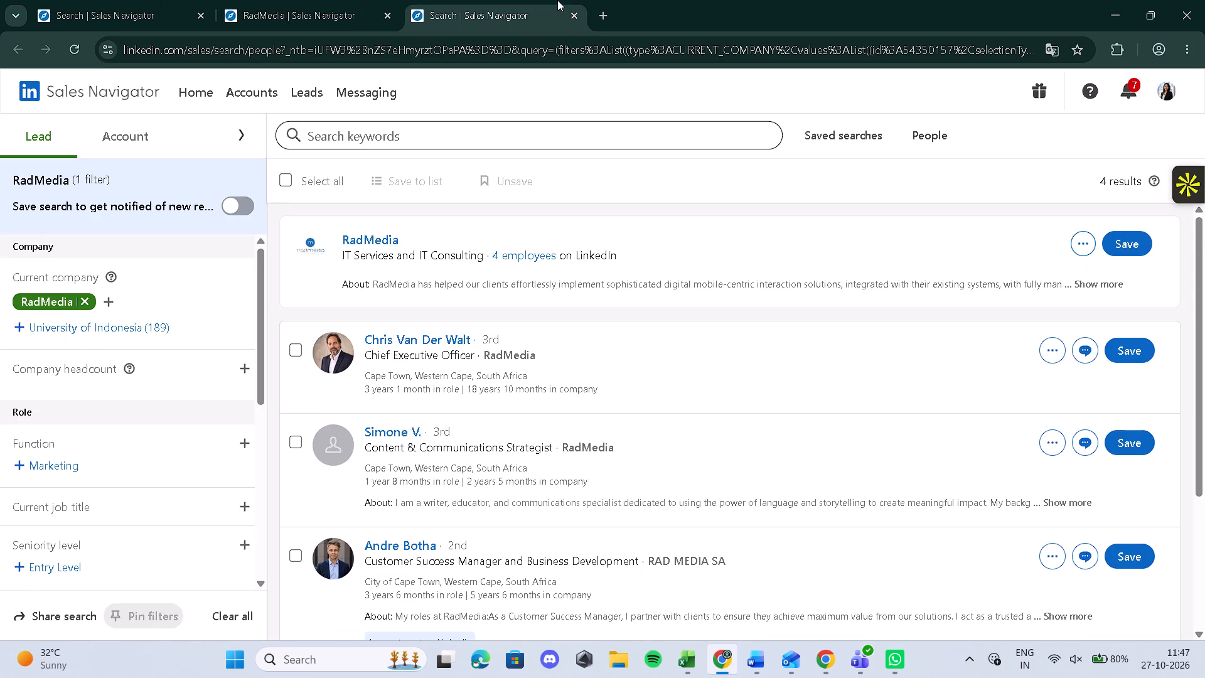
click(88, 0)
click(308, 0)
click(514, 0)
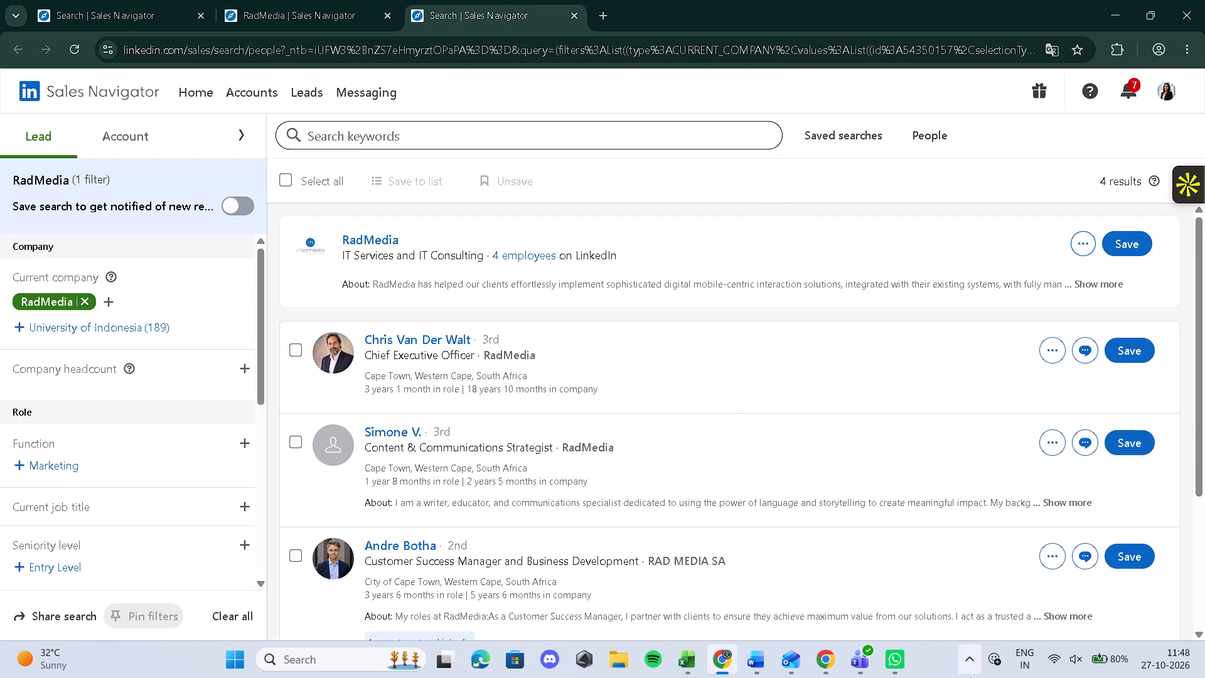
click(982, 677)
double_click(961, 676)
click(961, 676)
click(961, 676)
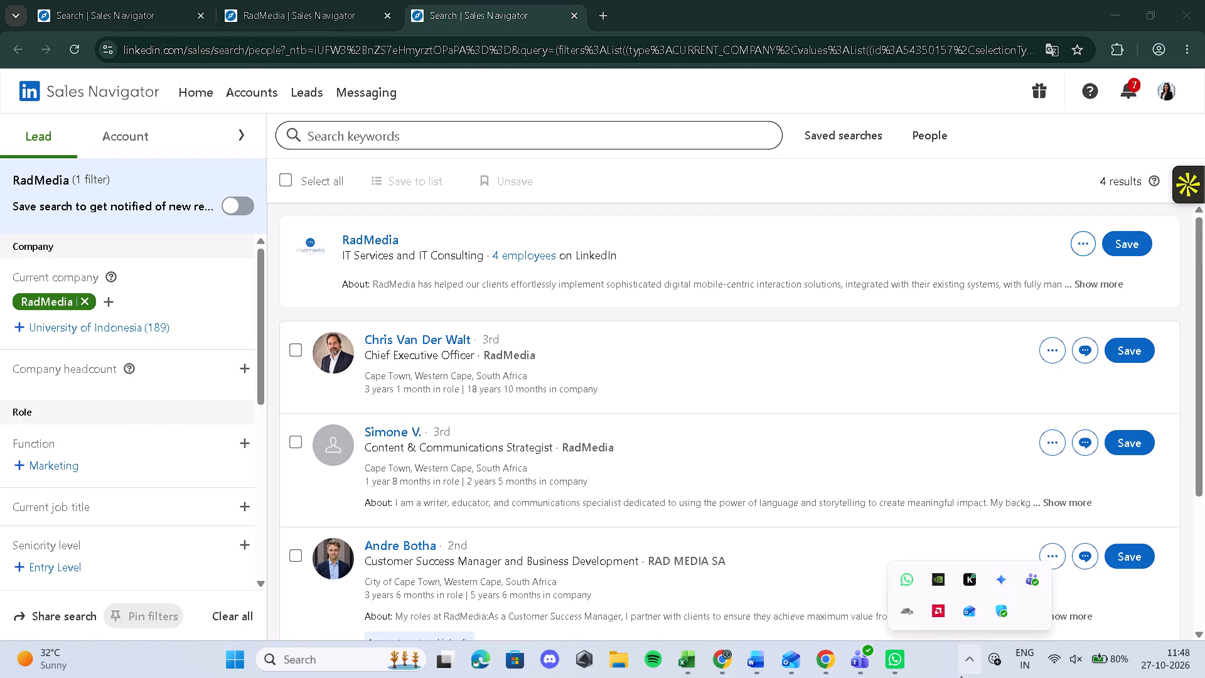
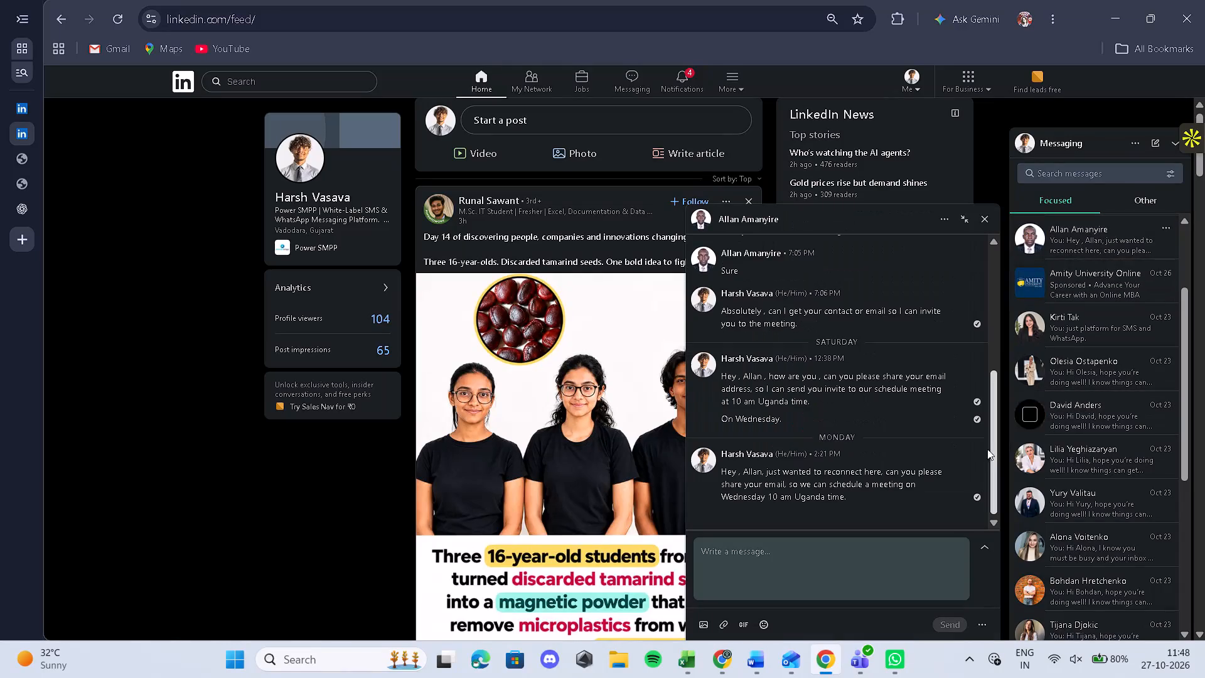
Close the open LinkedIn chat and read the recruiter's message about the Sales Development Representative opportunity.
scroll(864, 465, down, 5)
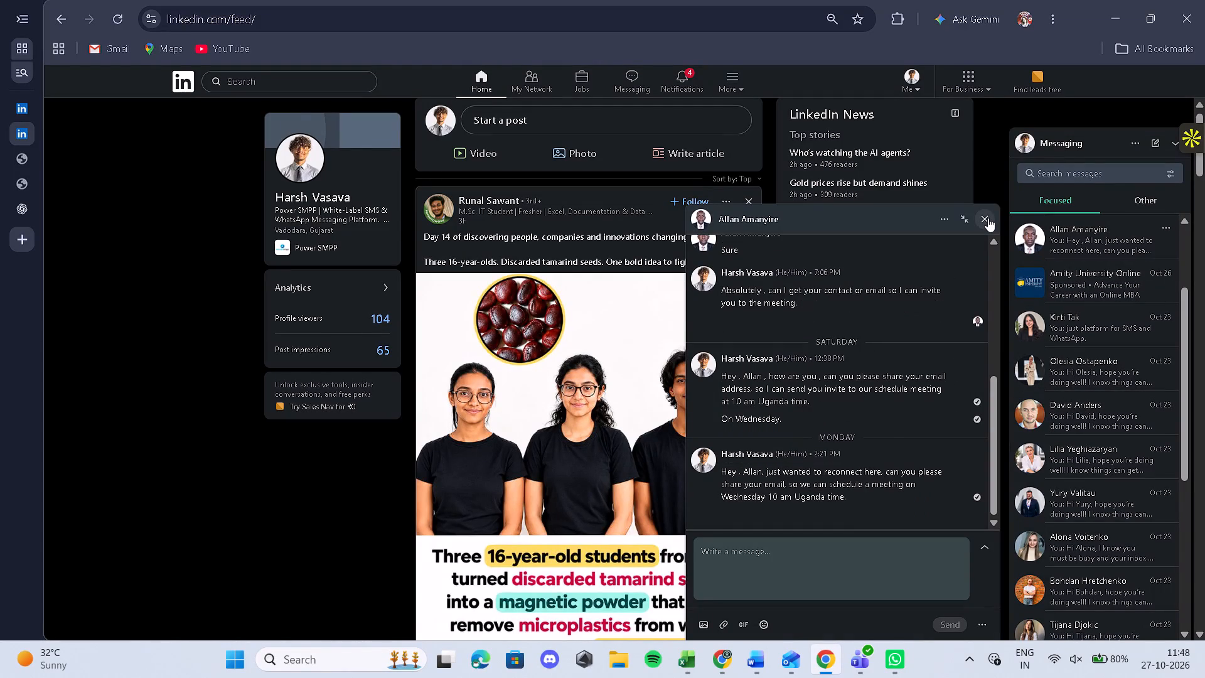
click(988, 218)
scroll(1093, 349, up, 7)
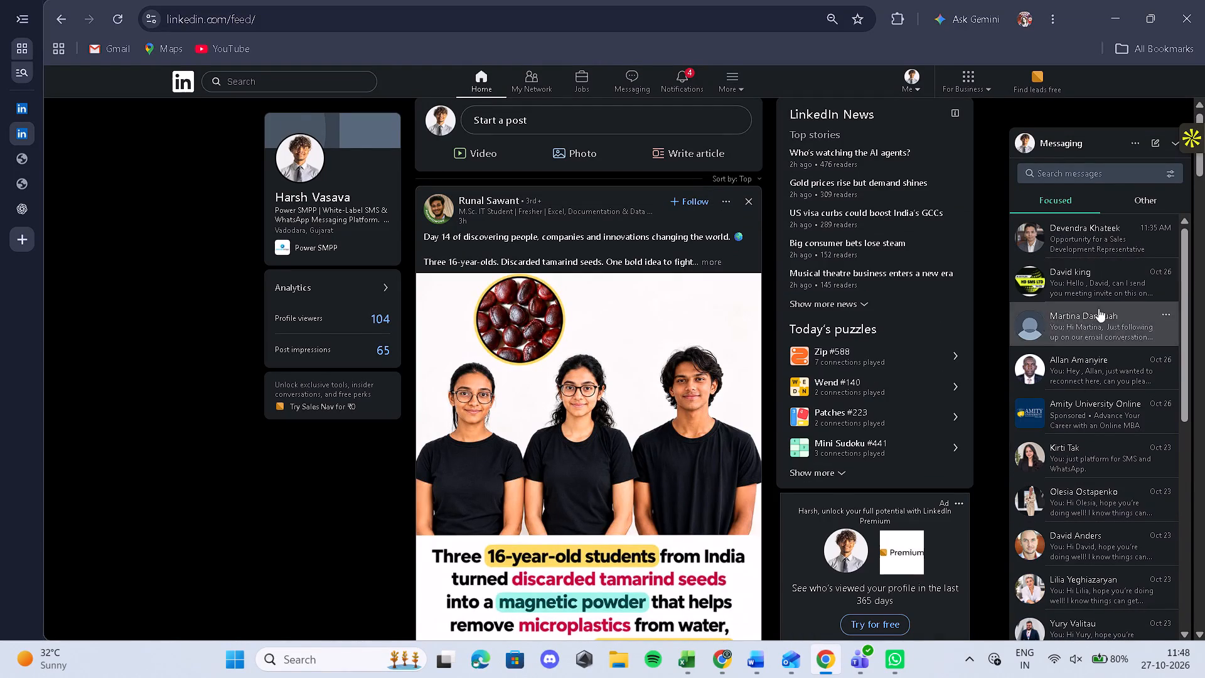
click(1103, 249)
scroll(915, 460, up, 5)
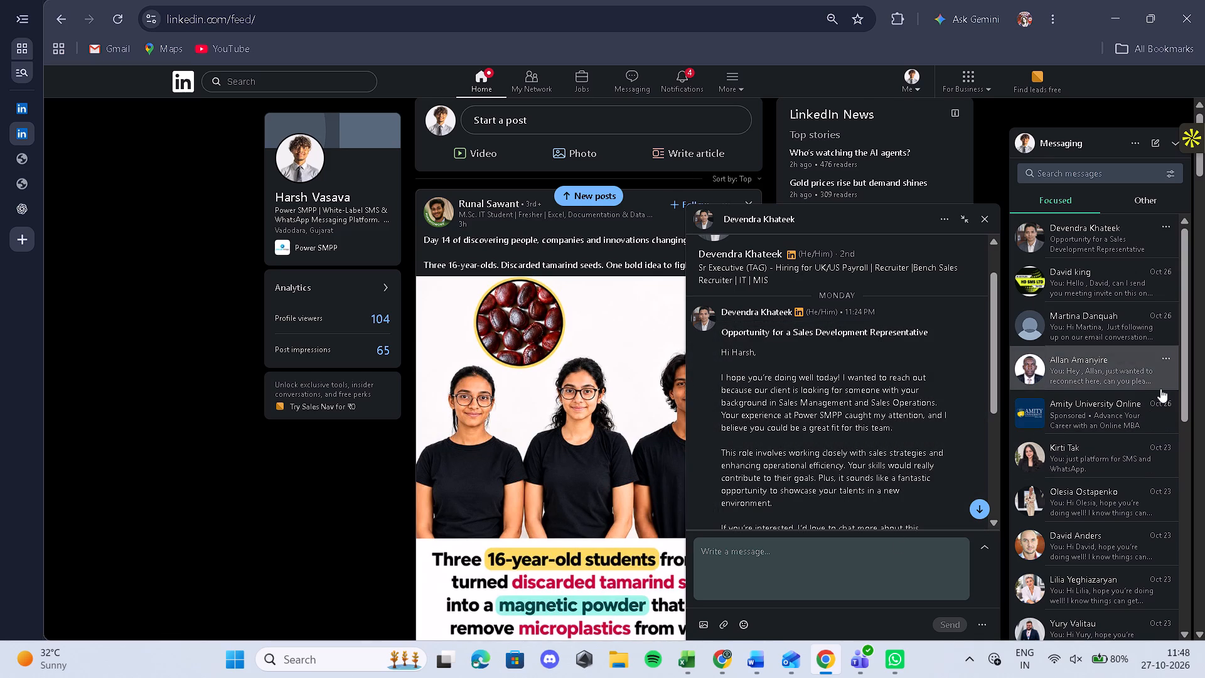
scroll(898, 412, down, 1)
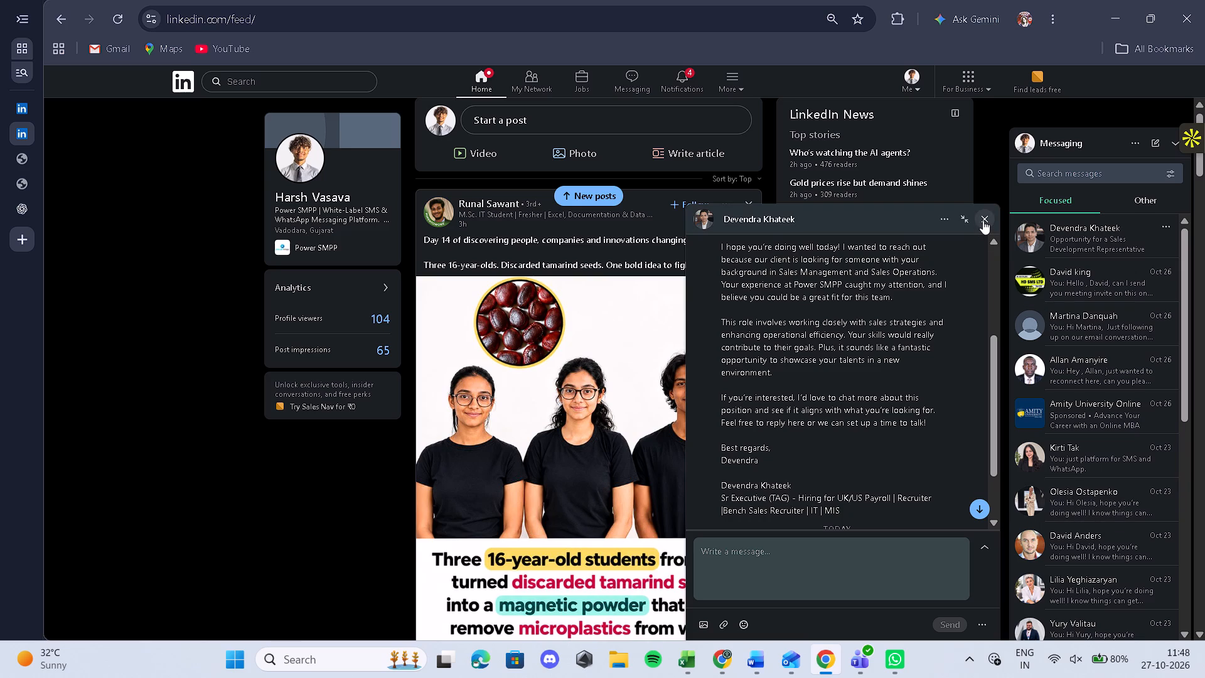
Open the recruiter's LinkedIn profile from the conversation and look through the About, Featured and Activity sections.
click(749, 217)
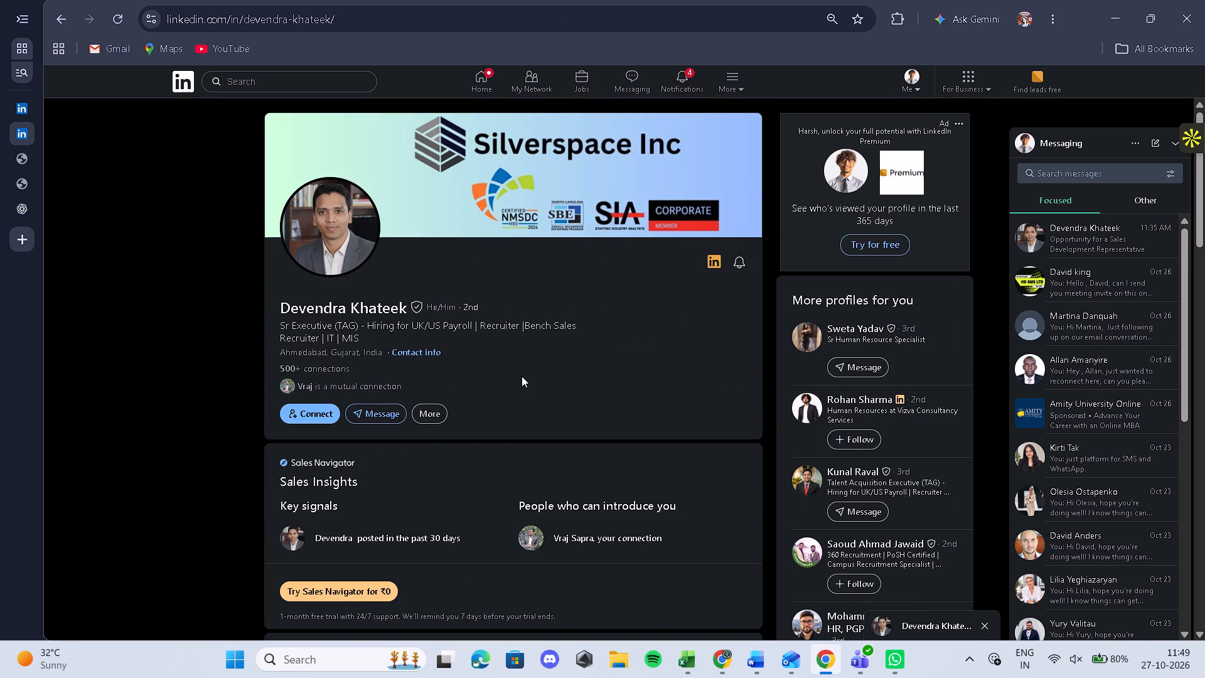
scroll(530, 357, down, 2)
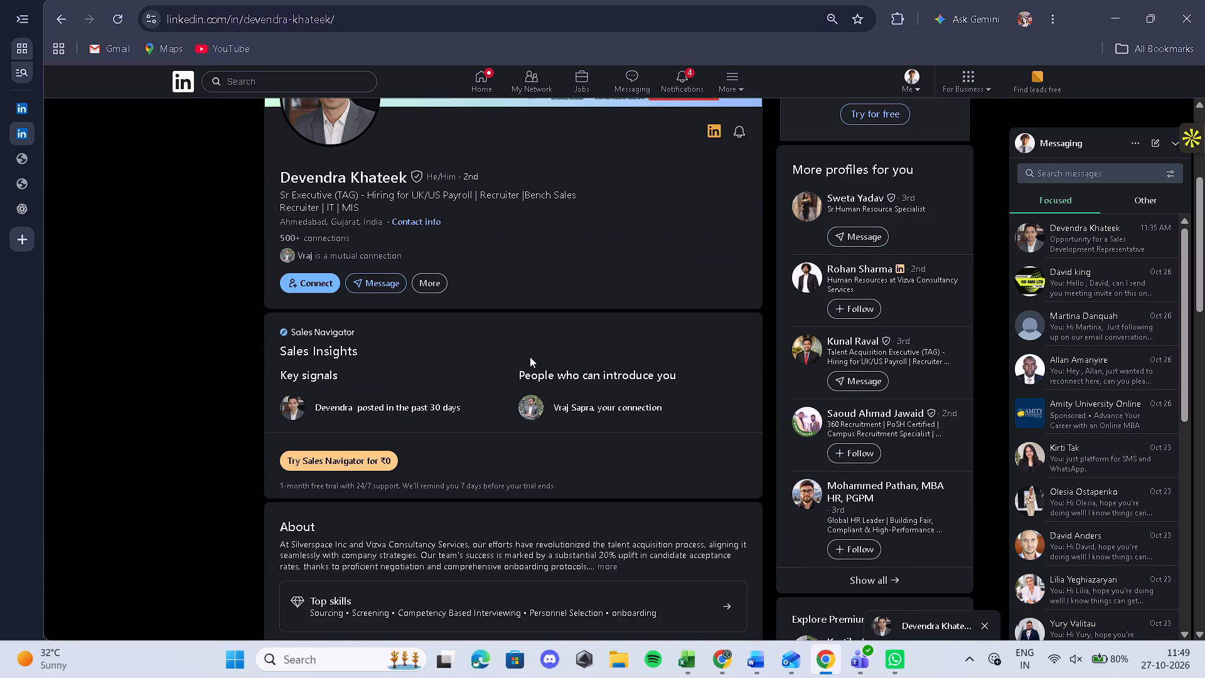
scroll(534, 350, down, 3)
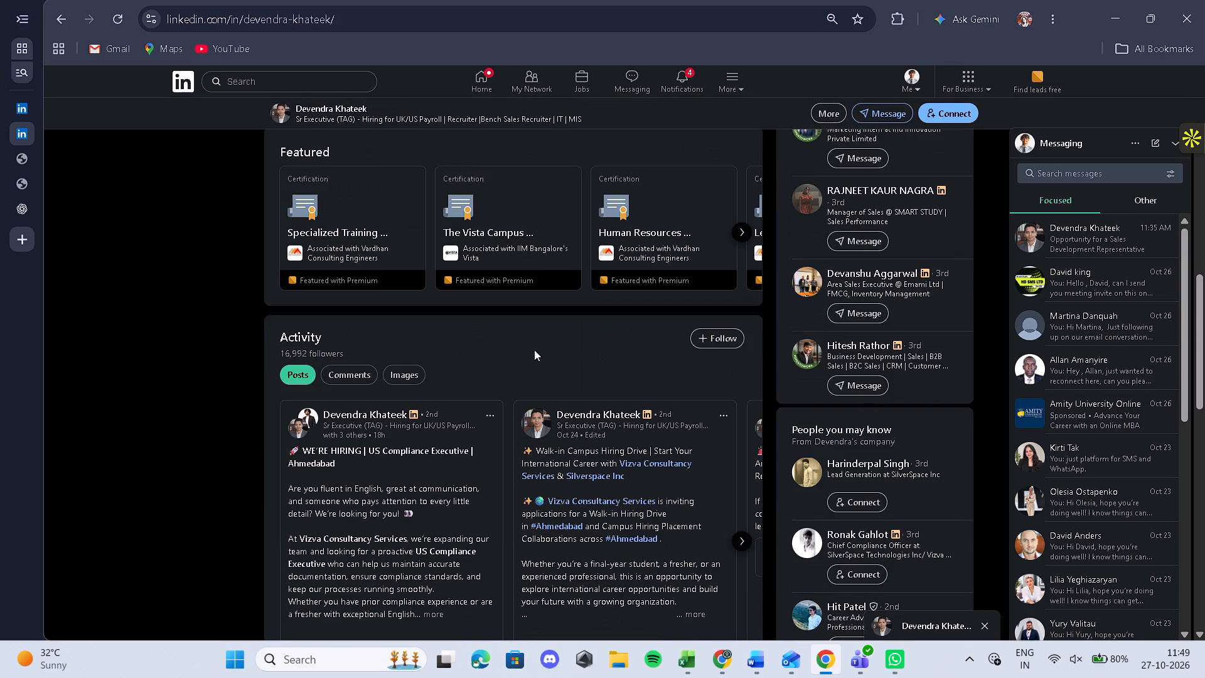
scroll(534, 350, down, 2)
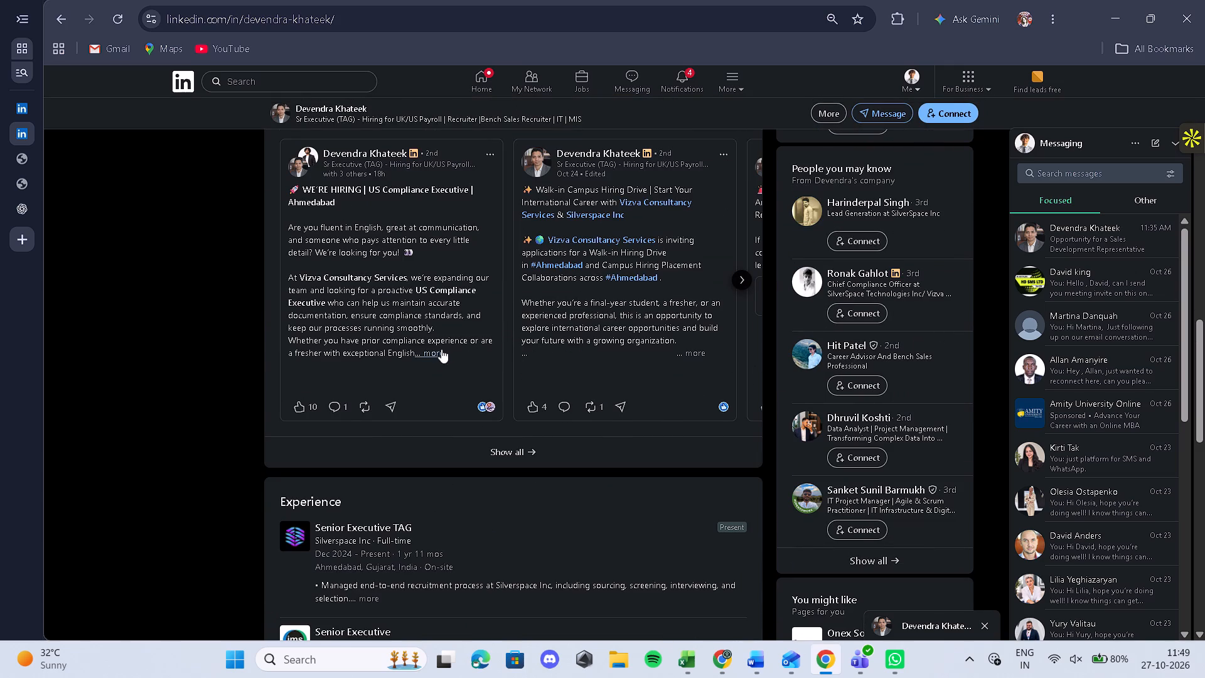
Open the recruiter's US Compliance Executive hiring post in full and read through its requirements and contact details.
click(438, 350)
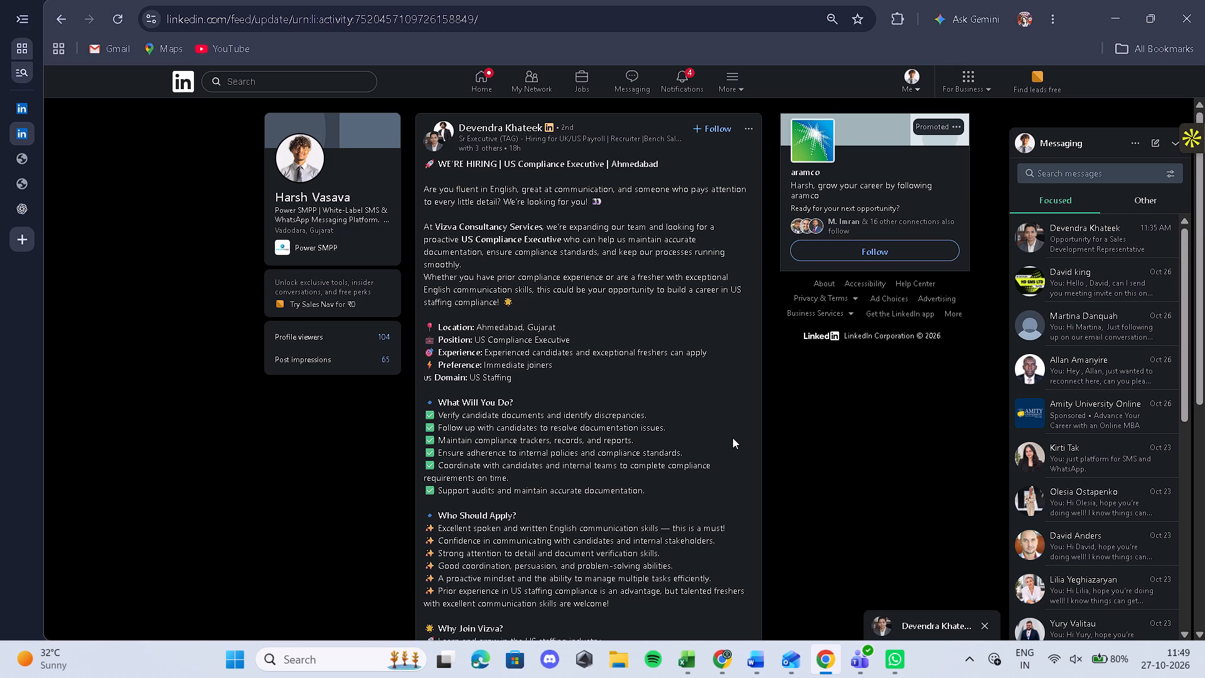
scroll(734, 435, down, 2)
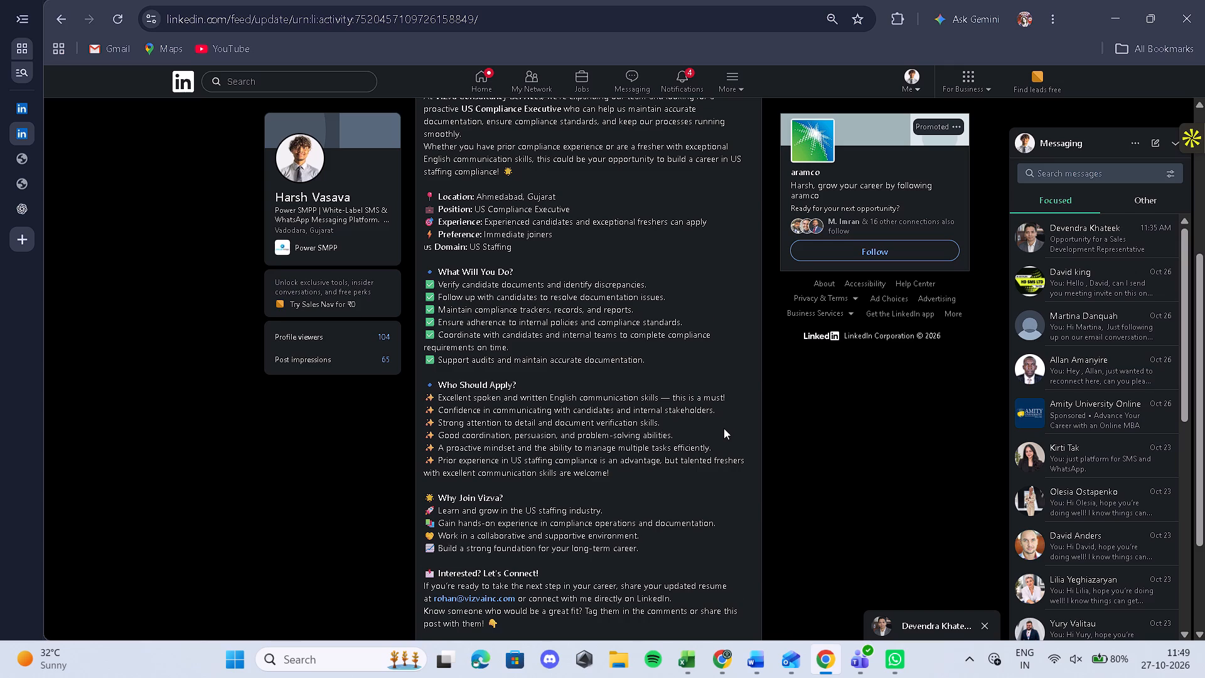
scroll(724, 428, down, 2)
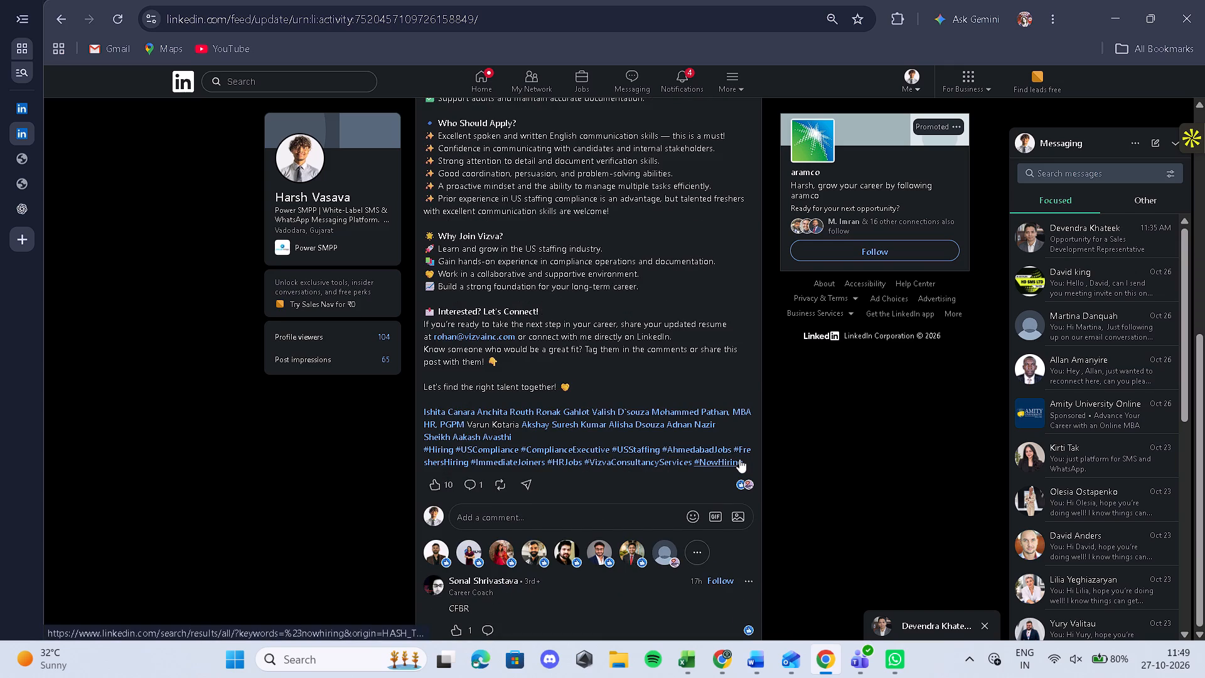
scroll(720, 484, up, 3)
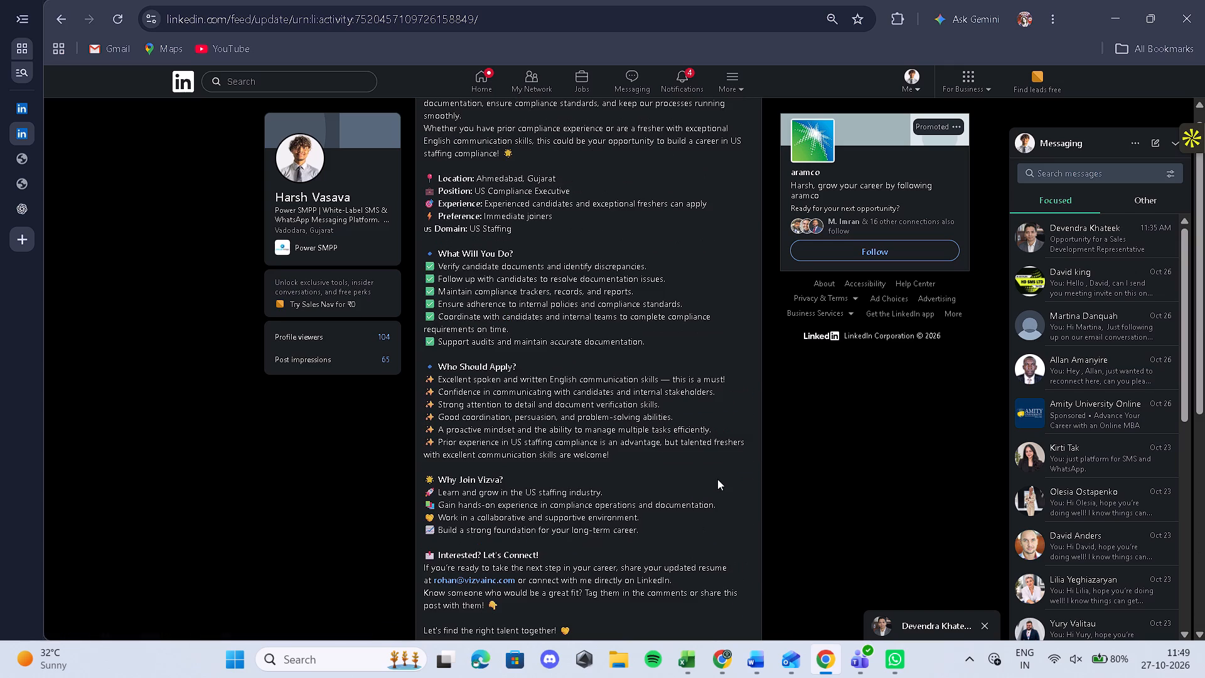
scroll(717, 479, up, 4)
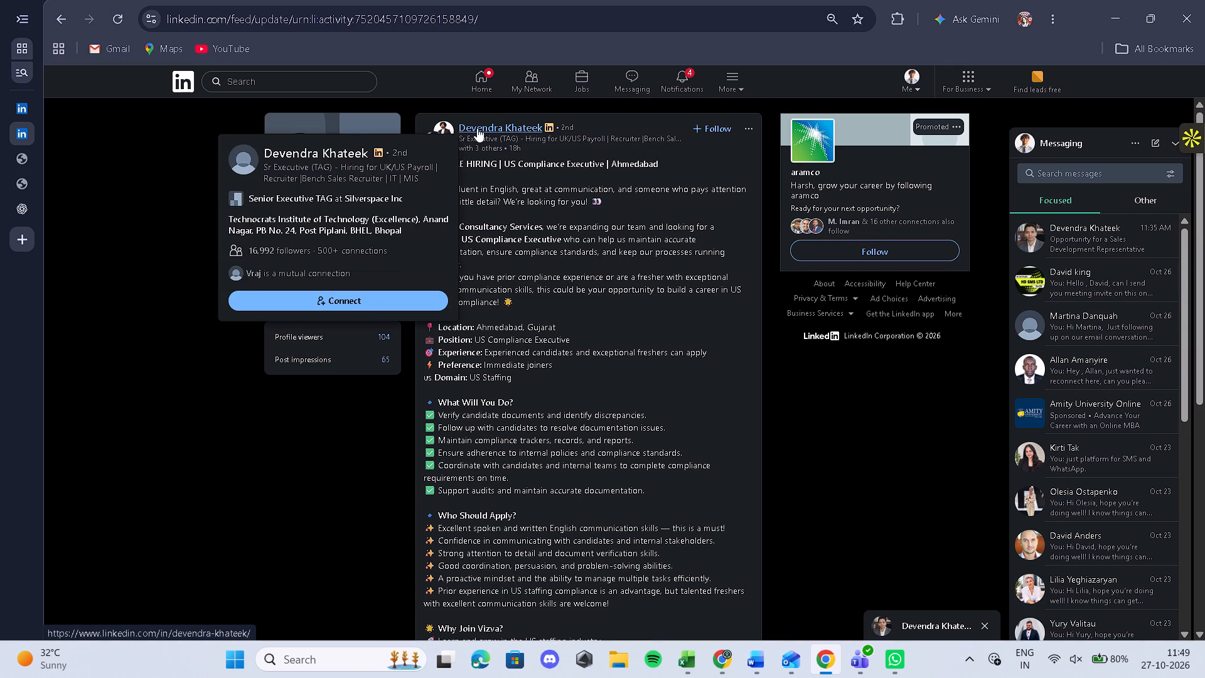
Open the recruiter's profile in a new tab from the hiring post and review it down to the Experience section.
right_click(477, 128)
click(547, 156)
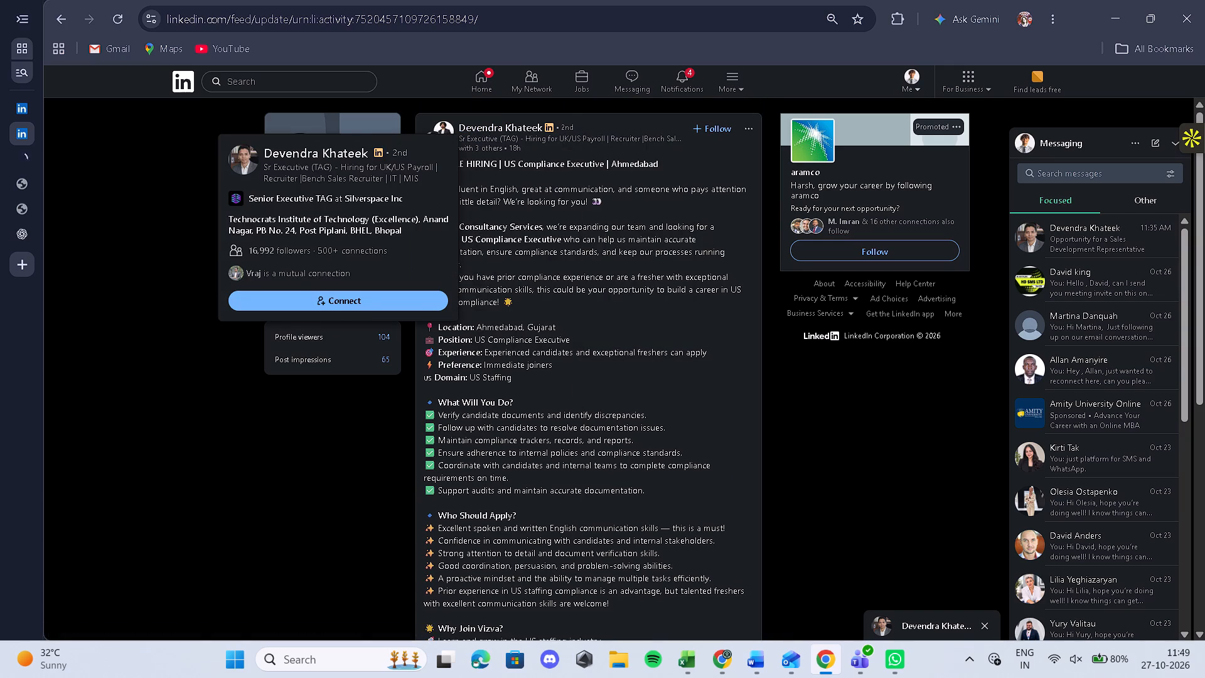
click(80, 158)
click(88, 141)
click(89, 159)
click(93, 145)
click(96, 154)
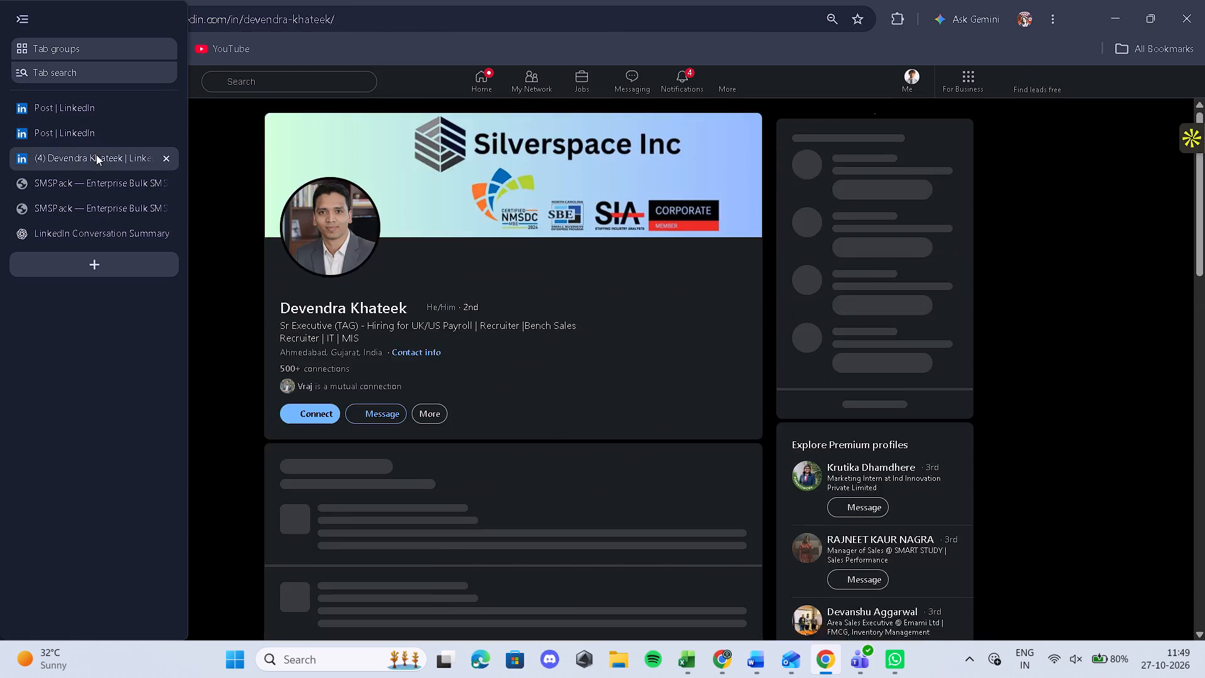
click(95, 140)
click(93, 152)
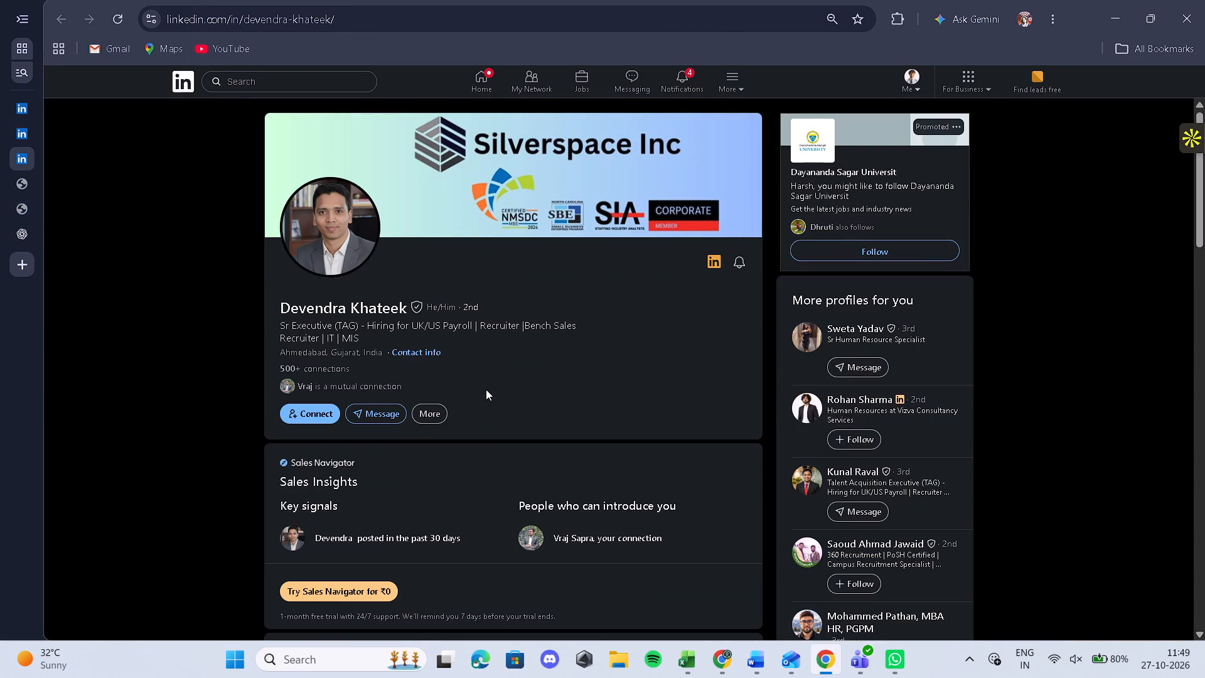
scroll(486, 389, down, 2)
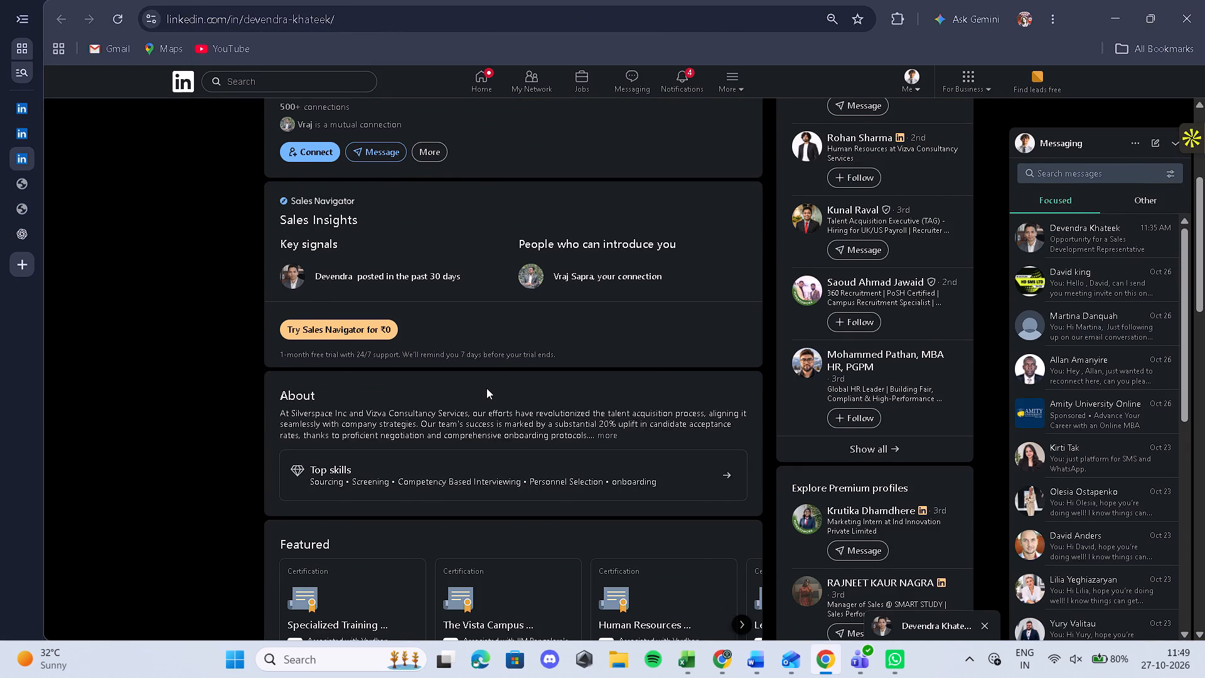
scroll(486, 388, up, 2)
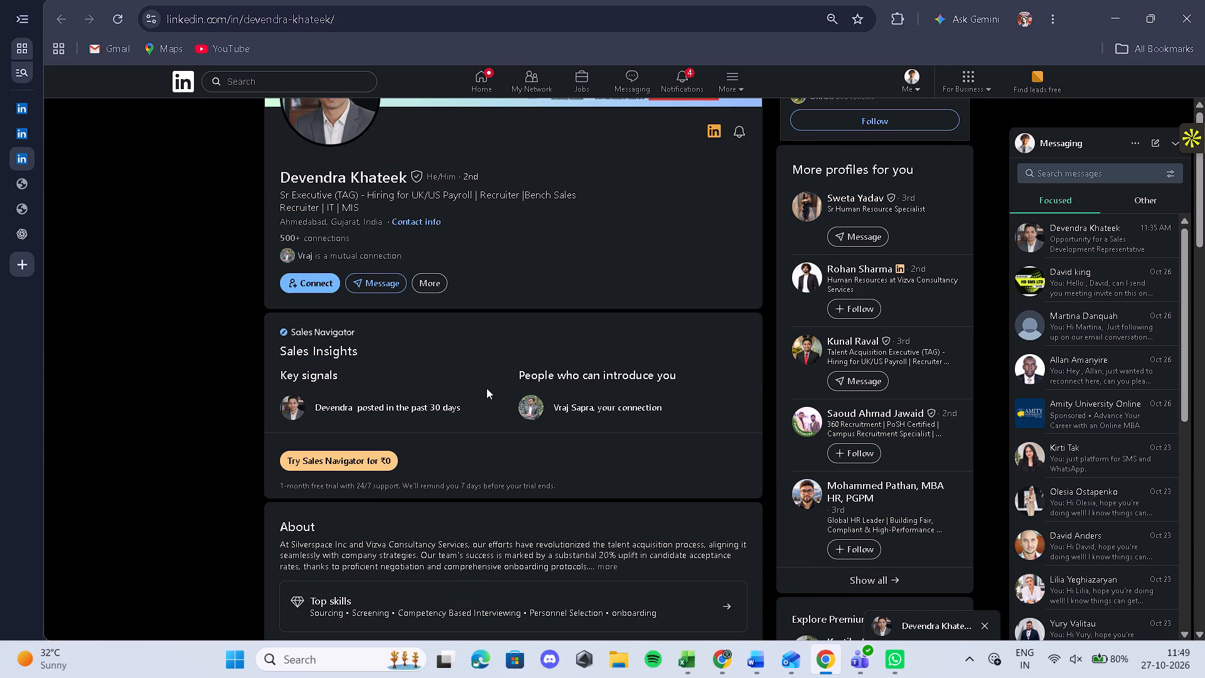
scroll(486, 388, down, 9)
Open Silverspace Inc's company page in a separate window, examine its People and About information, and close that window.
right_click(372, 266)
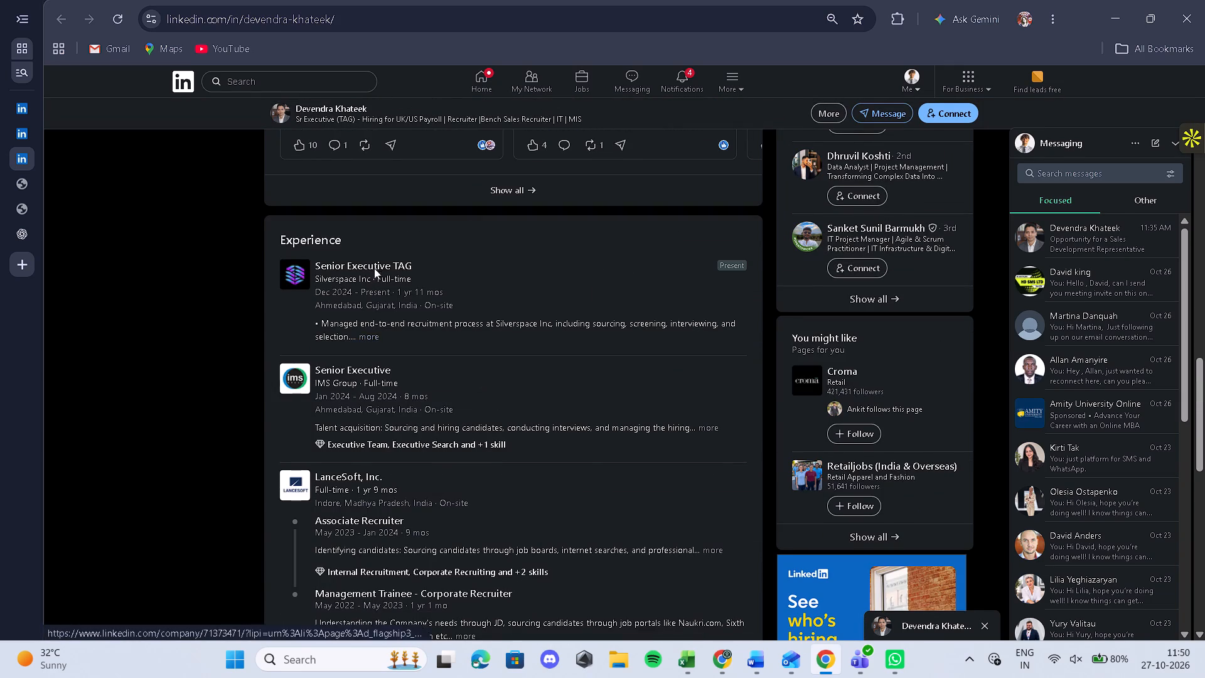
click(451, 298)
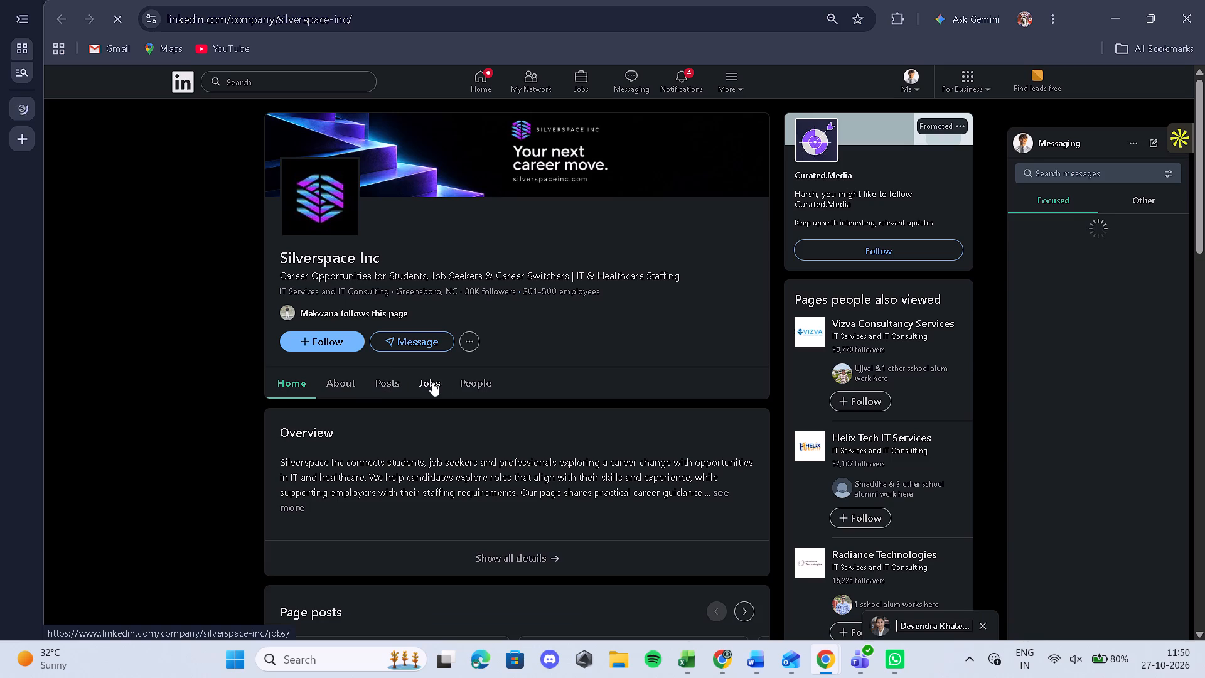
click(460, 378)
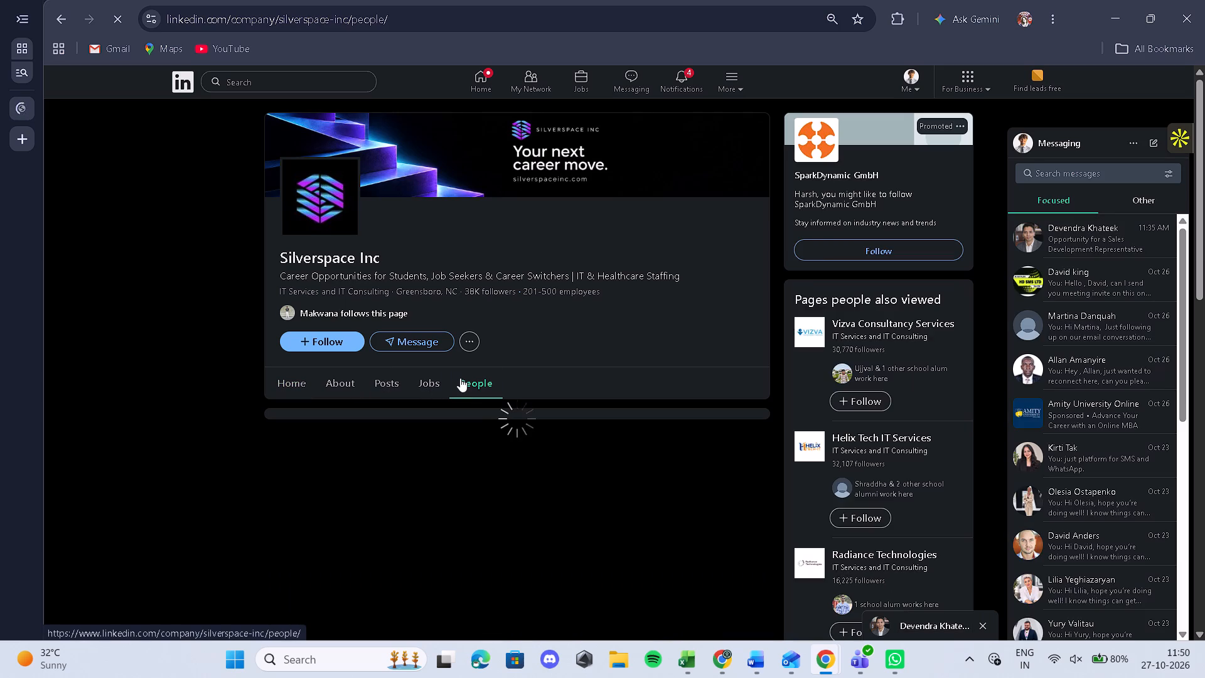
scroll(460, 378, down, 4)
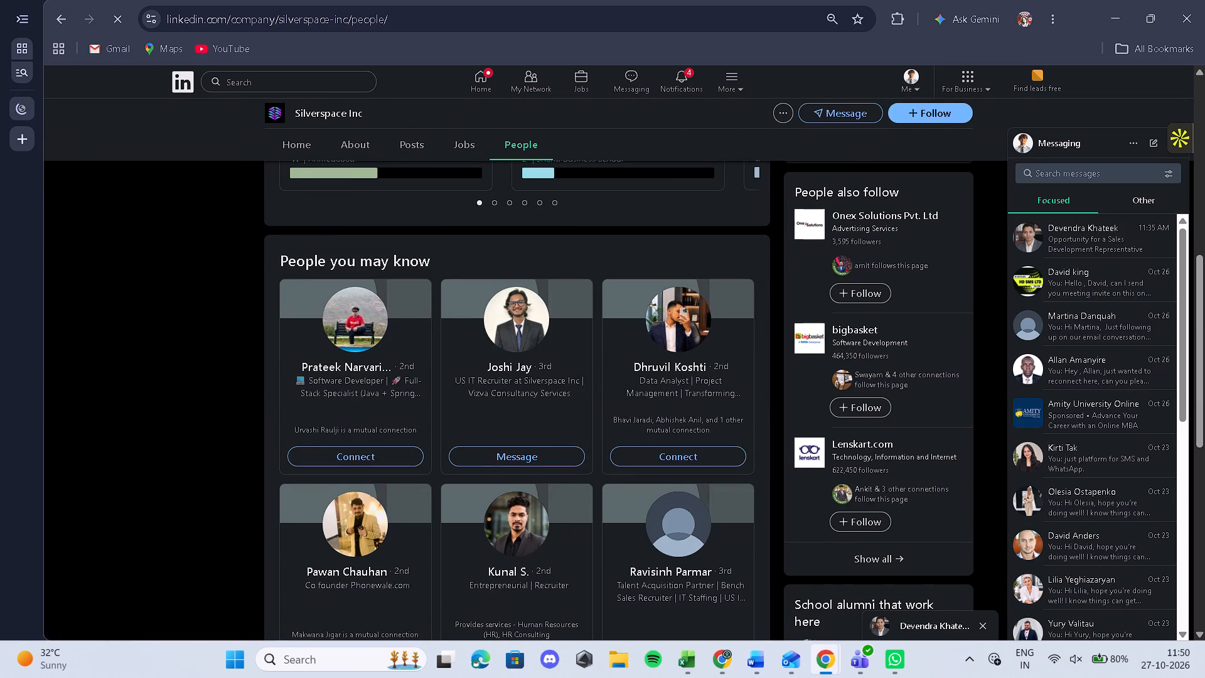
scroll(460, 378, up, 7)
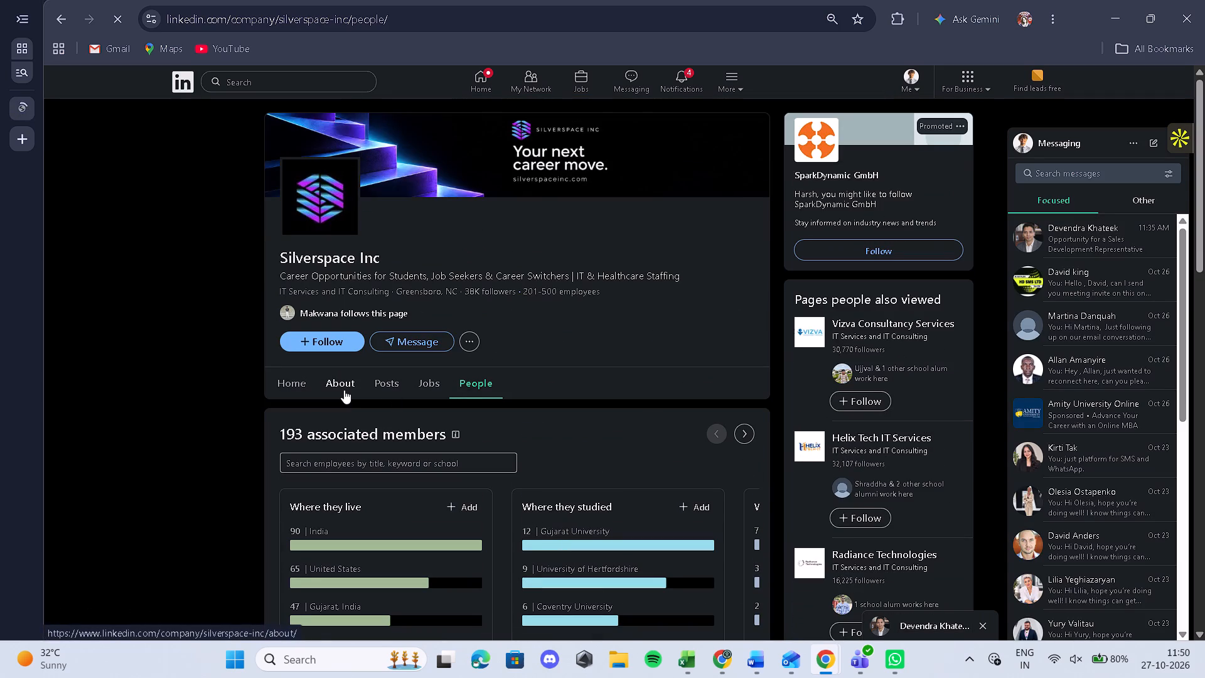
click(344, 389)
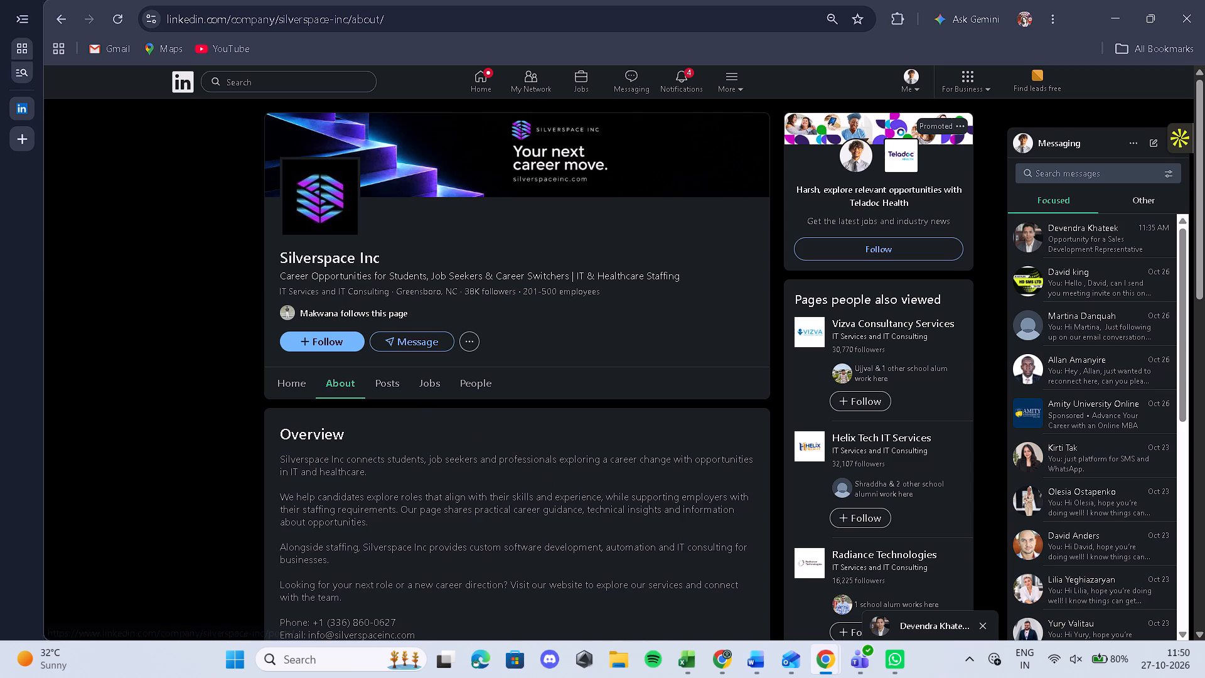
scroll(537, 551, down, 1)
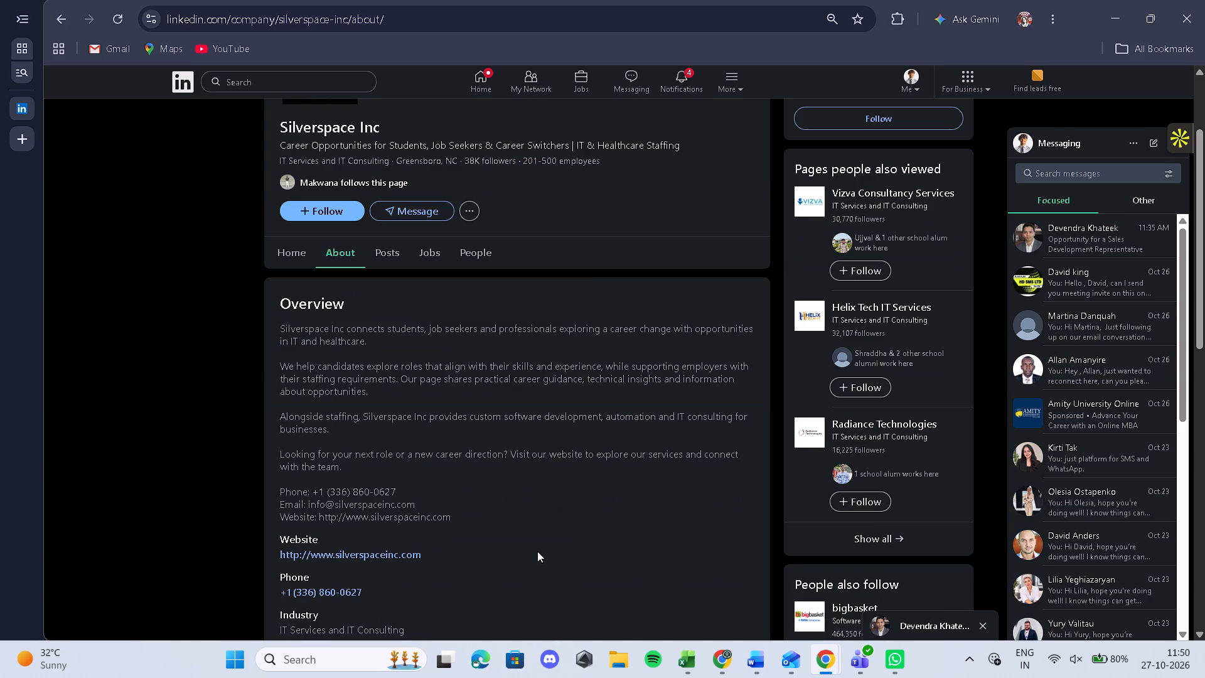
scroll(537, 551, down, 3)
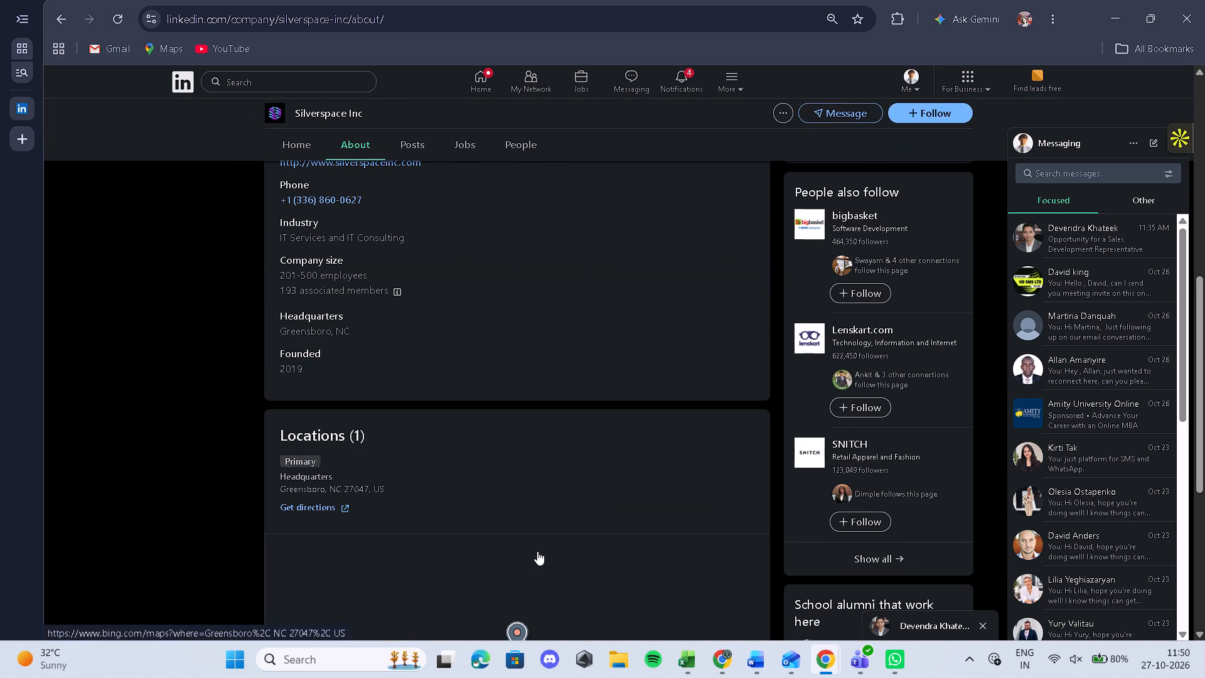
scroll(537, 551, up, 4)
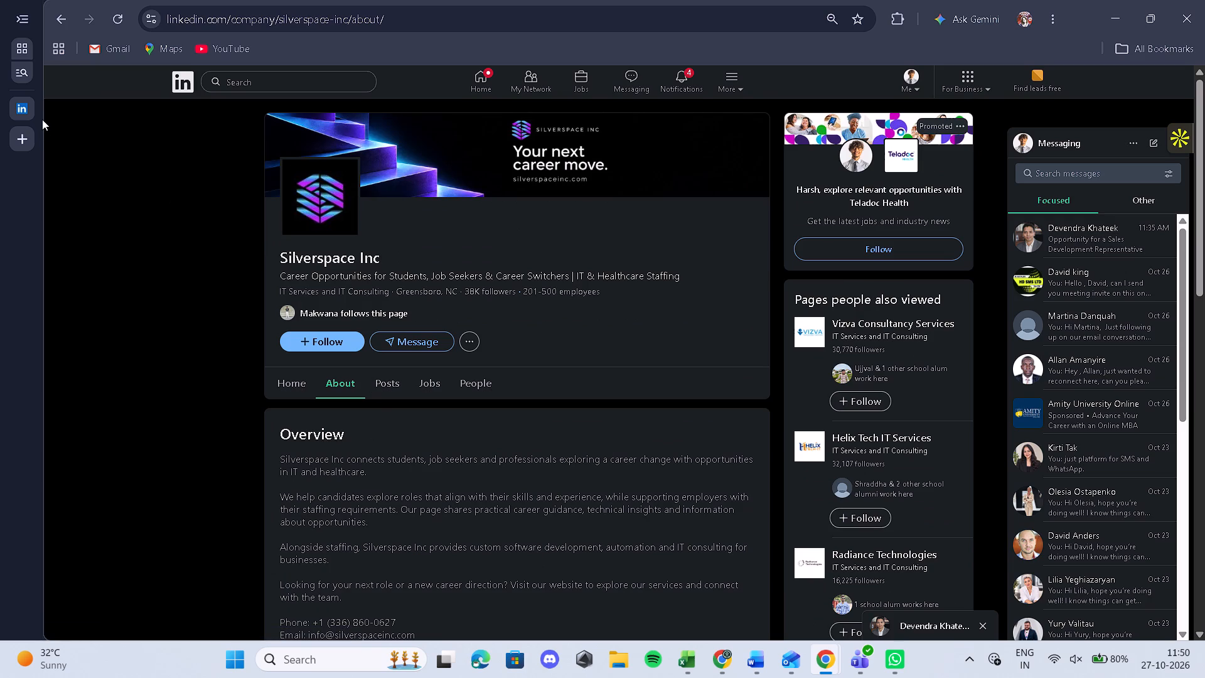
click(168, 110)
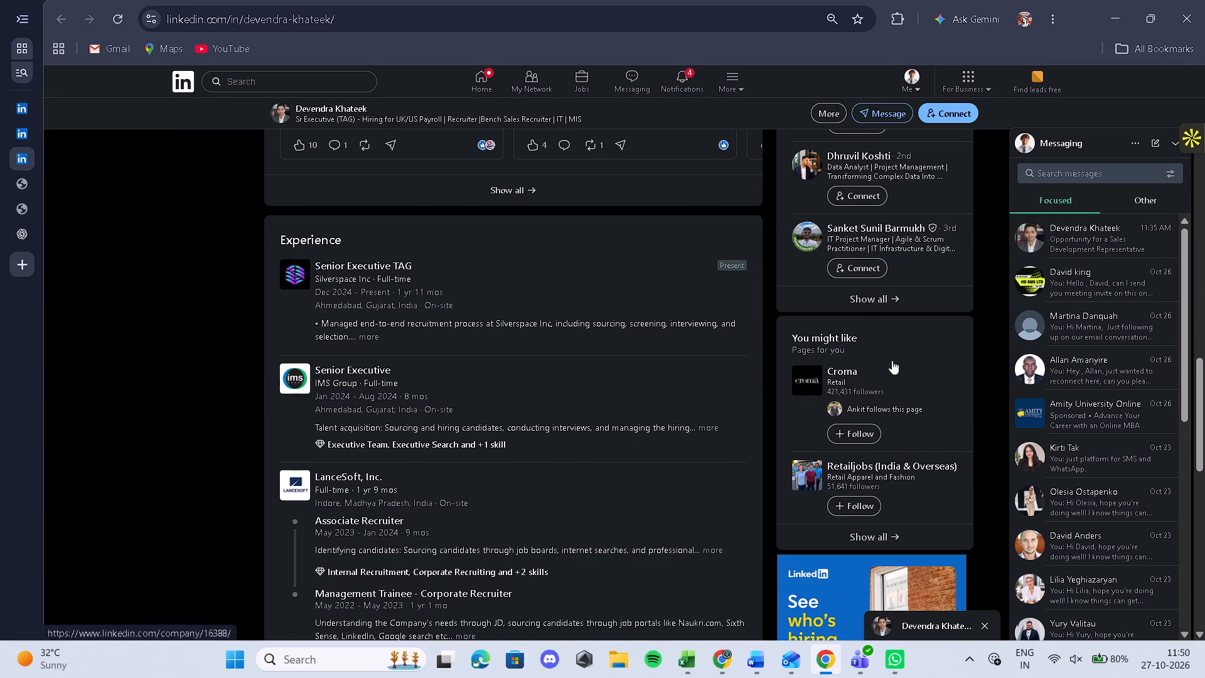
Recheck the message conversation with the recruiter and close the chat.
click(1111, 228)
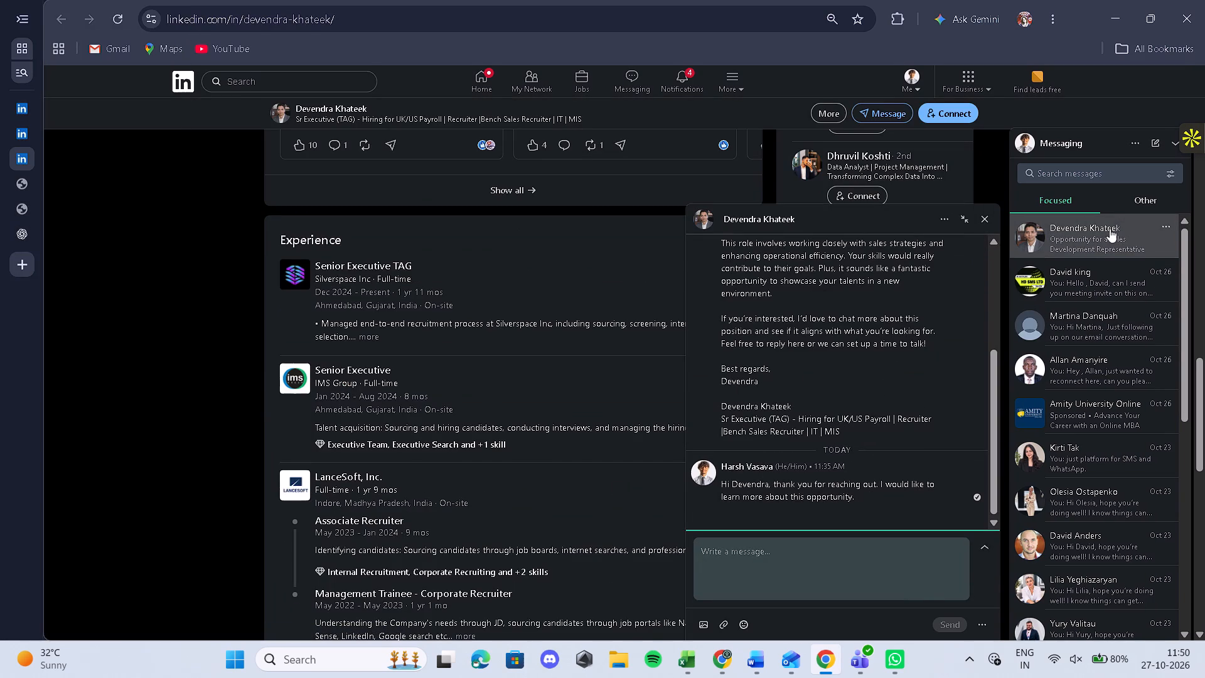
click(985, 217)
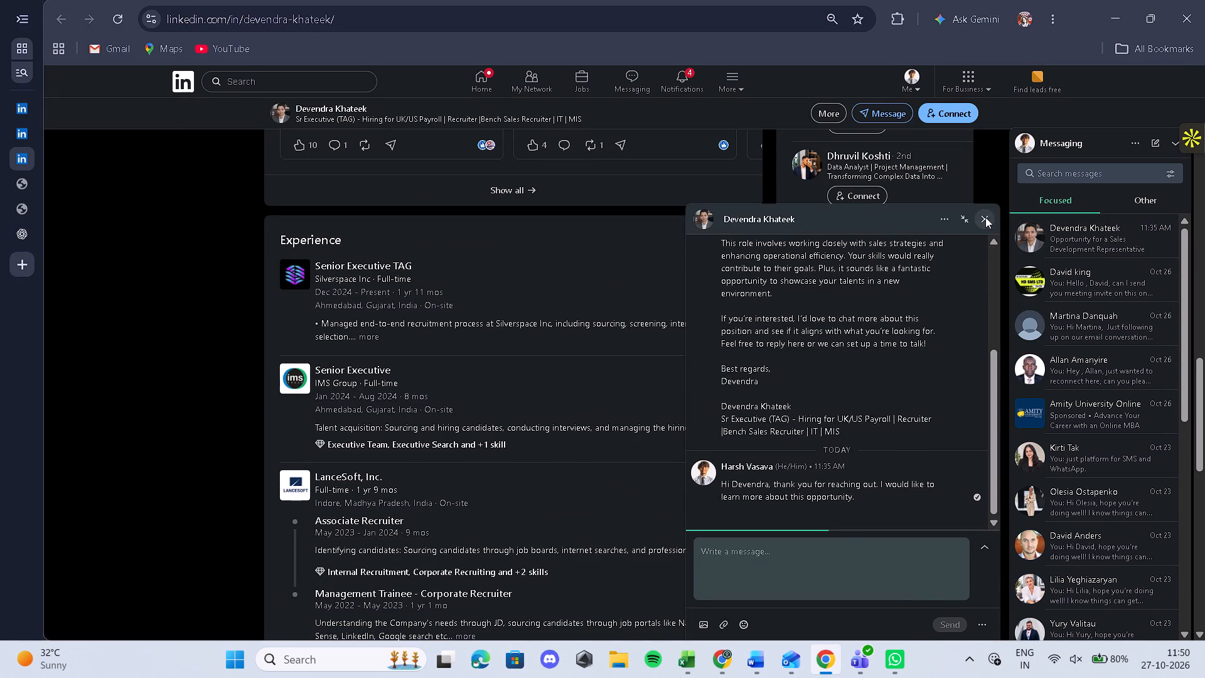
Leave the recruiter's profile and return to the LinkedIn home feed.
scroll(616, 401, up, 13)
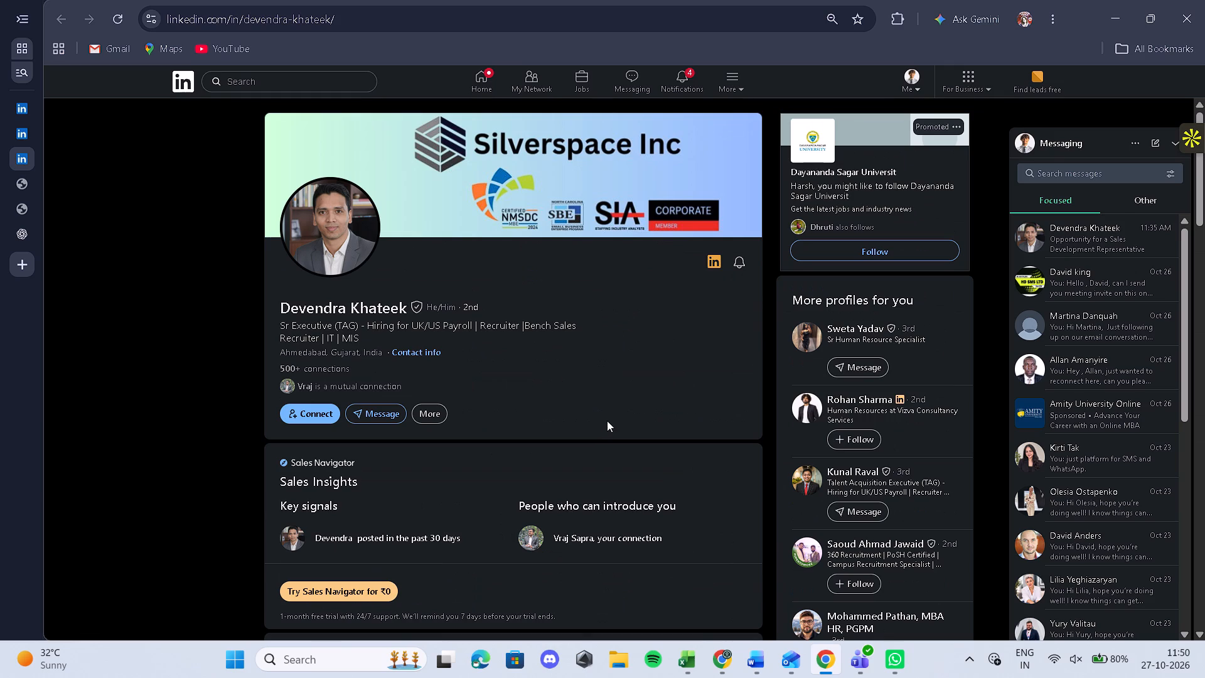
click(476, 73)
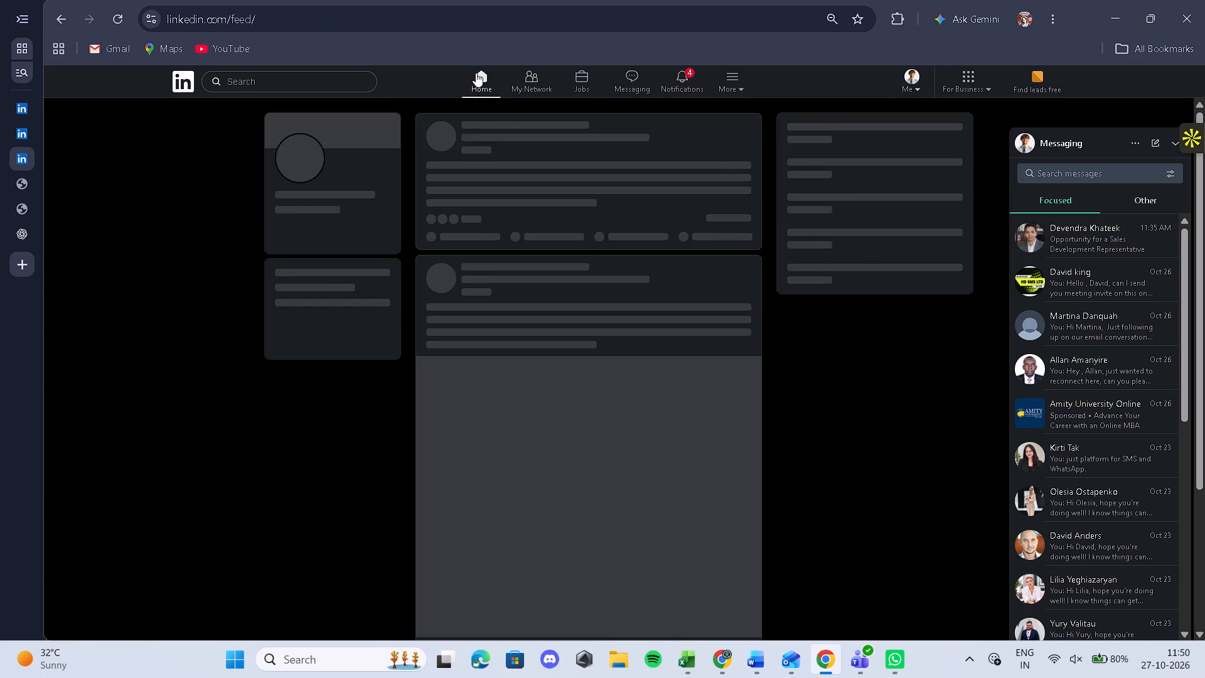
Open your own LinkedIn profile, look over its introduction and Activity section, and close that tab.
click(299, 163)
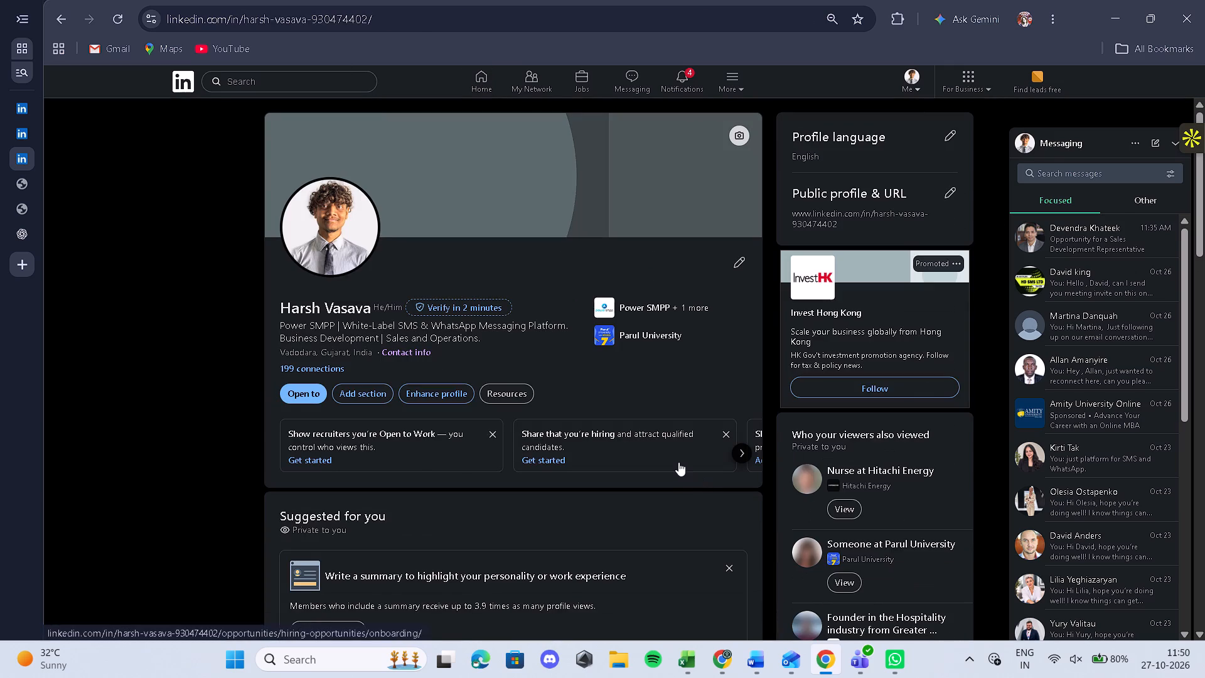
scroll(678, 462, down, 5)
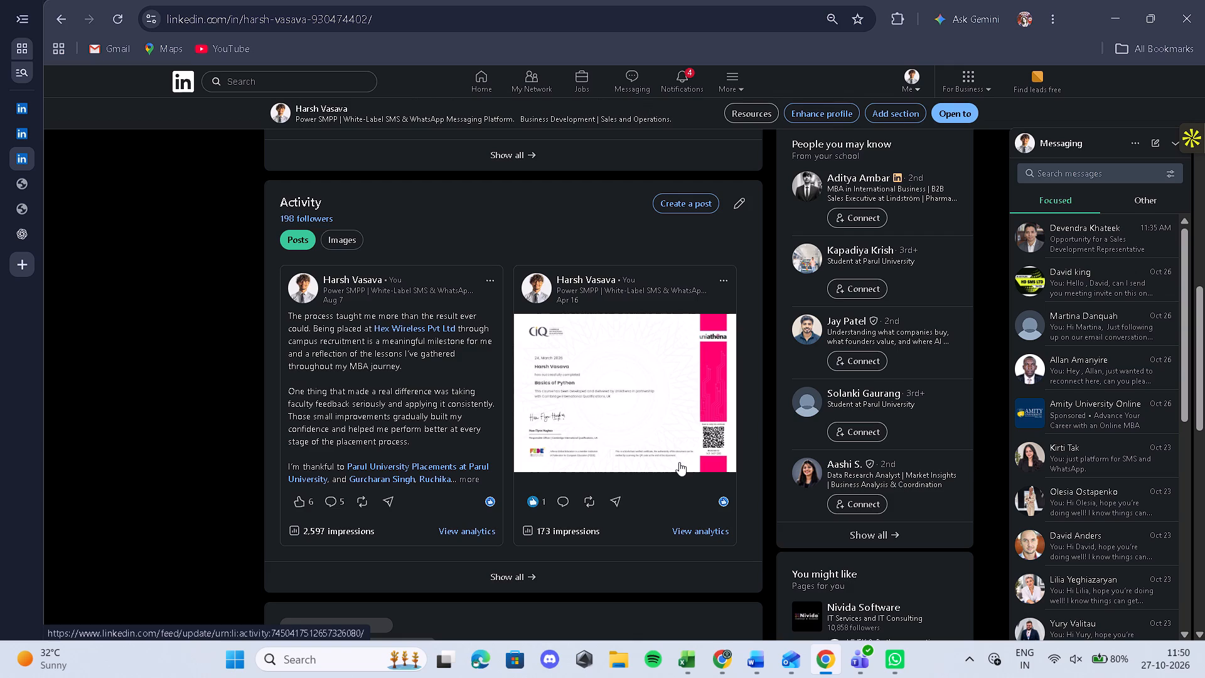
scroll(679, 462, down, 6)
scroll(679, 462, up, 15)
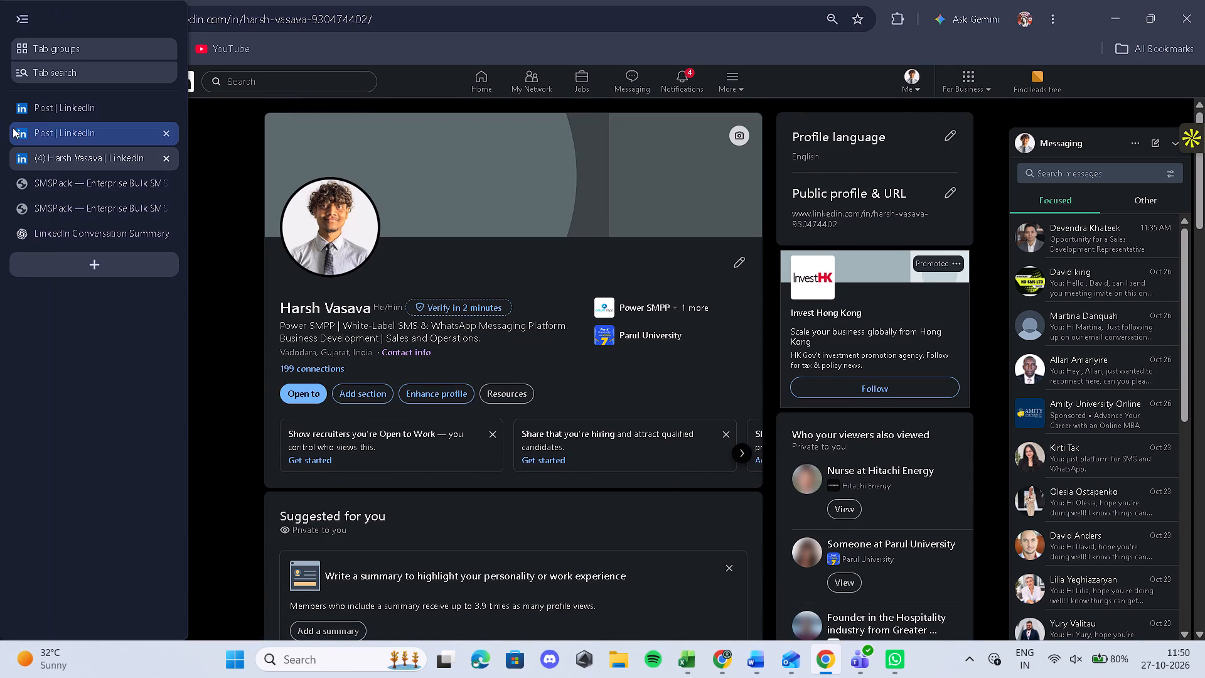
click(168, 157)
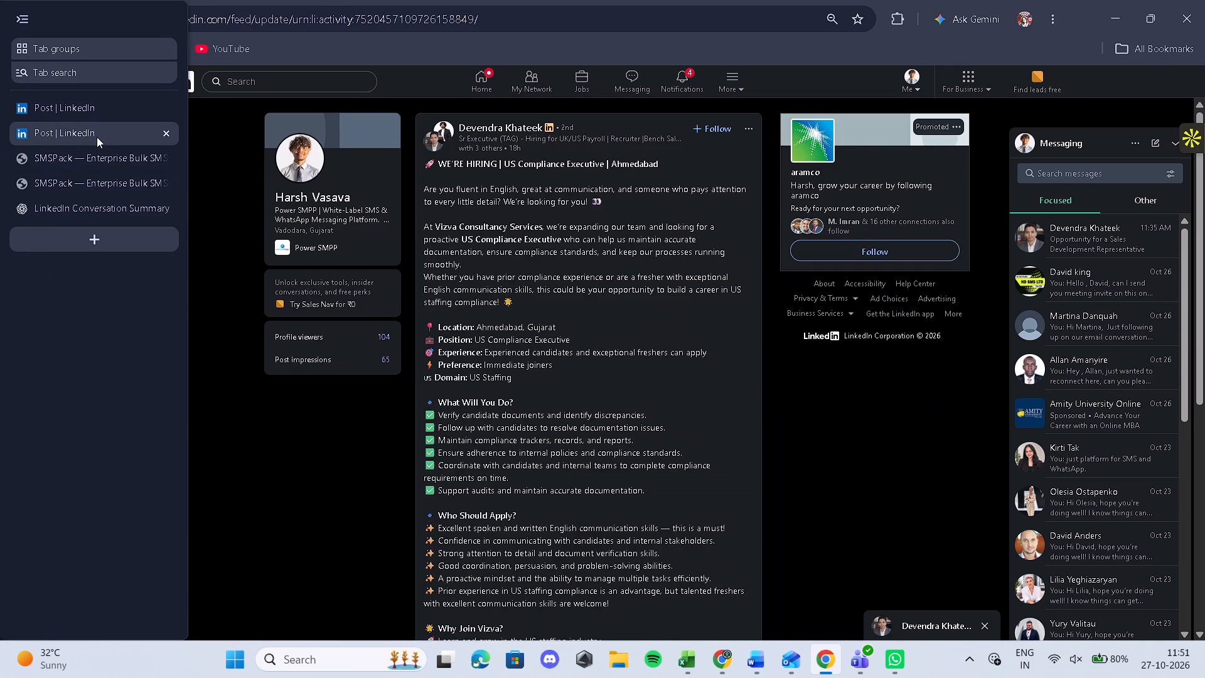
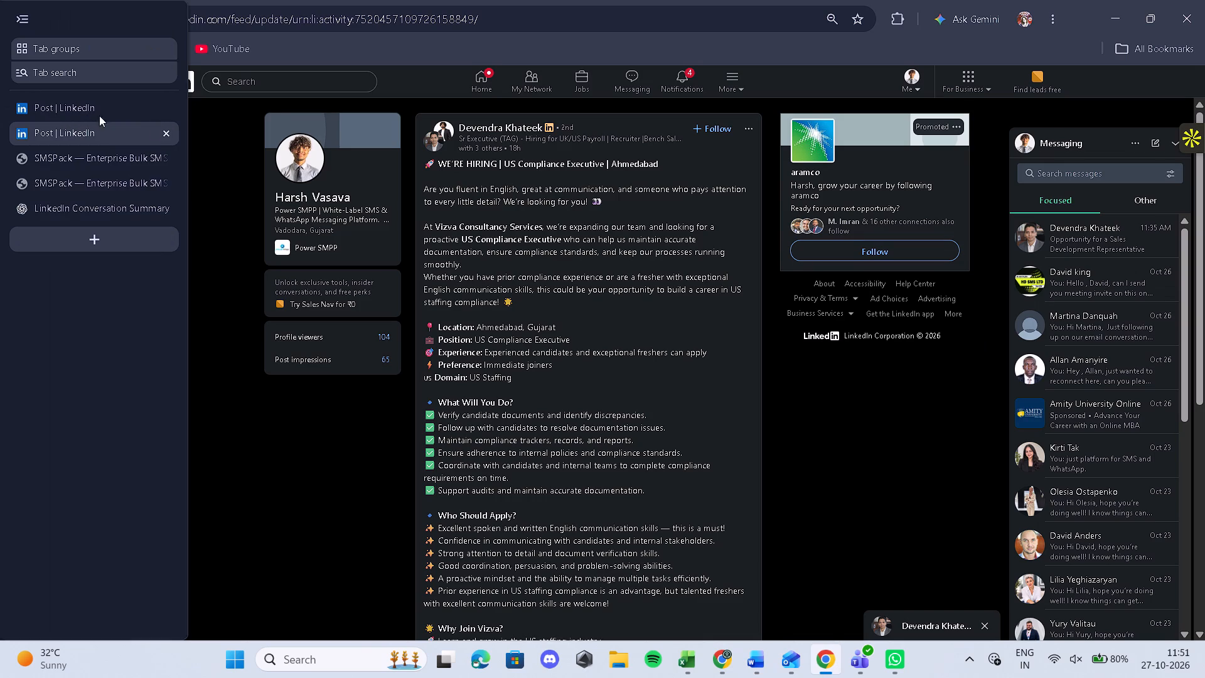
Close the US Compliance Executive hiring post's tab and show the remaining LinkedIn post about campus placement at Hex Wireless.
click(164, 131)
click(93, 116)
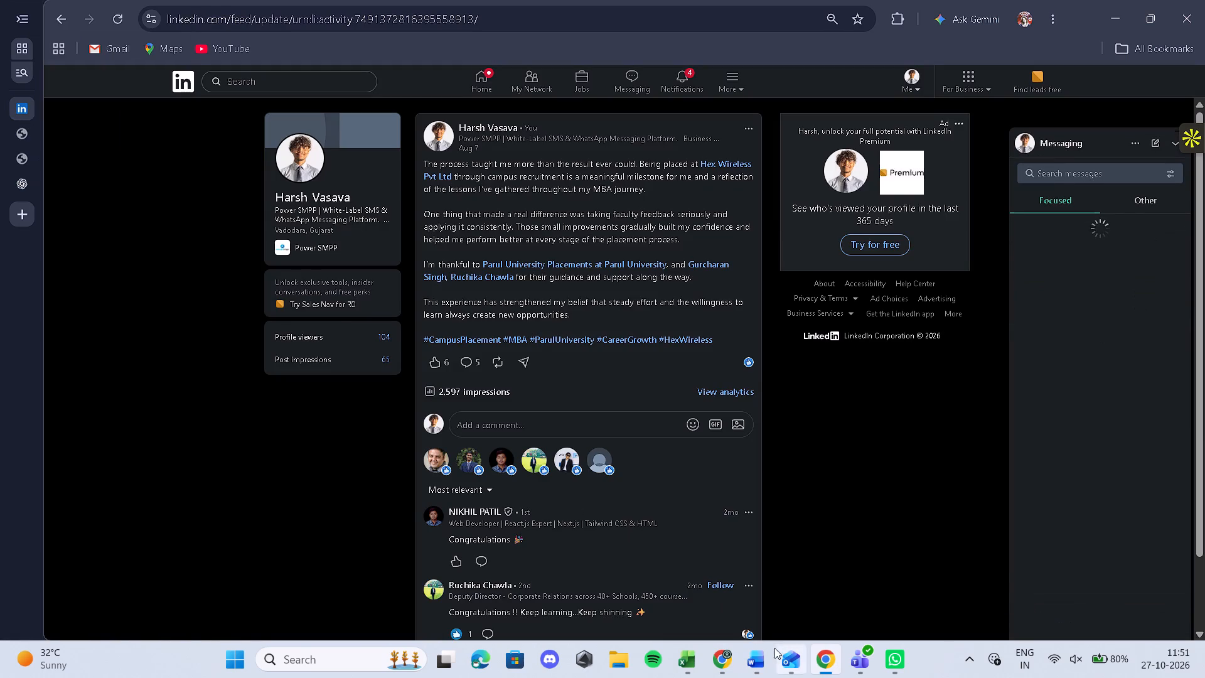
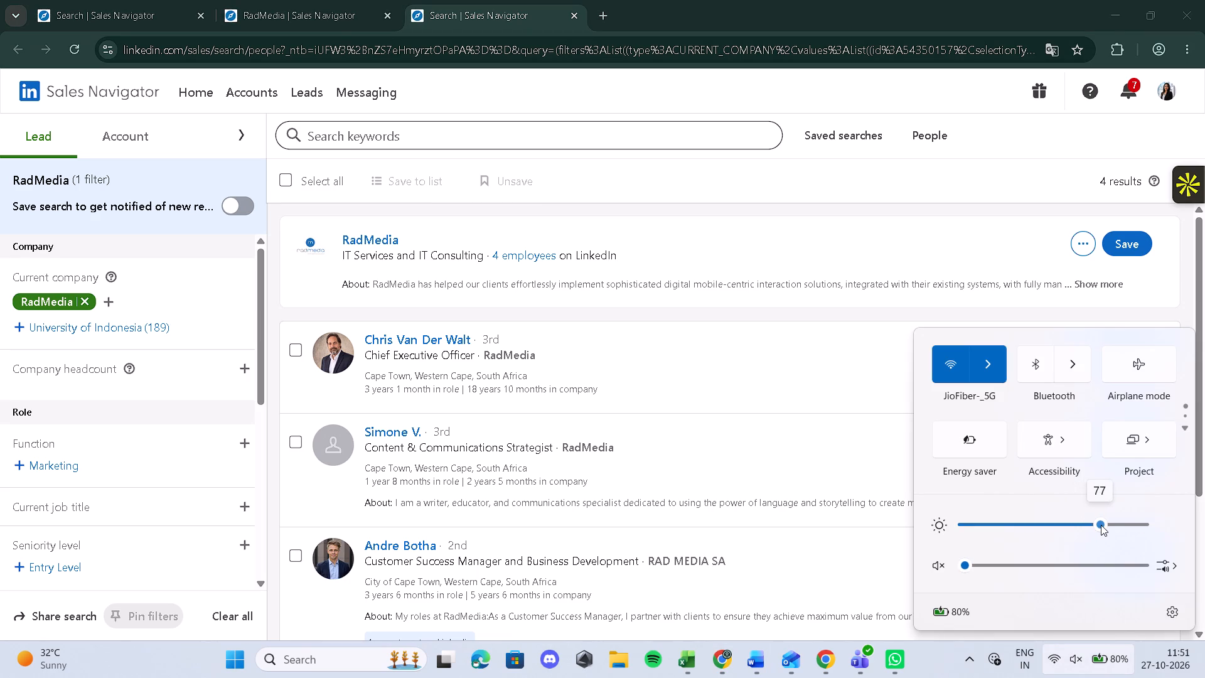
Set the display brightness to 77 and close the quick settings.
drag(1101, 525, 1101, 529)
click(939, 664)
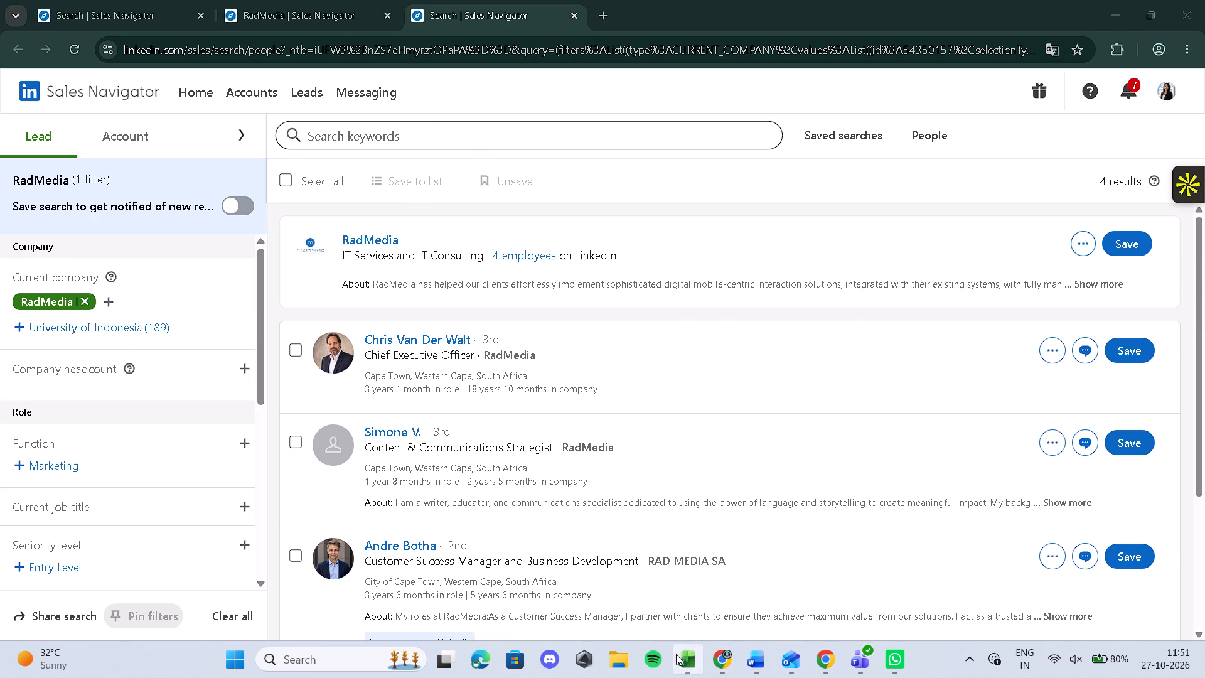
Switch to the Outbound Efforts workbook in Excel to check the latest entries on the SA Harsh sheet.
click(682, 655)
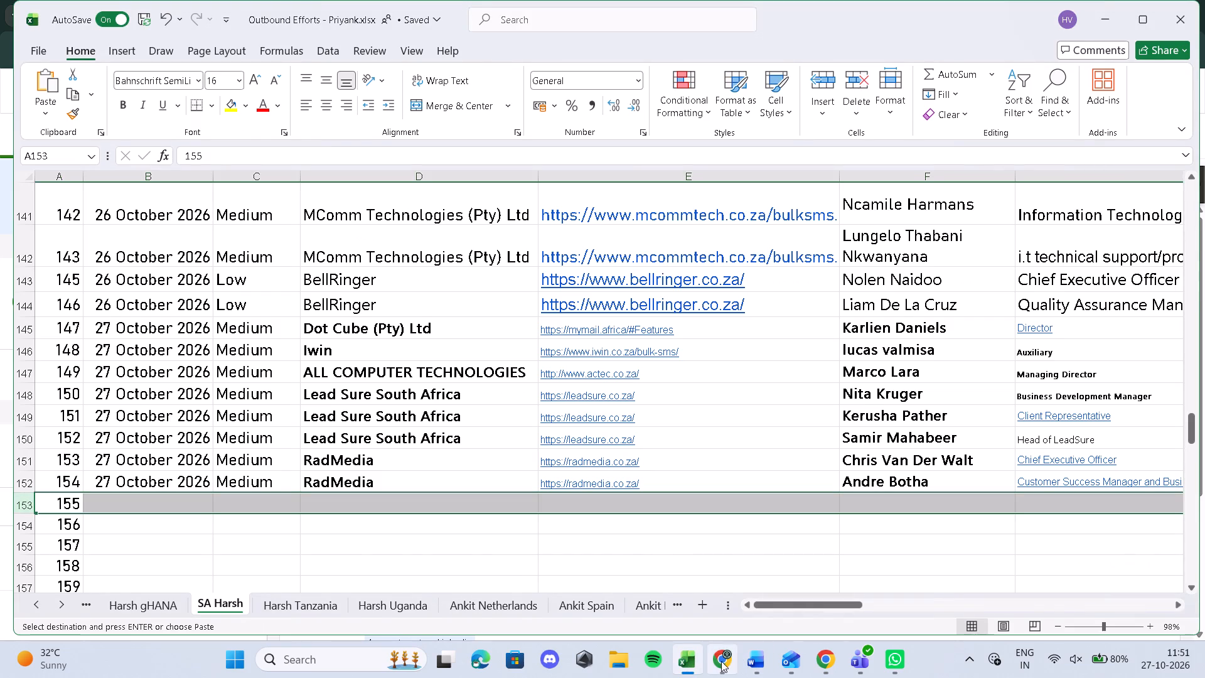
Compare the RadMedia employee results in Sales Navigator with the RadMedia rows already recorded in the SA Harsh sheet.
click(721, 661)
click(97, 3)
click(276, 0)
click(484, 0)
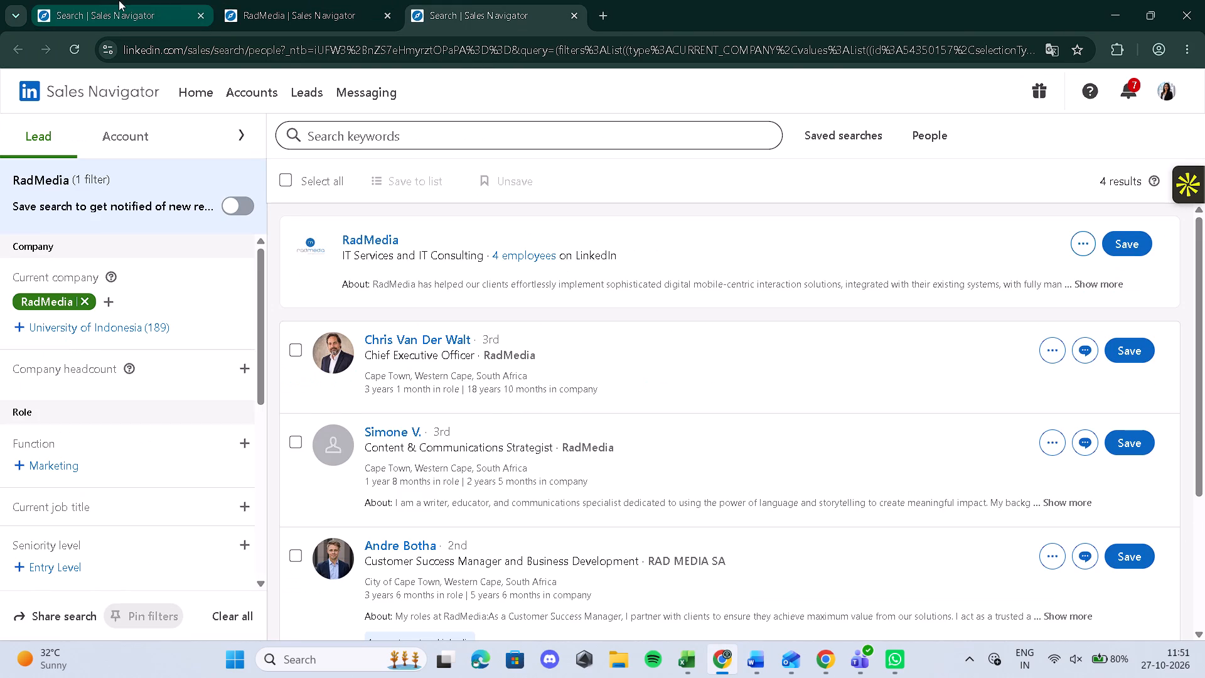
click(119, 0)
click(289, 0)
click(483, 0)
click(972, 662)
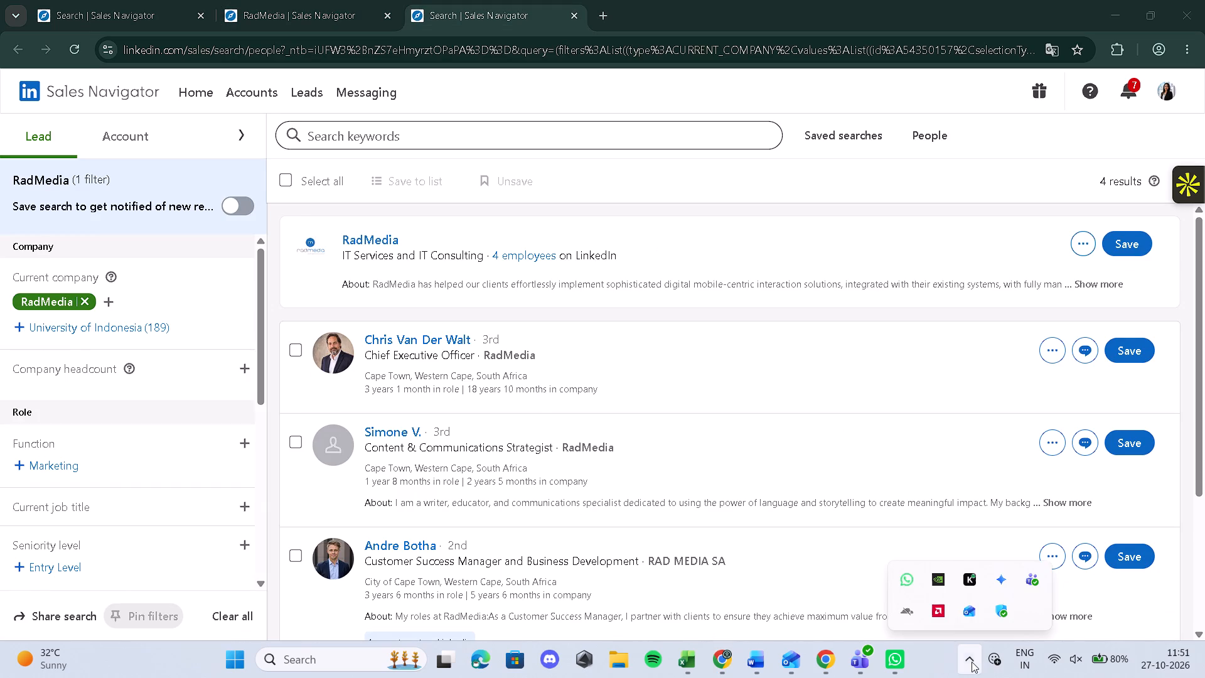
click(972, 662)
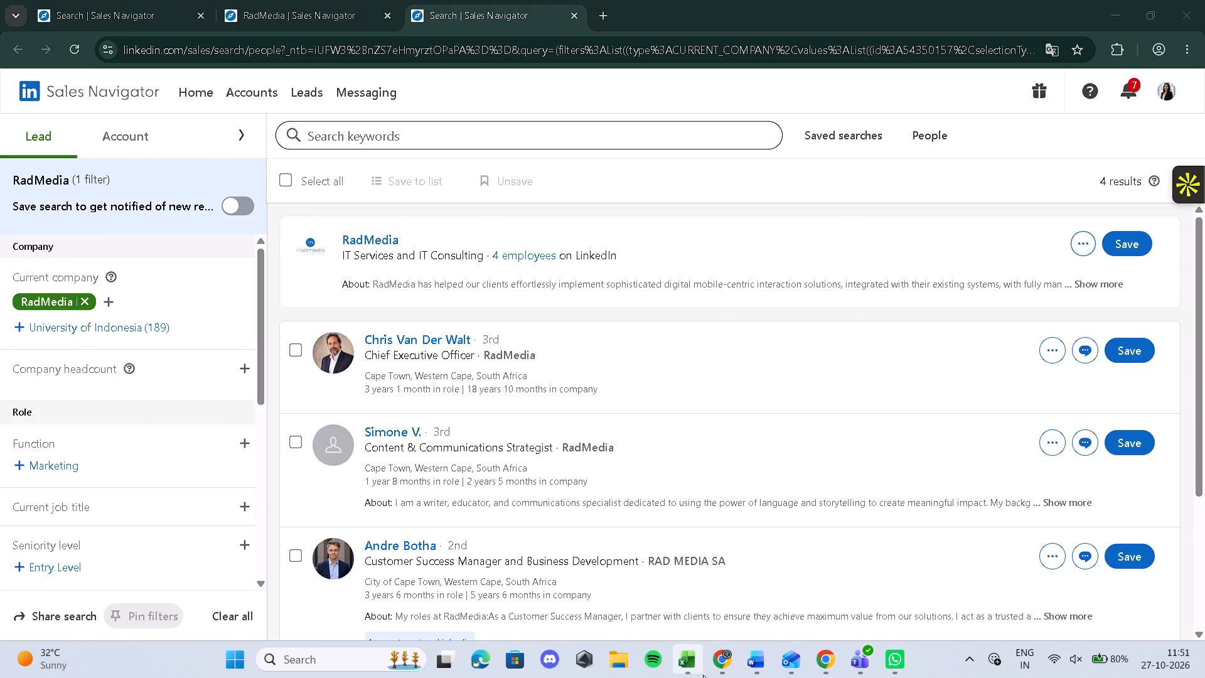
click(691, 674)
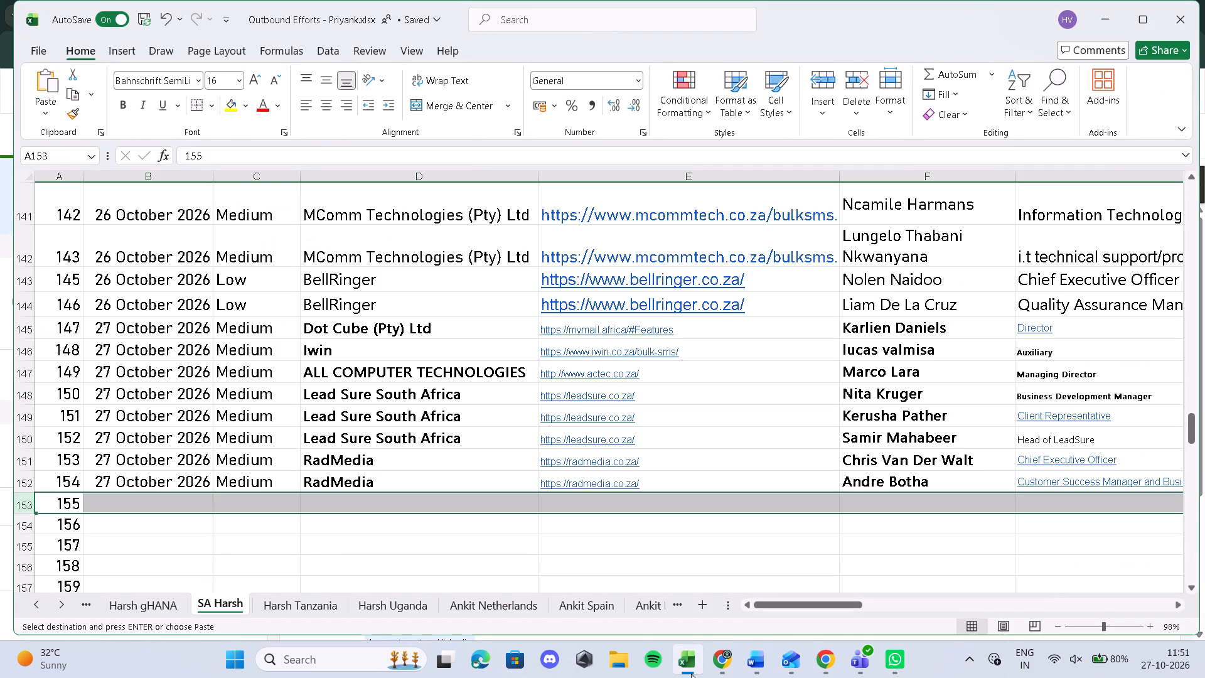
click(691, 674)
click(691, 674)
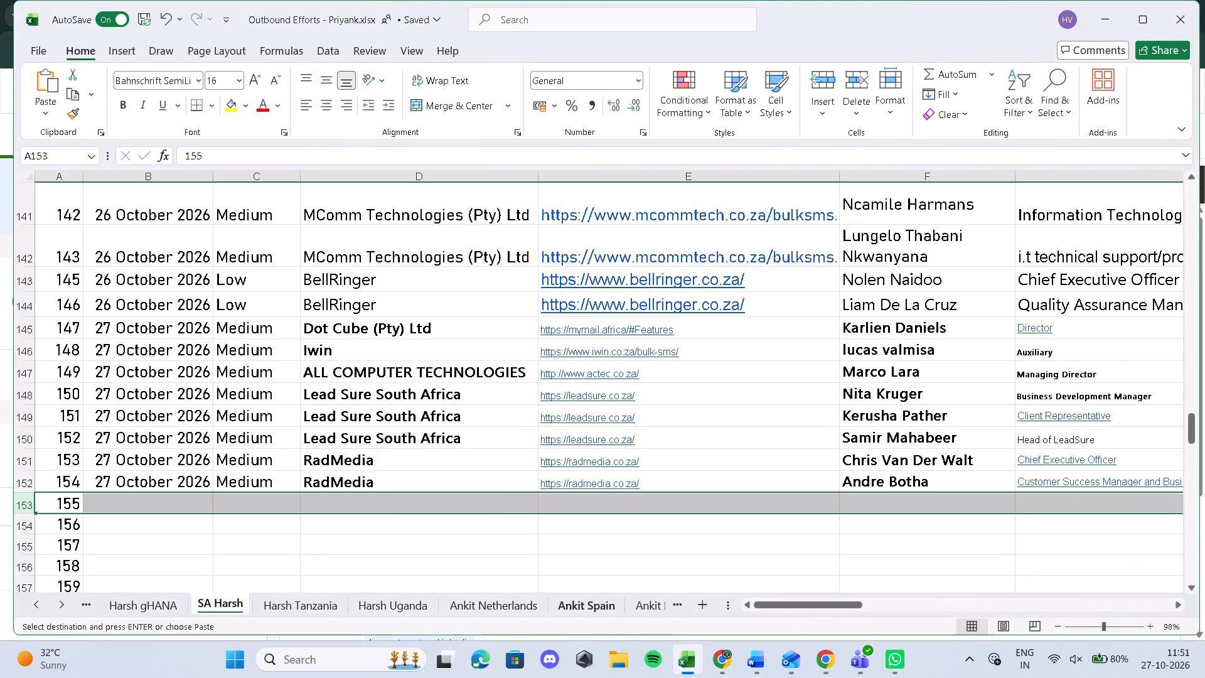
click(18, 482)
drag(806, 605, 967, 598)
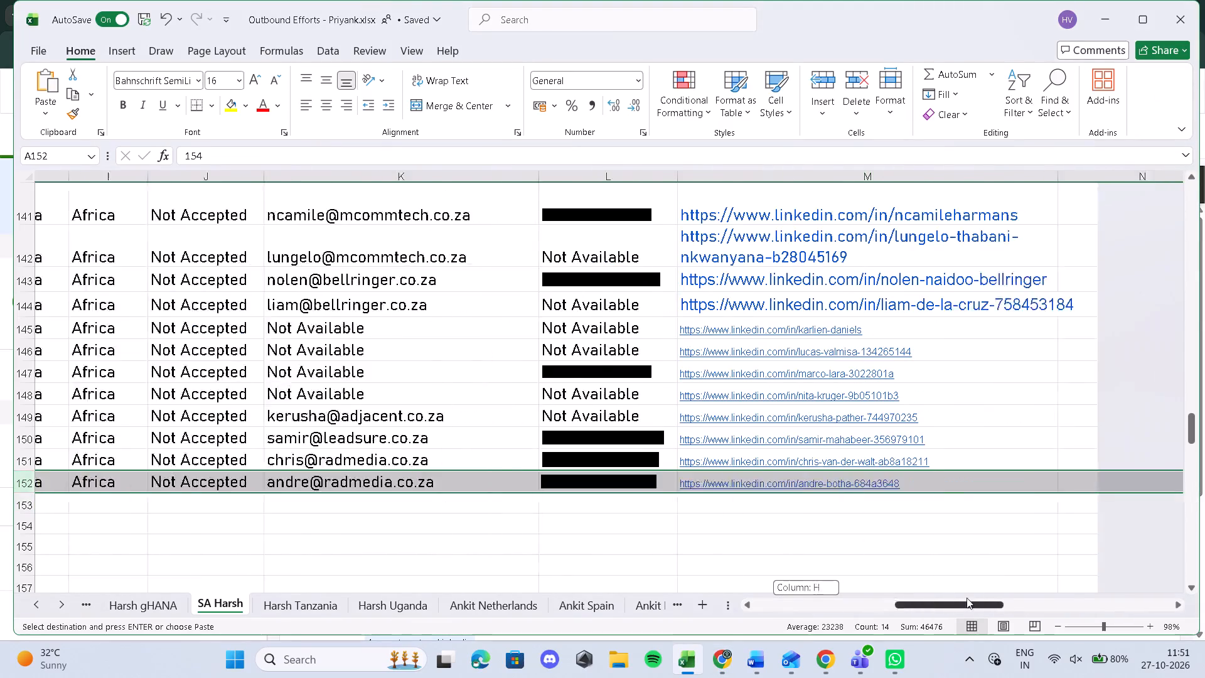
drag(967, 598, 609, 600)
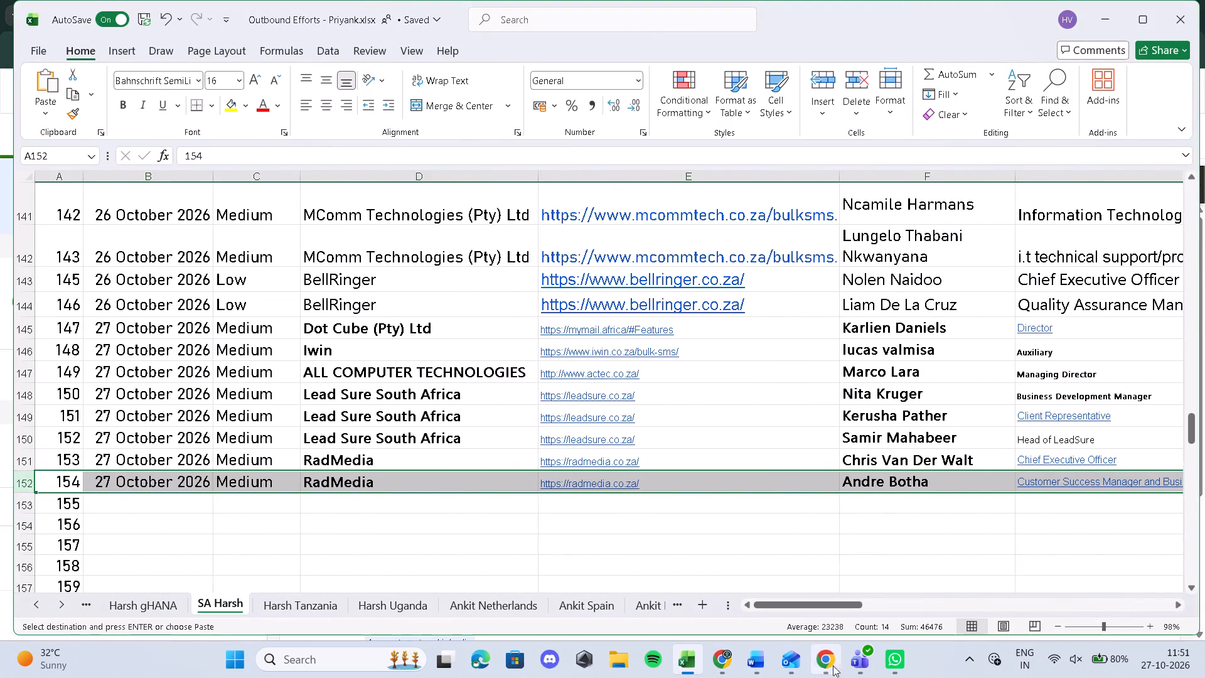
click(841, 668)
click(707, 665)
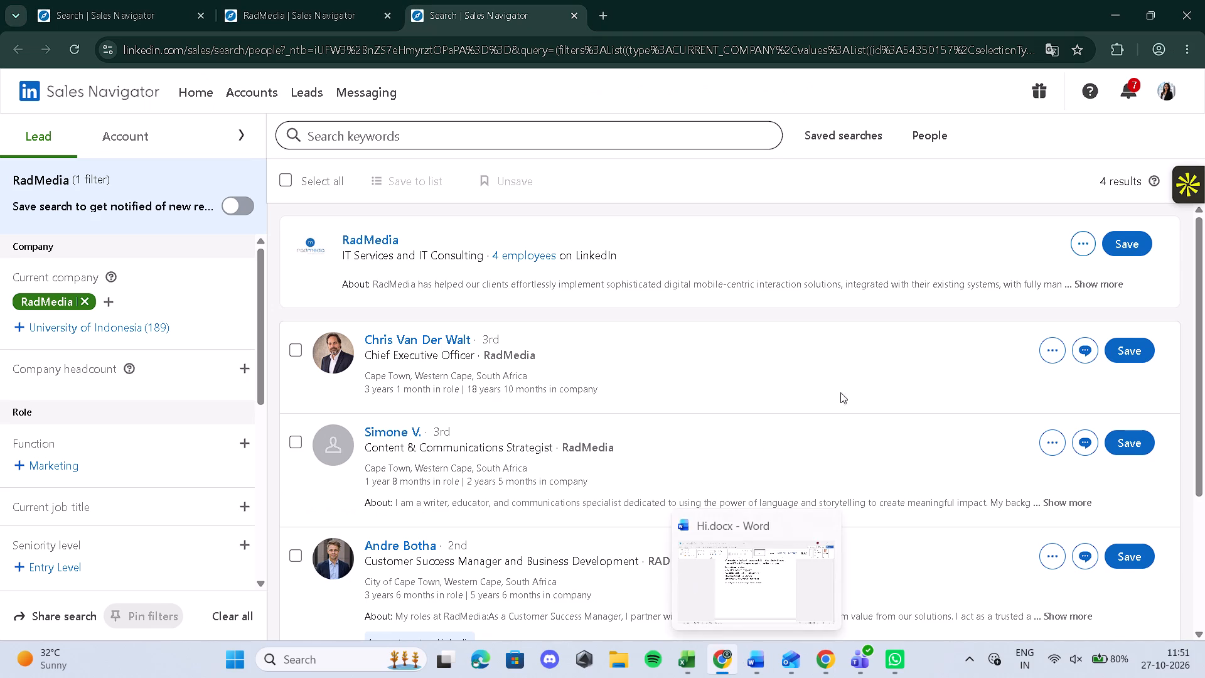
click(832, 360)
right_click(365, 431)
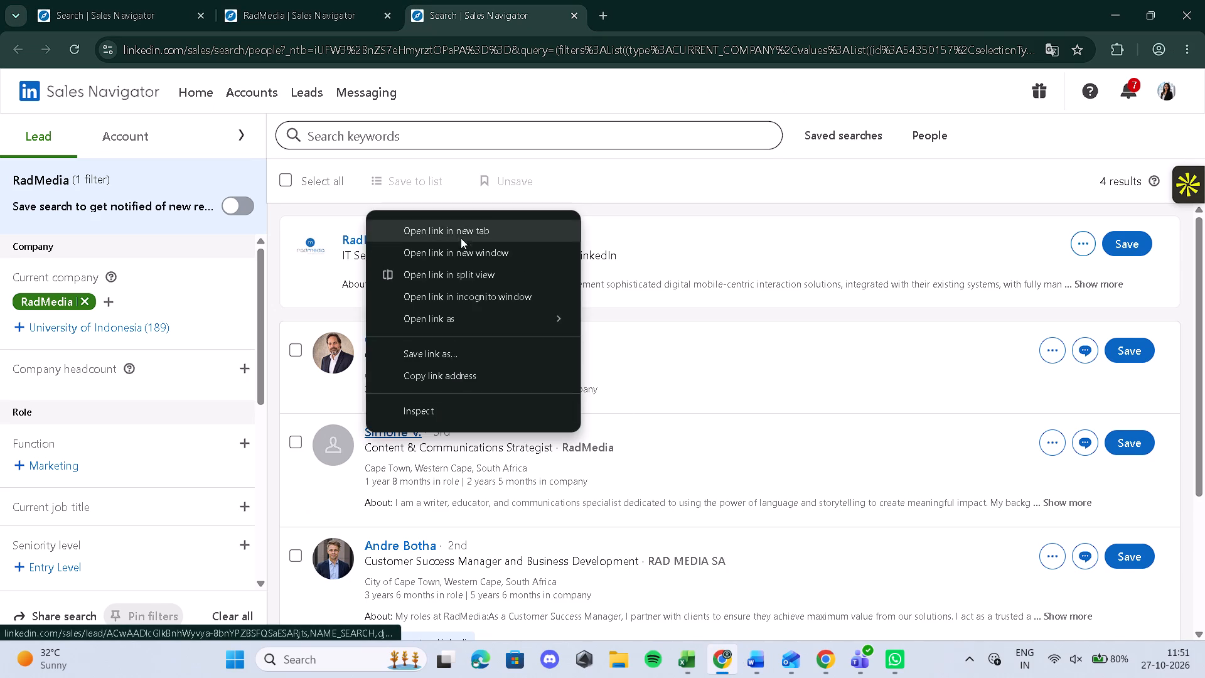
click(461, 234)
click(133, 0)
click(310, 0)
click(523, 0)
click(707, 0)
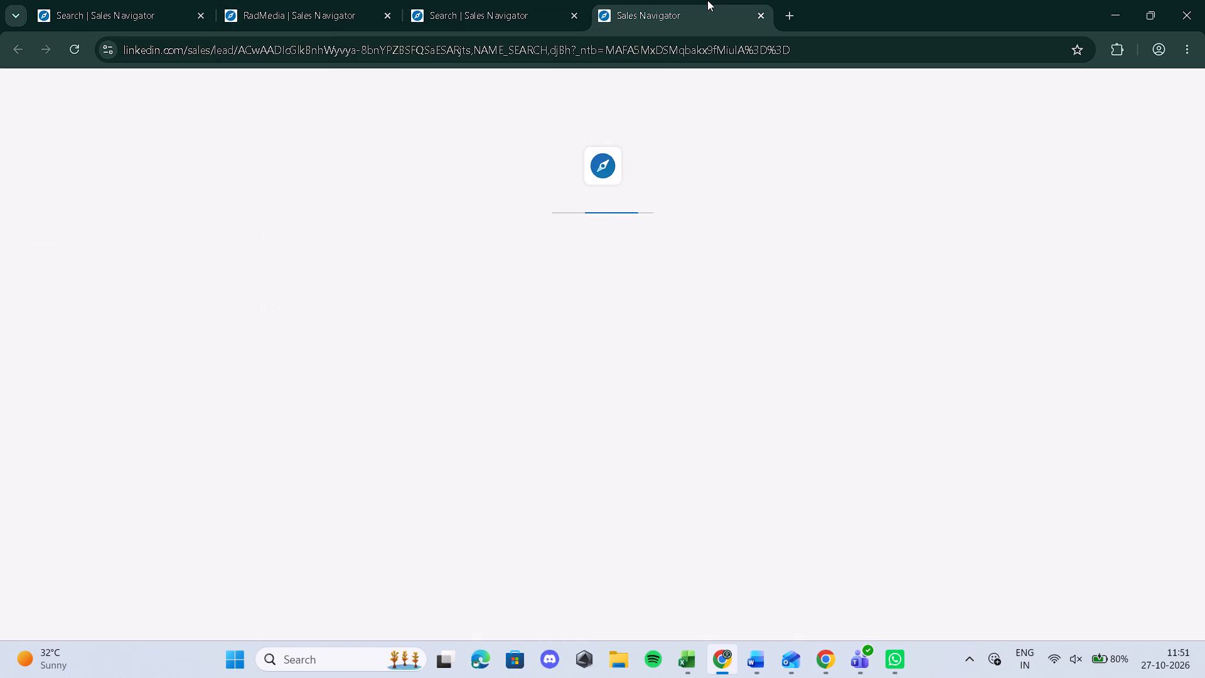
click(541, 0)
click(655, 0)
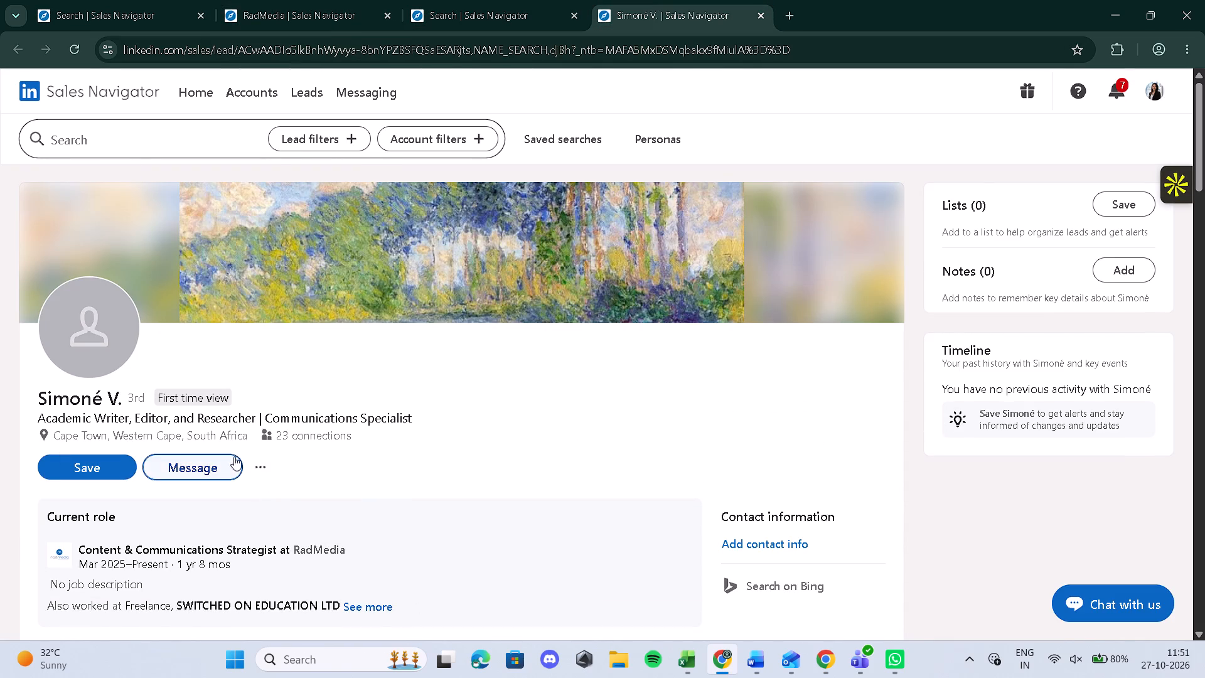
click(276, 468)
click(259, 470)
click(255, 550)
click(560, 0)
click(684, 0)
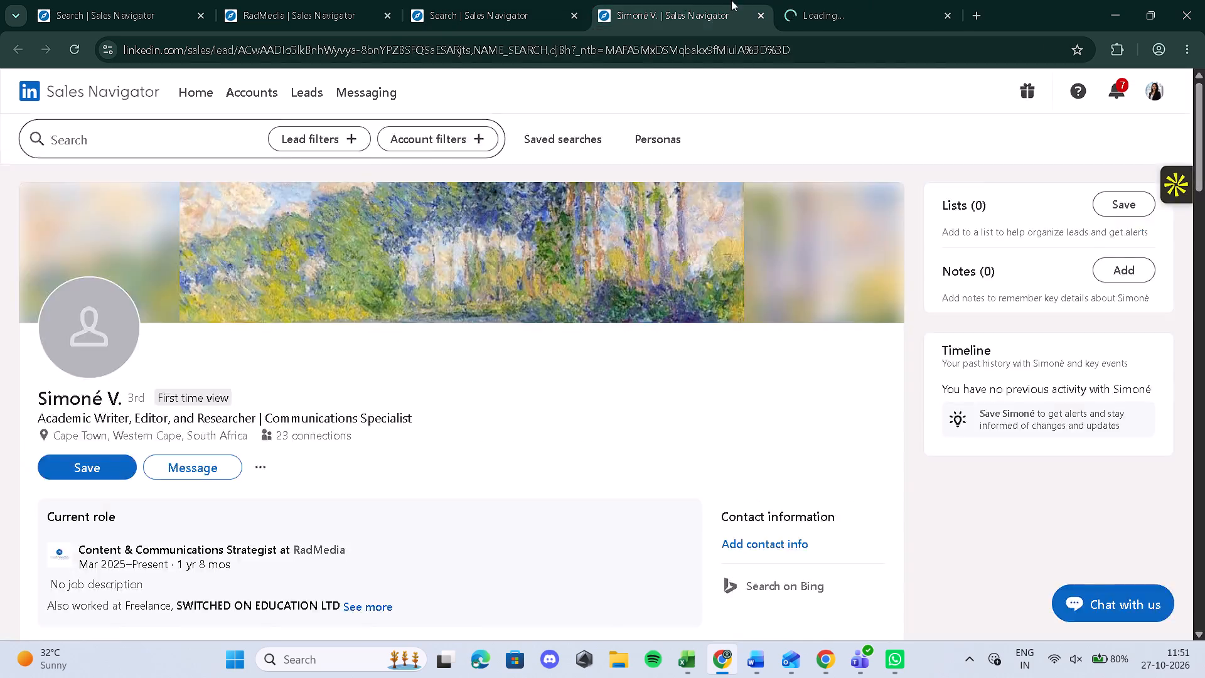
click(875, 0)
click(672, 0)
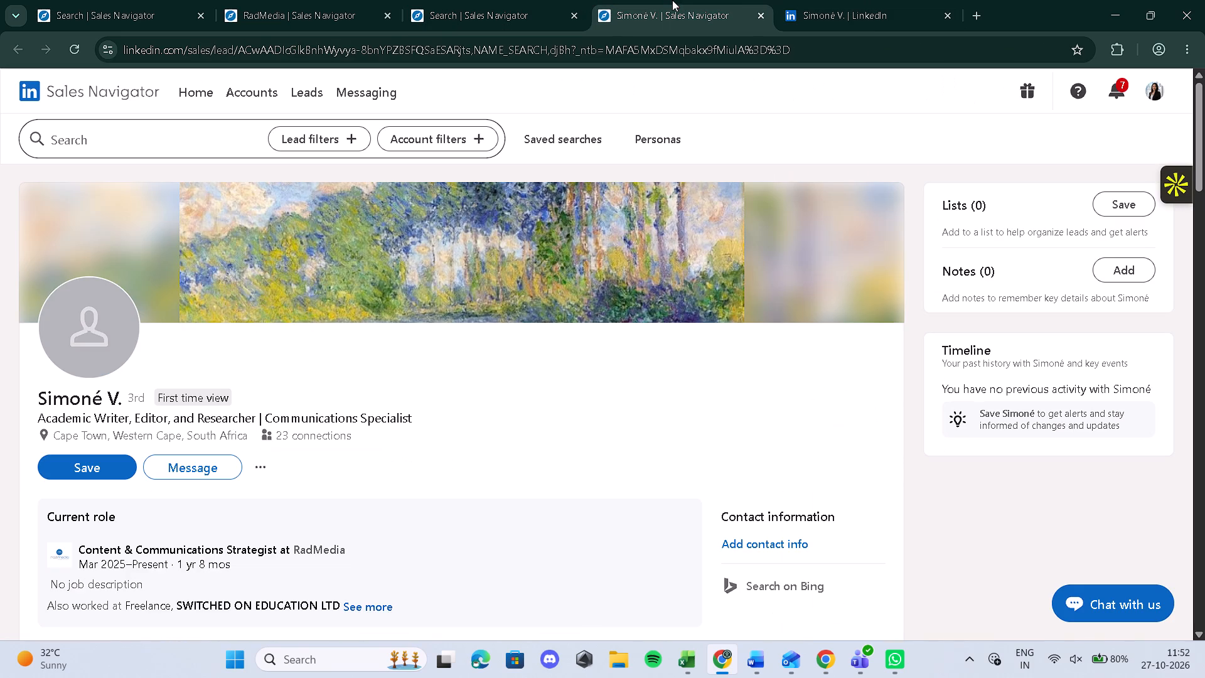
click(496, 0)
click(670, 0)
click(806, 0)
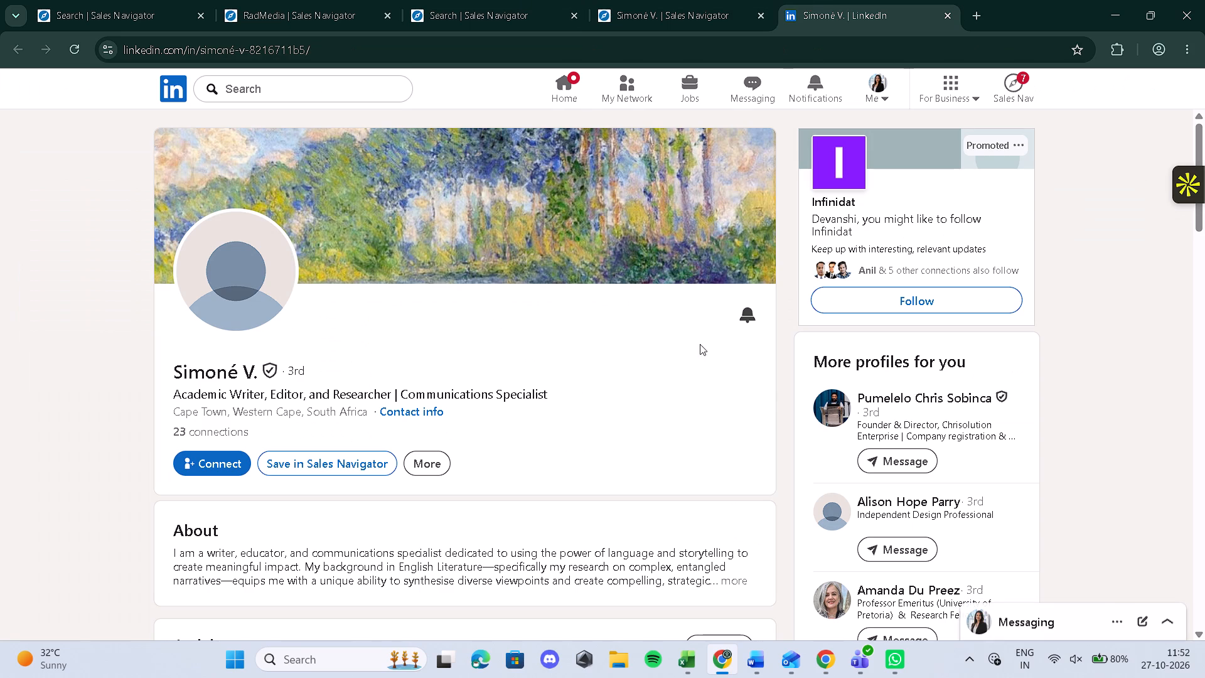
click(1174, 186)
click(533, 0)
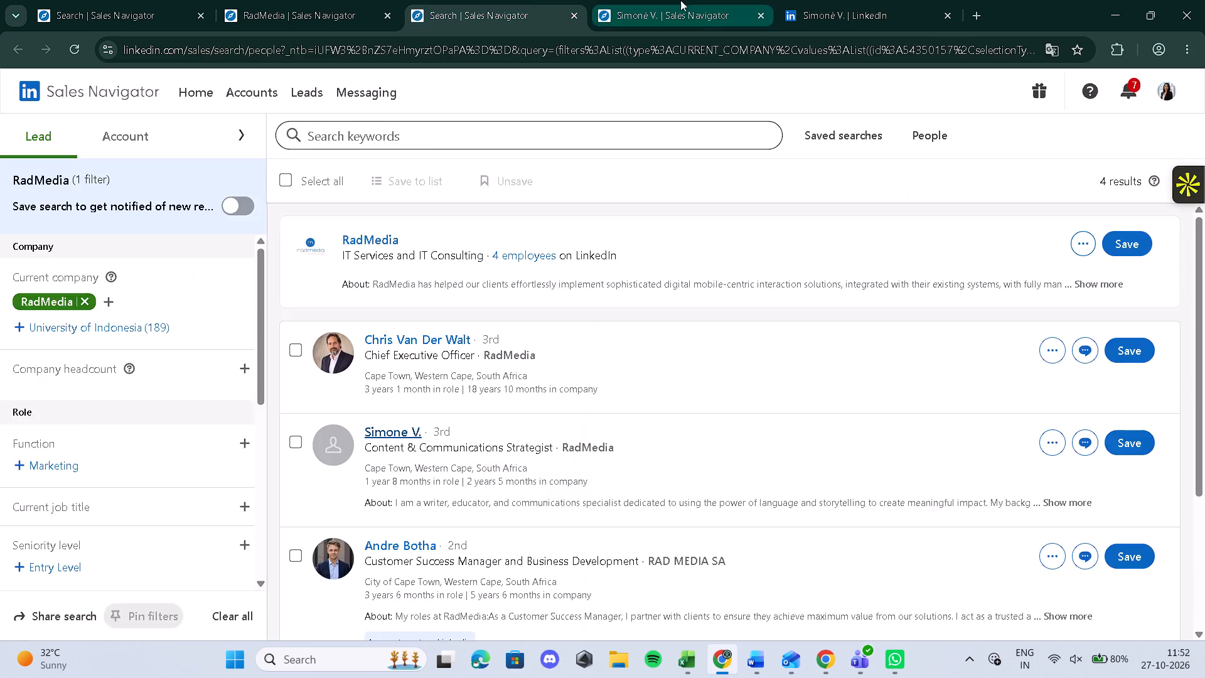
click(680, 0)
click(823, 0)
click(975, 480)
click(1012, 535)
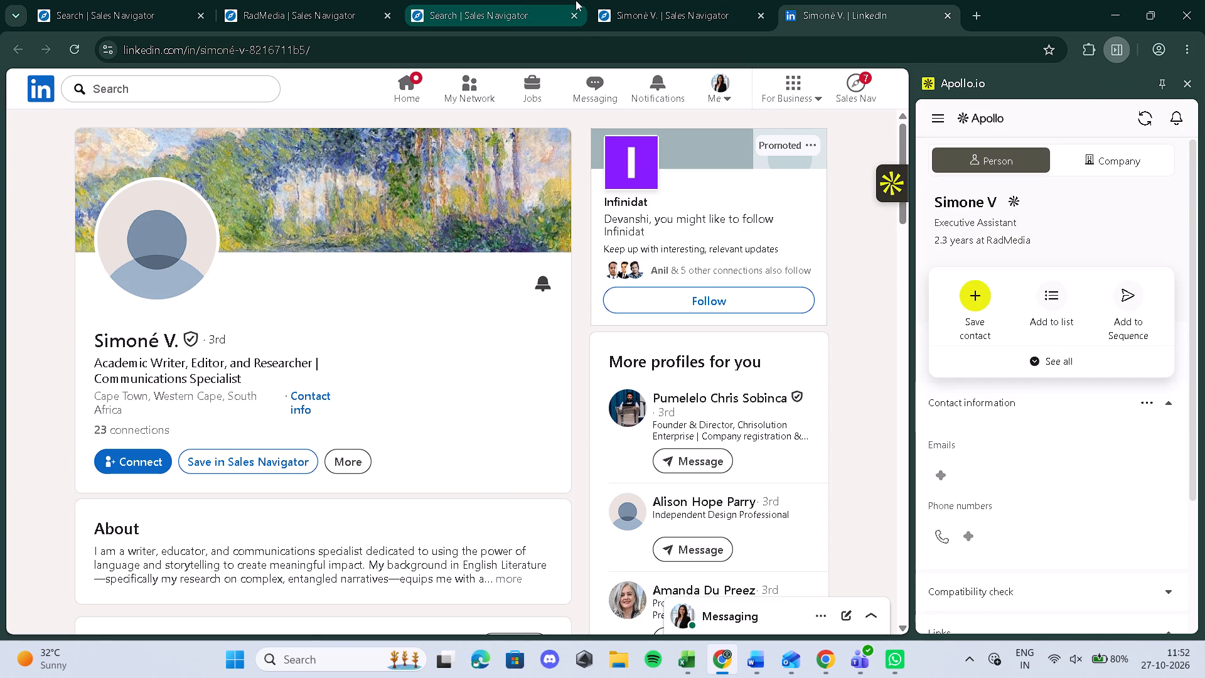
click(535, 6)
click(652, 0)
click(853, 0)
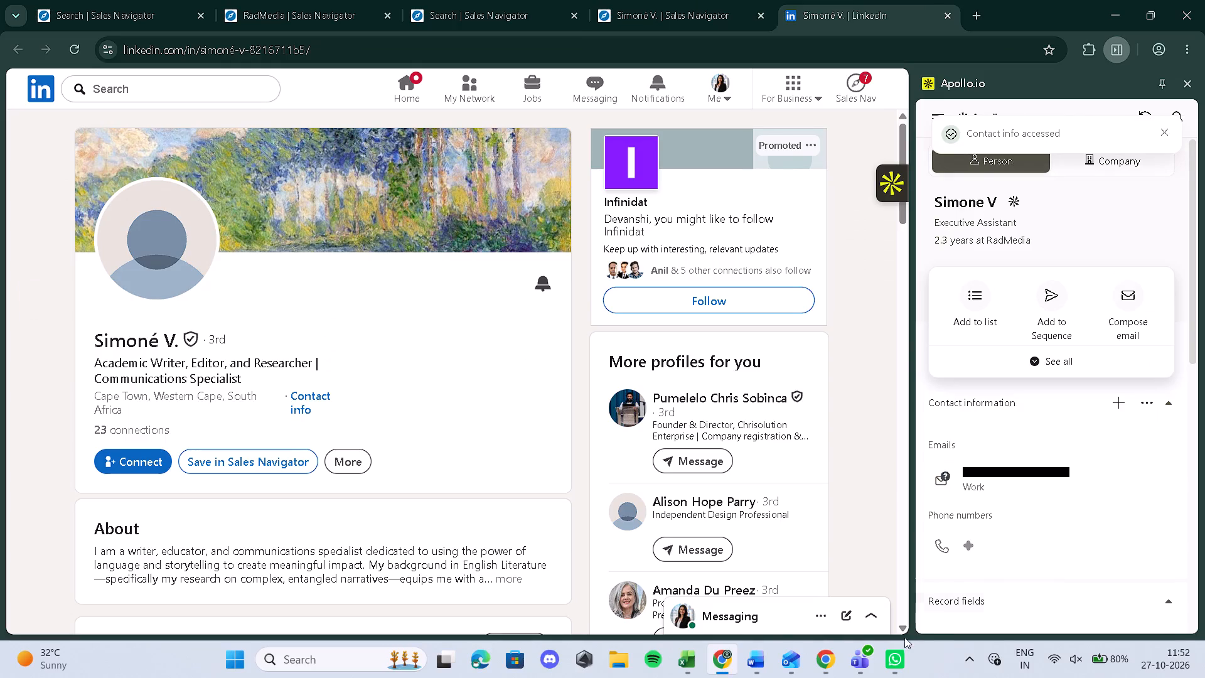
double_click(958, 661)
click(975, 672)
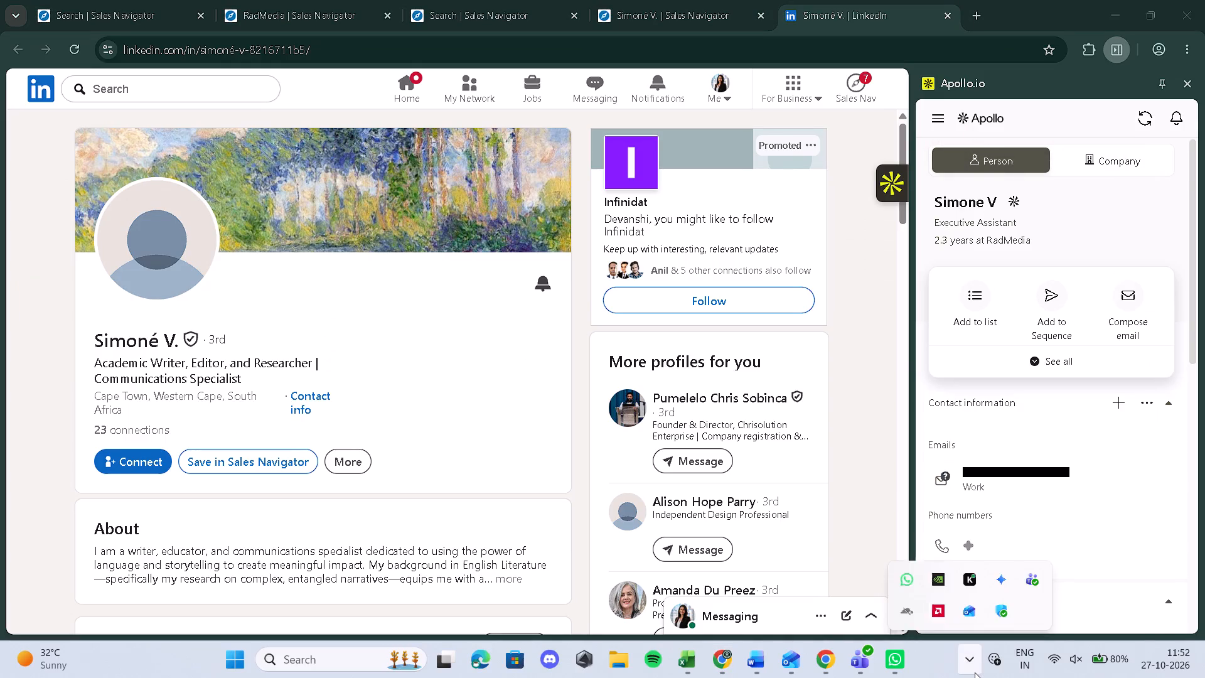
click(975, 672)
click(682, 8)
click(853, 0)
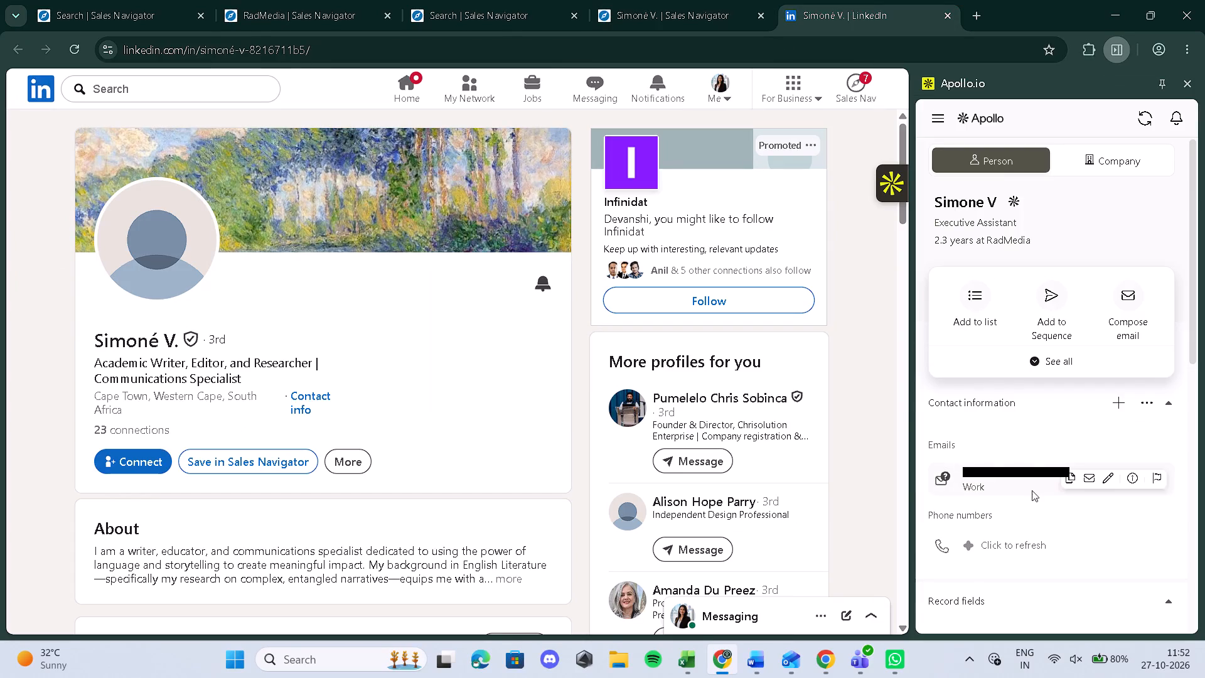
click(999, 545)
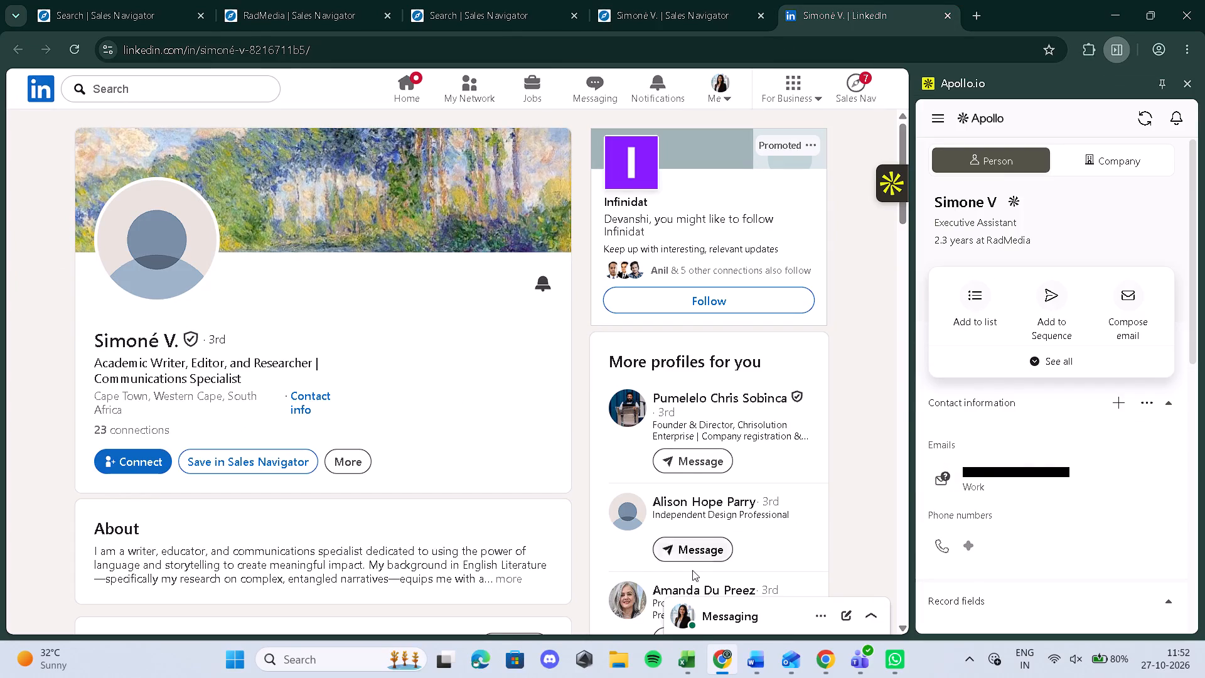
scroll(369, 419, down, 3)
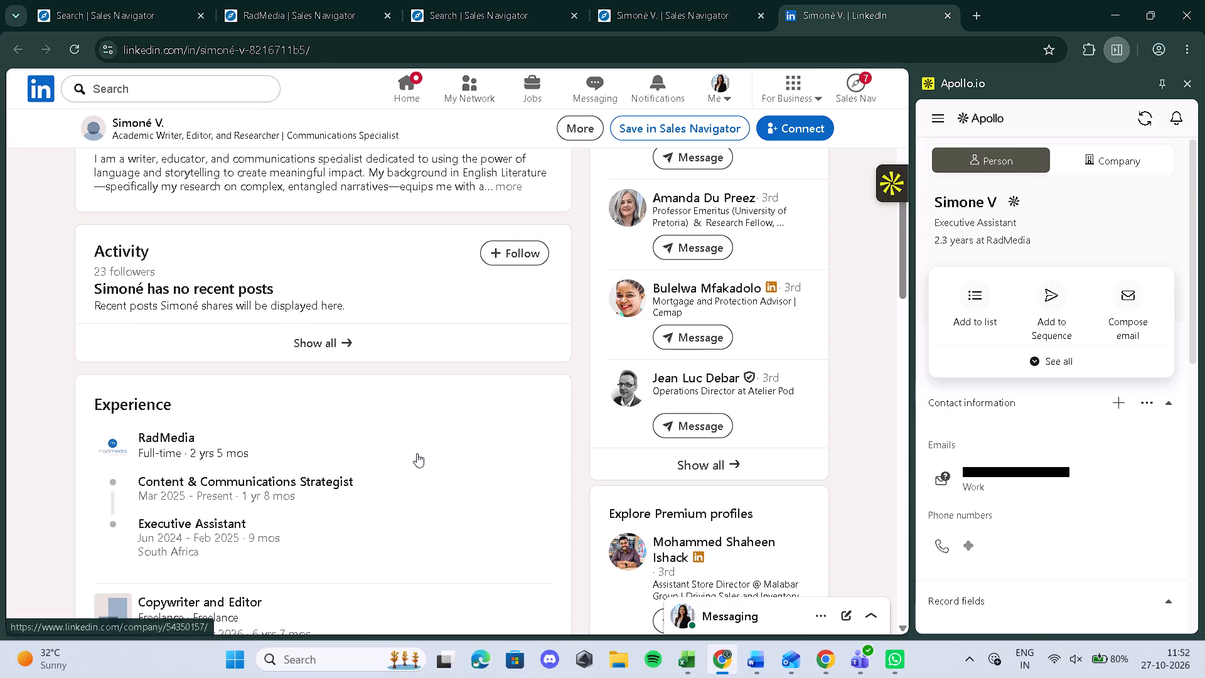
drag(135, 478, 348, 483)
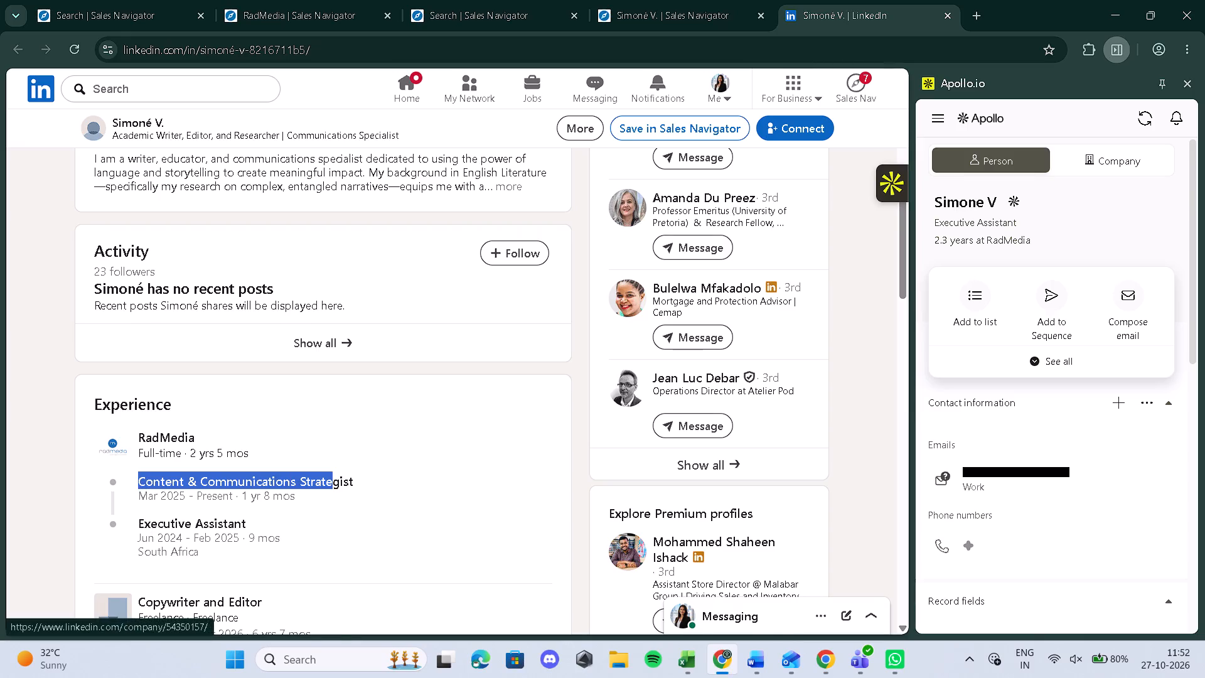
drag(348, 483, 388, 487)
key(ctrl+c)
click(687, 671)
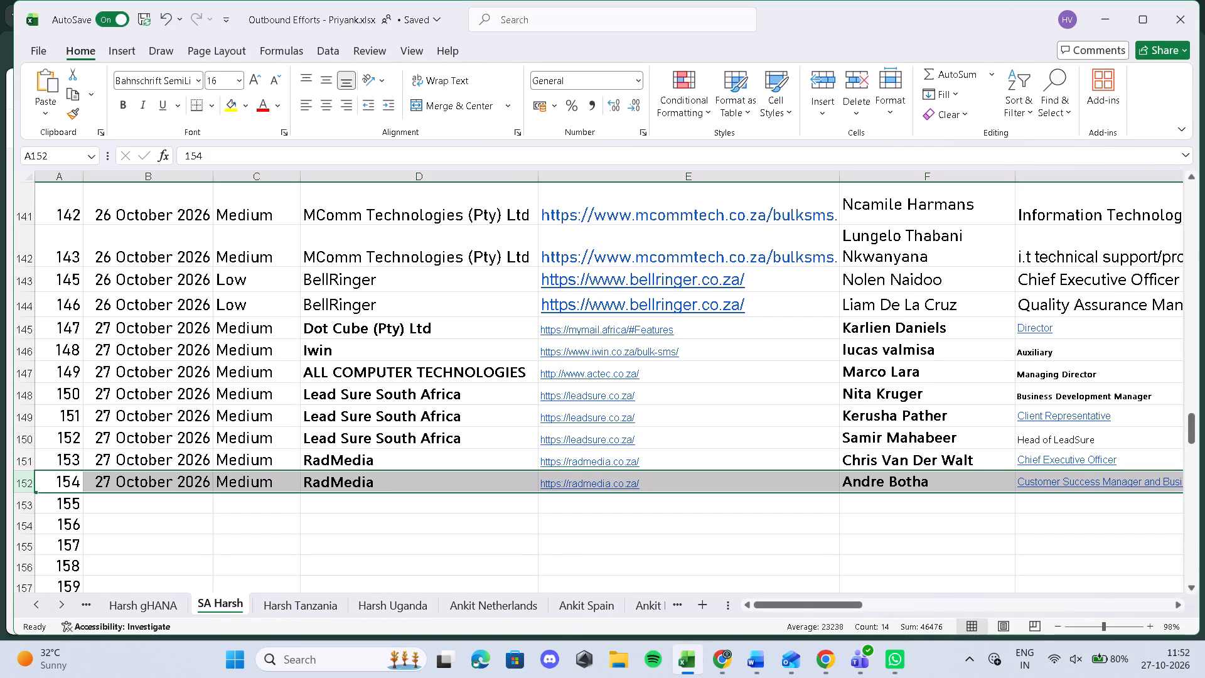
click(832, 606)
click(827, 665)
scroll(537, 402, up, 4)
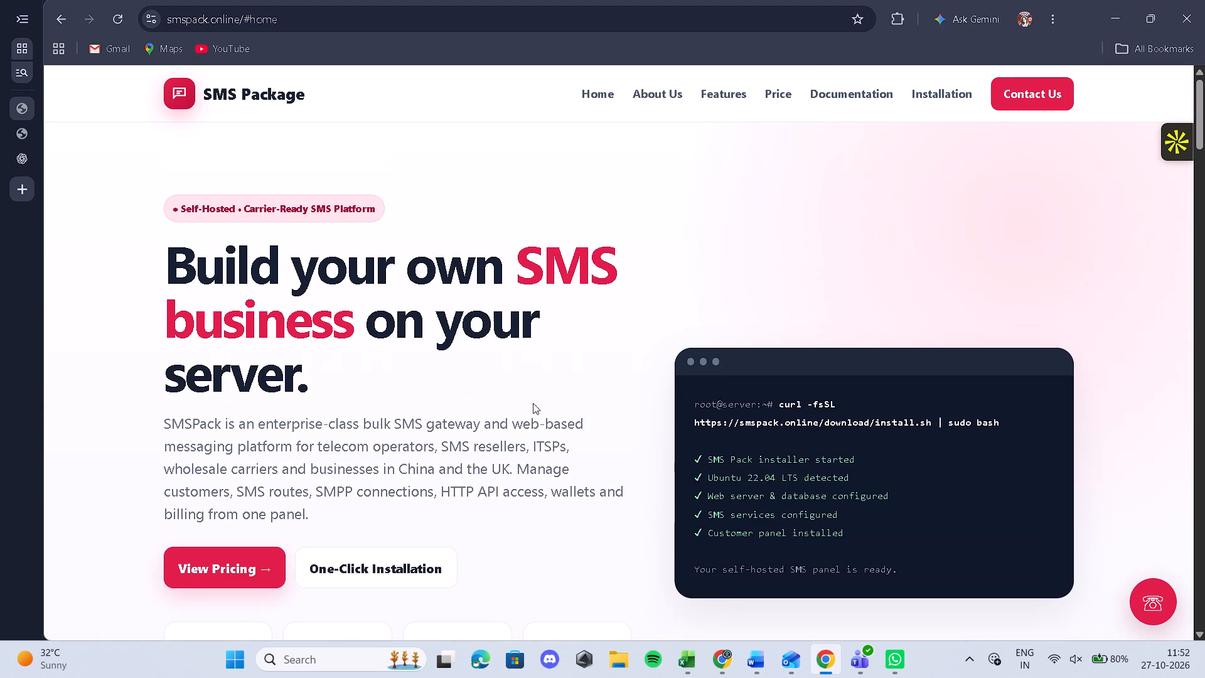
click(727, 676)
scroll(517, 410, up, 4)
click(340, 359)
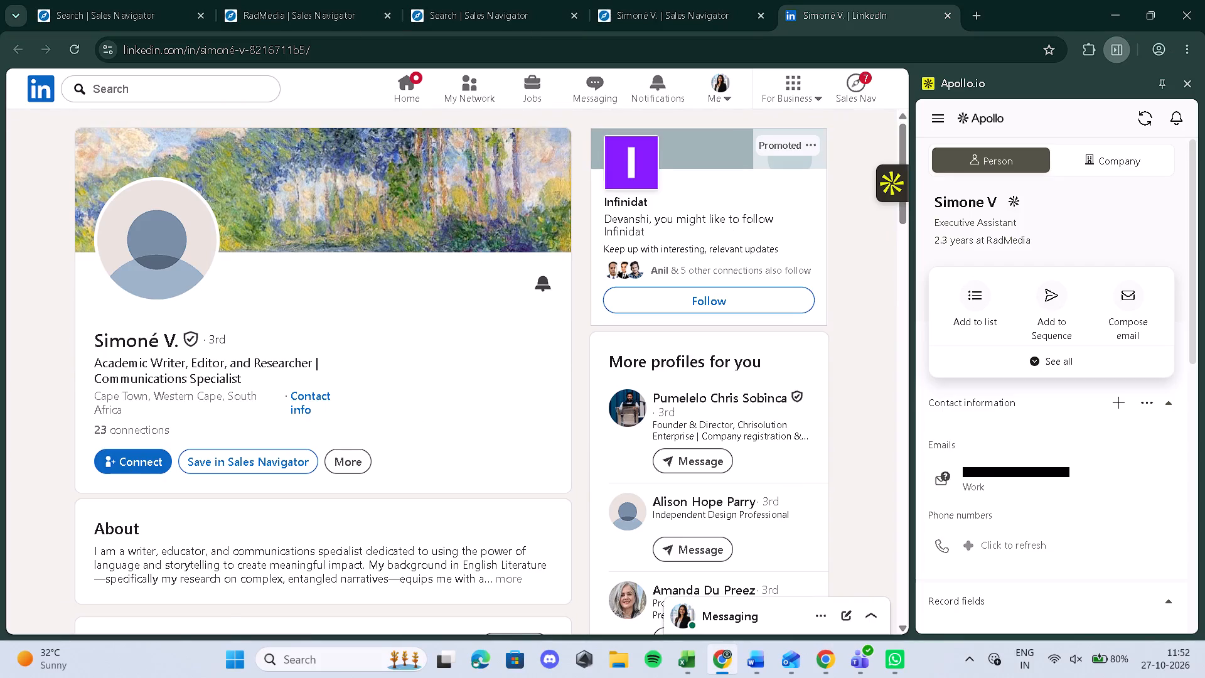
drag(92, 340, 176, 342)
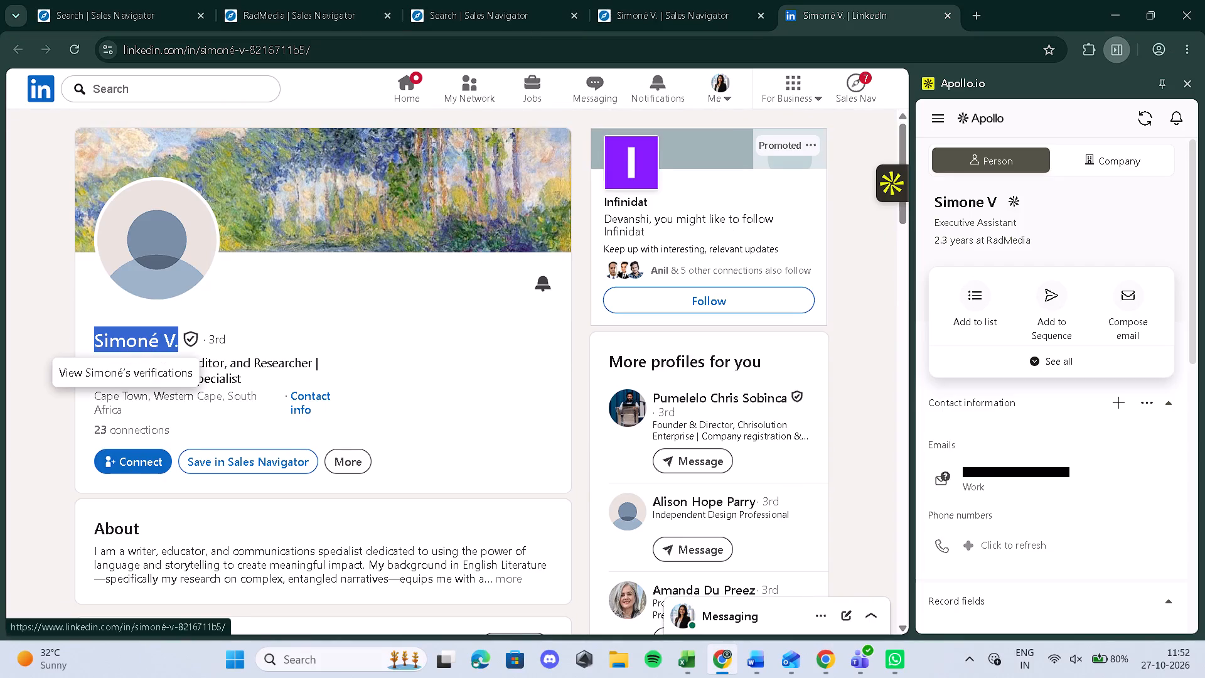
drag(176, 342, 177, 342)
key(ctrl+c)
click(672, 667)
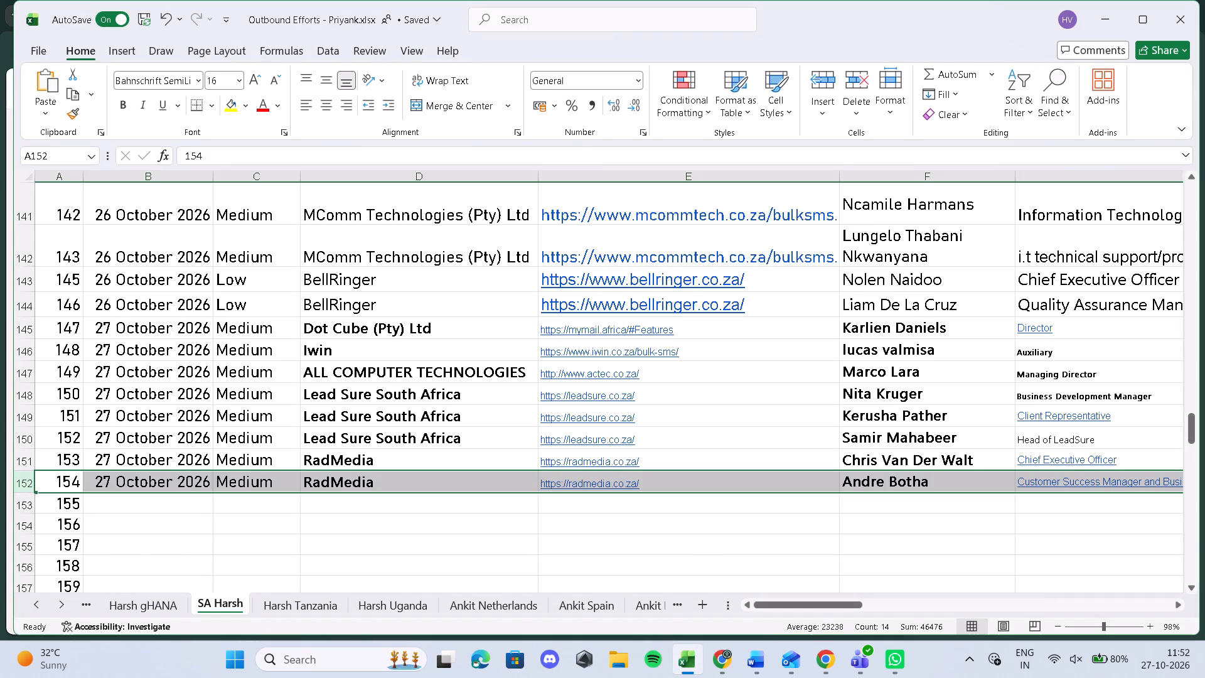
click(948, 509)
key(ctrl+v)
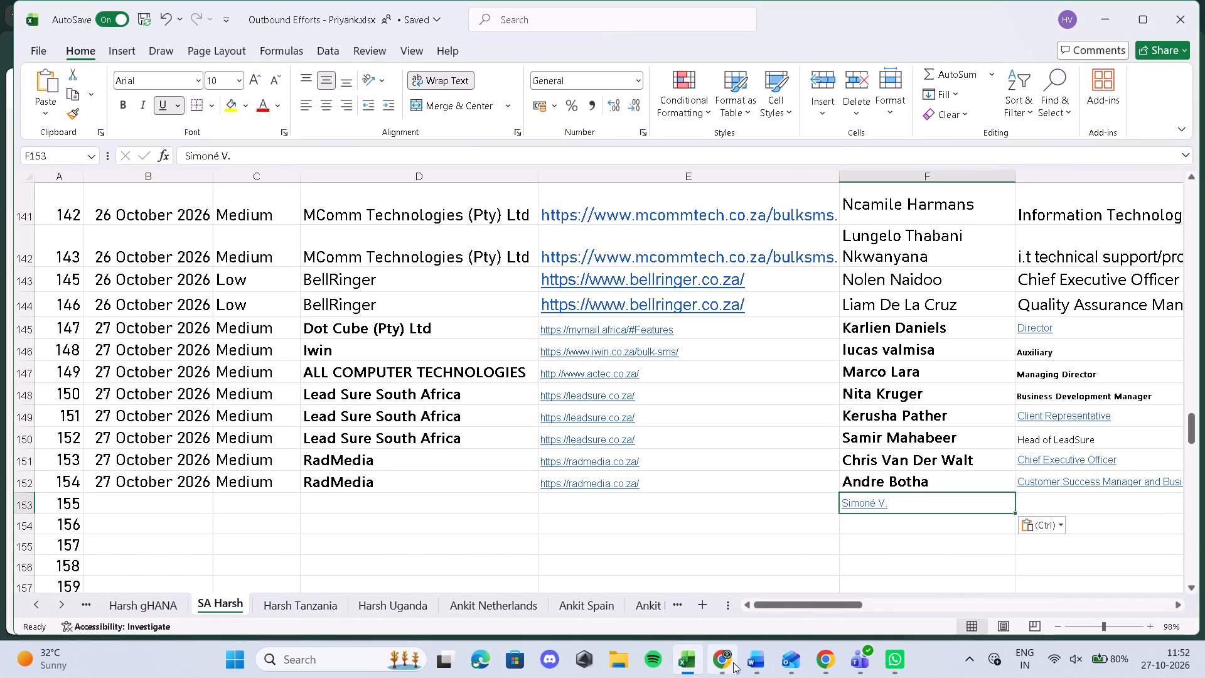
Copy the current RadMedia job title, Content & Communications Strategist, from the profile's Experience section into cell G153.
click(728, 662)
click(821, 659)
click(737, 660)
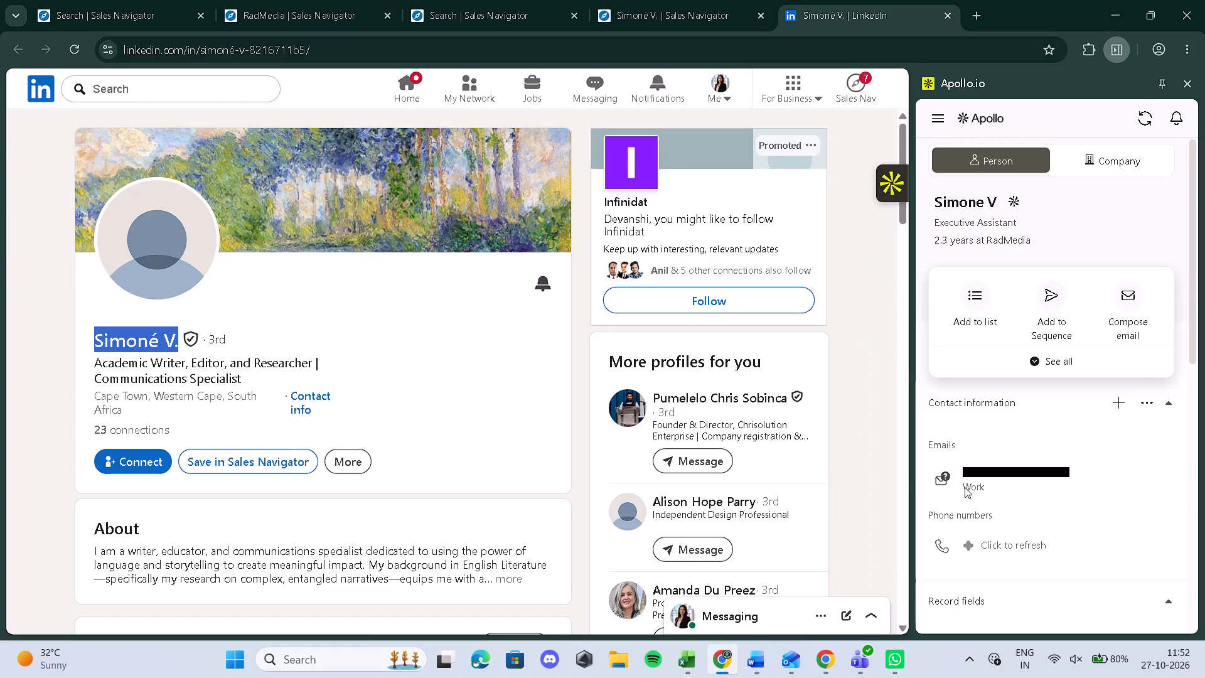
scroll(403, 489, down, 3)
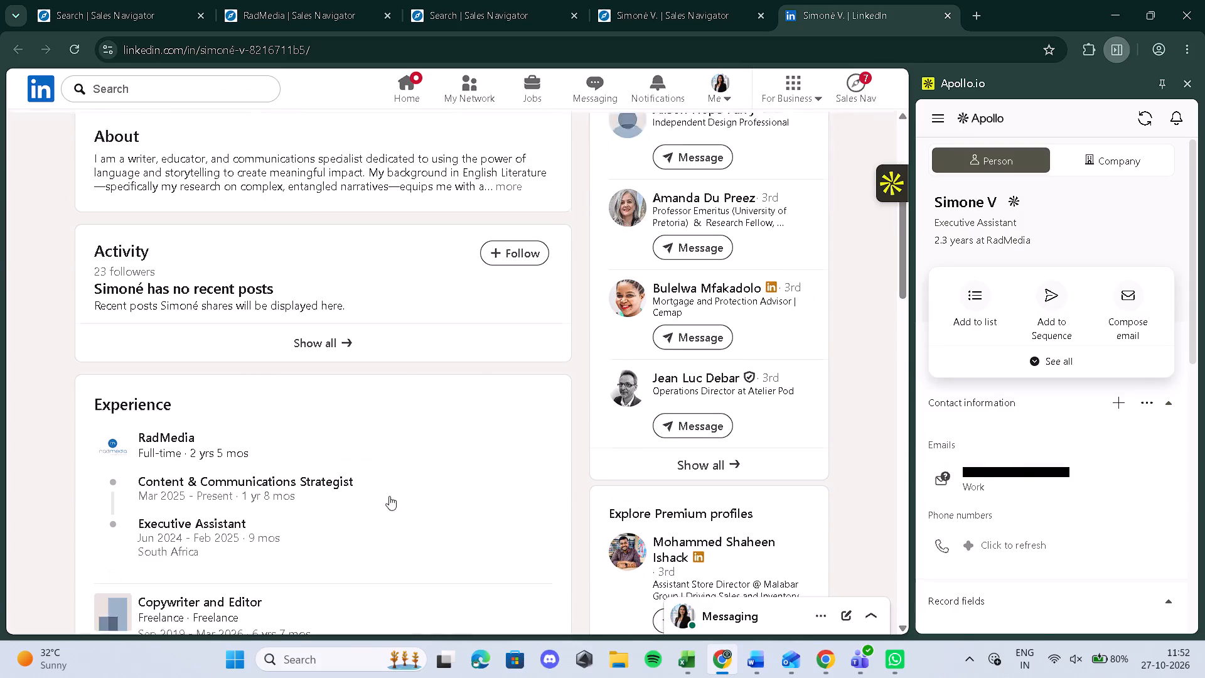
drag(126, 475, 405, 474)
key(ctrl+c)
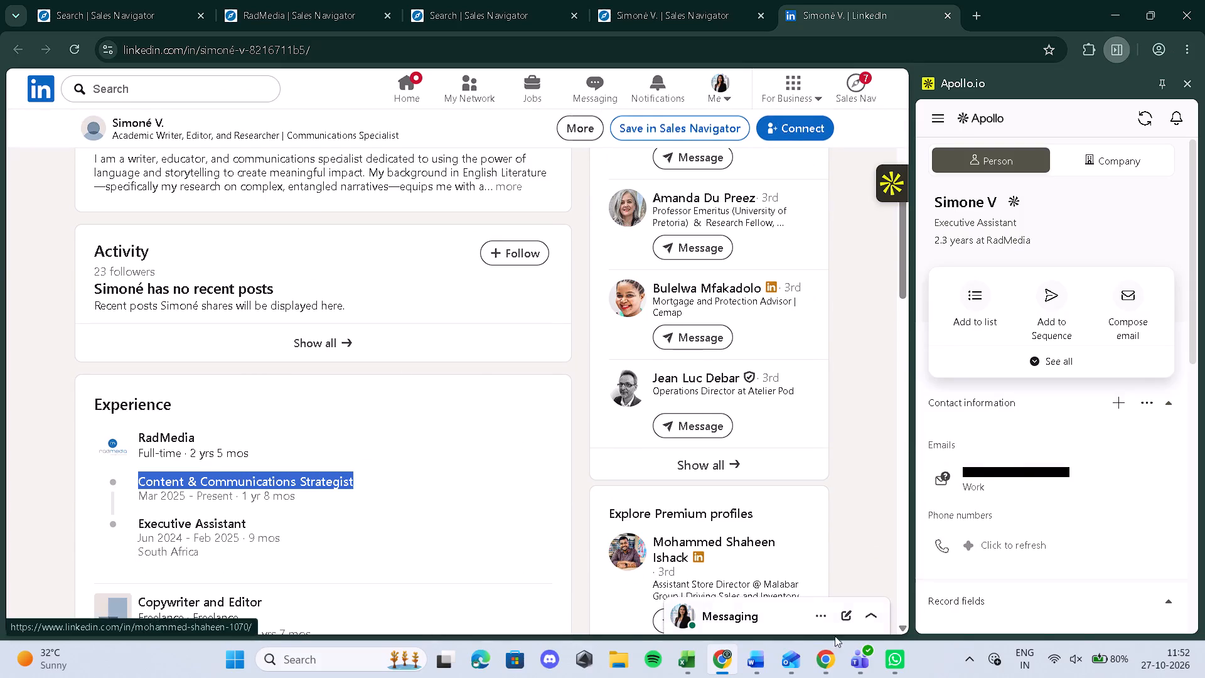
click(677, 661)
click(1051, 498)
key(ctrl+v)
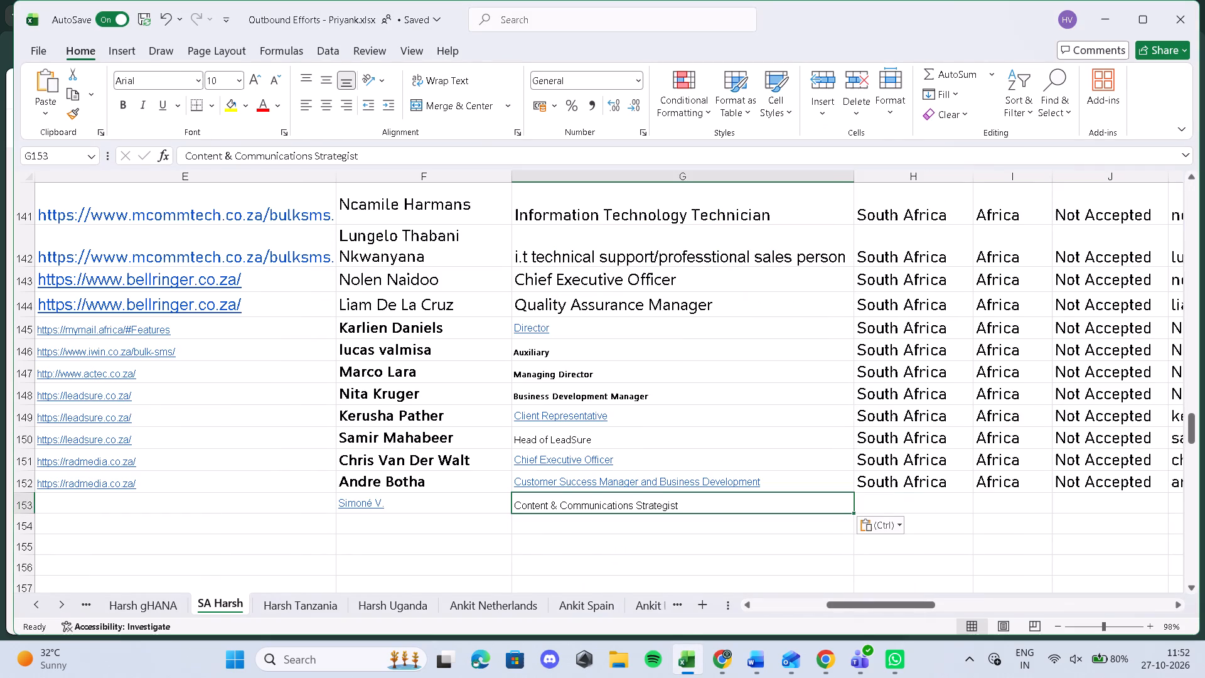
Copy South Africa, Africa and Not Accepted from row 152 into columns H, I and J of row 153.
click(907, 484)
key(ctrl+c)
click(919, 504)
key(ctrl+v)
click(1009, 485)
key(ctrl+c)
click(1012, 501)
key(ctrl+v)
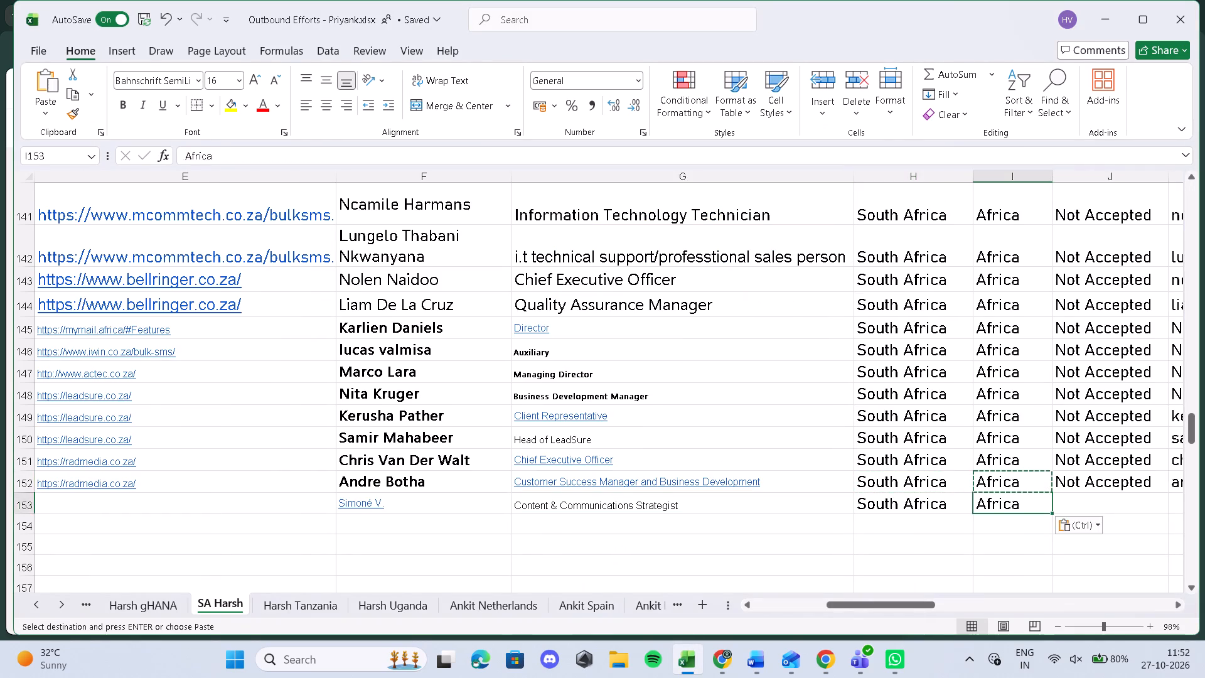
click(1089, 482)
key(ctrl+c)
click(1092, 498)
key(ctrl+v)
drag(928, 601, 642, 587)
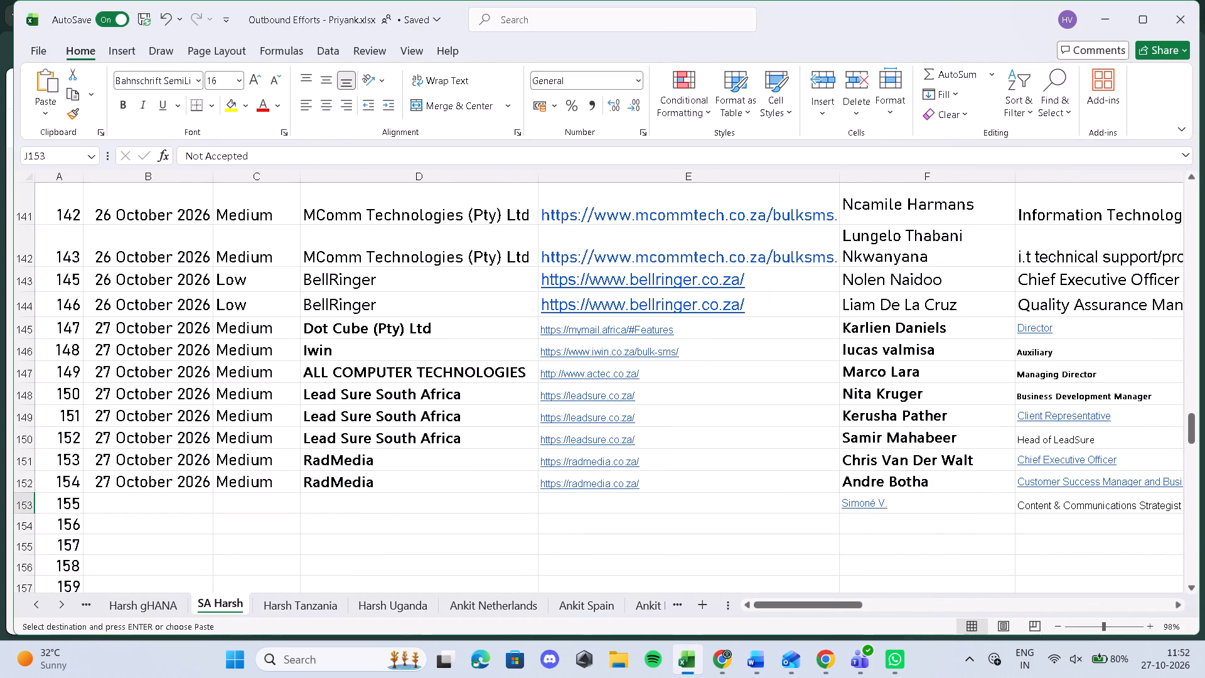
right_click(658, 489)
click(584, 565)
key(ctrl+c)
click(636, 511)
key(ctrl+v)
right_click(442, 495)
click(378, 539)
right_click(407, 487)
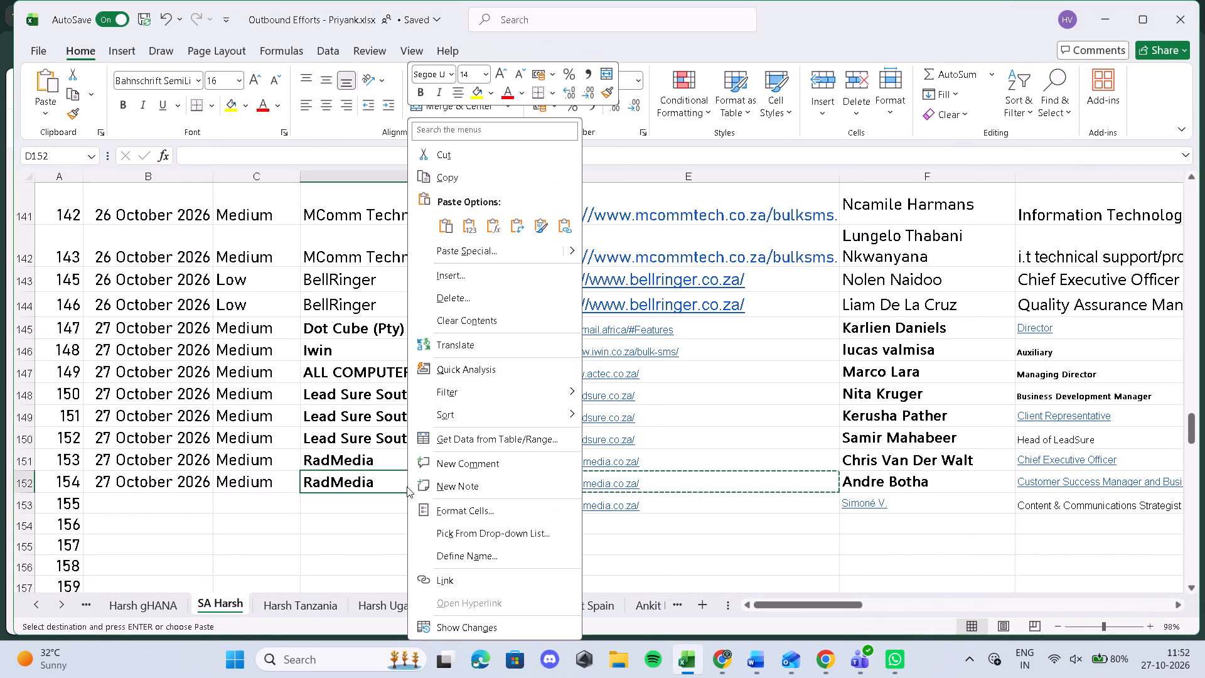
key(ctrl+c)
click(356, 500)
key(ctrl+c)
click(377, 508)
key(ctrl+v)
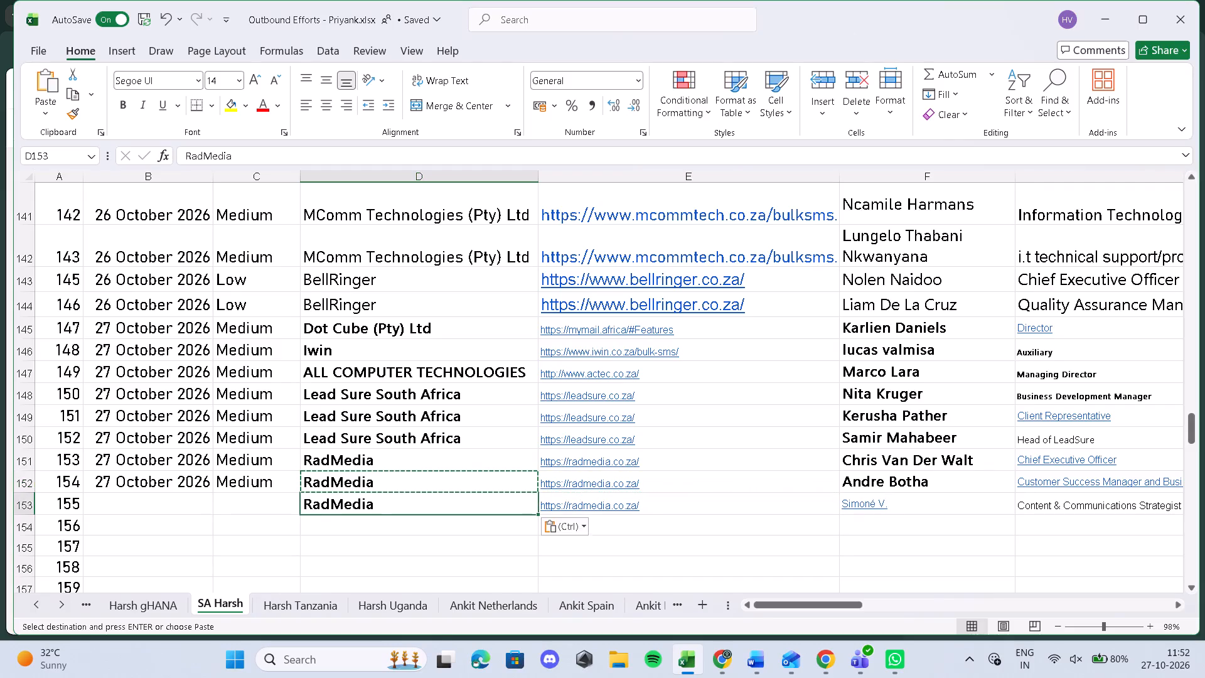
Copy the priority Medium and the date 27 October 2026 from row 152 into cells C153 and B153.
right_click(270, 487)
ctrl+click(233, 528)
key(ctrl+c)
click(257, 495)
key(ctrl+v)
right_click(146, 487)
click(134, 533)
key(ctrl+c)
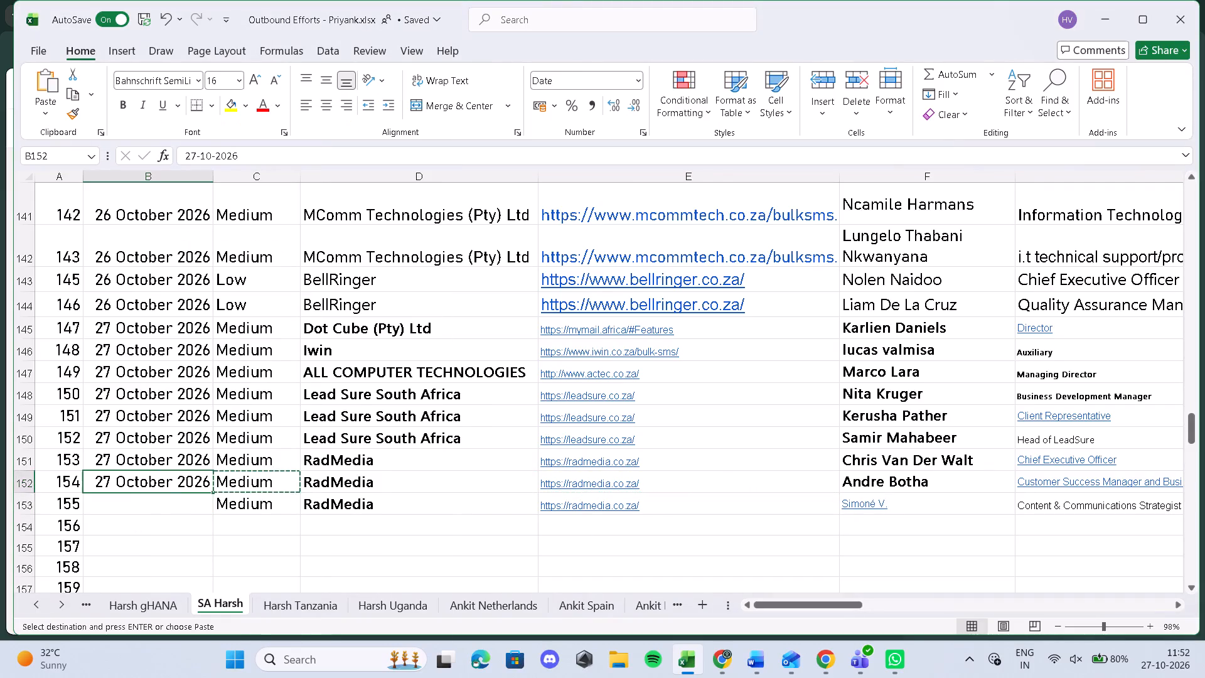
click(141, 503)
key(ctrl+v)
click(29, 507)
drag(818, 608, 873, 596)
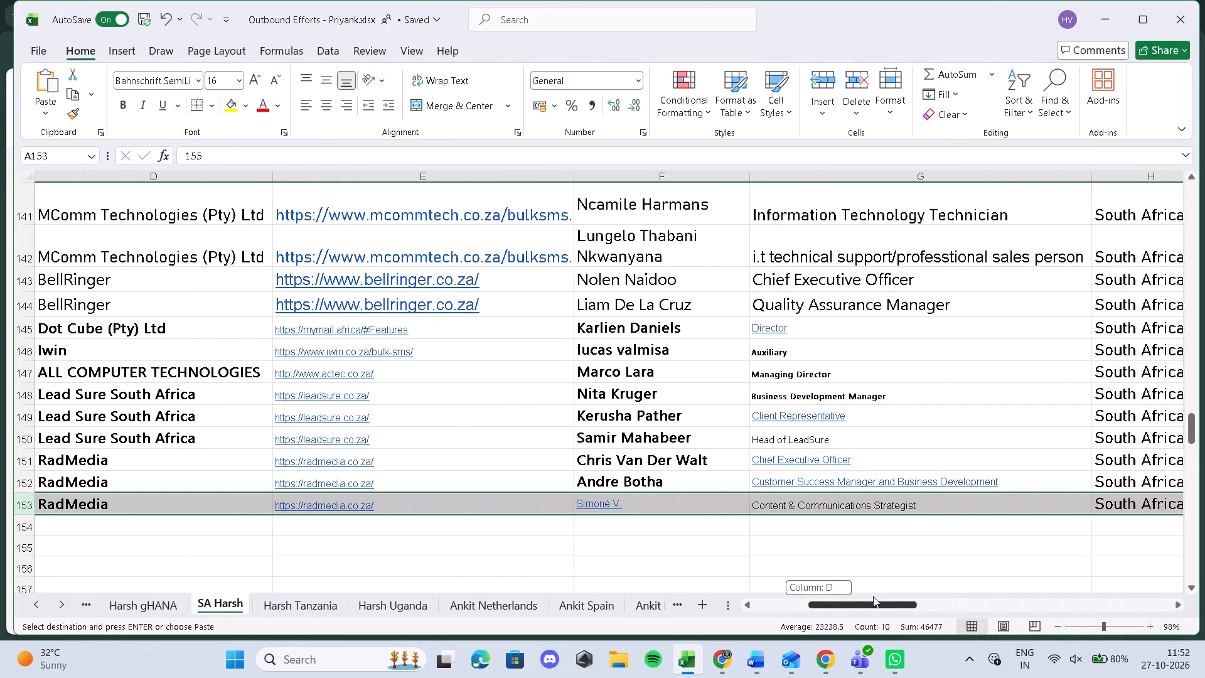
drag(873, 596, 922, 587)
click(823, 659)
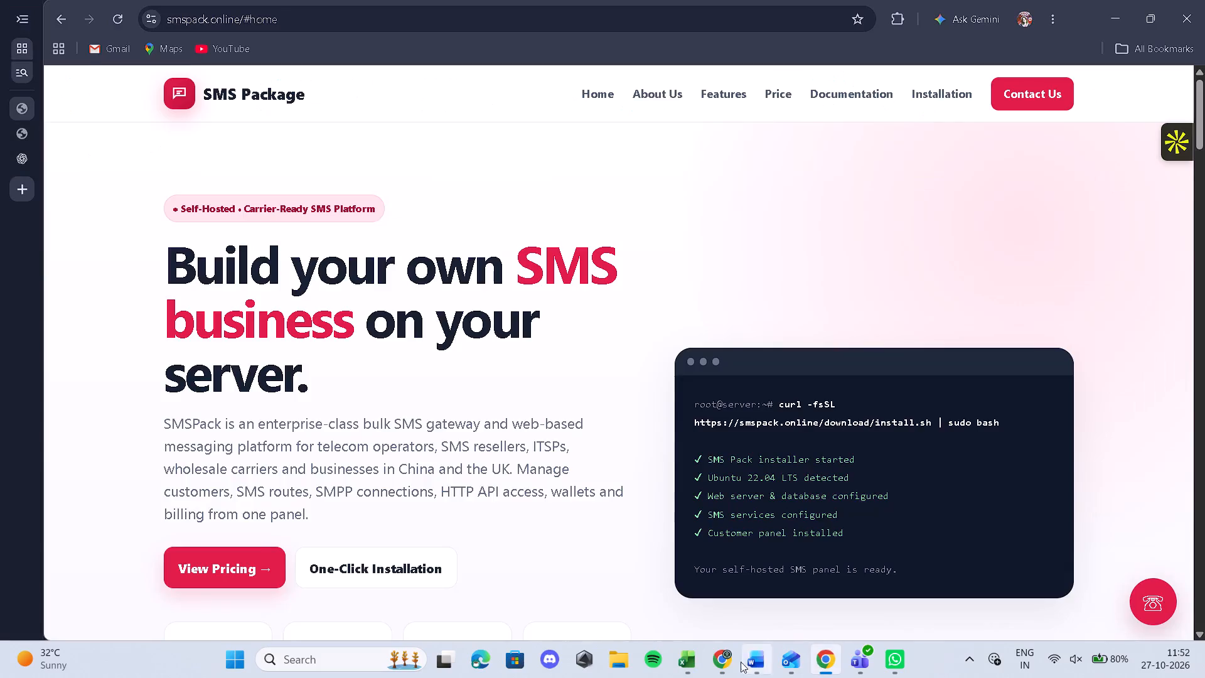
click(716, 663)
click(716, 663)
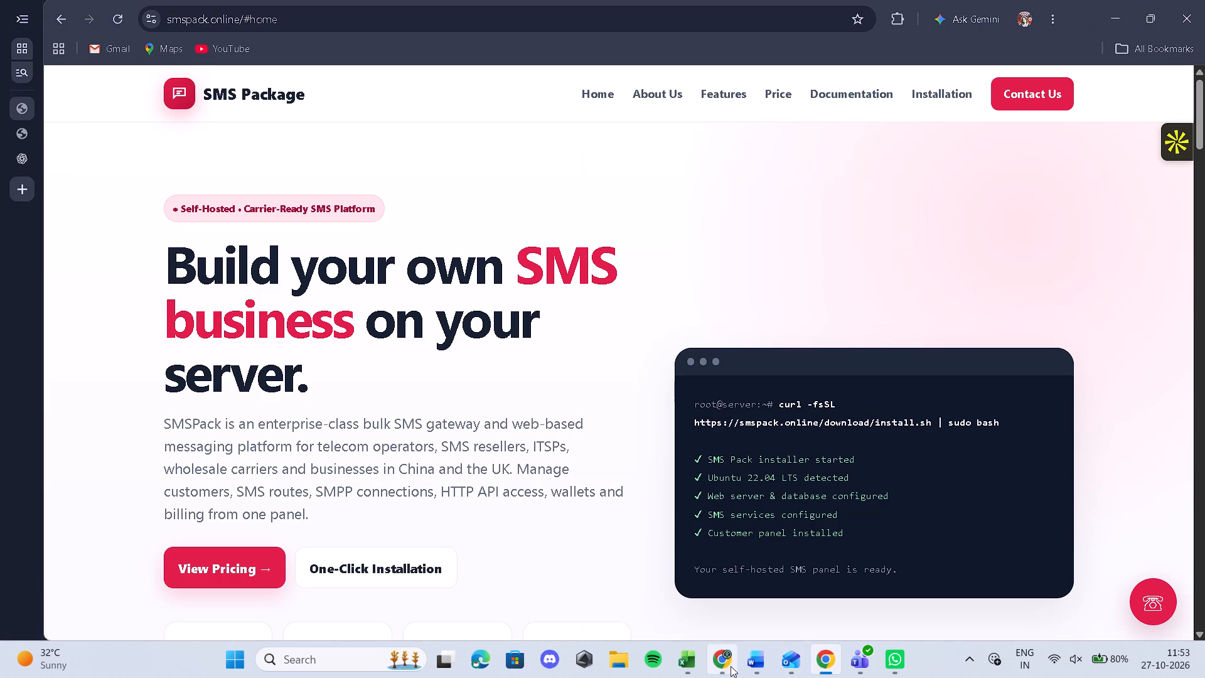
click(726, 666)
click(694, 665)
click(818, 659)
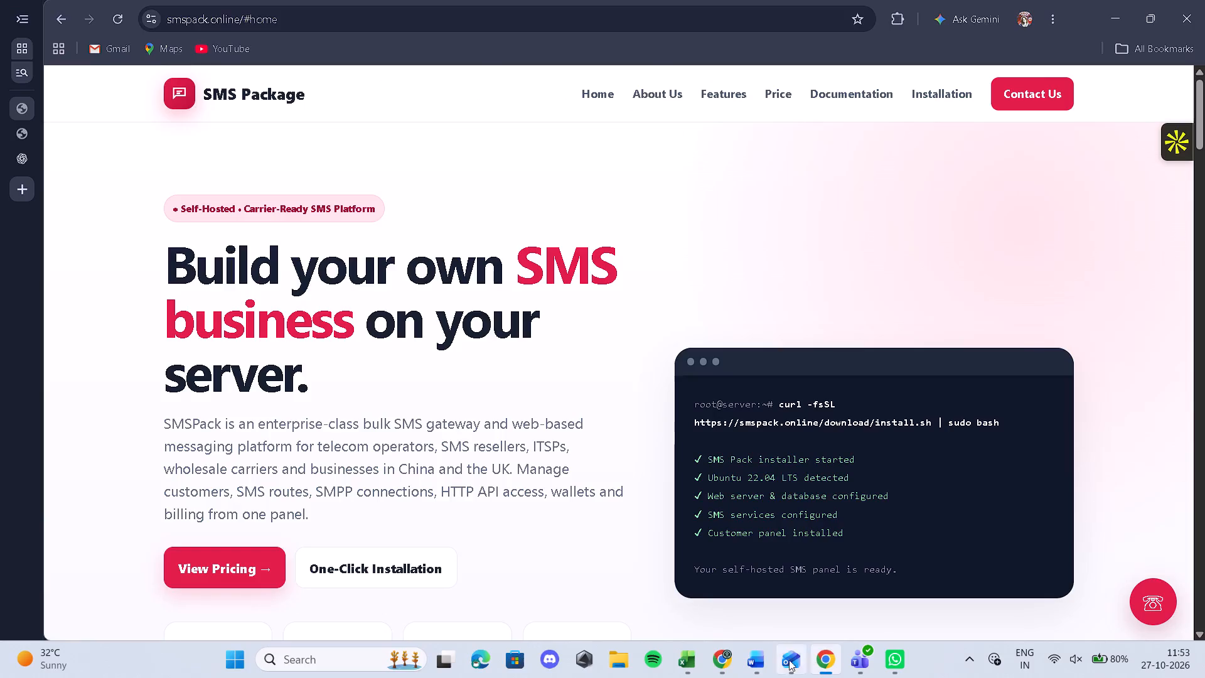
click(714, 658)
click(1067, 477)
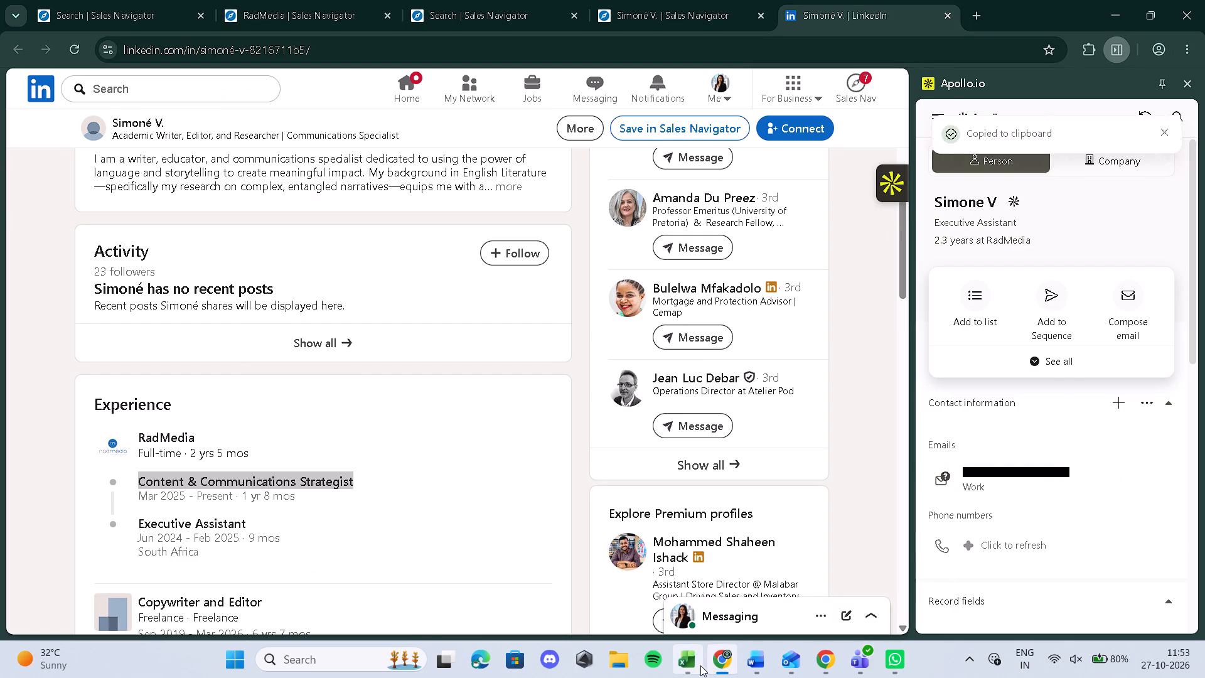
click(700, 665)
click(790, 505)
key(ctrl+v)
click(21, 508)
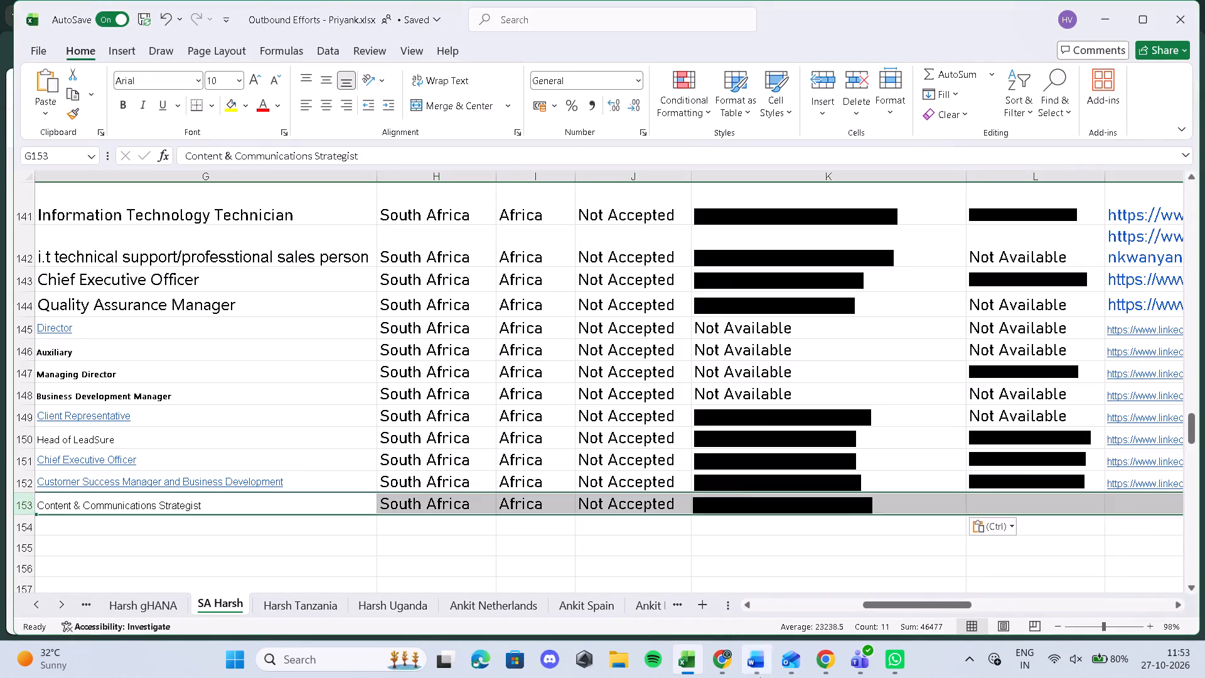
click(827, 675)
click(823, 675)
click(709, 675)
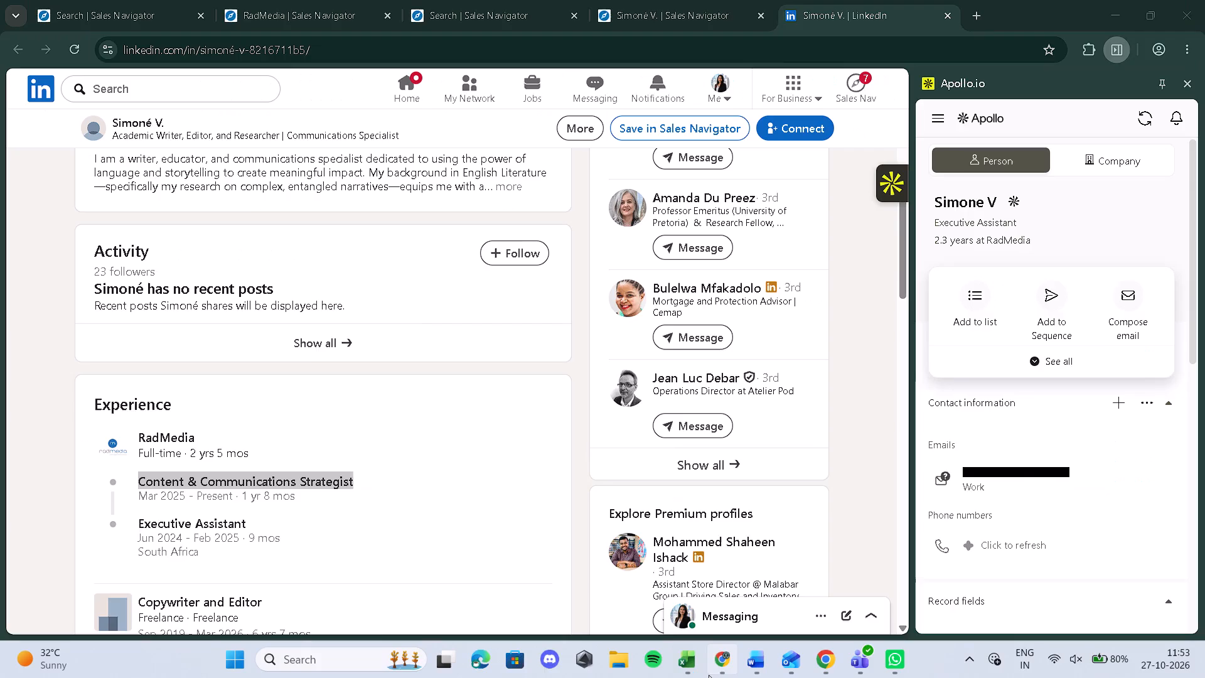
click(997, 543)
double_click(1140, 134)
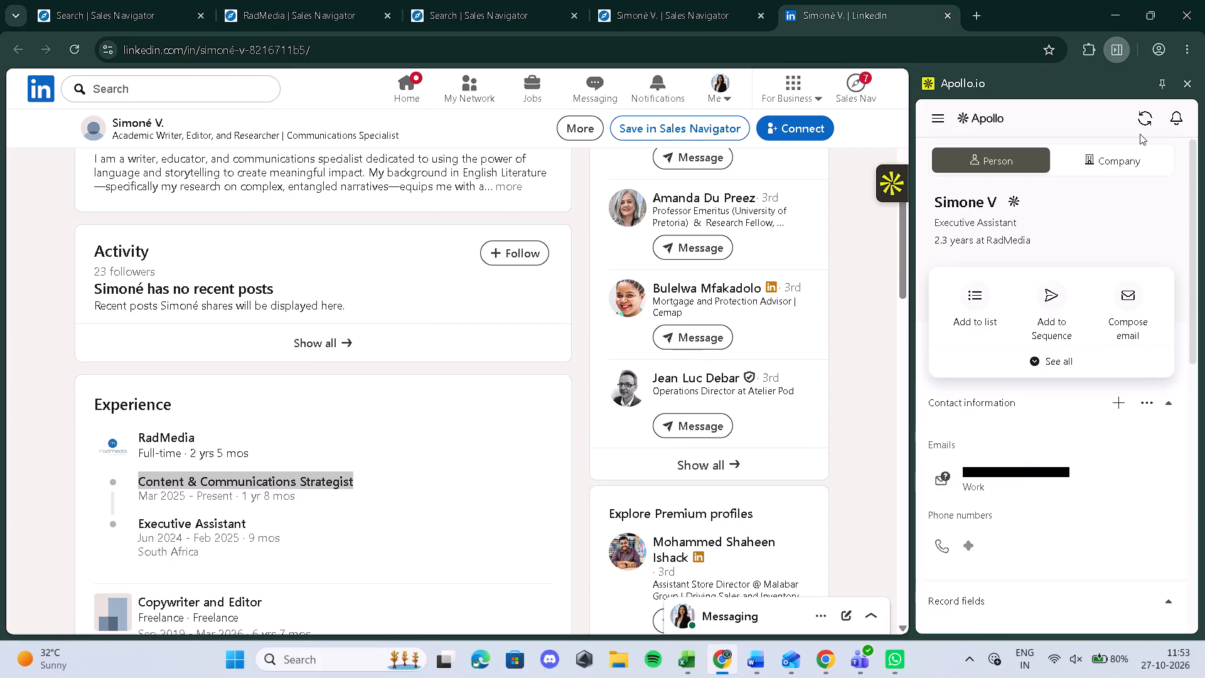
click(1138, 129)
click(1138, 122)
click(478, 0)
click(673, 0)
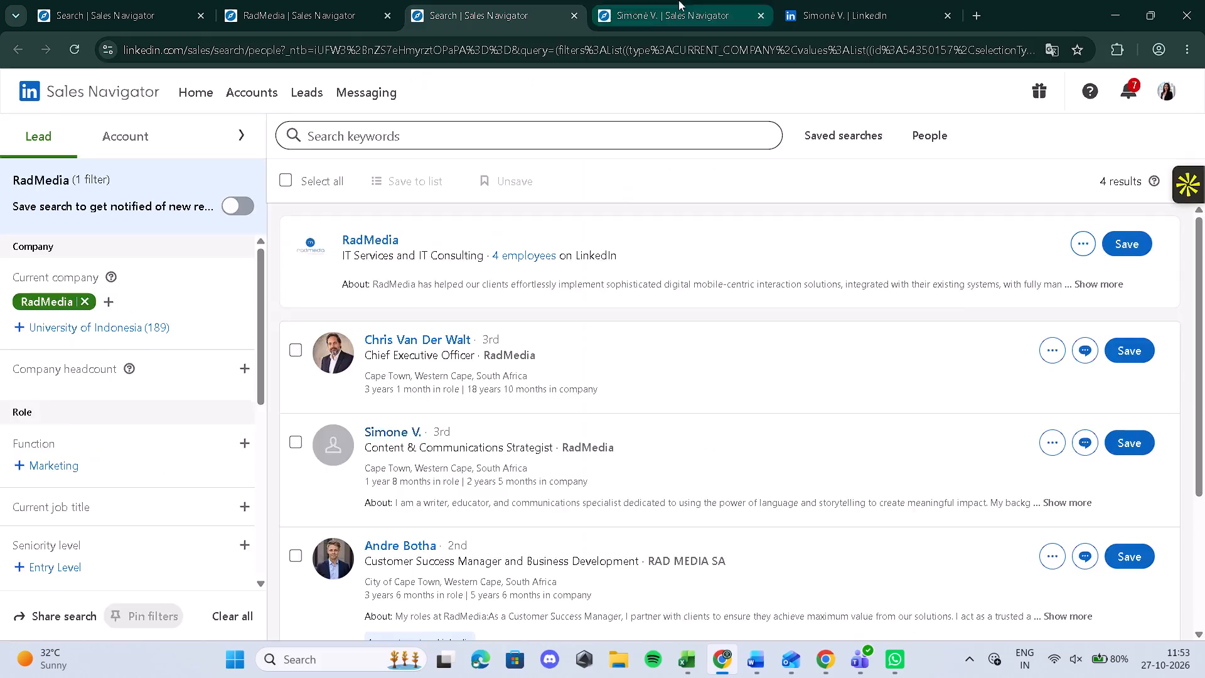
click(877, 0)
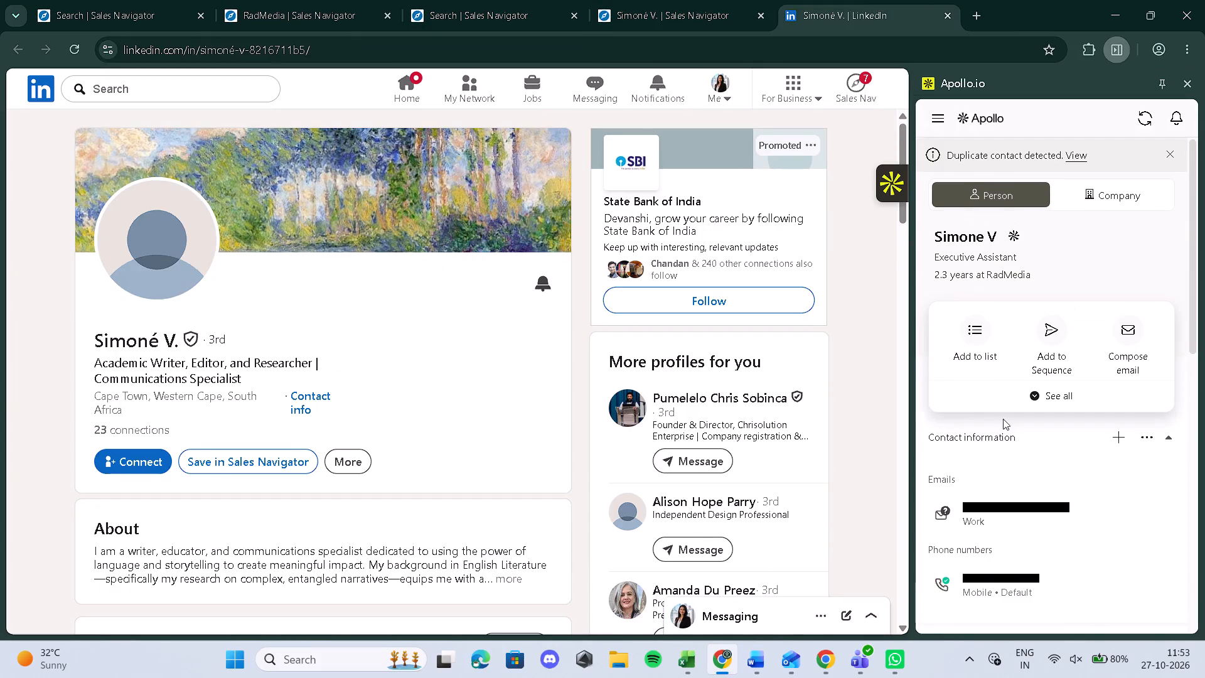
click(1064, 586)
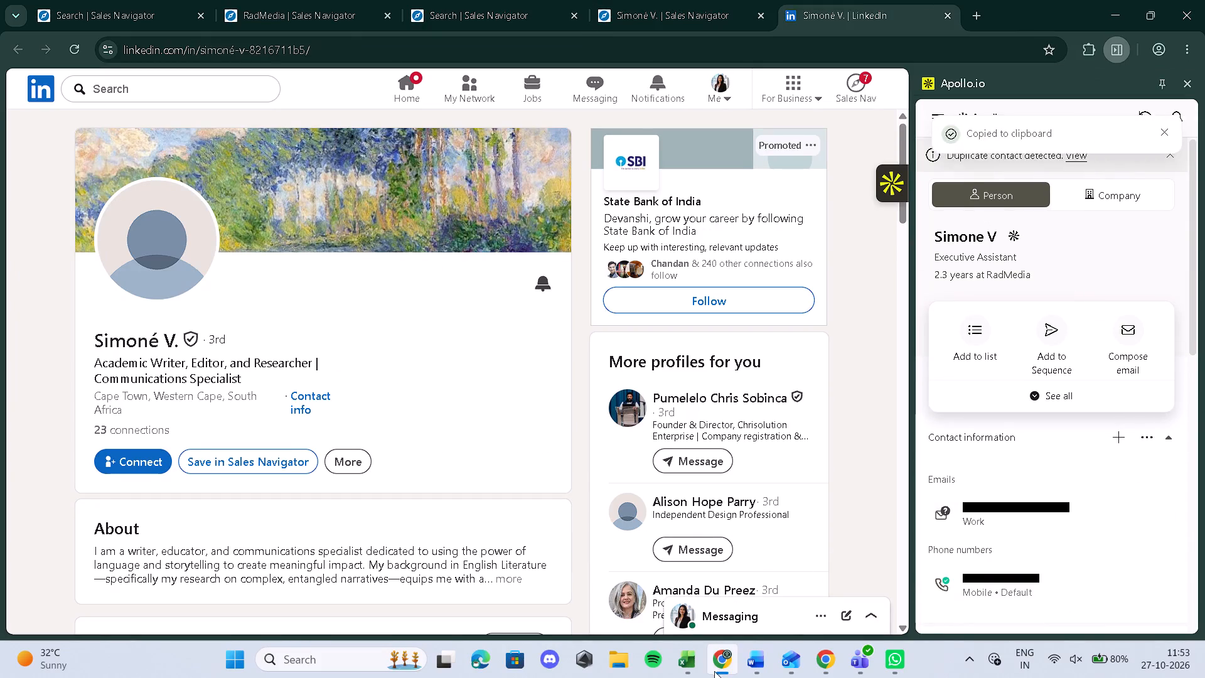
click(699, 672)
click(1009, 509)
key(ctrl+v)
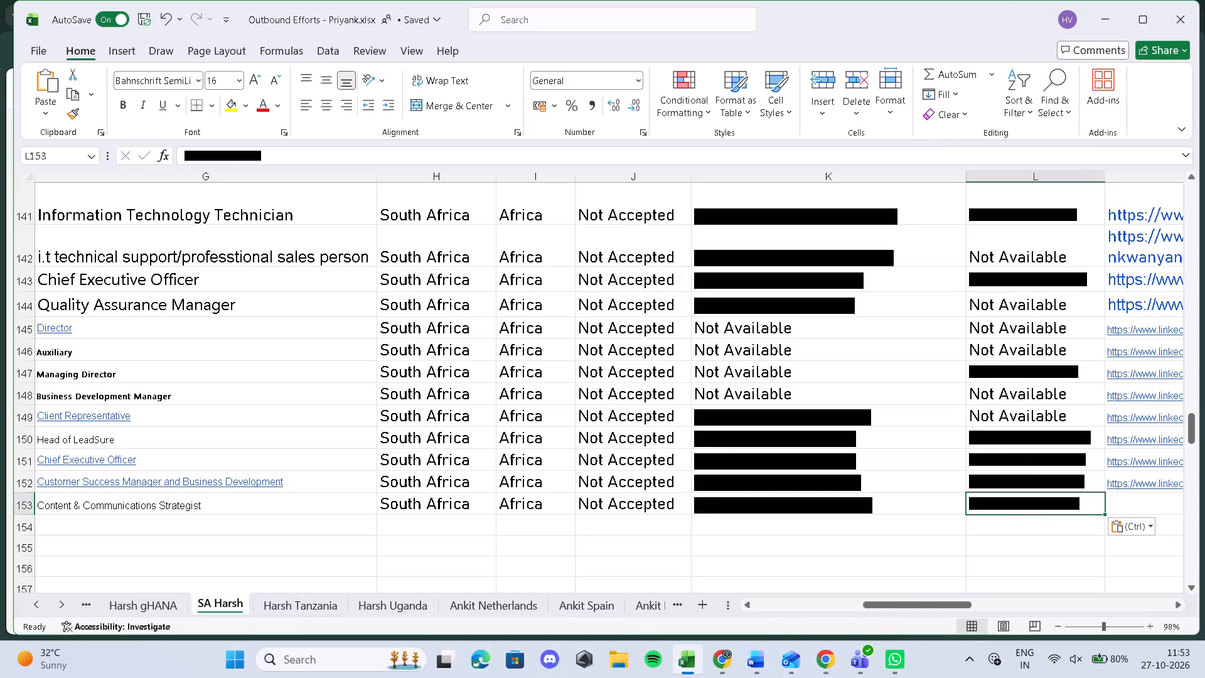
click(24, 498)
click(817, 657)
click(721, 664)
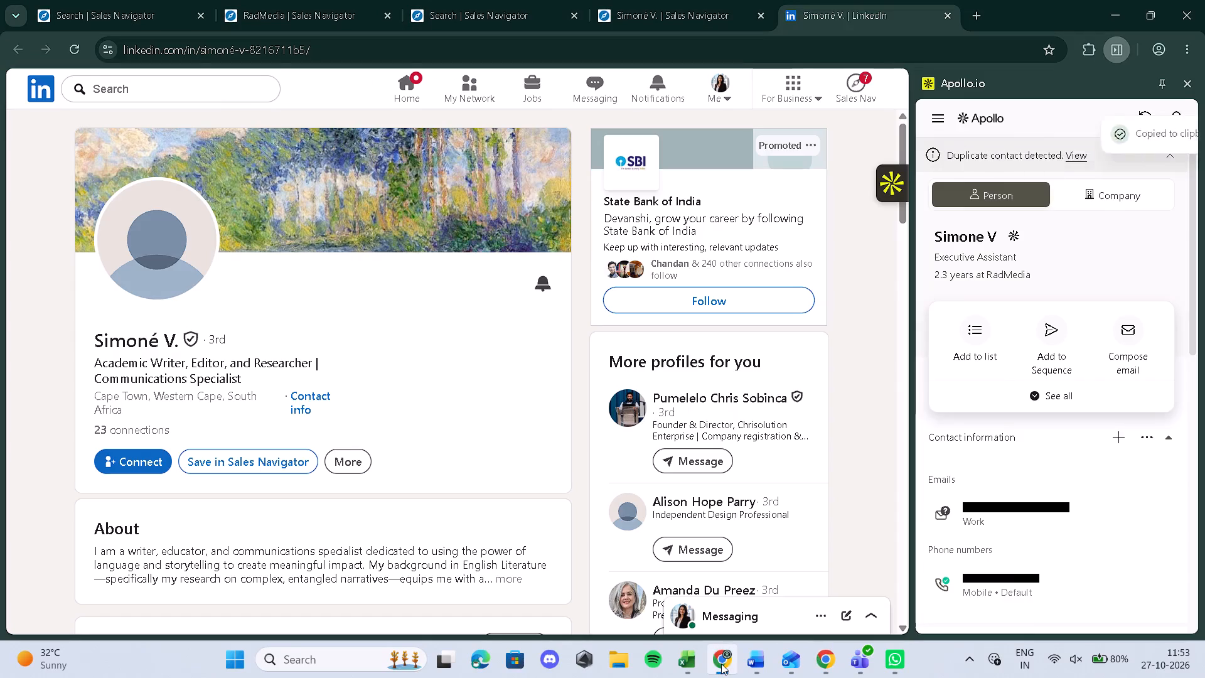
click(694, 664)
drag(904, 606, 941, 592)
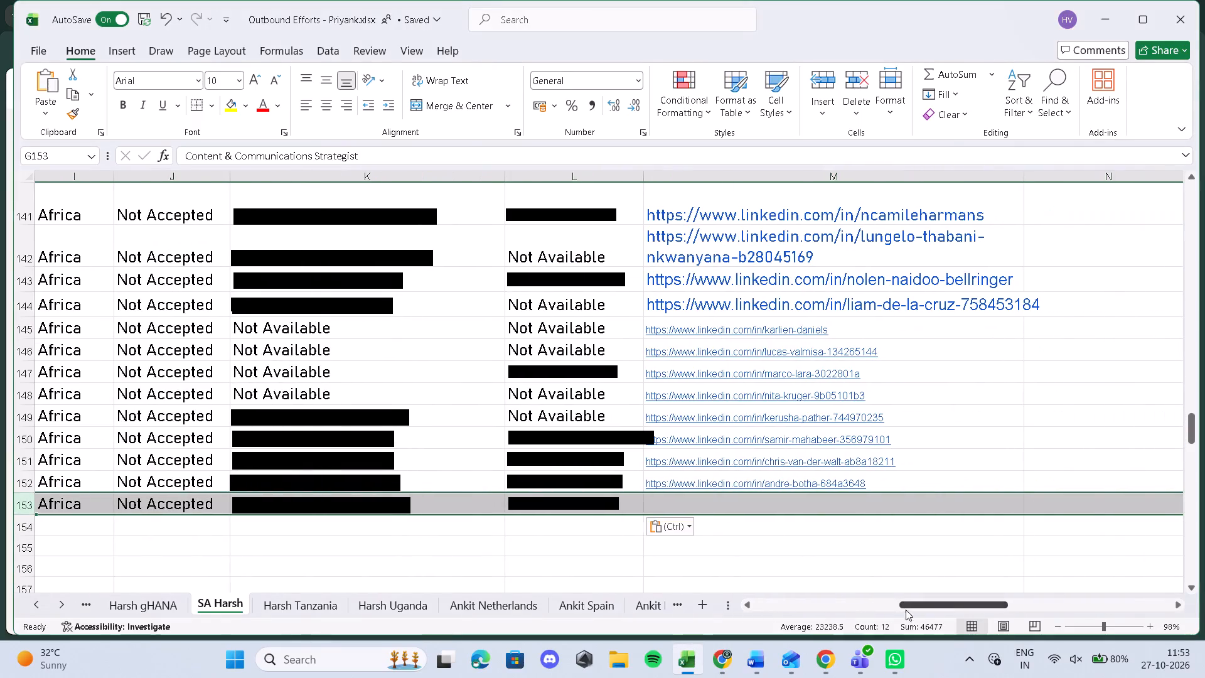
click(825, 658)
click(722, 658)
click(649, 0)
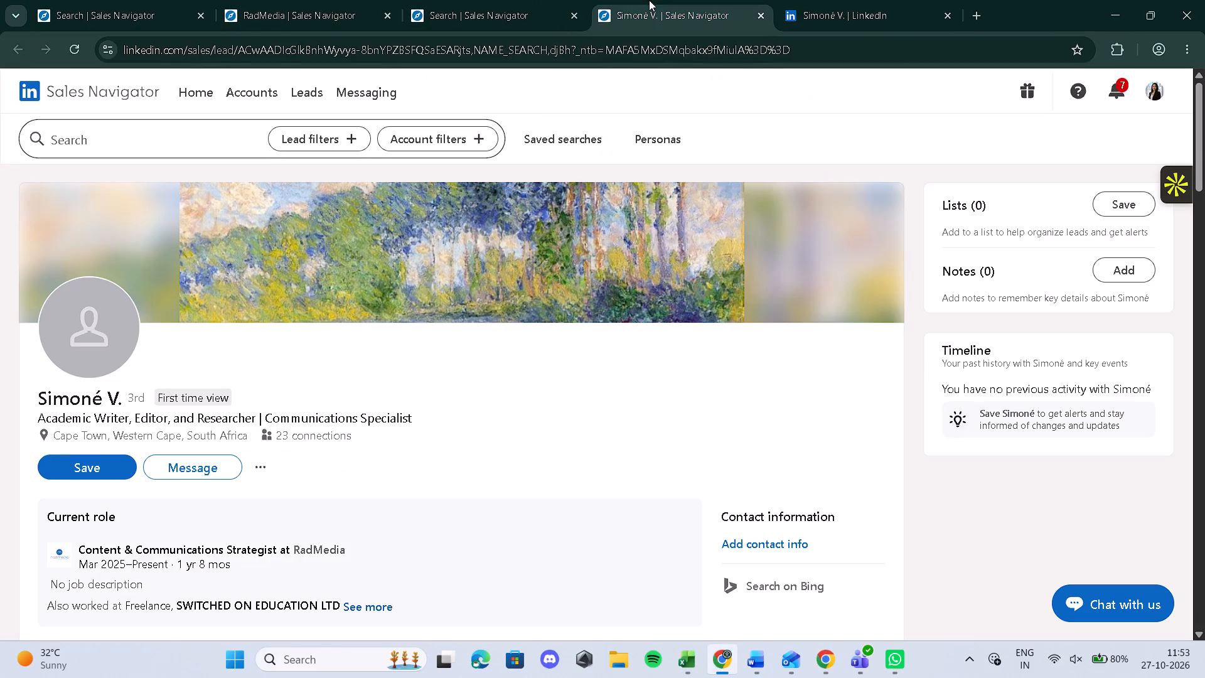
click(261, 476)
click(207, 595)
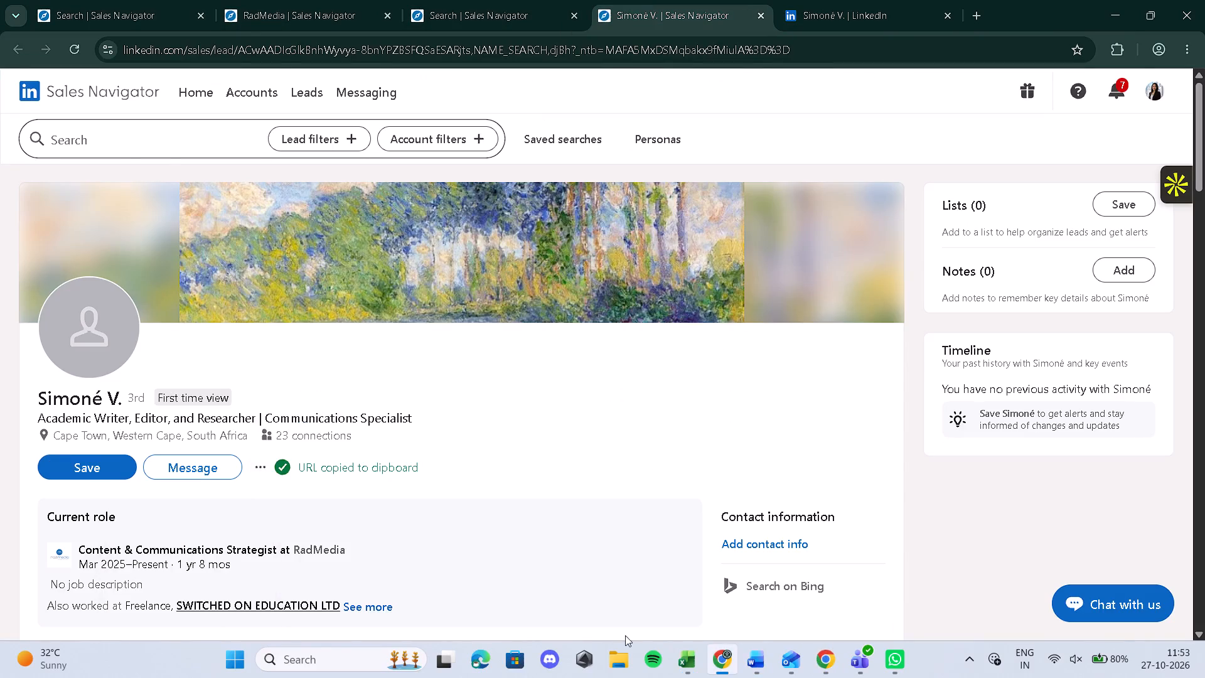
click(692, 655)
click(854, 508)
key(ctrl+v)
Re-enter the pasted LinkedIn address in cell M153 so it converts to a hyperlink.
click(1126, 506)
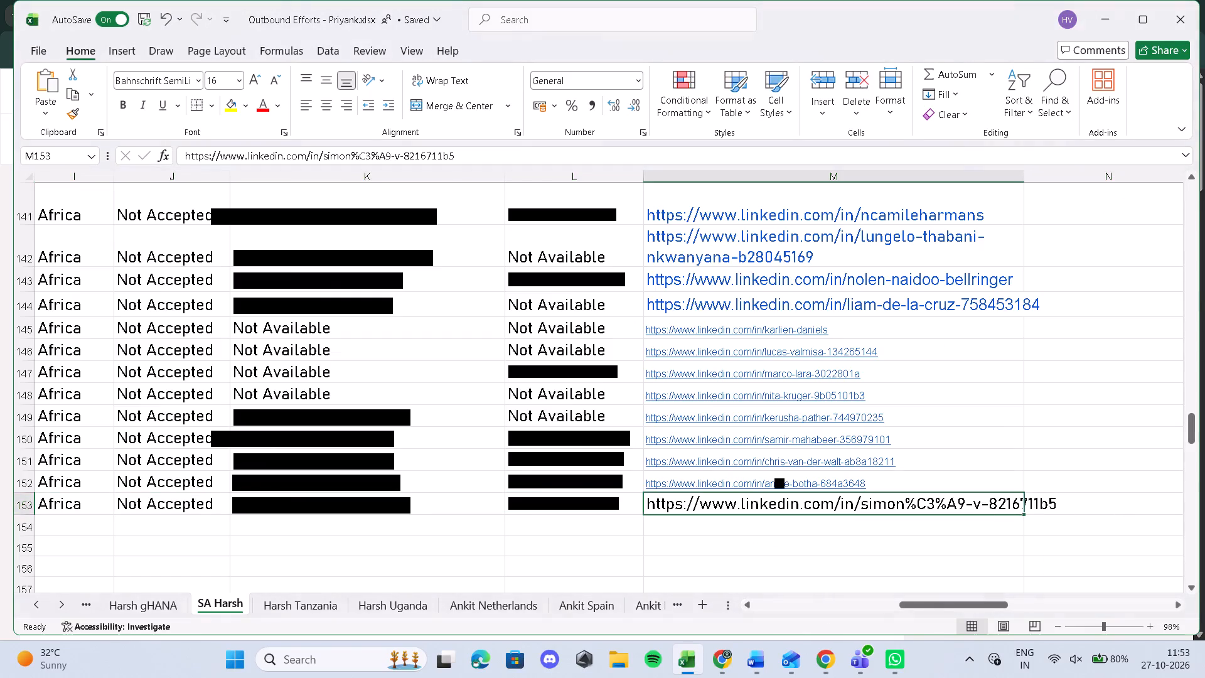
click(1122, 506)
double_click(1007, 511)
click(1077, 502)
click(1142, 503)
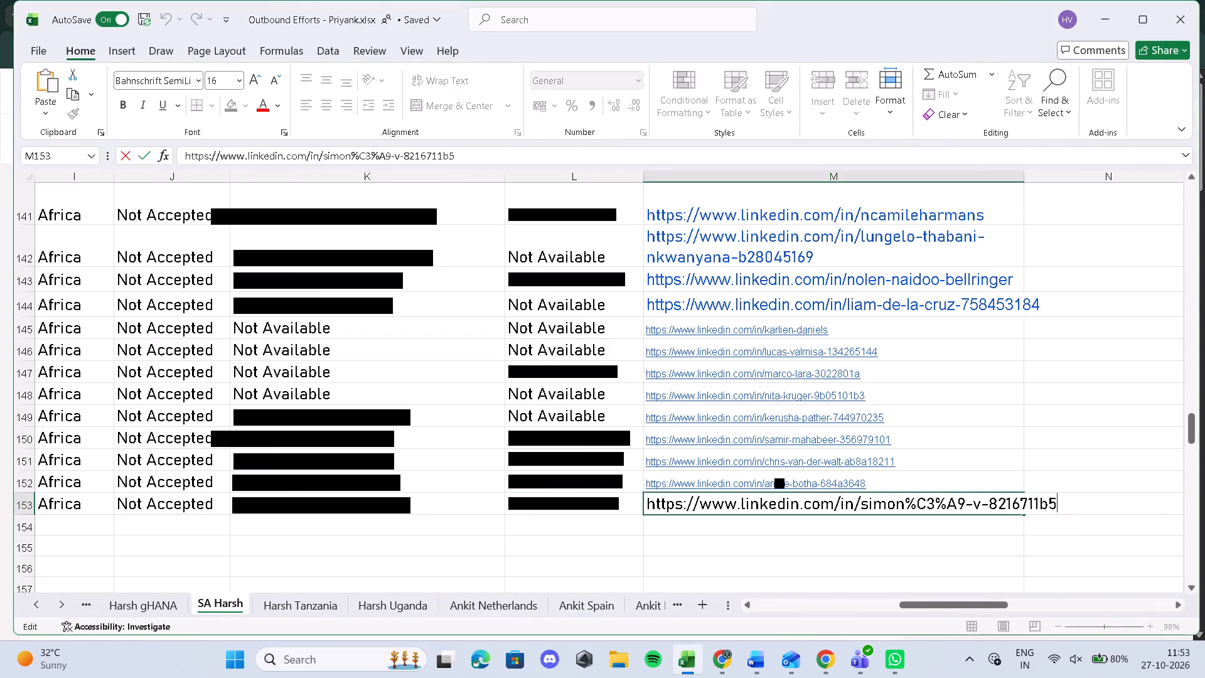
click(1106, 503)
click(1059, 519)
click(1087, 498)
Copy Bulk SMS from cell O152 into cell O153.
drag(976, 605, 978, 607)
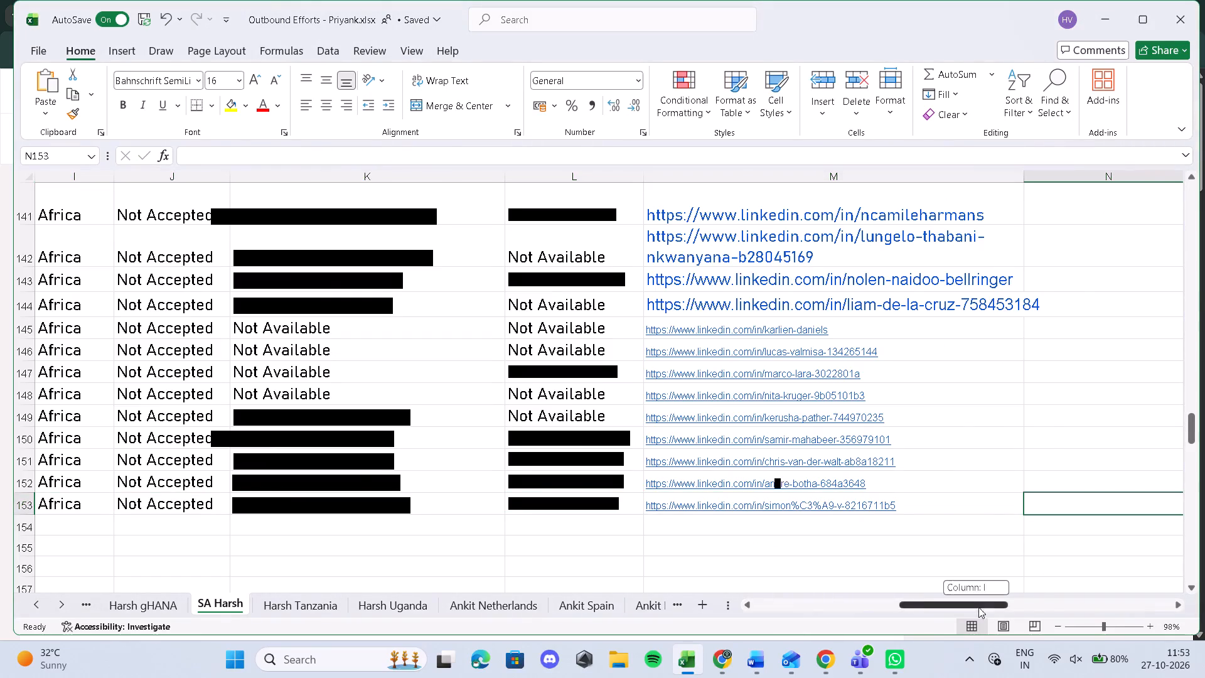
drag(978, 607, 1009, 601)
click(1056, 480)
key(ctrl+c)
click(1059, 501)
key(ctrl+v)
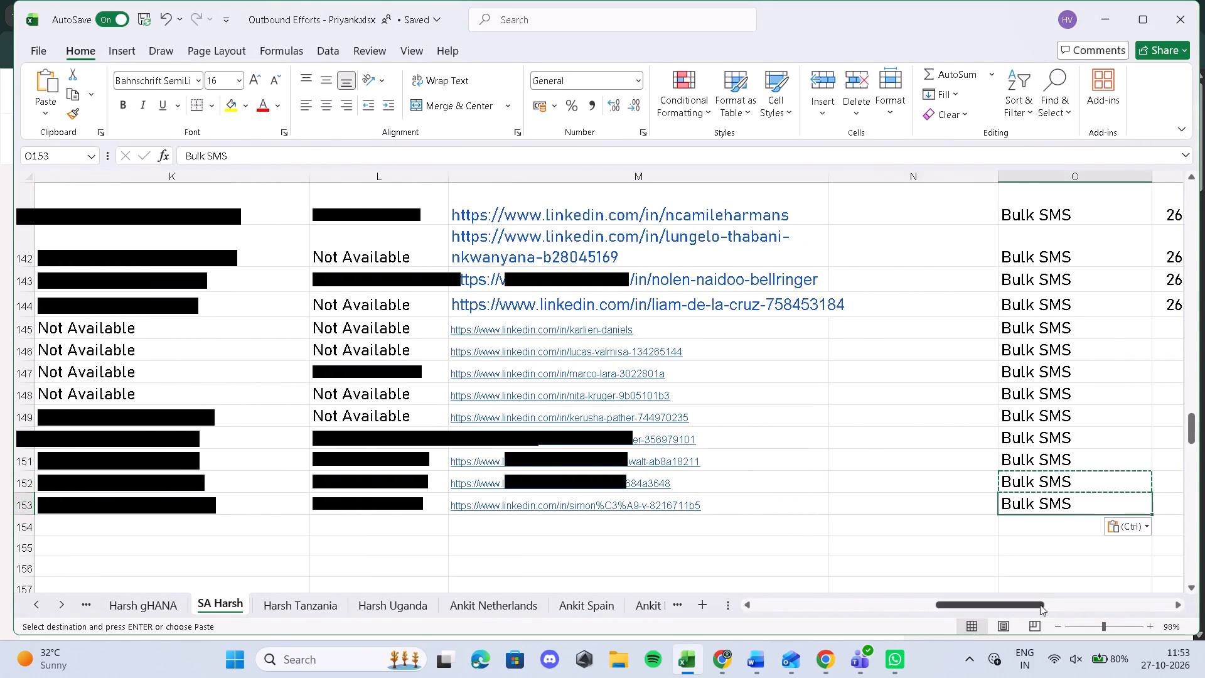
Review the RadMedia entry in row 153 and the neighbouring rows across the SA Harsh sheet's columns.
drag(1034, 604, 583, 601)
click(21, 508)
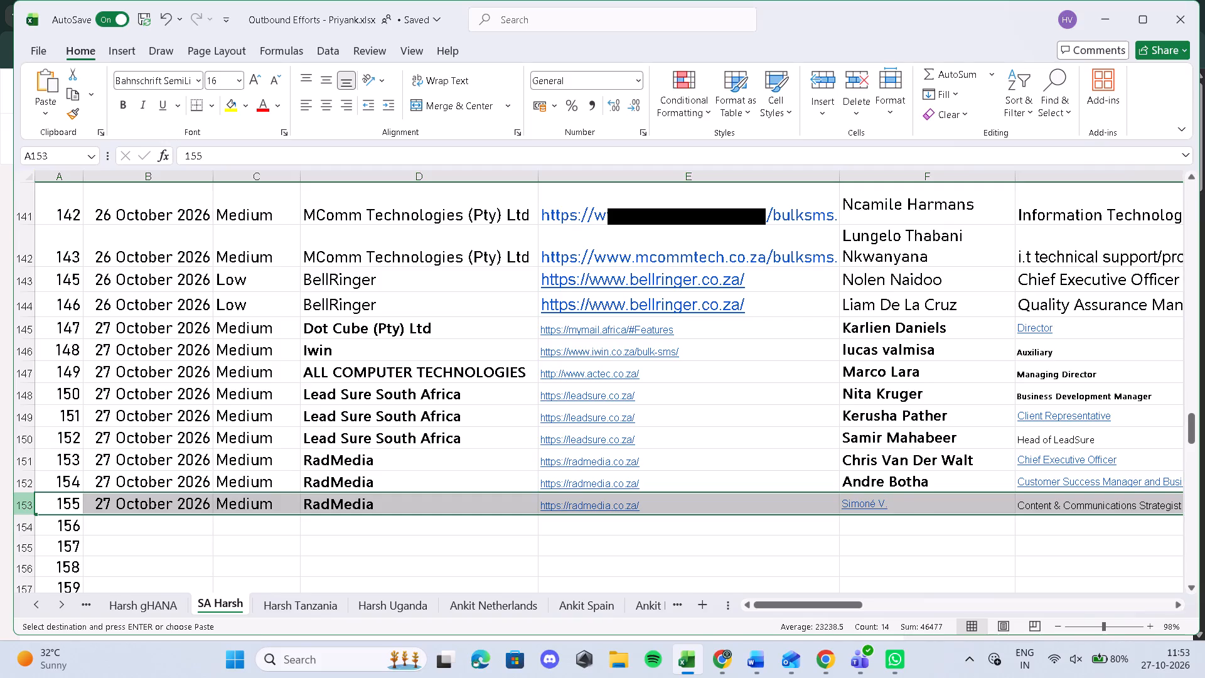
scroll(459, 523, up, 13)
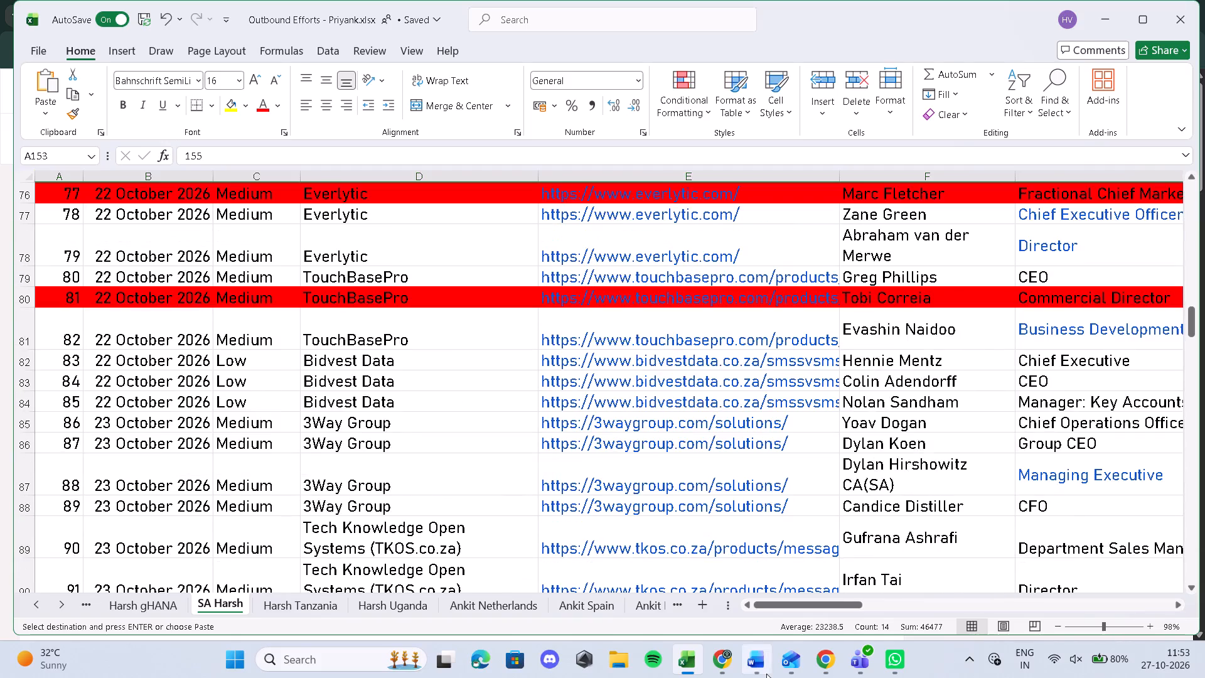
scroll(741, 412, down, 15)
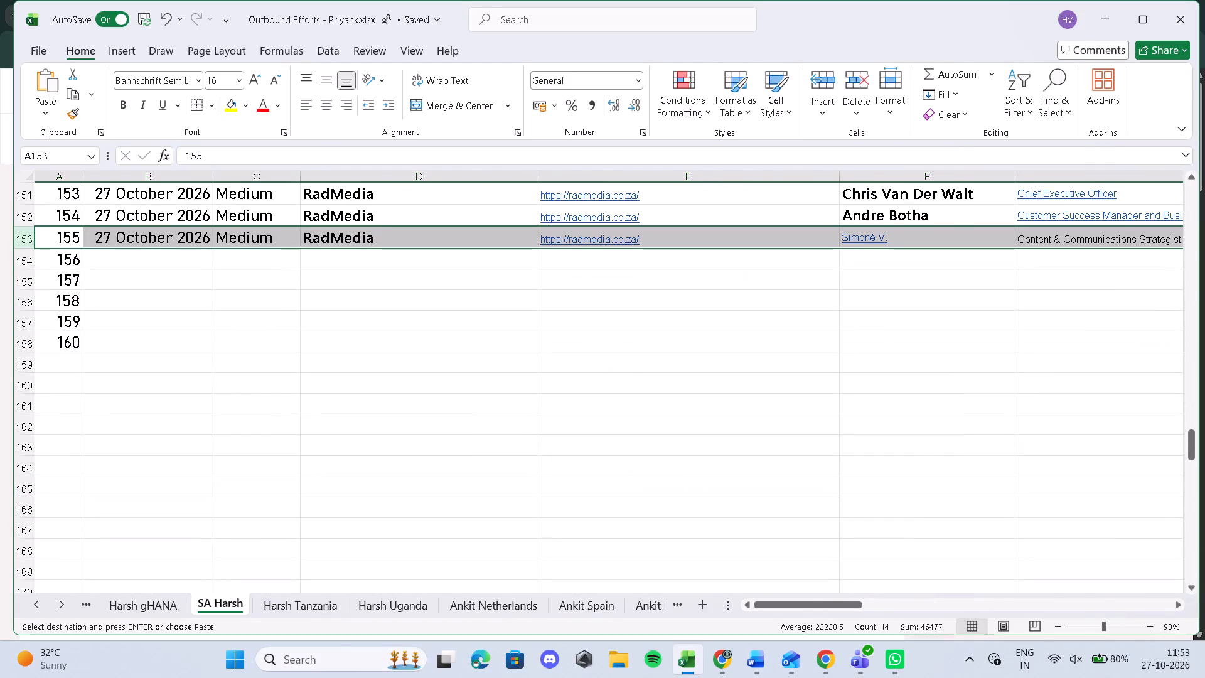
click(21, 264)
drag(789, 605, 990, 601)
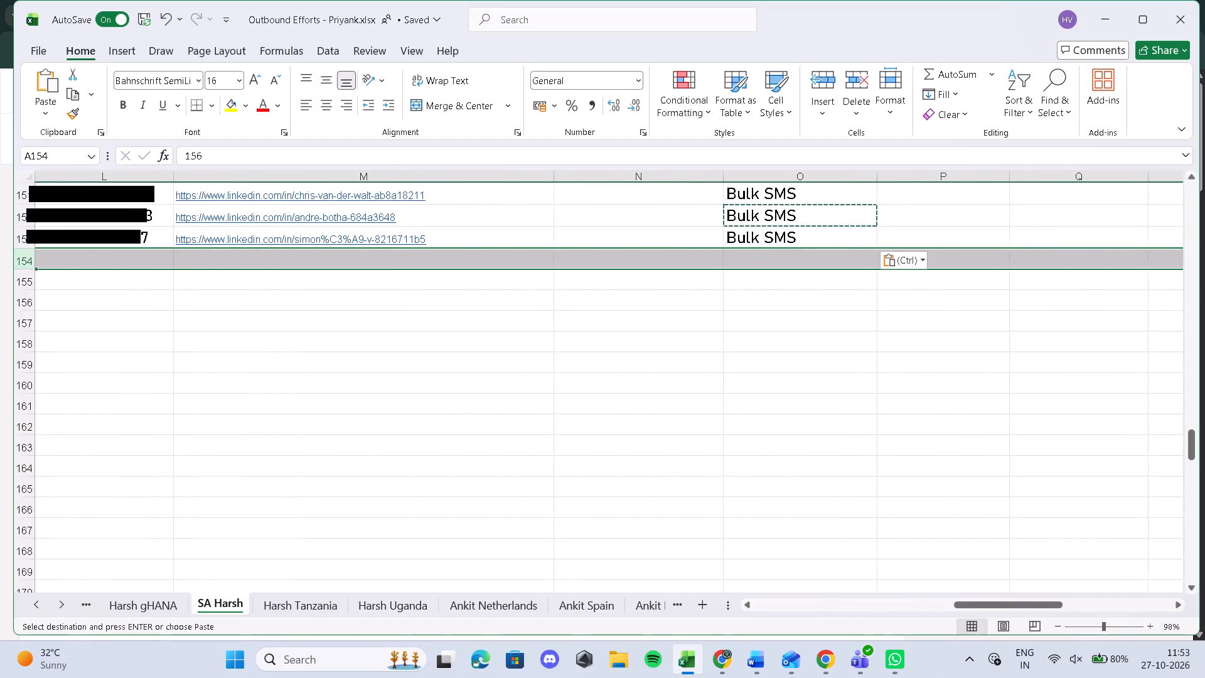
scroll(840, 549, up, 2)
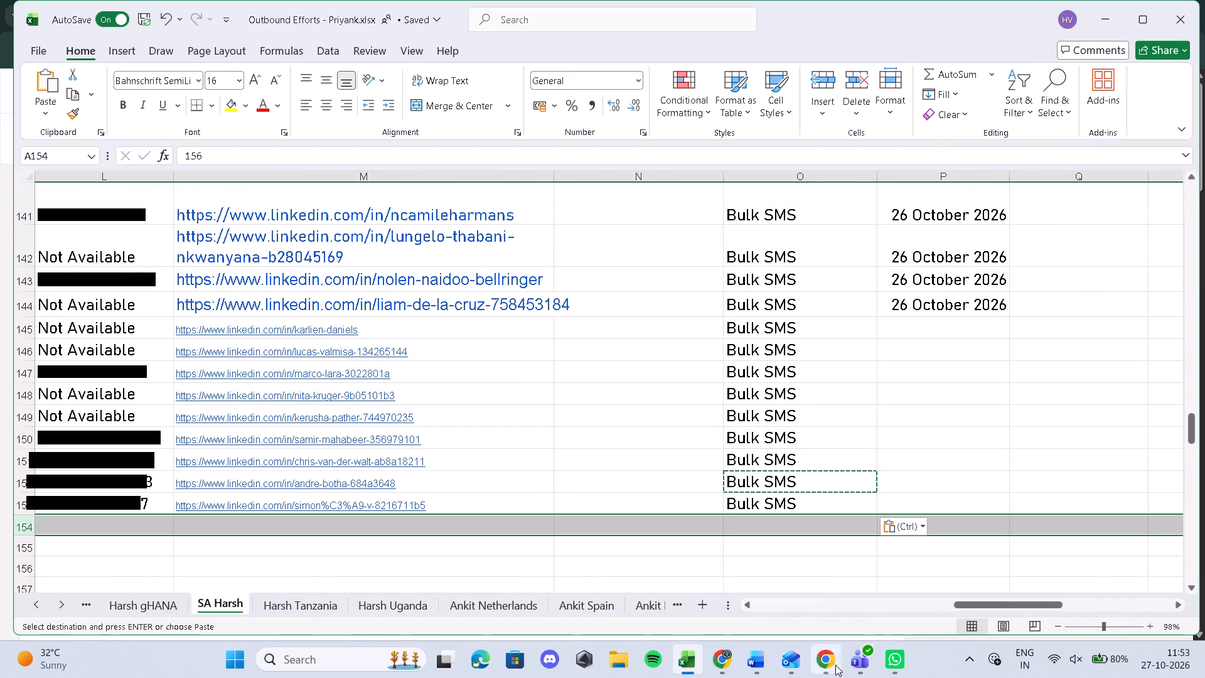
click(835, 665)
click(710, 659)
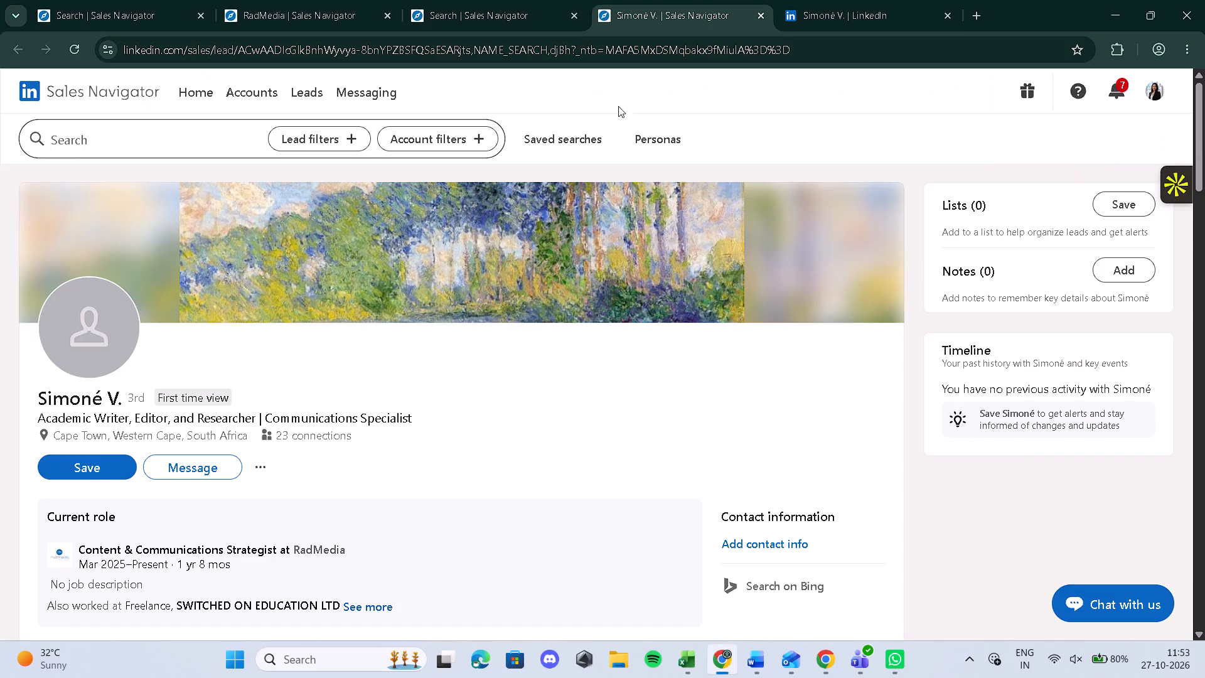
click(872, 0)
click(945, 14)
click(759, 13)
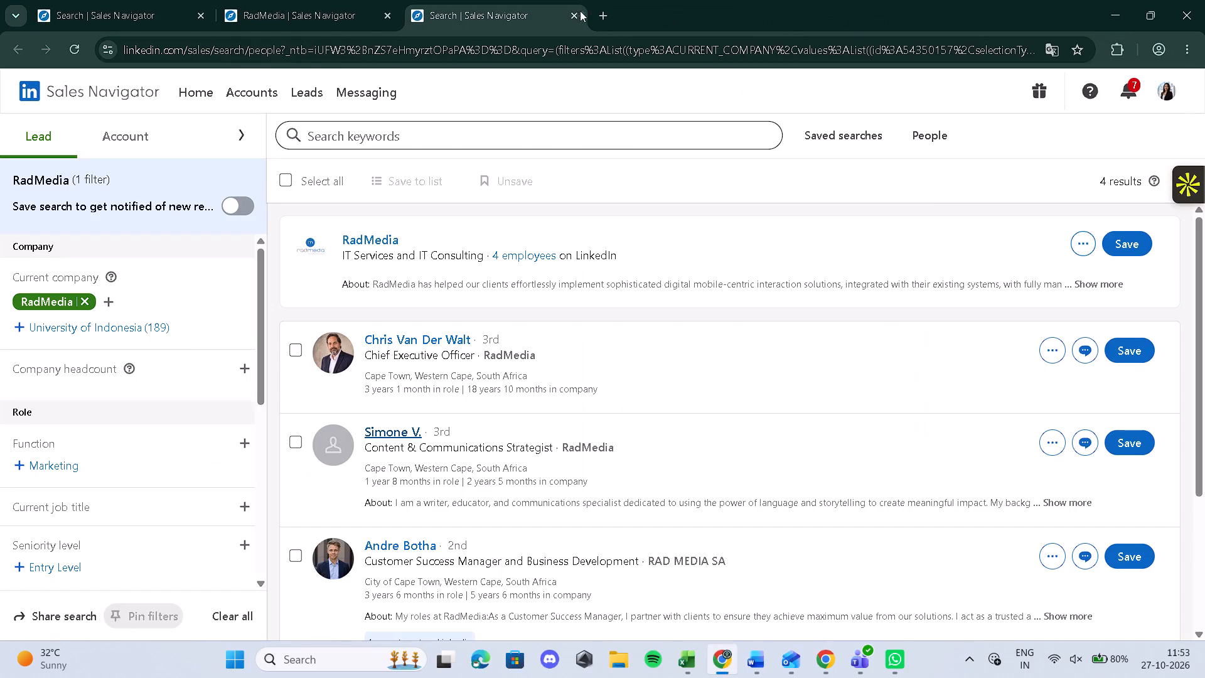
click(573, 14)
click(181, 0)
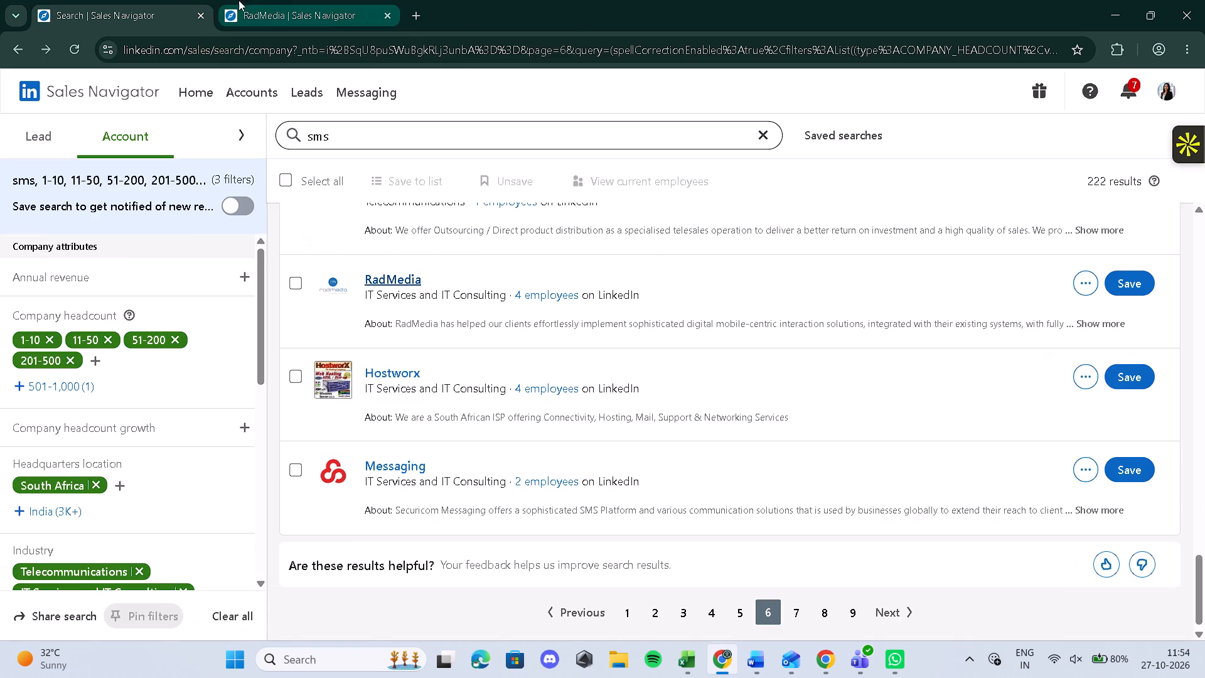
click(301, 0)
click(384, 13)
click(736, 394)
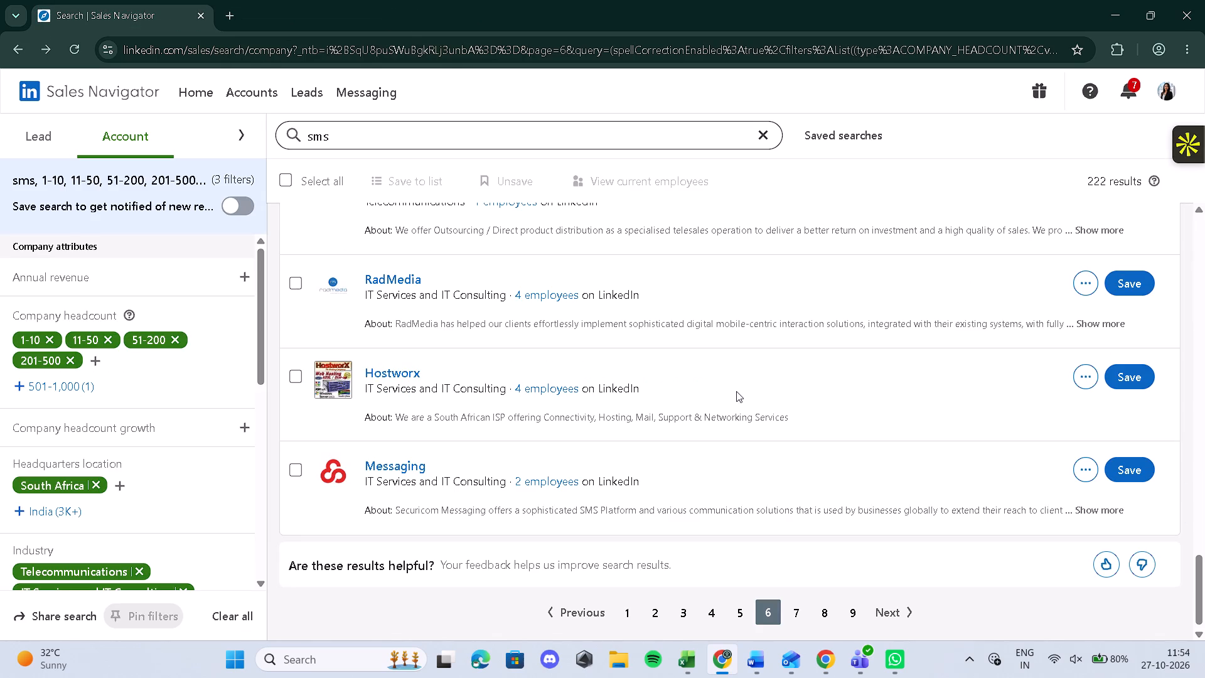
Open the Hostworx account from the search results in a new tab and switch to it.
right_click(397, 373)
click(444, 390)
click(299, 31)
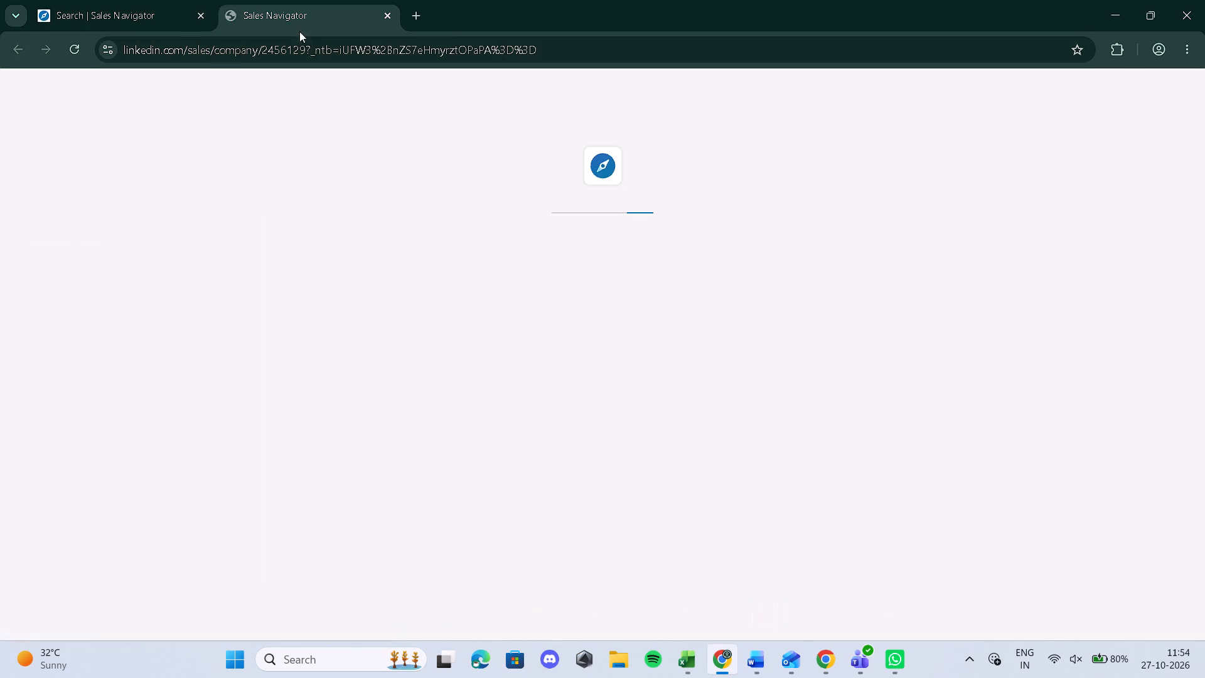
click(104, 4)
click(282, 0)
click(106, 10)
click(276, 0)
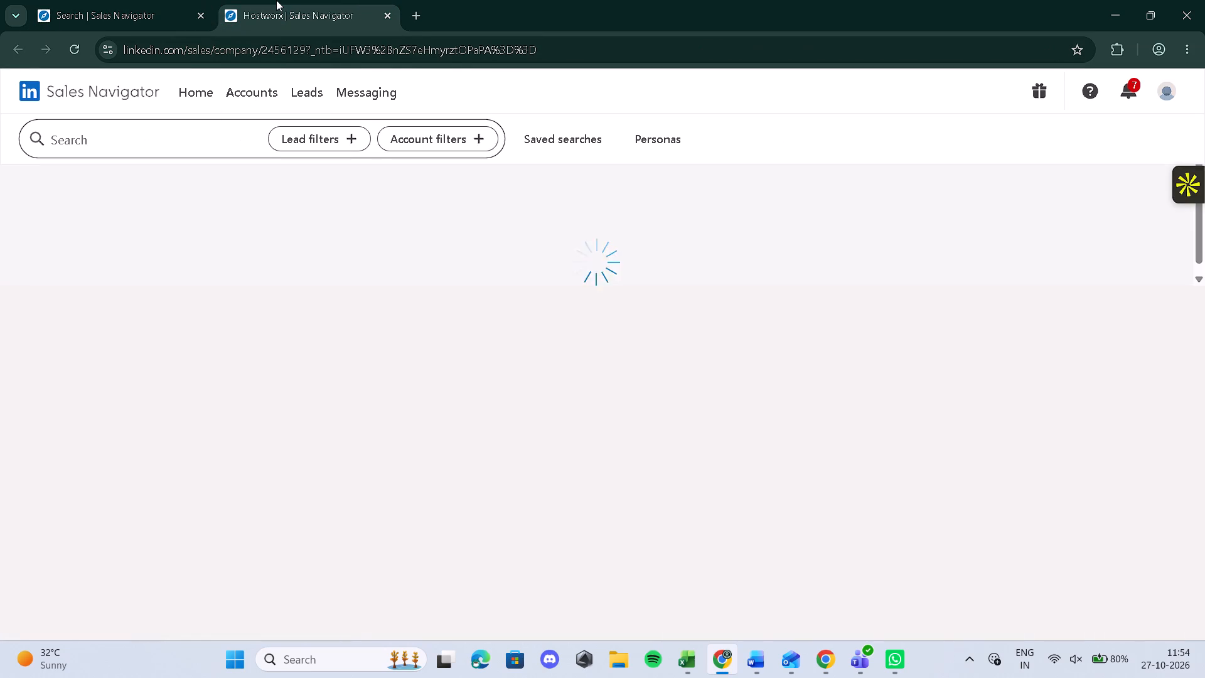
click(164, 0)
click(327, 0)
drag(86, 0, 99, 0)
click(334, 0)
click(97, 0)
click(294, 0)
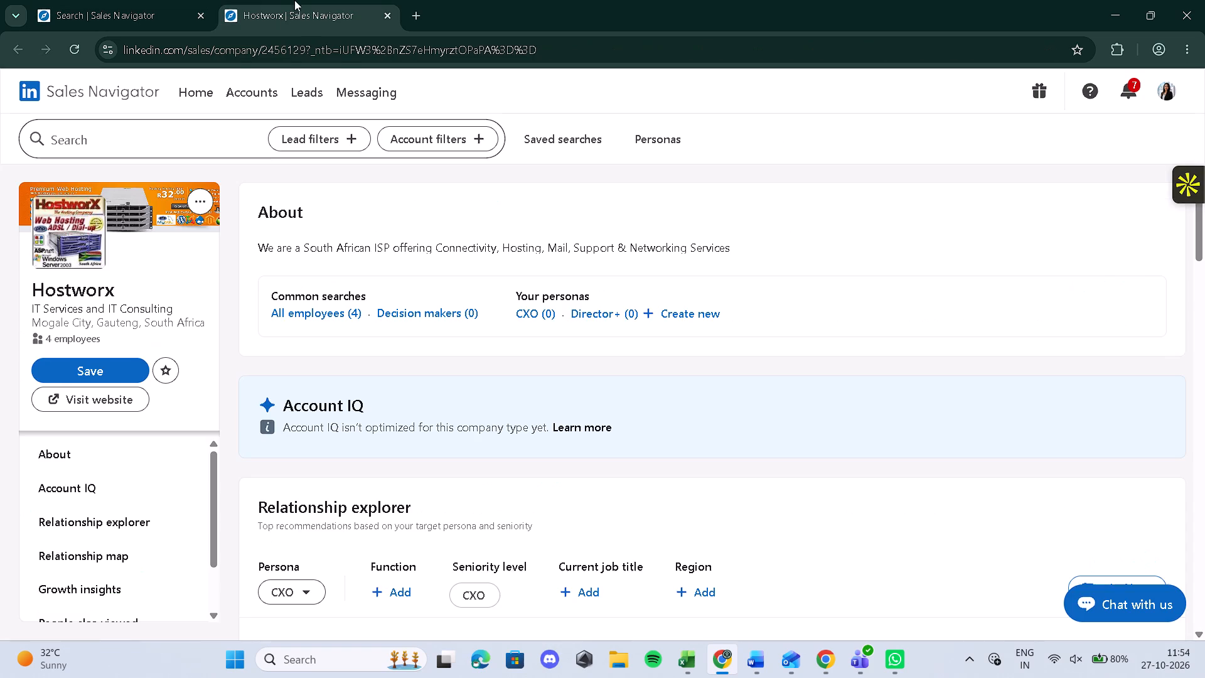
Open Hostworx's website from its Sales Navigator account page in a new tab and switch to it.
right_click(139, 401)
click(218, 413)
click(103, 0)
click(276, 0)
click(453, 0)
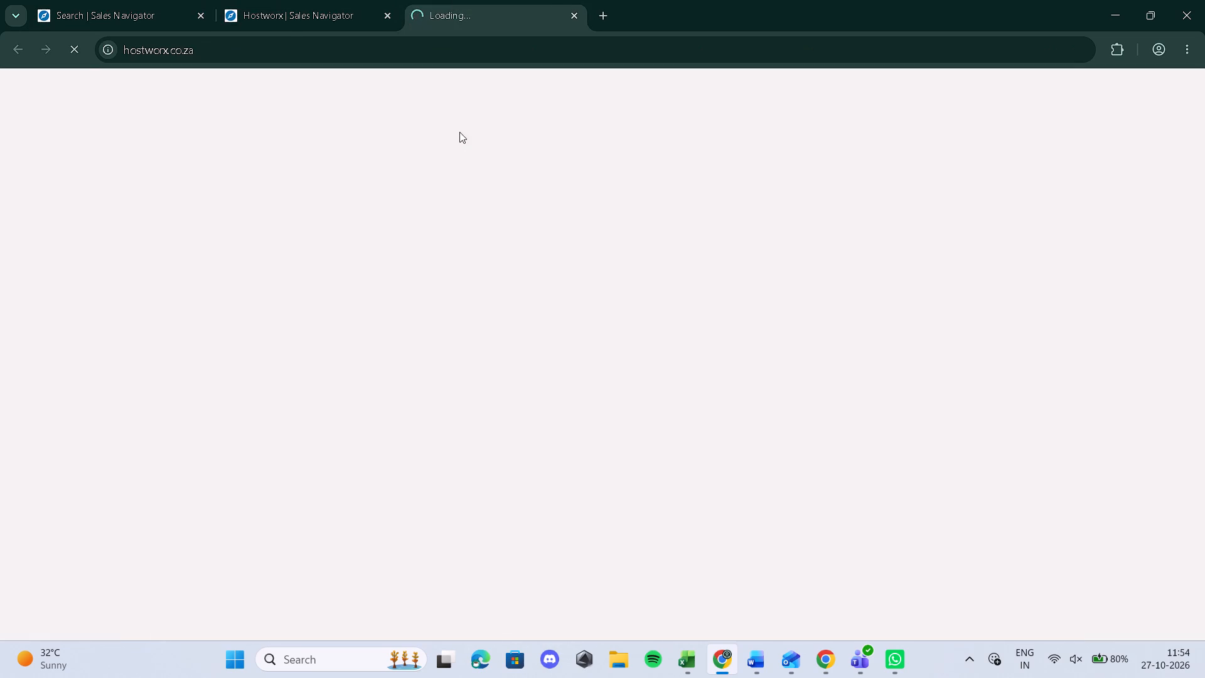
click(62, 0)
click(294, 0)
click(459, 0)
click(110, 0)
click(294, 0)
click(505, 0)
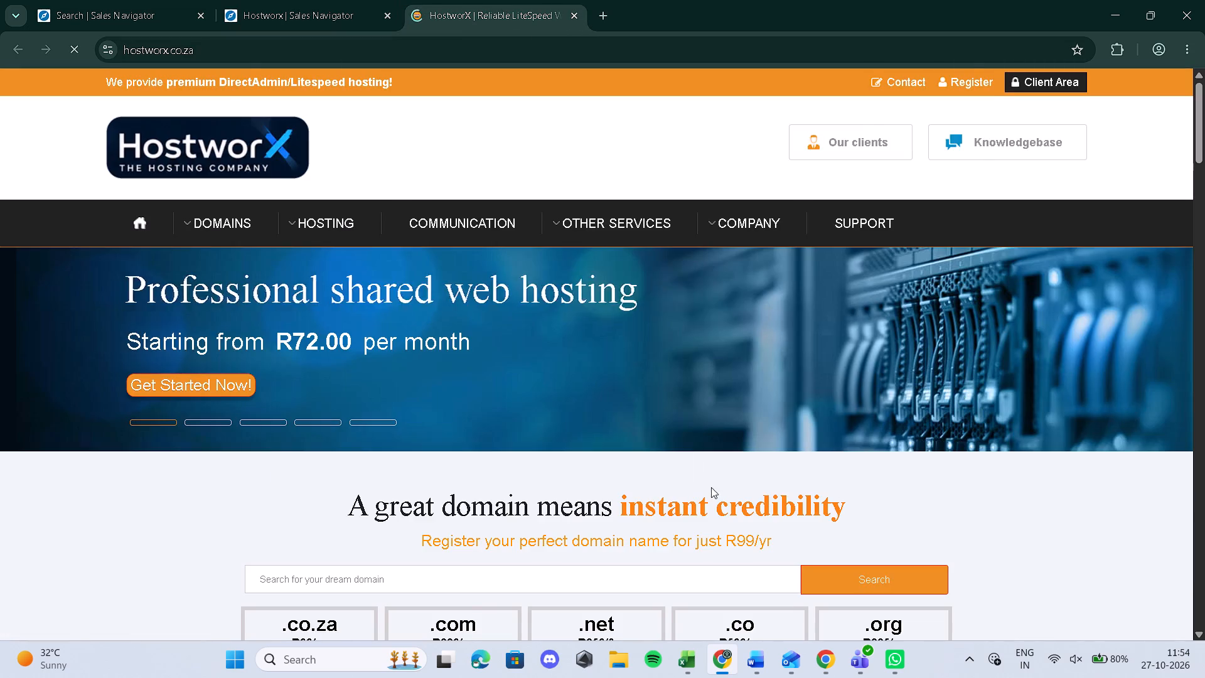
Look through the Hostworx site's service offerings, open its Bulk Email Services page, and return to the Hostworx account page.
double_click(697, 671)
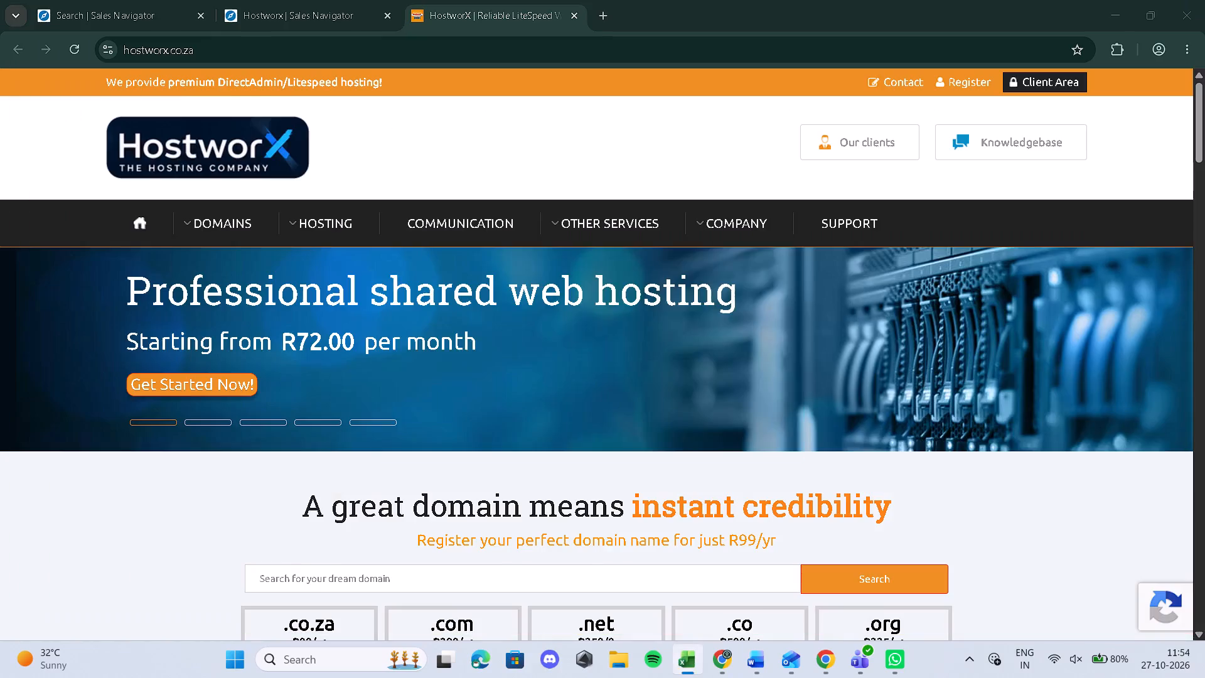
click(136, 0)
click(301, 0)
click(498, 0)
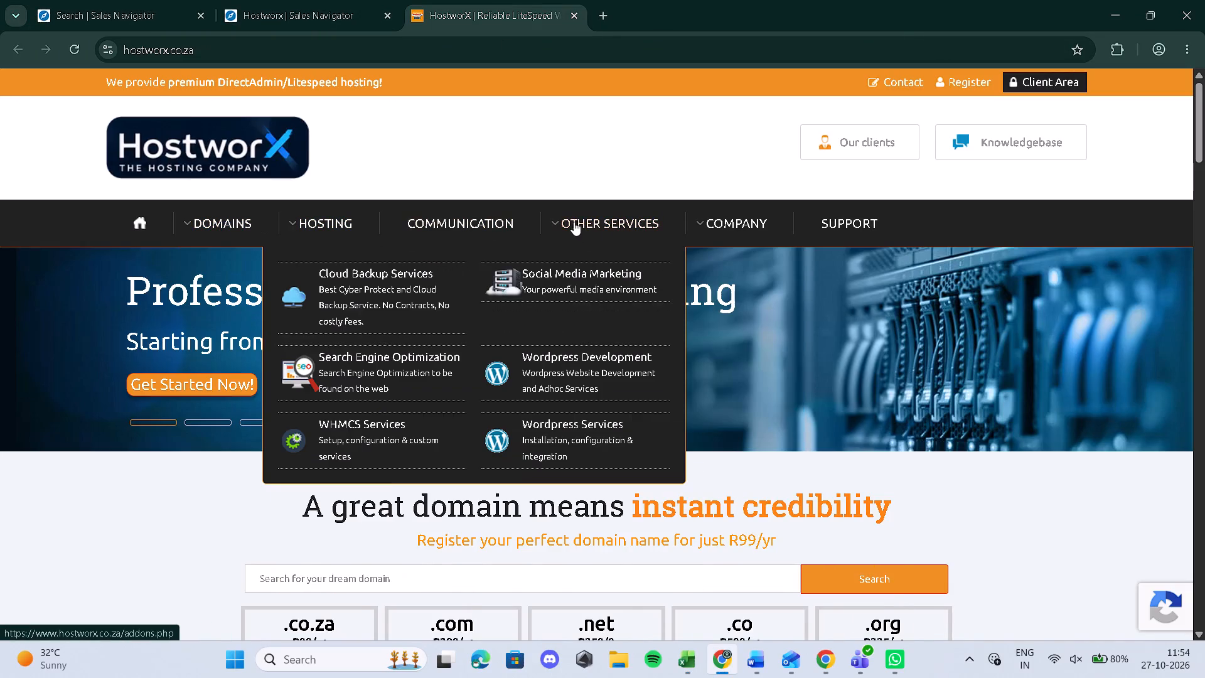
click(95, 0)
click(259, 0)
click(417, 0)
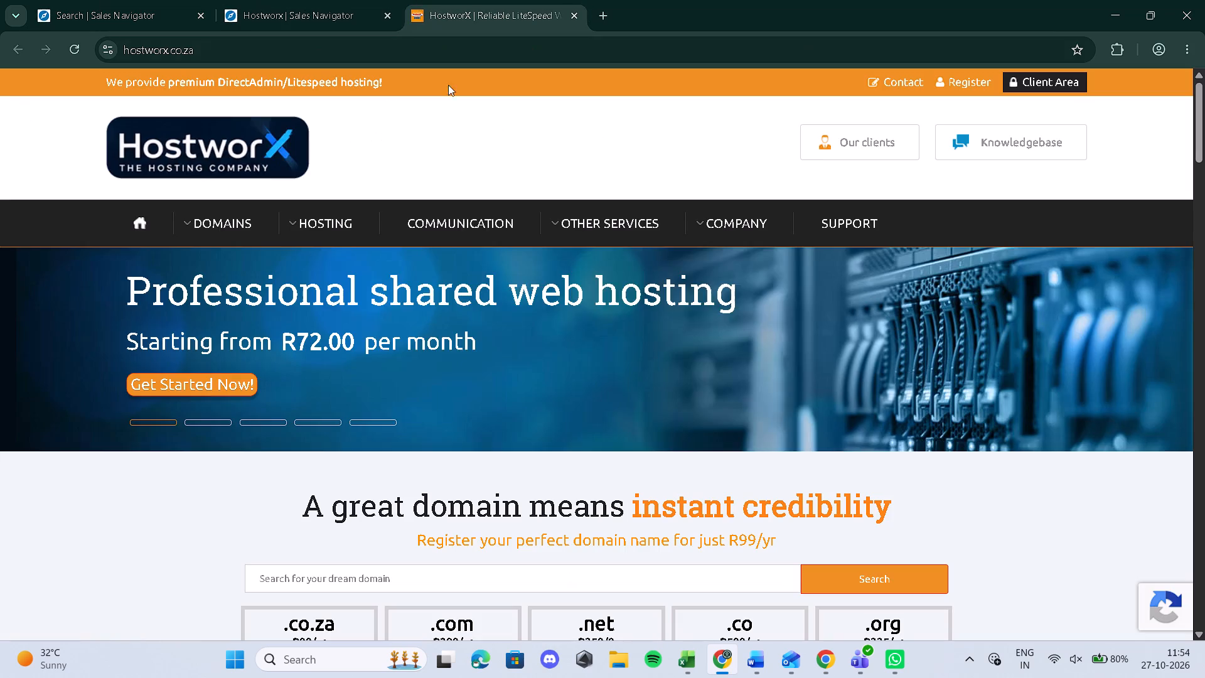
click(484, 293)
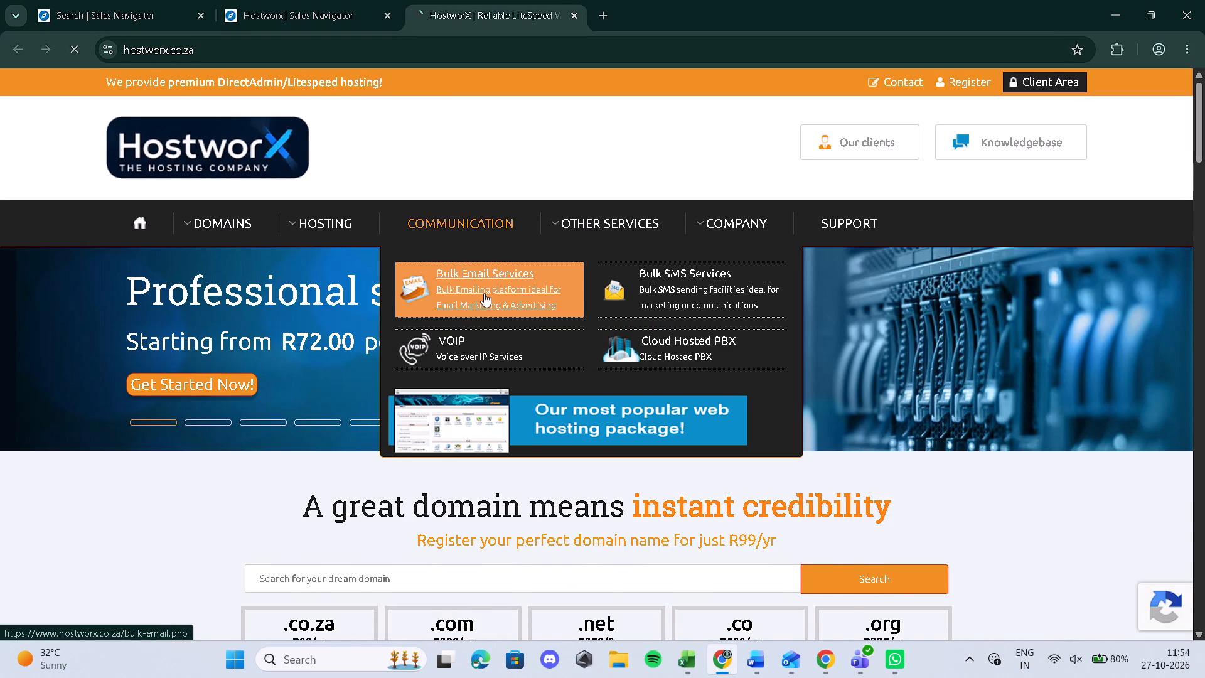
click(273, 4)
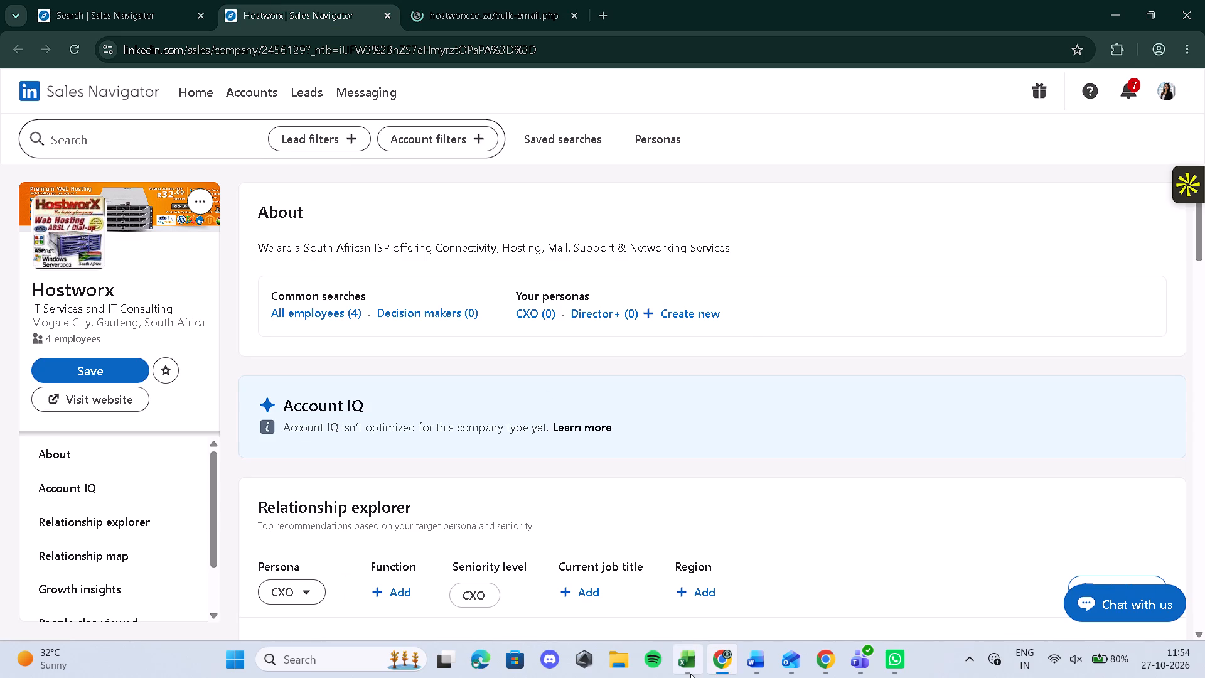
Switch to Excel and check the company names in the SA Harsh sheet's earlier rows for existing Hostworx entries.
click(690, 674)
scroll(439, 452, right, 3)
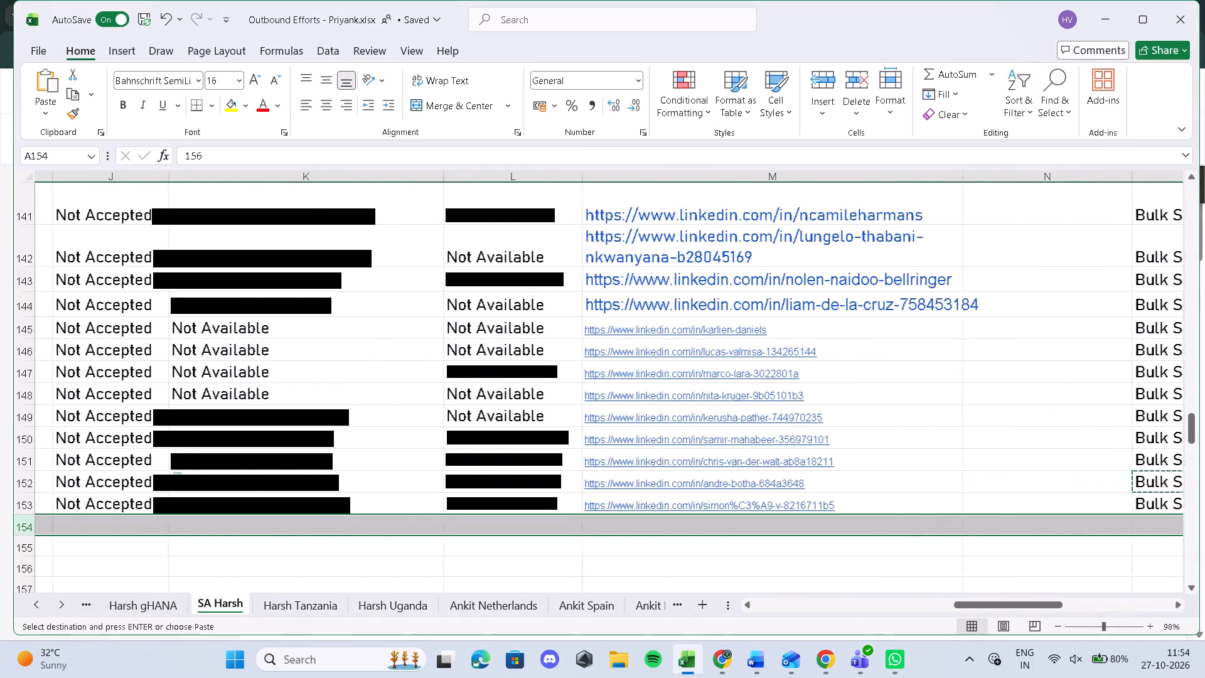
scroll(437, 451, right, 3)
scroll(437, 451, up, 3)
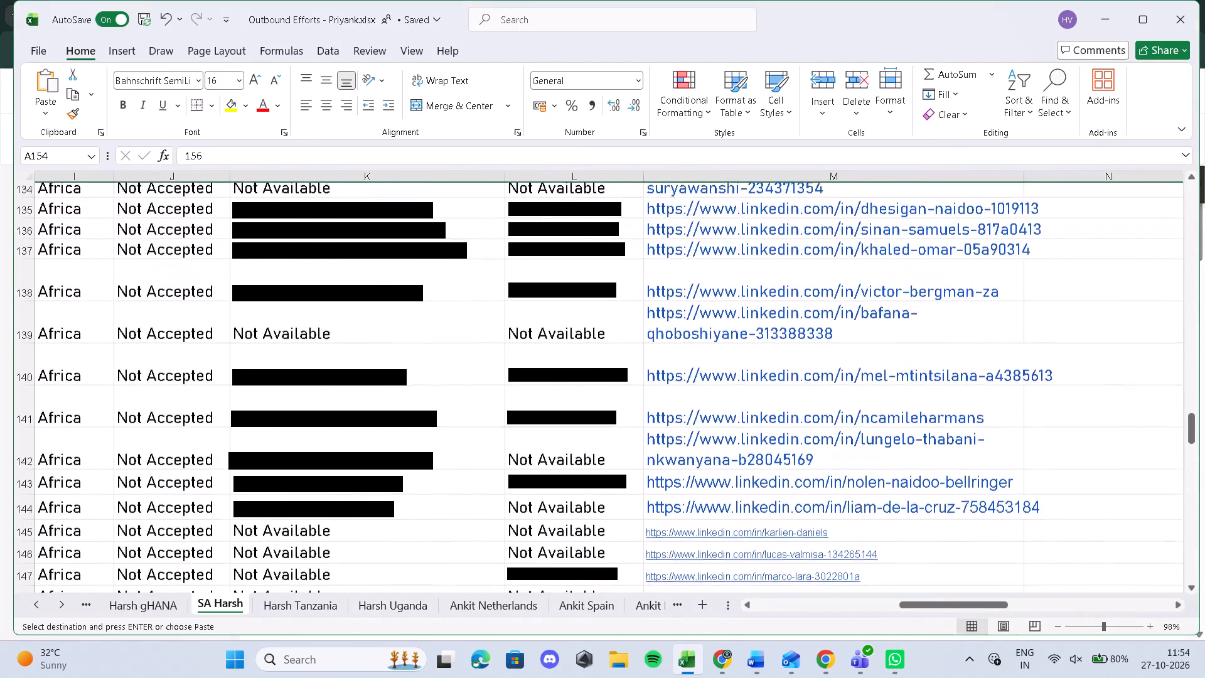
scroll(437, 450, right, 6)
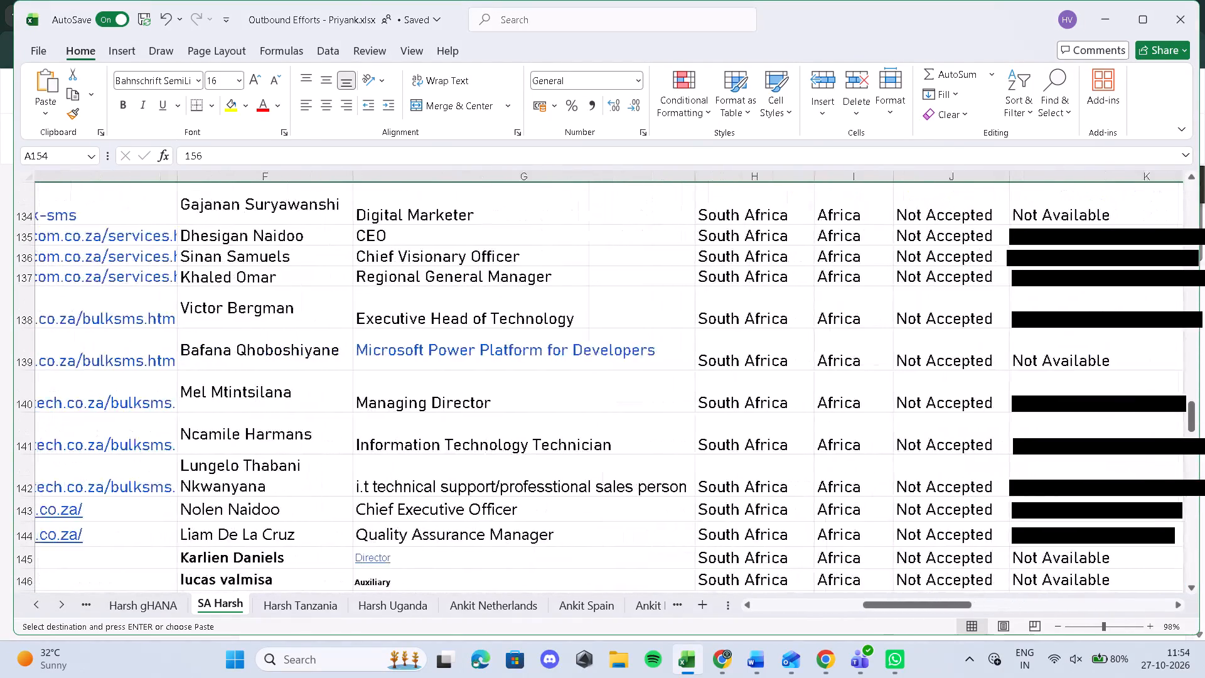
scroll(437, 450, right, 1)
scroll(437, 450, down, 4)
scroll(437, 452, up, 2)
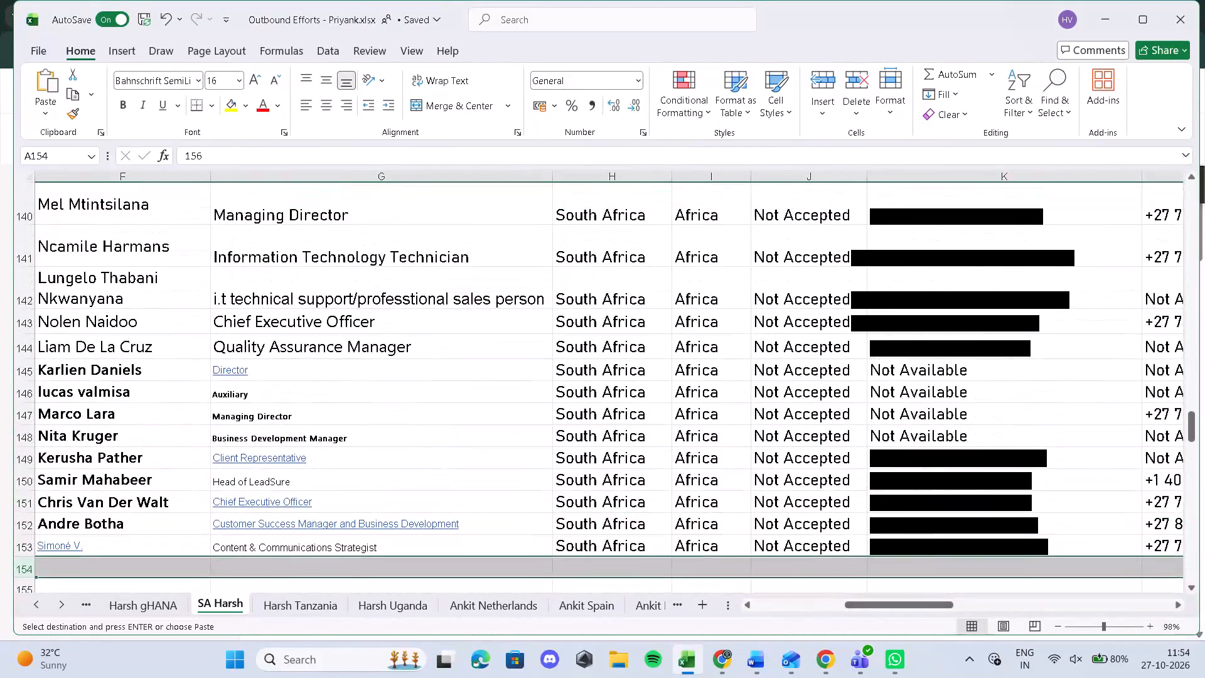
scroll(437, 452, right, 7)
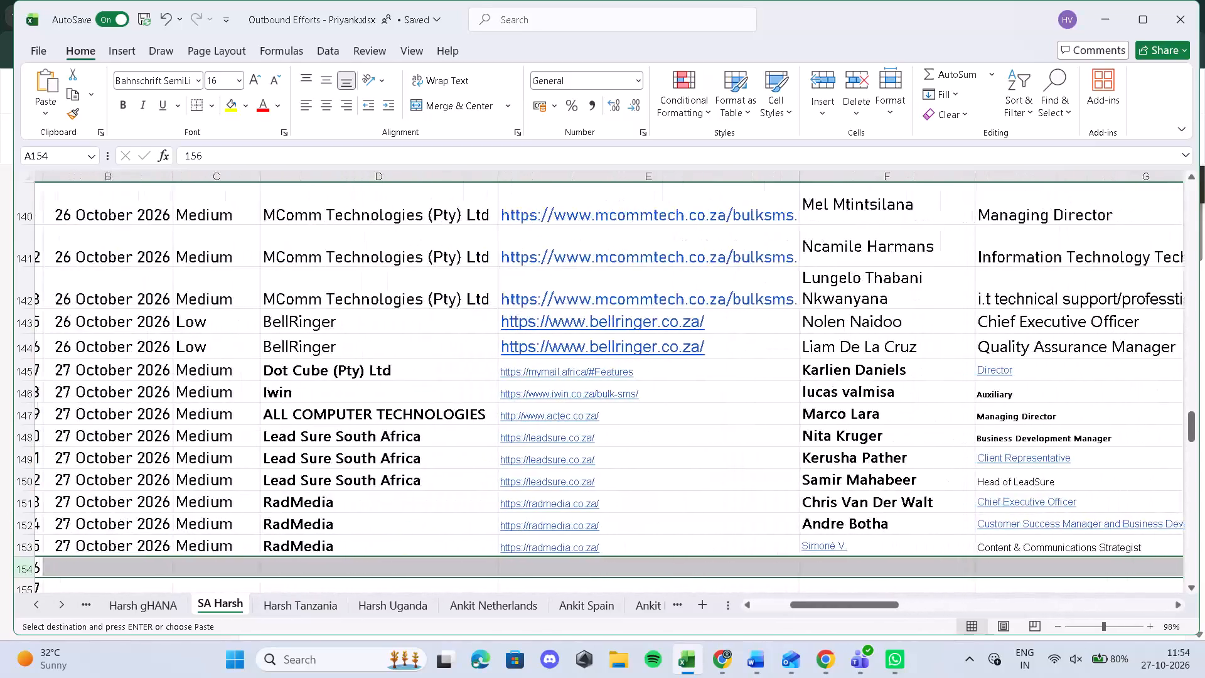
scroll(437, 453, right, 1)
scroll(437, 453, up, 15)
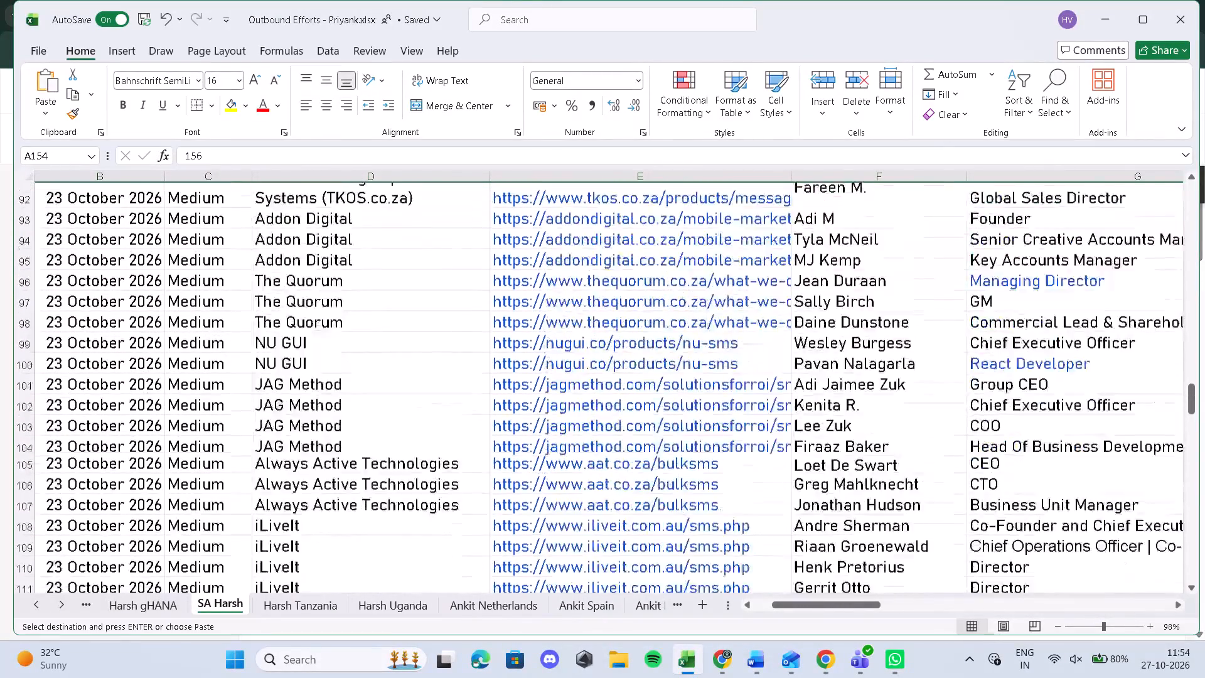
scroll(437, 453, up, 9)
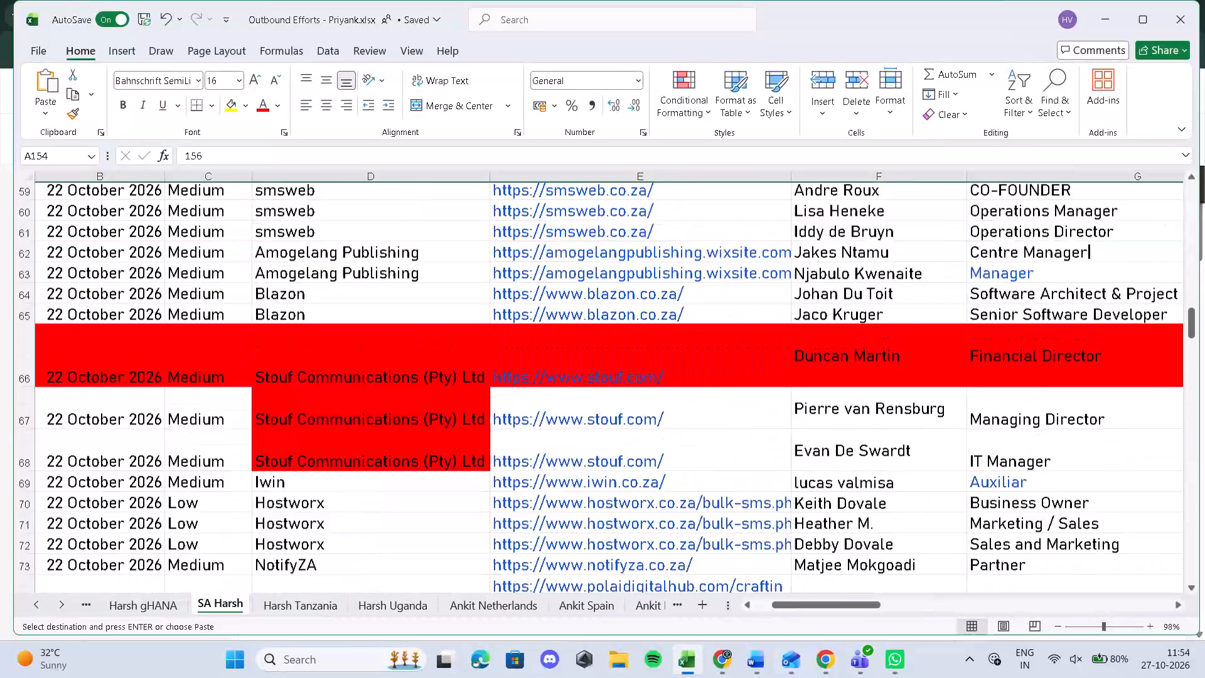
scroll(437, 453, up, 1)
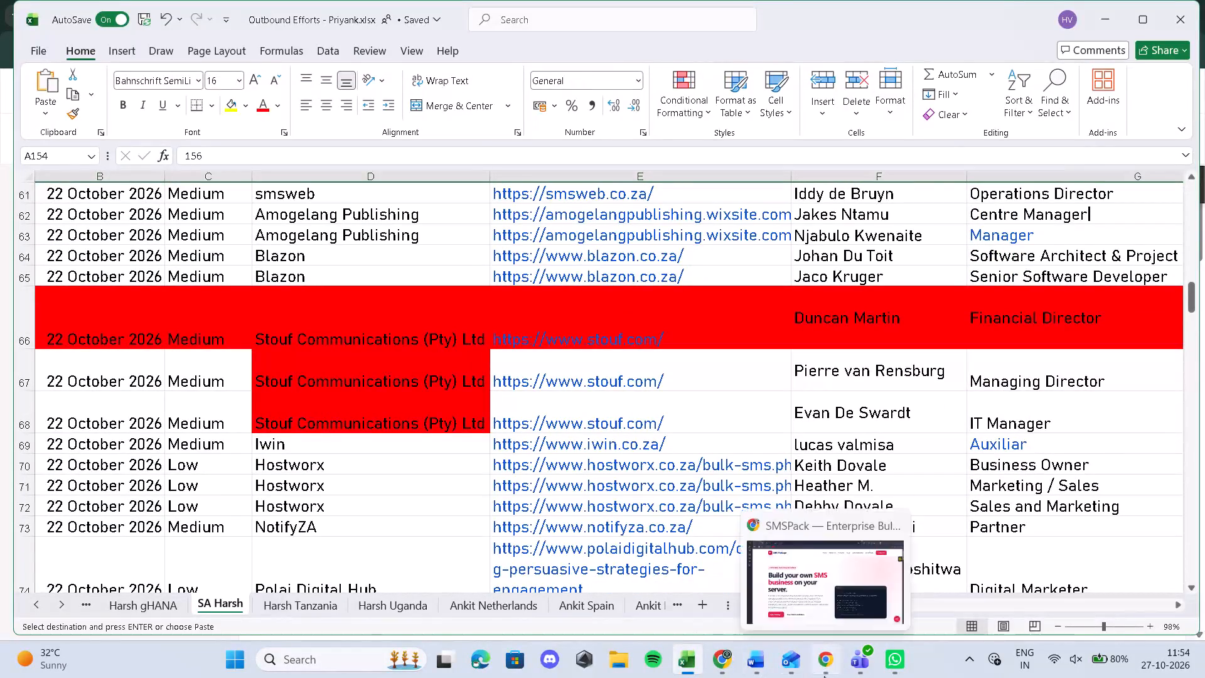
Switch back to Chrome and close the Hostworx website and account pages, returning to the sms account search results.
click(824, 676)
click(719, 666)
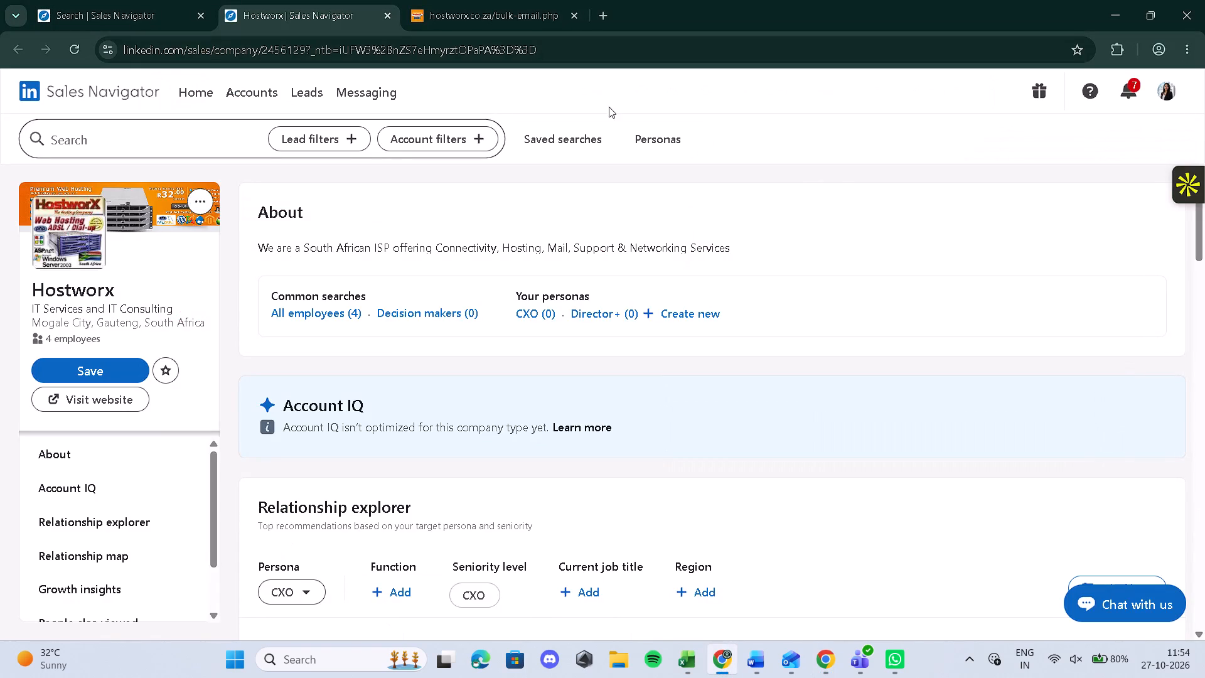
click(545, 4)
click(573, 16)
click(383, 16)
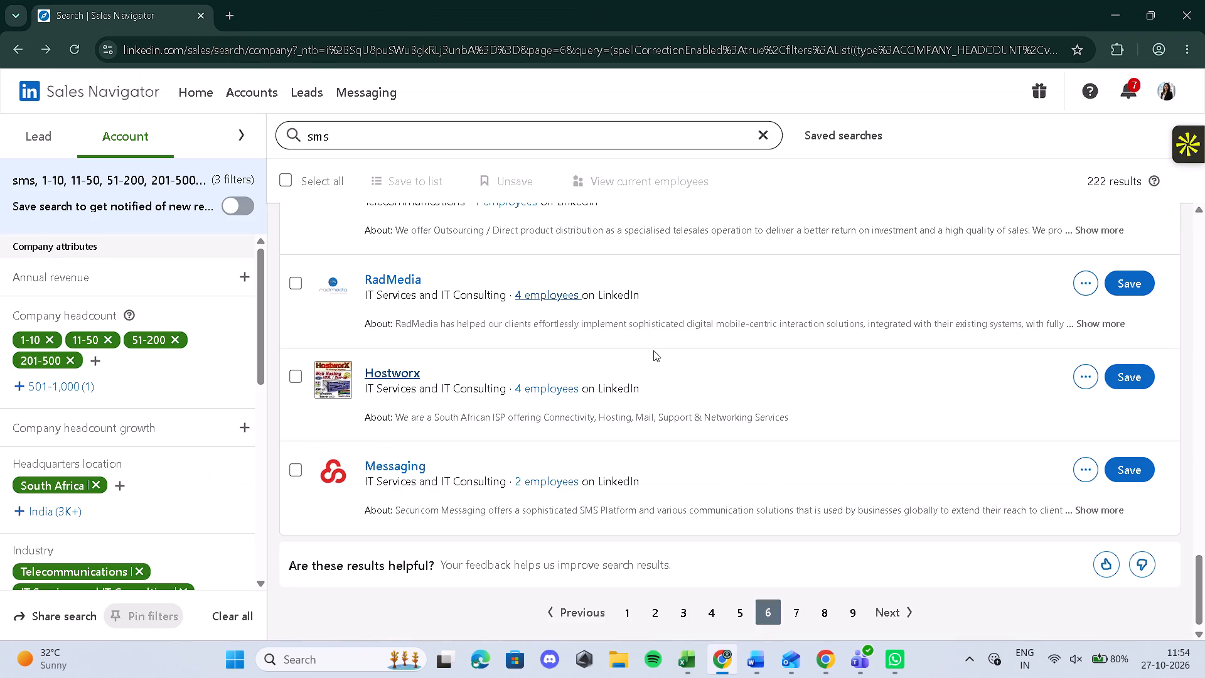
Open the Messaging account from the sms search results in a new tab.
click(705, 375)
right_click(395, 463)
click(466, 260)
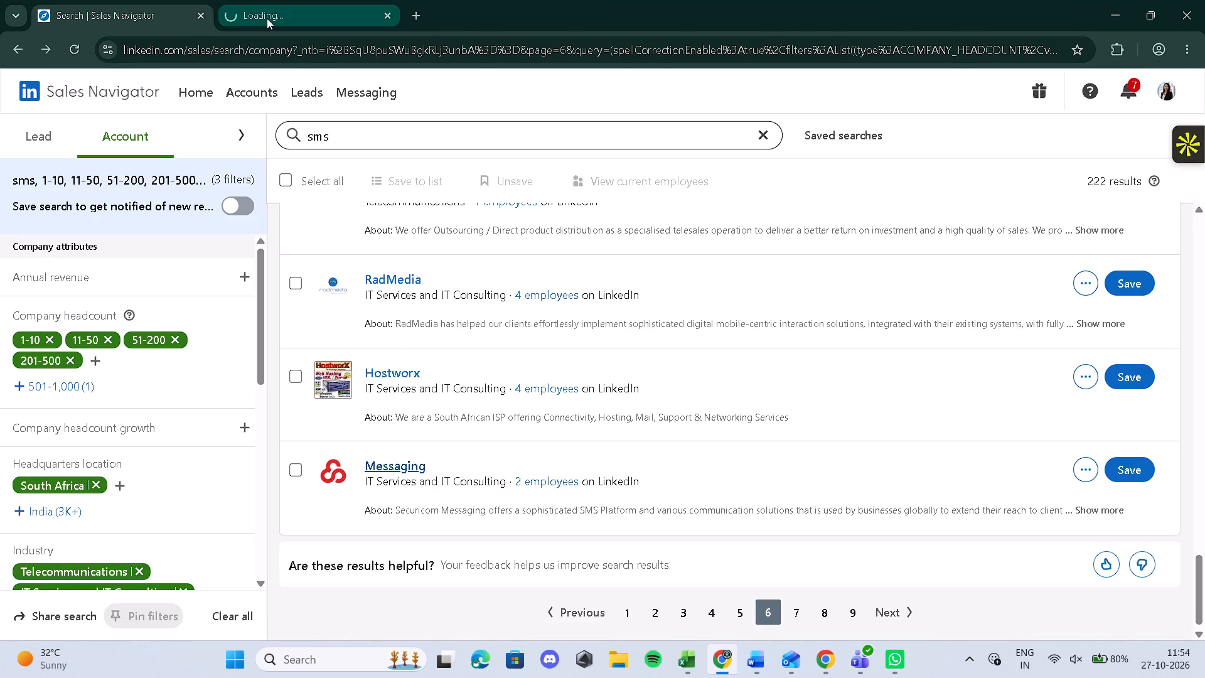
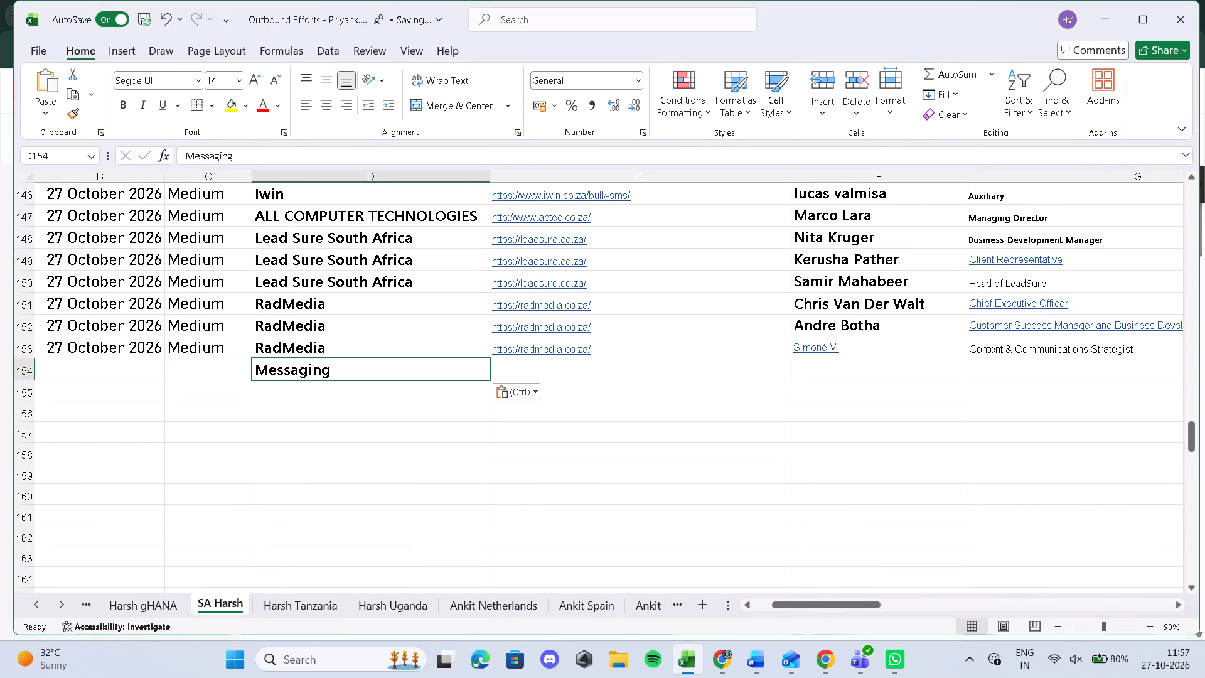
Copy Medium and the date 27 October 2026 from the RadMedia entry in row 153 into the Messaging row 154.
click(208, 352)
key(ctrl+c)
ctrl+click(211, 370)
key(ctrl+v)
click(115, 345)
key(ctrl+c)
ctrl+click(114, 367)
key(ctrl+v)
click(12, 374)
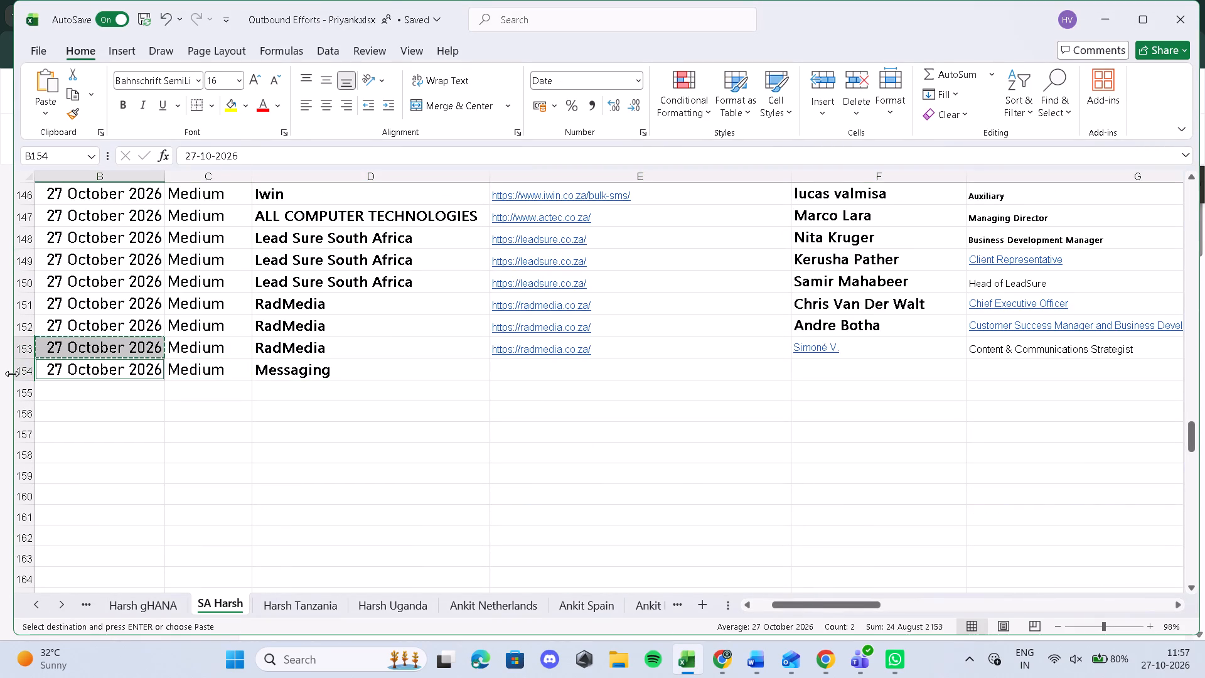
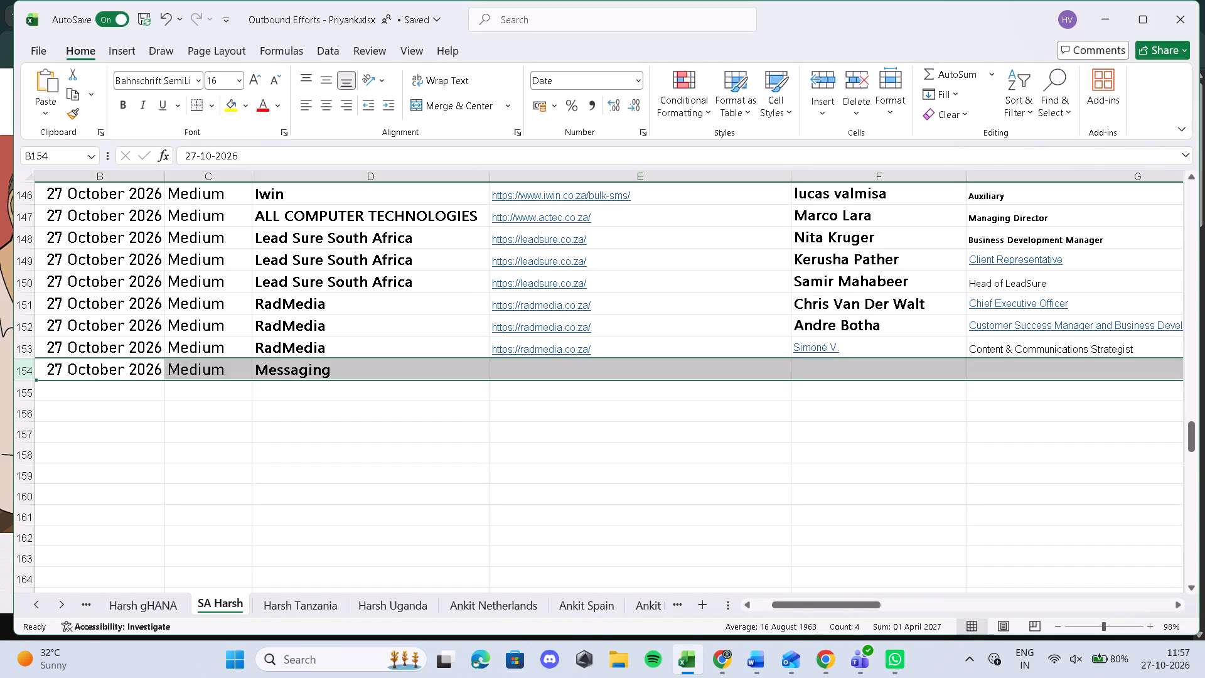
click(587, 370)
key(ctrl+v)
click(29, 372)
click(881, 370)
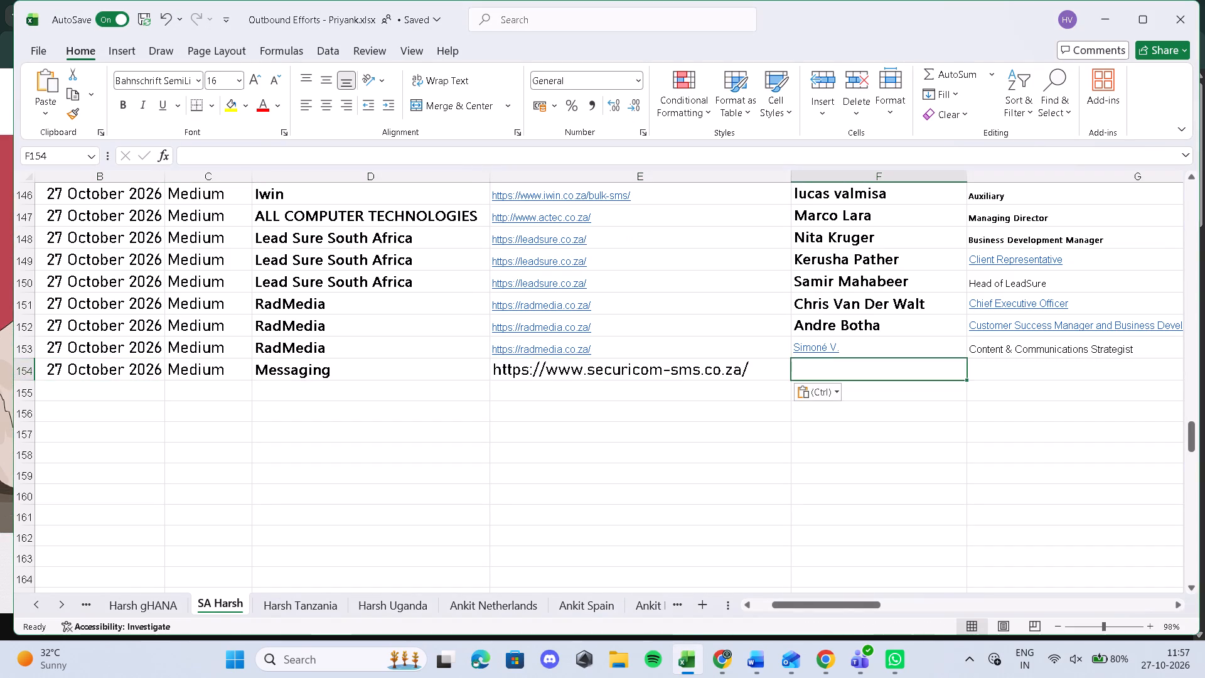
double_click(751, 375)
click(846, 363)
click(1143, 29)
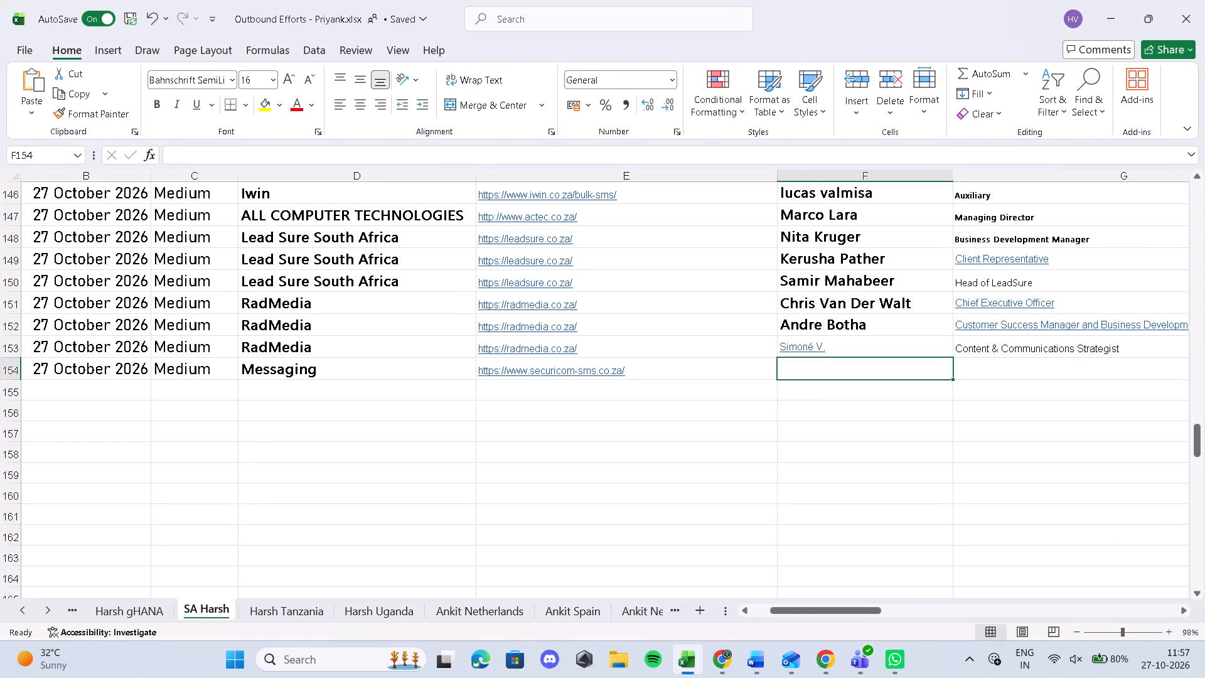
click(16, 373)
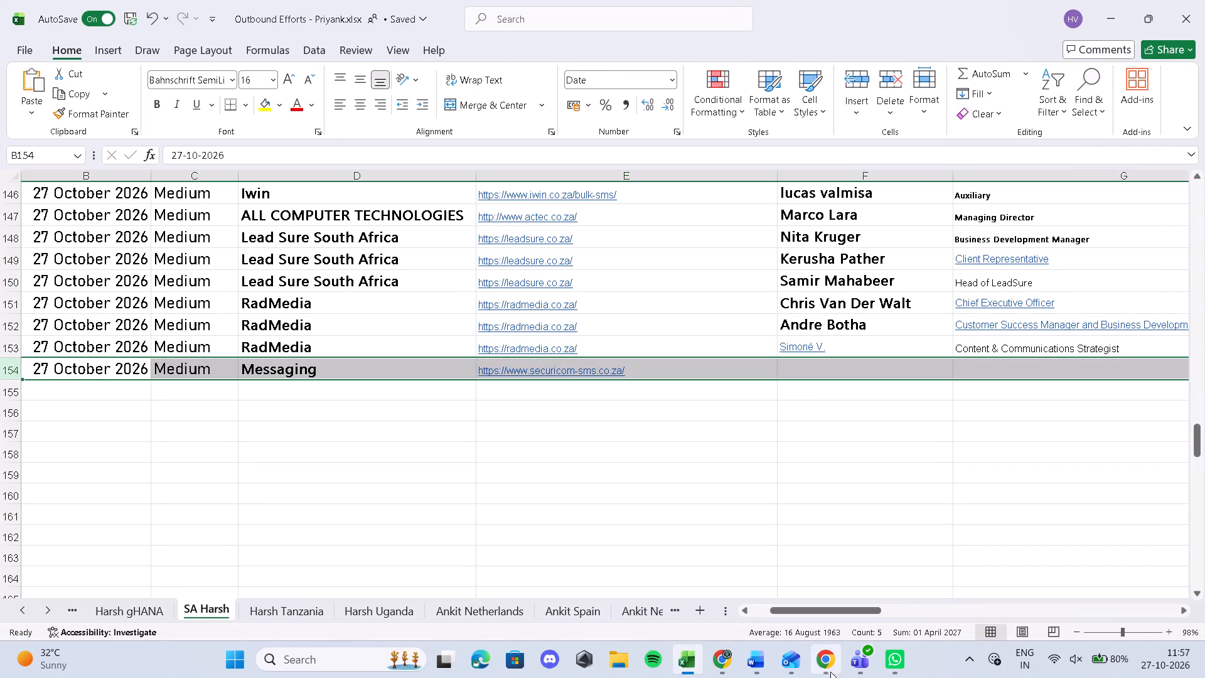
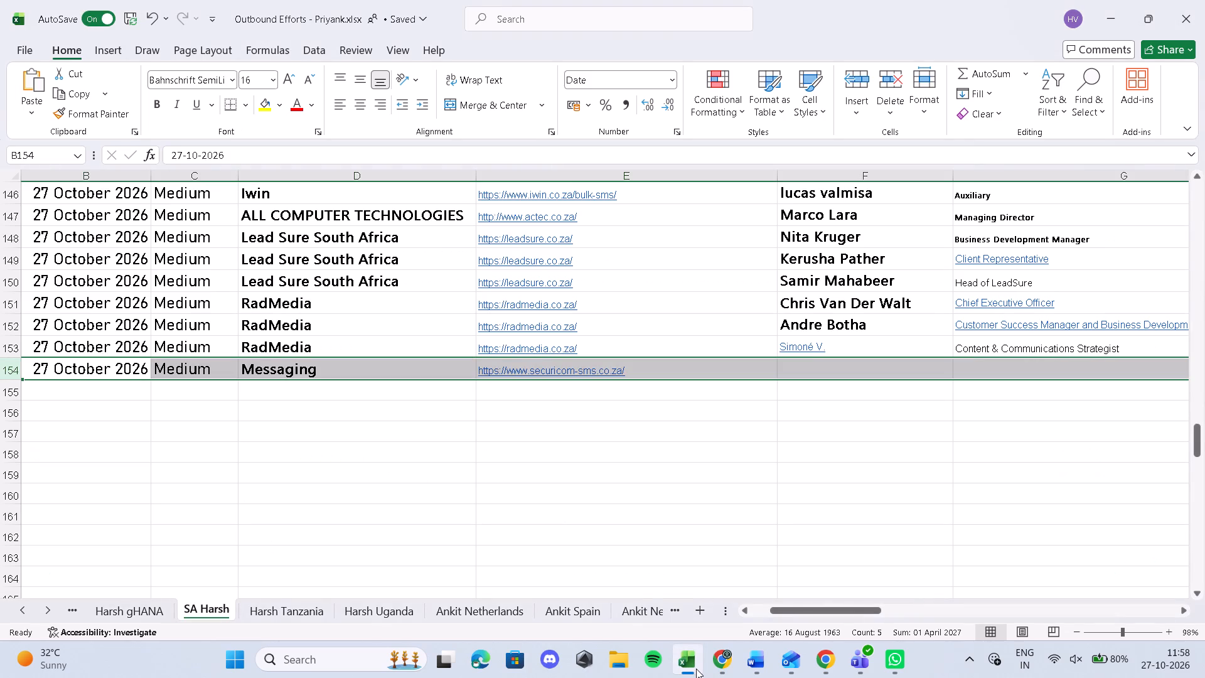
Switch from the Excel sheet back to the Sales Navigator lead results for the company Messaging in Chrome.
click(696, 669)
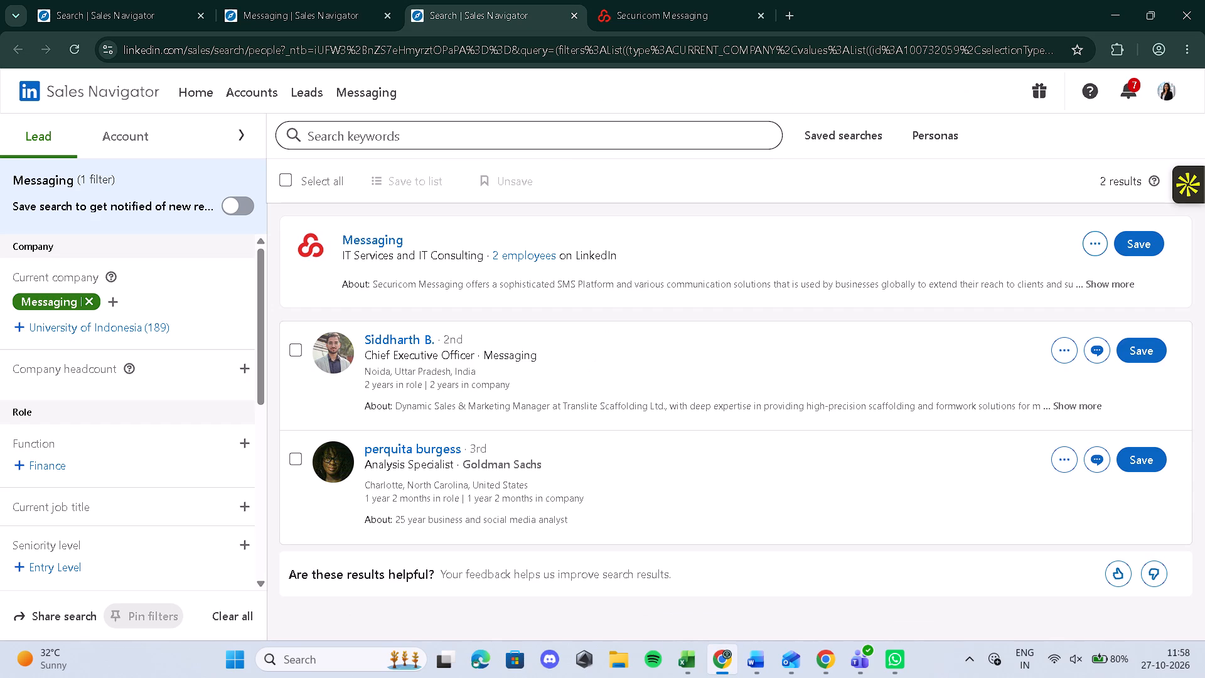
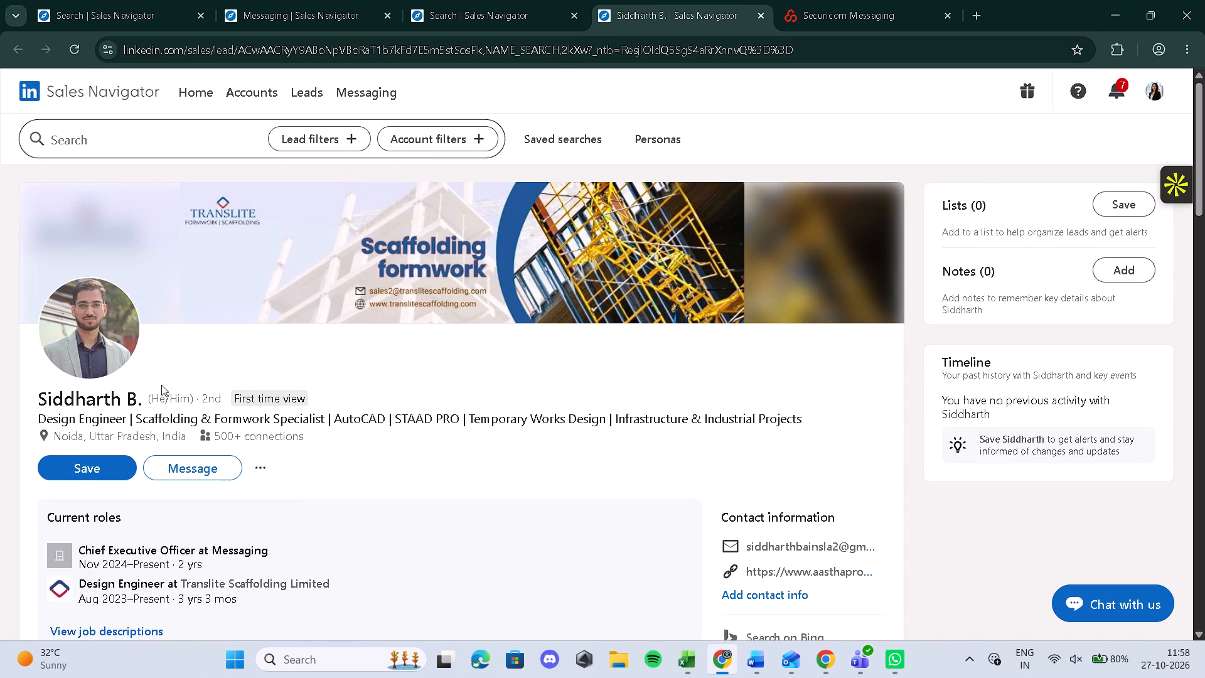
Copy the Messaging CEO's name from the Sales Navigator profile into cell F154 of the SA Harsh sheet in Excel.
drag(142, 394, 29, 395)
right_click(76, 398)
click(141, 412)
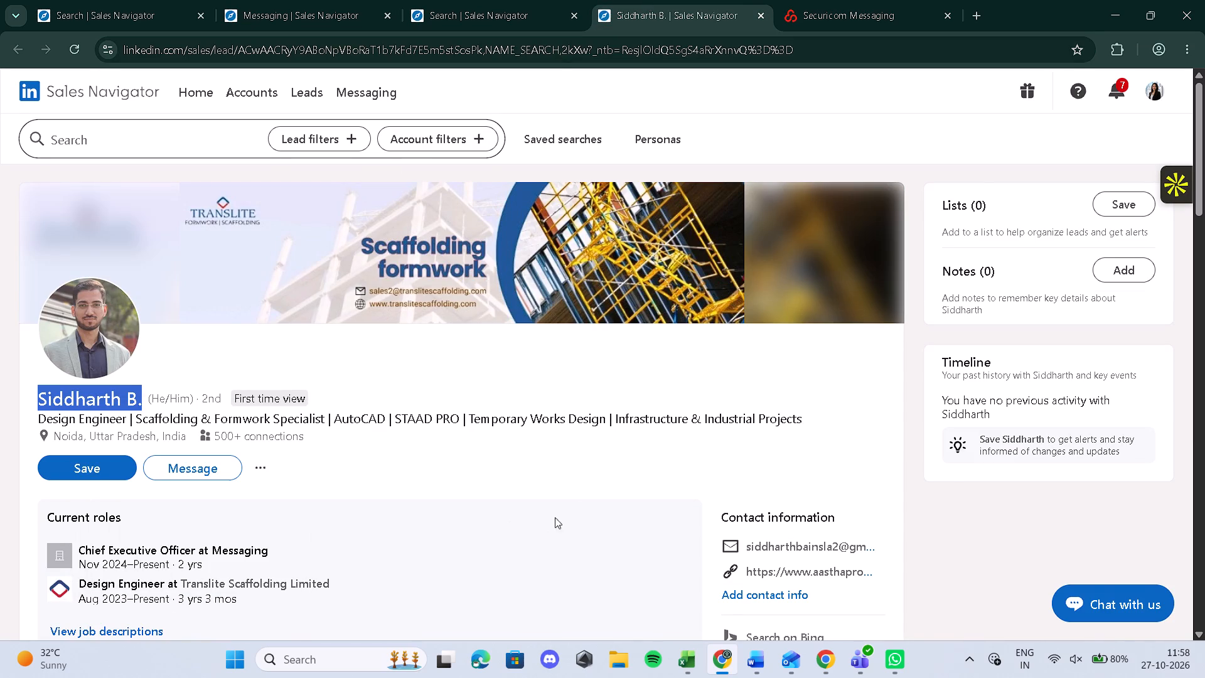
click(680, 659)
click(851, 367)
key(ctrl+v)
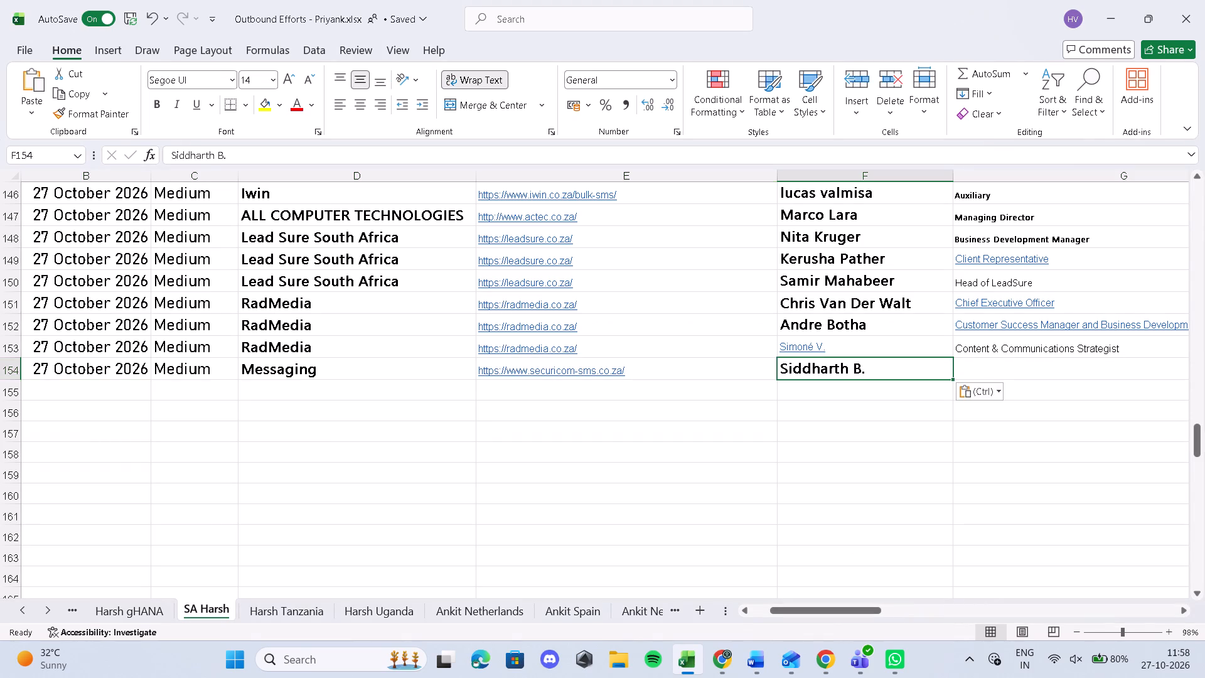
Return to the CEO's Sales Navigator page in Chrome and open the lead's LinkedIn profile in a new tab.
click(13, 372)
click(827, 658)
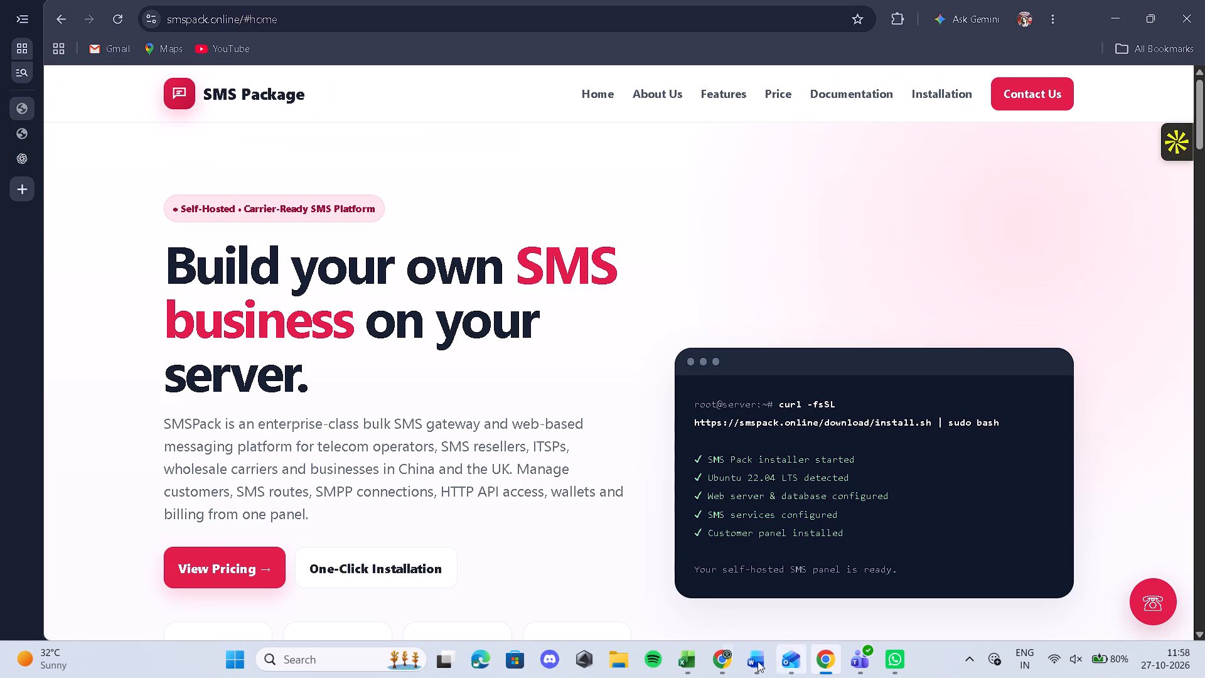
click(715, 661)
click(482, 0)
click(707, 0)
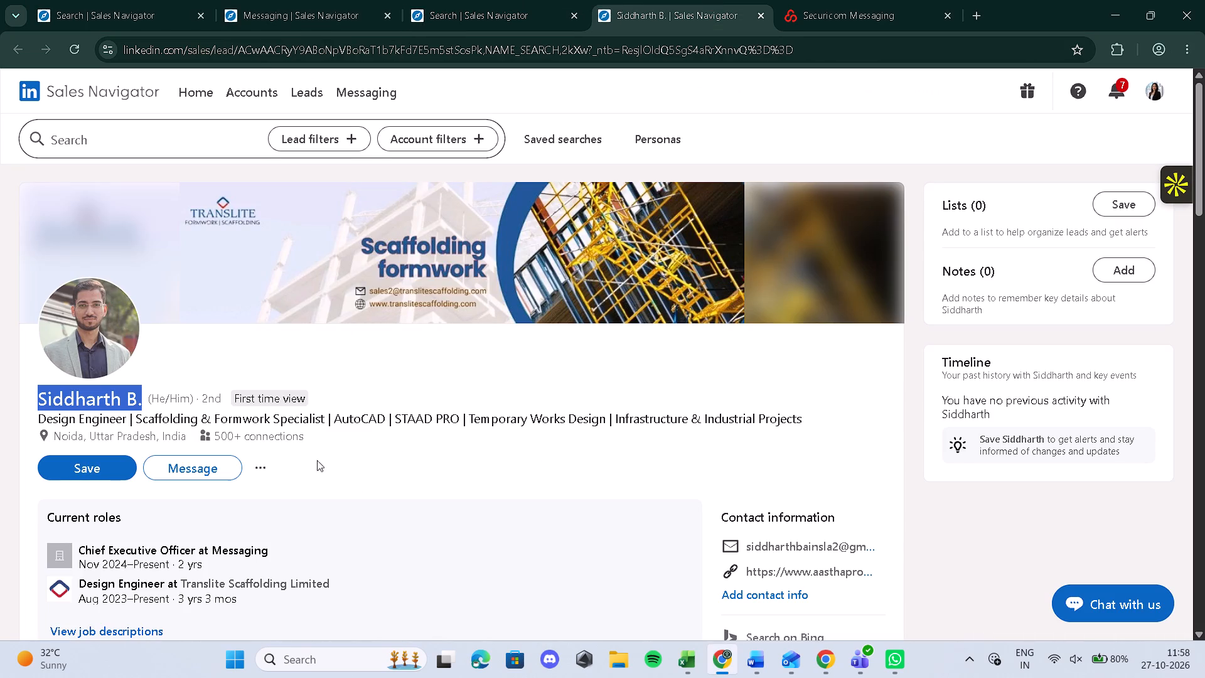
click(252, 463)
click(230, 546)
click(442, 0)
click(574, 0)
click(750, 0)
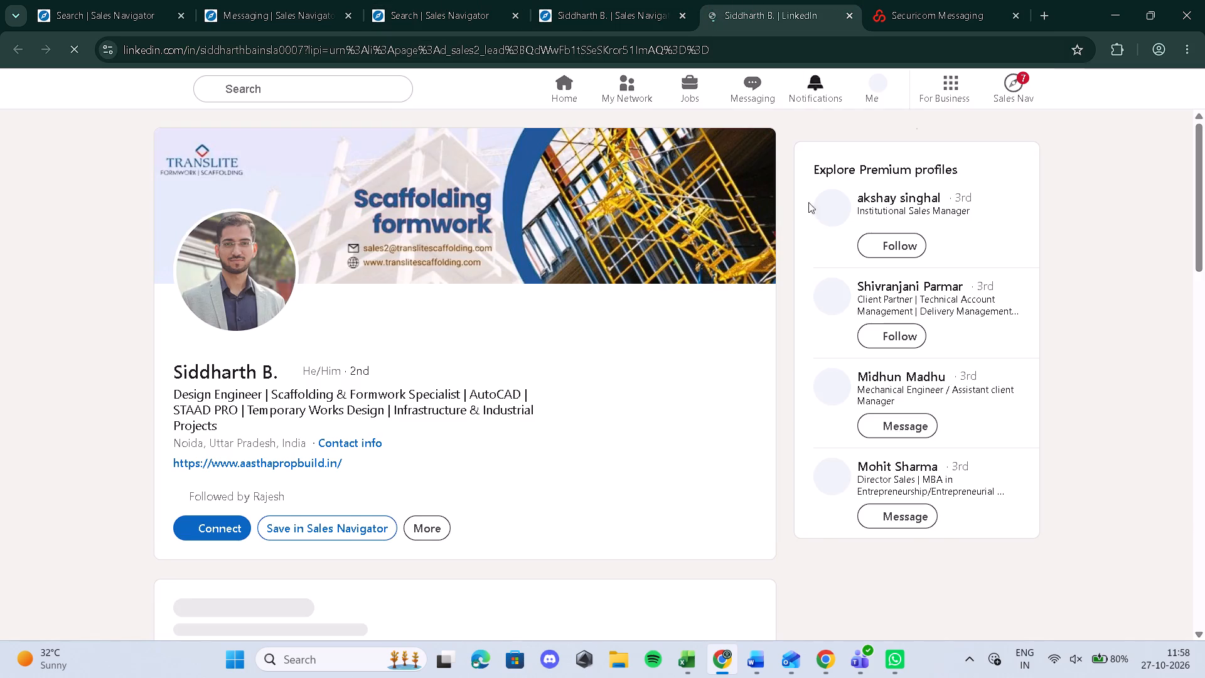
click(437, 0)
click(561, 0)
click(695, 0)
click(788, 6)
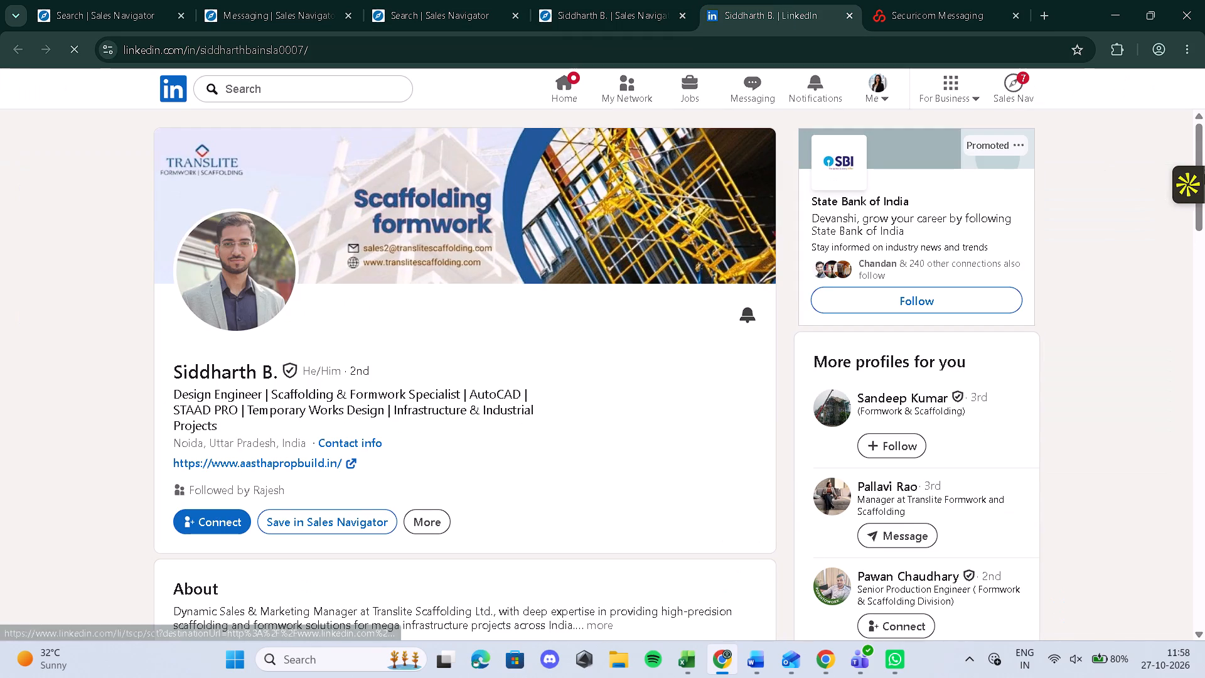
Open the Apollo.io extension on the LinkedIn profile and request the lead's phone number.
click(1177, 188)
click(439, 0)
click(583, 0)
click(772, 0)
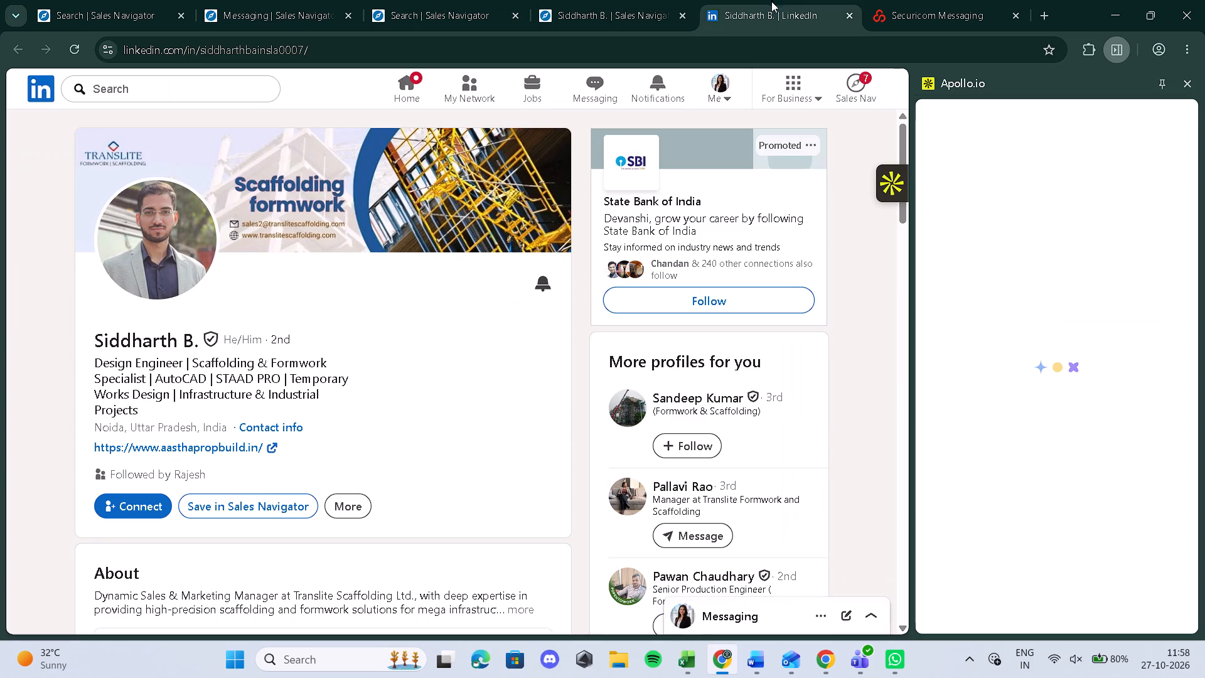
click(1005, 535)
click(456, 0)
click(632, 0)
click(776, 0)
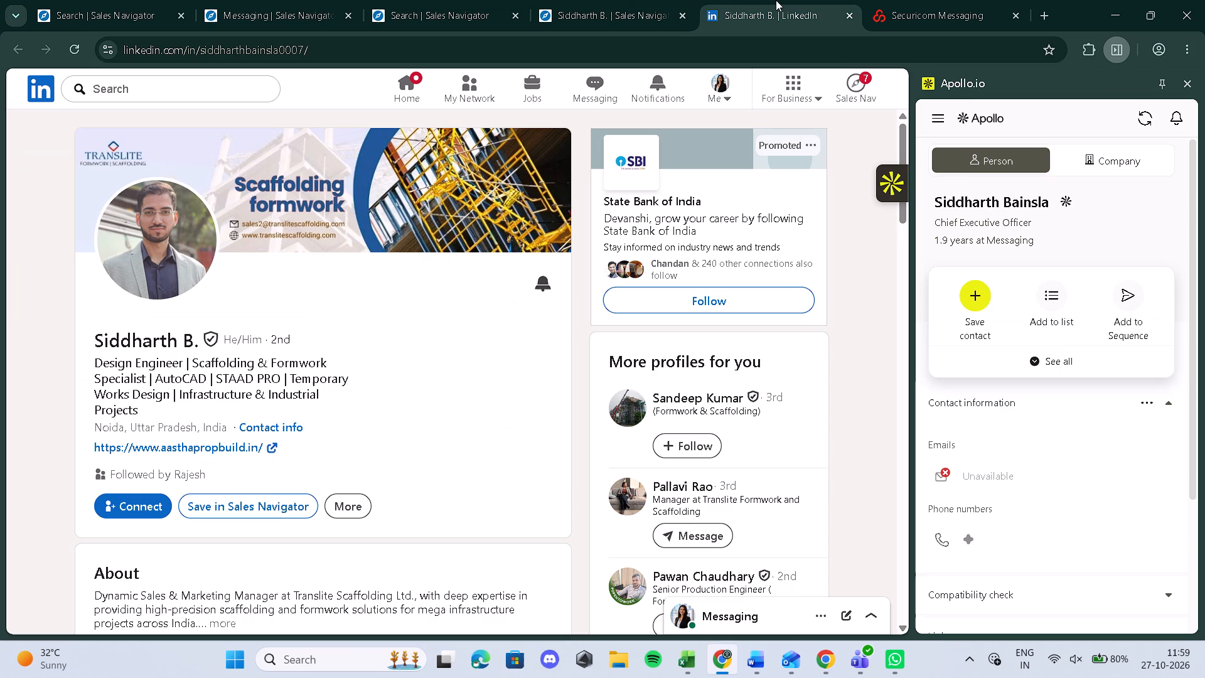
click(1152, 118)
click(1159, 129)
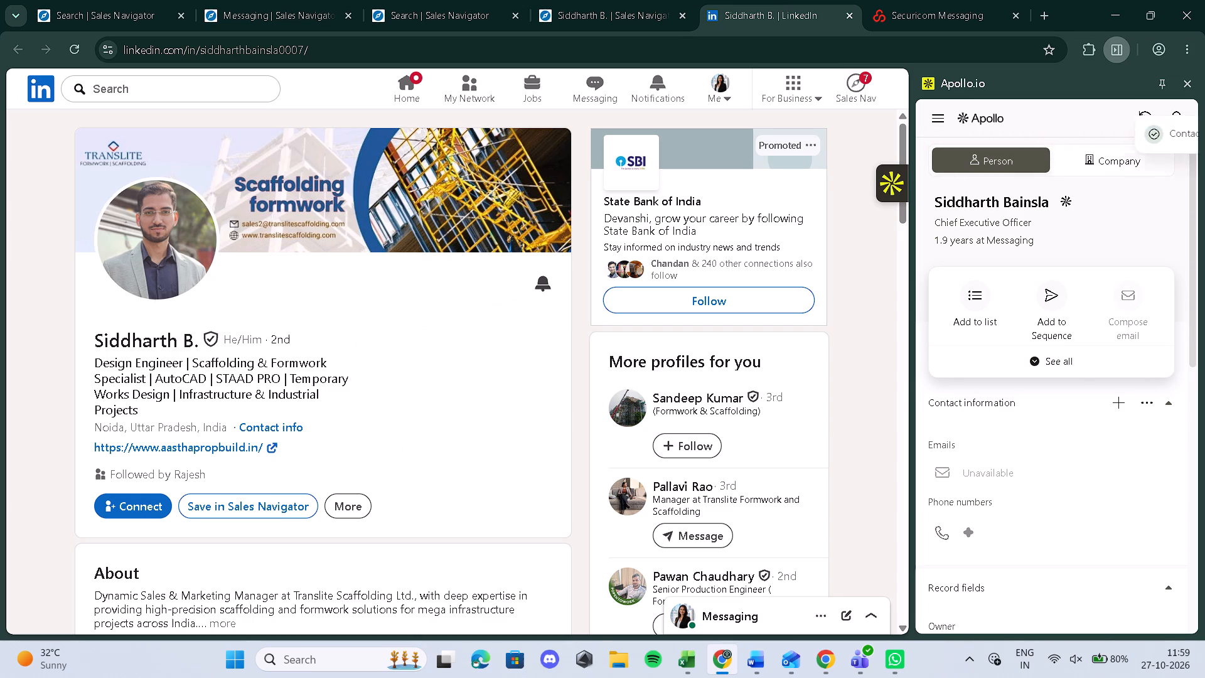
click(1150, 124)
click(370, 0)
click(591, 0)
click(756, 0)
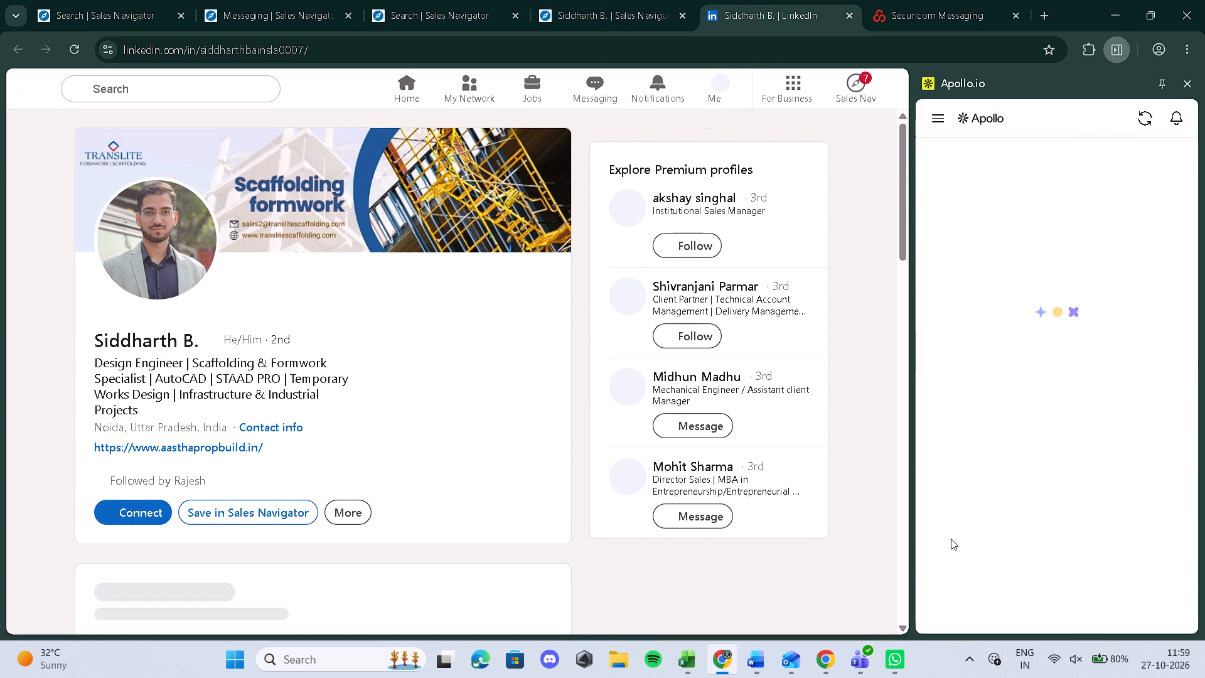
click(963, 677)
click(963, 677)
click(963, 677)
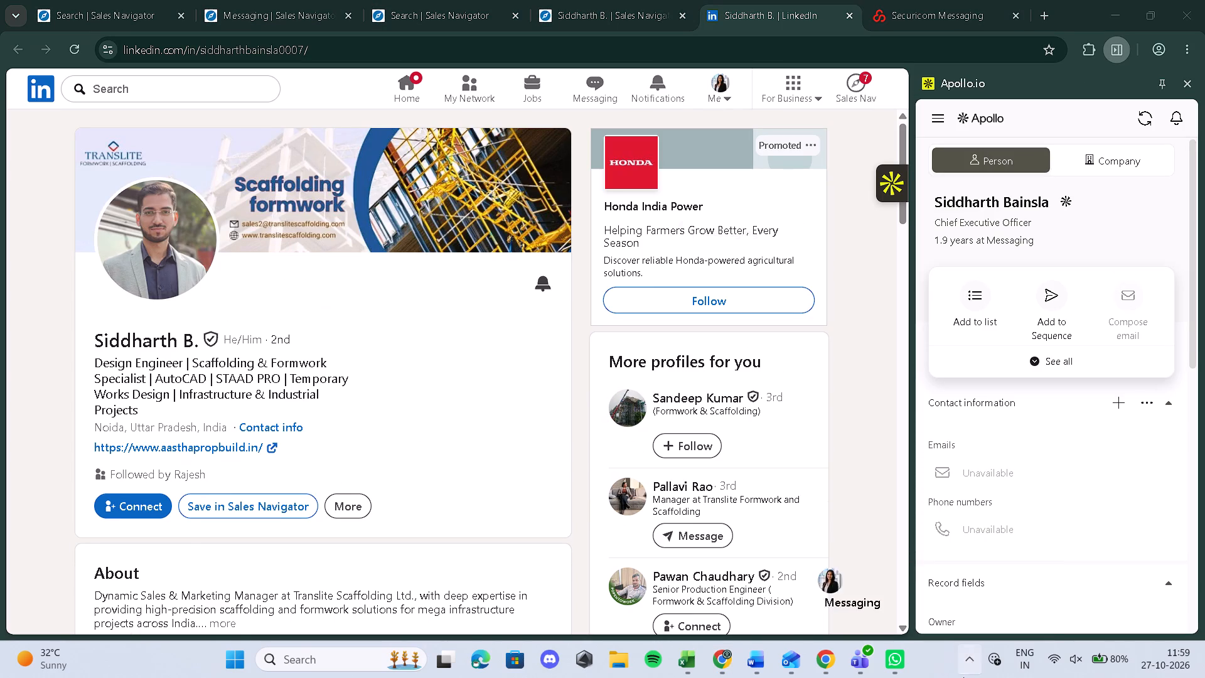